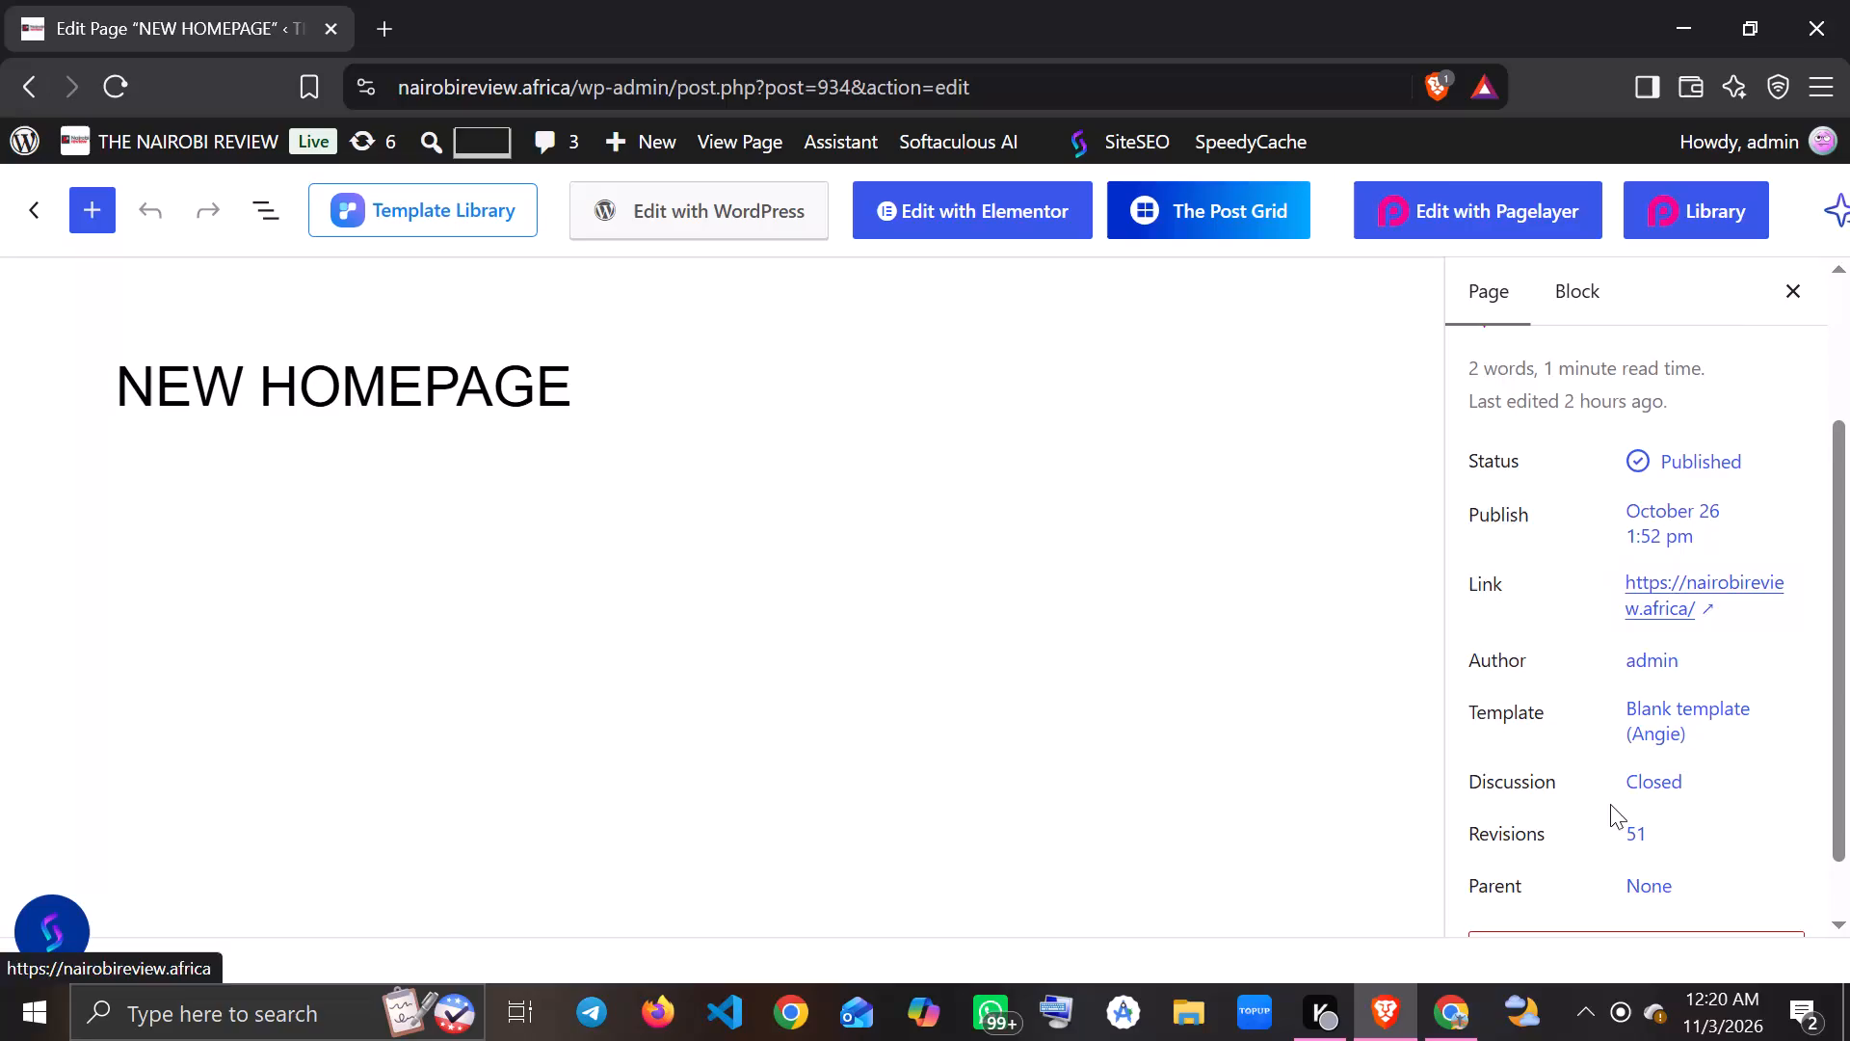
# View the live page through the permalink of NEW HOMEPAGE, and return to its editor.
pyautogui.scroll(-1, 1610, 804)
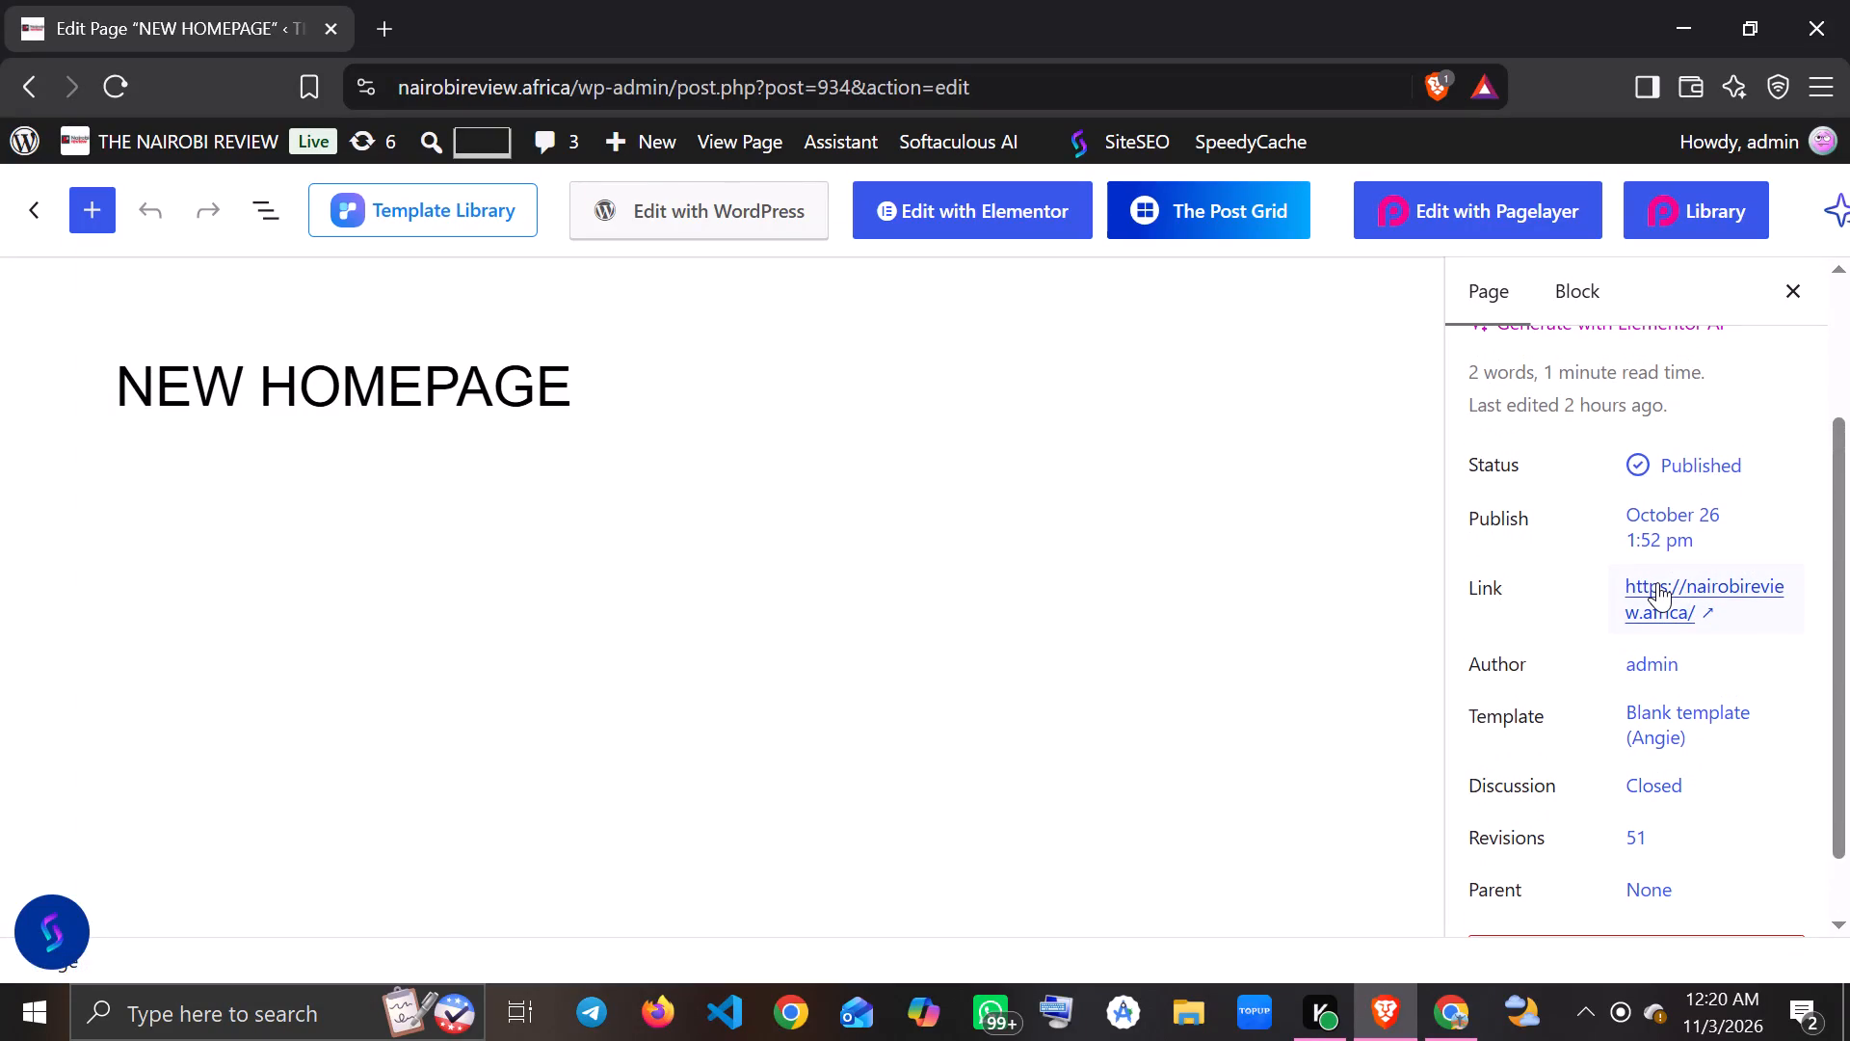
pyautogui.click(1657, 582)
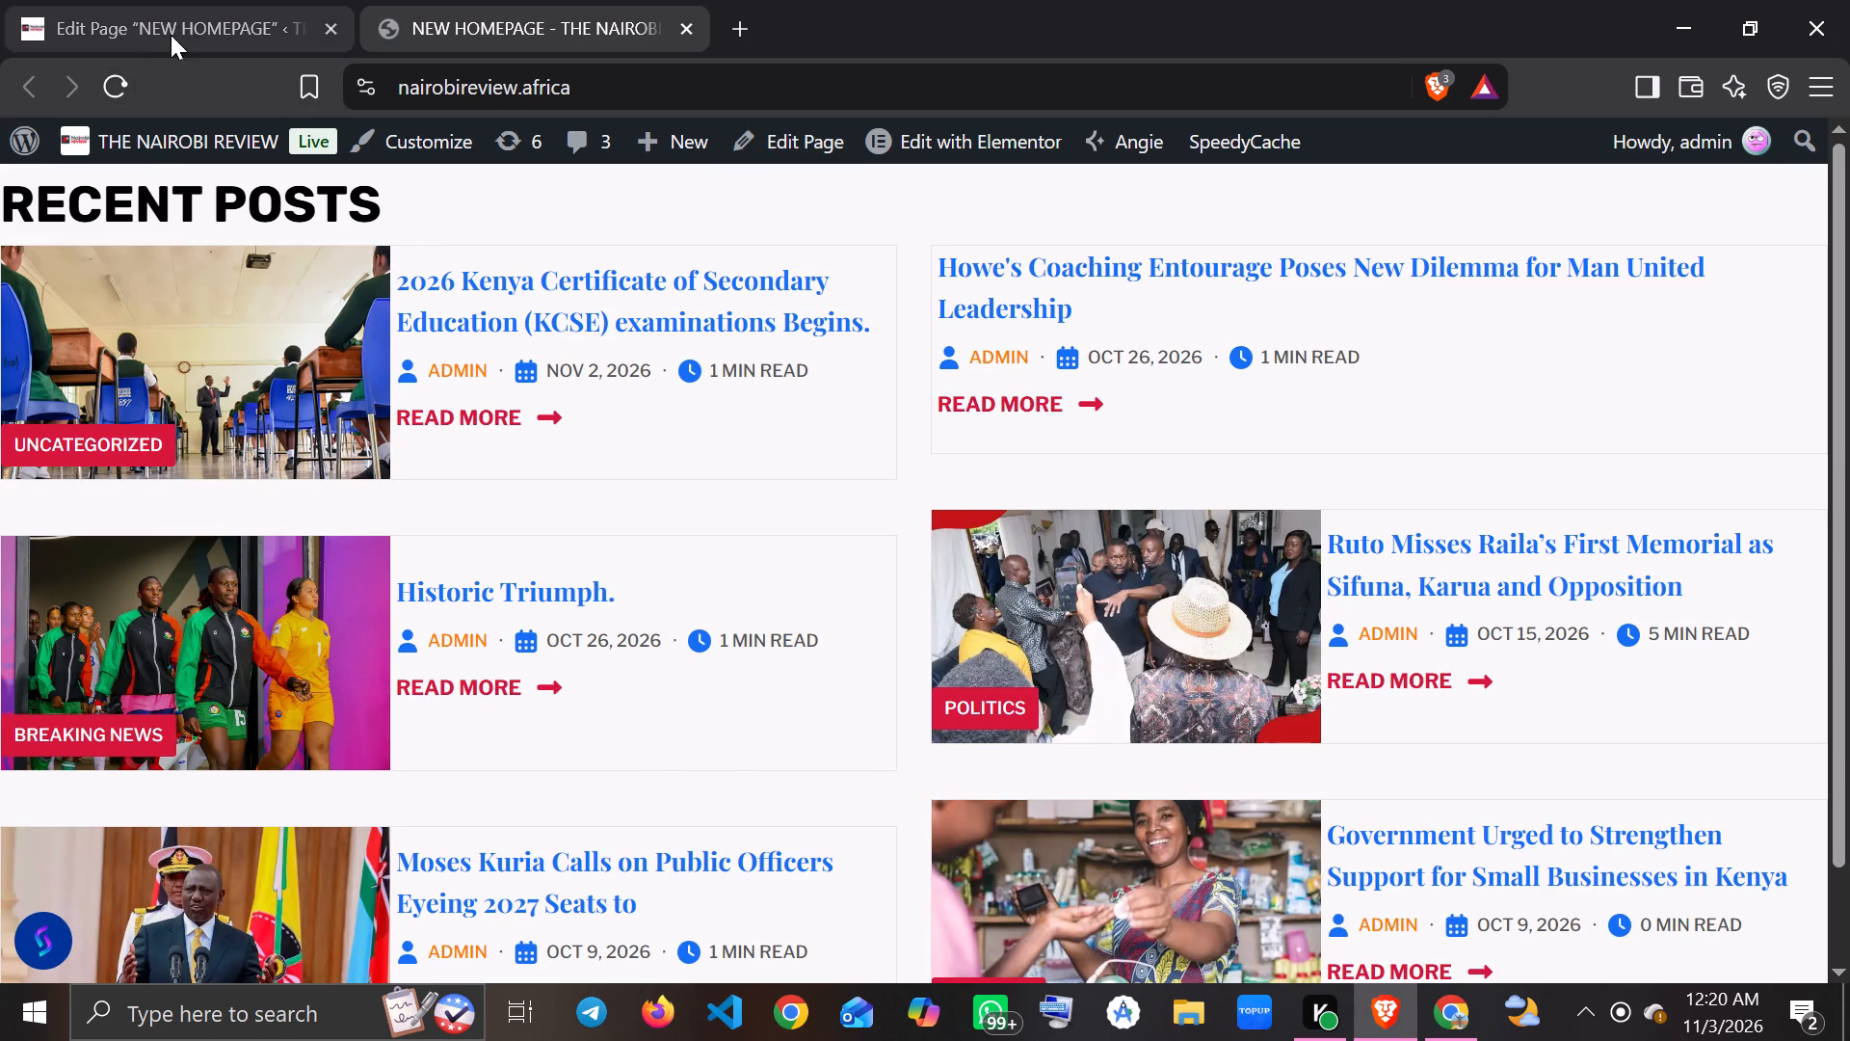
pyautogui.click(304, 34)
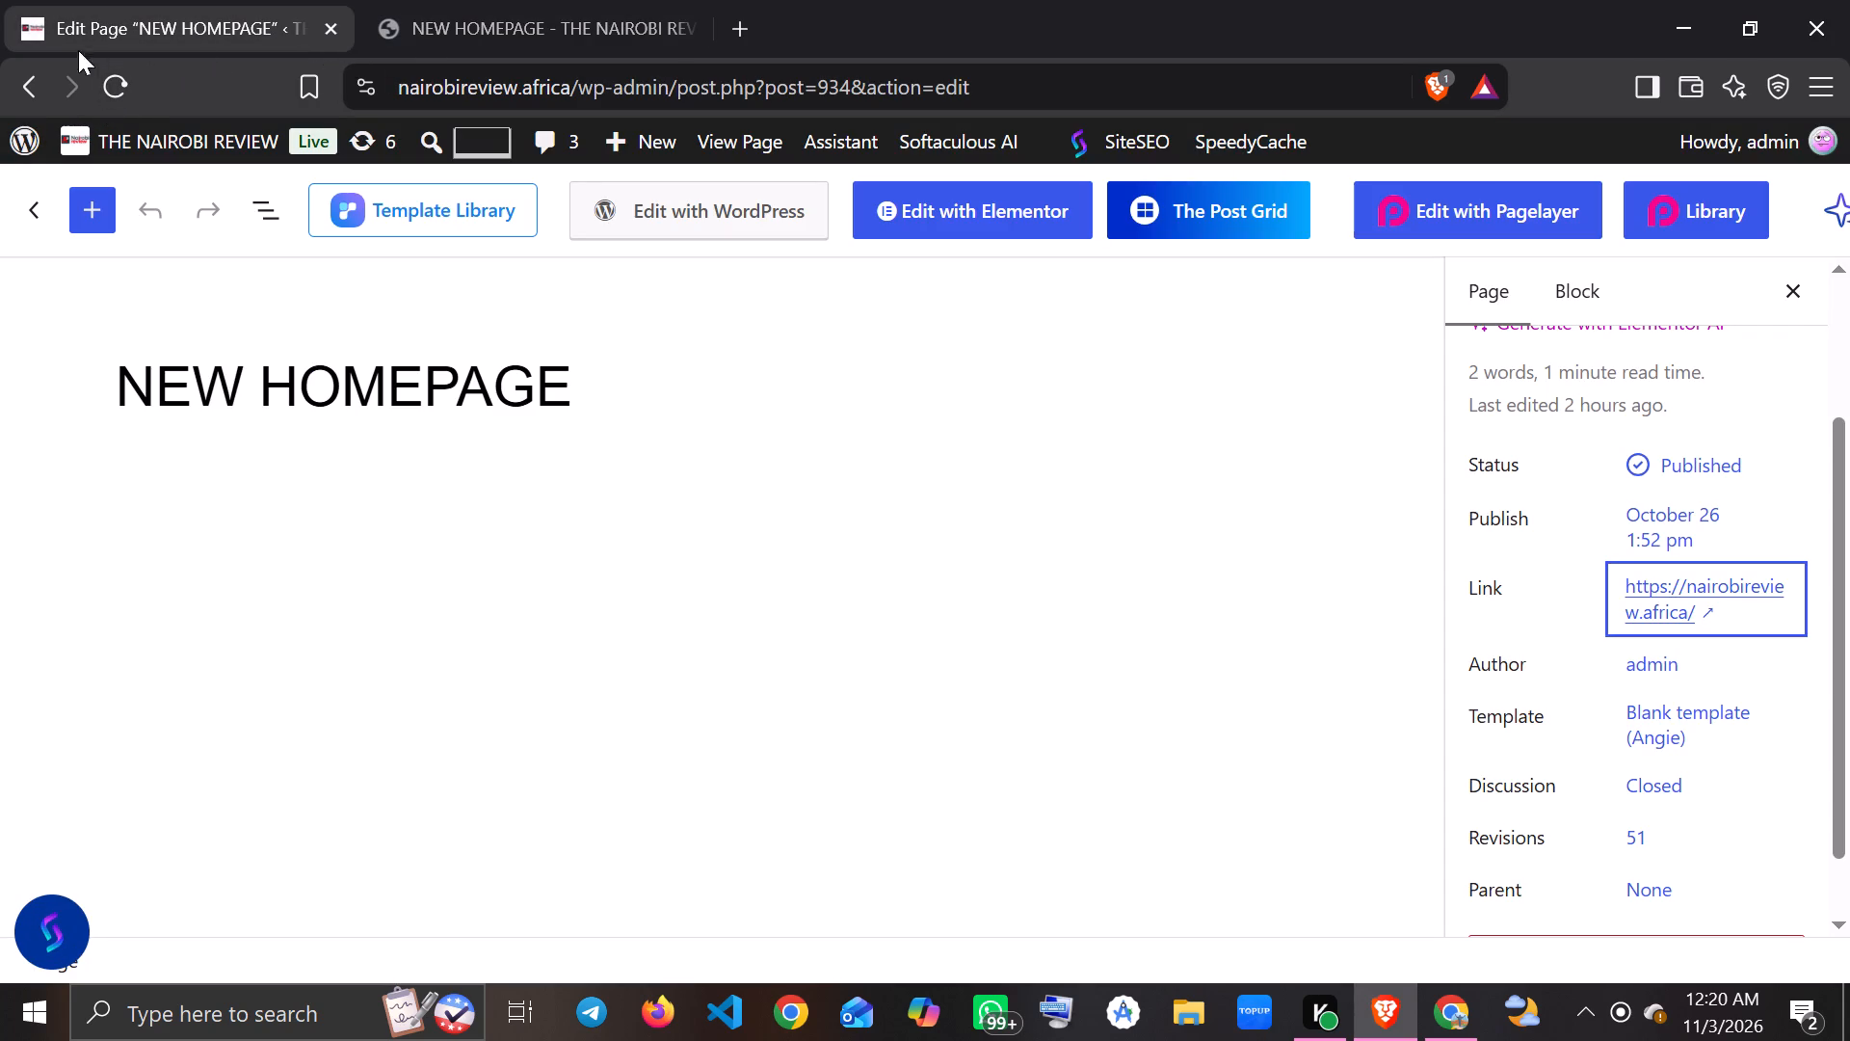
# Go back to the Pages list, view the live NEW HOMEPAGE from its entry, and close the duplicate homepage tab.
pyautogui.click(21, 81)
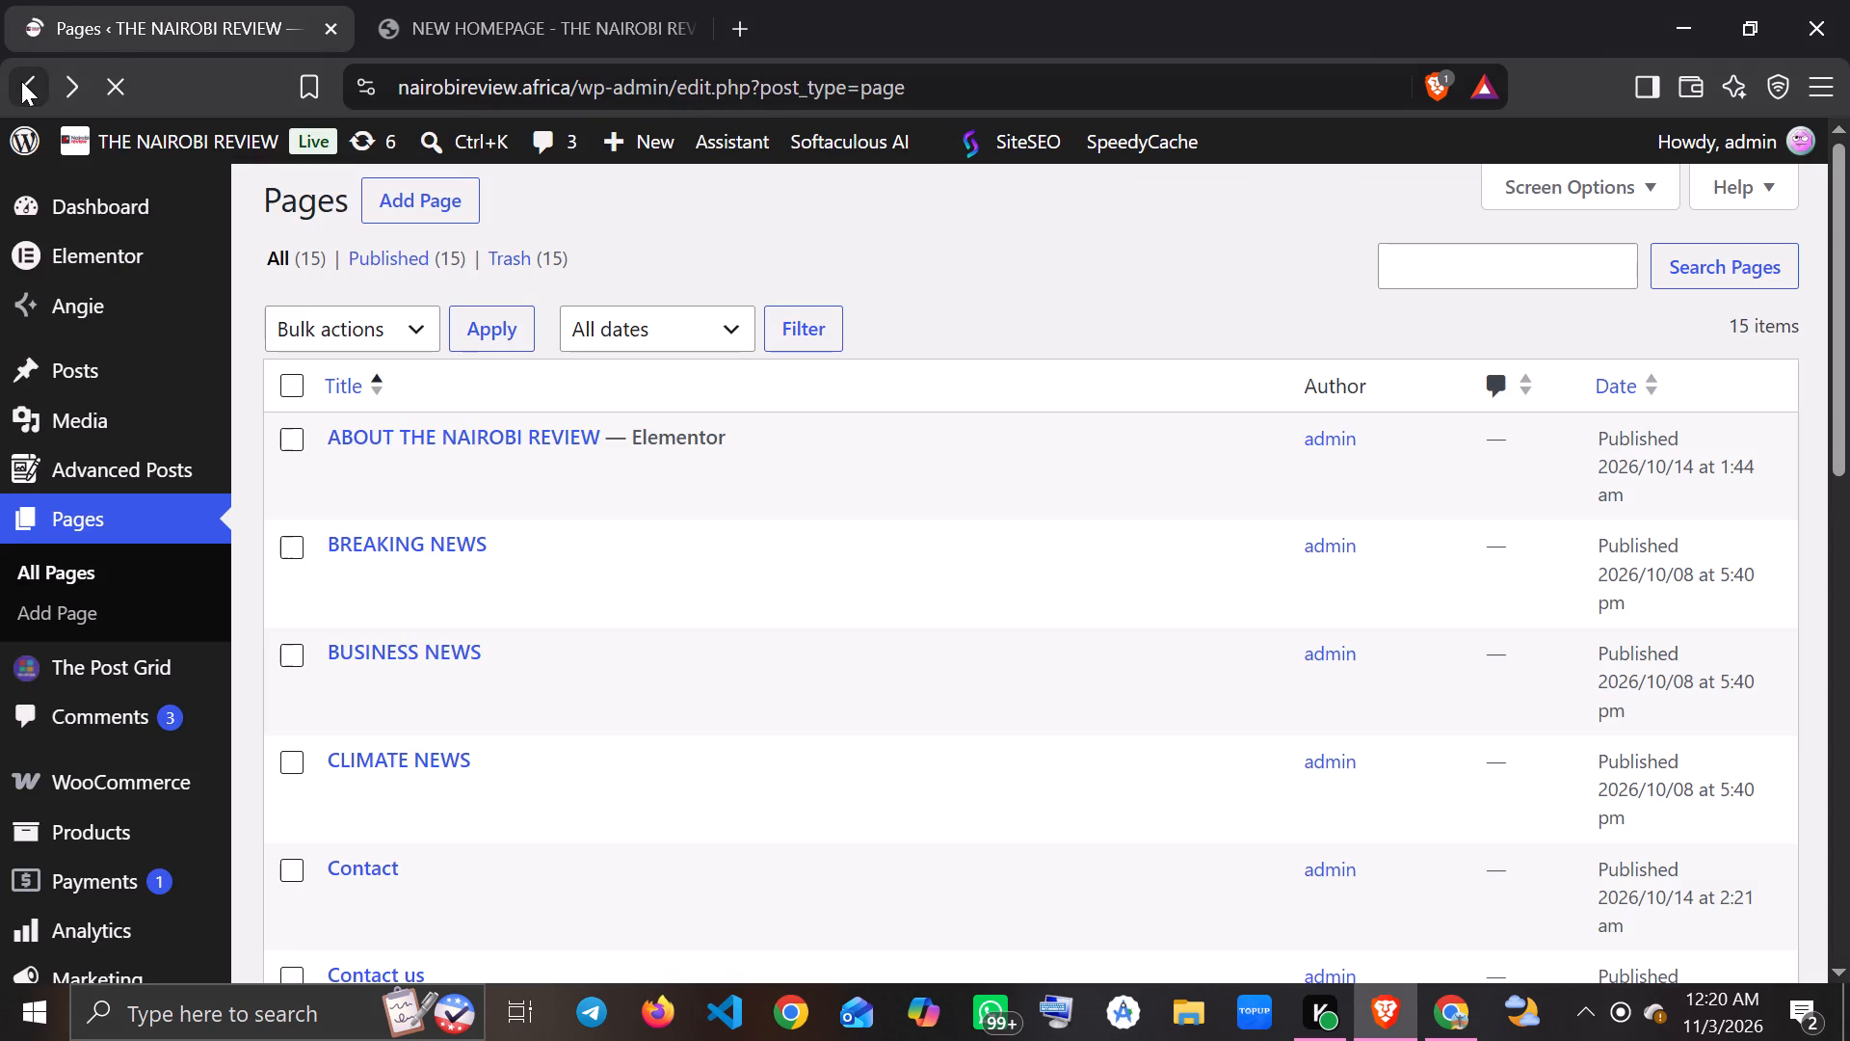
pyautogui.scroll(-3, 392, 501)
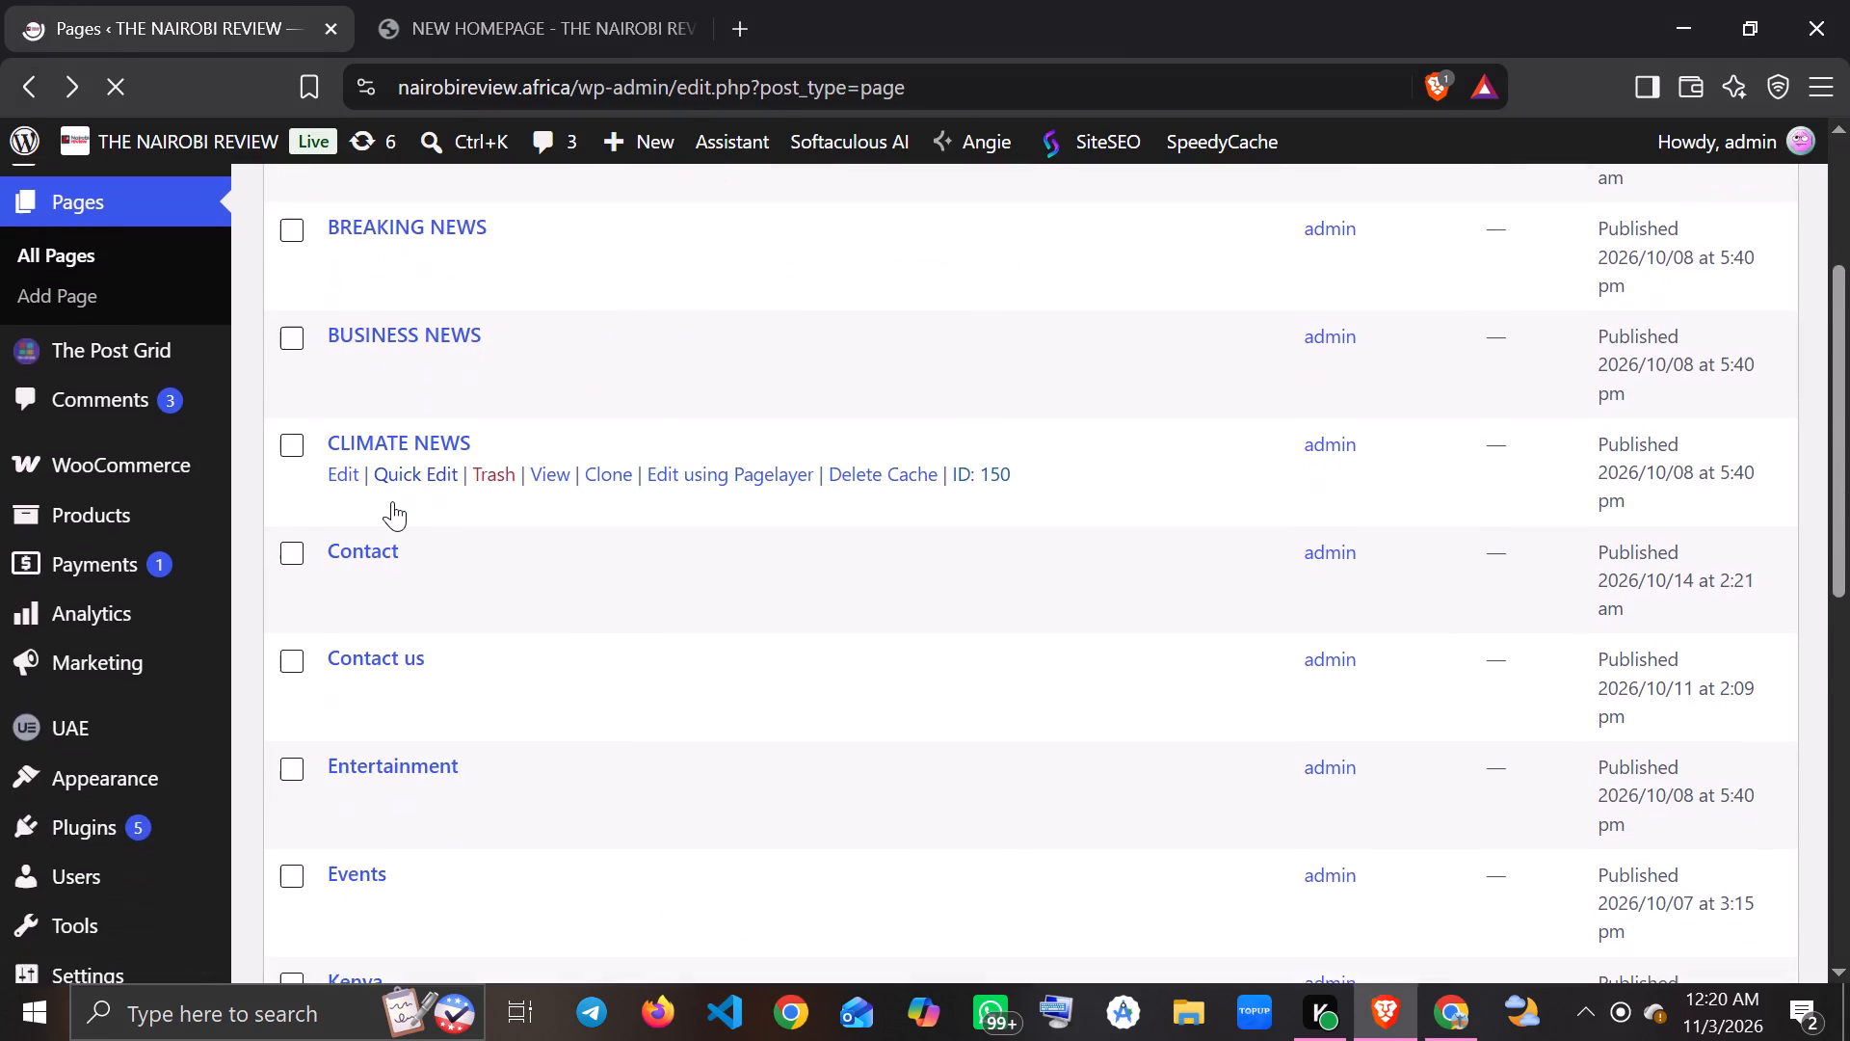
pyautogui.scroll(-6, 392, 501)
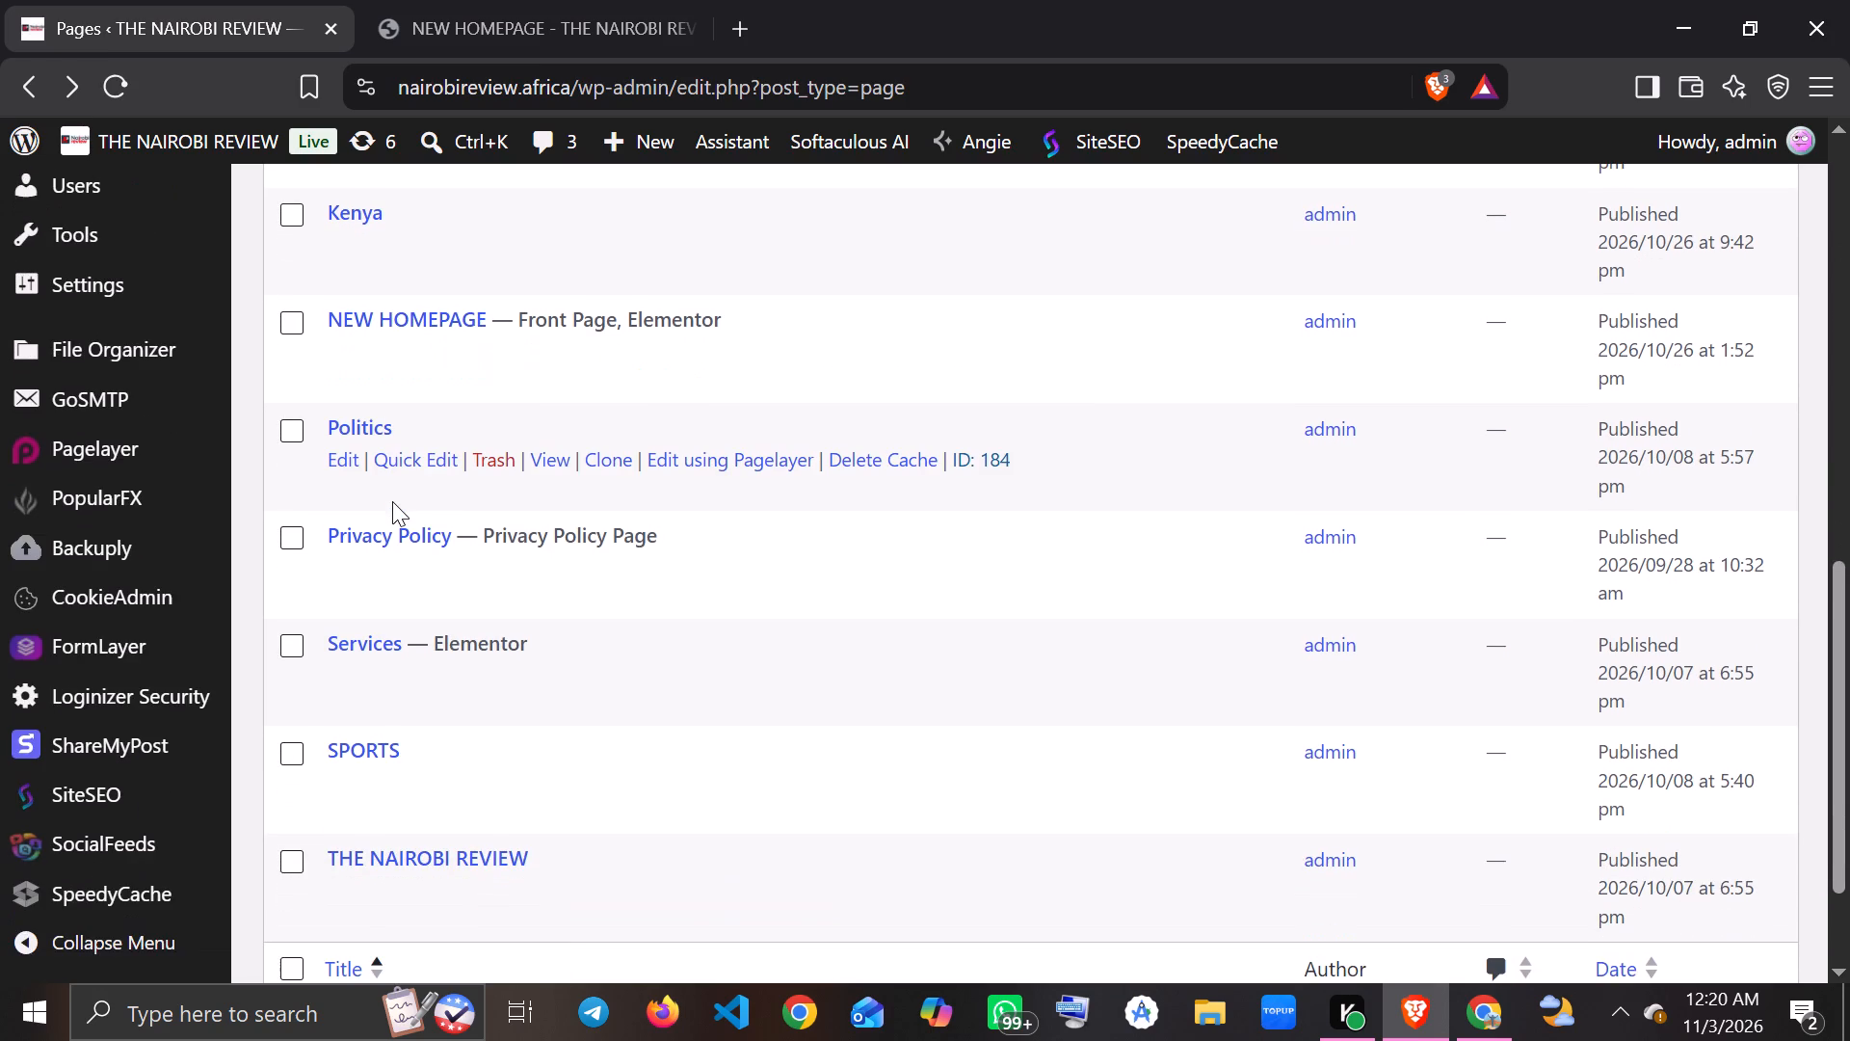
pyautogui.scroll(-1, 392, 501)
pyautogui.click(392, 501)
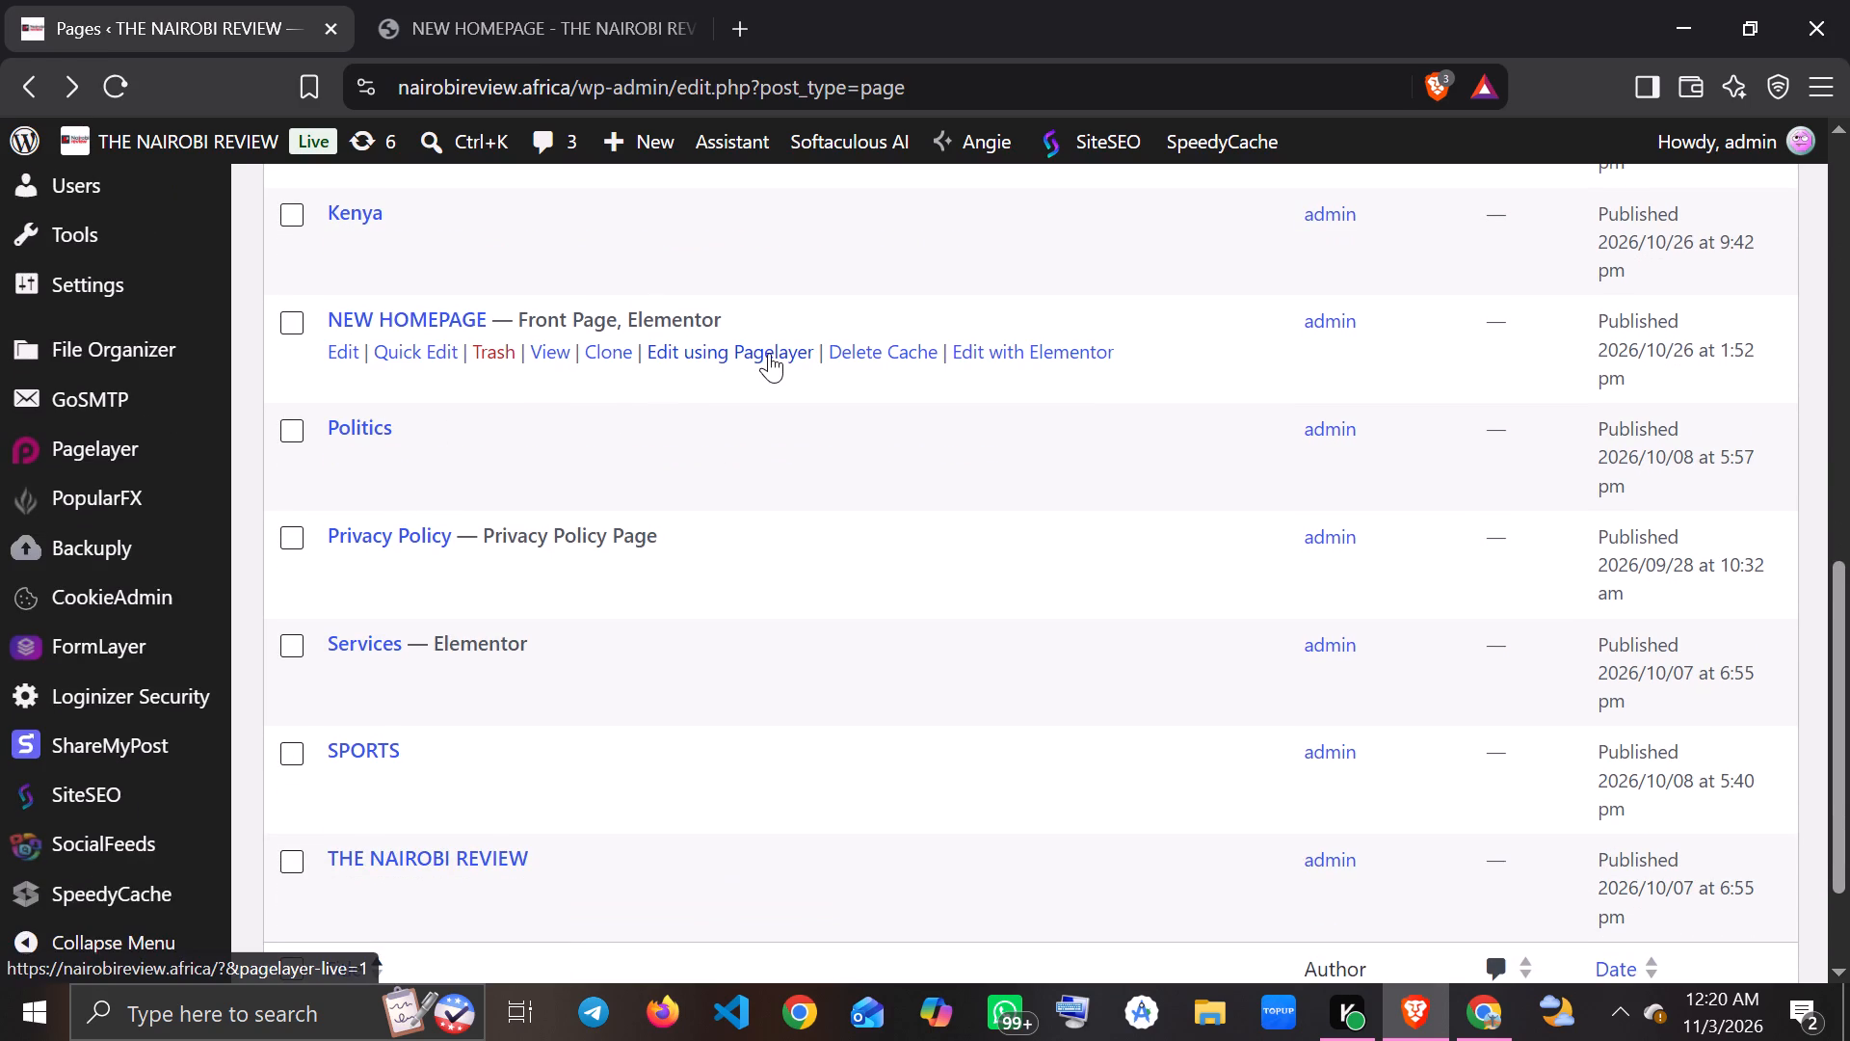
pyautogui.click(543, 344)
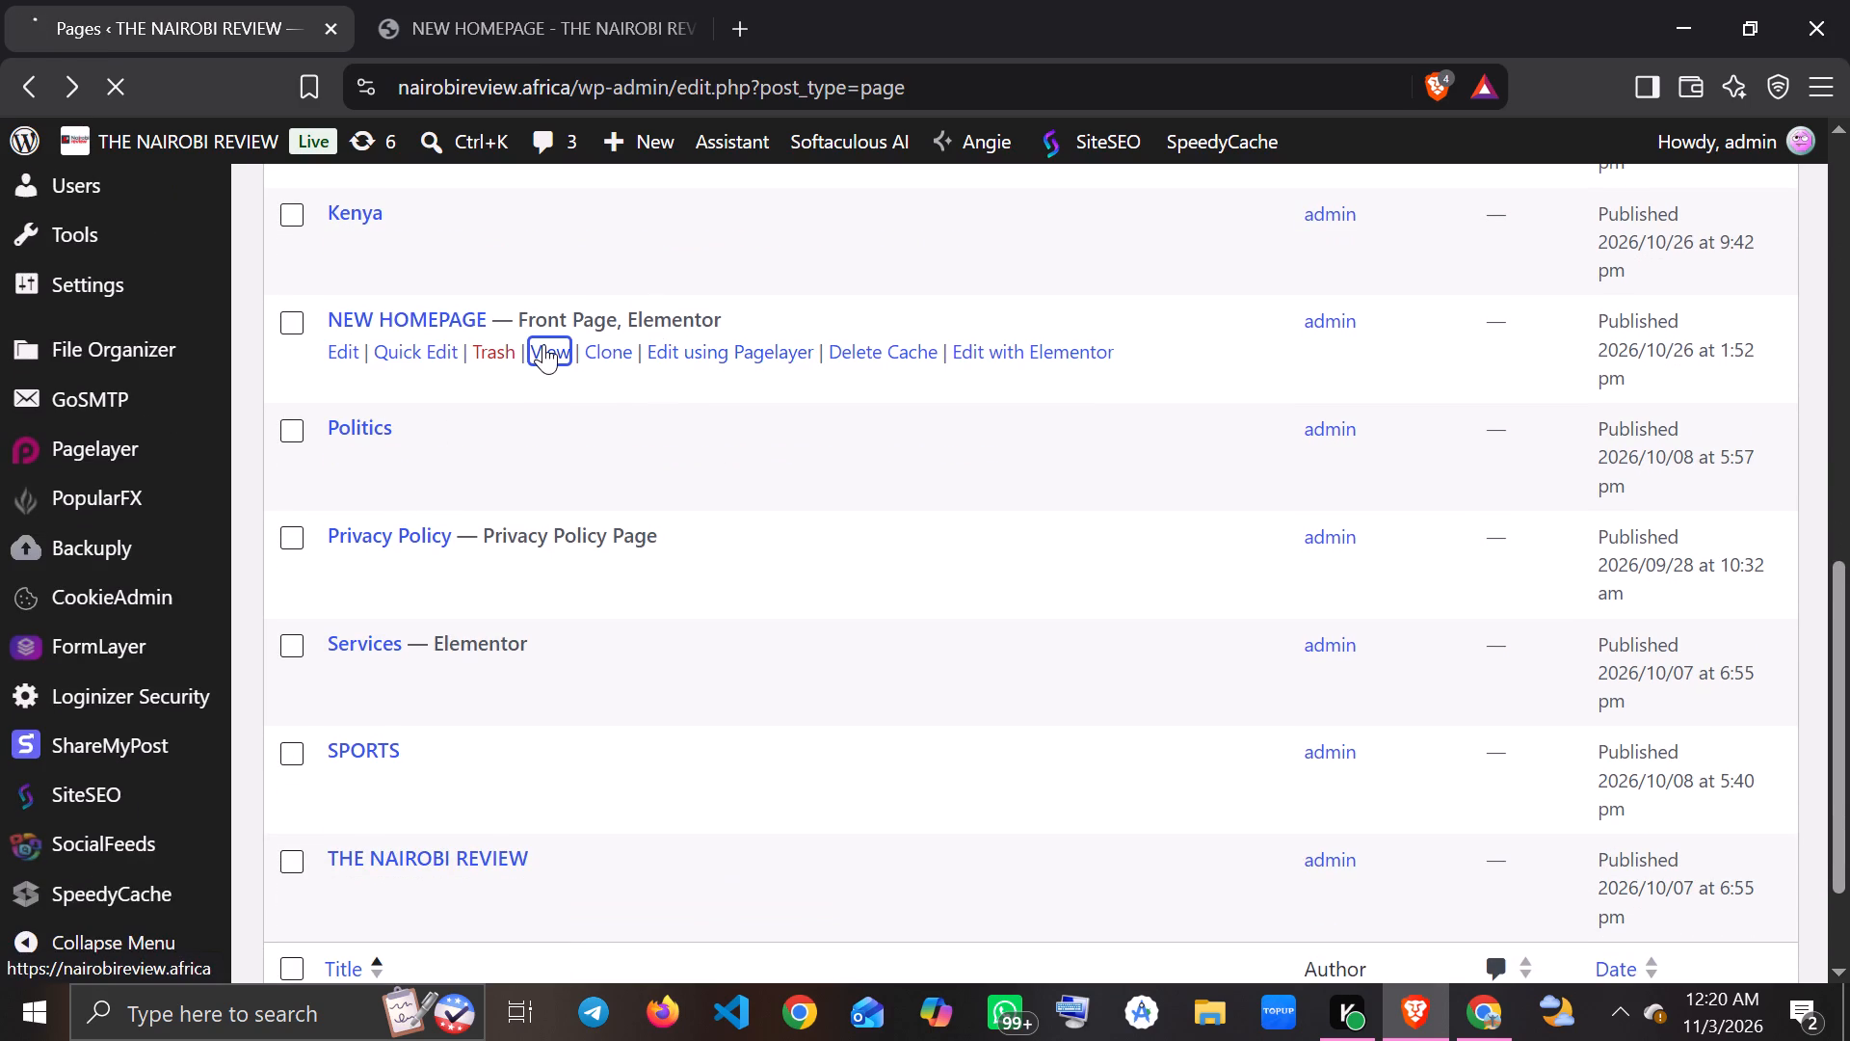
pyautogui.click(691, 23)
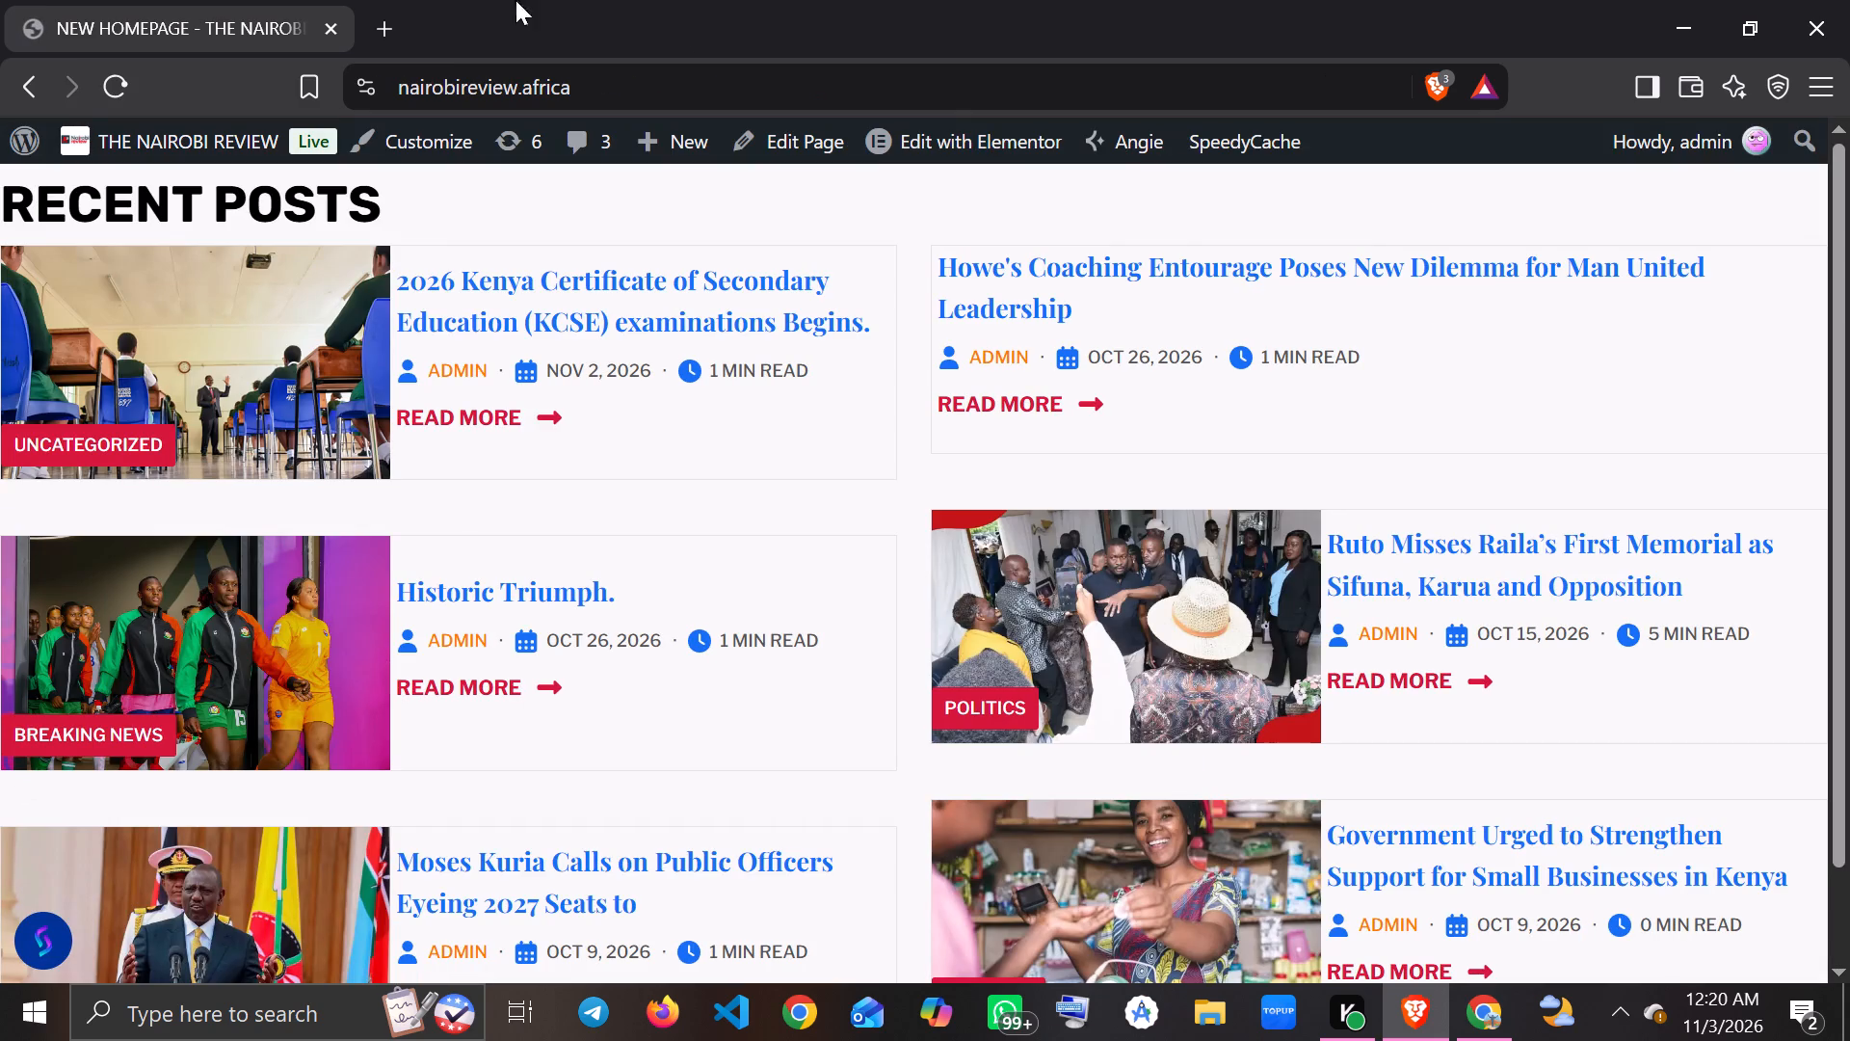
# Return to the Pages list and open NEW HOMEPAGE for editing.
pyautogui.click(41, 83)
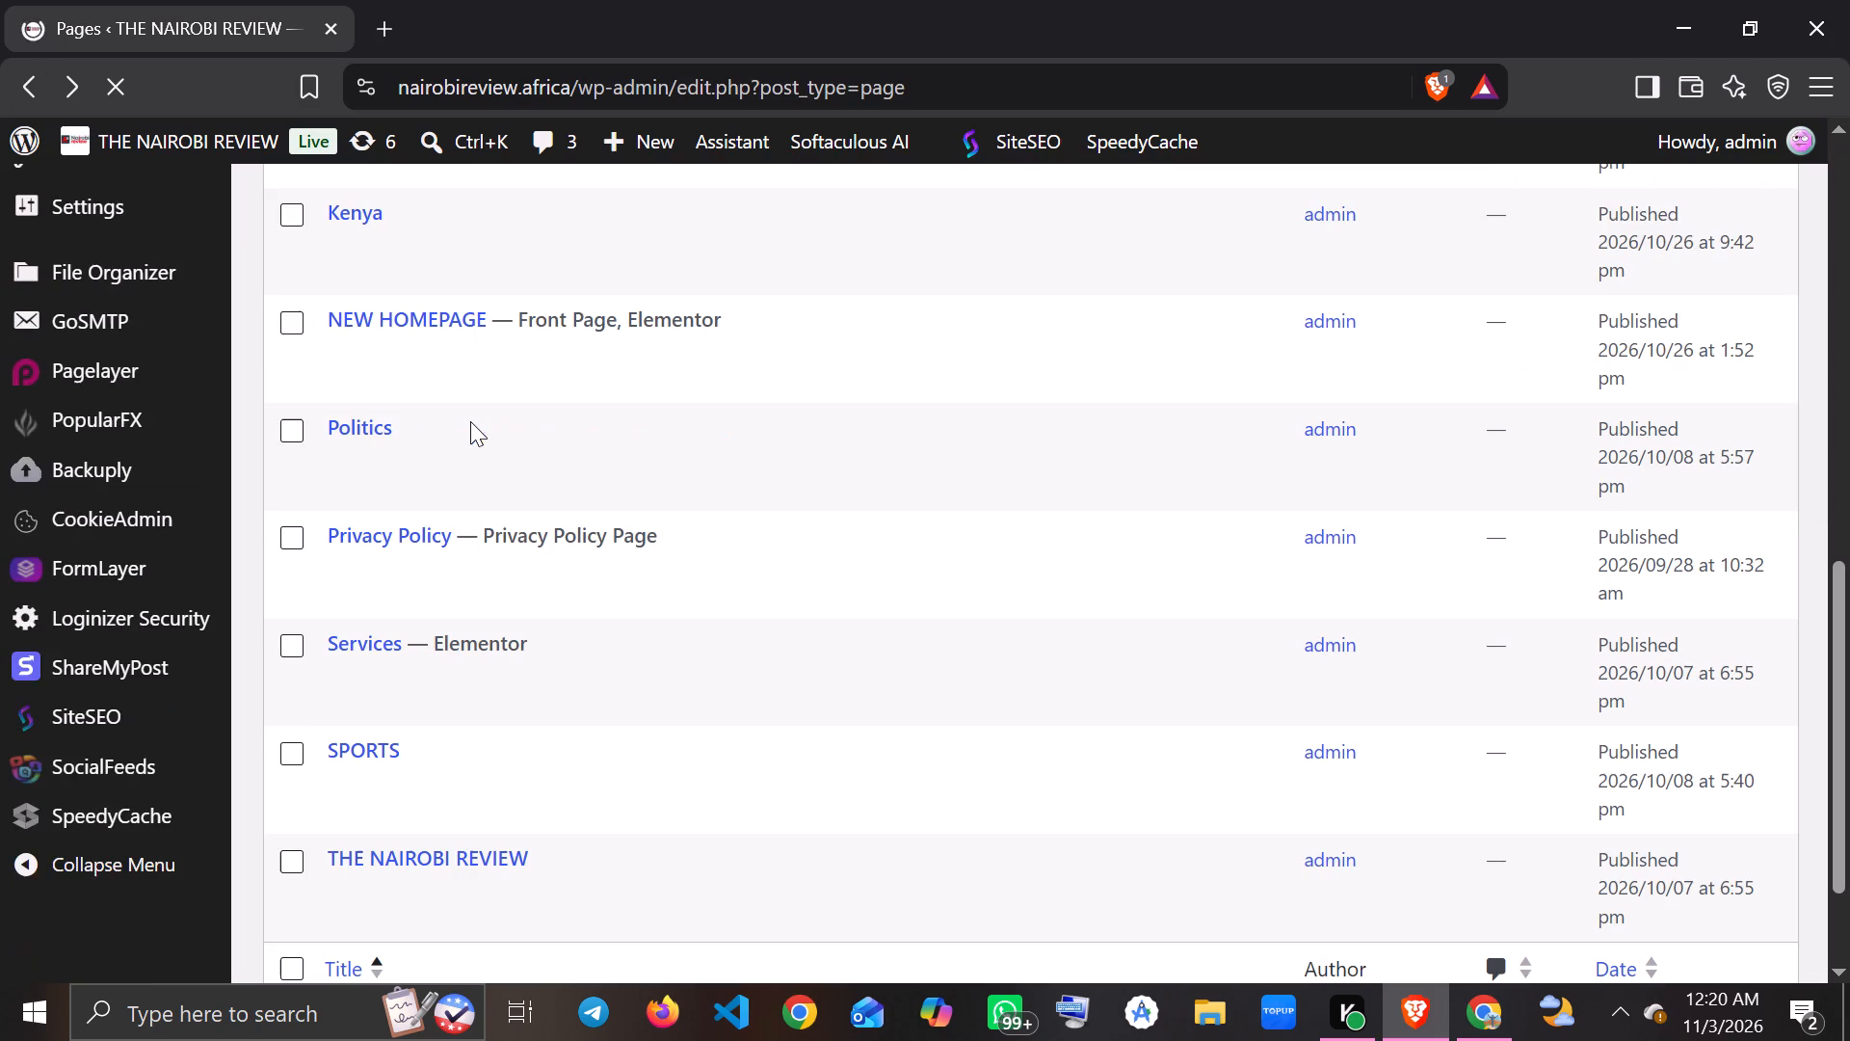
pyautogui.scroll(-3, 636, 681)
pyautogui.scroll(1, 636, 681)
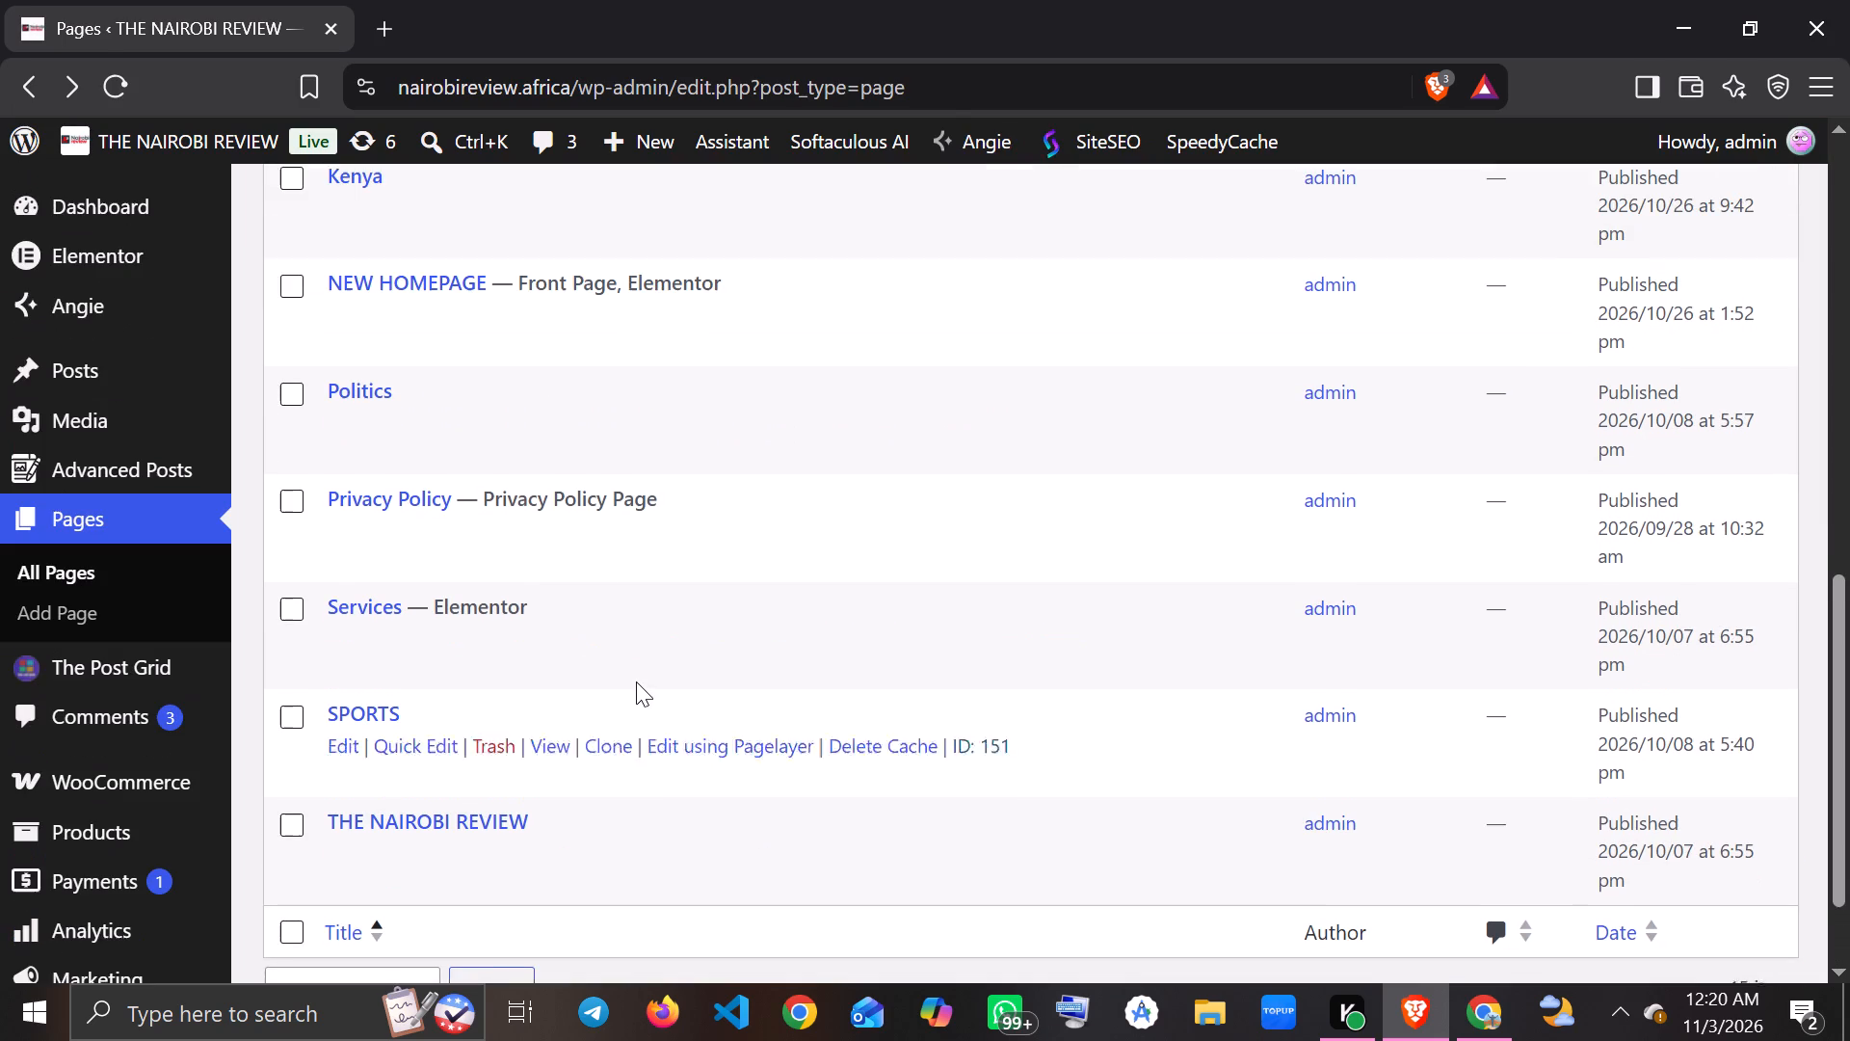
pyautogui.scroll(1, 636, 681)
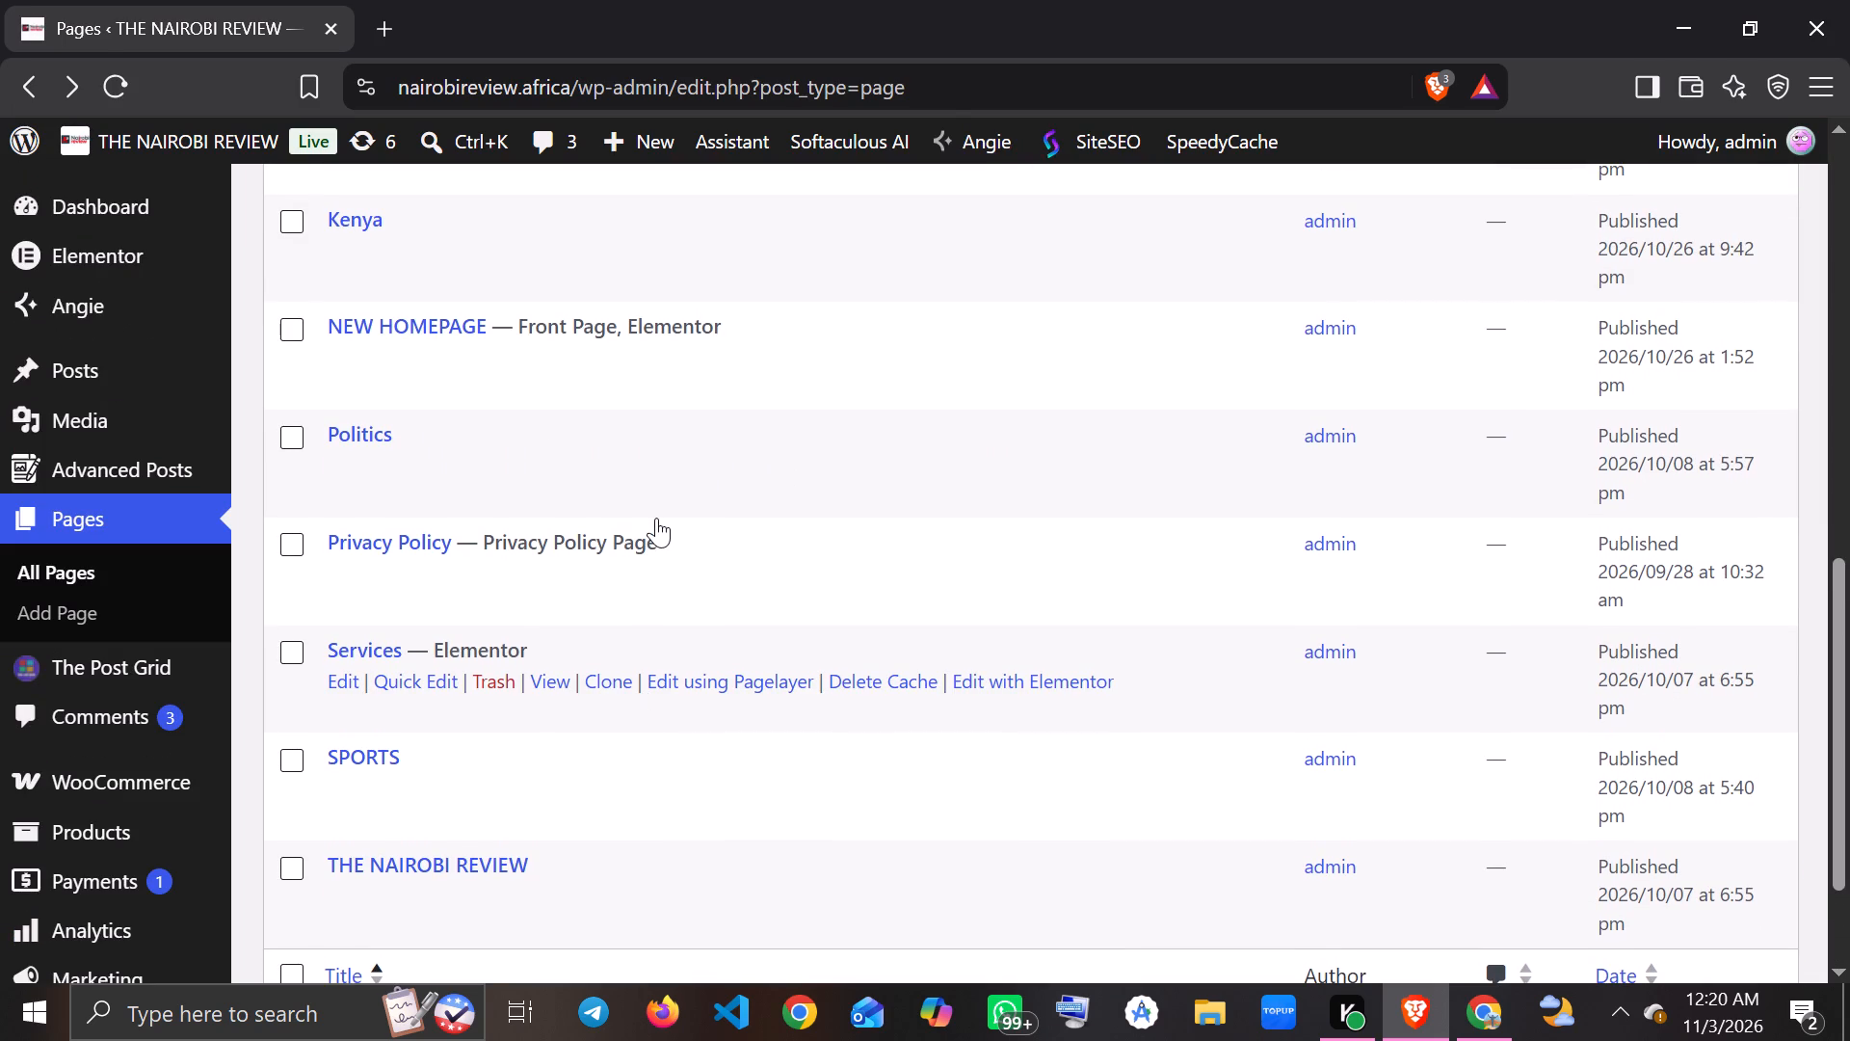
pyautogui.scroll(1, 656, 518)
pyautogui.click(344, 452)
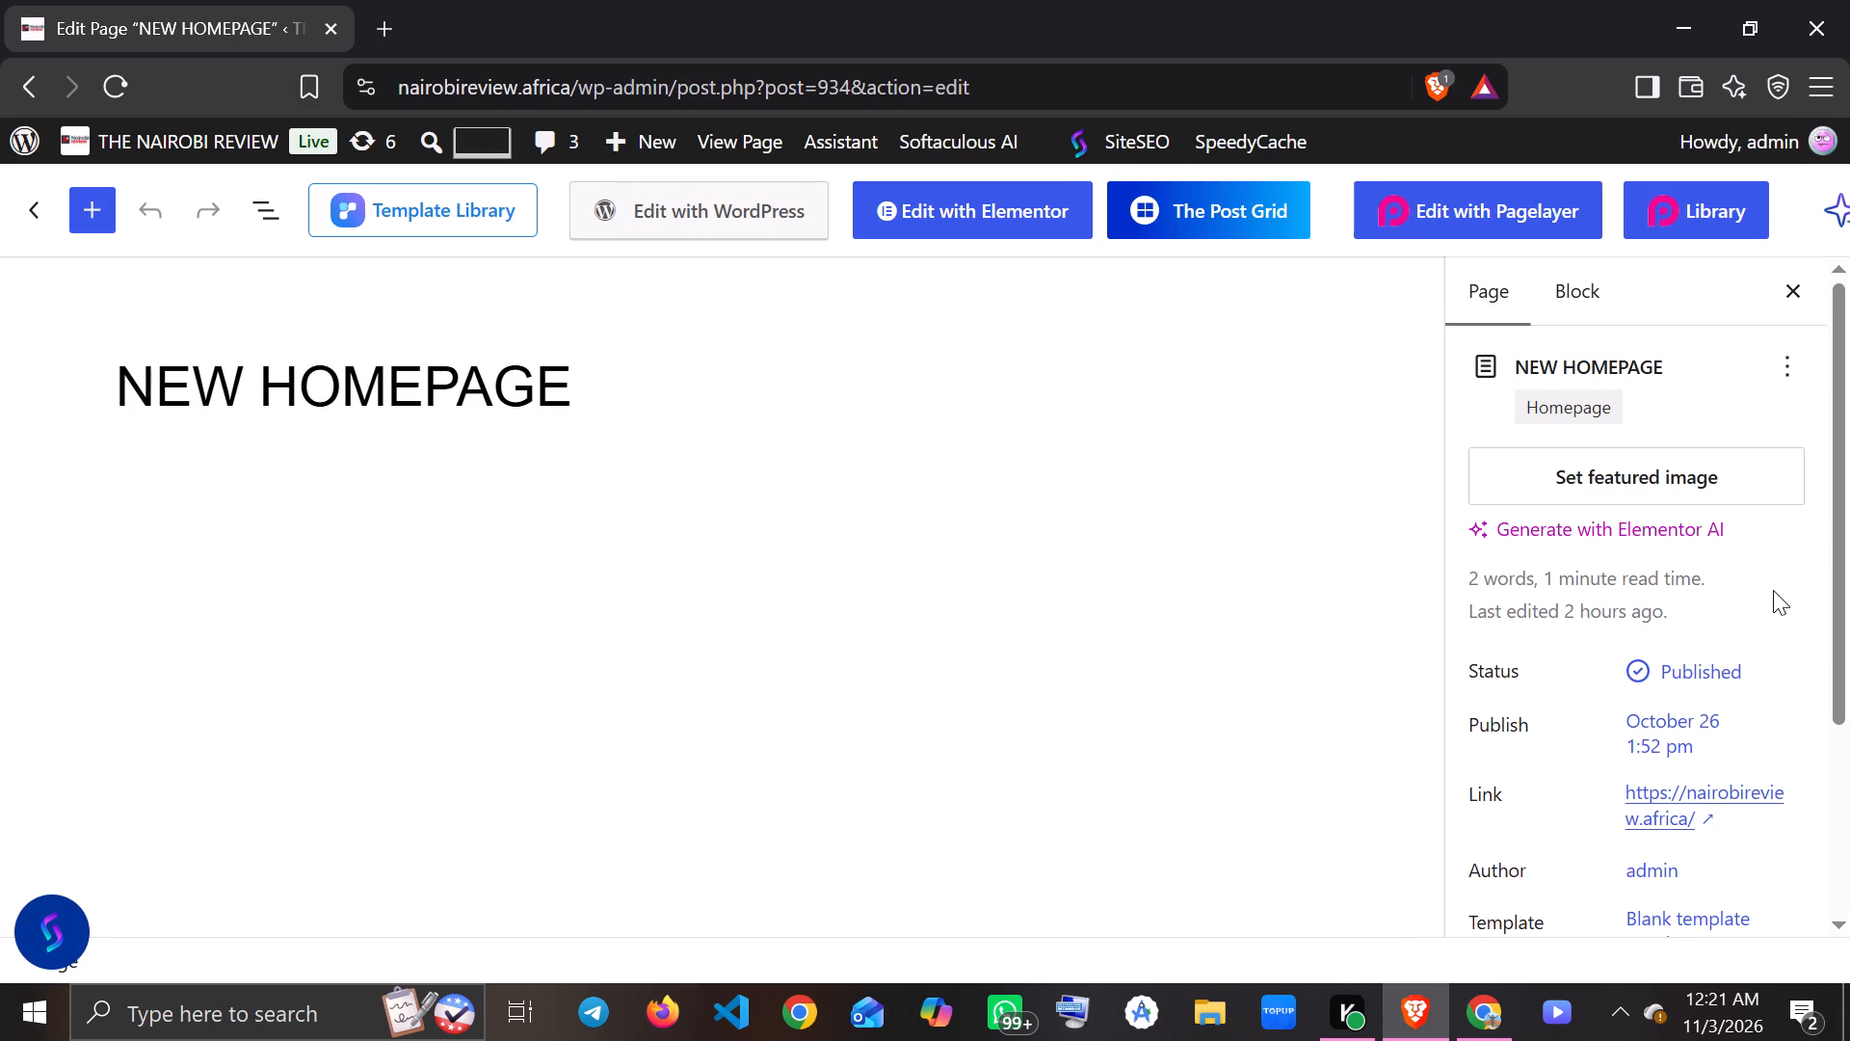
# Restore NEW HOMEPAGE to its revision from November 2, 2026 9:45 pm.
pyautogui.scroll(-3, 1773, 590)
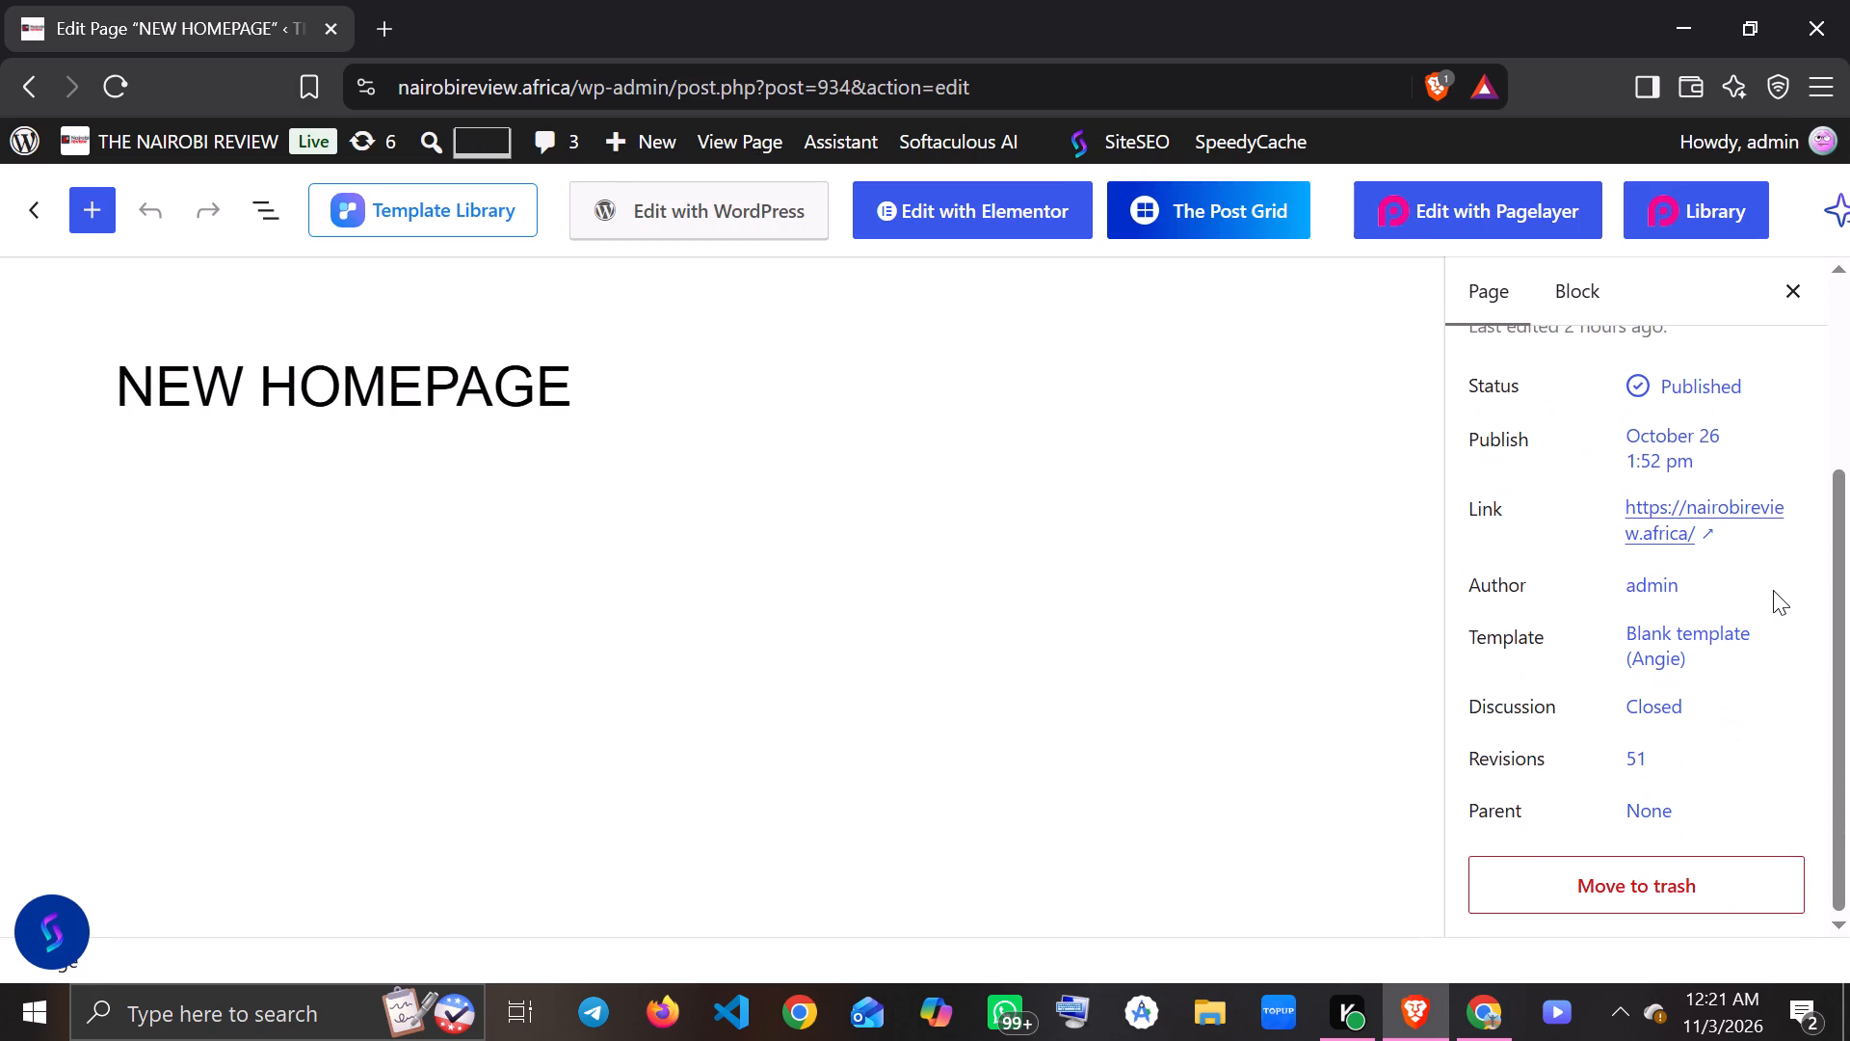
pyautogui.scroll(2, 1773, 590)
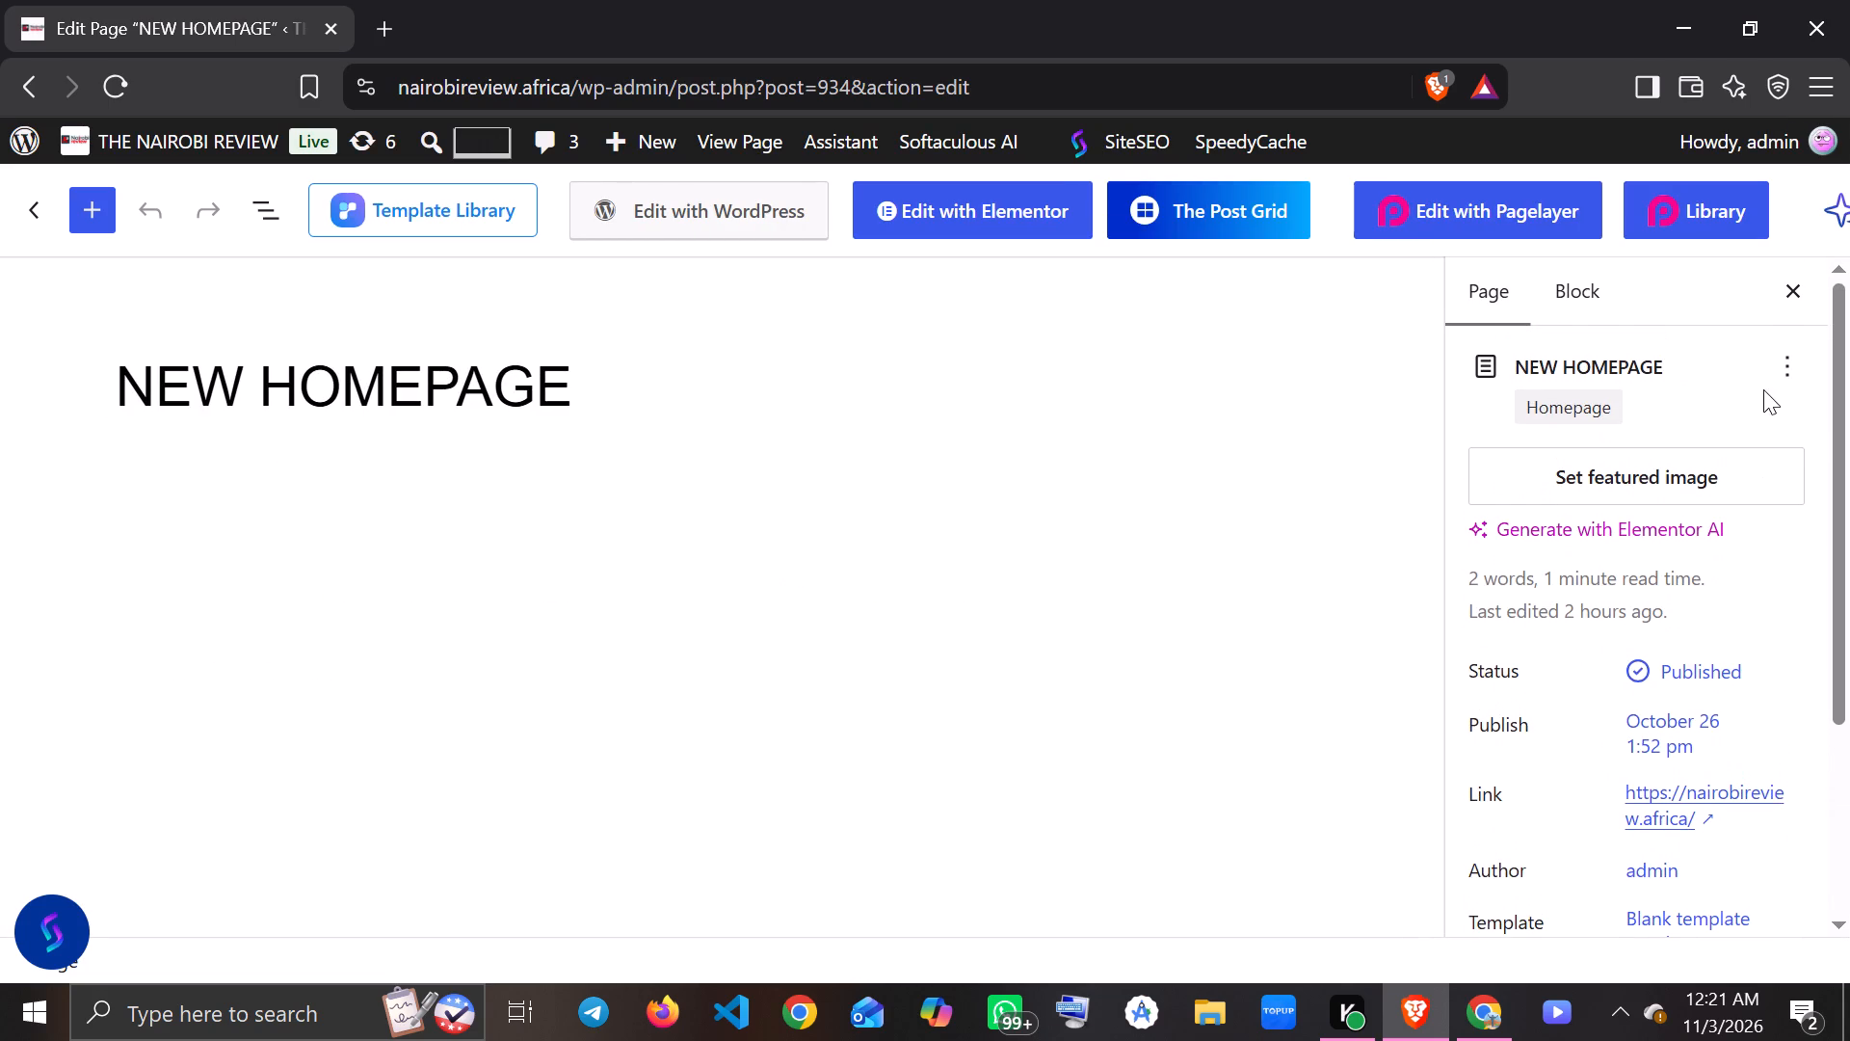
pyautogui.click(1786, 367)
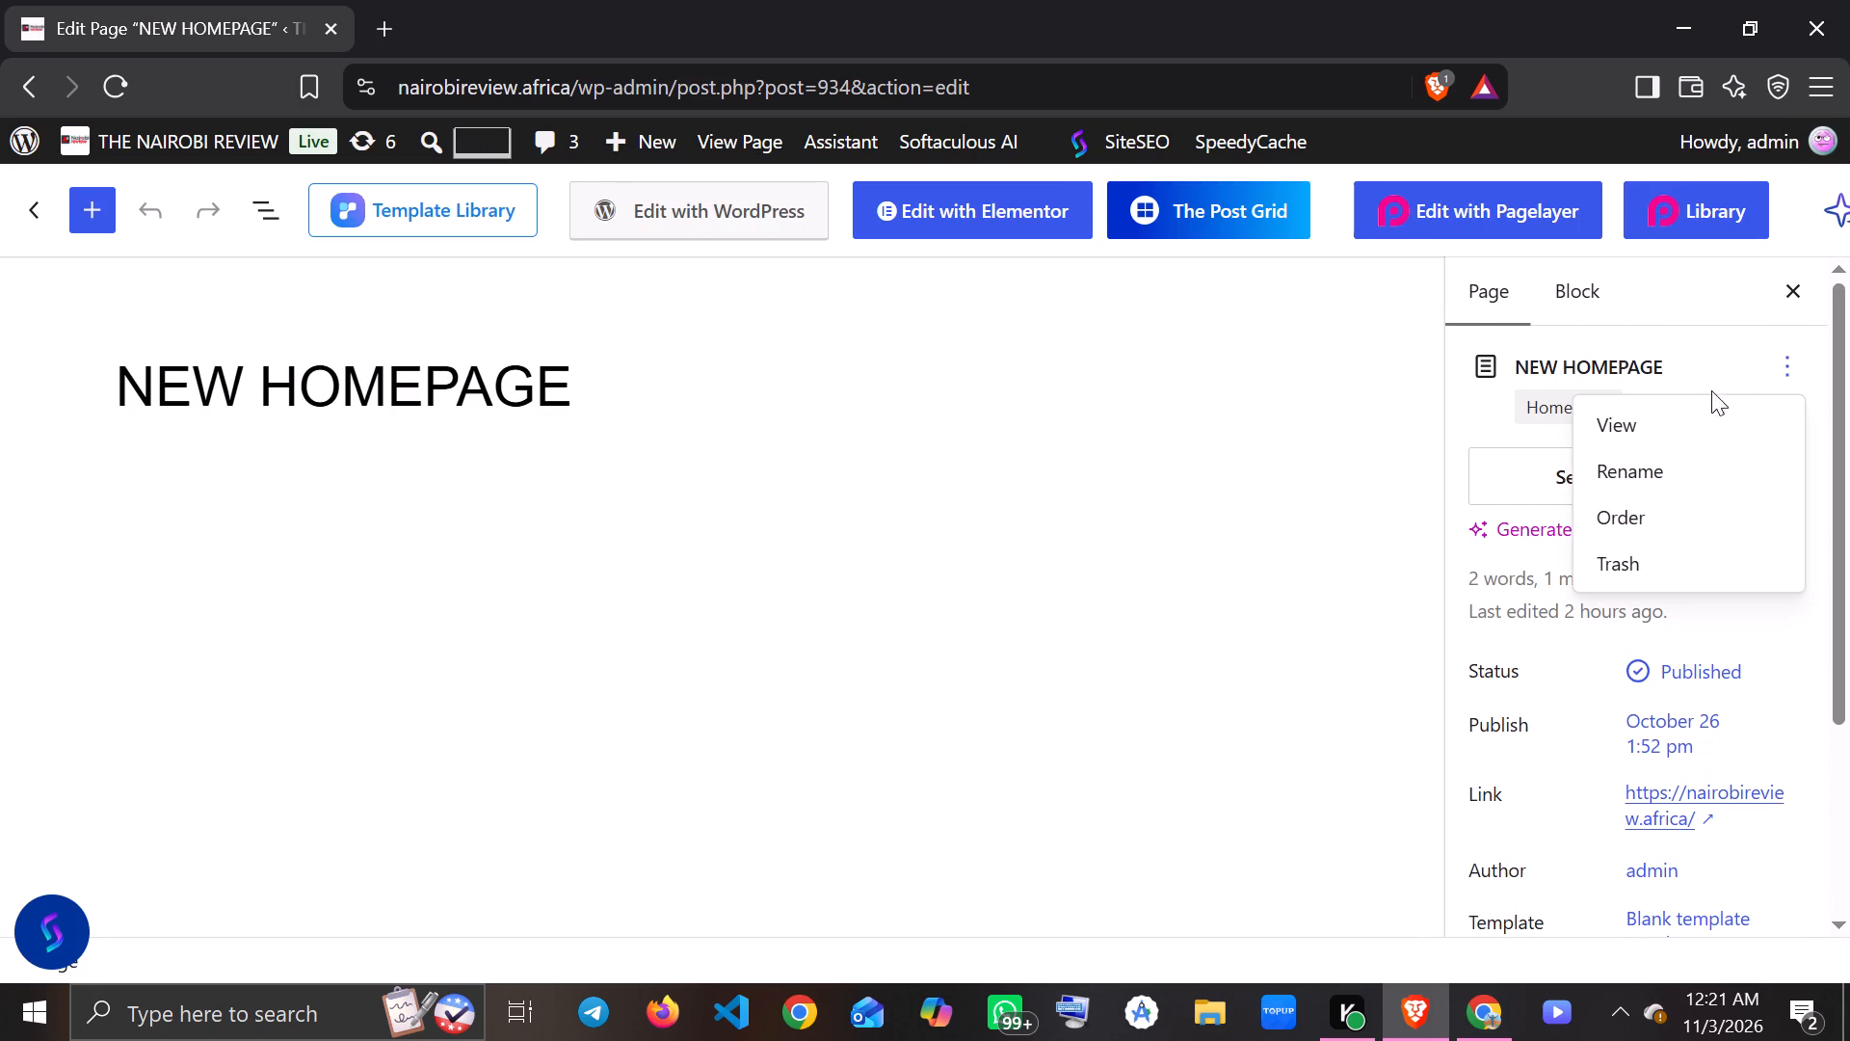
pyautogui.click(1352, 466)
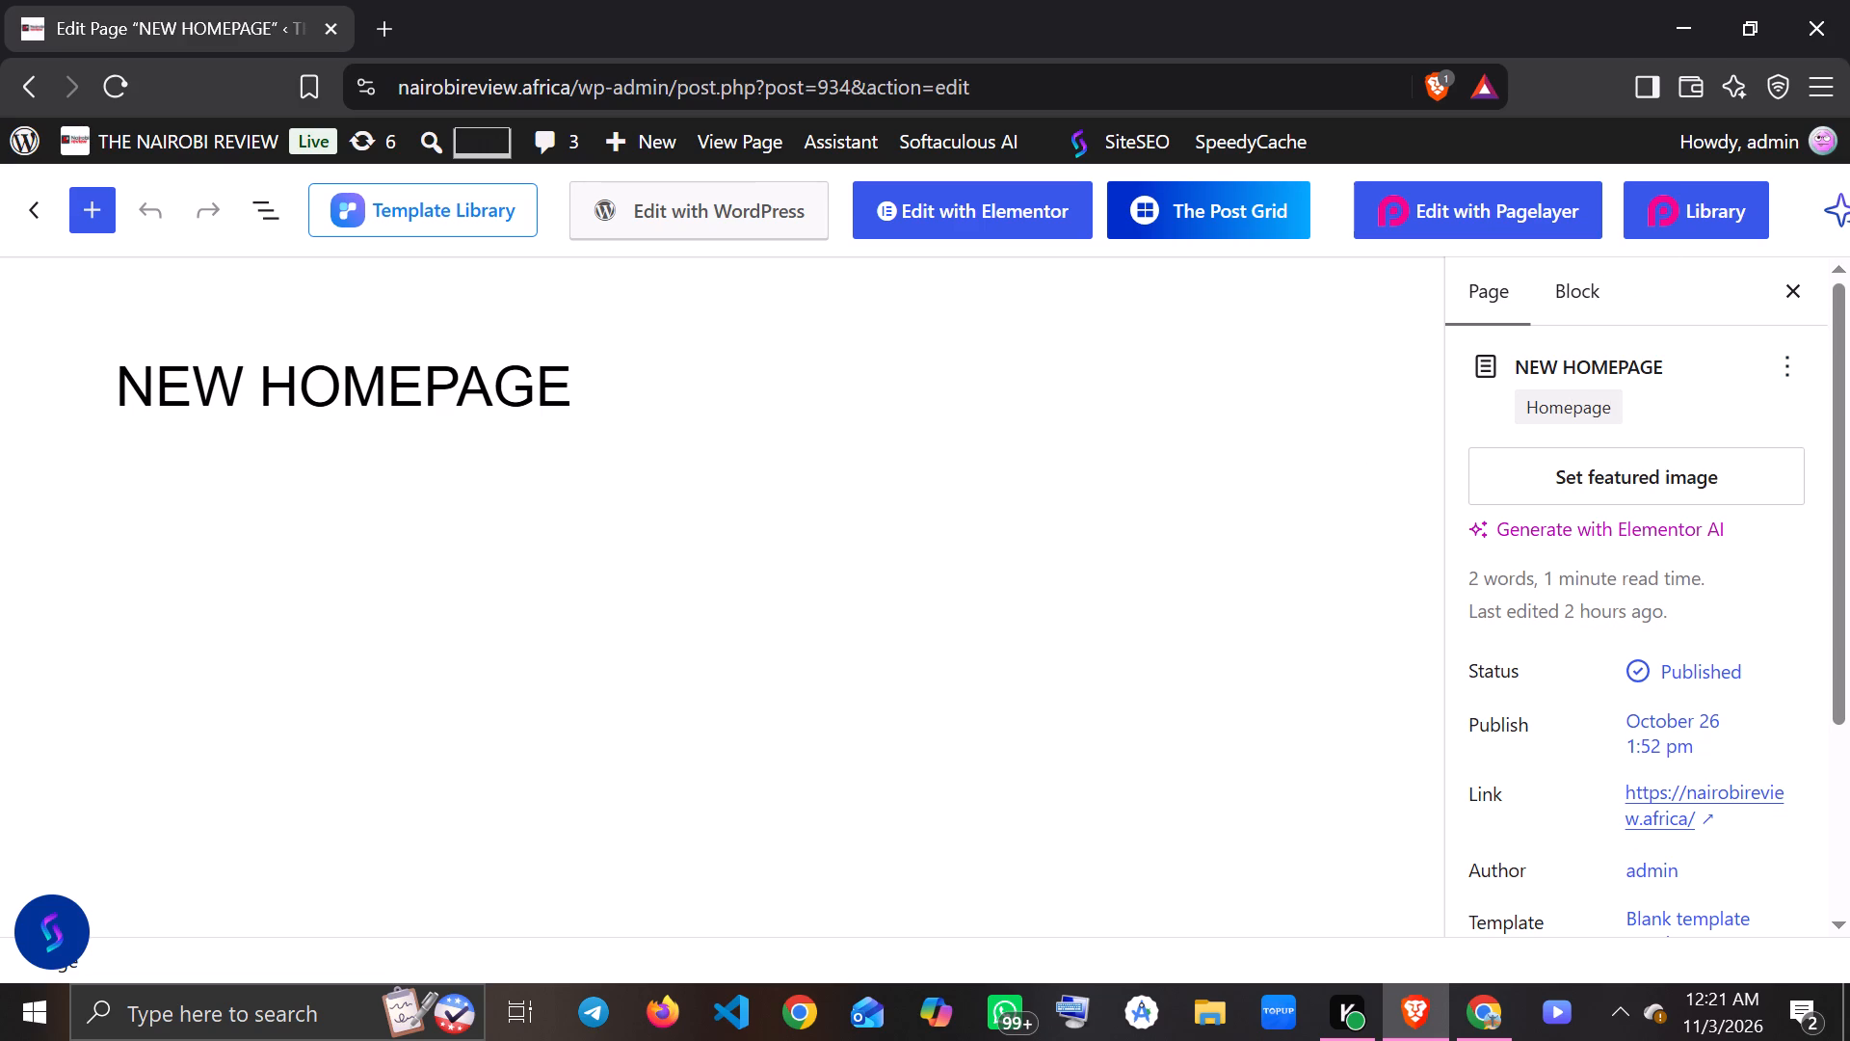
pyautogui.scroll(-3, 1542, 543)
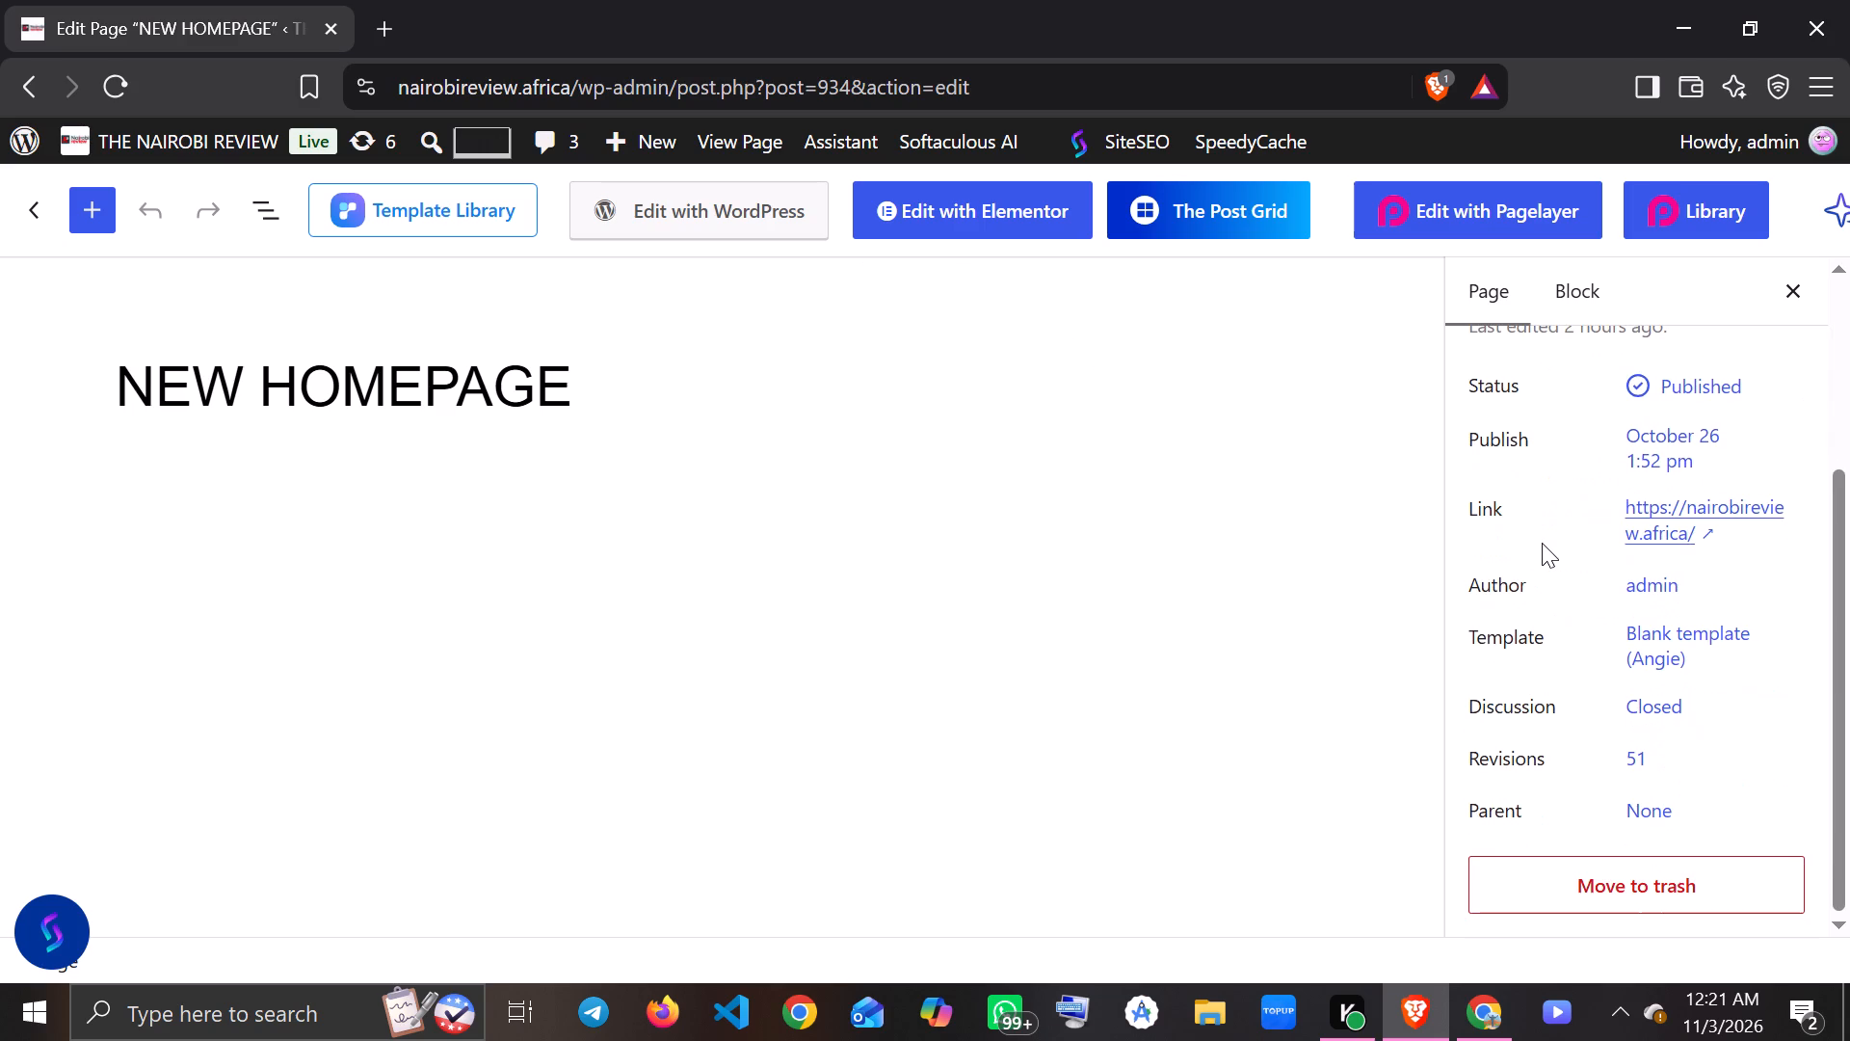
pyautogui.click(1628, 752)
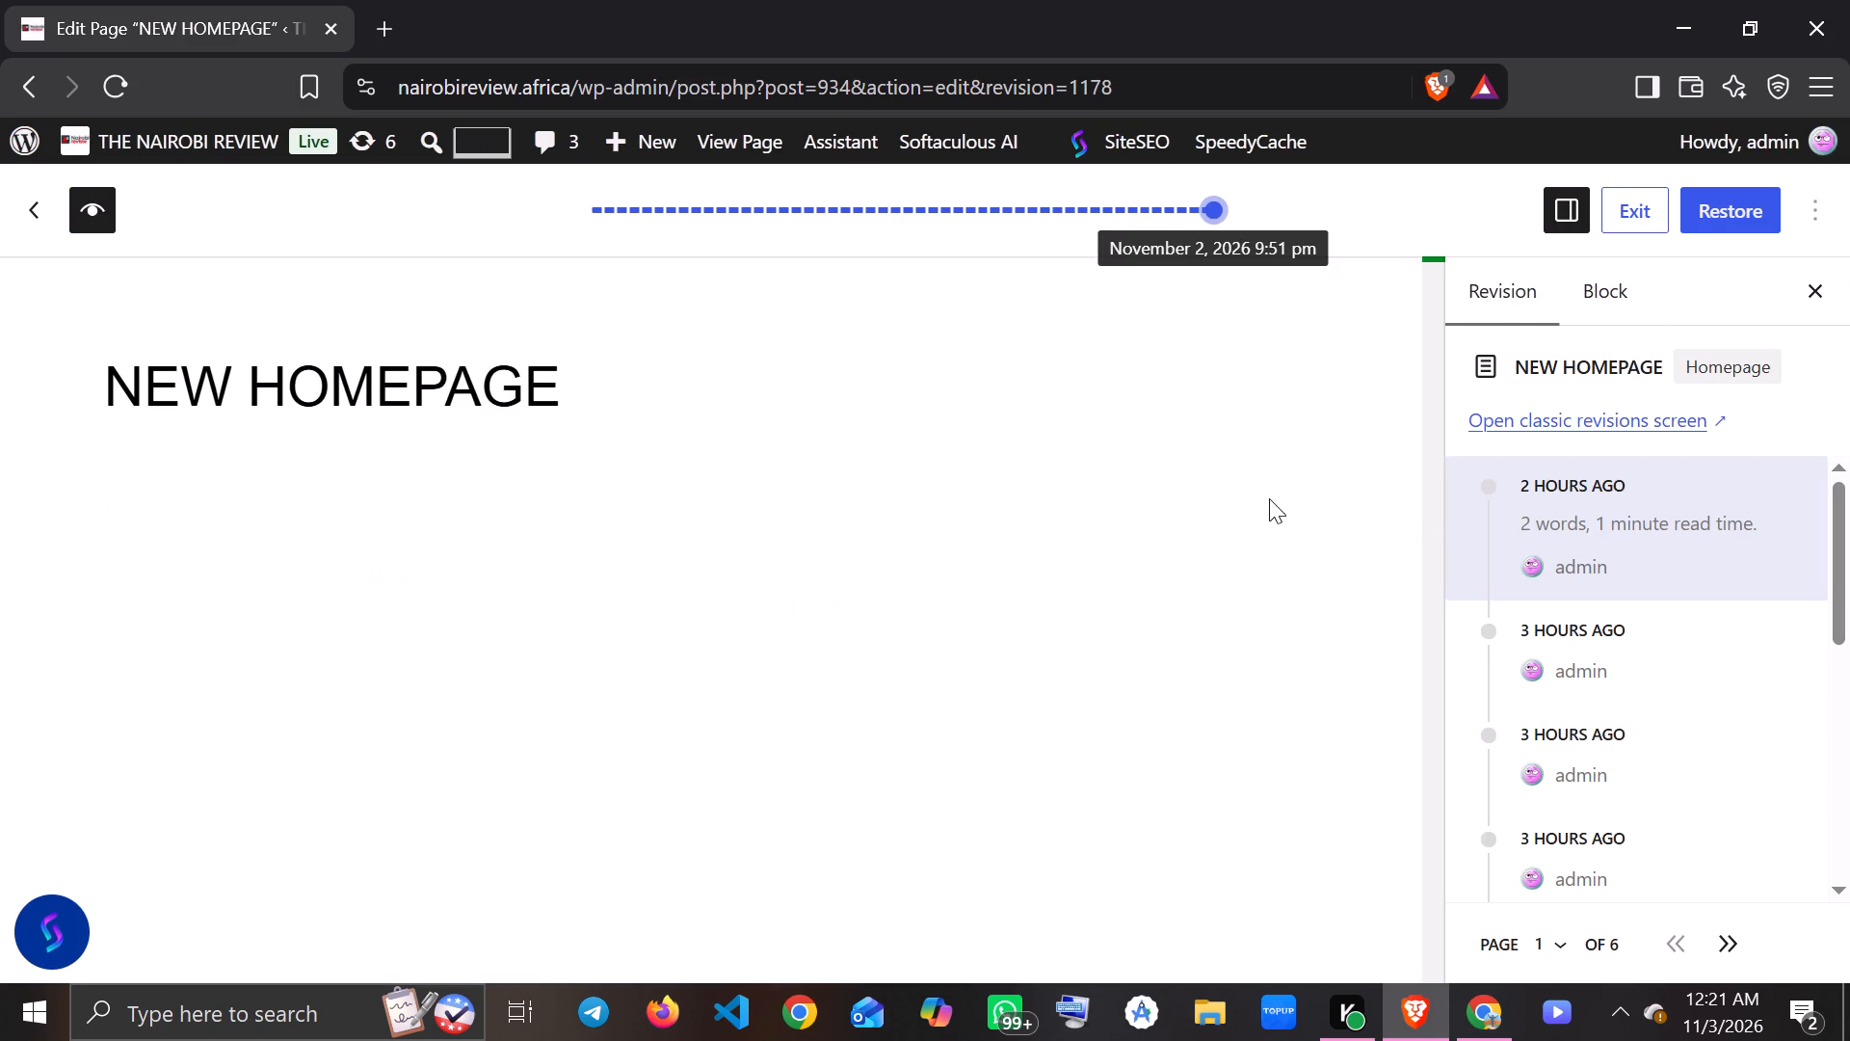
pyautogui.click(1197, 207)
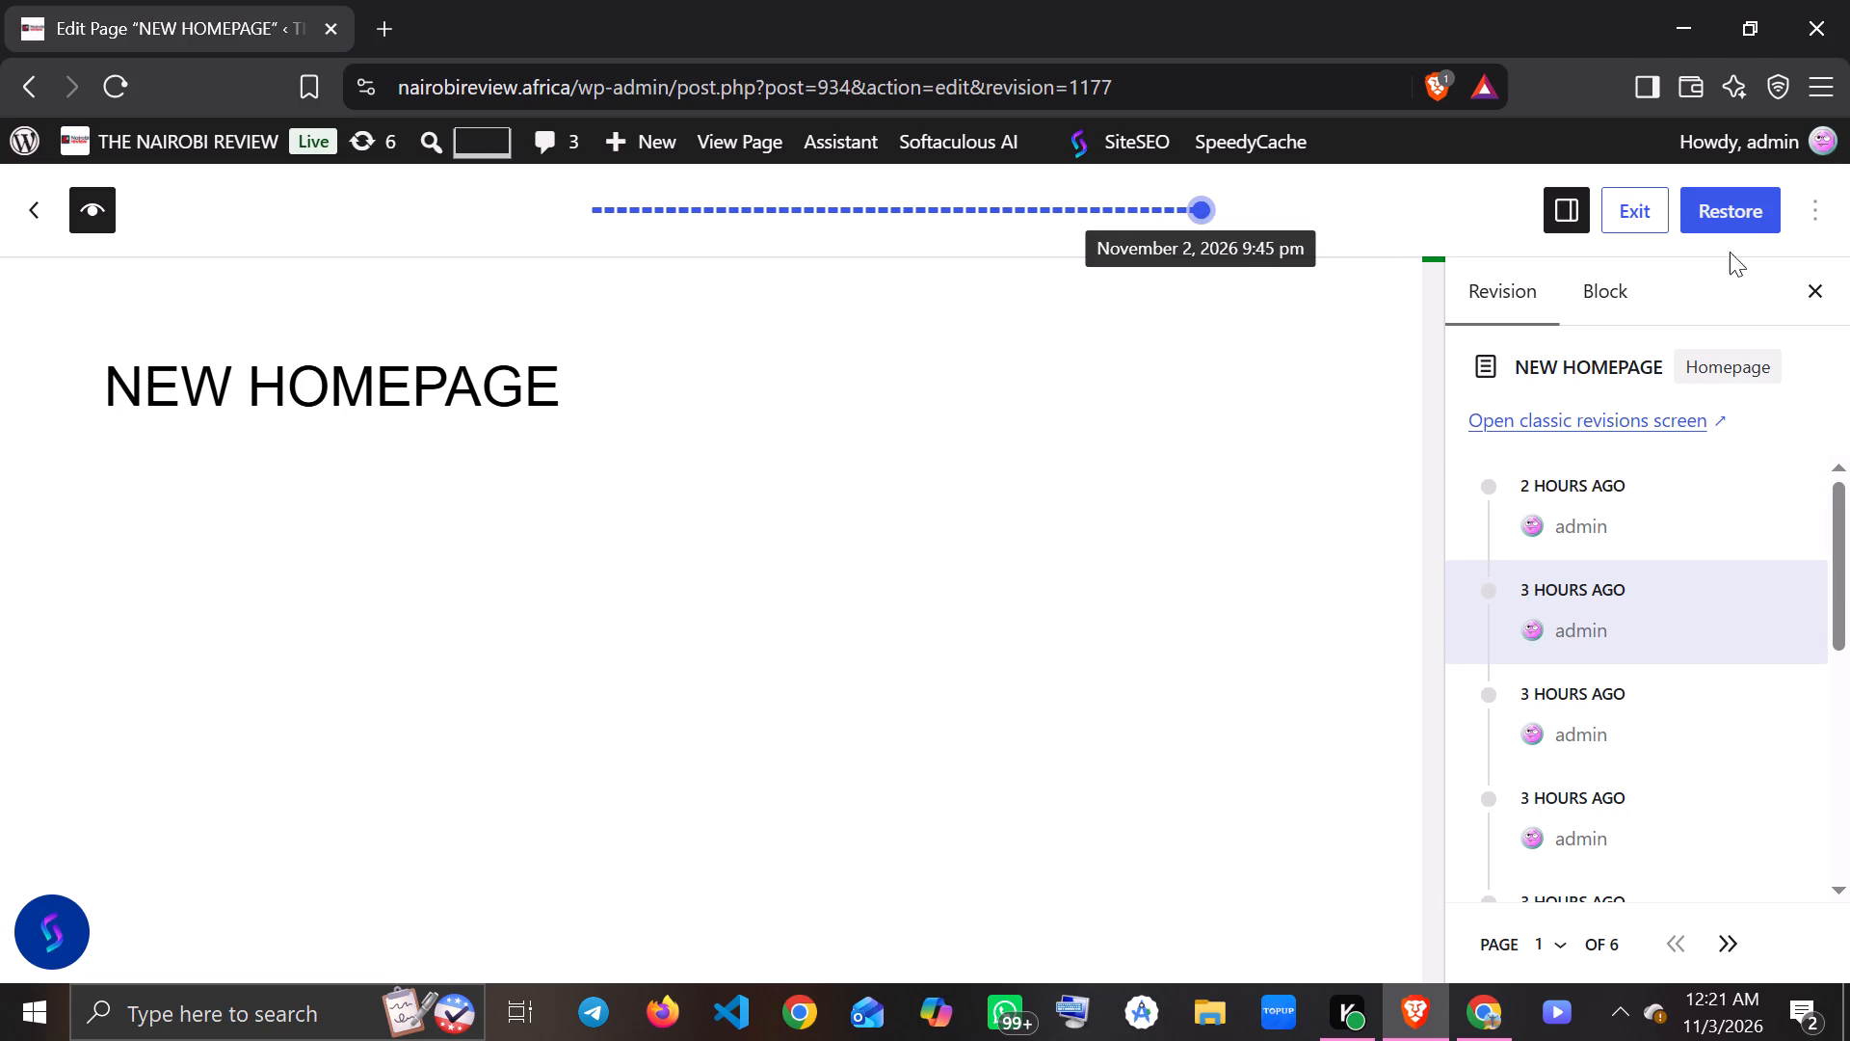
pyautogui.click(1740, 209)
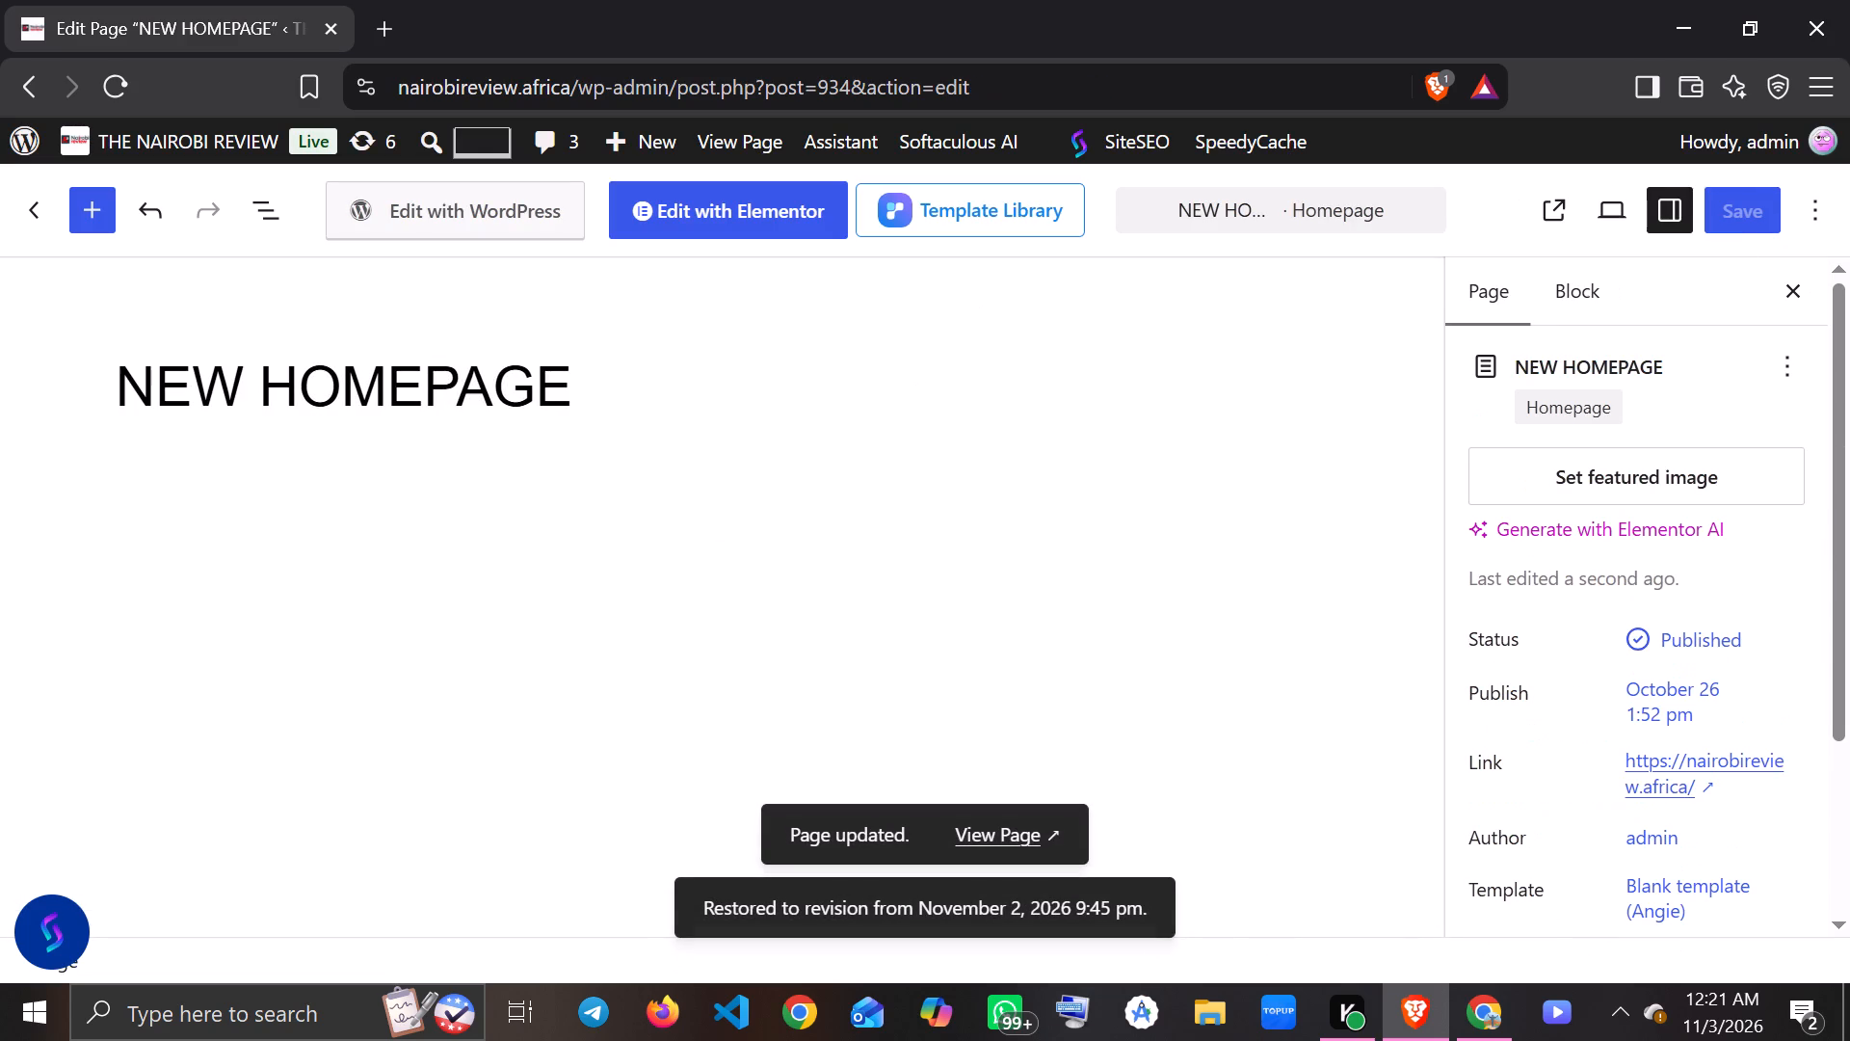
# View the updated page and examine its layout from the welcome section down to the footer, closing the page editor tab.
pyautogui.click(974, 828)
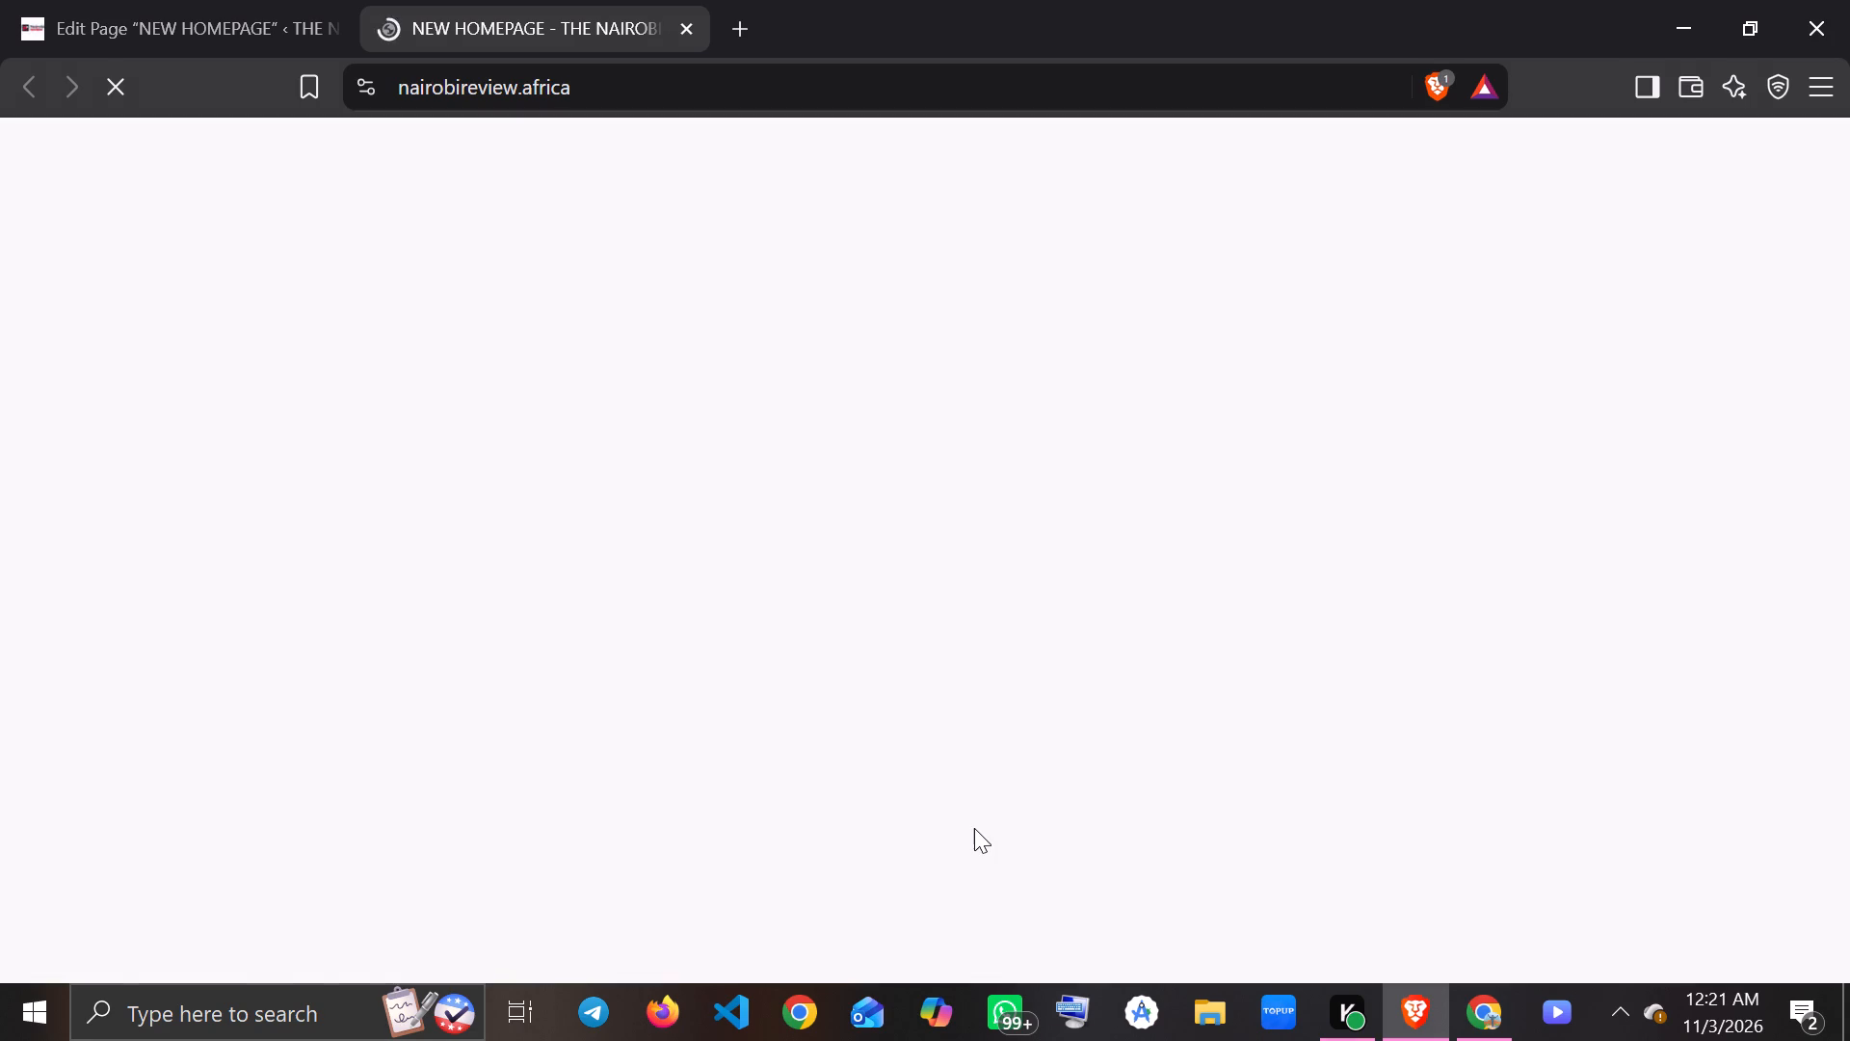
pyautogui.scroll(-1, 954, 776)
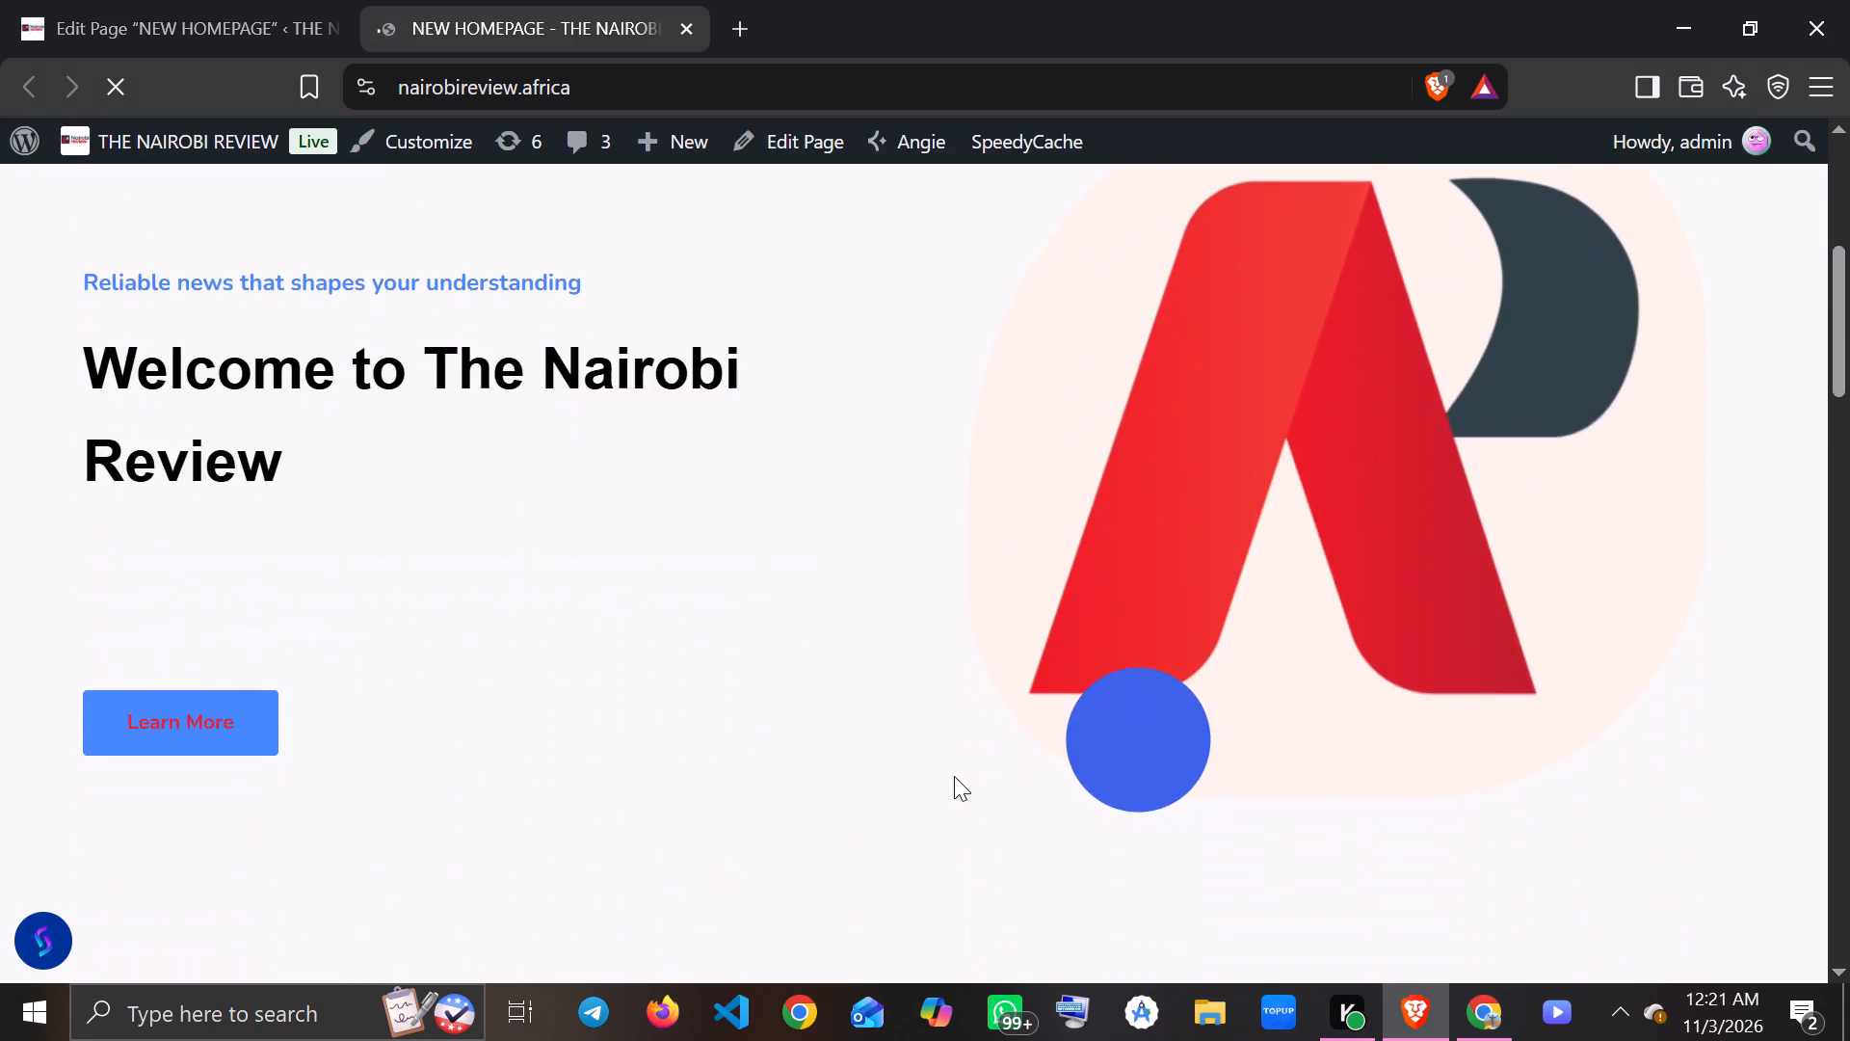
pyautogui.scroll(-9, 954, 776)
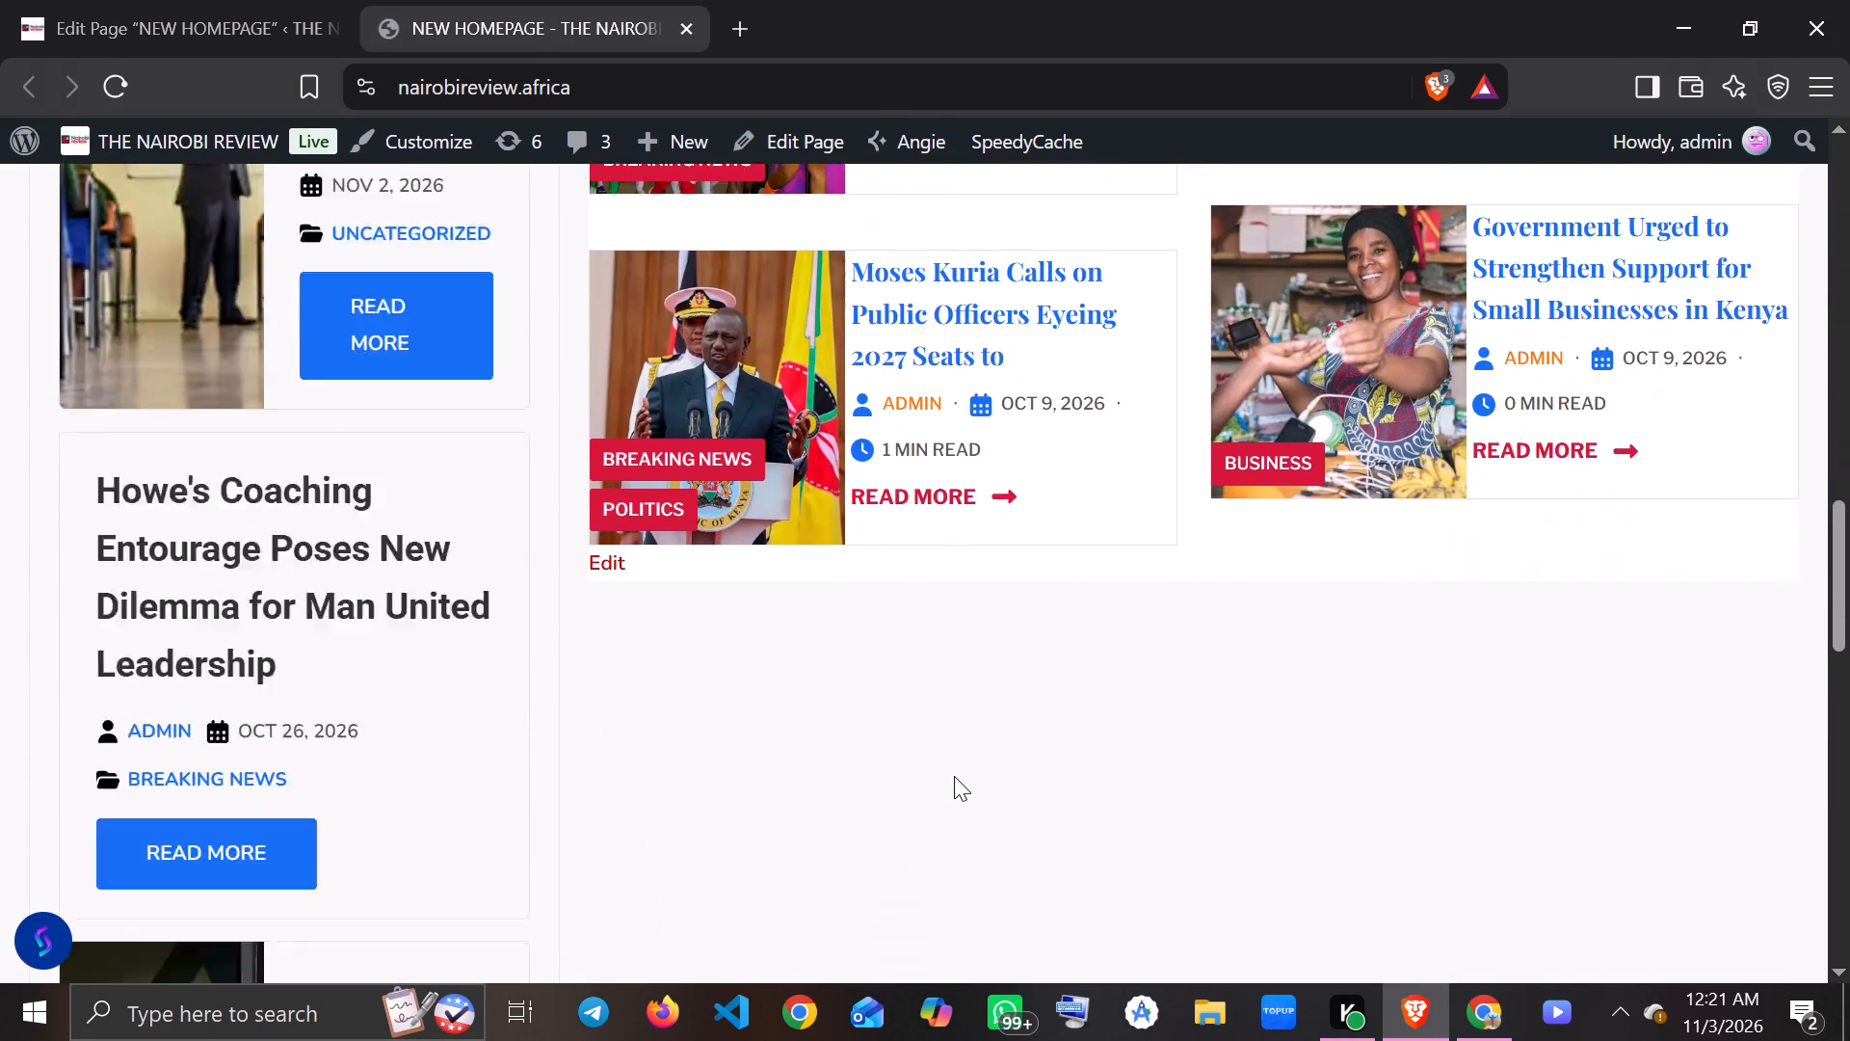
pyautogui.scroll(-6, 954, 776)
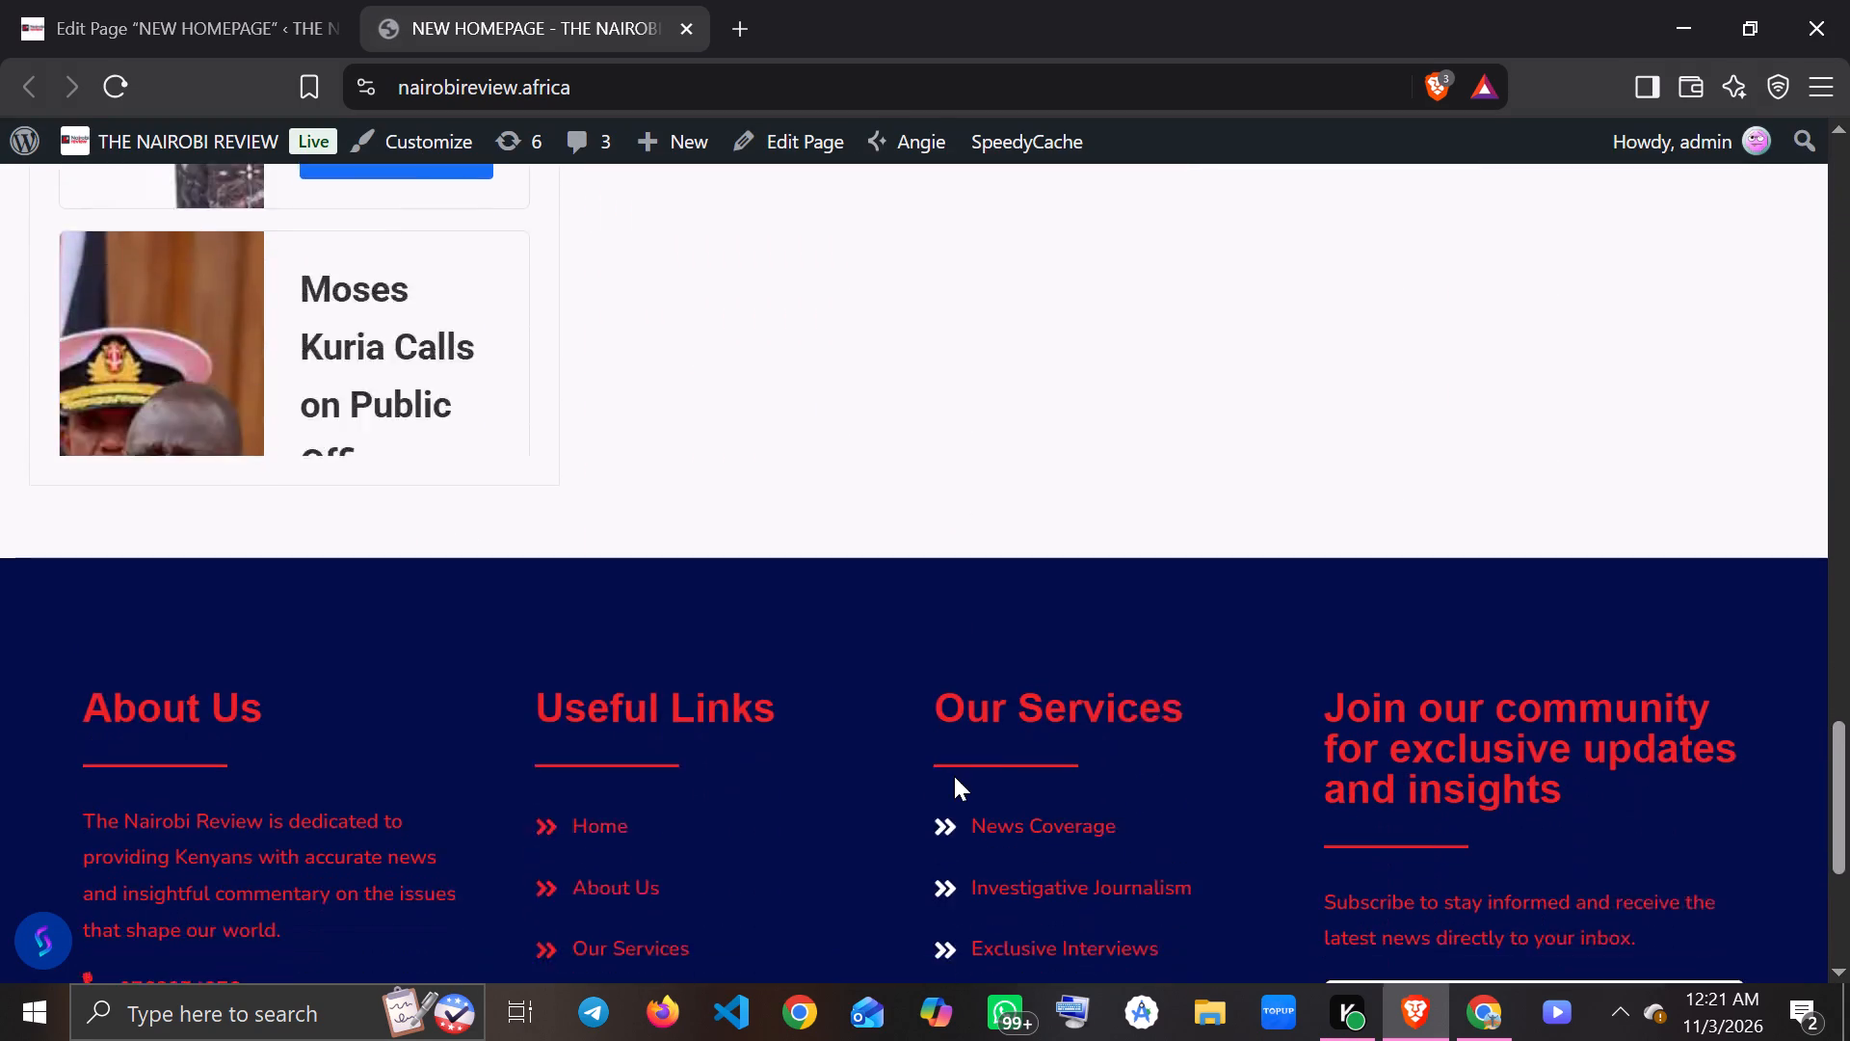
pyautogui.scroll(4, 803, 516)
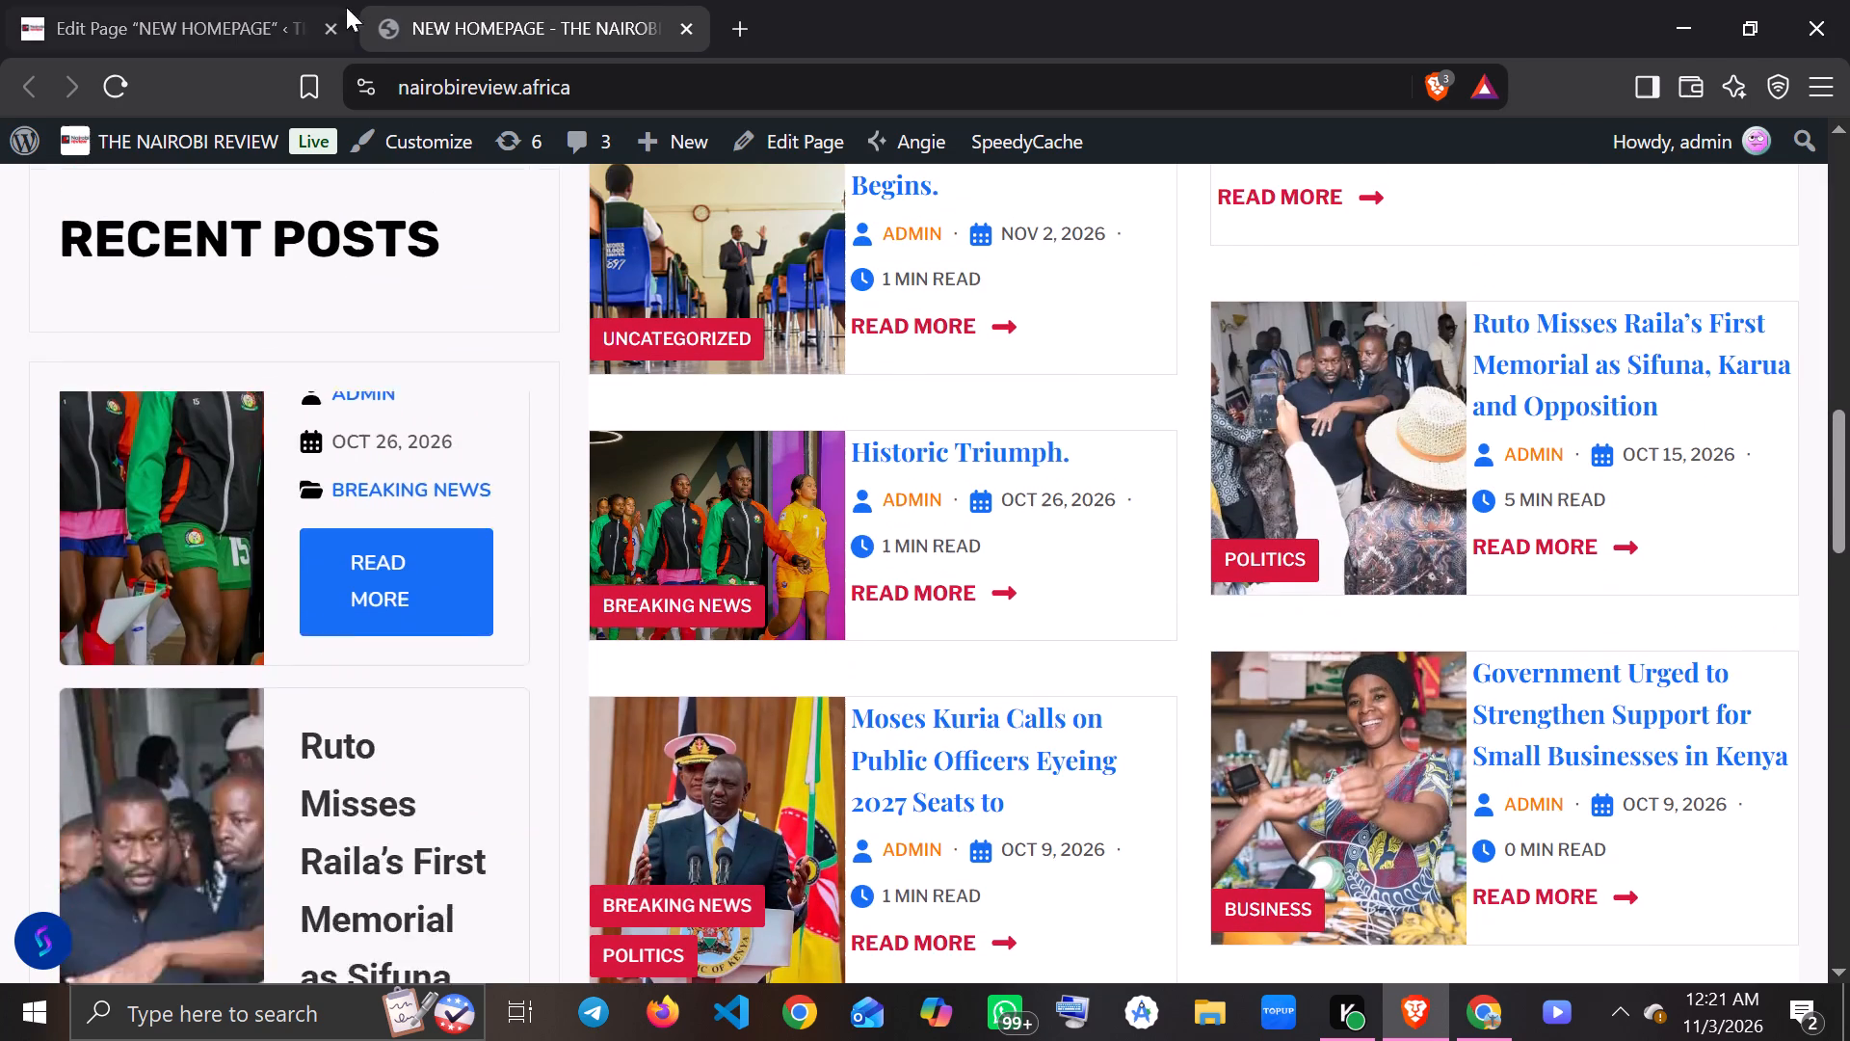
pyautogui.click(324, 27)
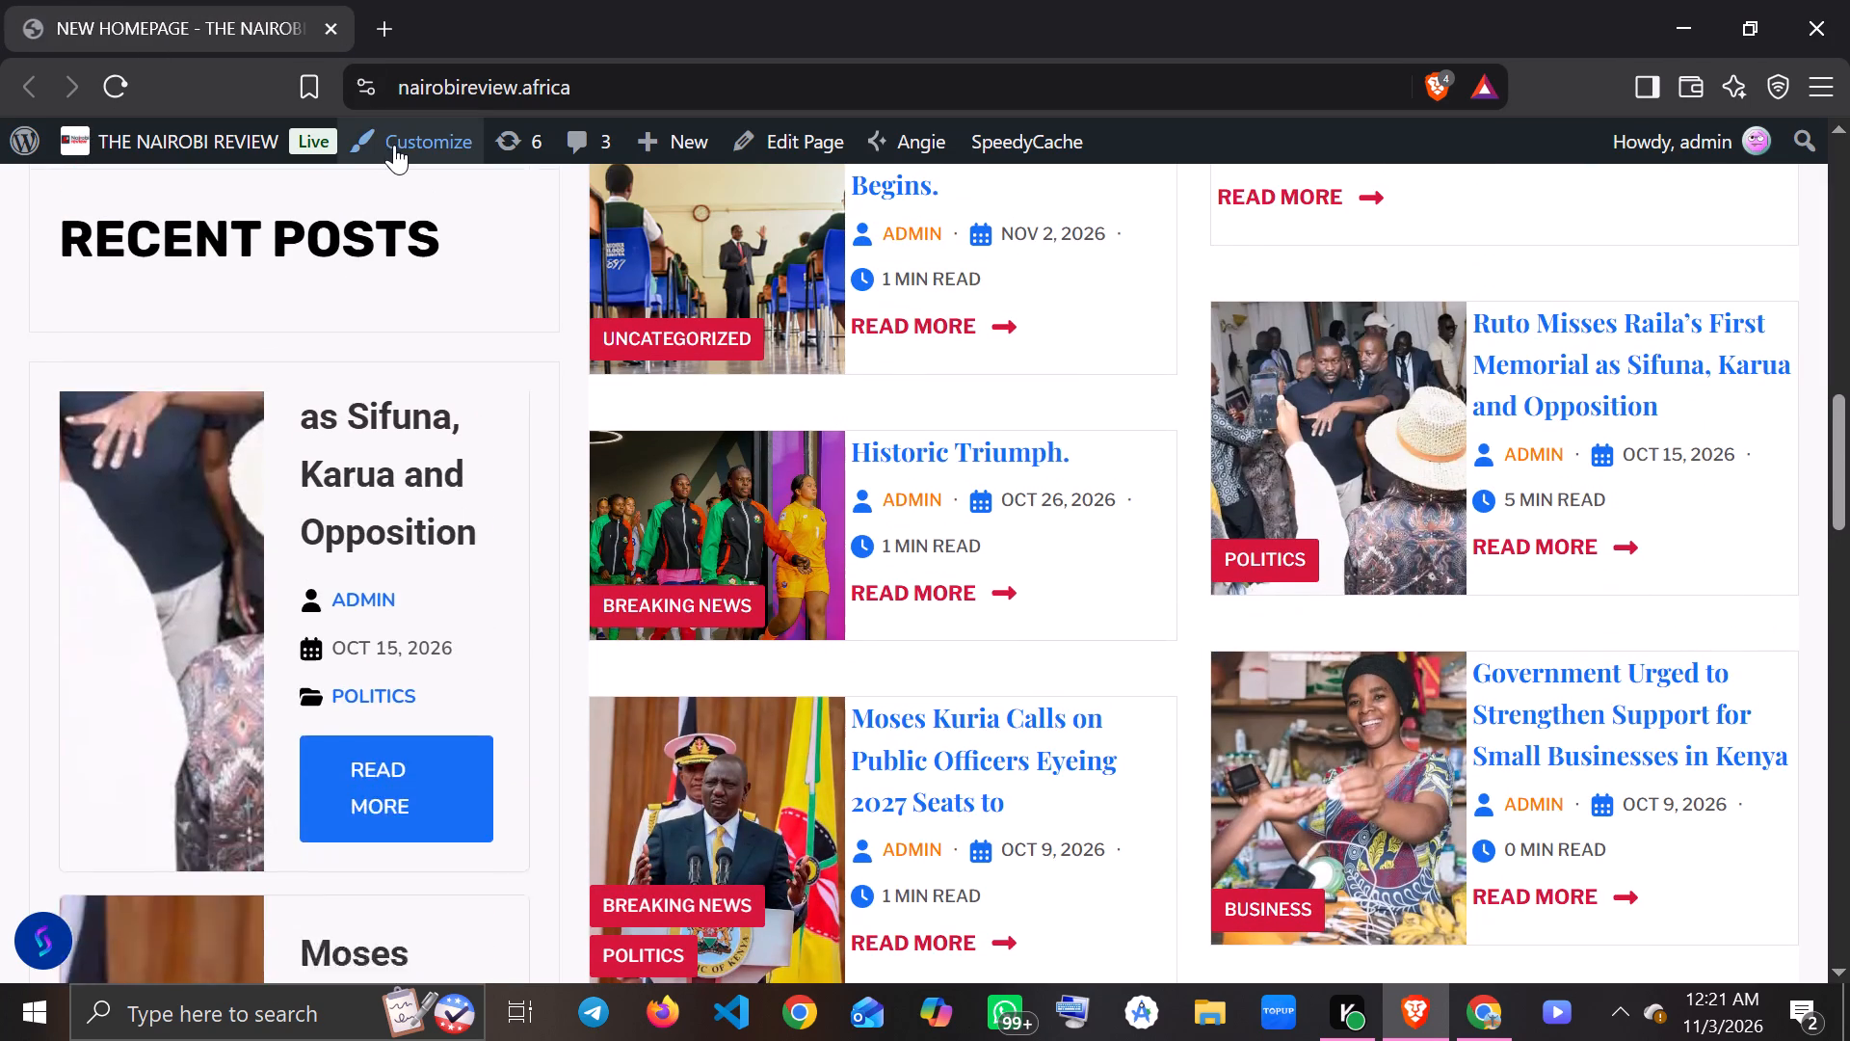
# Open the site customizer from the live homepage and restore the more recent autosave.
pyautogui.click(411, 145)
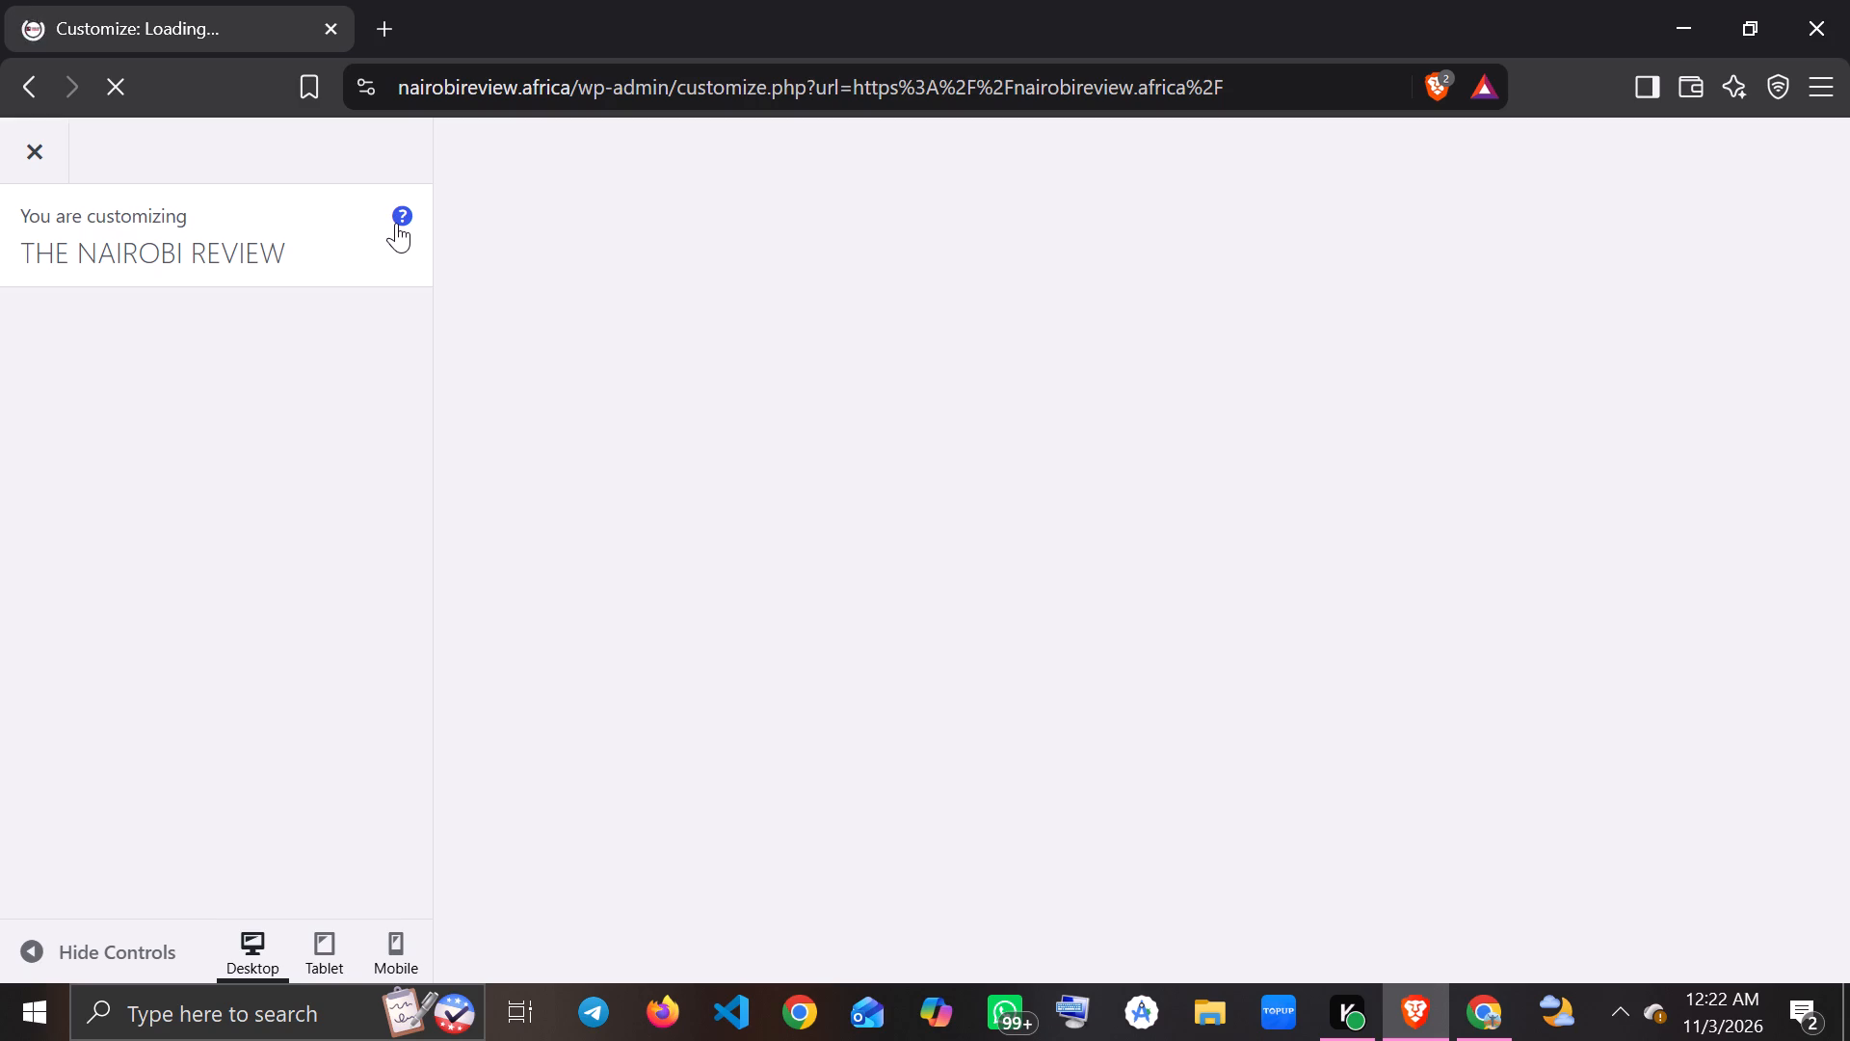
pyautogui.click(890, 555)
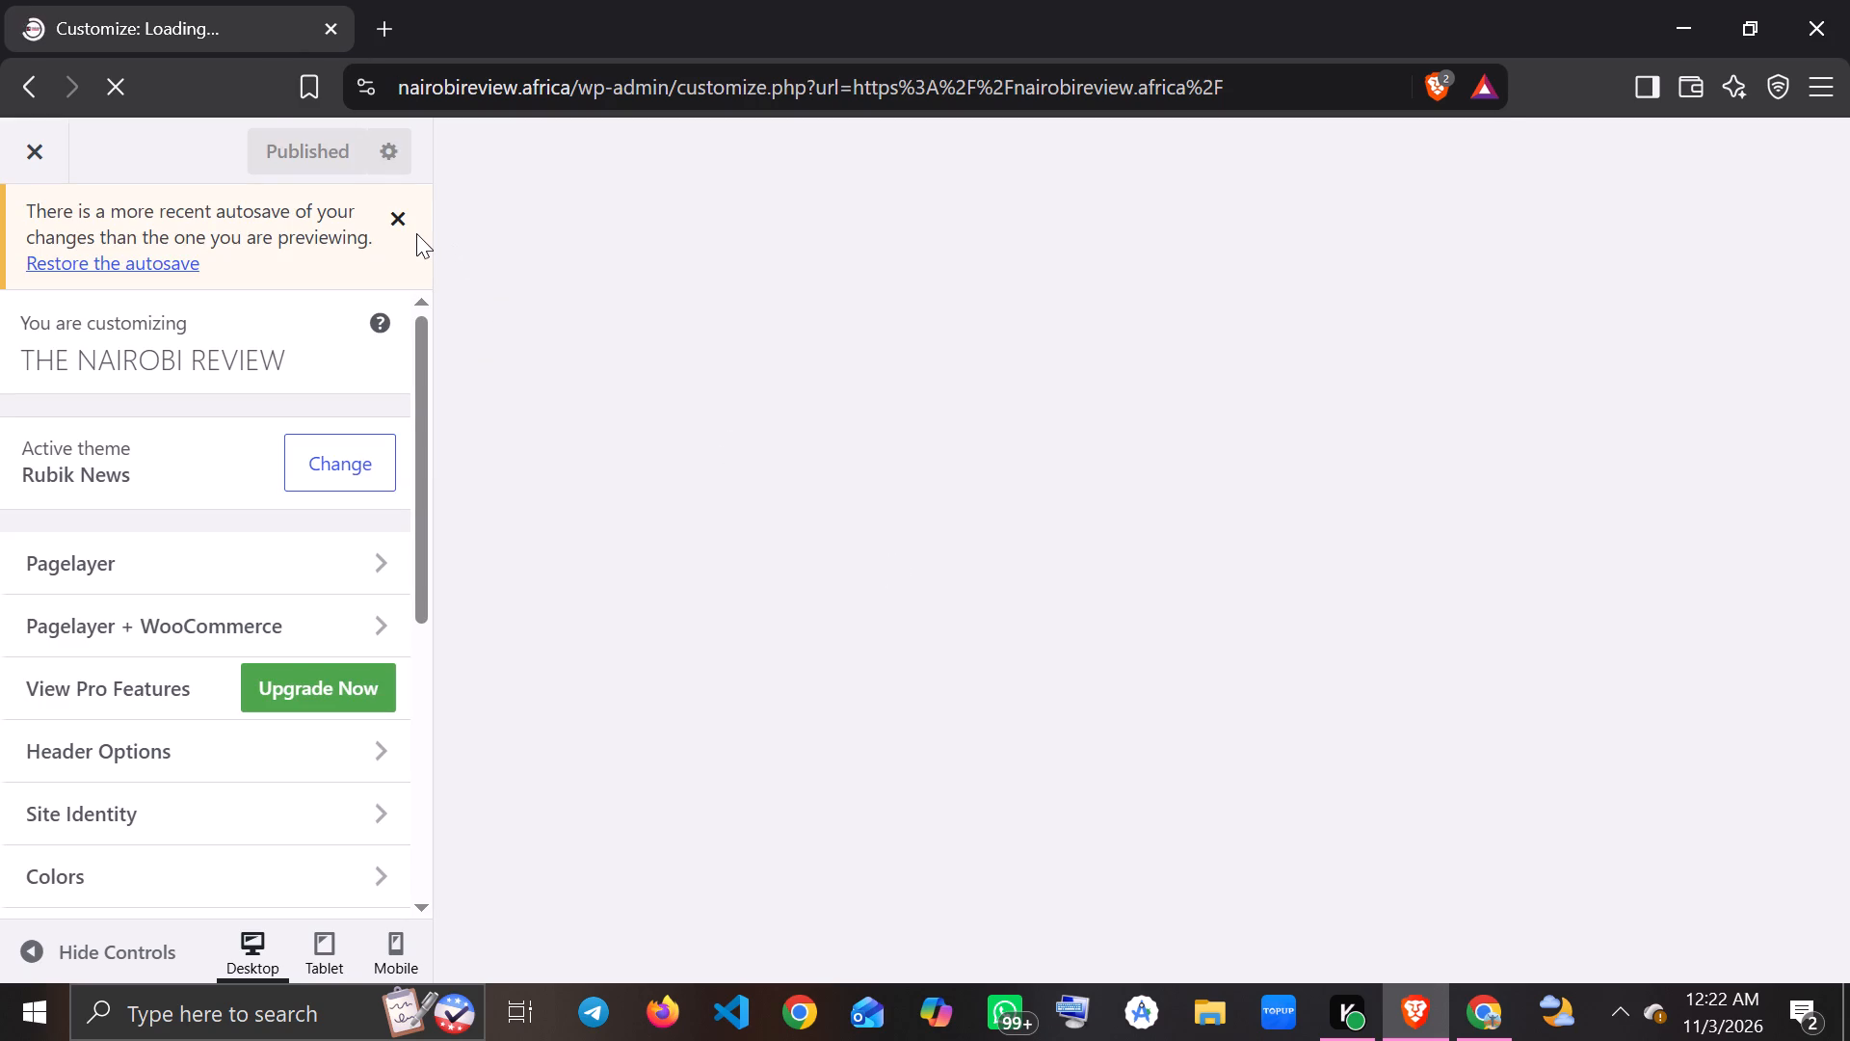
pyautogui.click(166, 255)
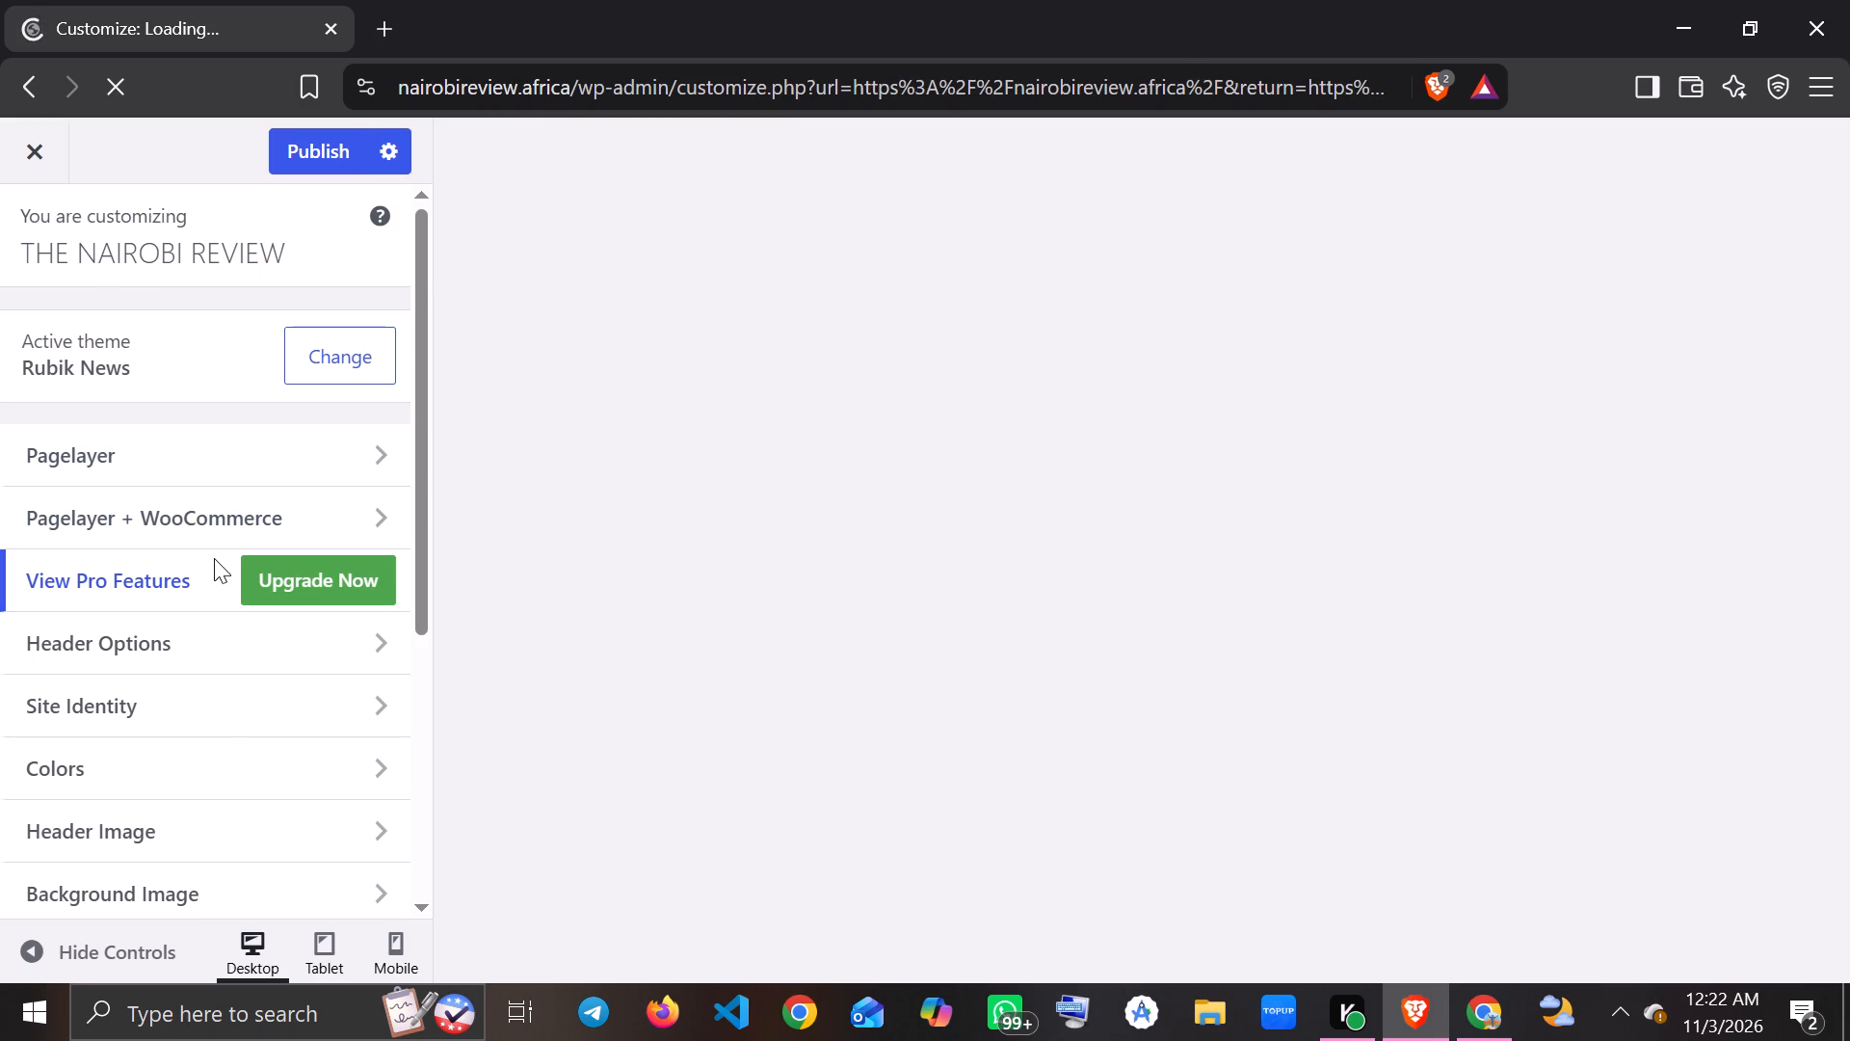
# Open the Widgets settings in the site customizer.
pyautogui.scroll(-1, 233, 750)
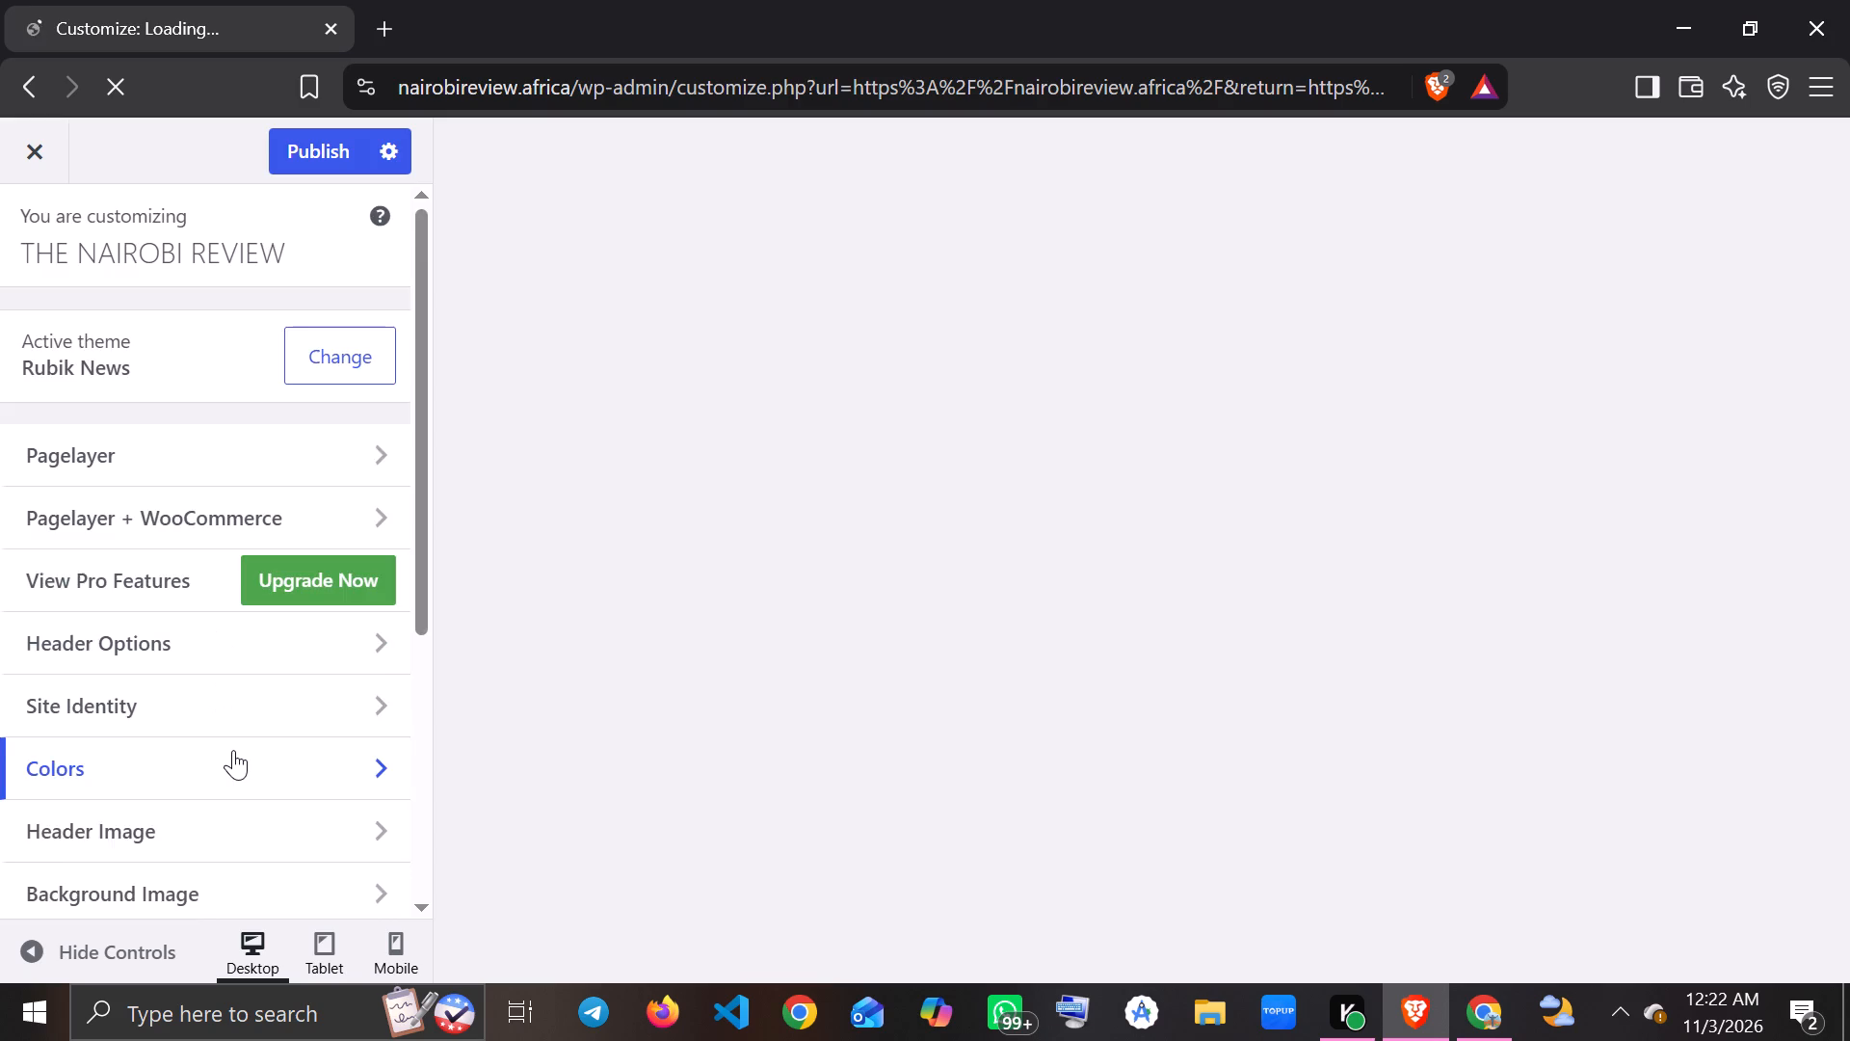
pyautogui.scroll(-5, 233, 750)
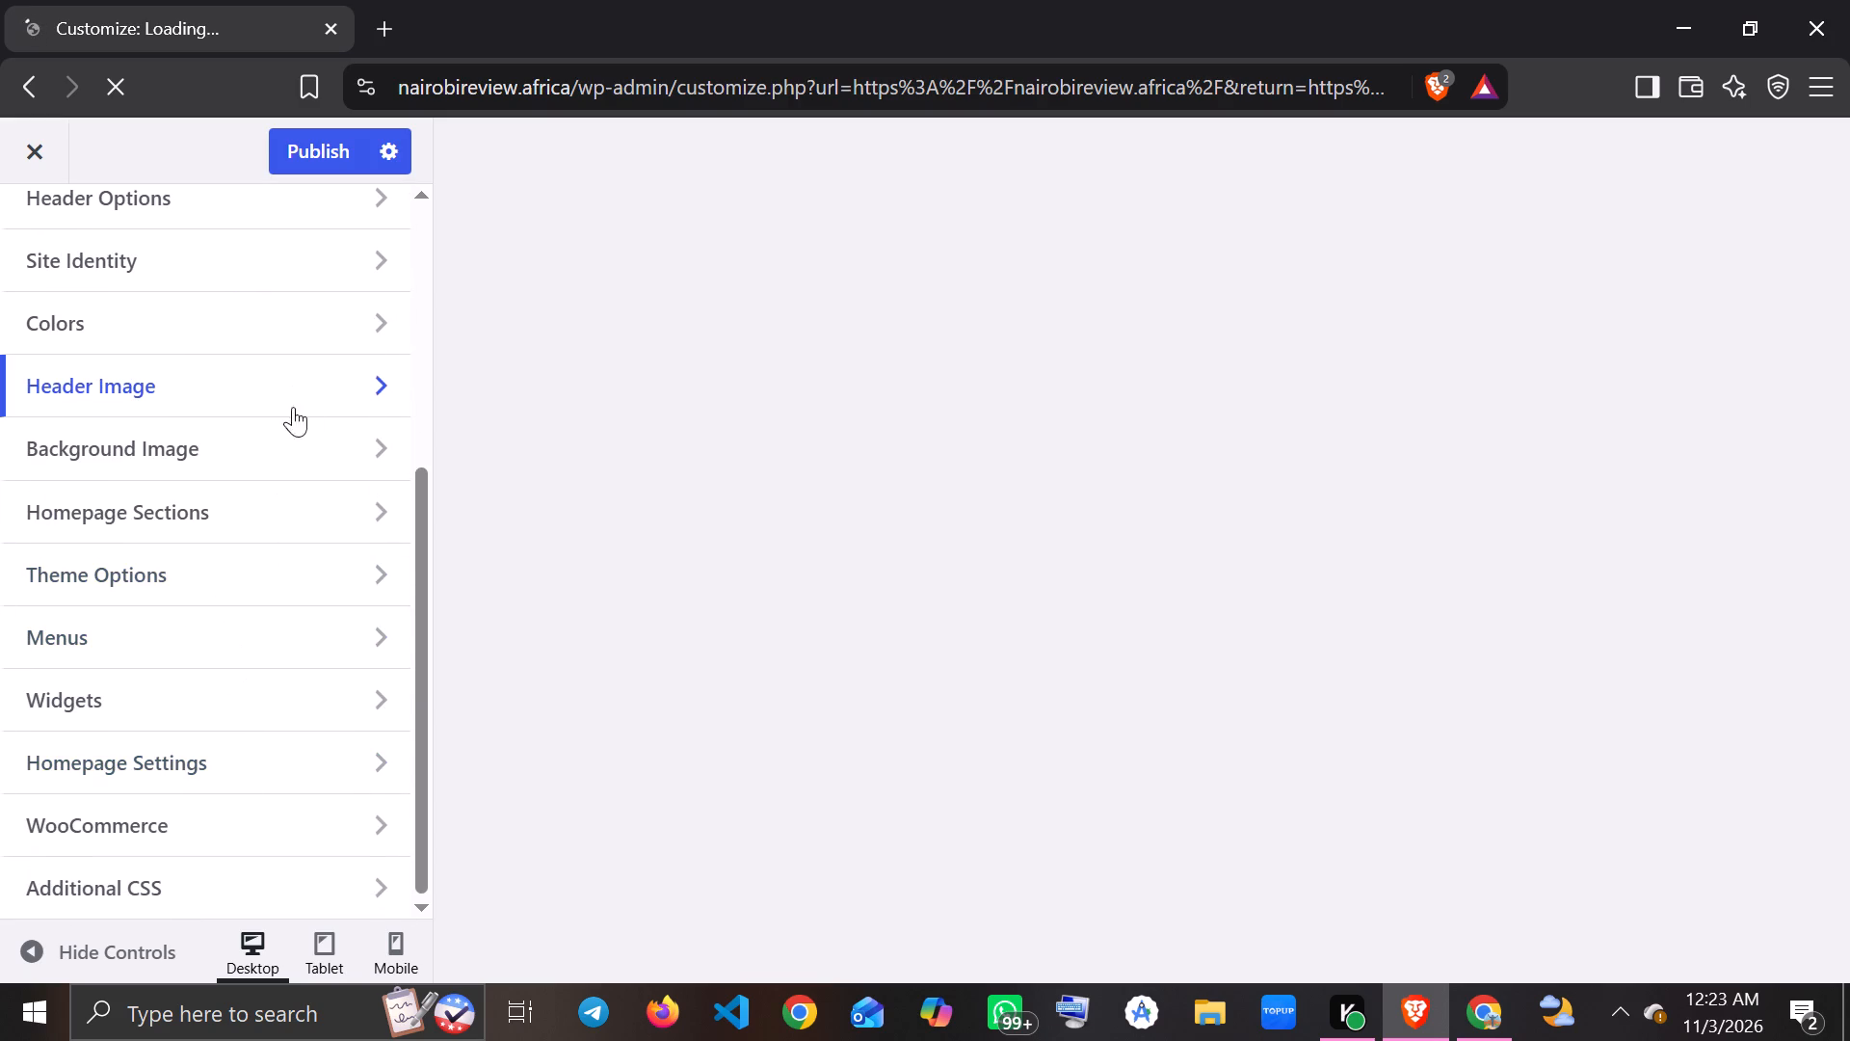
pyautogui.click(275, 687)
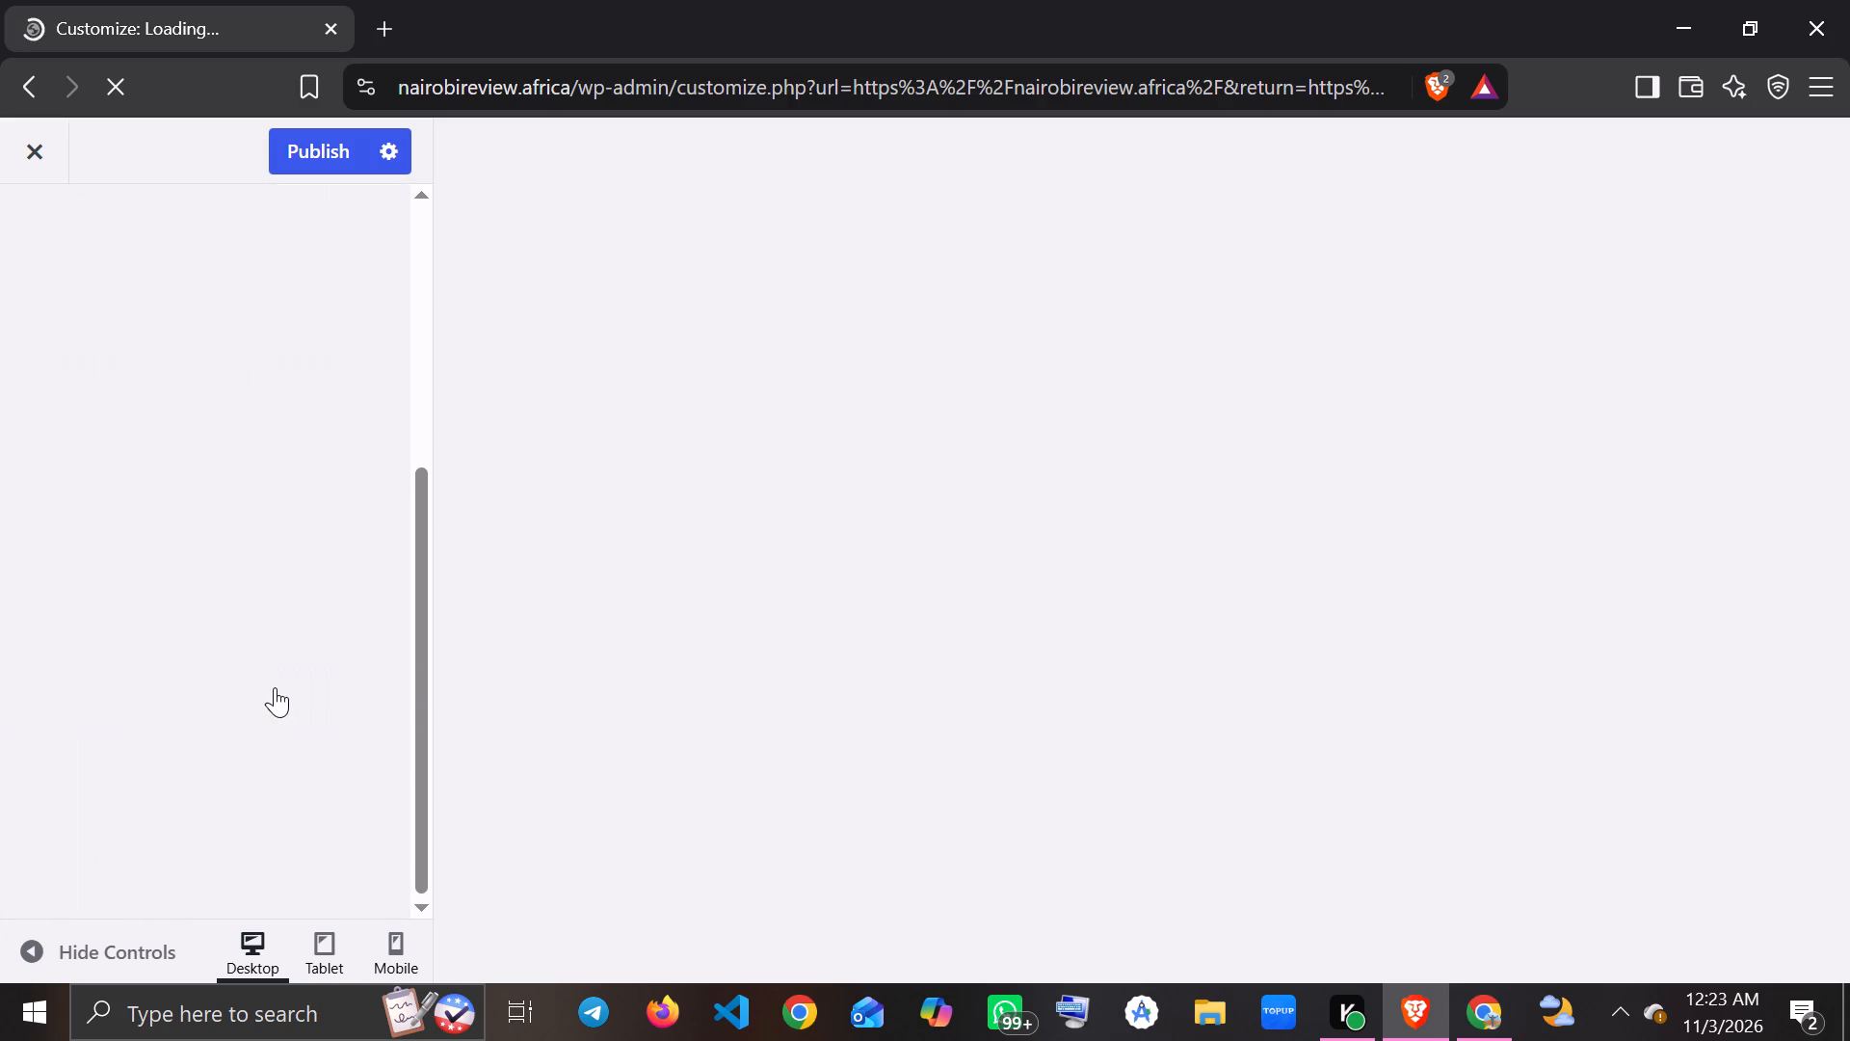
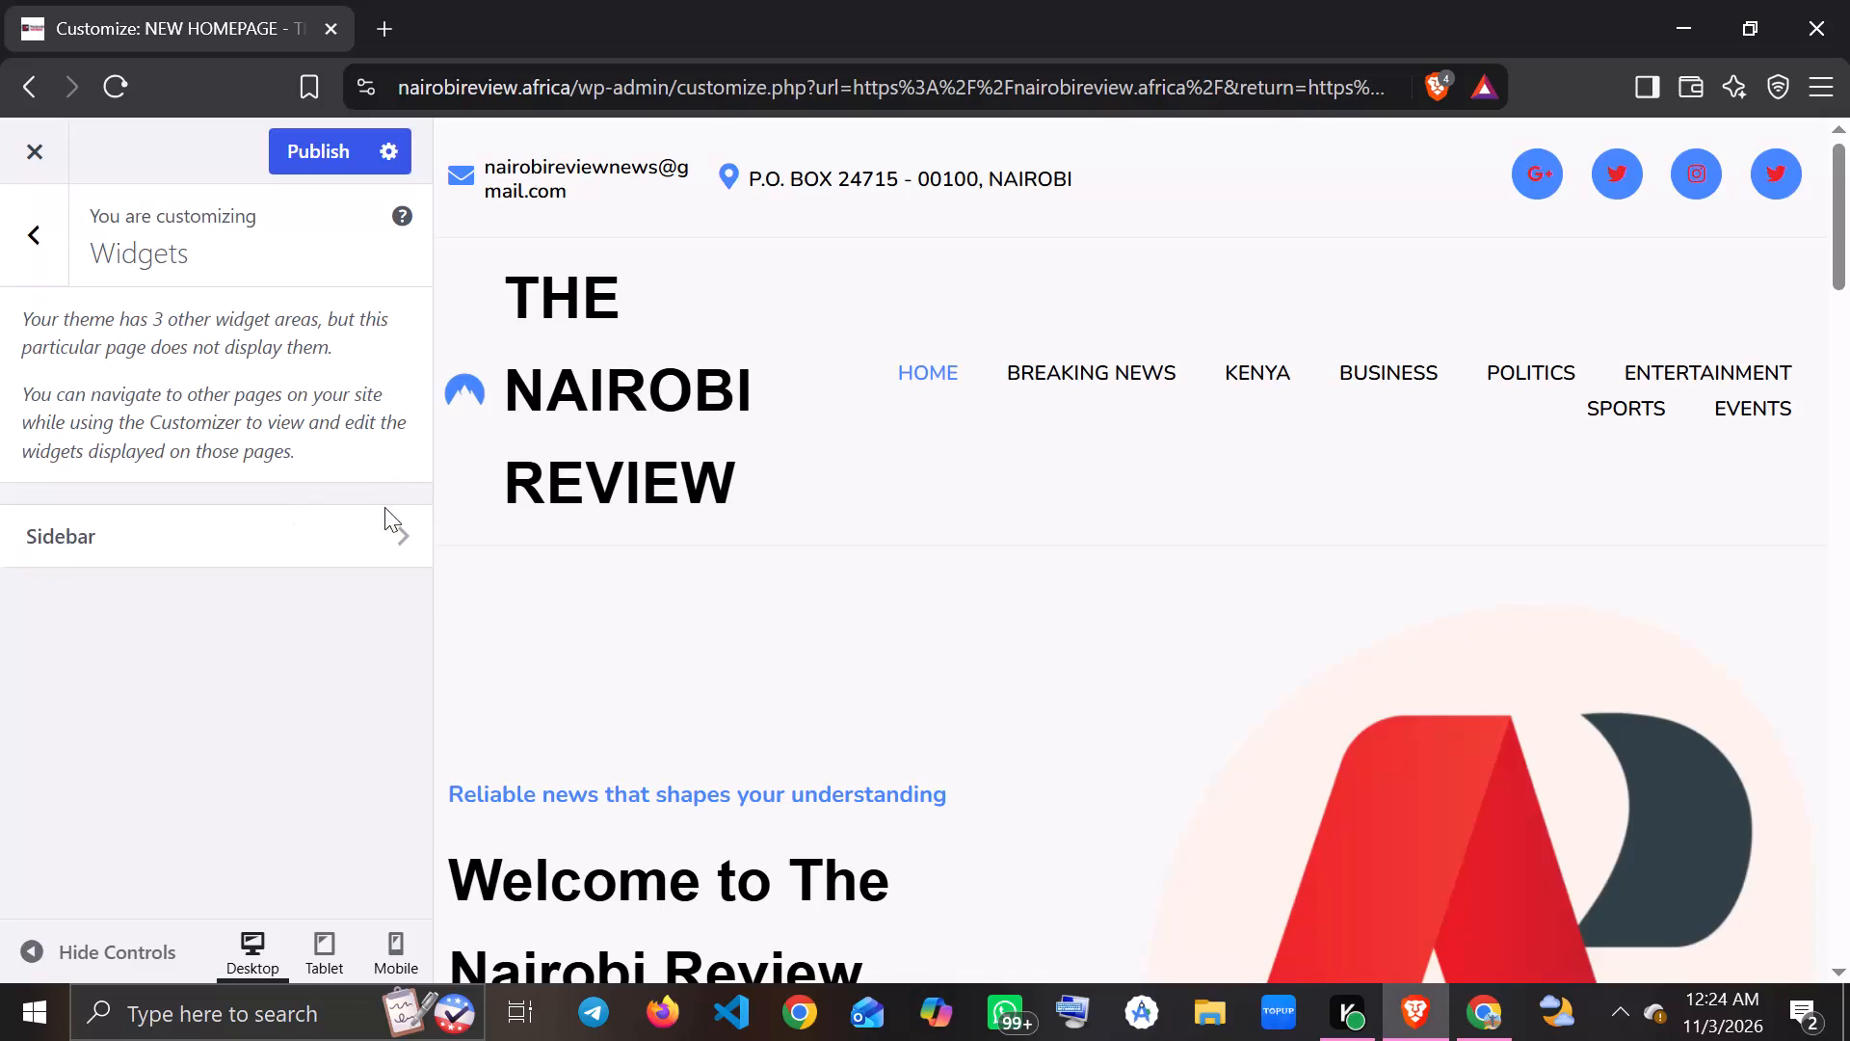
# Examine the homepage preview from the header through the post grid and post list down to the footer.
pyautogui.scroll(-5, 816, 616)
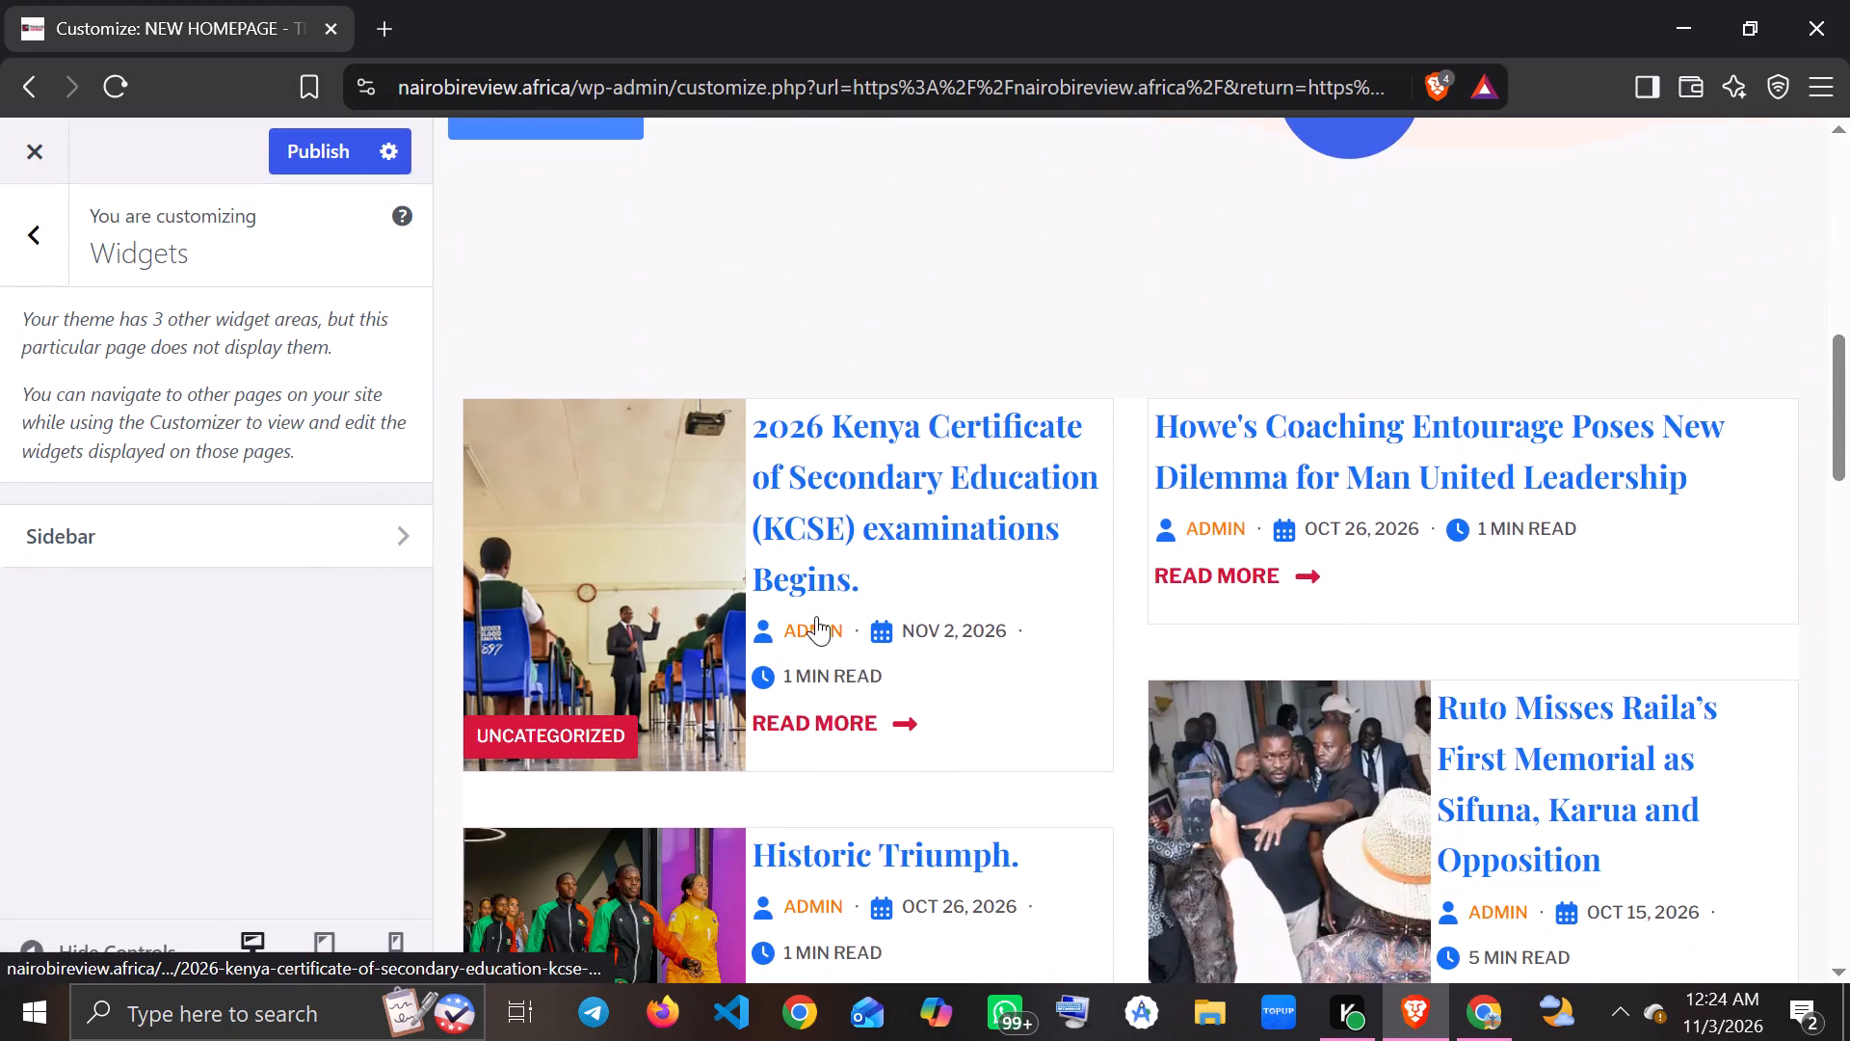
pyautogui.scroll(-8, 816, 616)
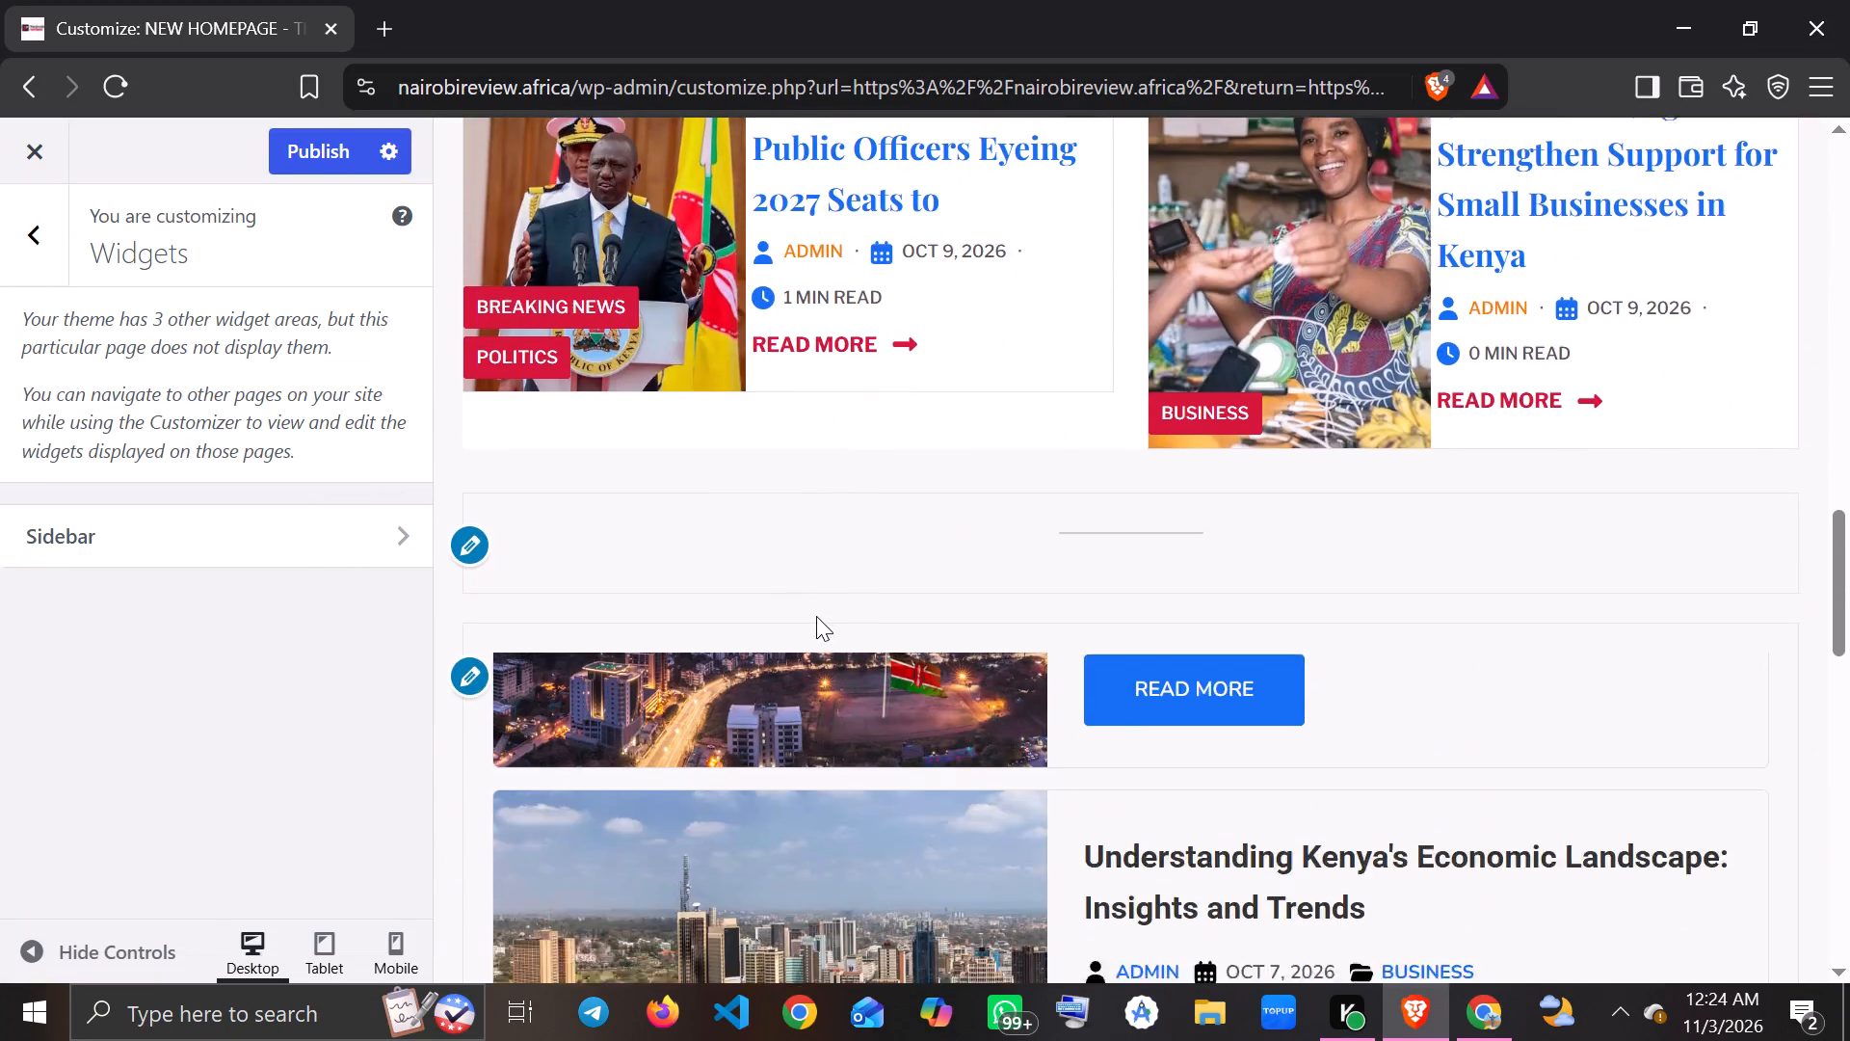
pyautogui.scroll(-5, 816, 616)
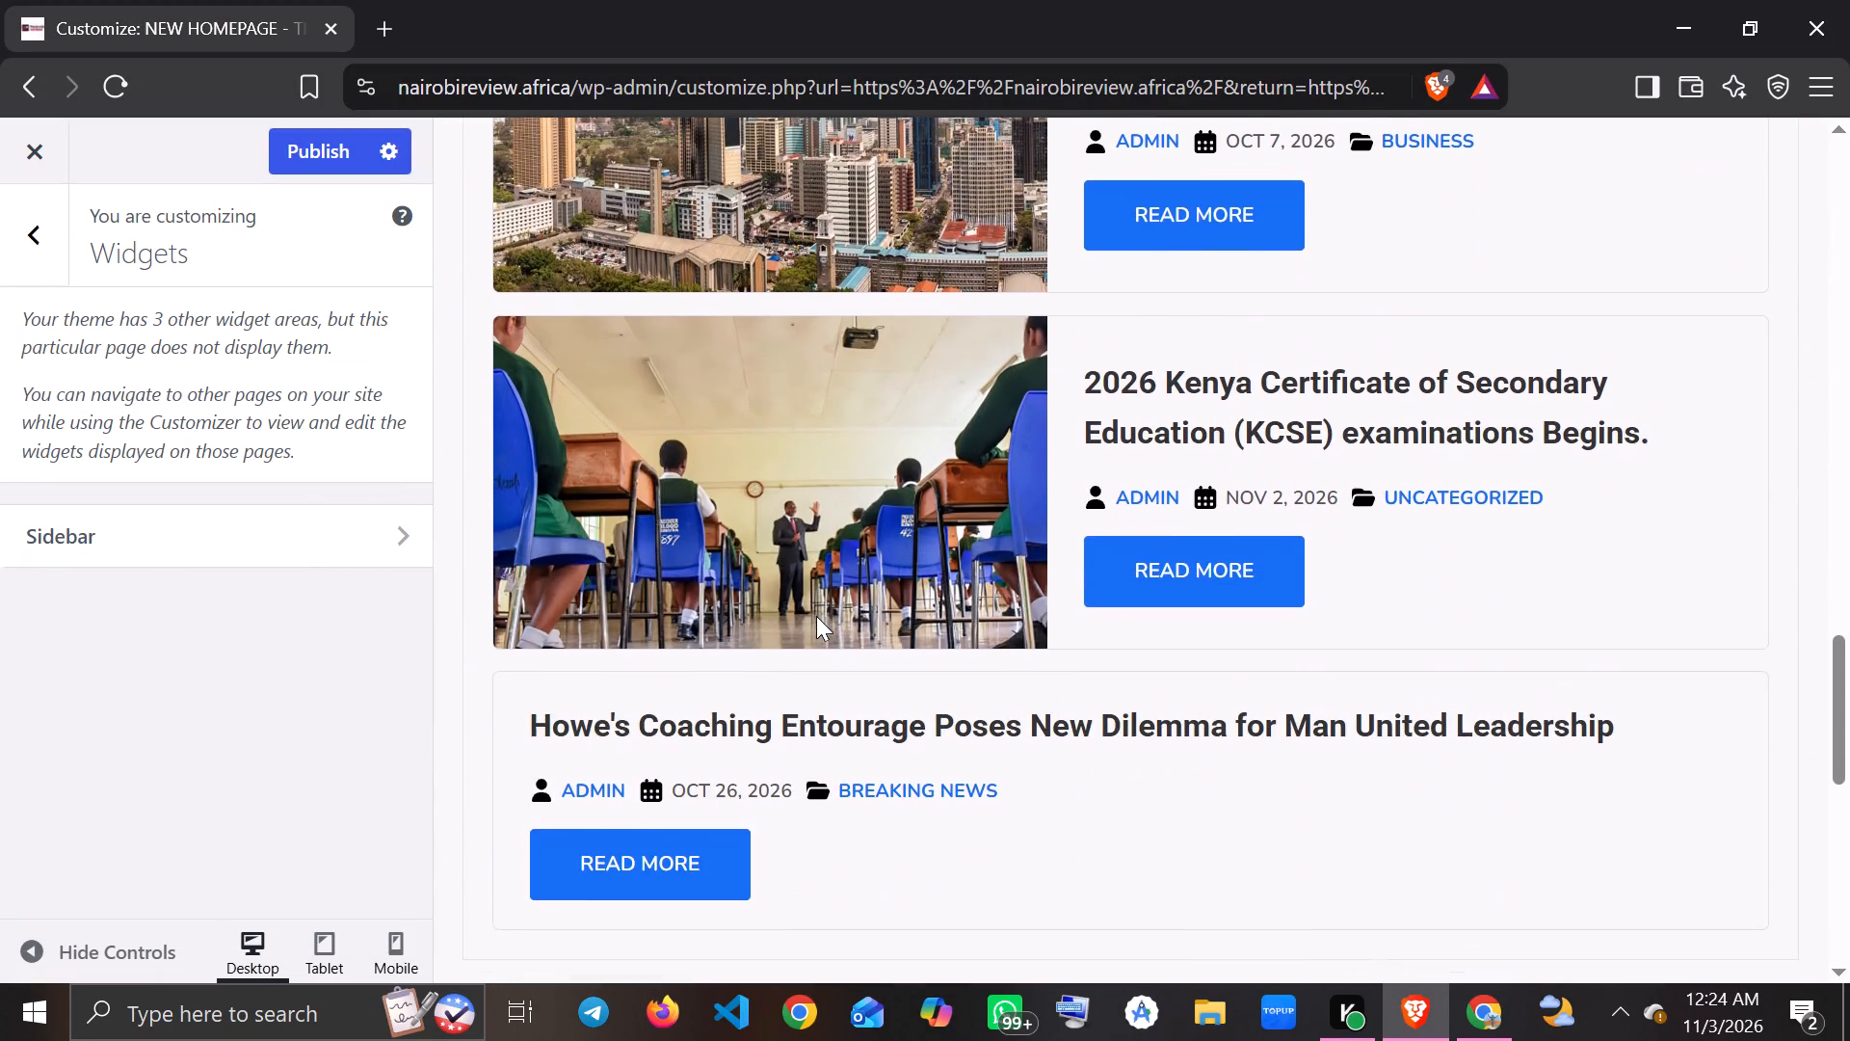
pyautogui.scroll(-4, 816, 616)
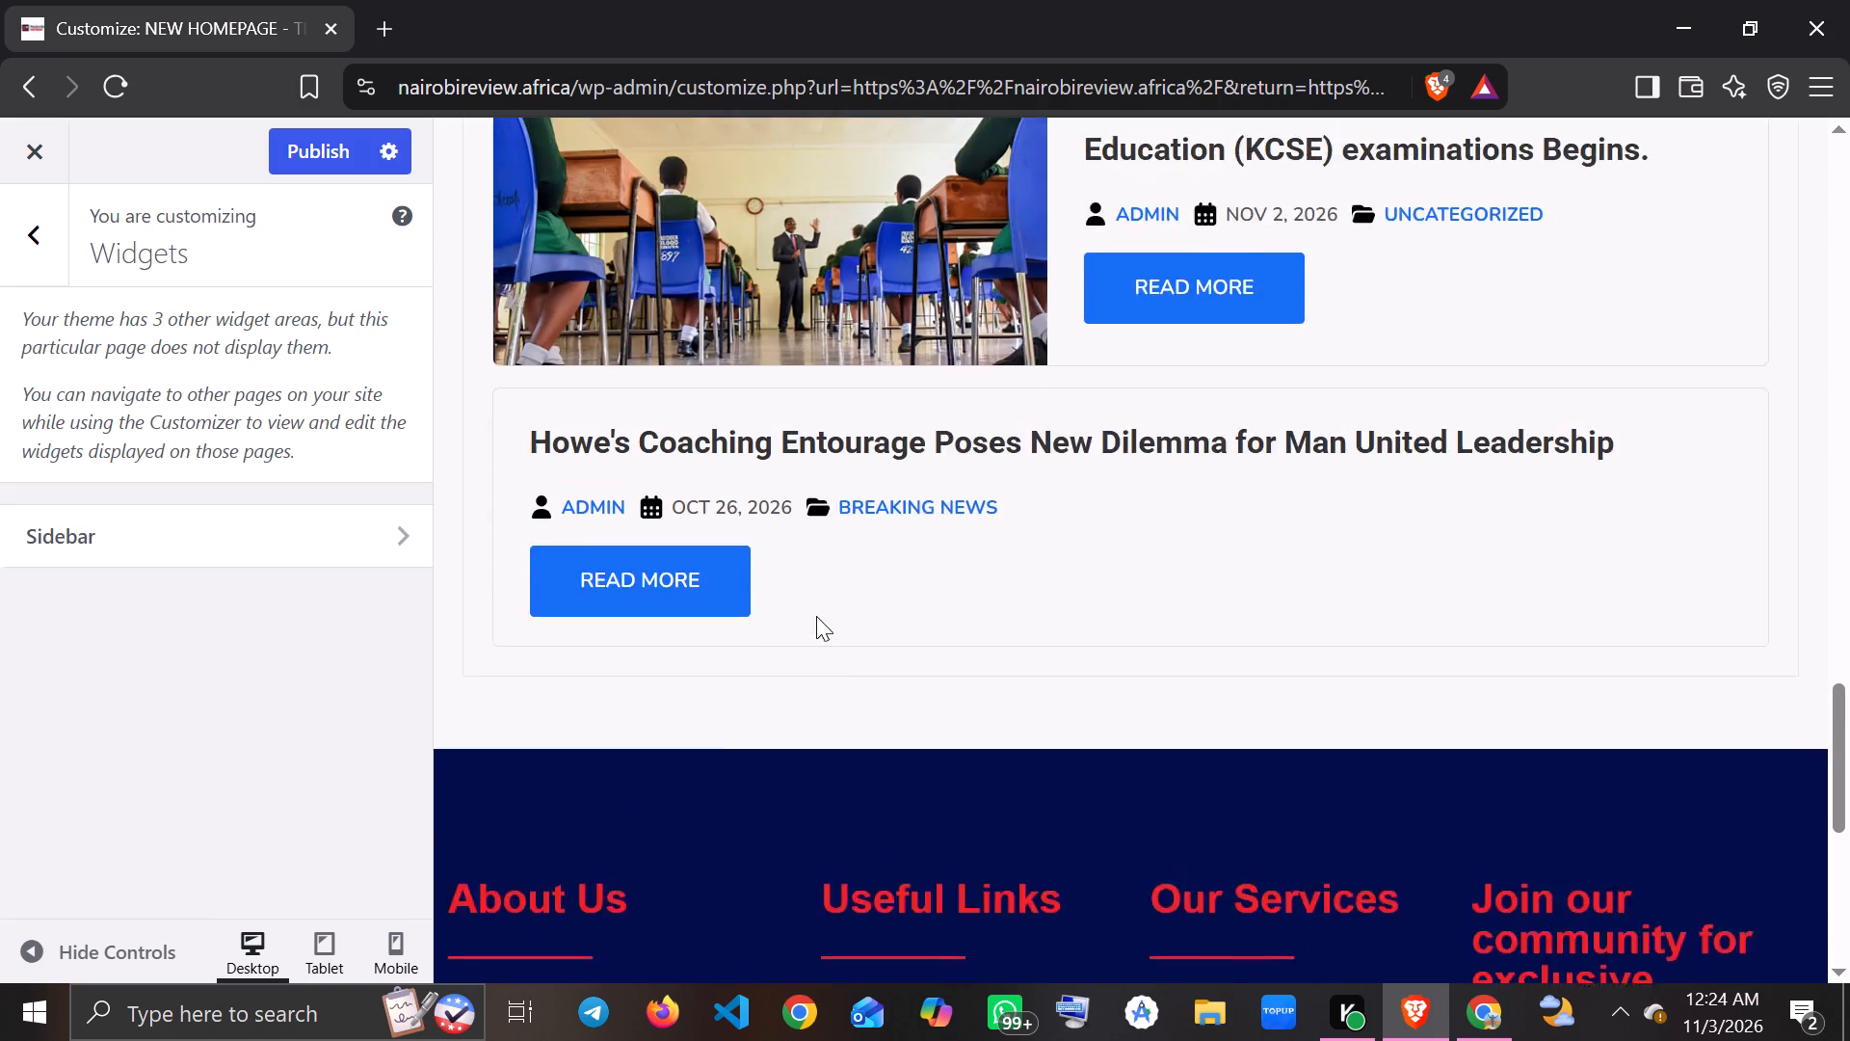
# Open the Sidebar widget area and bring its post list into view in the homepage preview.
pyautogui.click(270, 526)
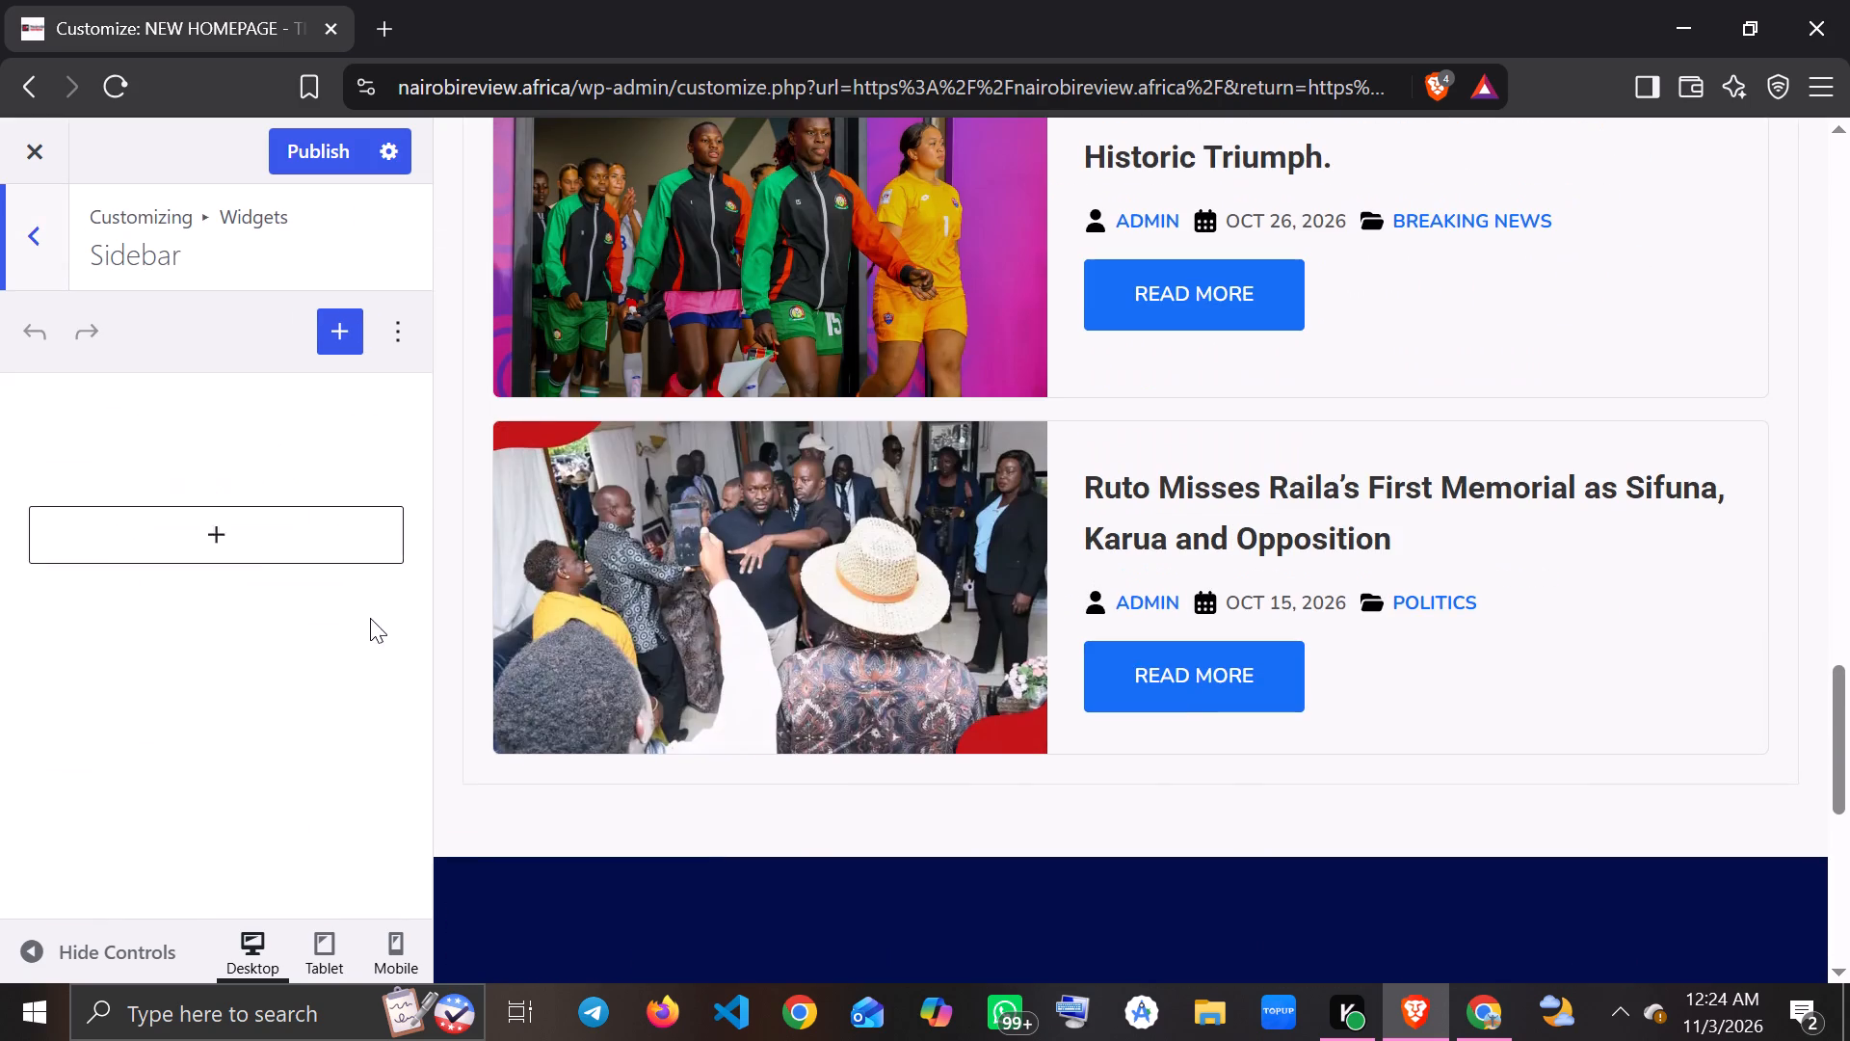
pyautogui.scroll(3, 788, 275)
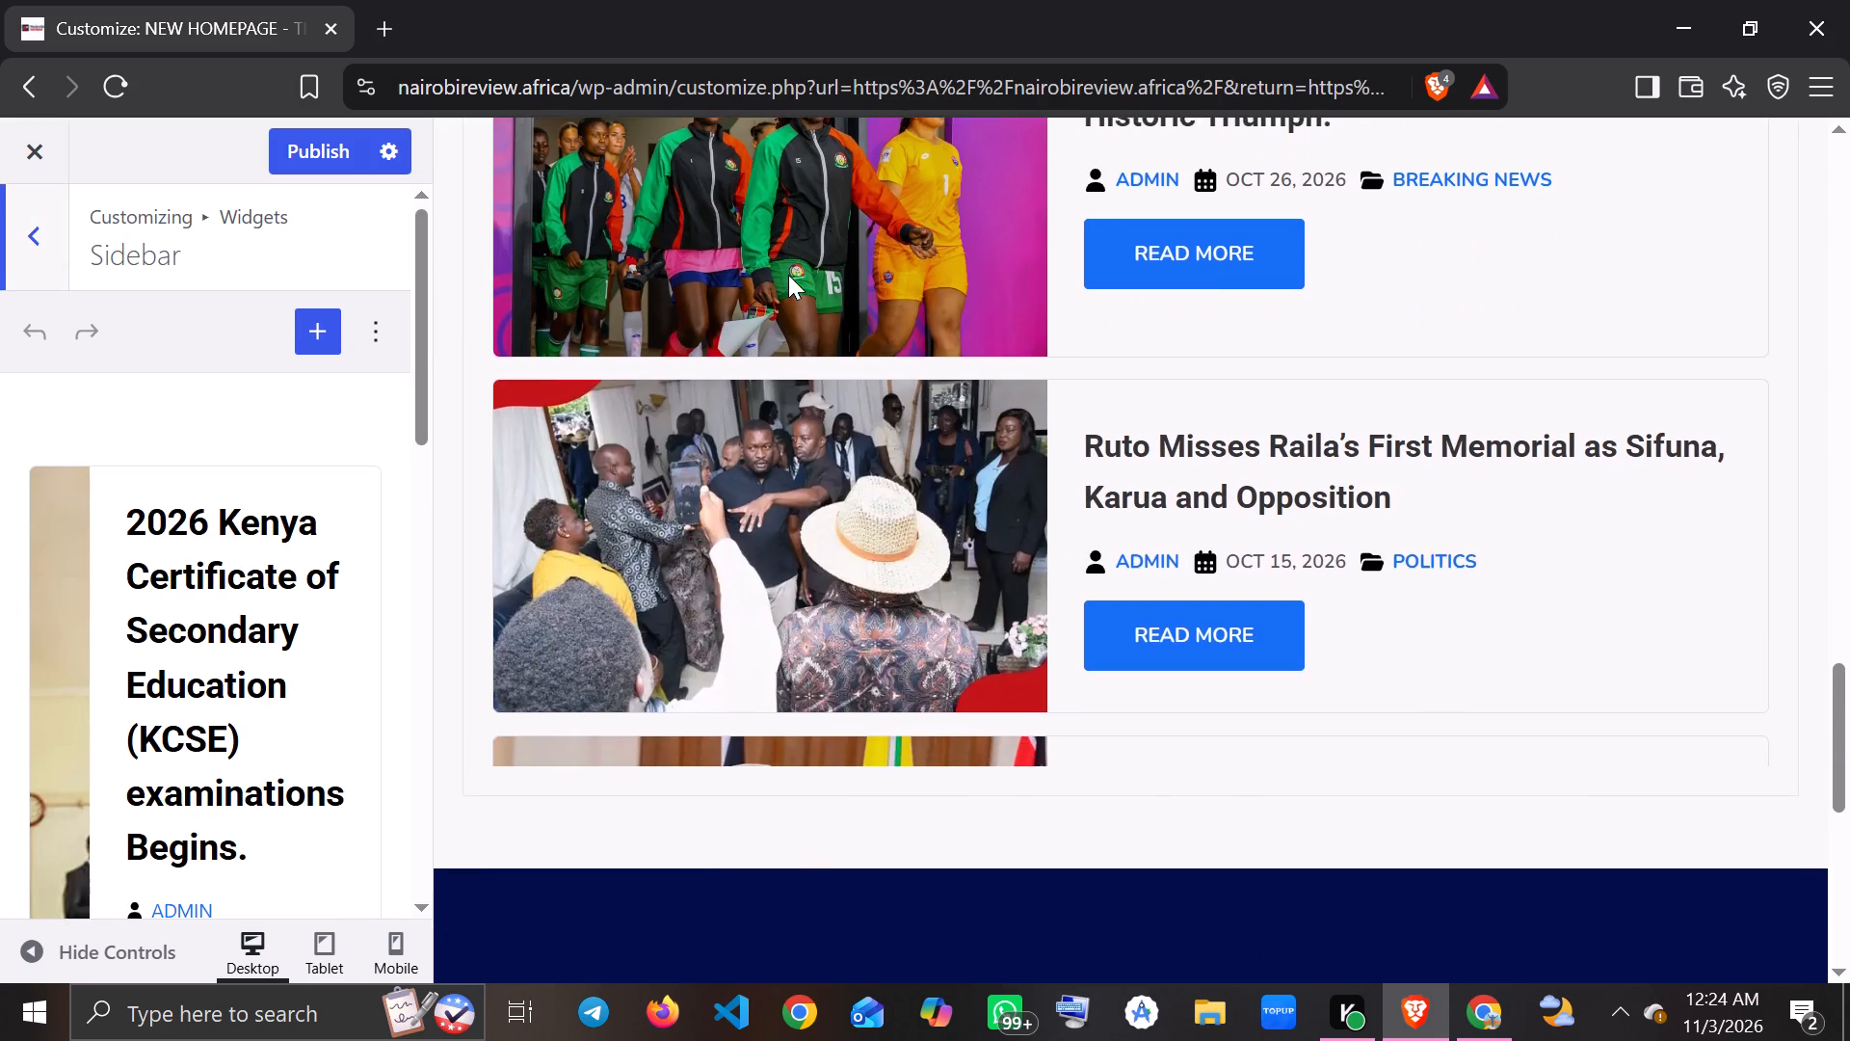
pyautogui.scroll(2, 788, 275)
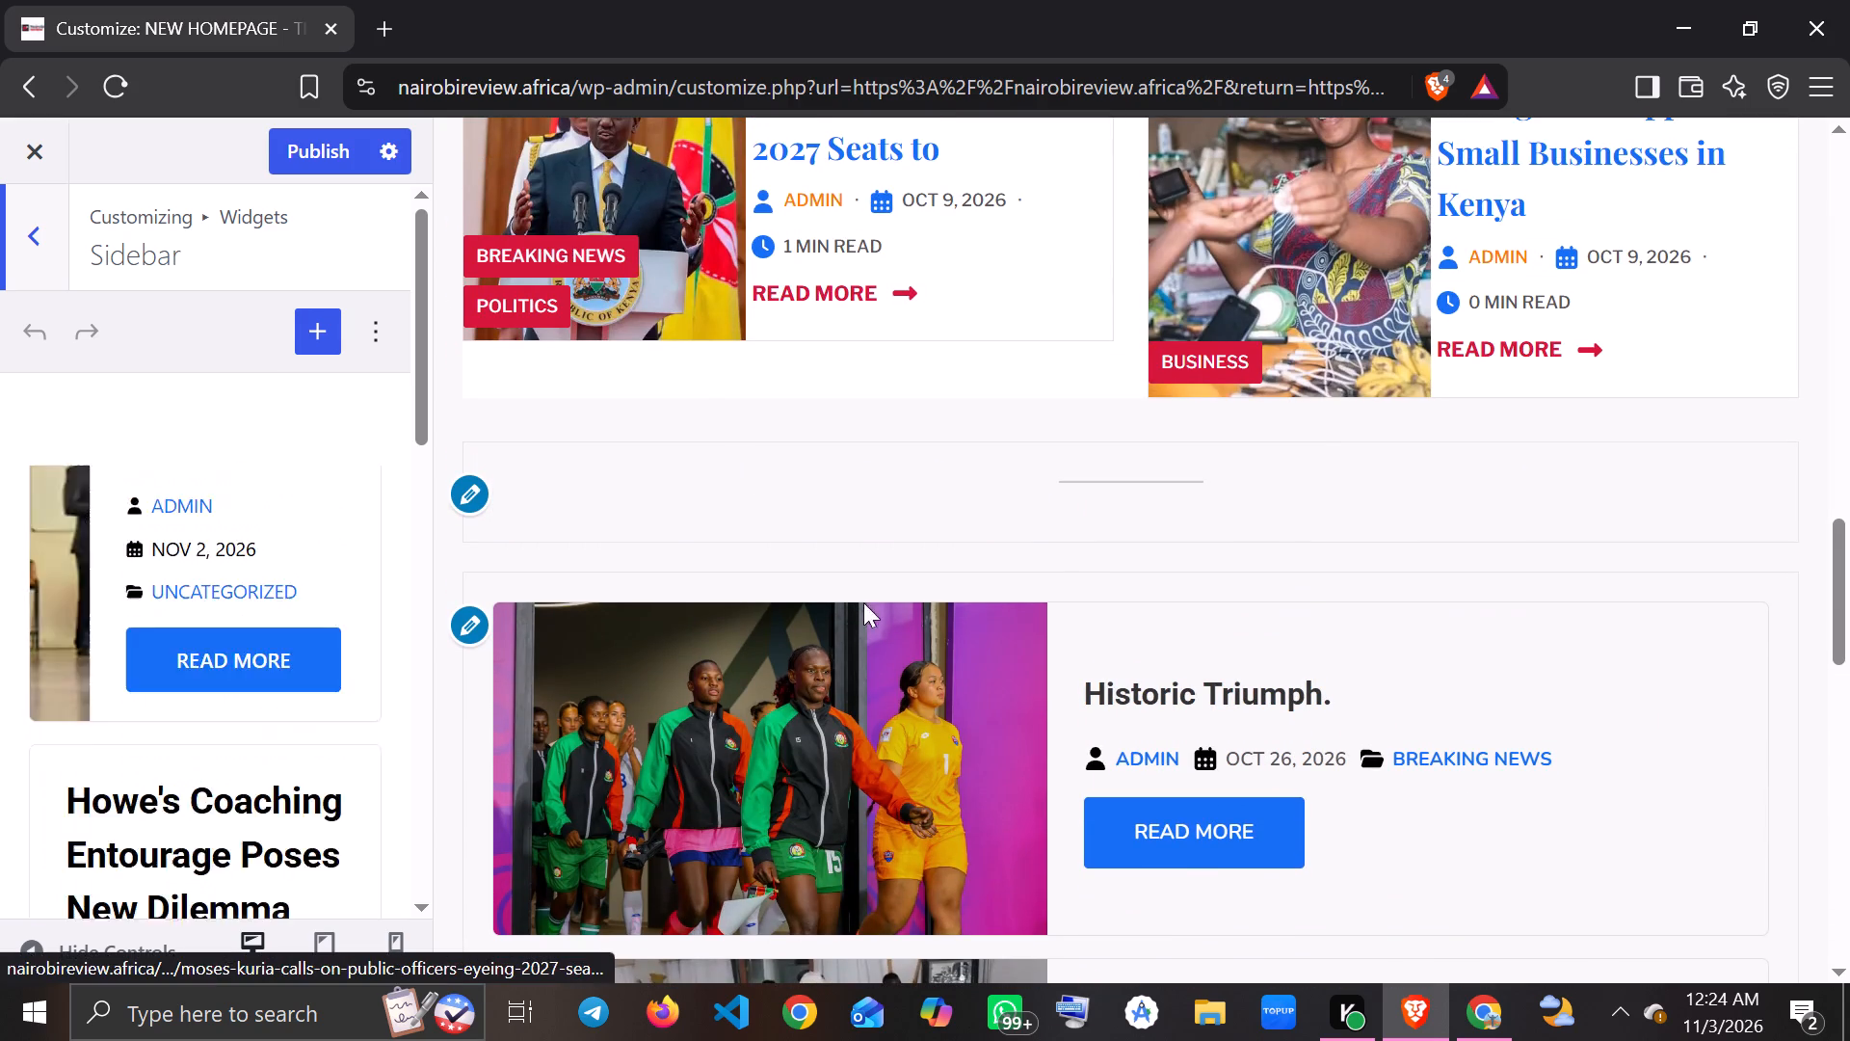
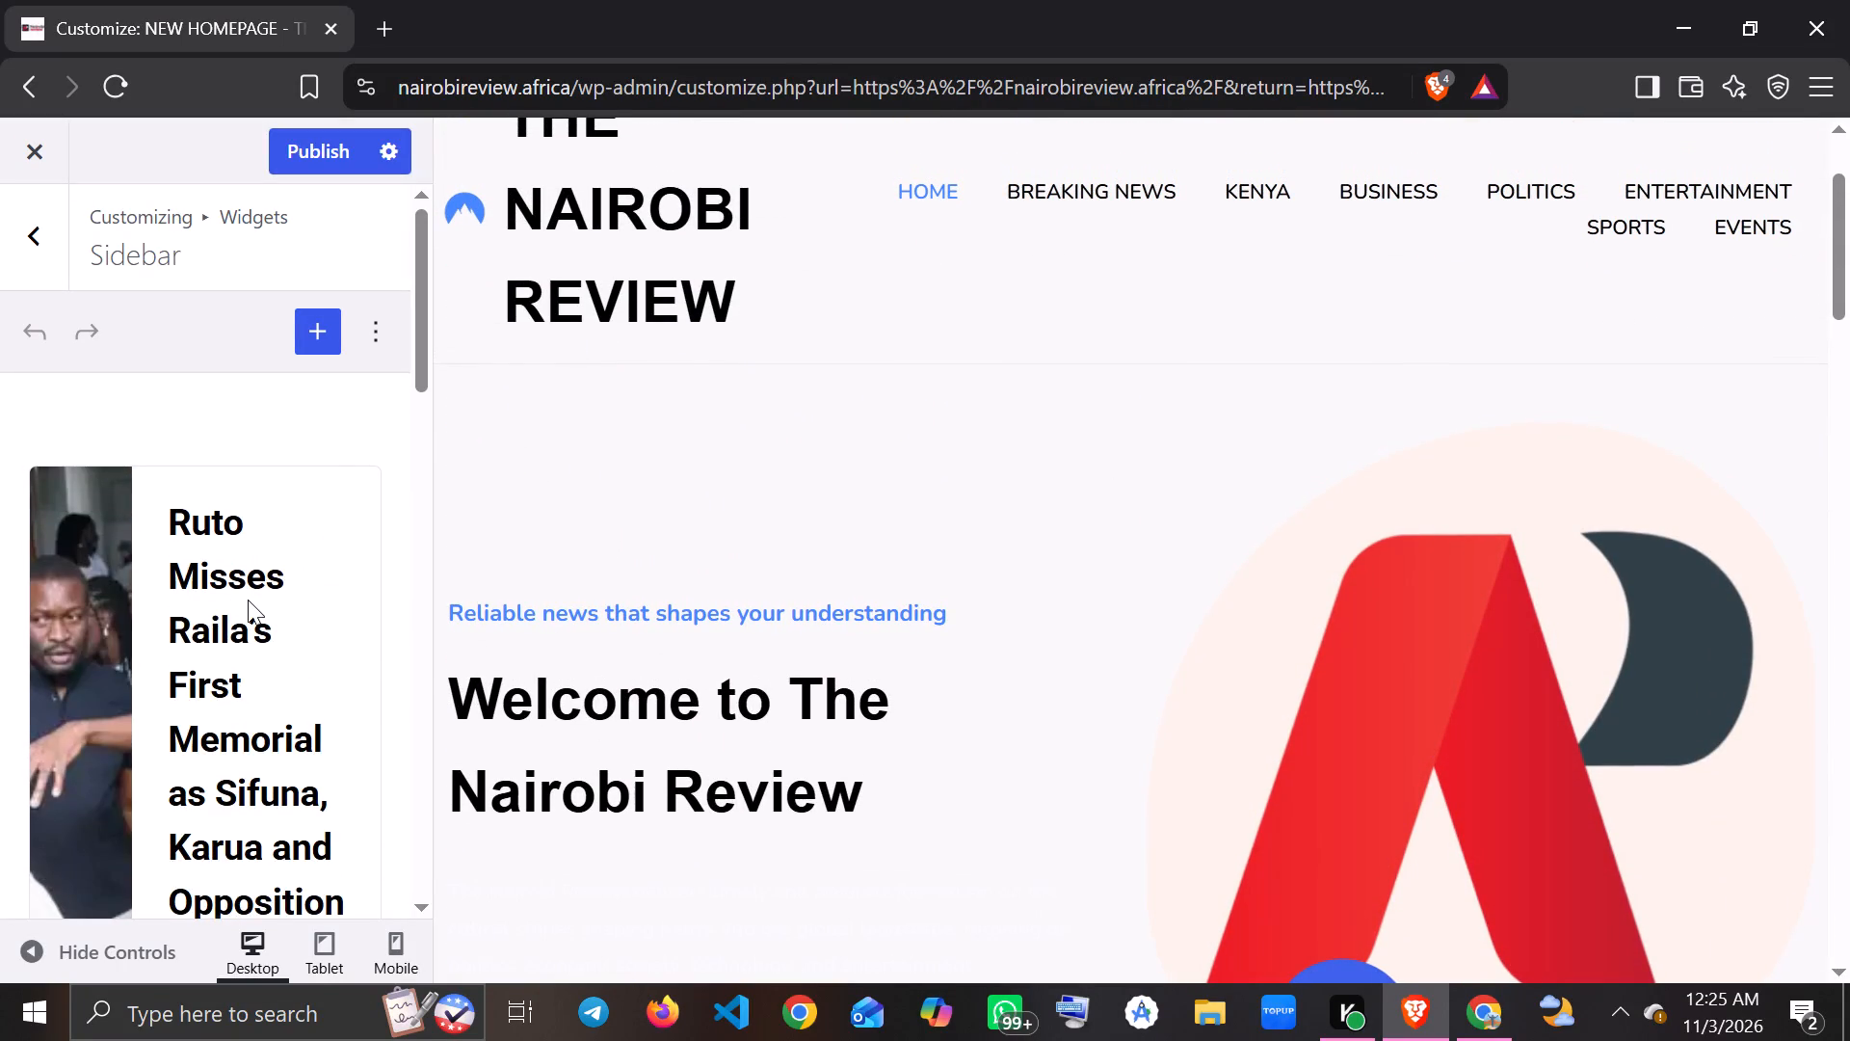
# Examine the homepage preview from the site header through the welcome banner to the first posts of the grid.
pyautogui.hscroll(1, 248, 600)
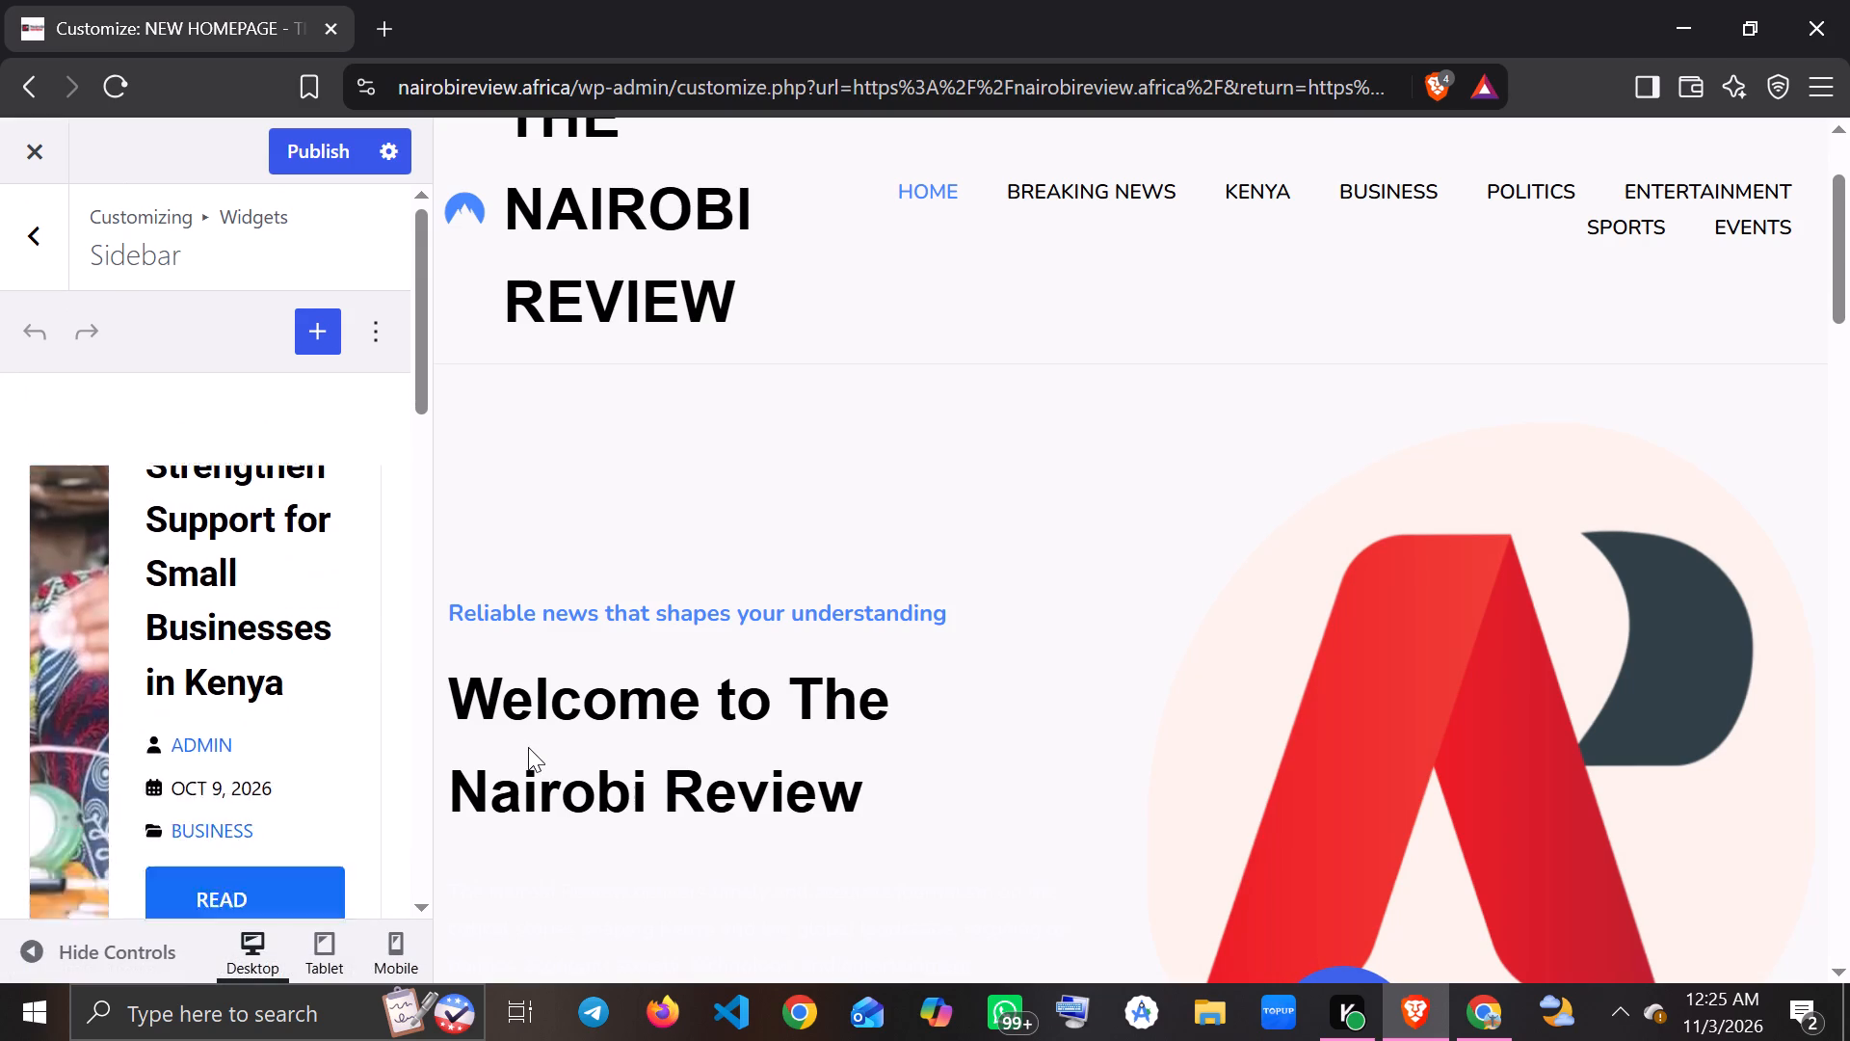
pyautogui.scroll(-3, 740, 677)
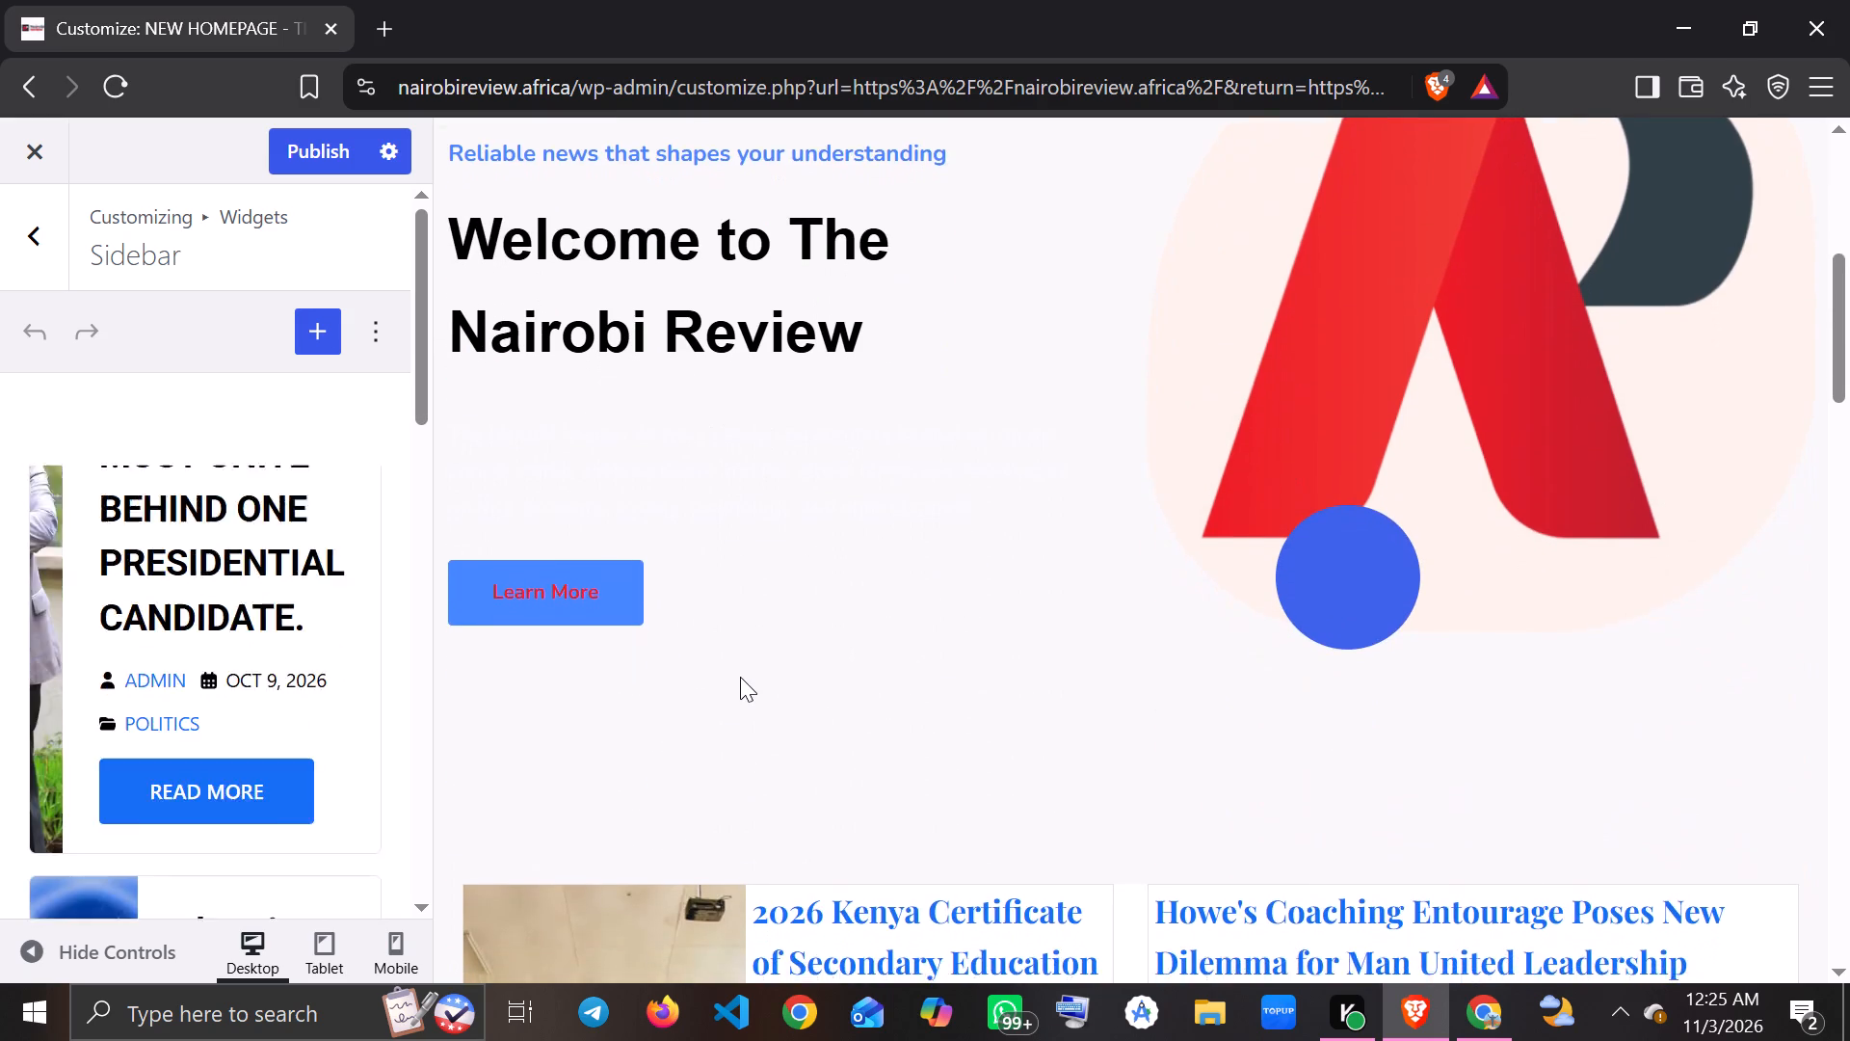
pyautogui.scroll(-1, 740, 677)
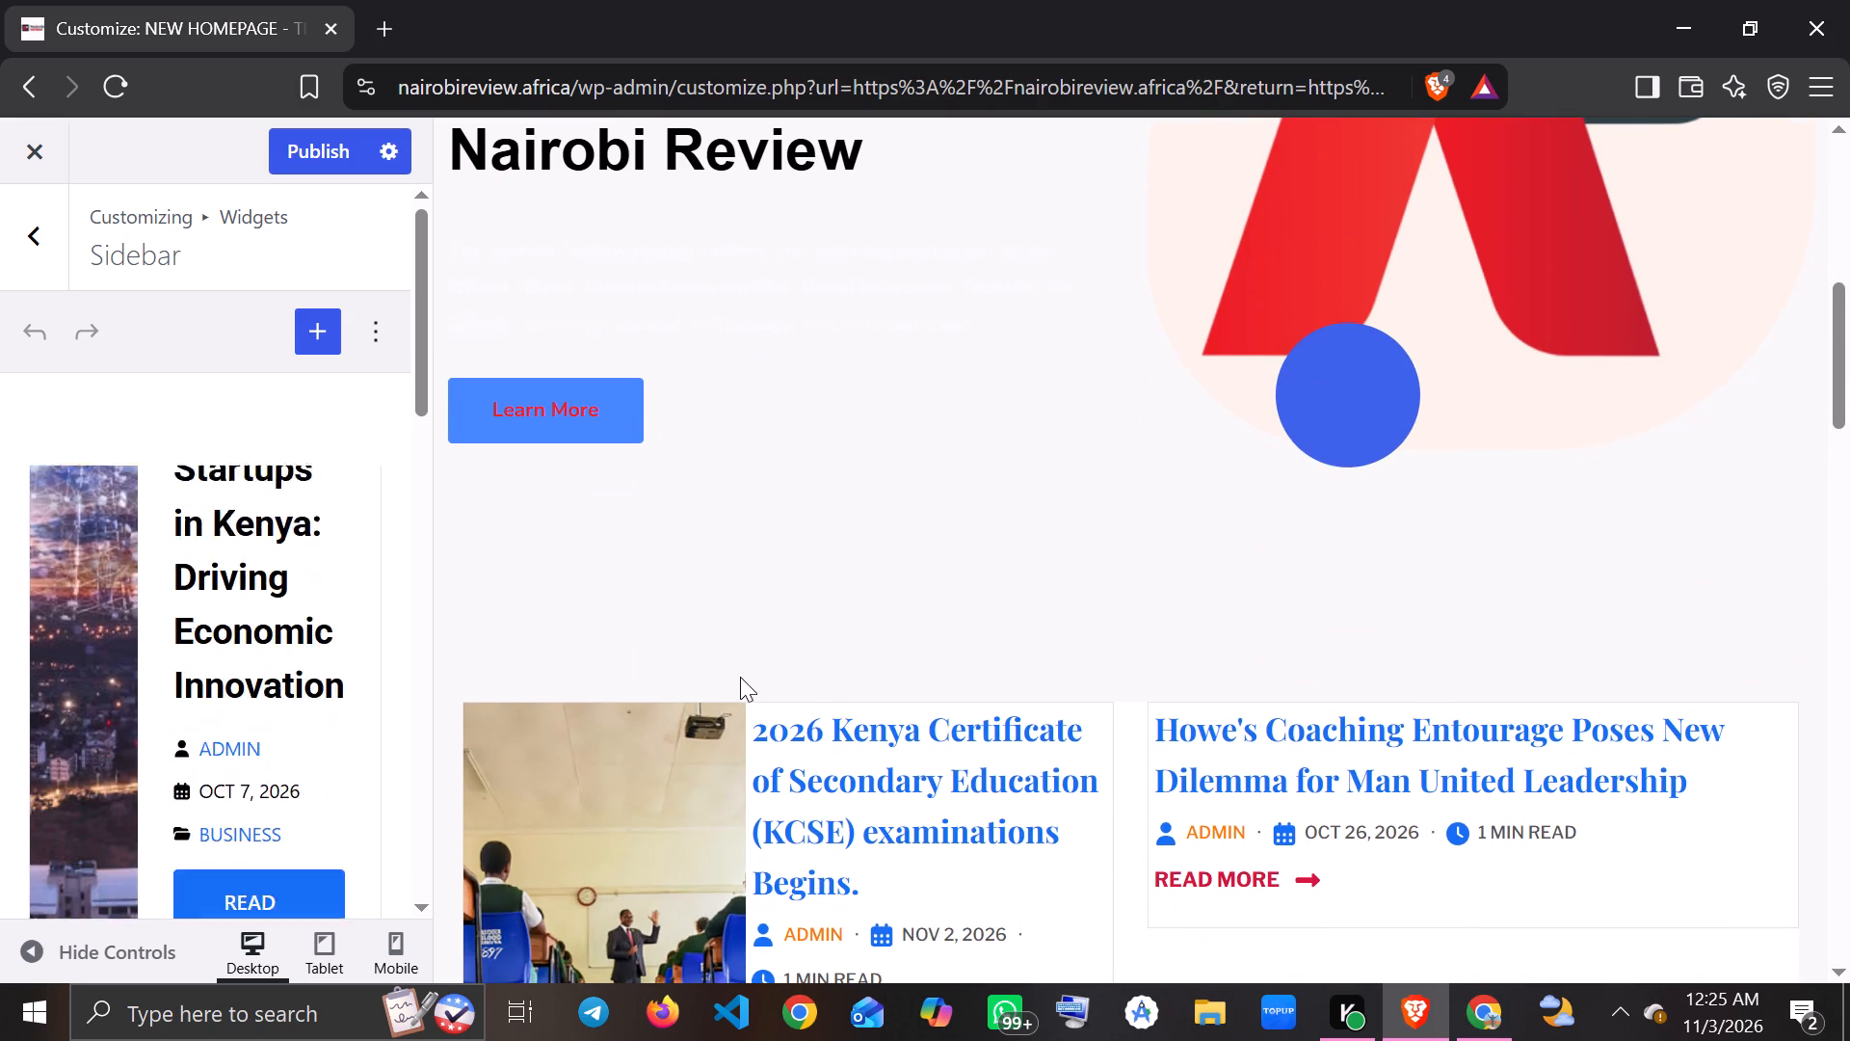
pyautogui.scroll(2, 727, 520)
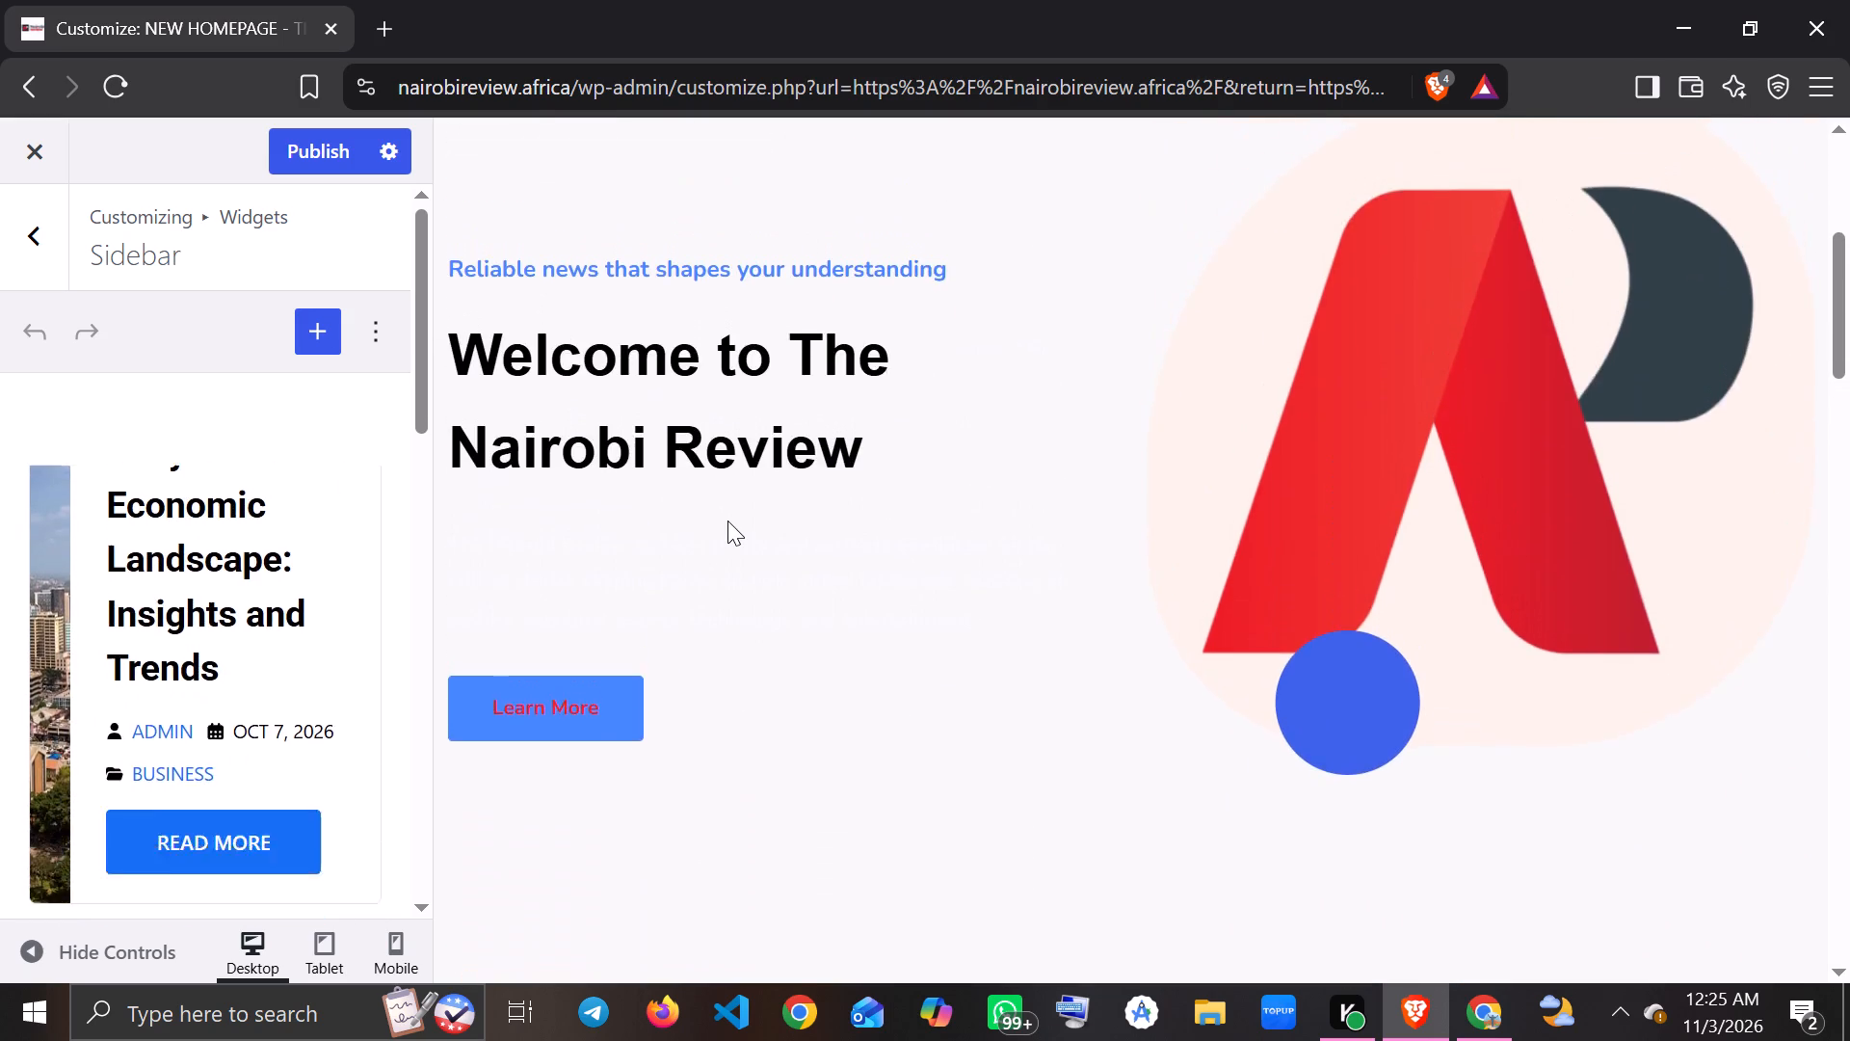
pyautogui.scroll(4, 727, 520)
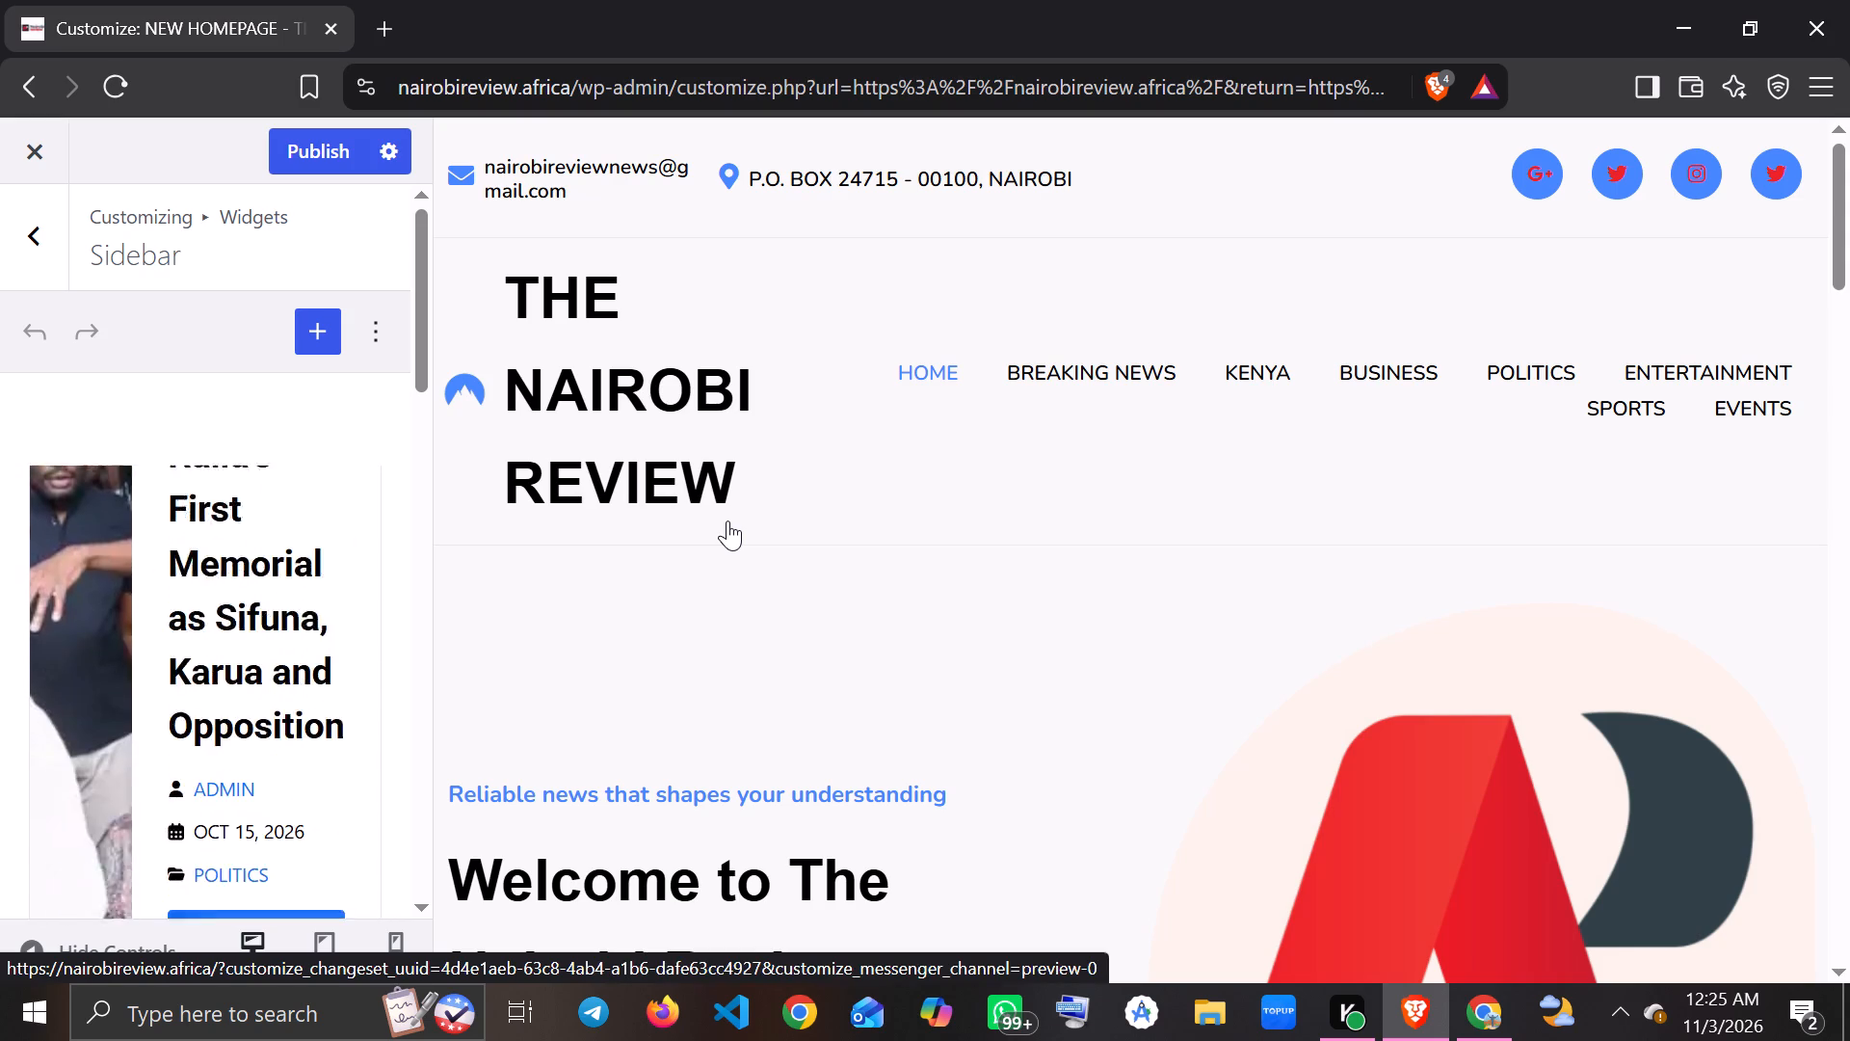
pyautogui.scroll(-1, 727, 520)
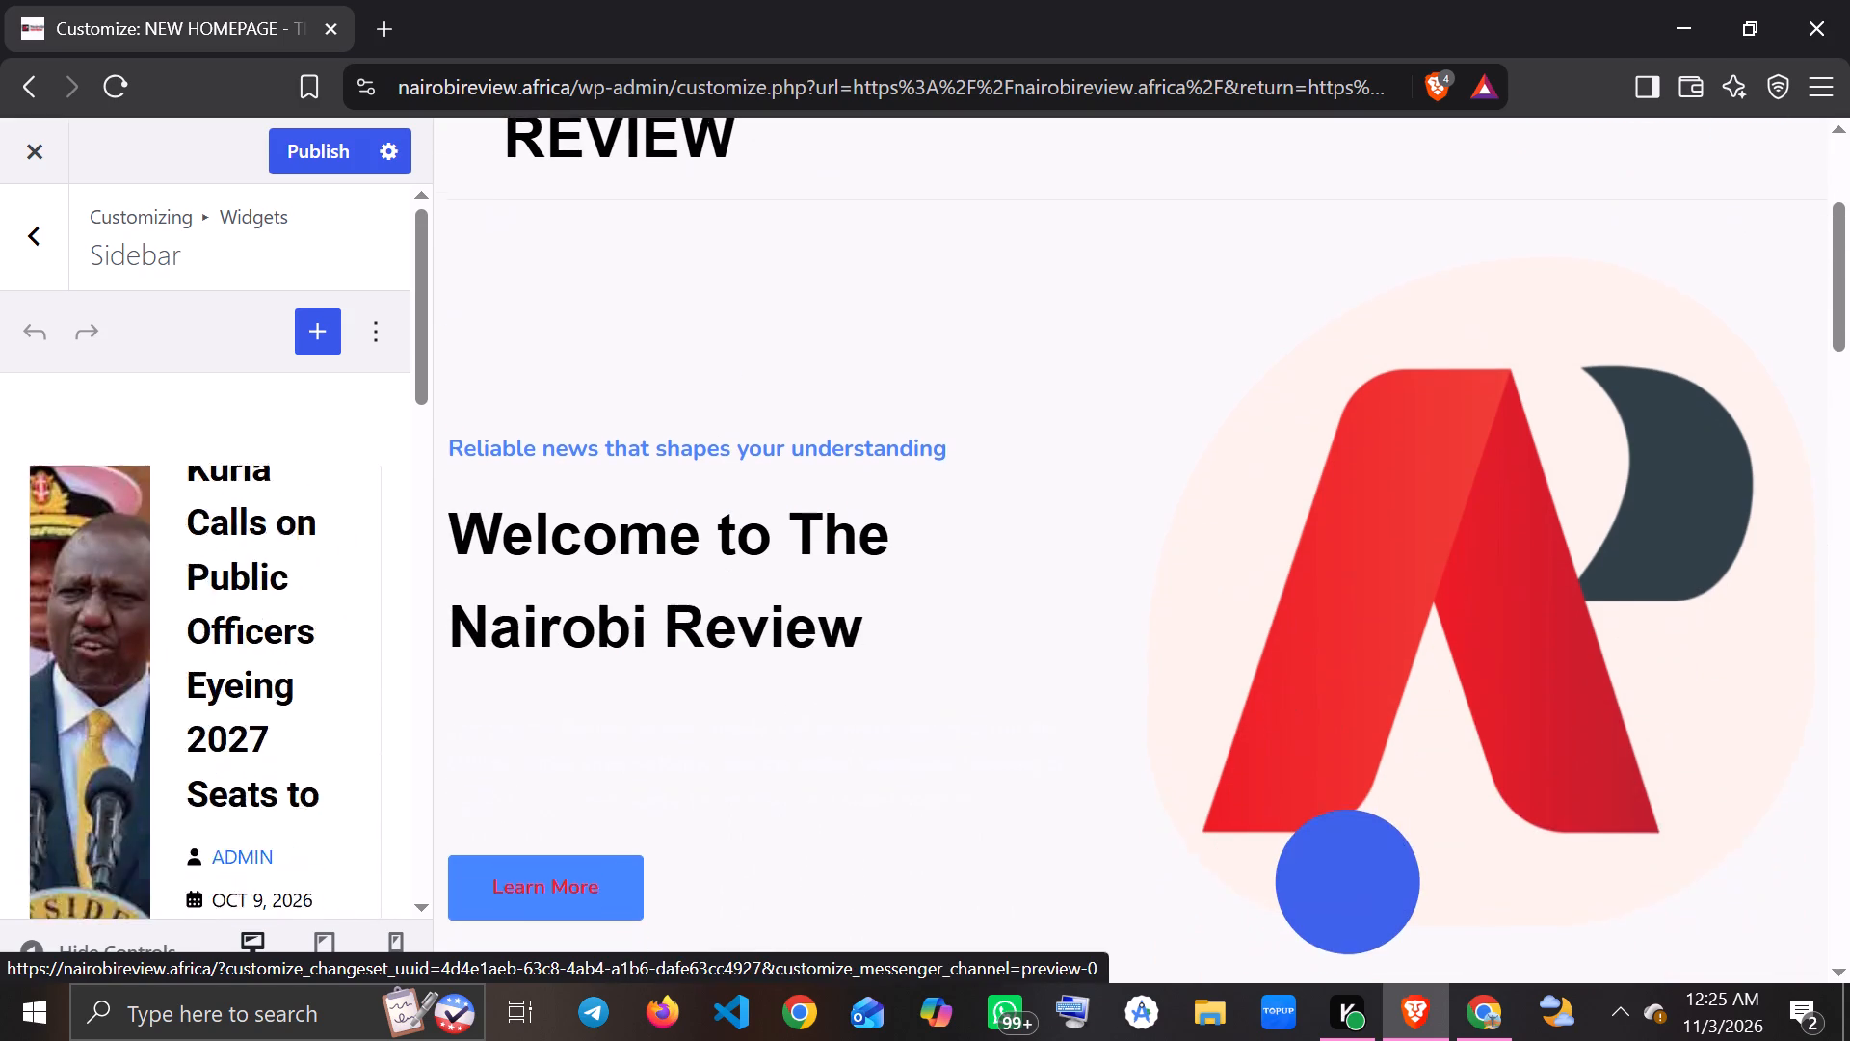
pyautogui.scroll(-3, 727, 520)
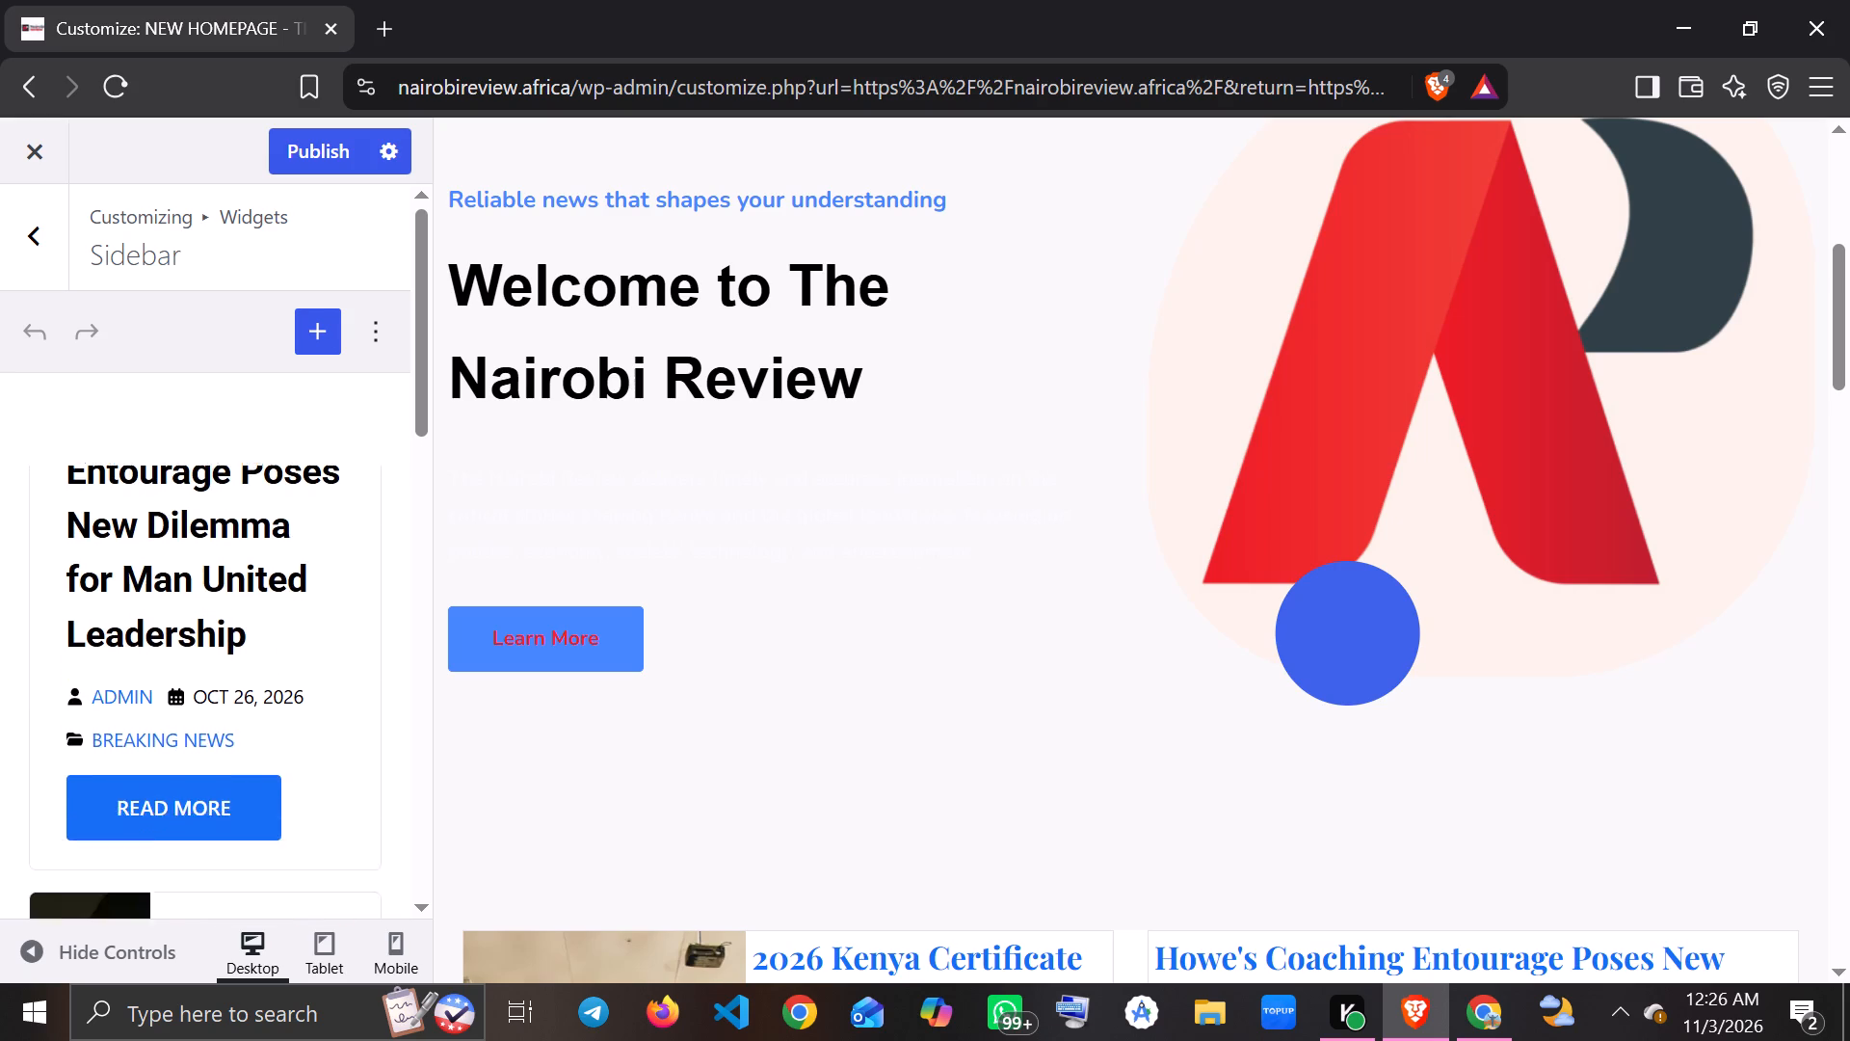
# Open the additional options for the Sidebar widget area.
pyautogui.click(378, 328)
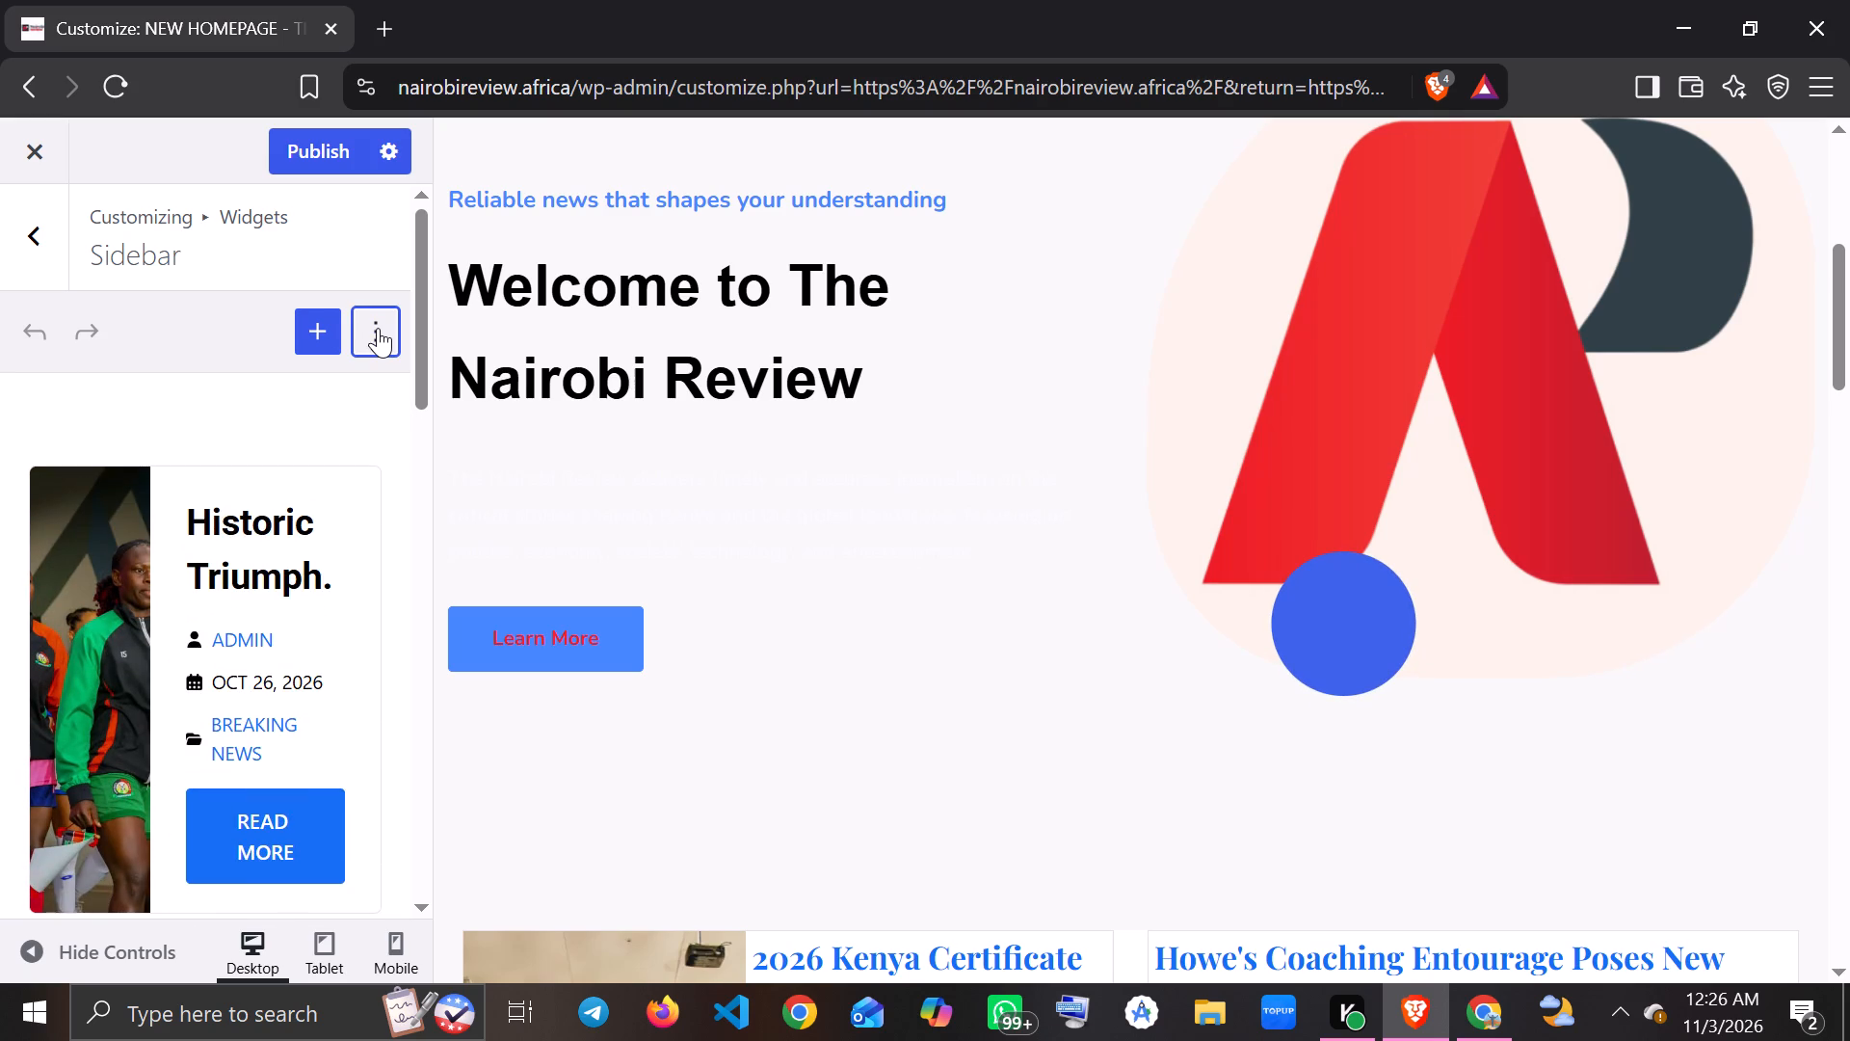
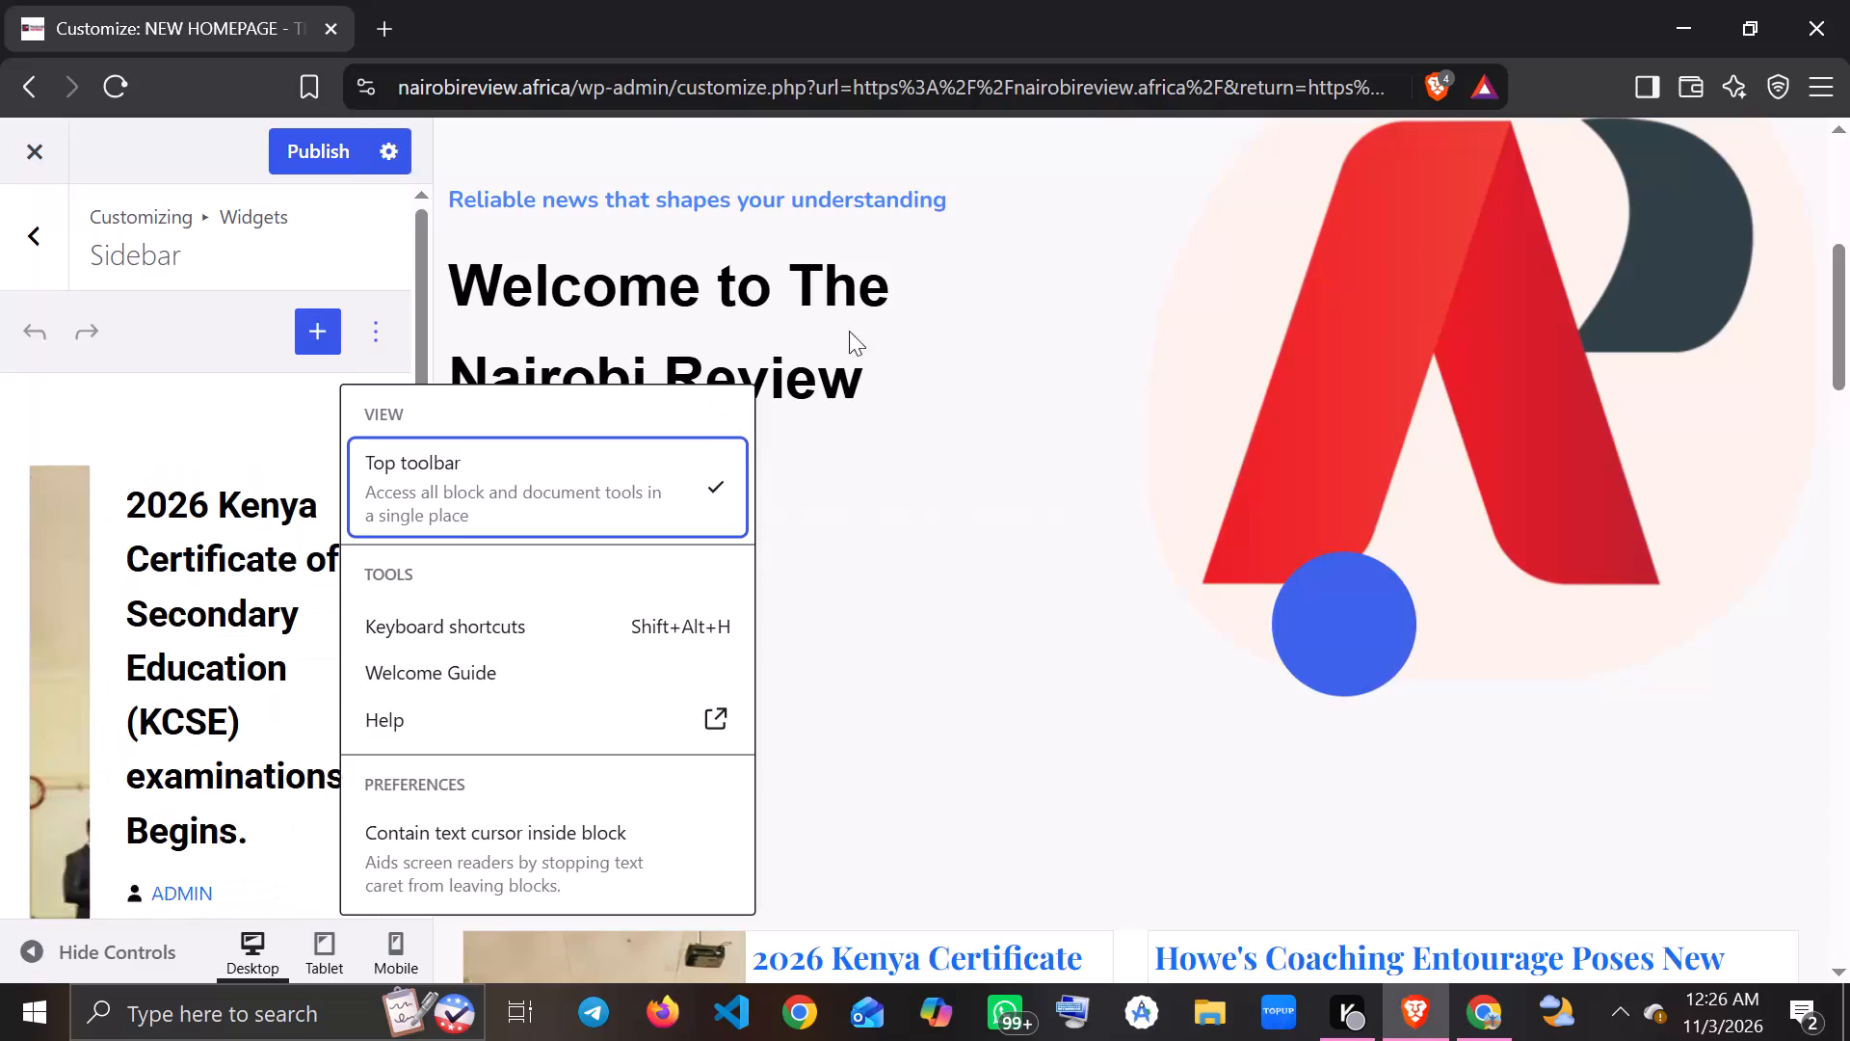
# Dismiss the Sidebar widget area's additional options and examine the homepage preview from the welcome banner down to the footer.
pyautogui.click(964, 403)
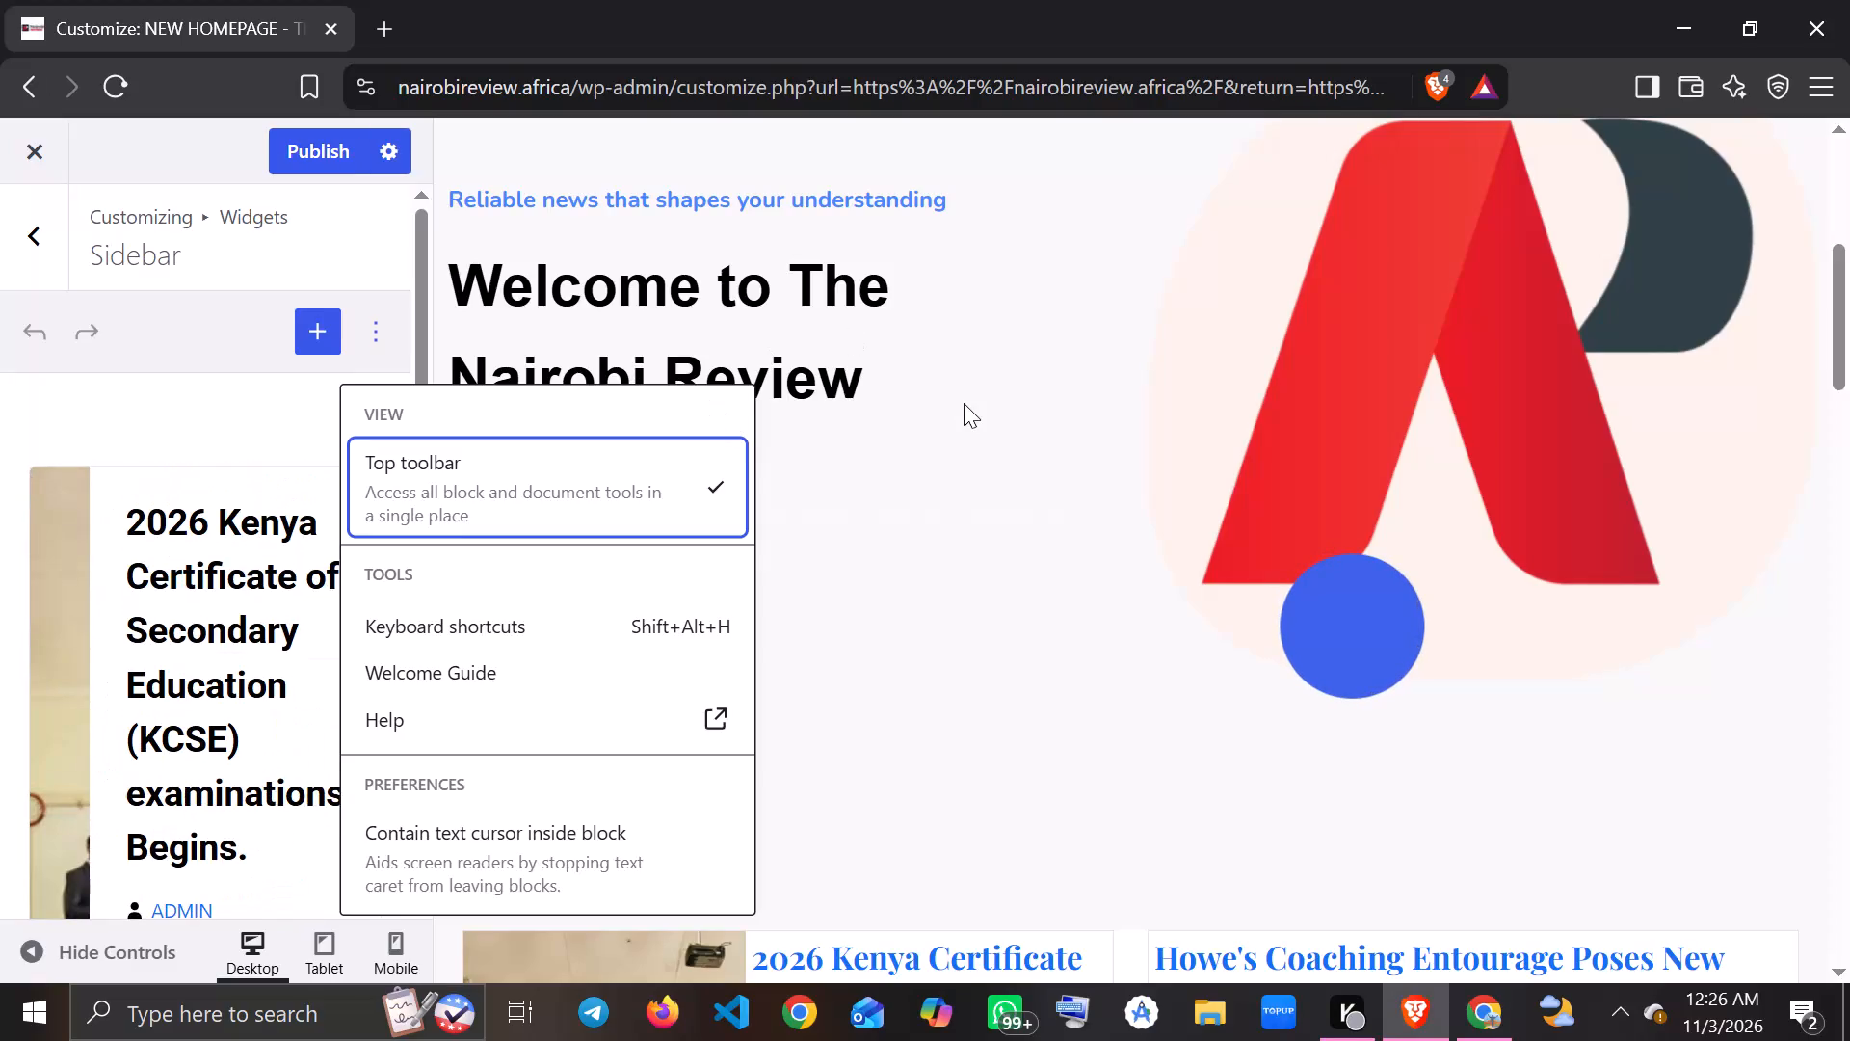
pyautogui.click(971, 451)
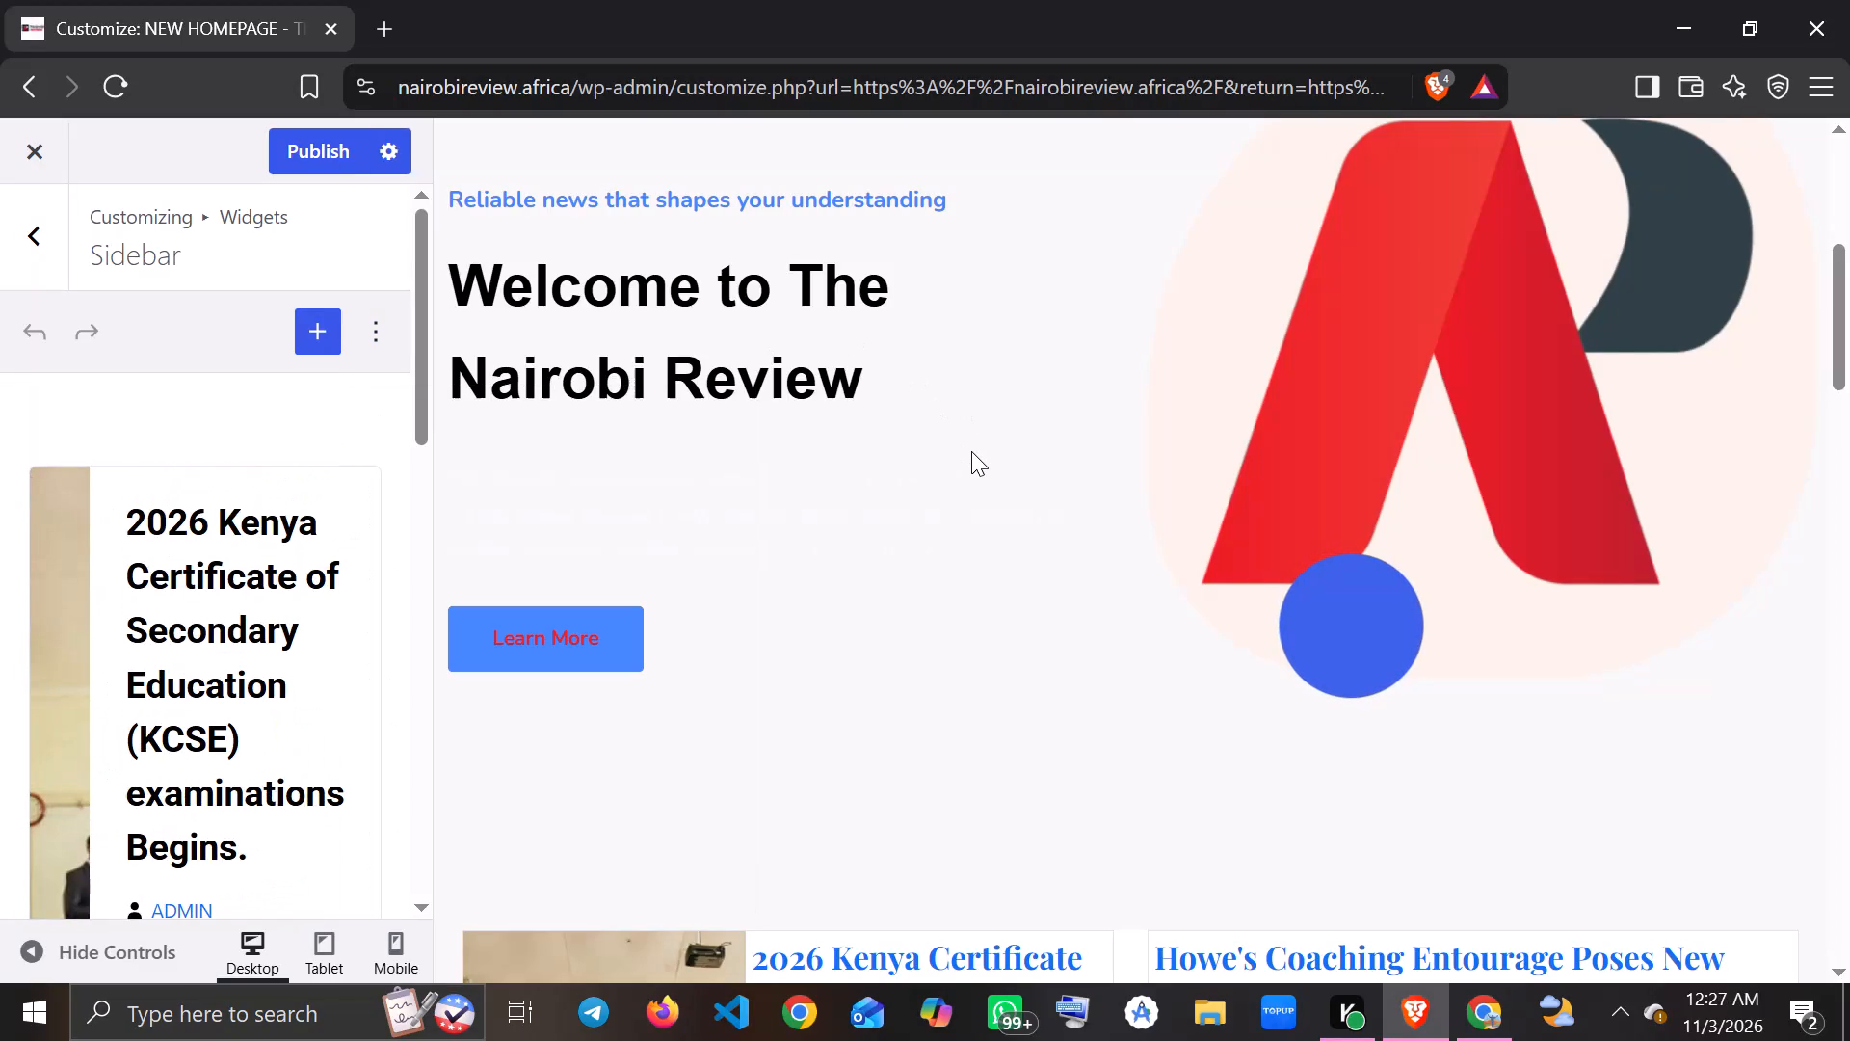
pyautogui.scroll(-7, 943, 625)
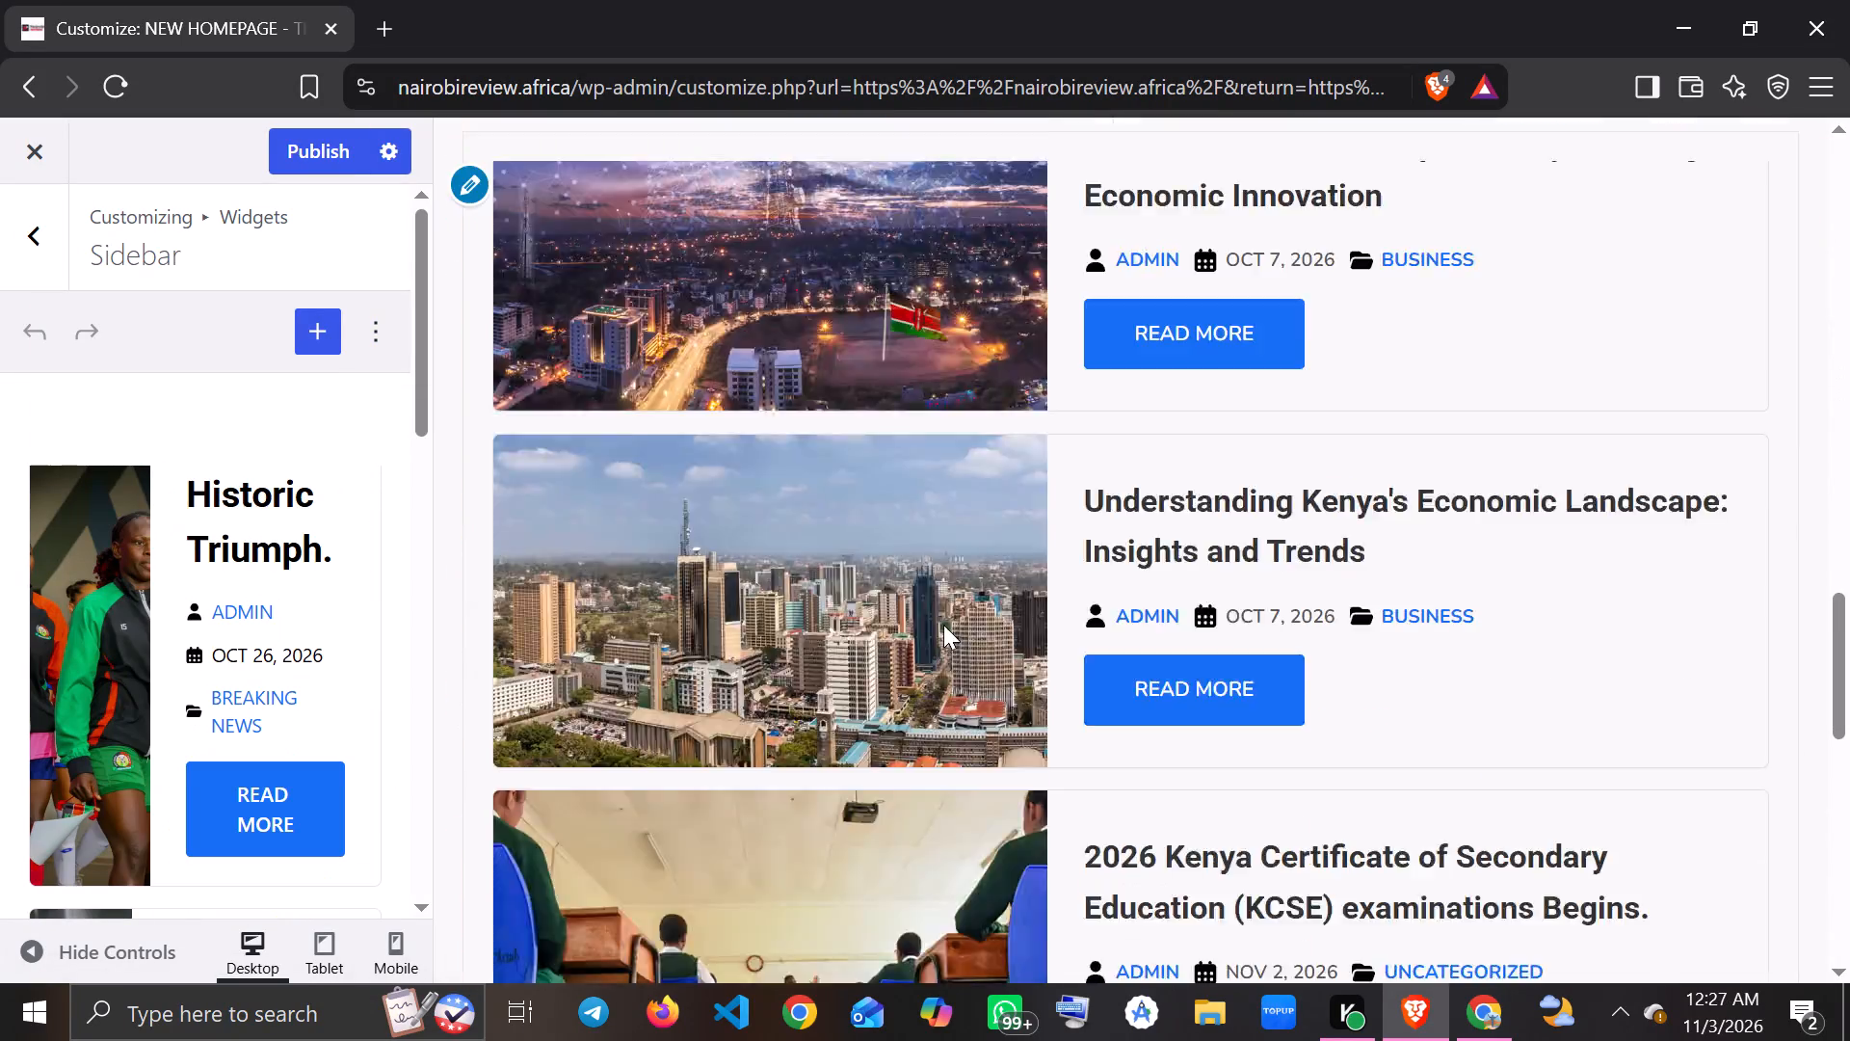
pyautogui.scroll(-6, 943, 625)
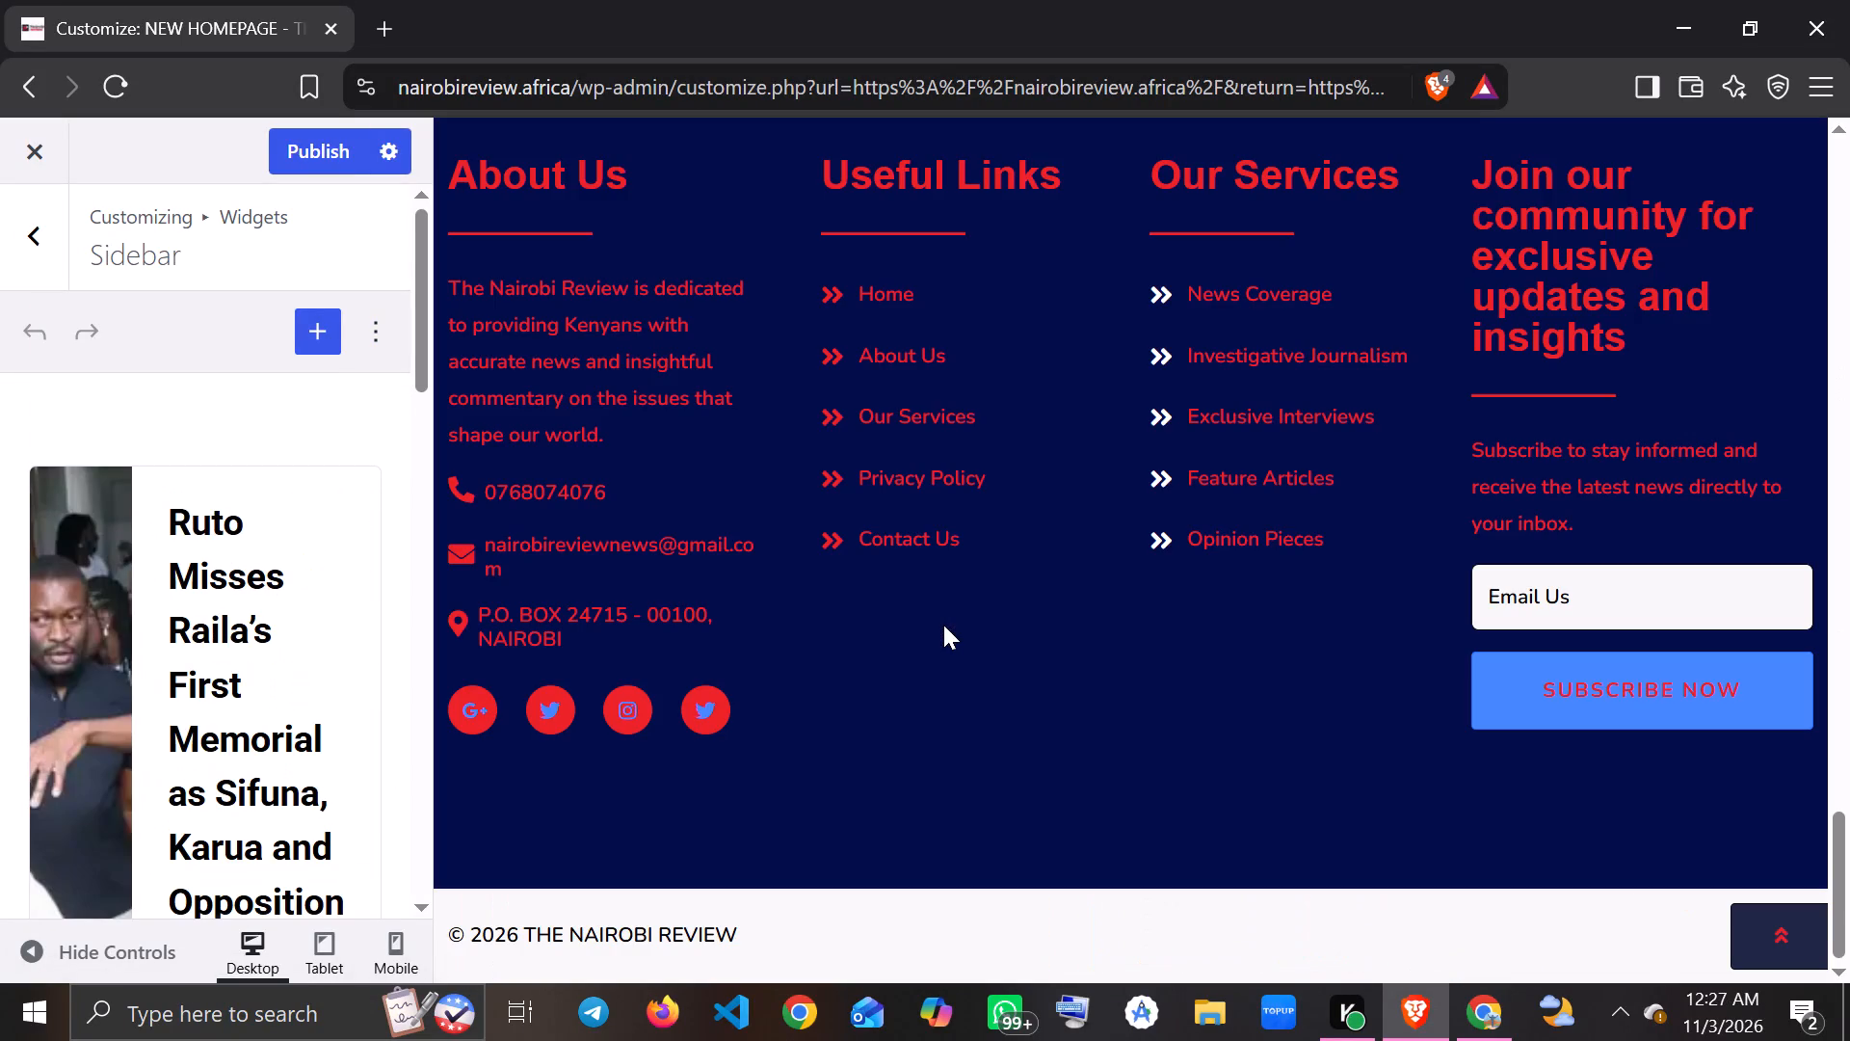
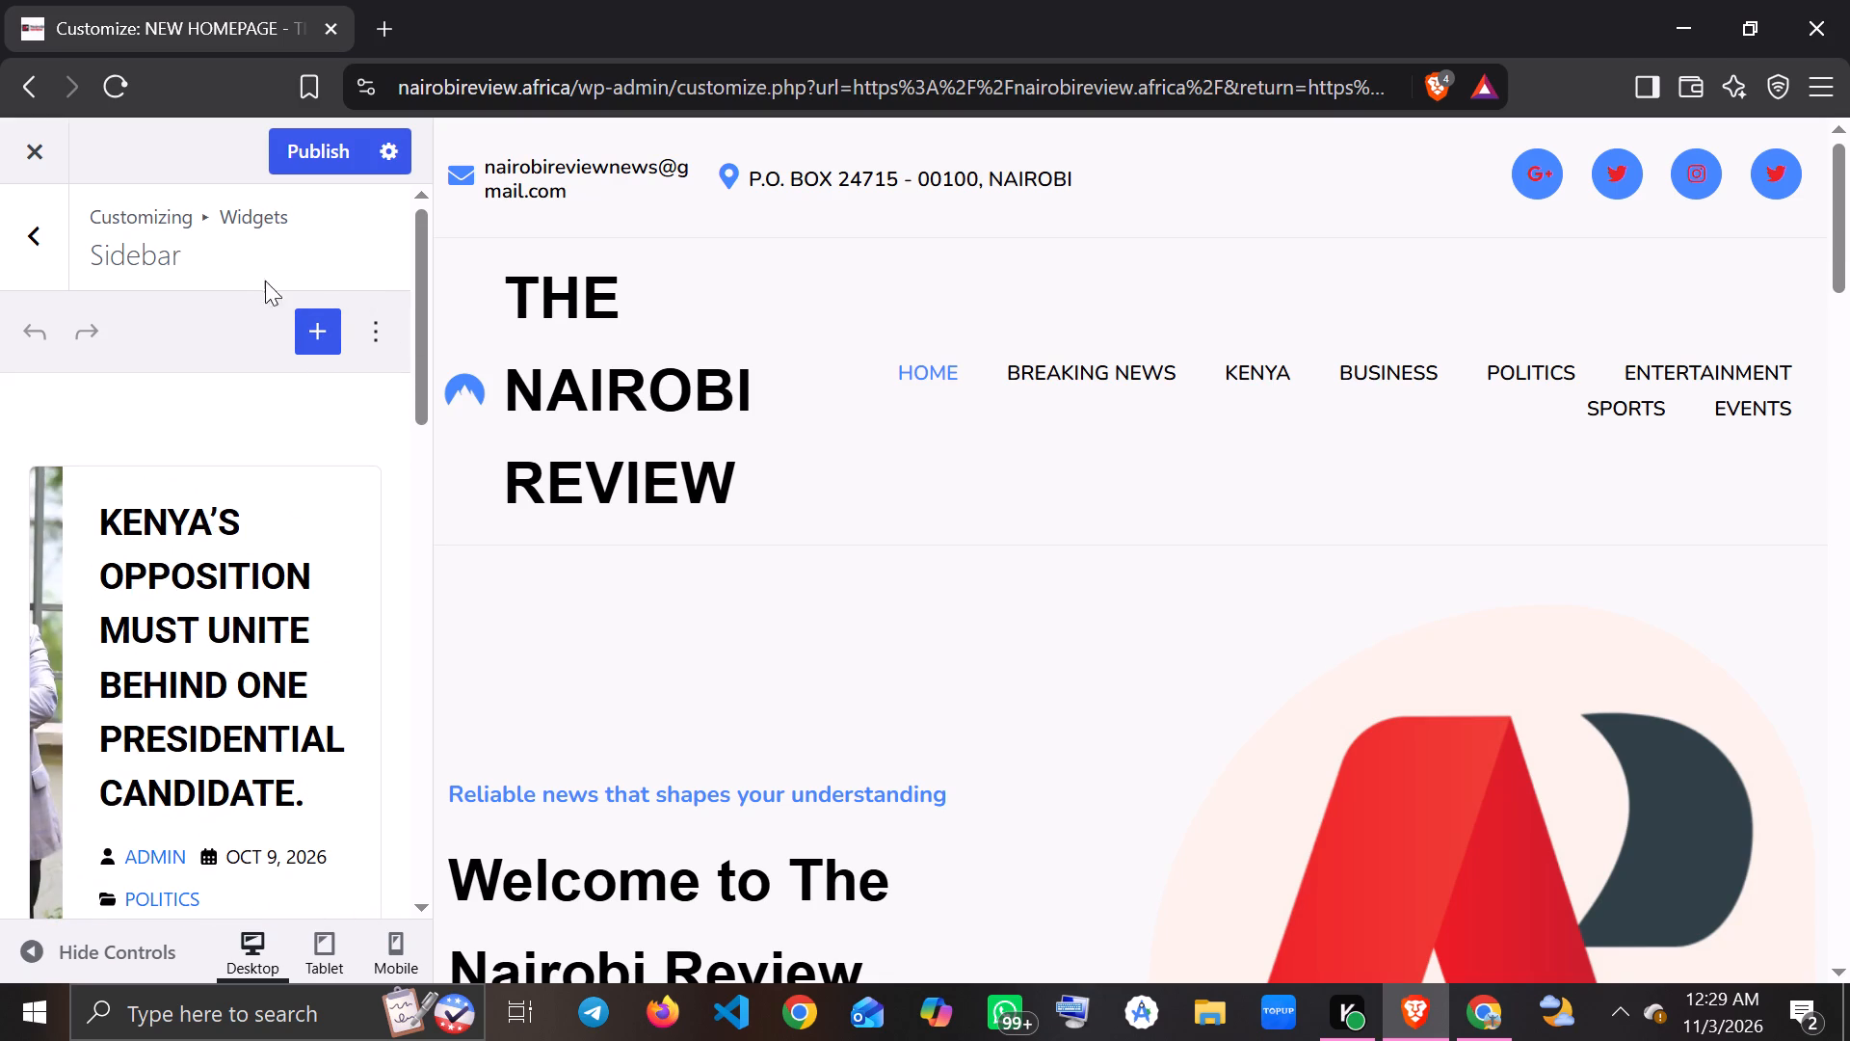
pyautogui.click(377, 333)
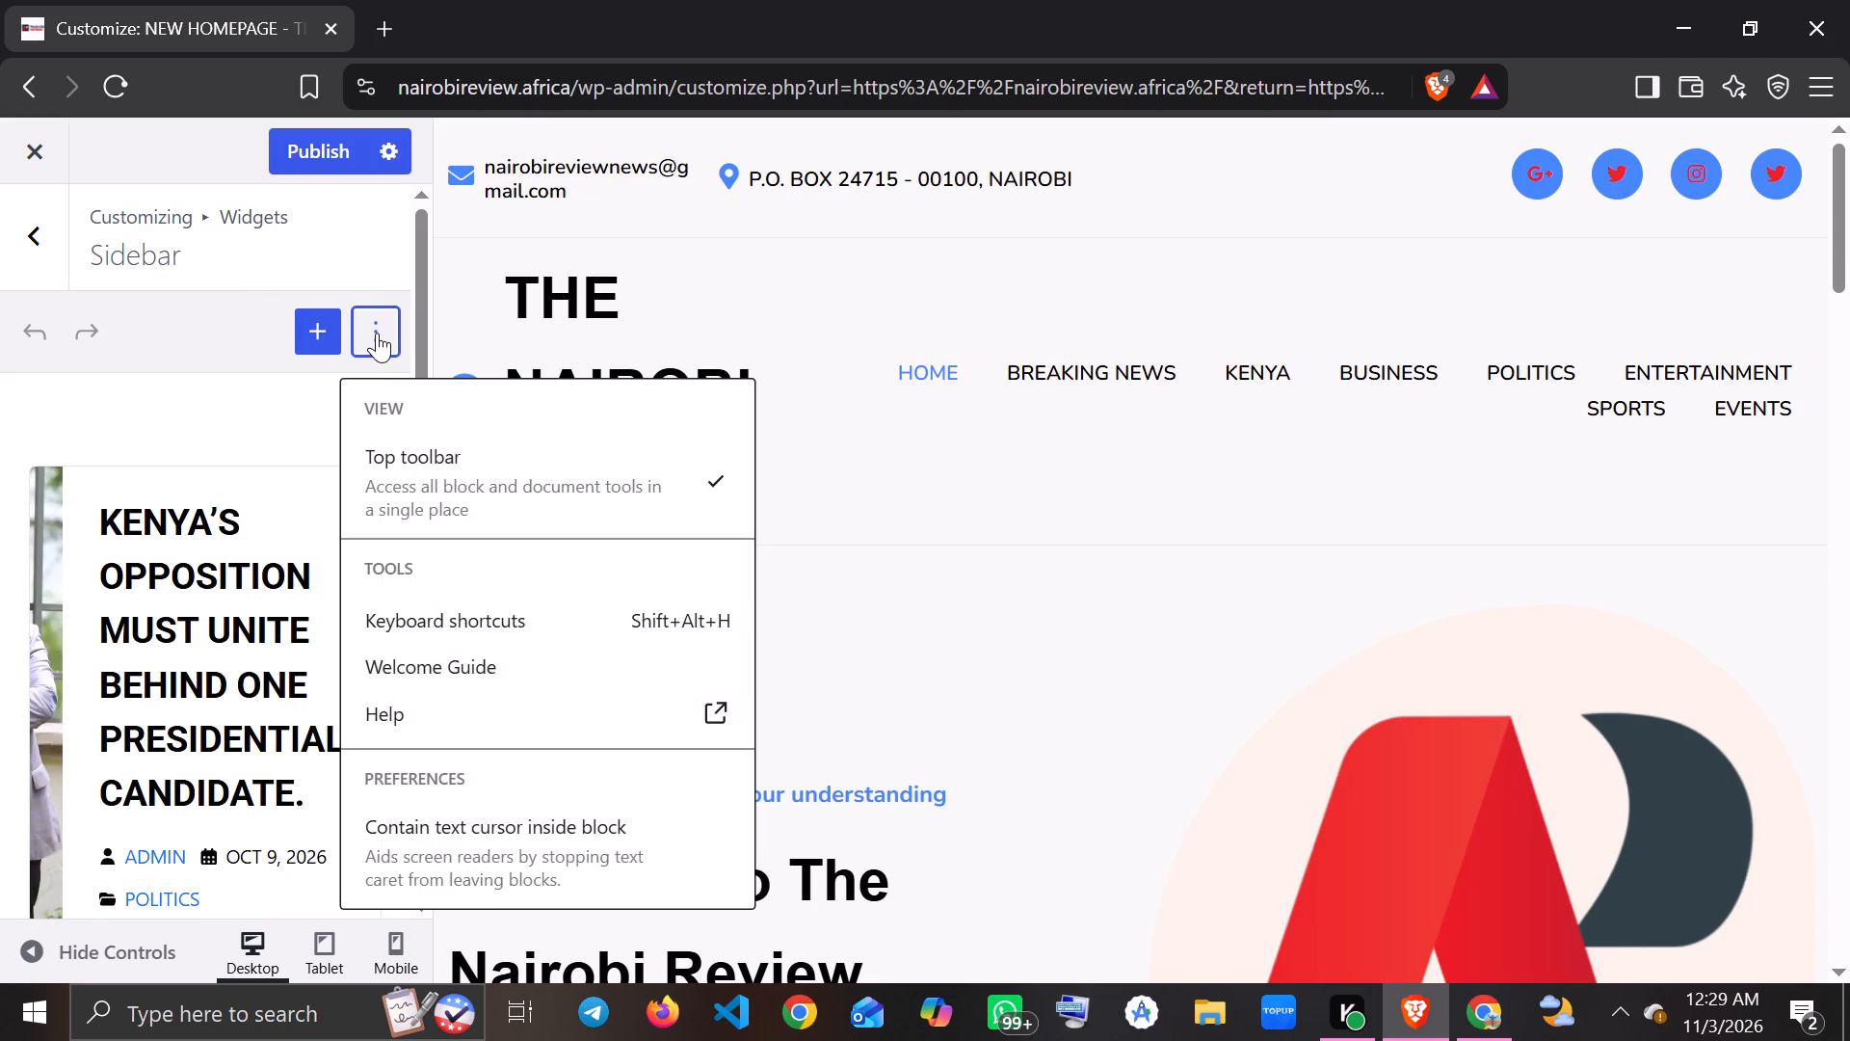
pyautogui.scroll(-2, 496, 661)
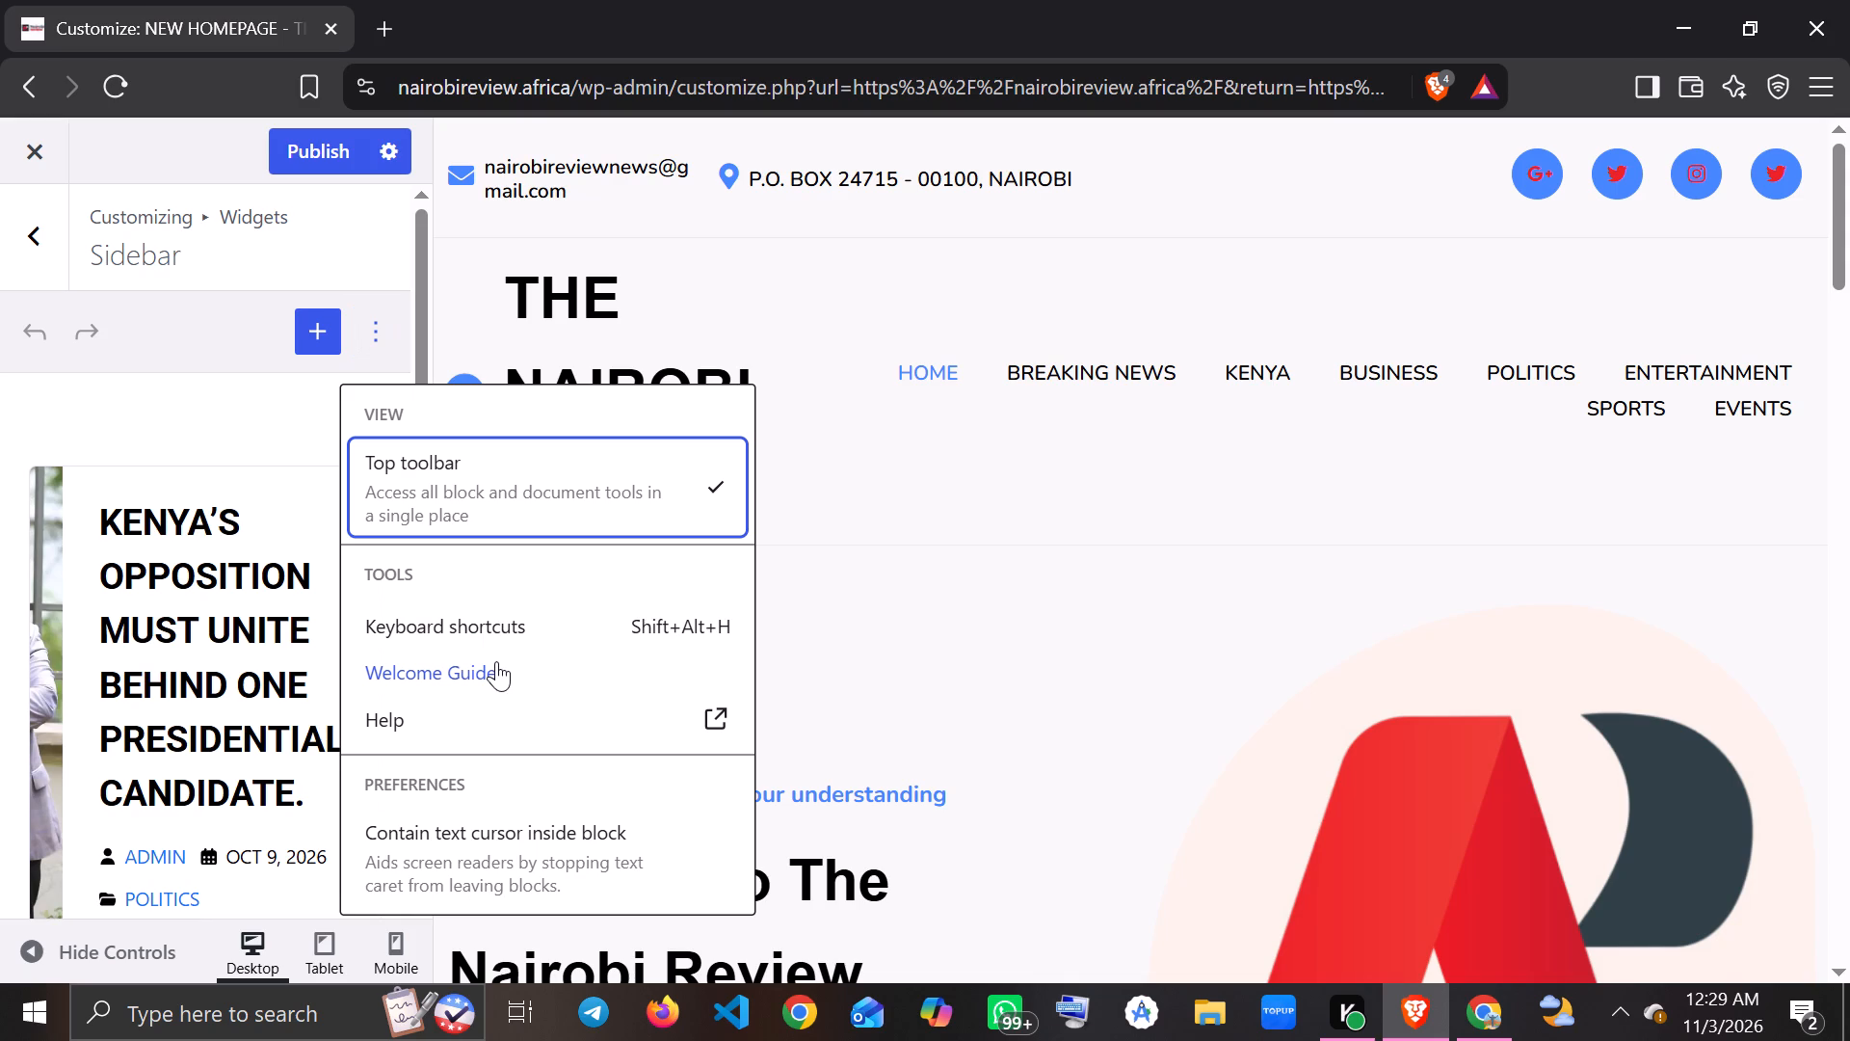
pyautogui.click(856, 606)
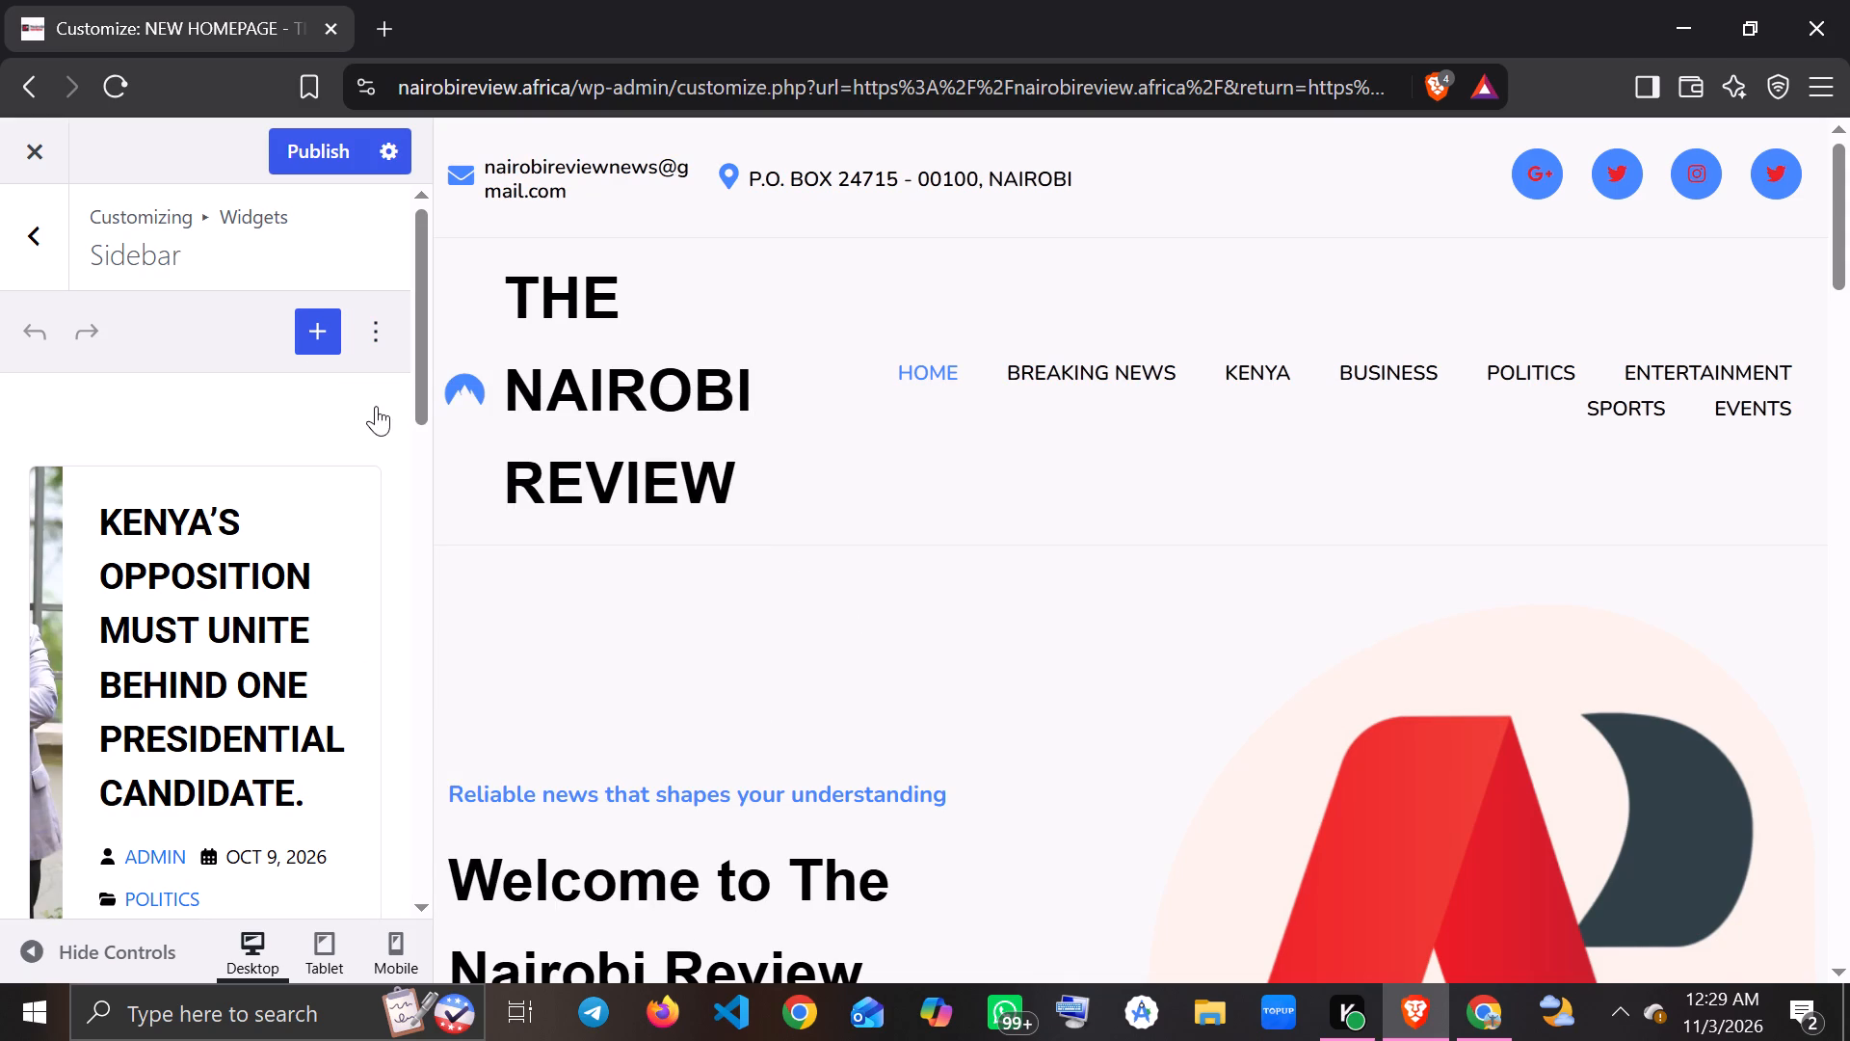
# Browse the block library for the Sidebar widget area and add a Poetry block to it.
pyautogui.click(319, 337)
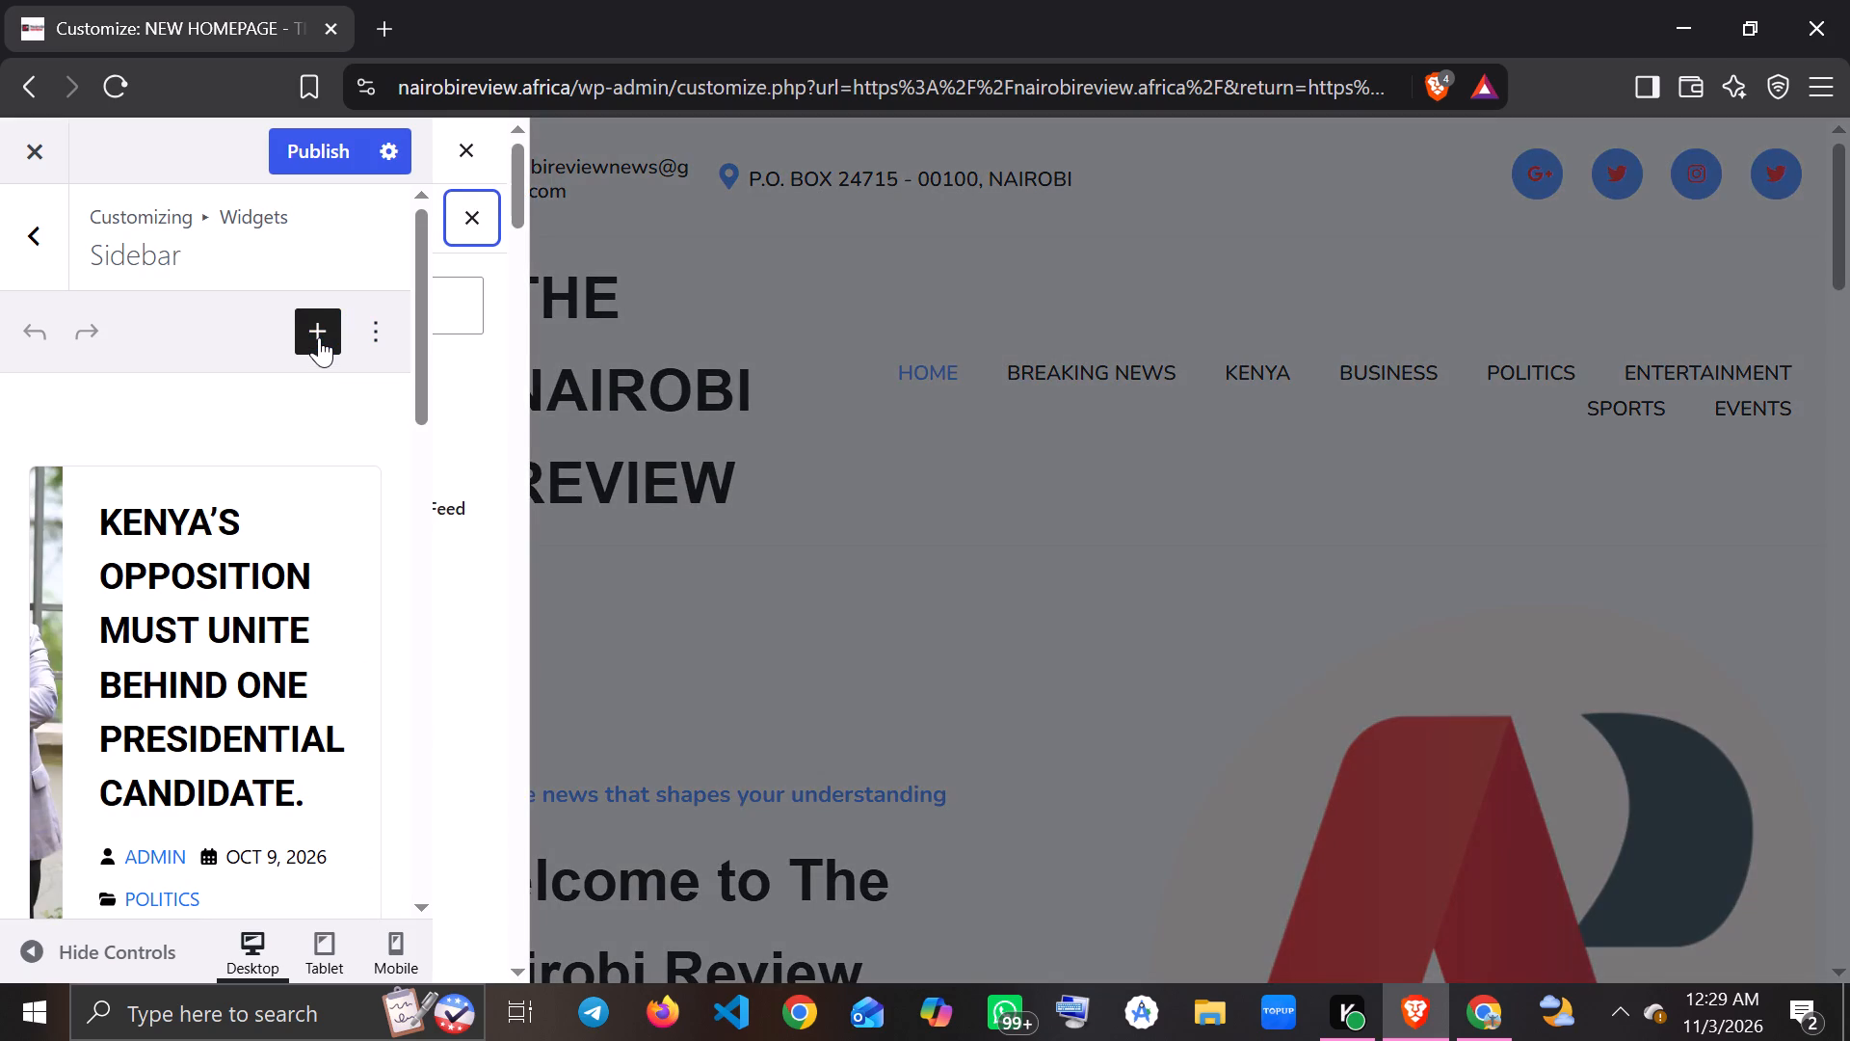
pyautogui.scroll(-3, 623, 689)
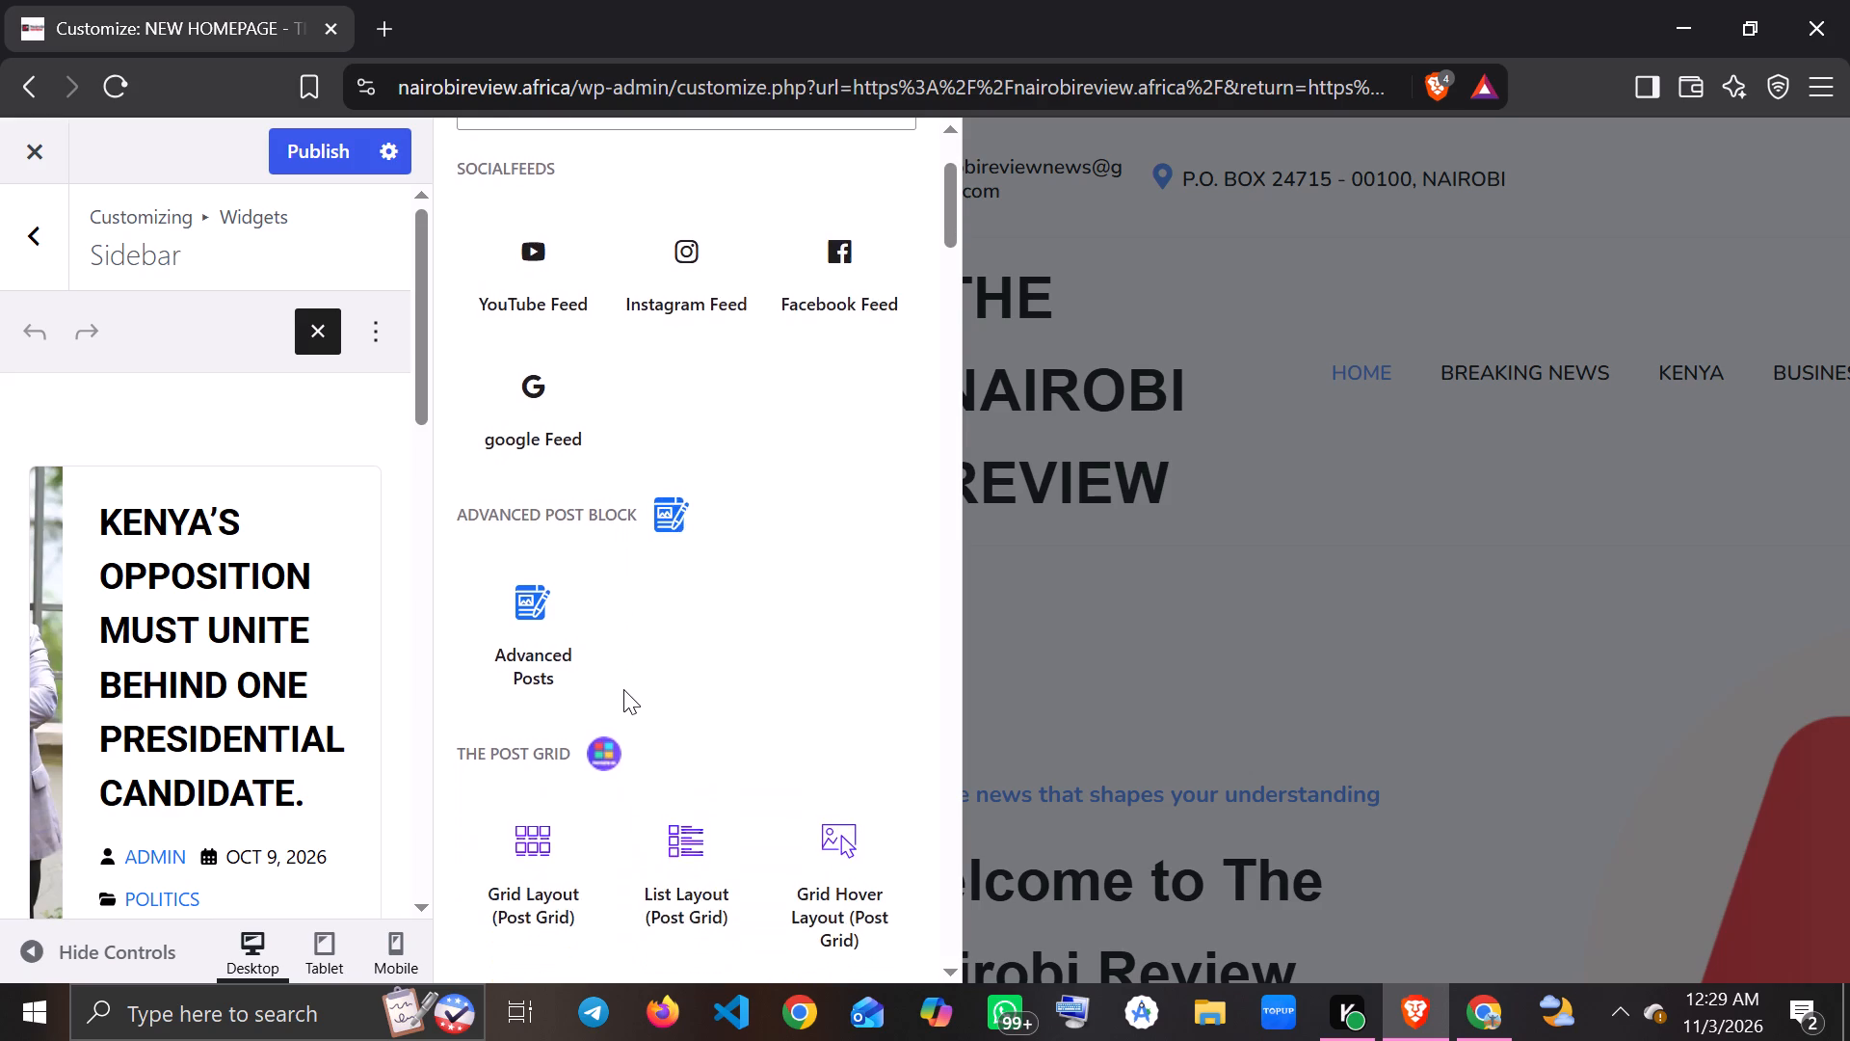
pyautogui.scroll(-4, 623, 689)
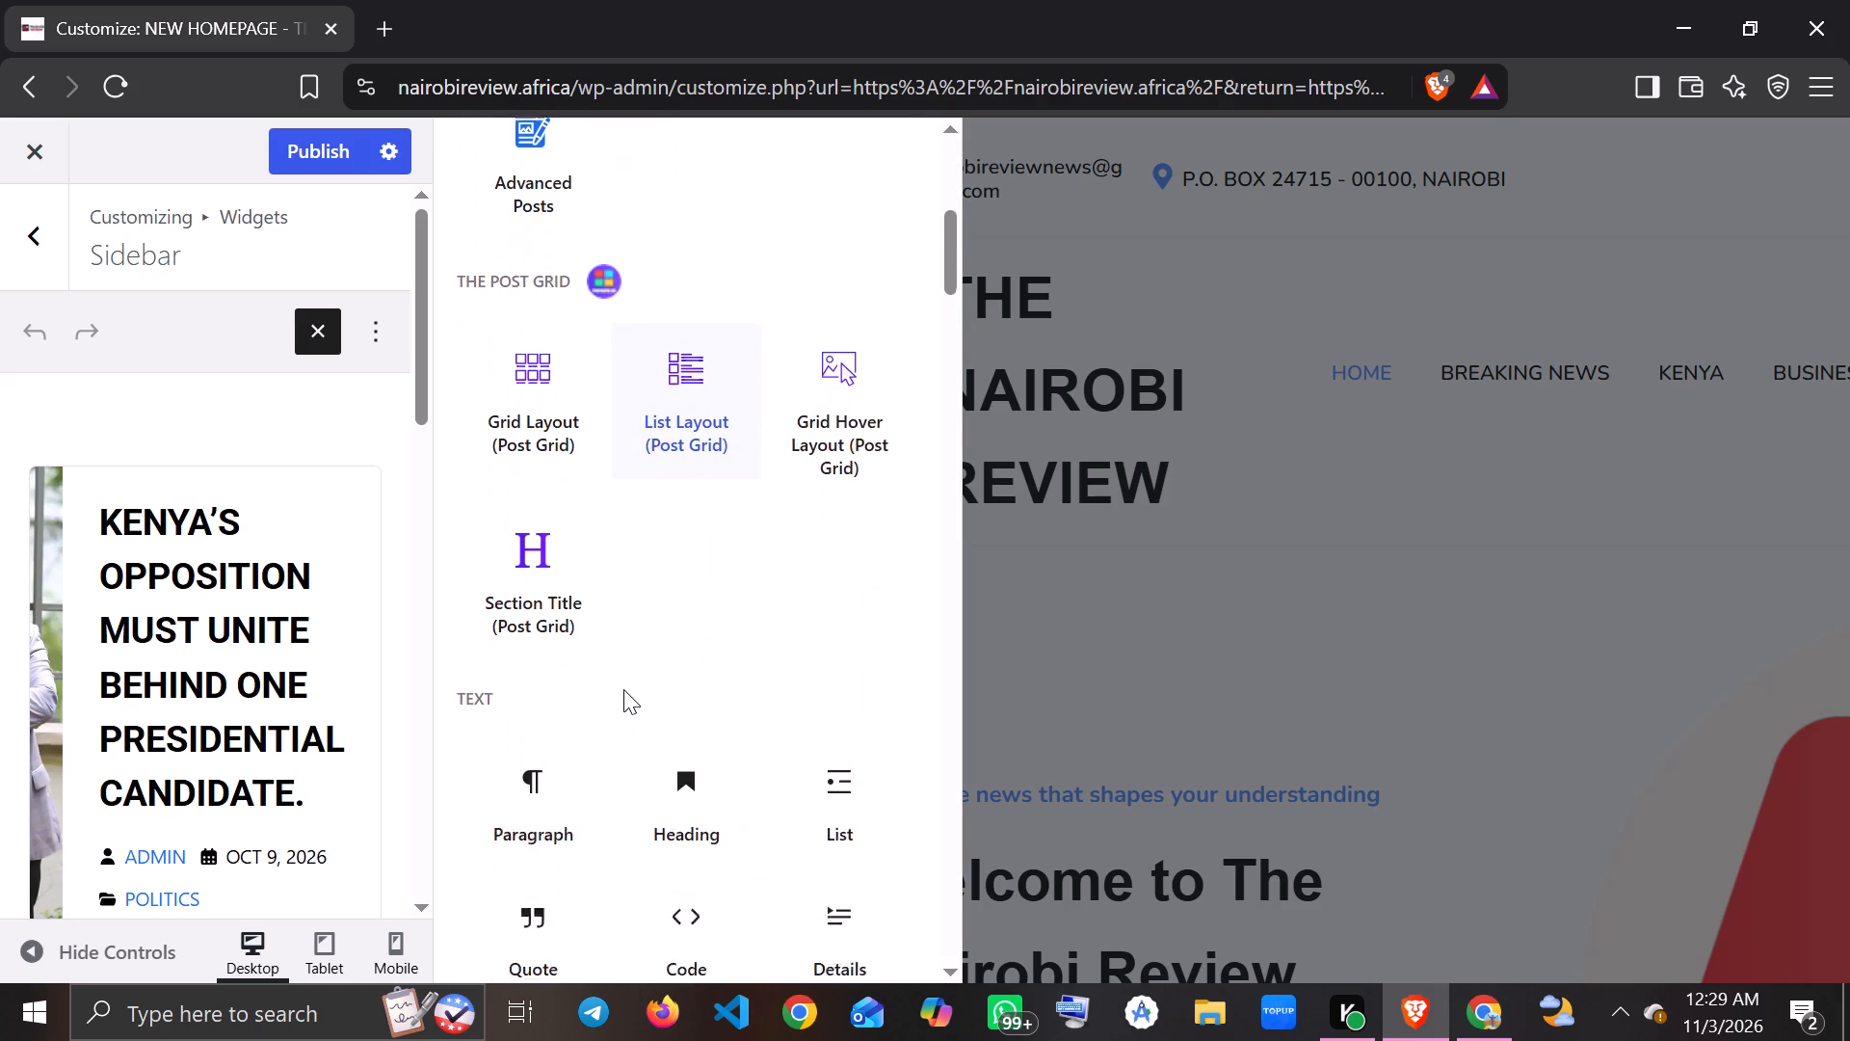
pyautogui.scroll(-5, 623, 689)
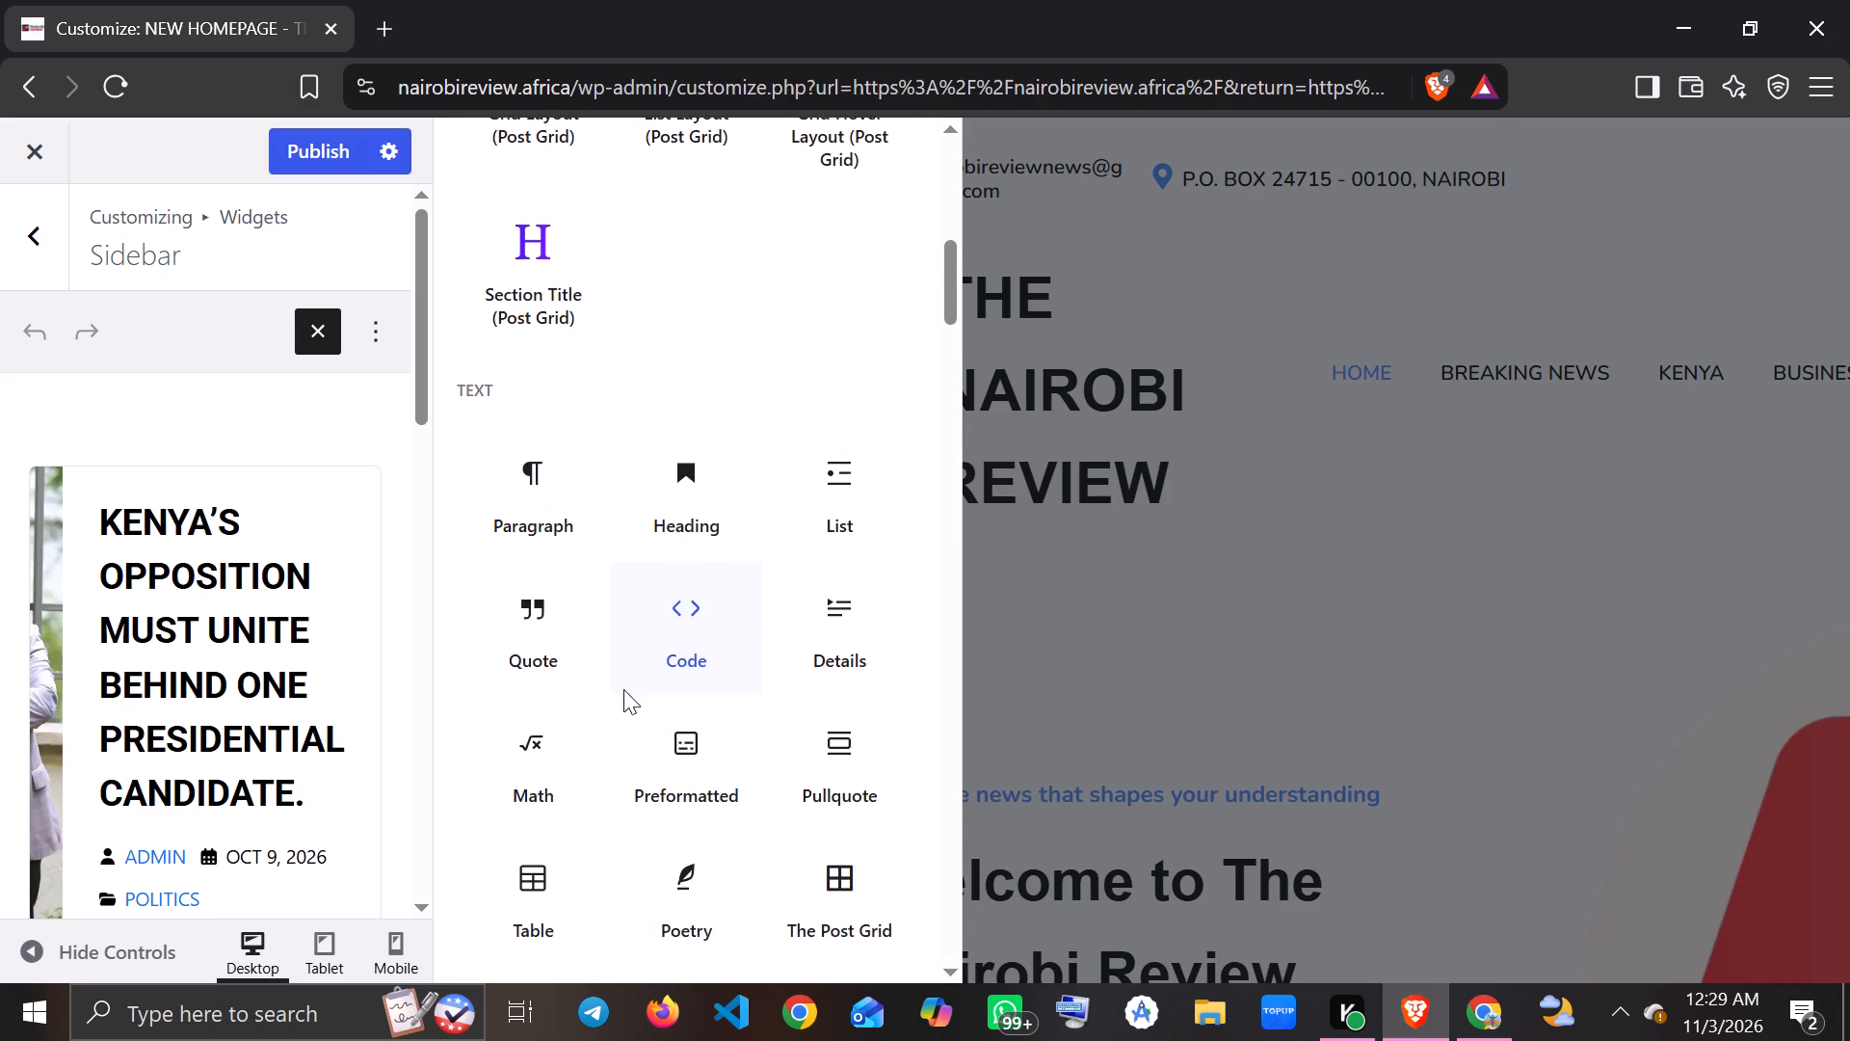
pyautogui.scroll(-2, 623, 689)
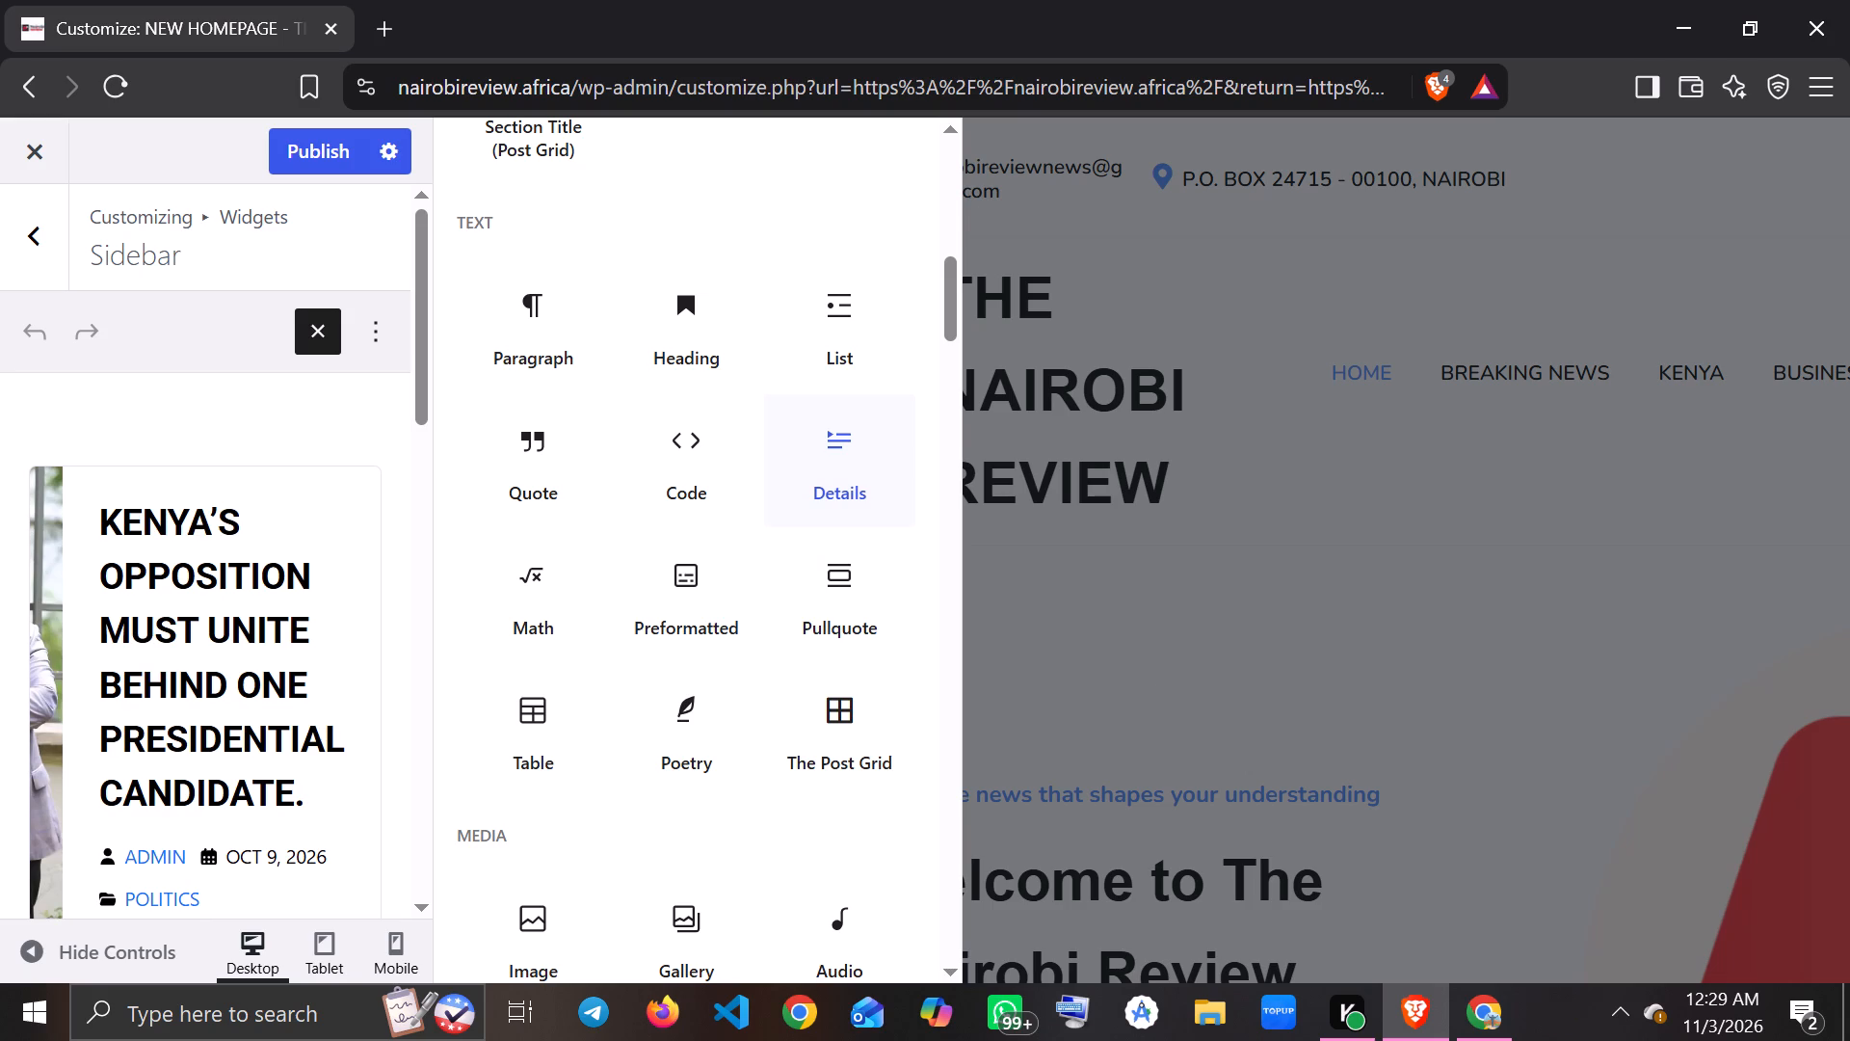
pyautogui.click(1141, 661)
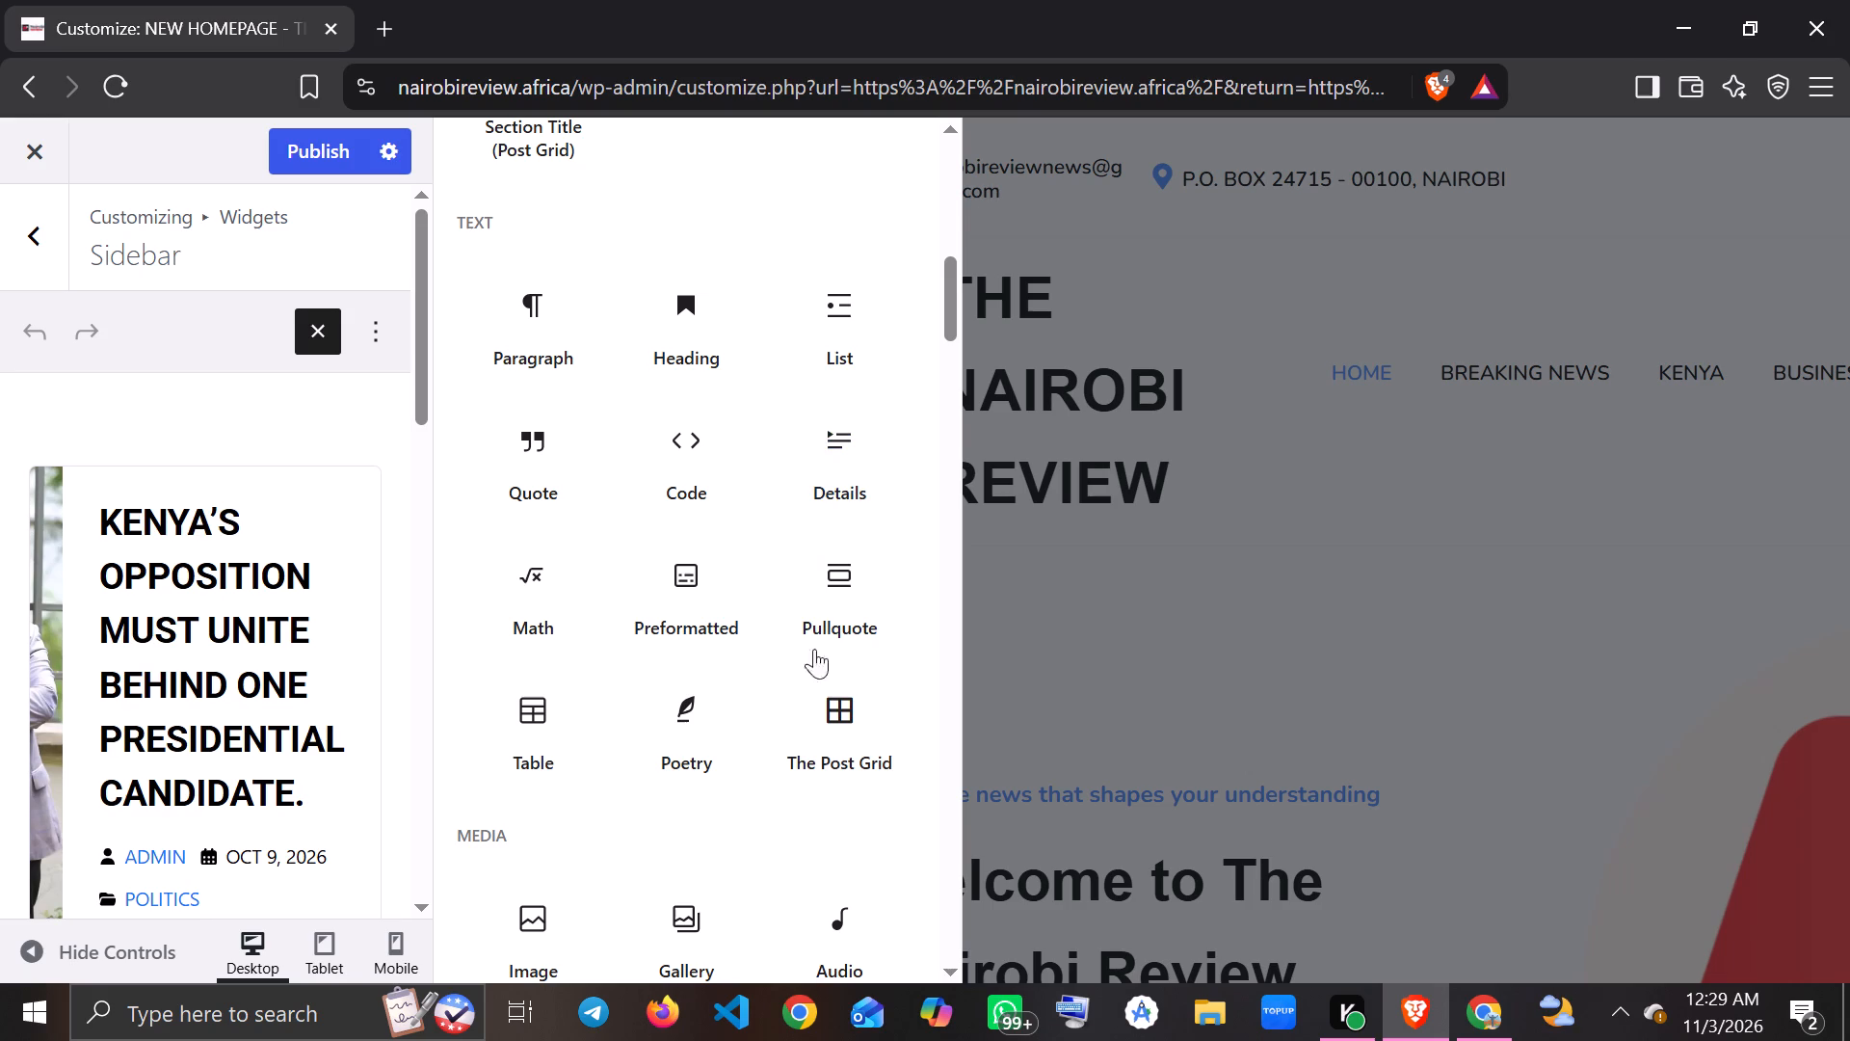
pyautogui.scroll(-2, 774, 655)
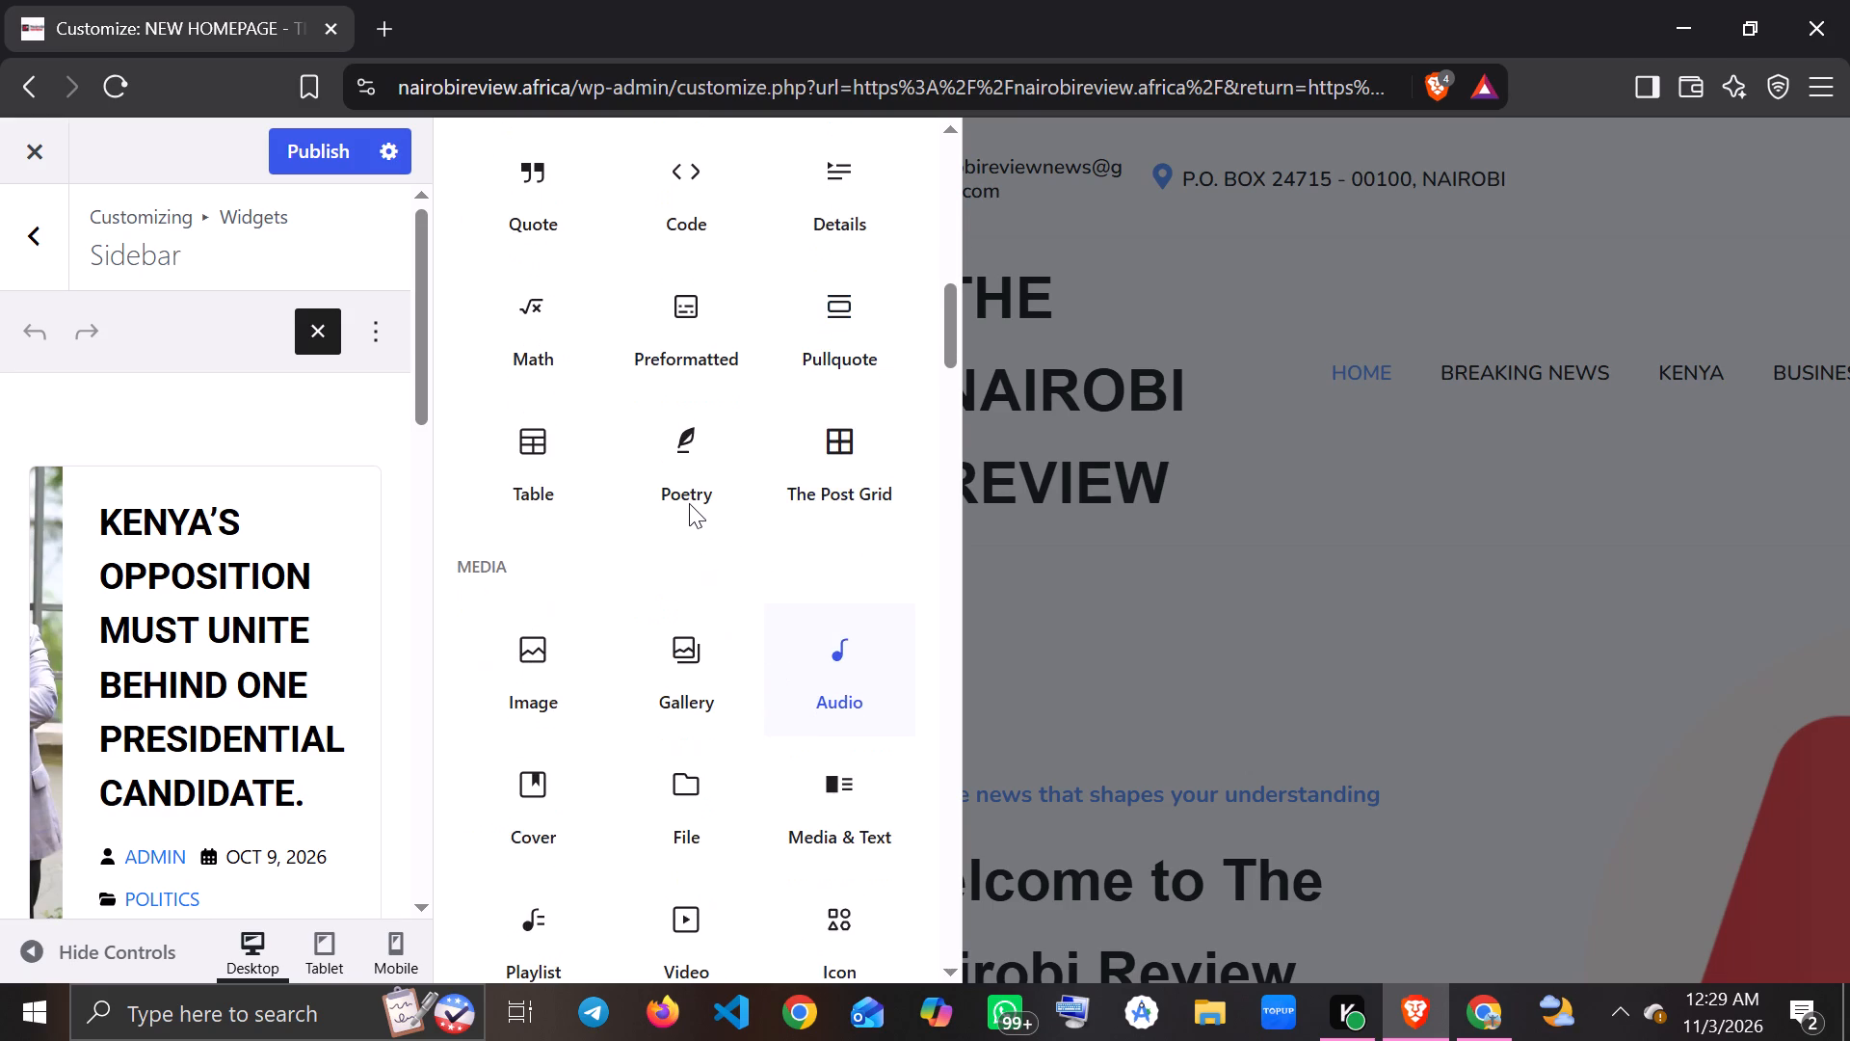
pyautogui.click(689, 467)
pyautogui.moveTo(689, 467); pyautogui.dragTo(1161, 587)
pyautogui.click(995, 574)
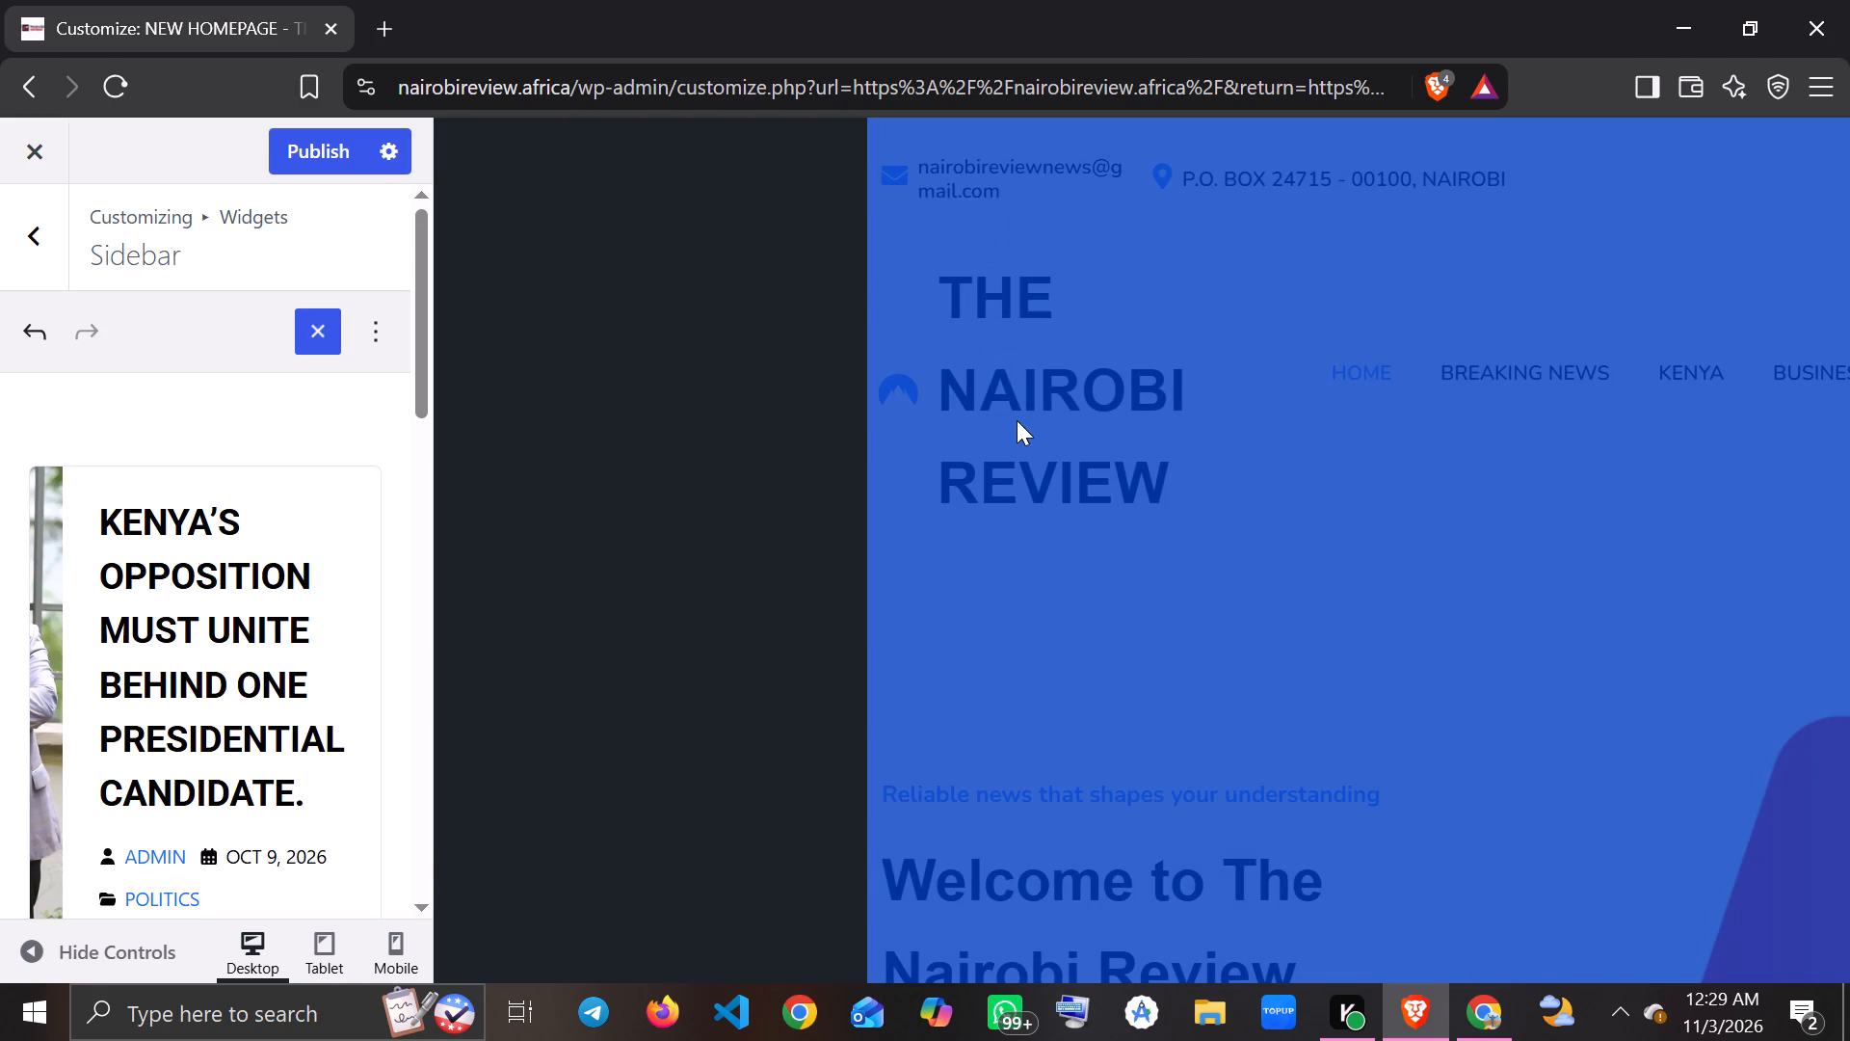
# Examine the homepage preview from the welcome banner through the post listings down to the empty widget area above the footer.
pyautogui.scroll(-3, 1017, 420)
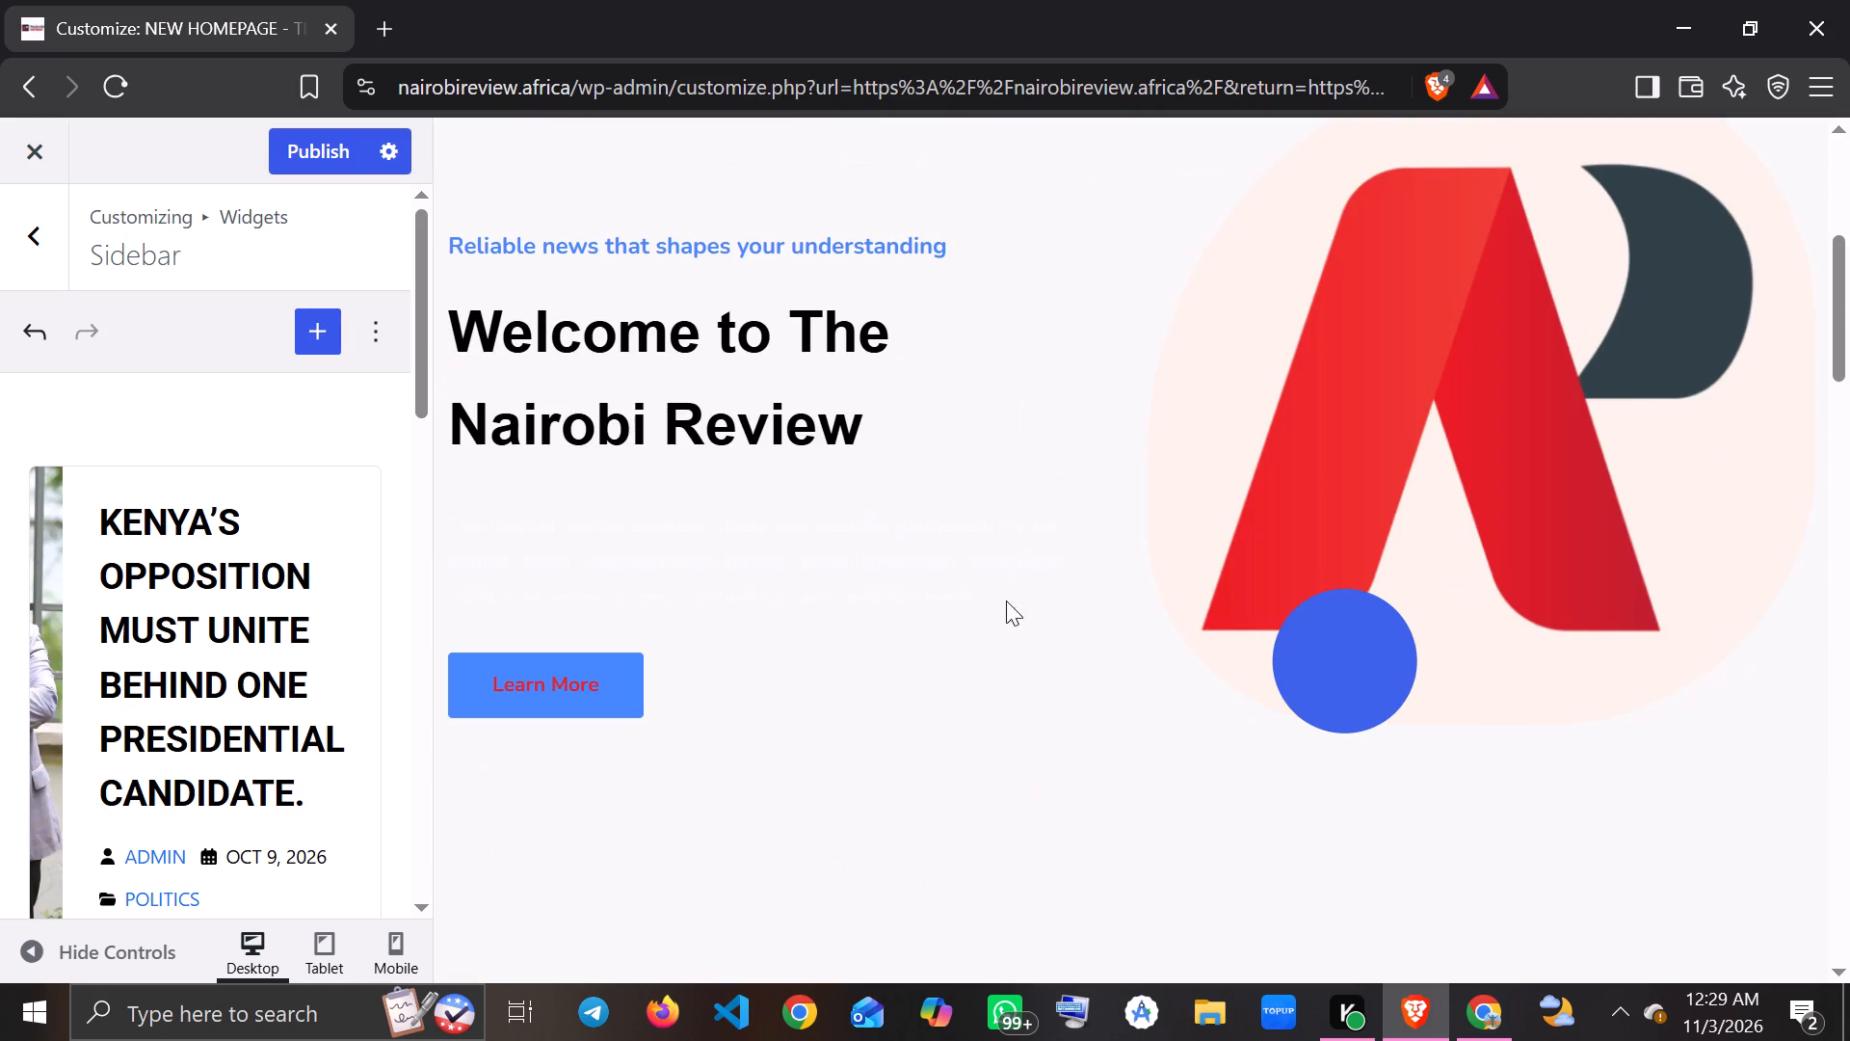
pyautogui.scroll(-9, 1006, 636)
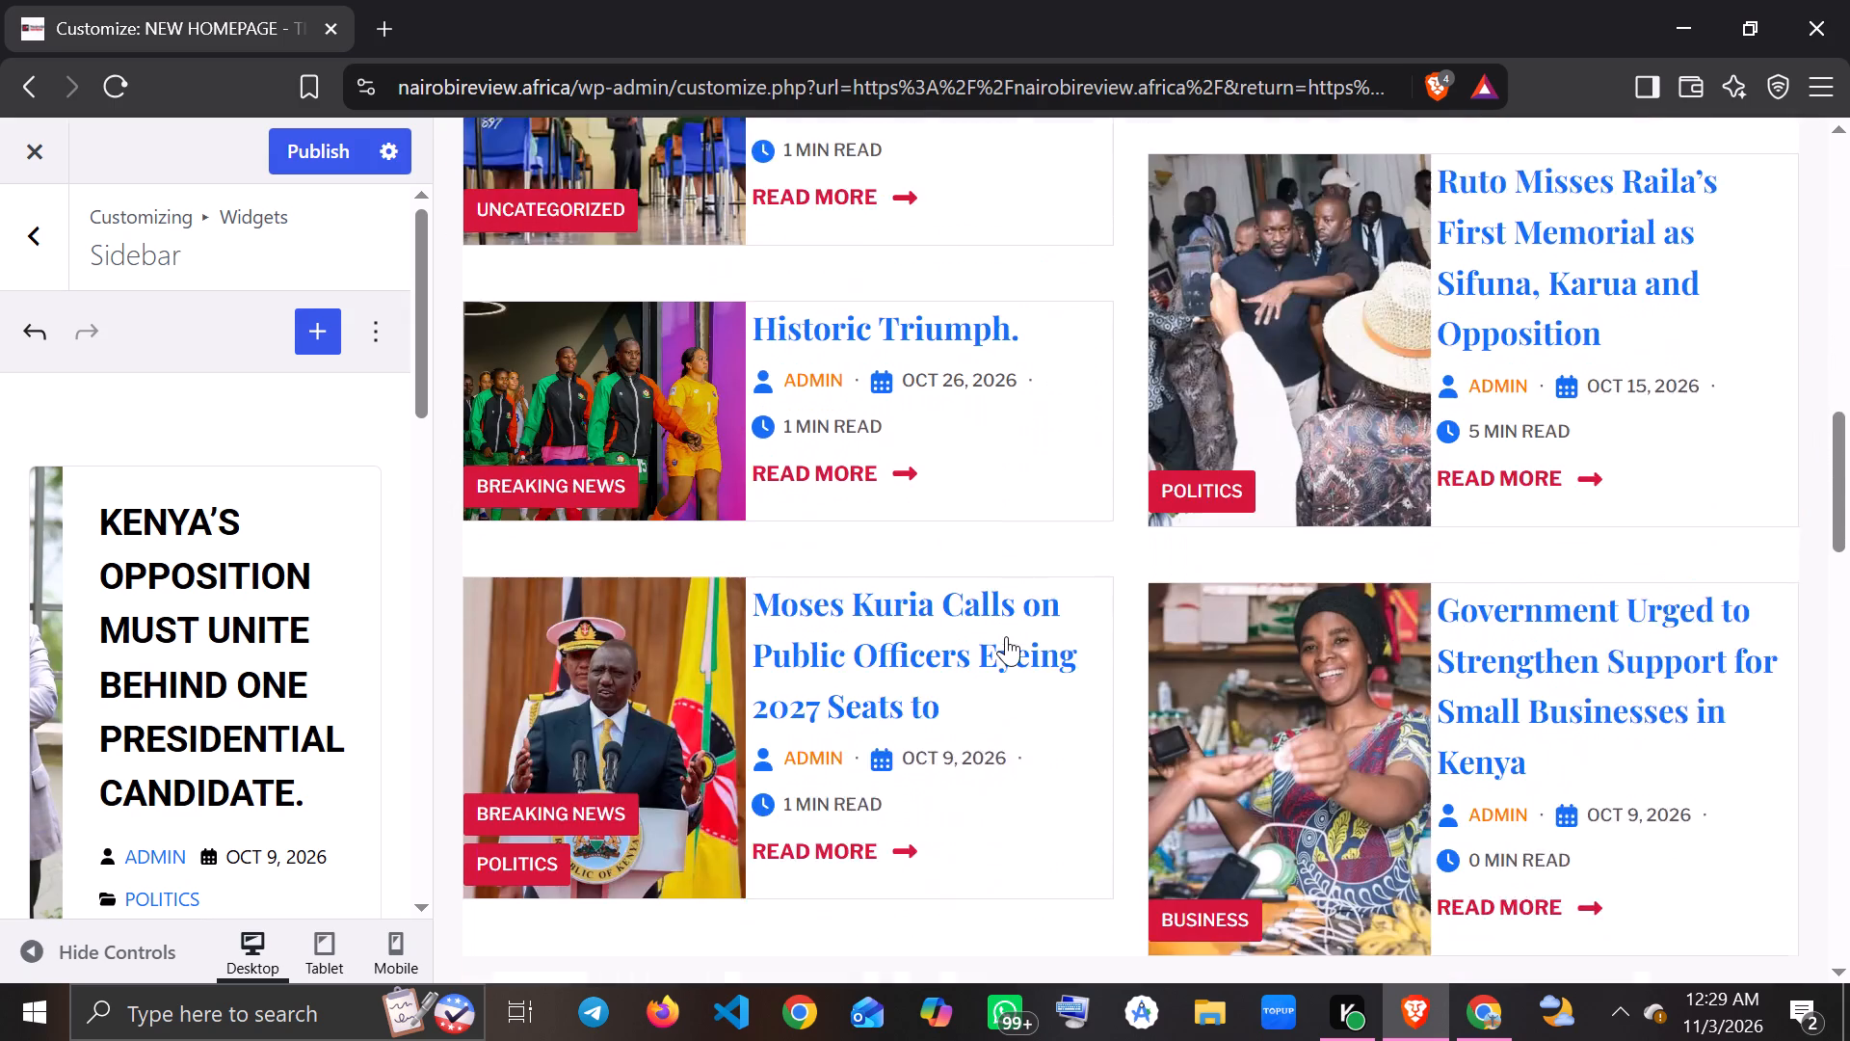
pyautogui.scroll(-7, 1006, 636)
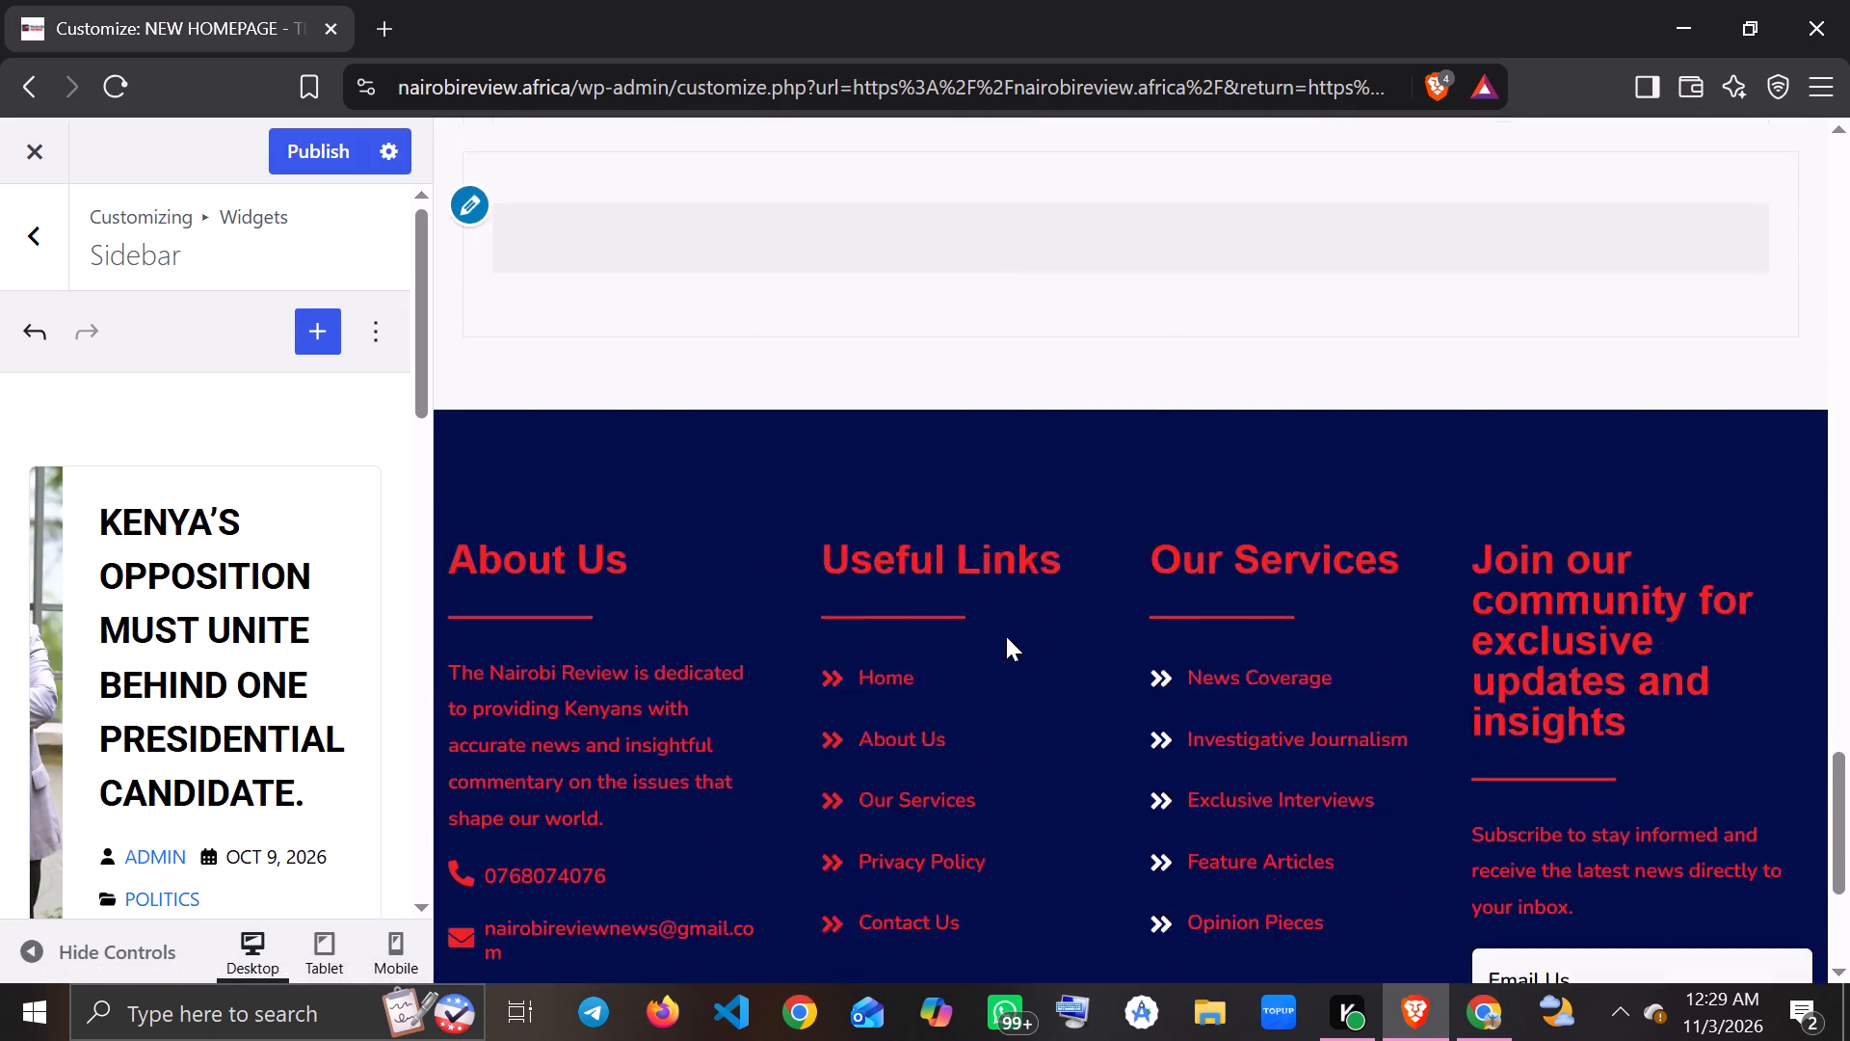
pyautogui.scroll(3, 1006, 636)
pyautogui.scroll(-1, 1006, 636)
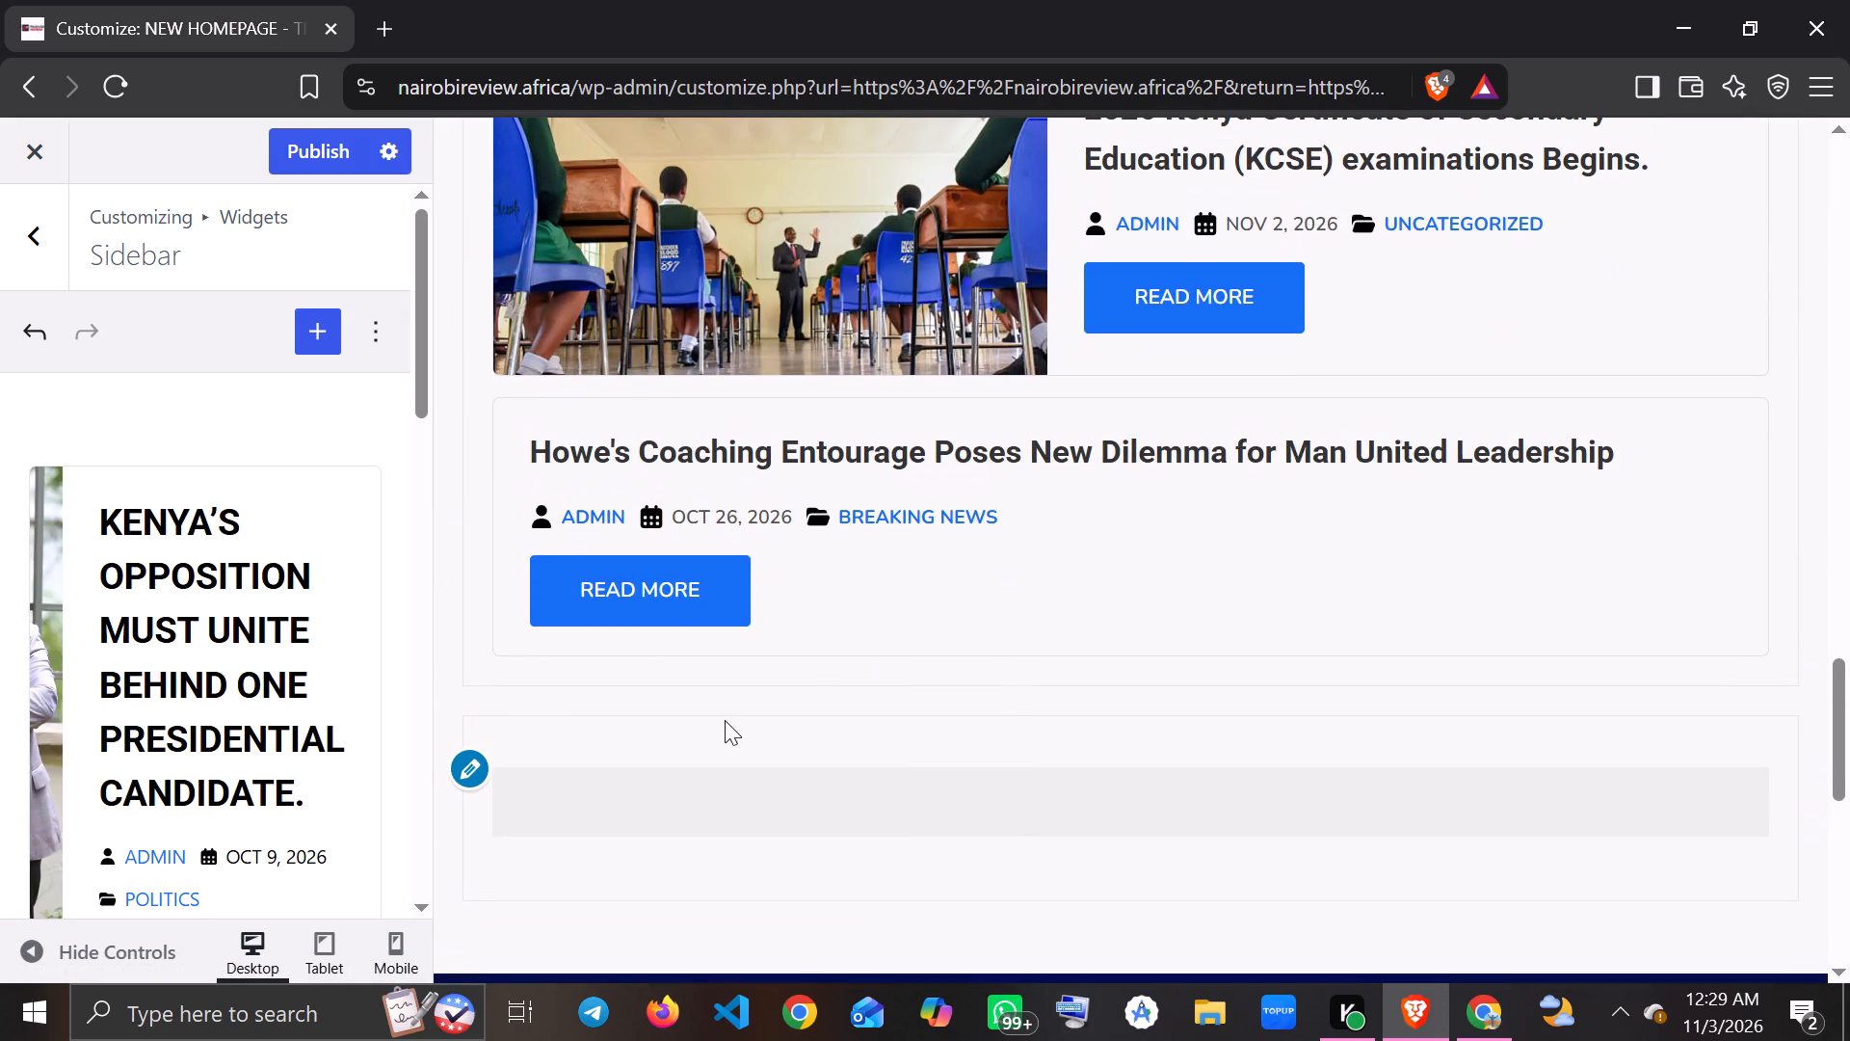
pyautogui.click(656, 779)
pyautogui.moveTo(656, 779); pyautogui.dragTo(462, 683)
pyautogui.scroll(-2, 462, 683)
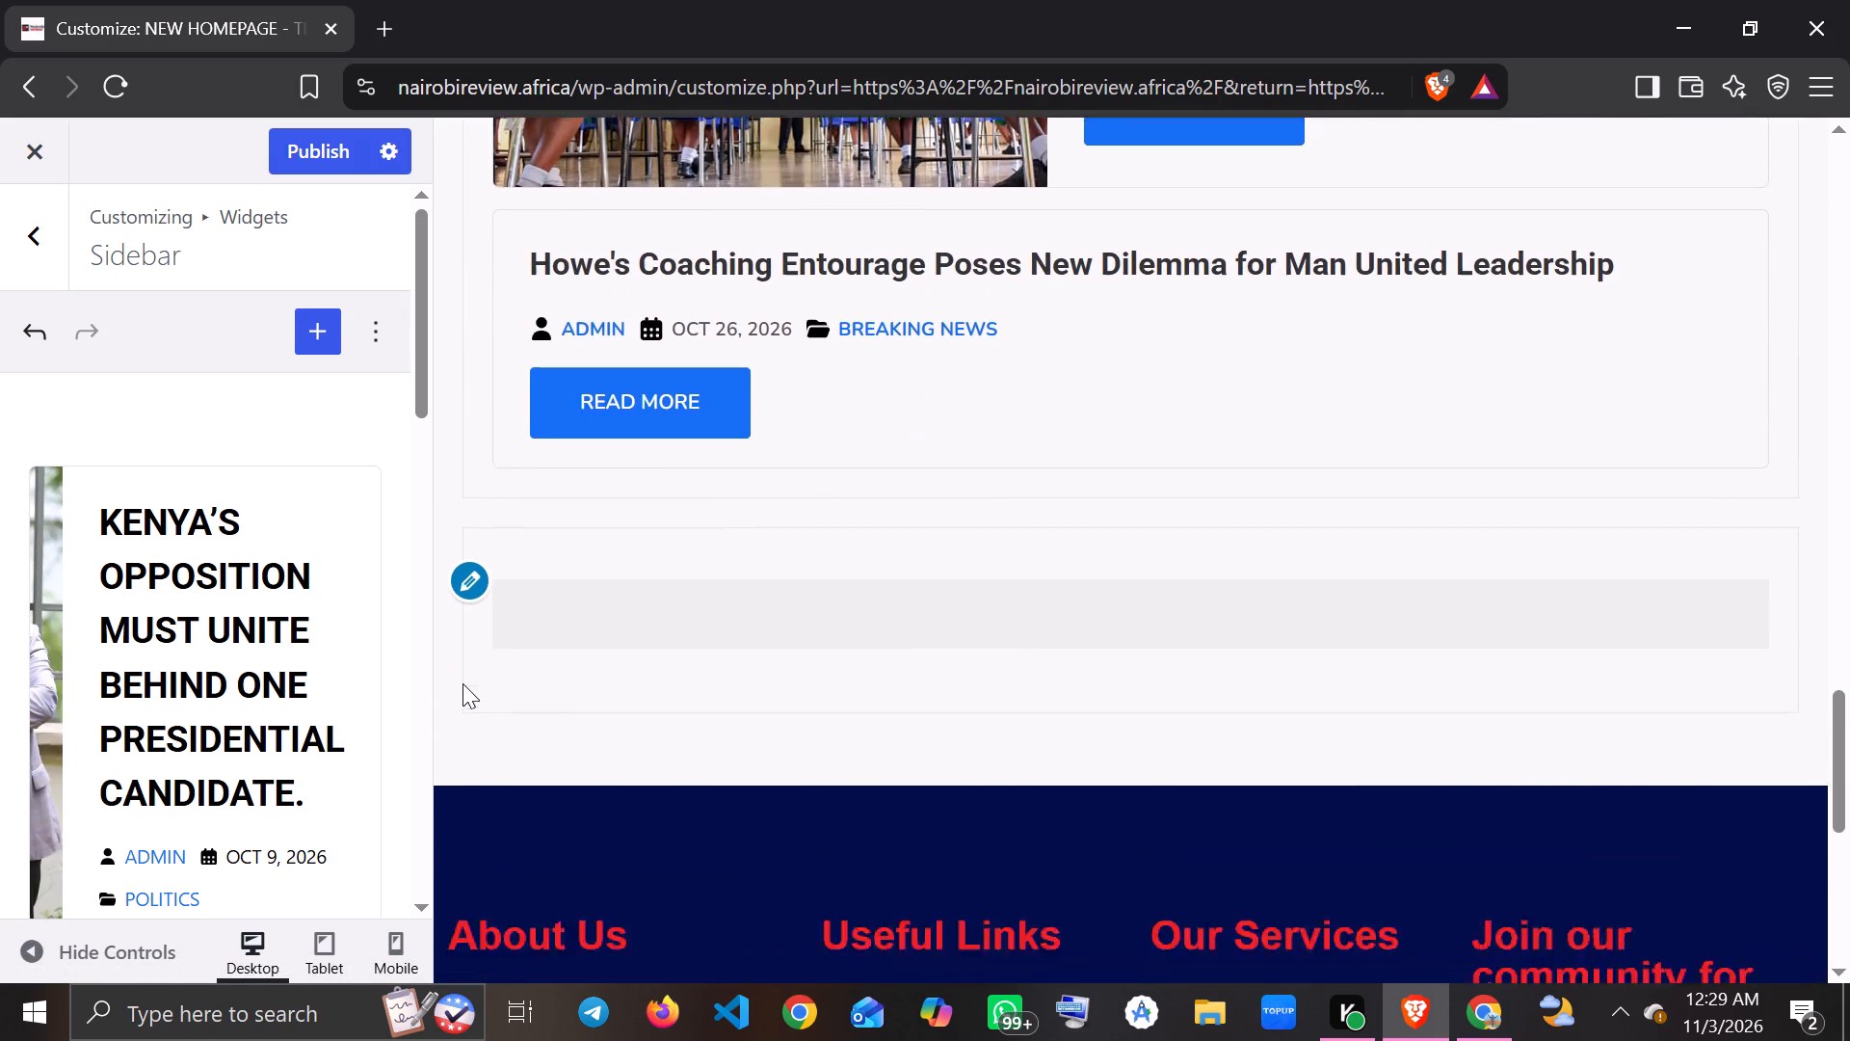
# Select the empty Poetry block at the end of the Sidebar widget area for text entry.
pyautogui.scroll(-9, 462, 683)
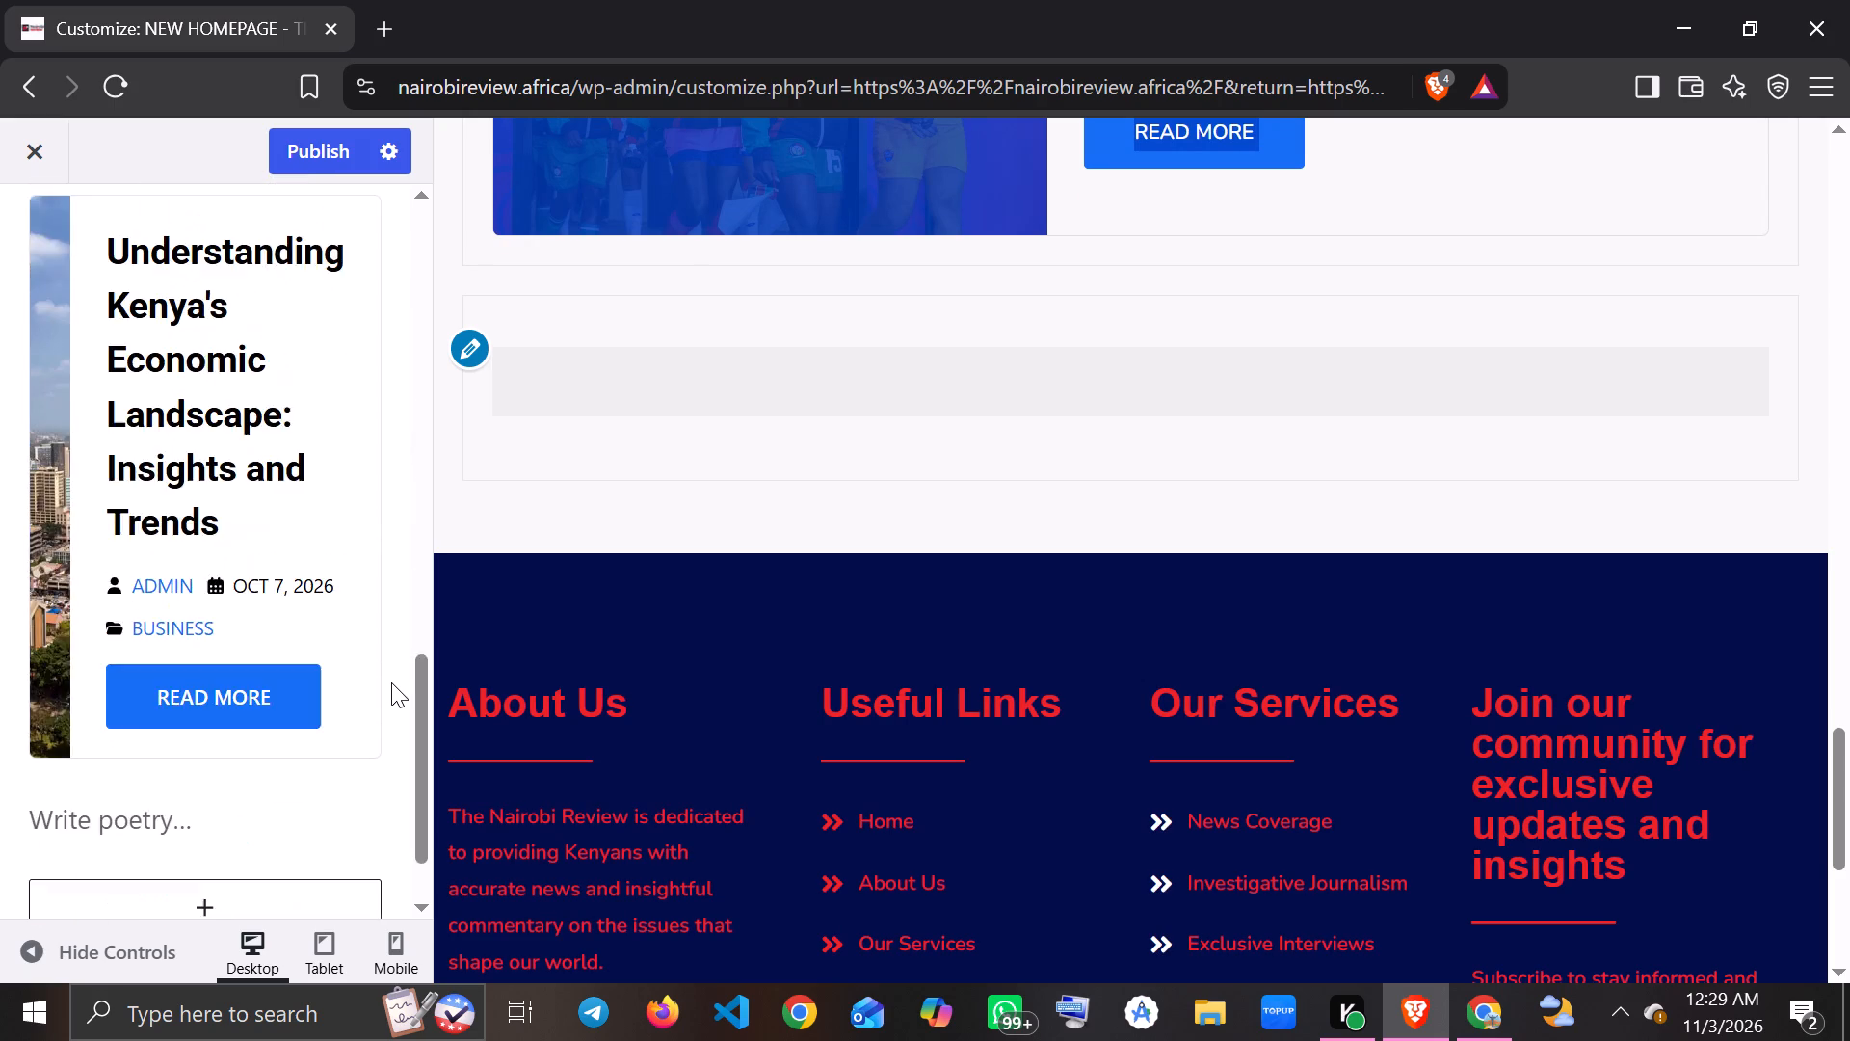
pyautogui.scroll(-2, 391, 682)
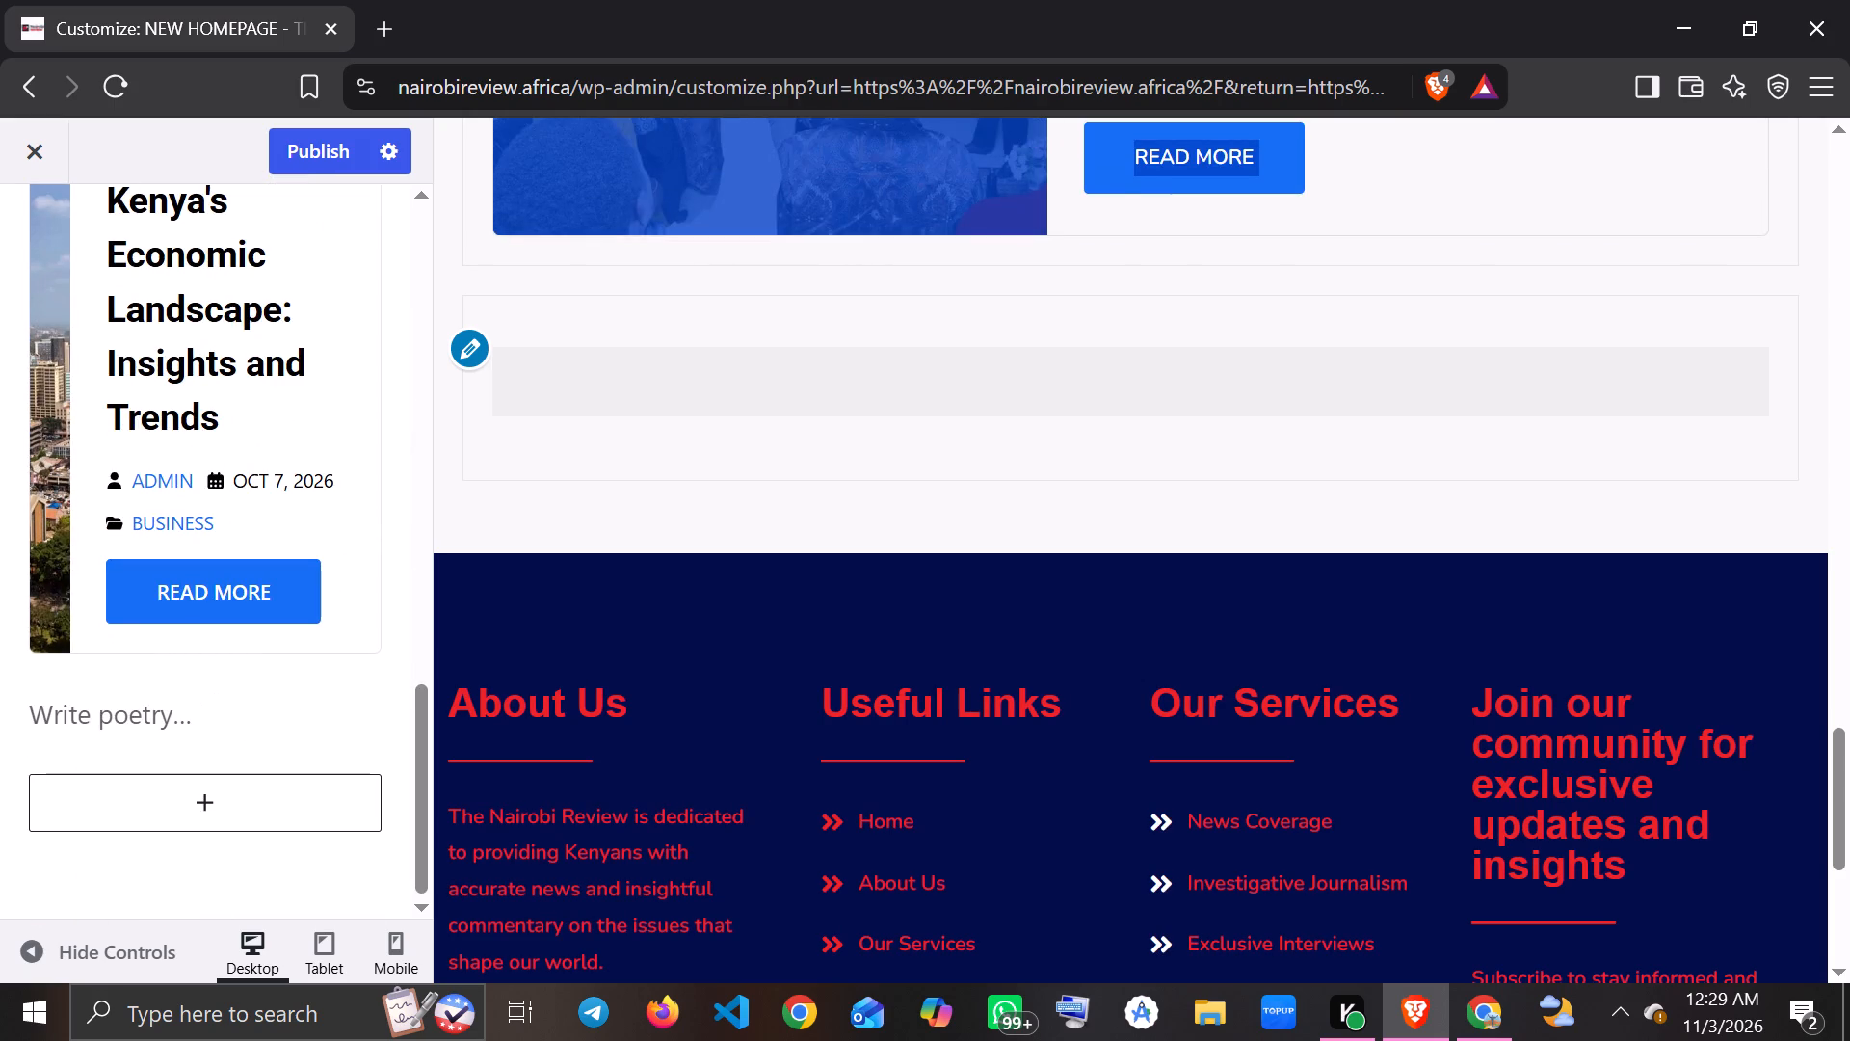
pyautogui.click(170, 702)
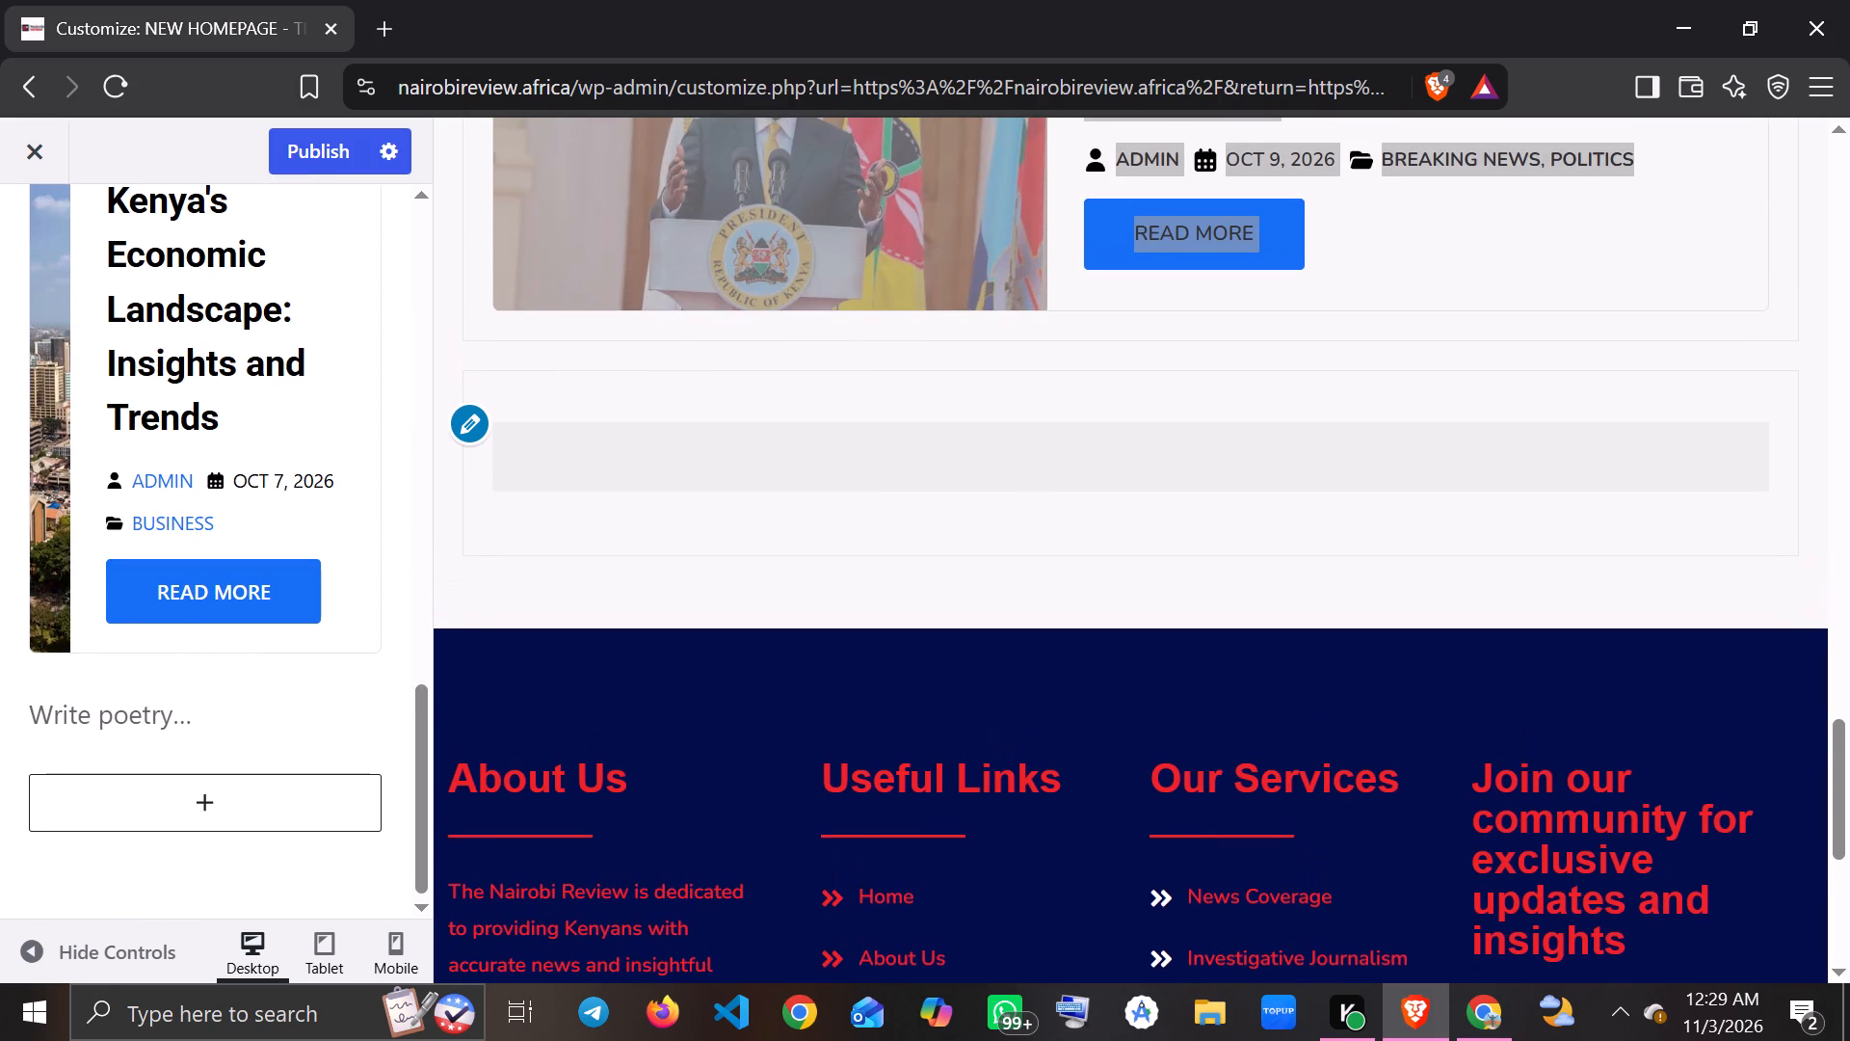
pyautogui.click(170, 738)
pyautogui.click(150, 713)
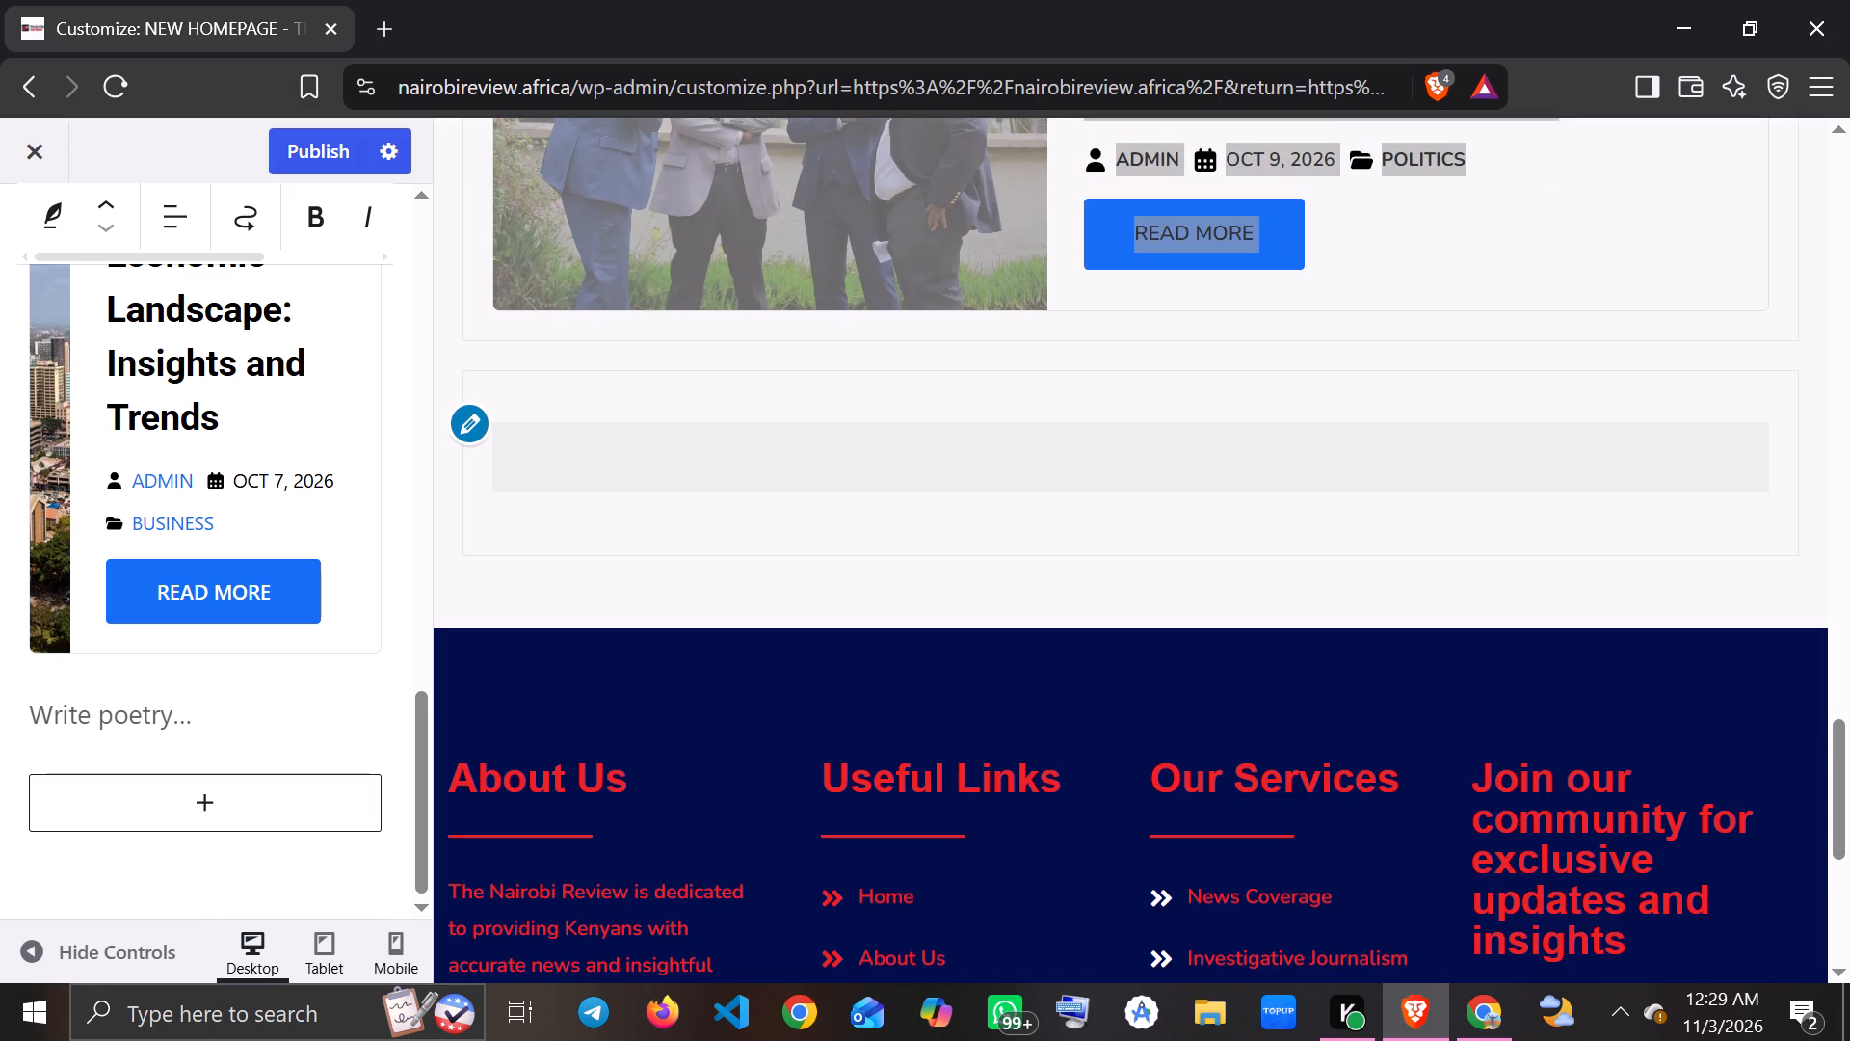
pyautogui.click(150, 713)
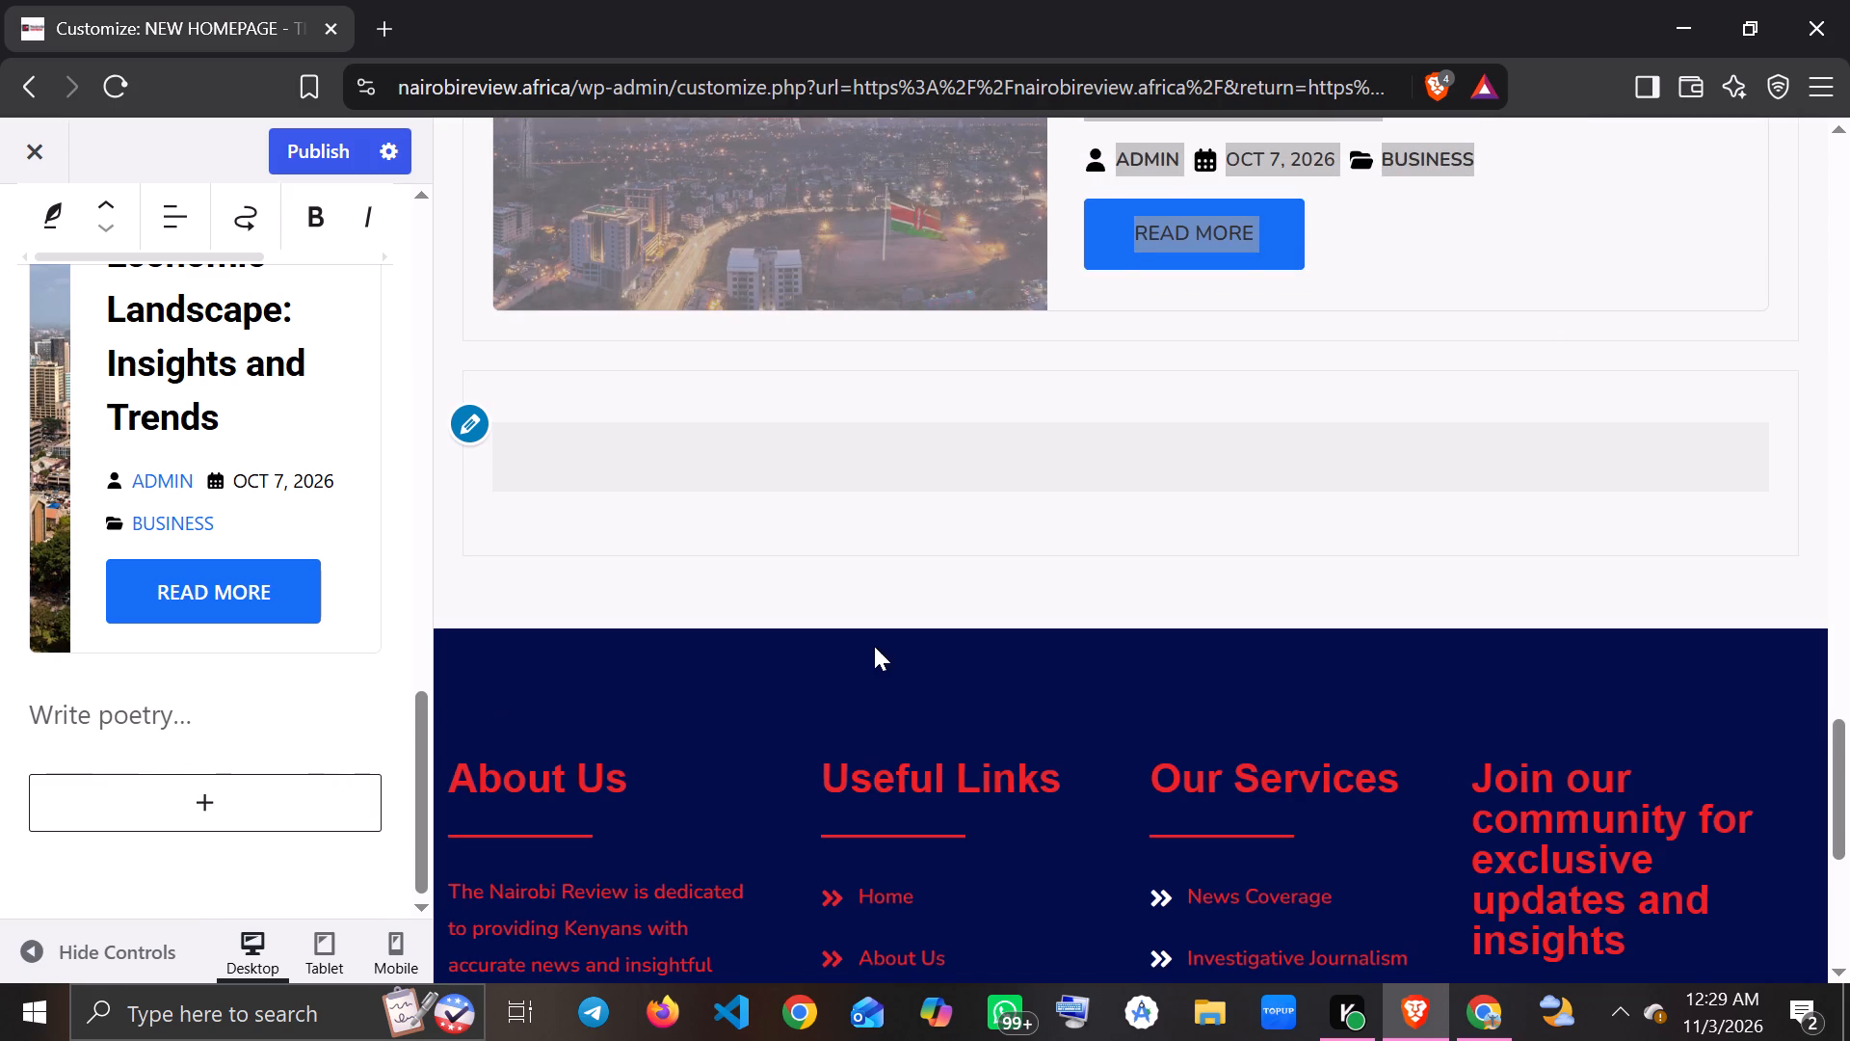
# Reload the customizer page and discard the unsaved changes.
pyautogui.click(126, 103)
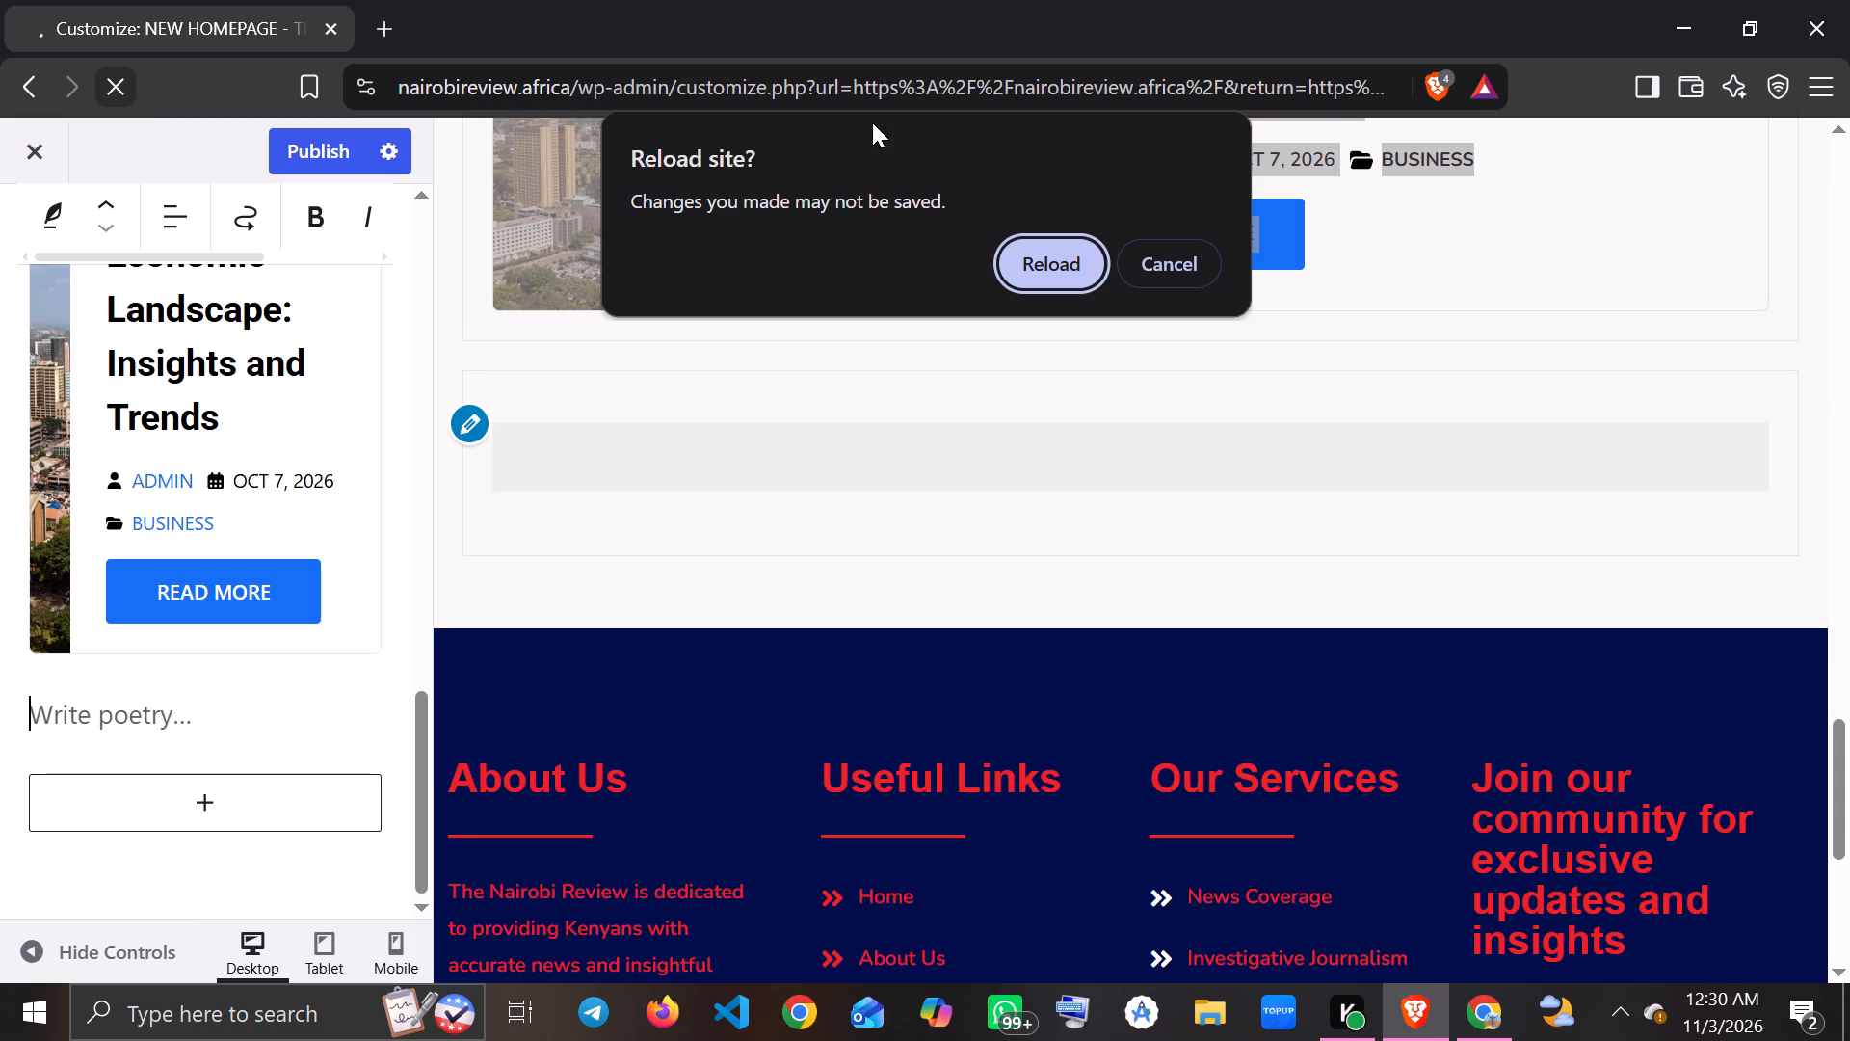
pyautogui.click(1036, 255)
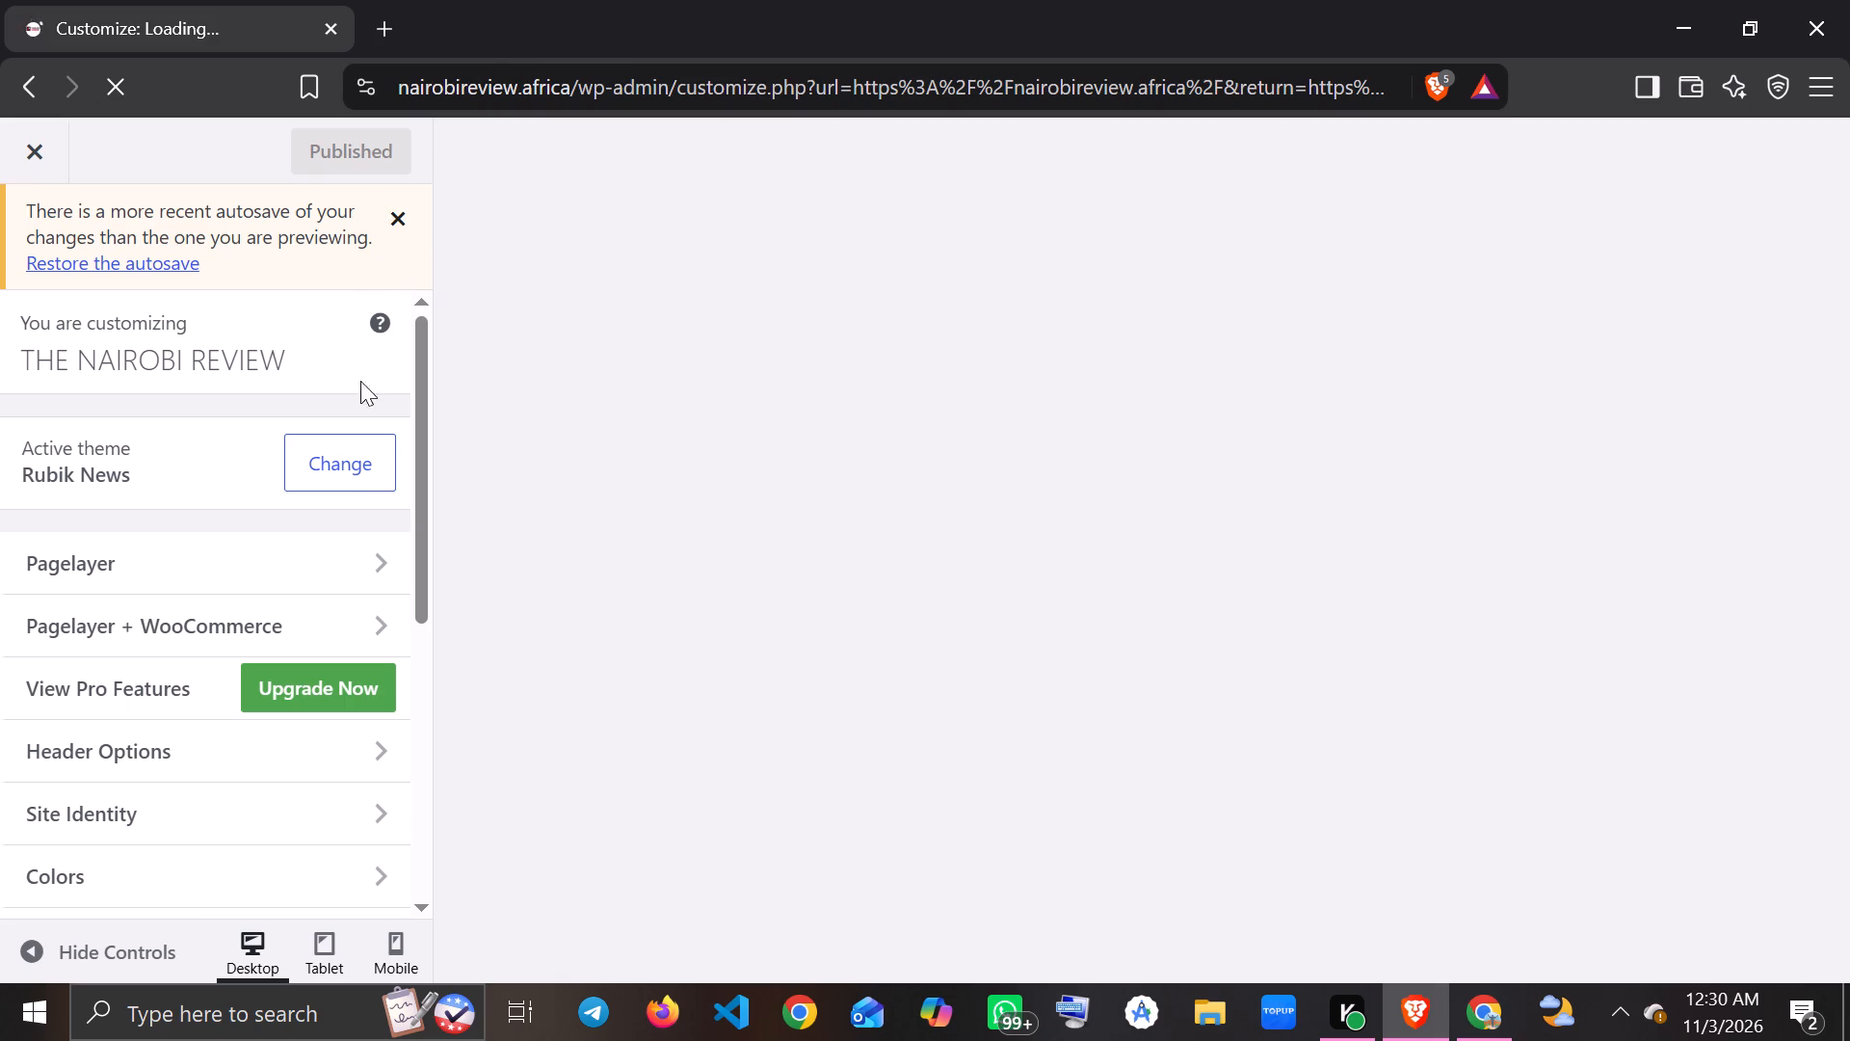
# Check the Site Width setting in the Theme Options, then return to the Theme Options list.
pyautogui.scroll(-4, 296, 599)
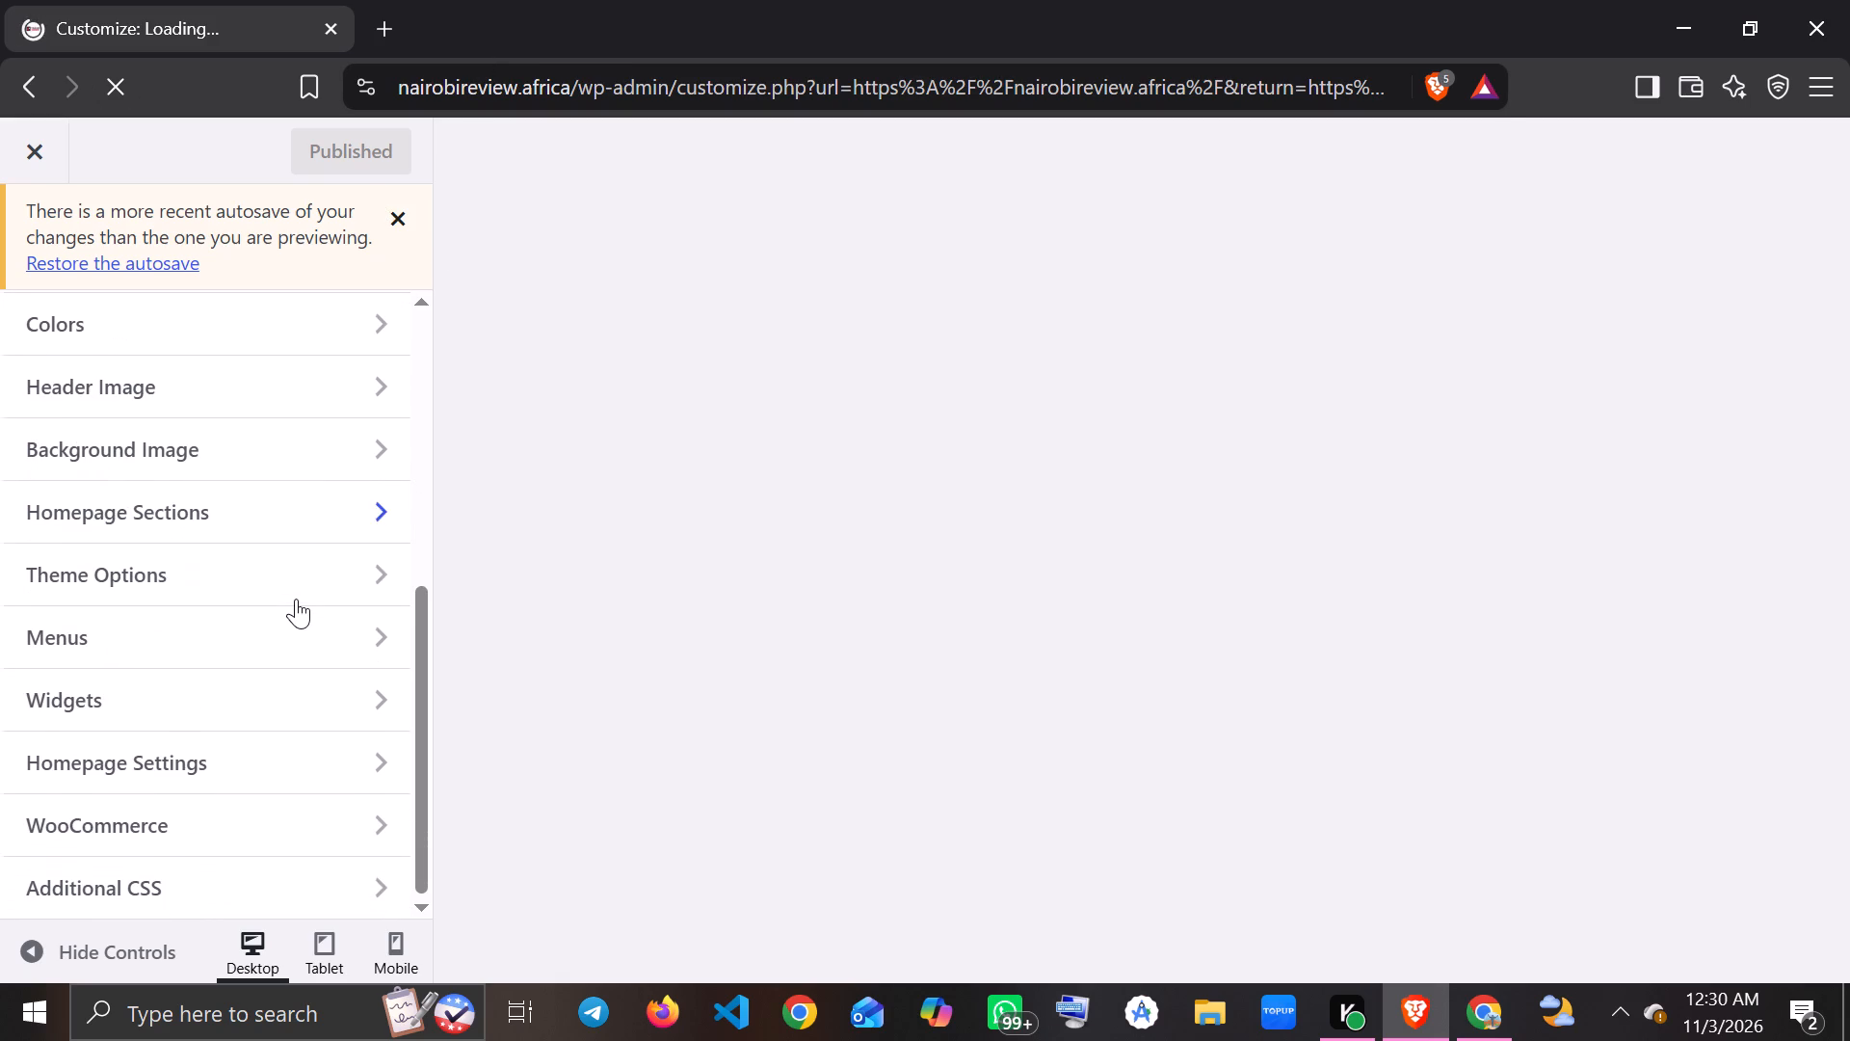
pyautogui.scroll(-1, 296, 599)
pyautogui.click(260, 587)
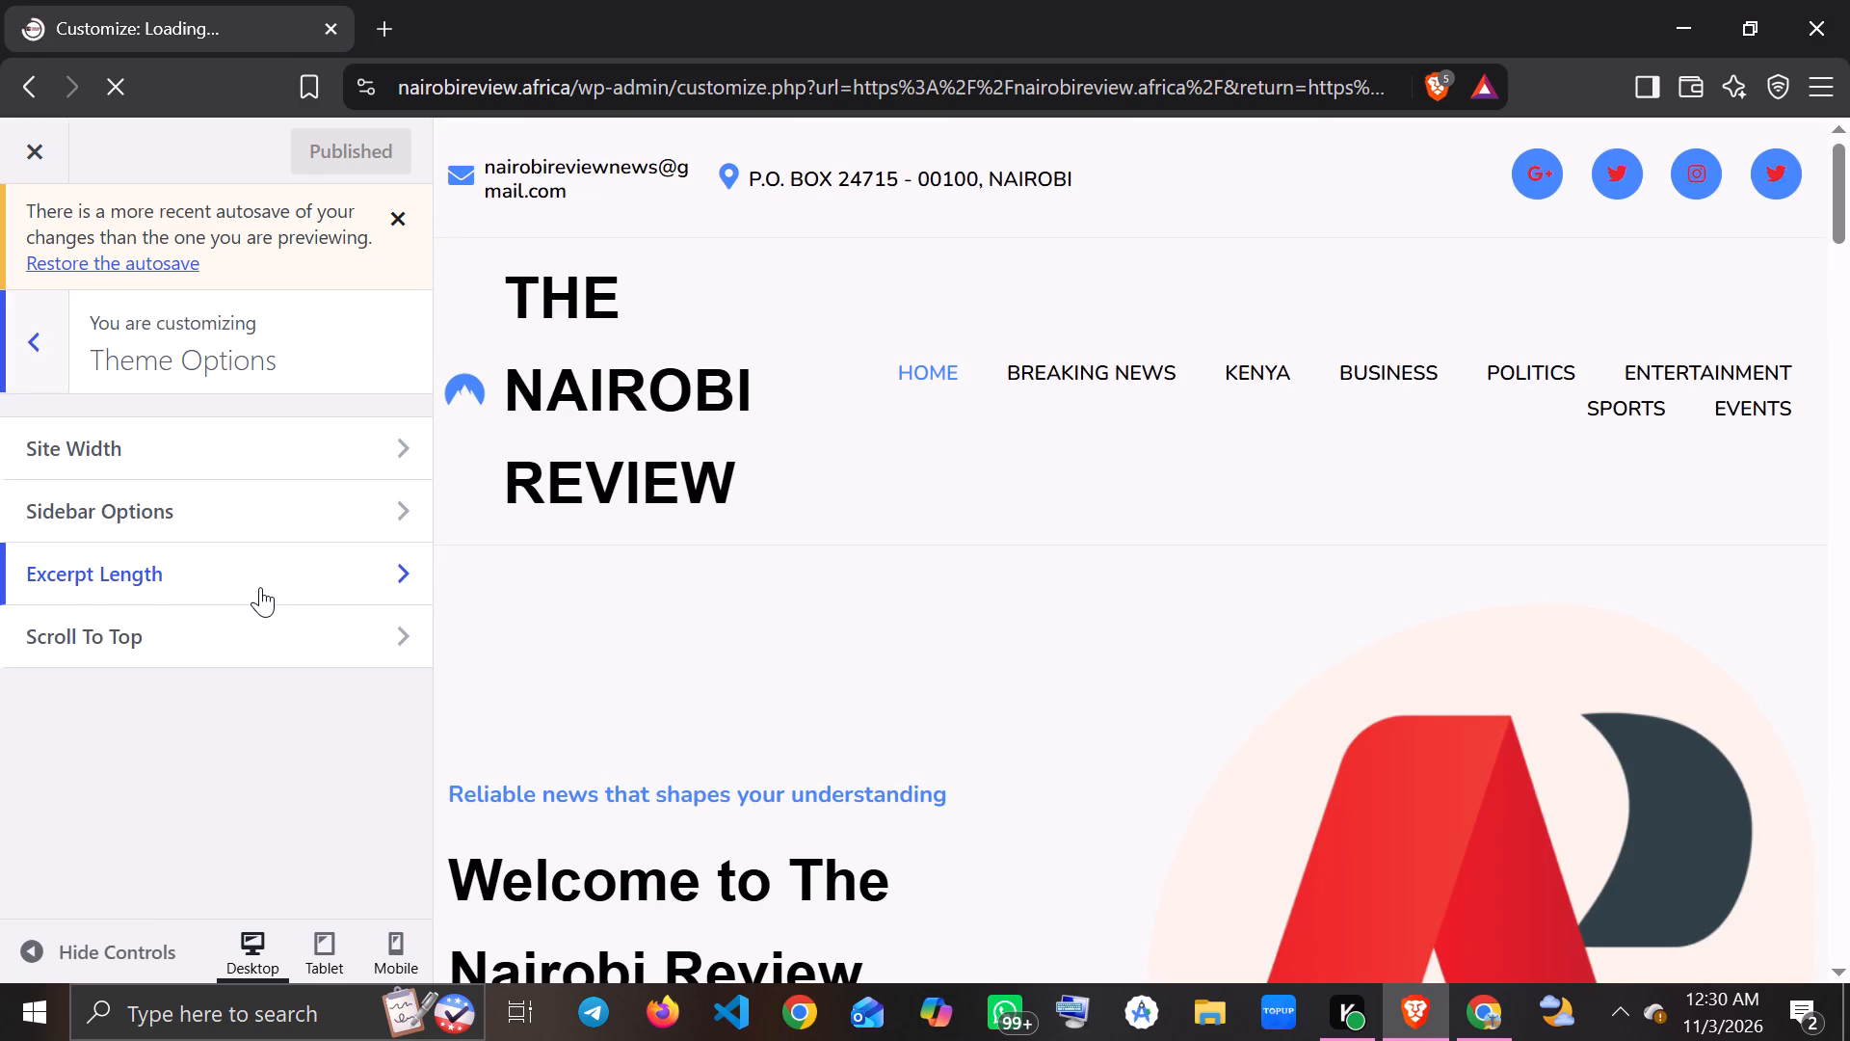
pyautogui.scroll(-1, 755, 552)
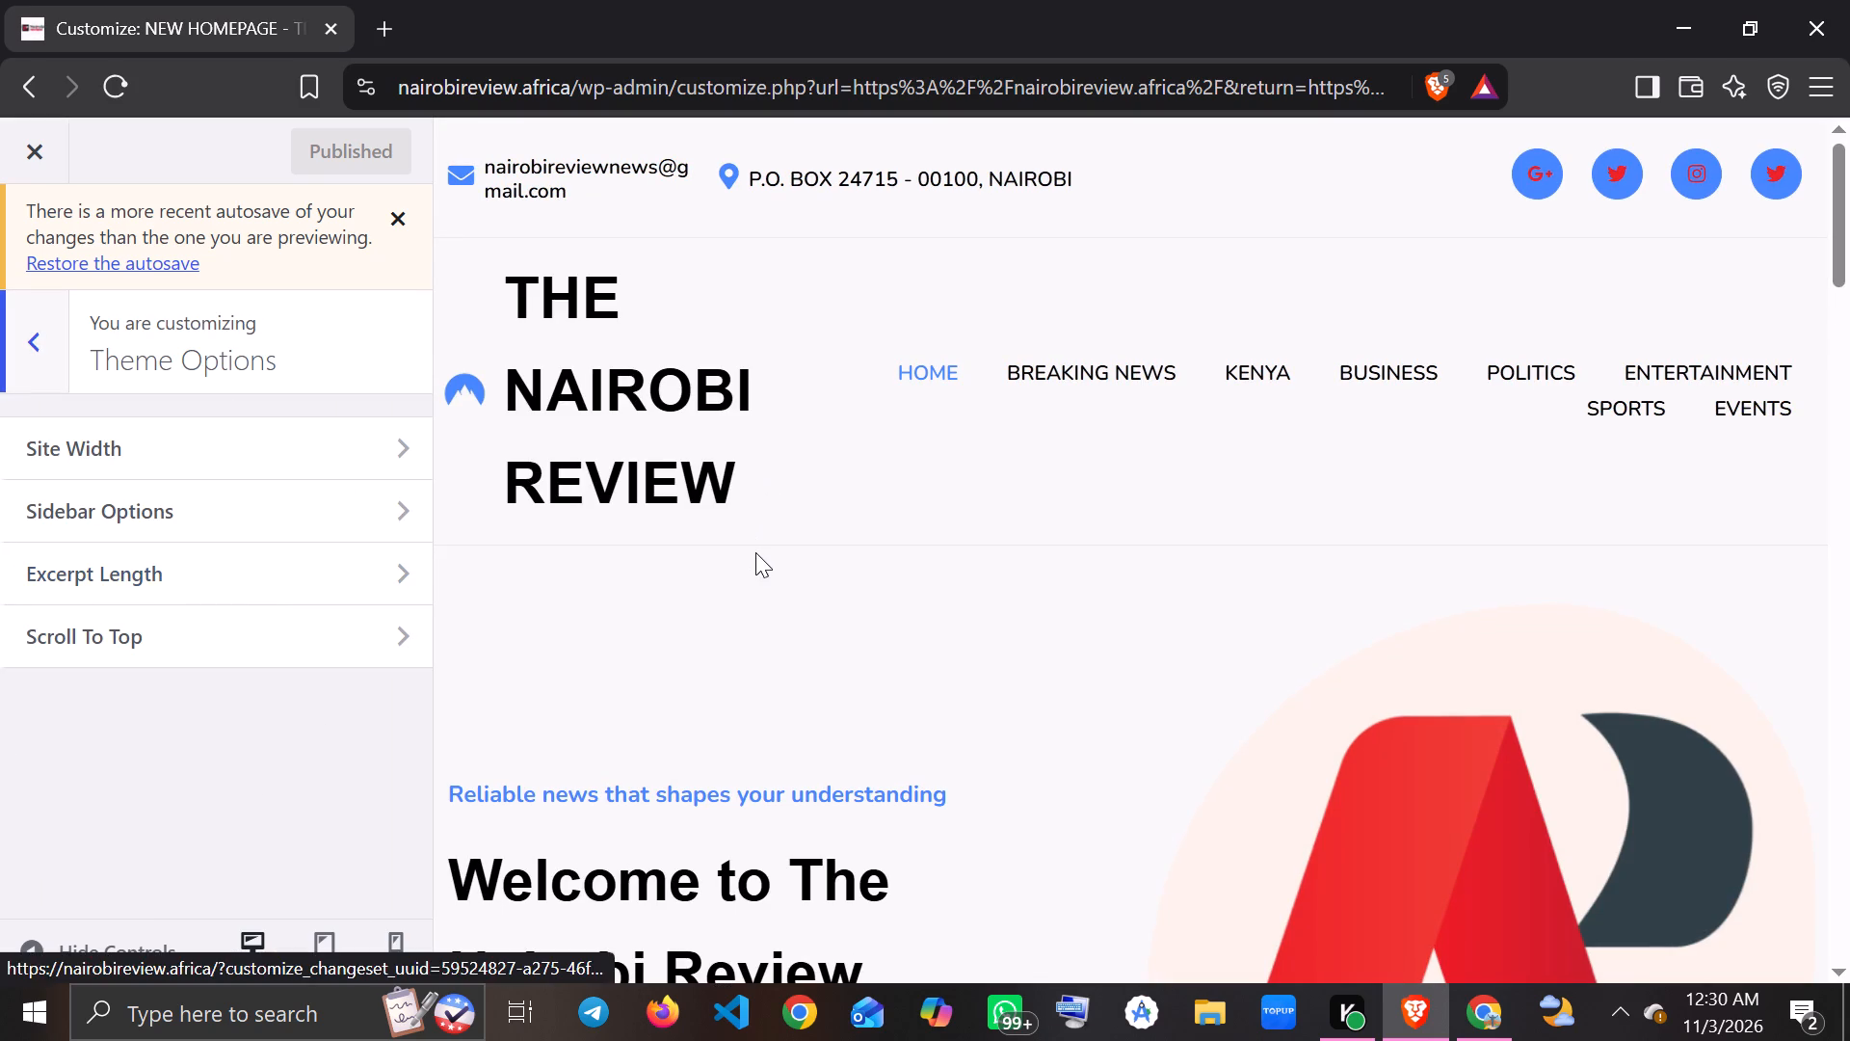
pyautogui.scroll(-2, 755, 552)
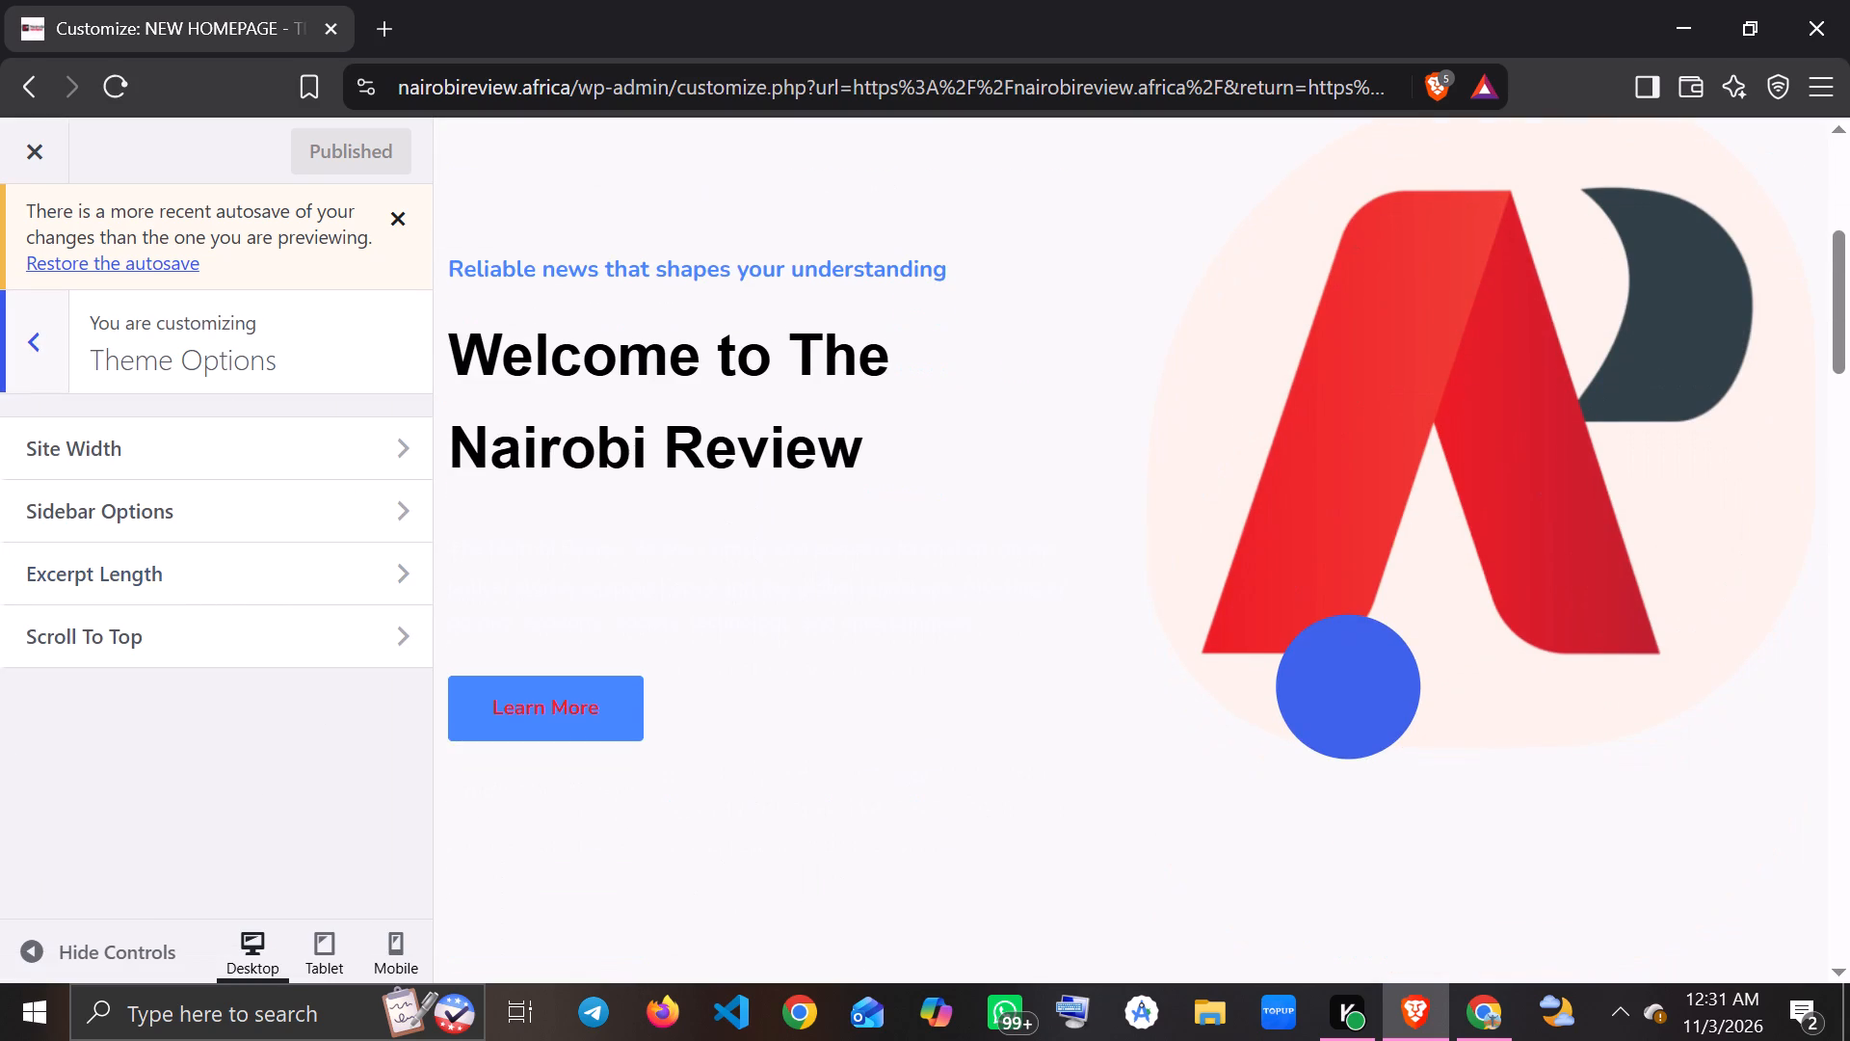
pyautogui.scroll(-1, 755, 552)
pyautogui.click(230, 442)
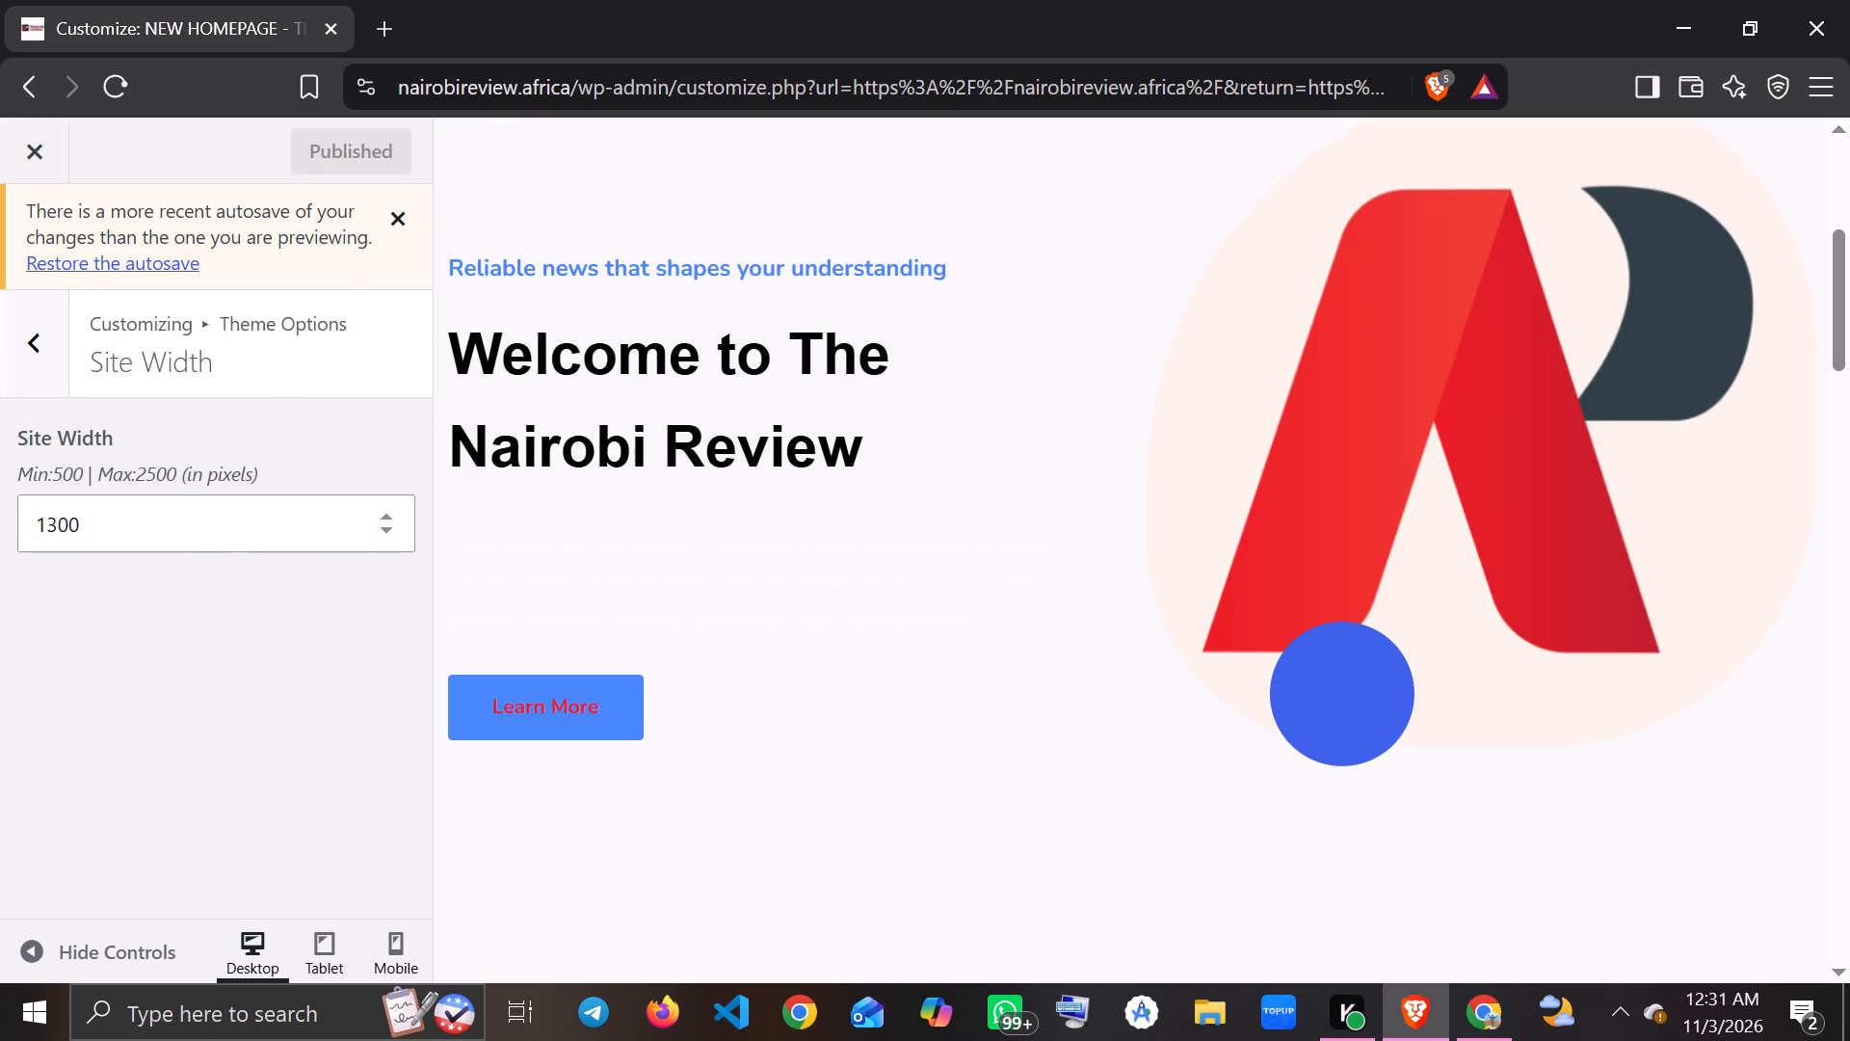
pyautogui.click(36, 332)
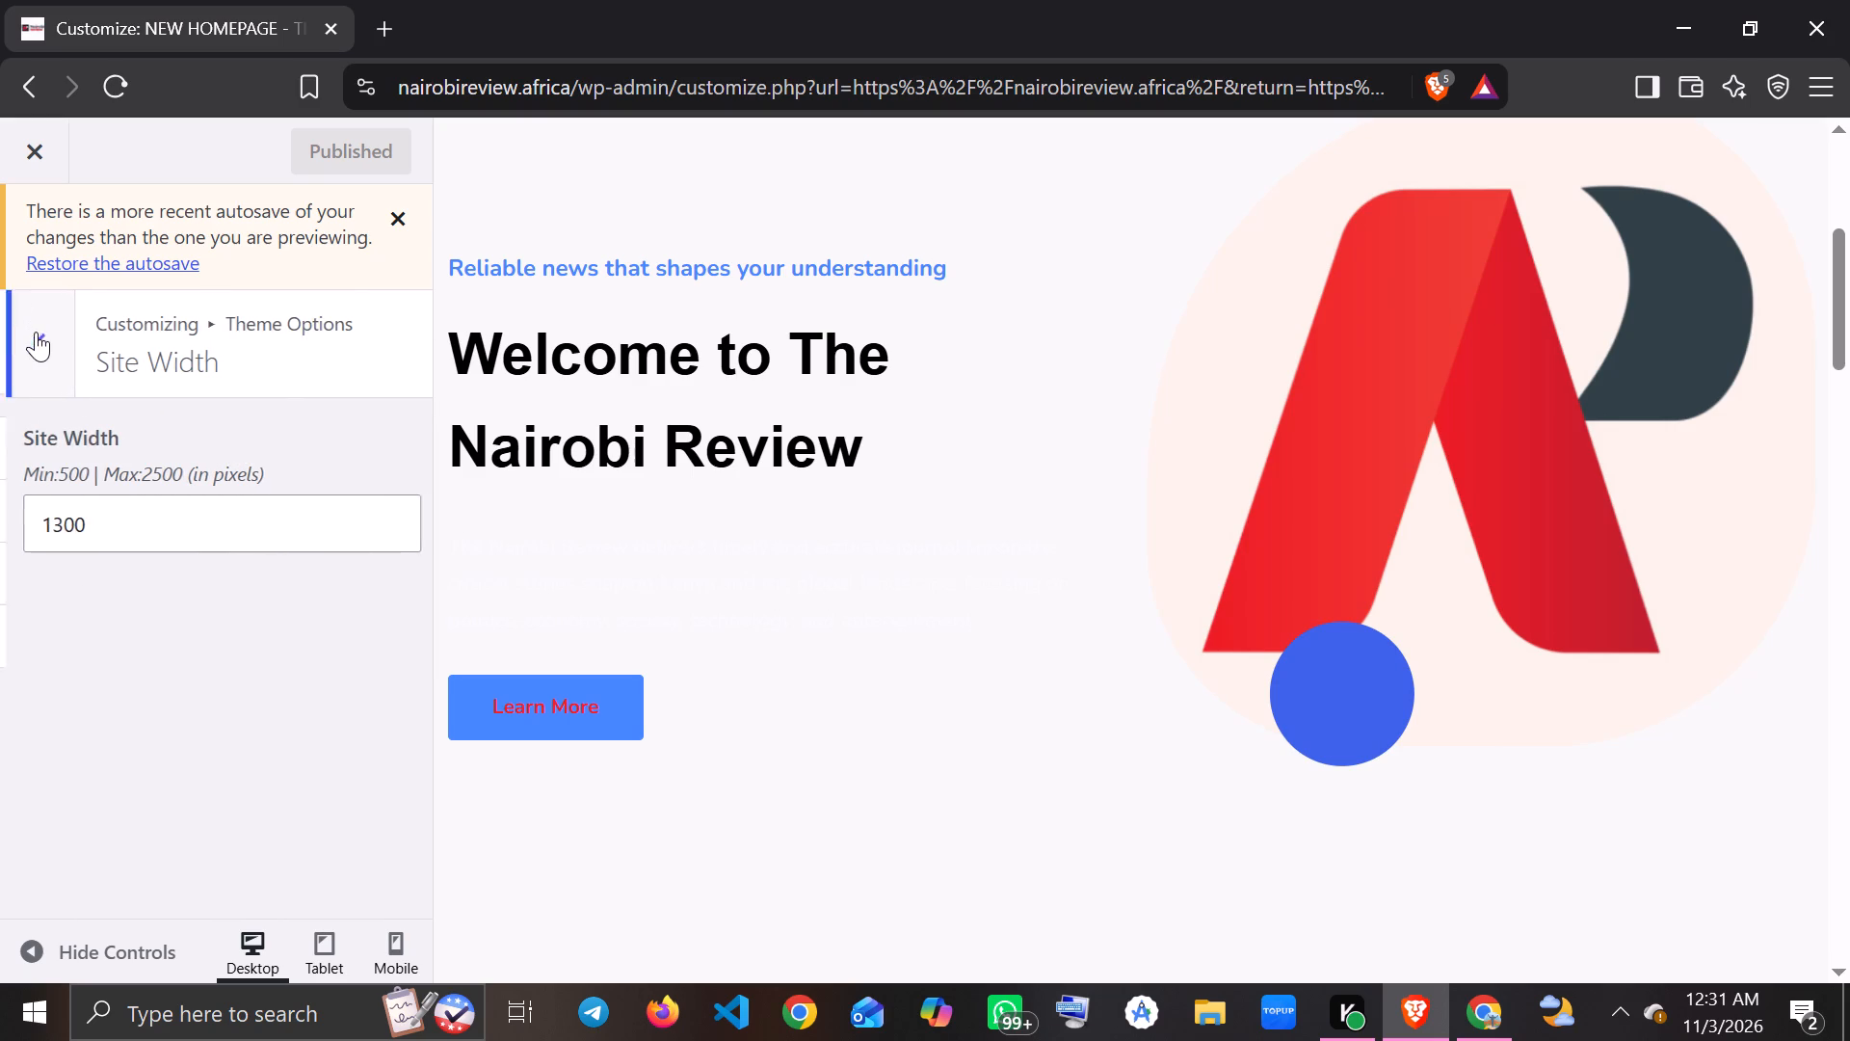
# Dismiss the notice offering to restore the autosave.
pyautogui.click(395, 209)
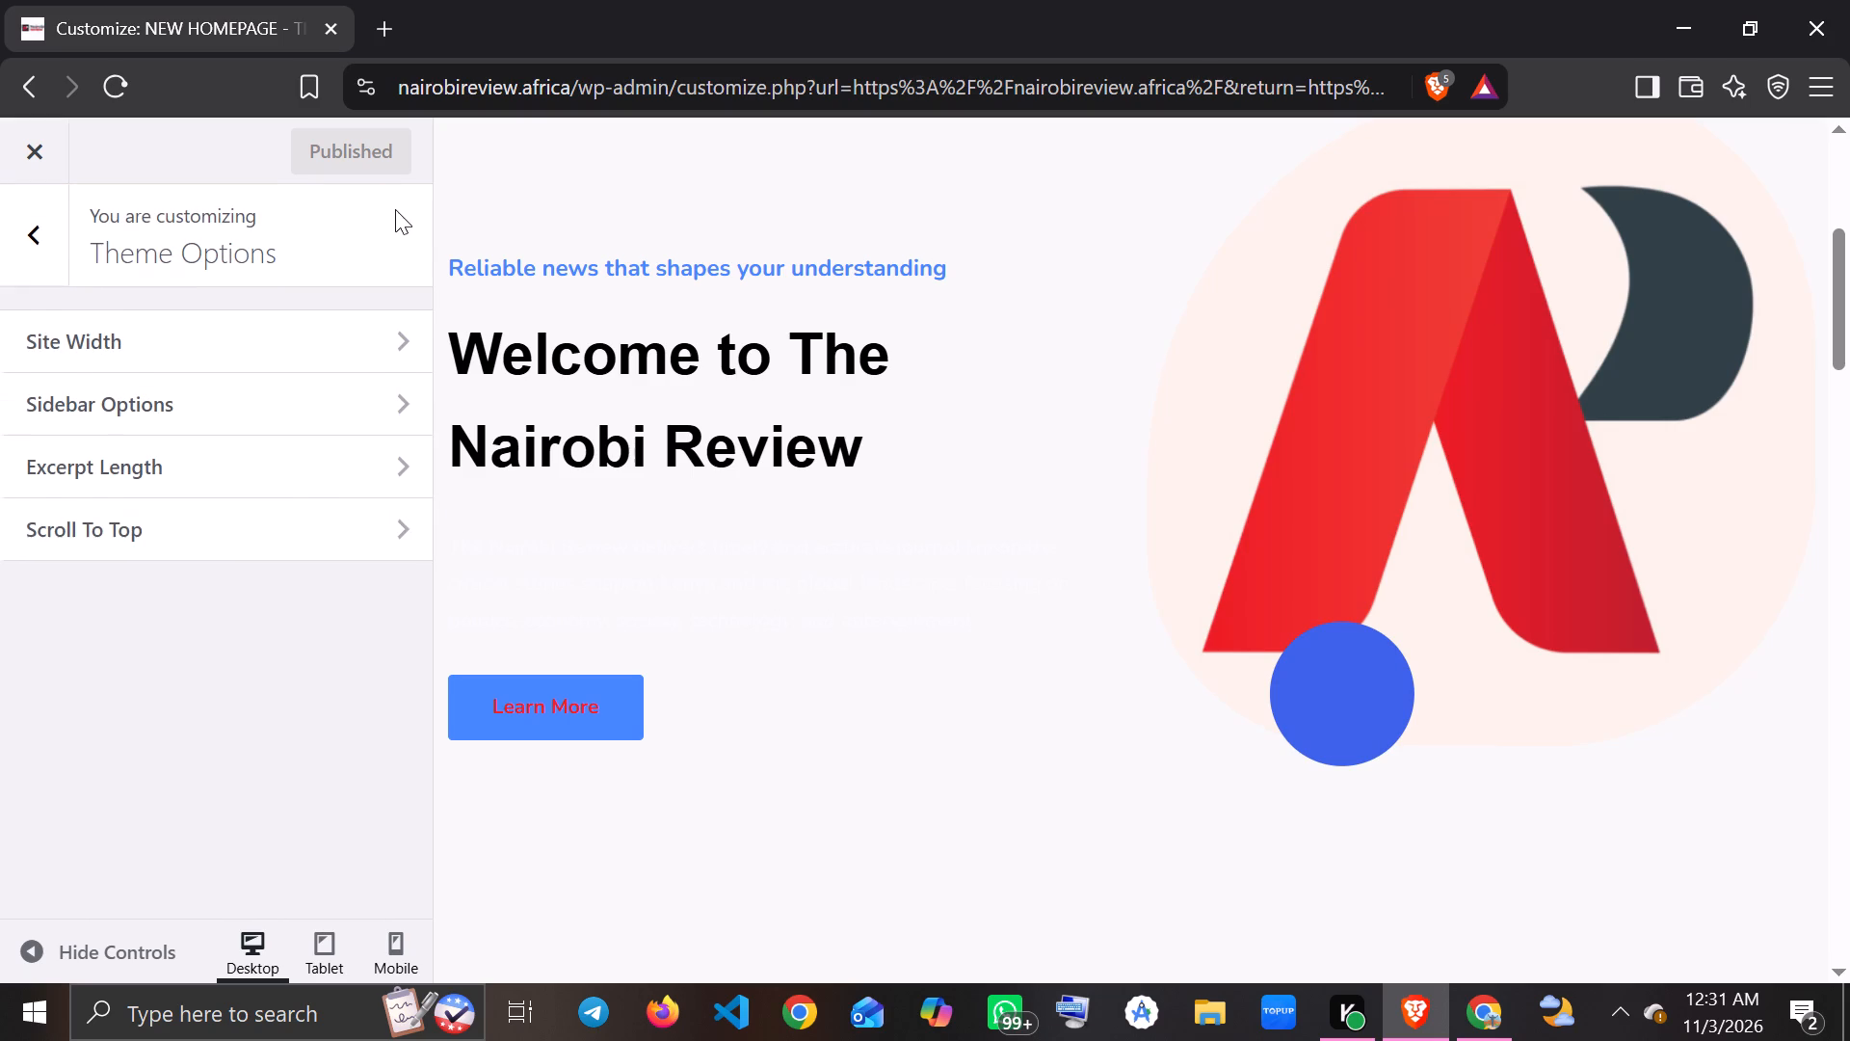
# Review the Site Identity settings, from the logo to the site icon, alongside the homepage preview.
pyautogui.click(32, 227)
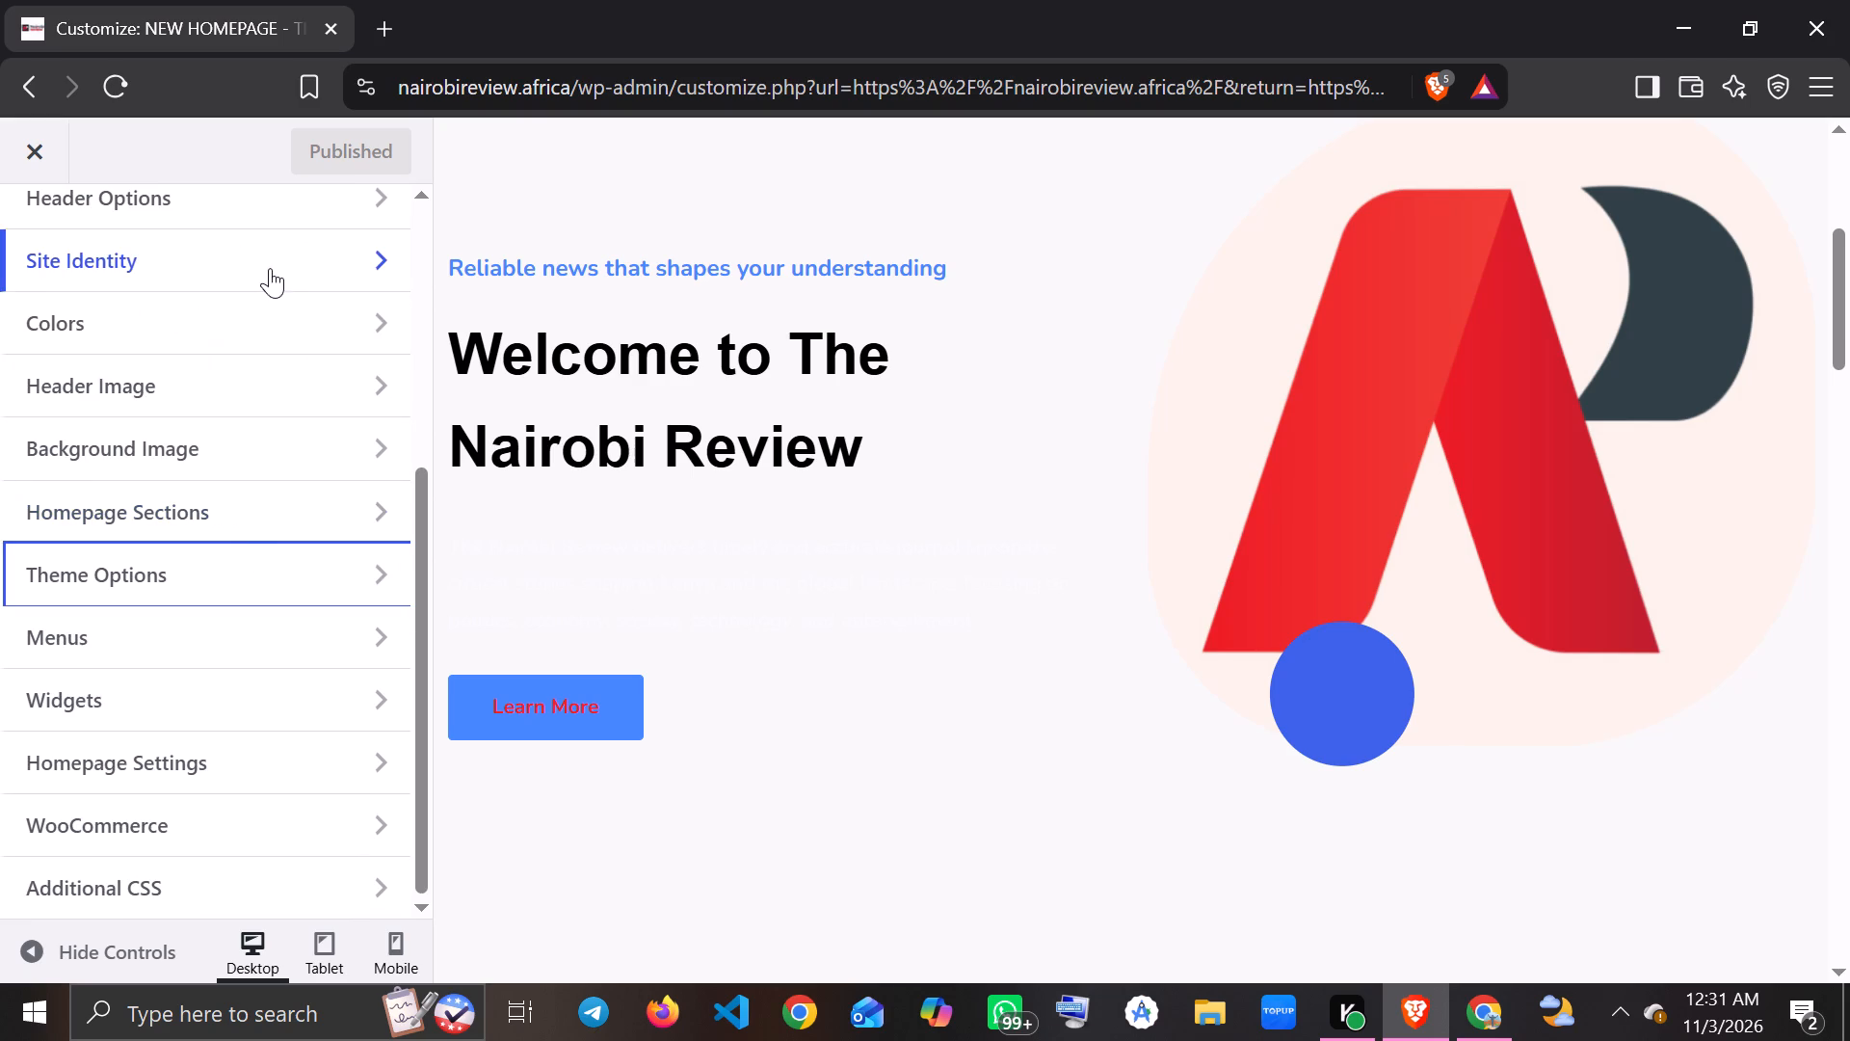
pyautogui.click(293, 240)
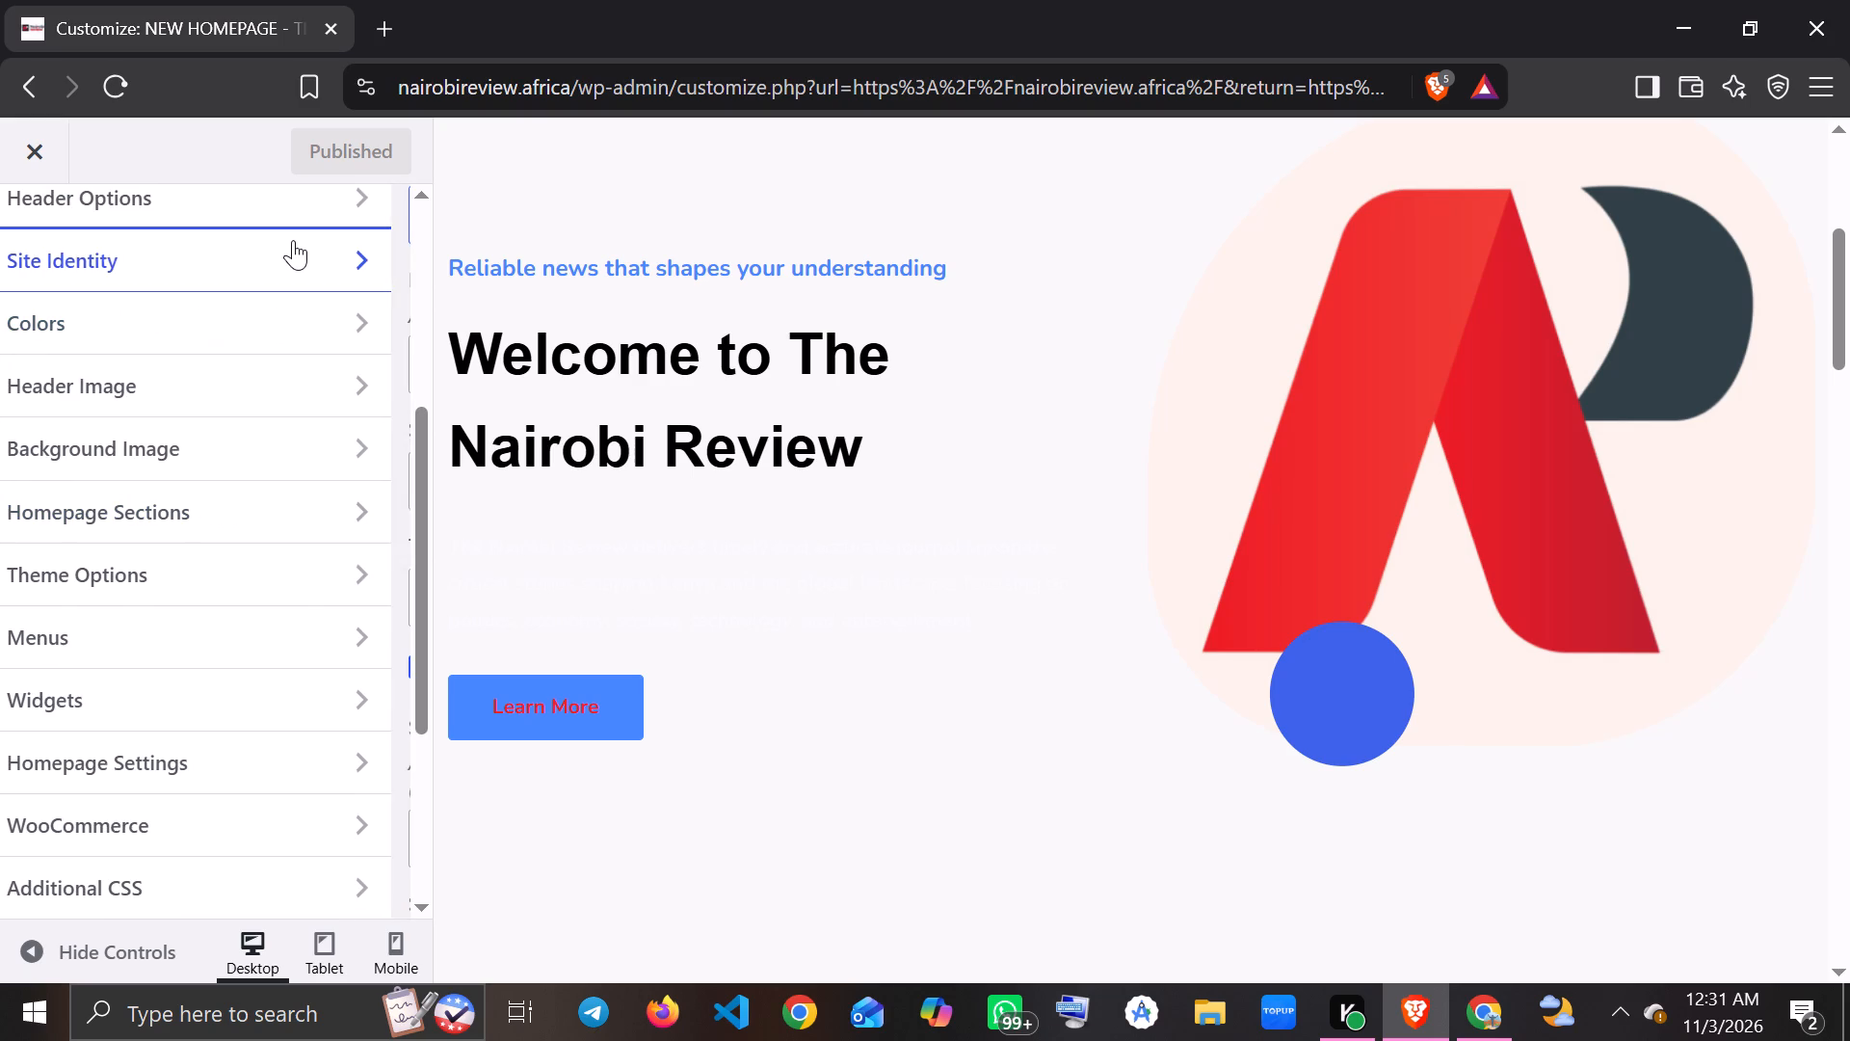
pyautogui.scroll(-2, 328, 484)
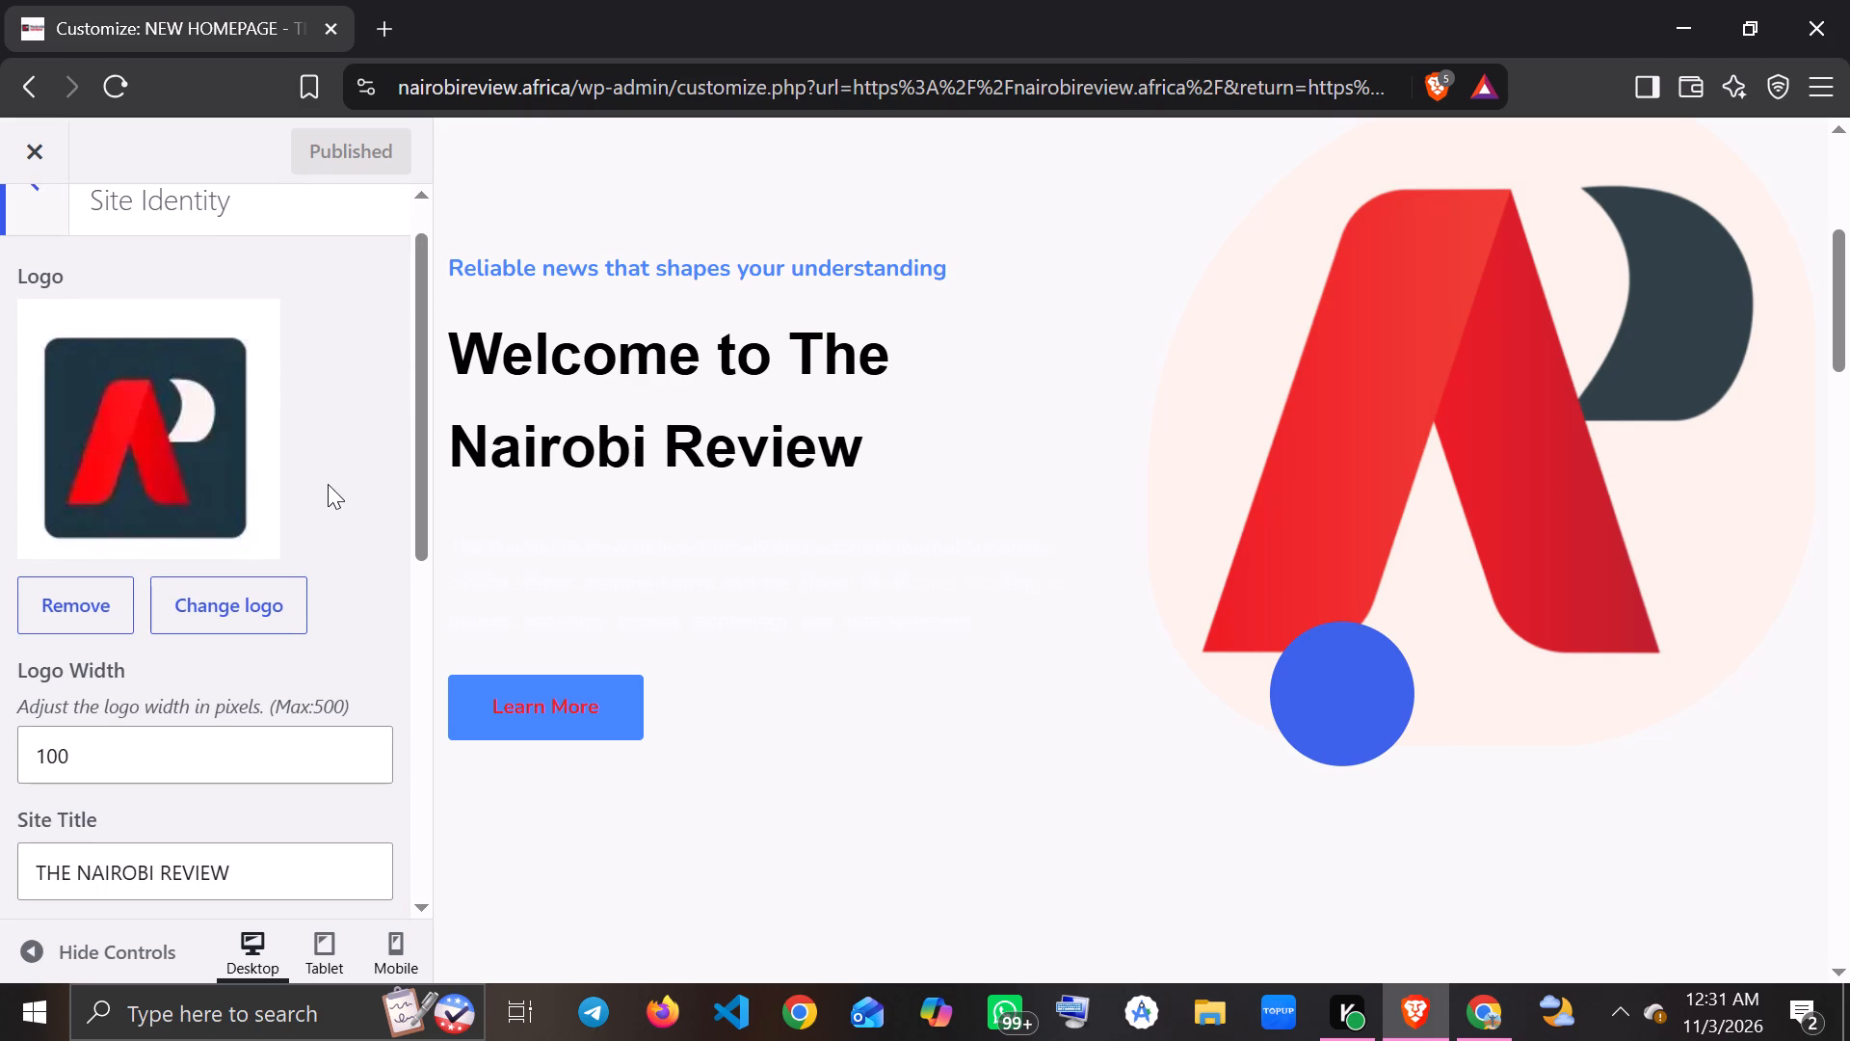
pyautogui.scroll(-4, 328, 484)
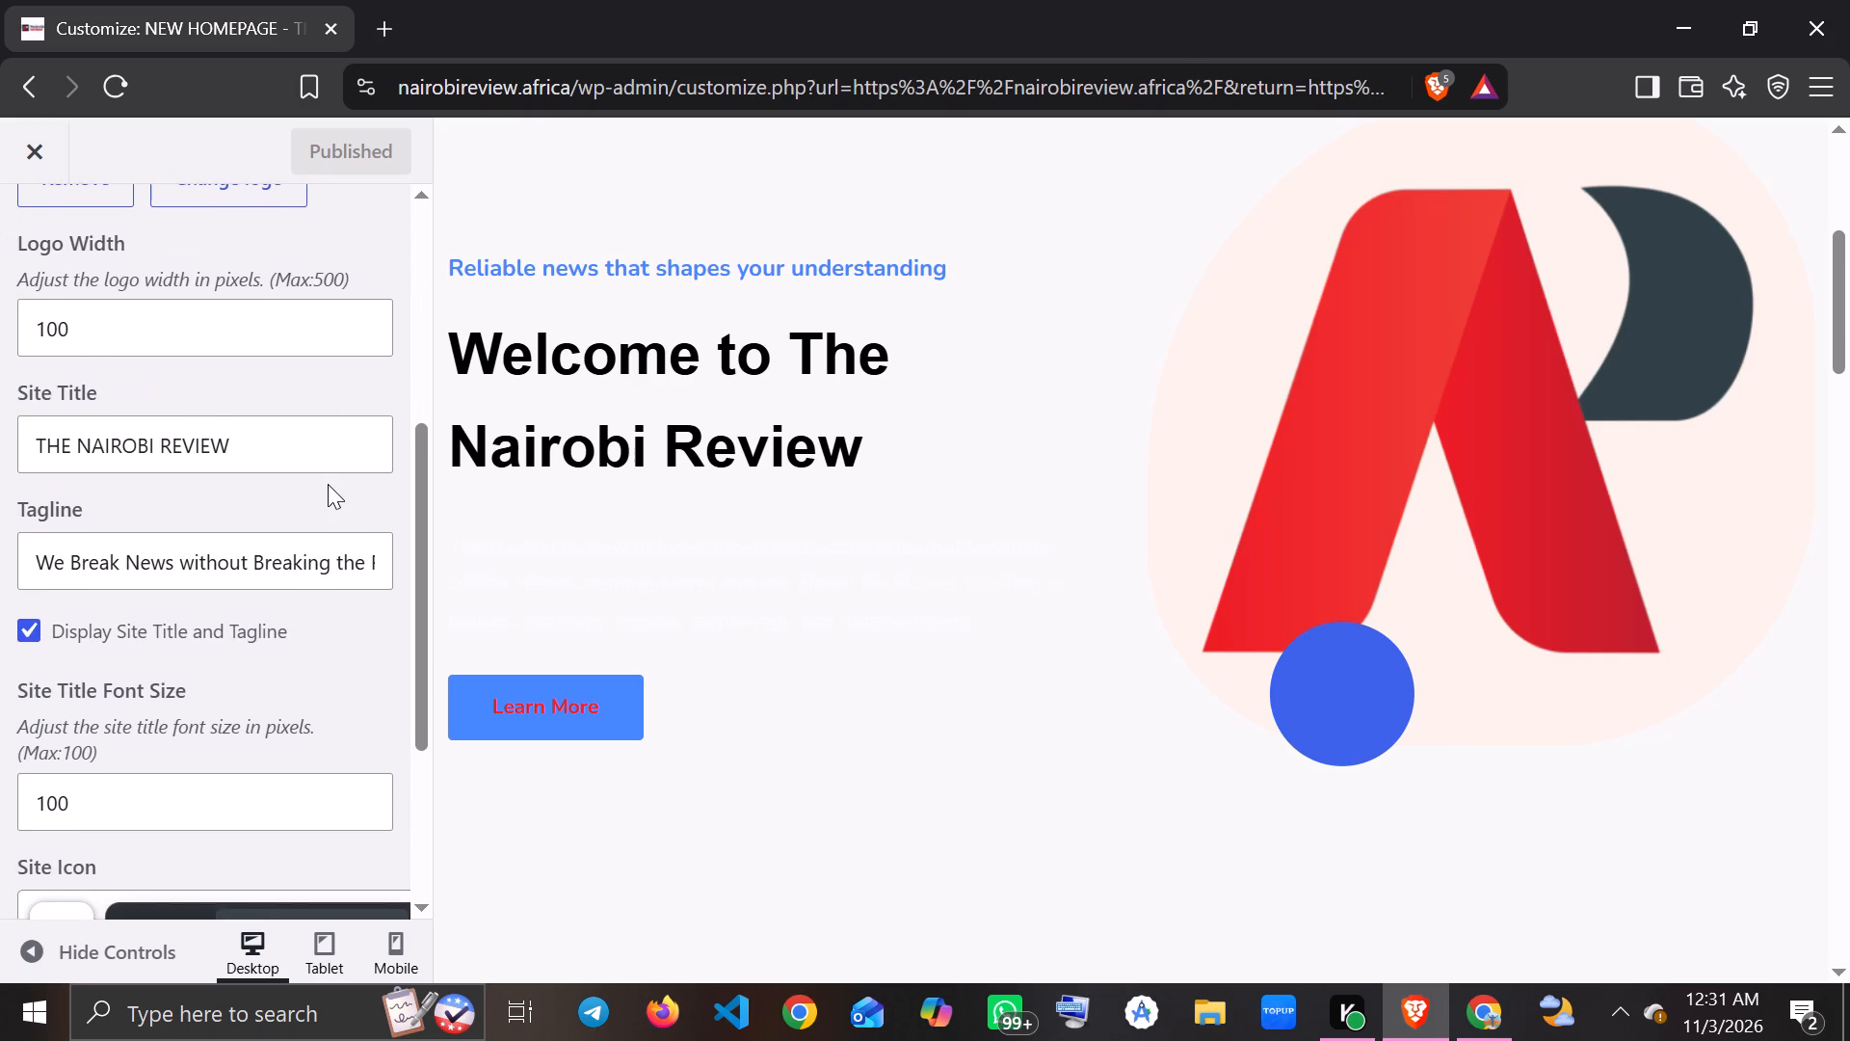
pyautogui.scroll(-3, 328, 484)
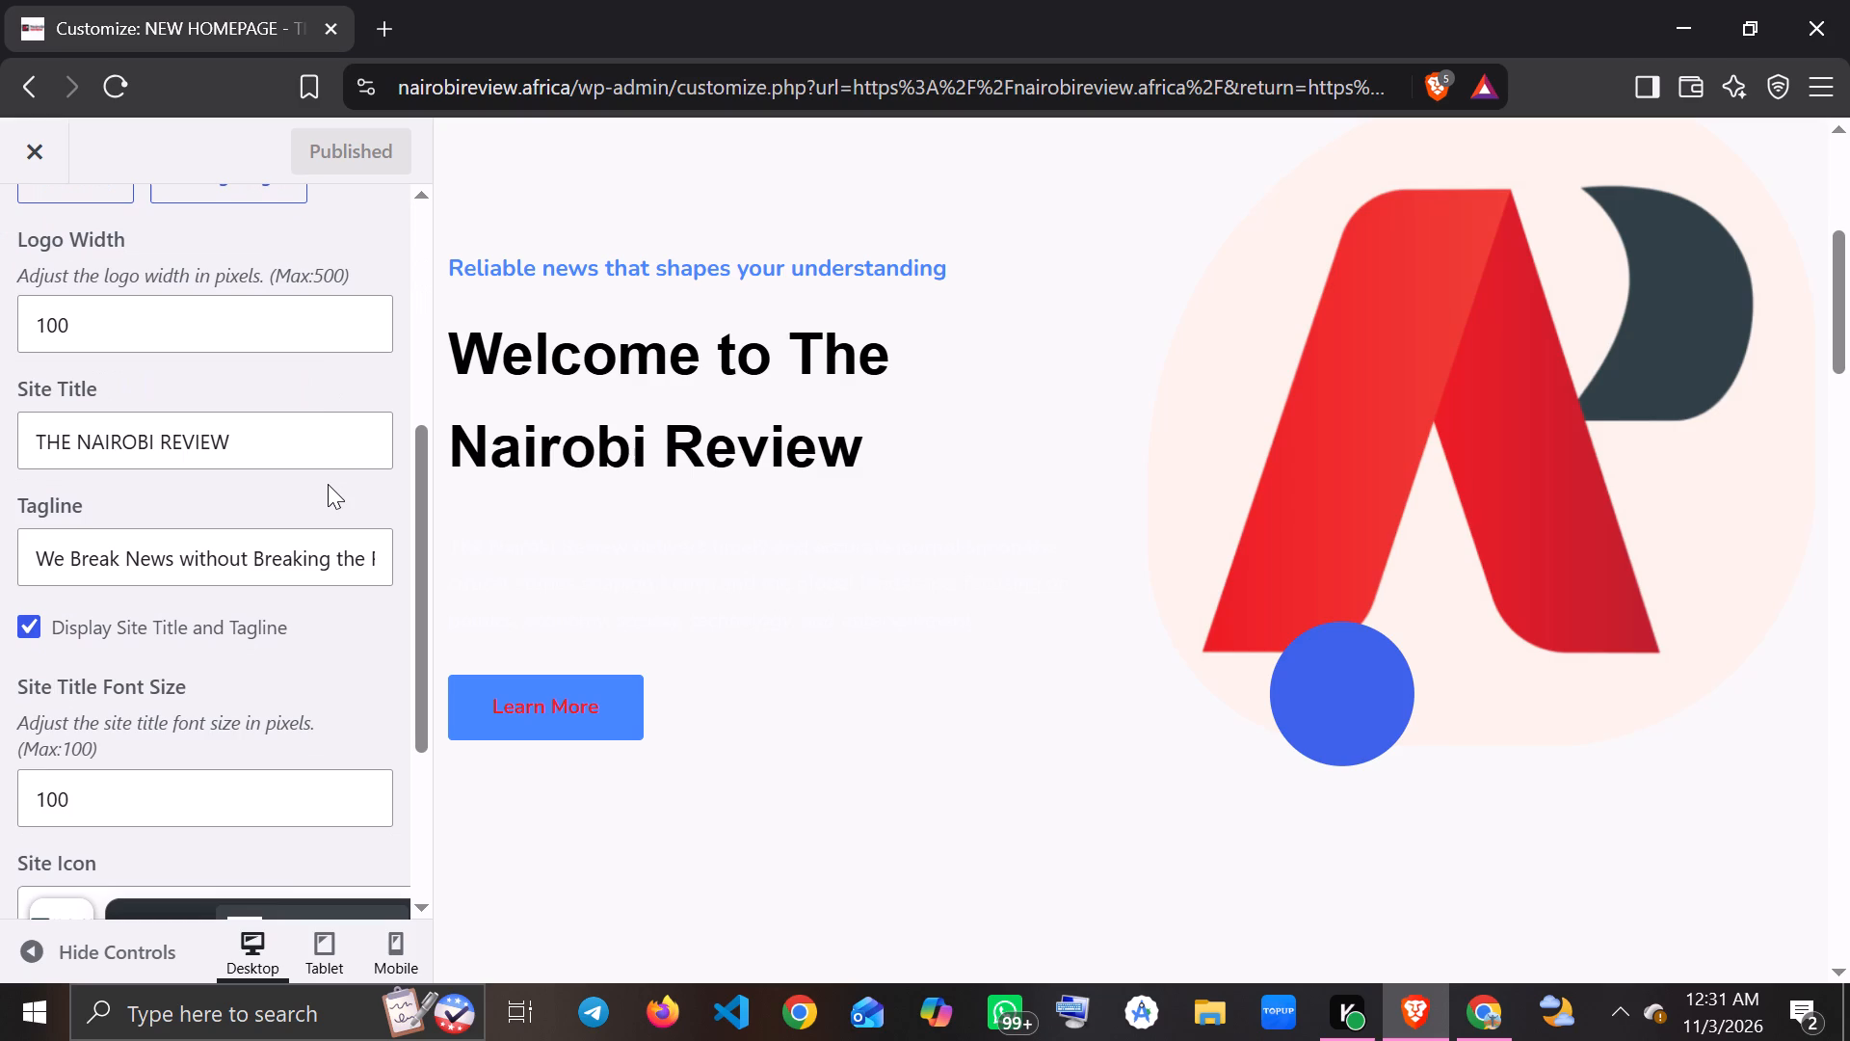
pyautogui.scroll(-1, 750, 506)
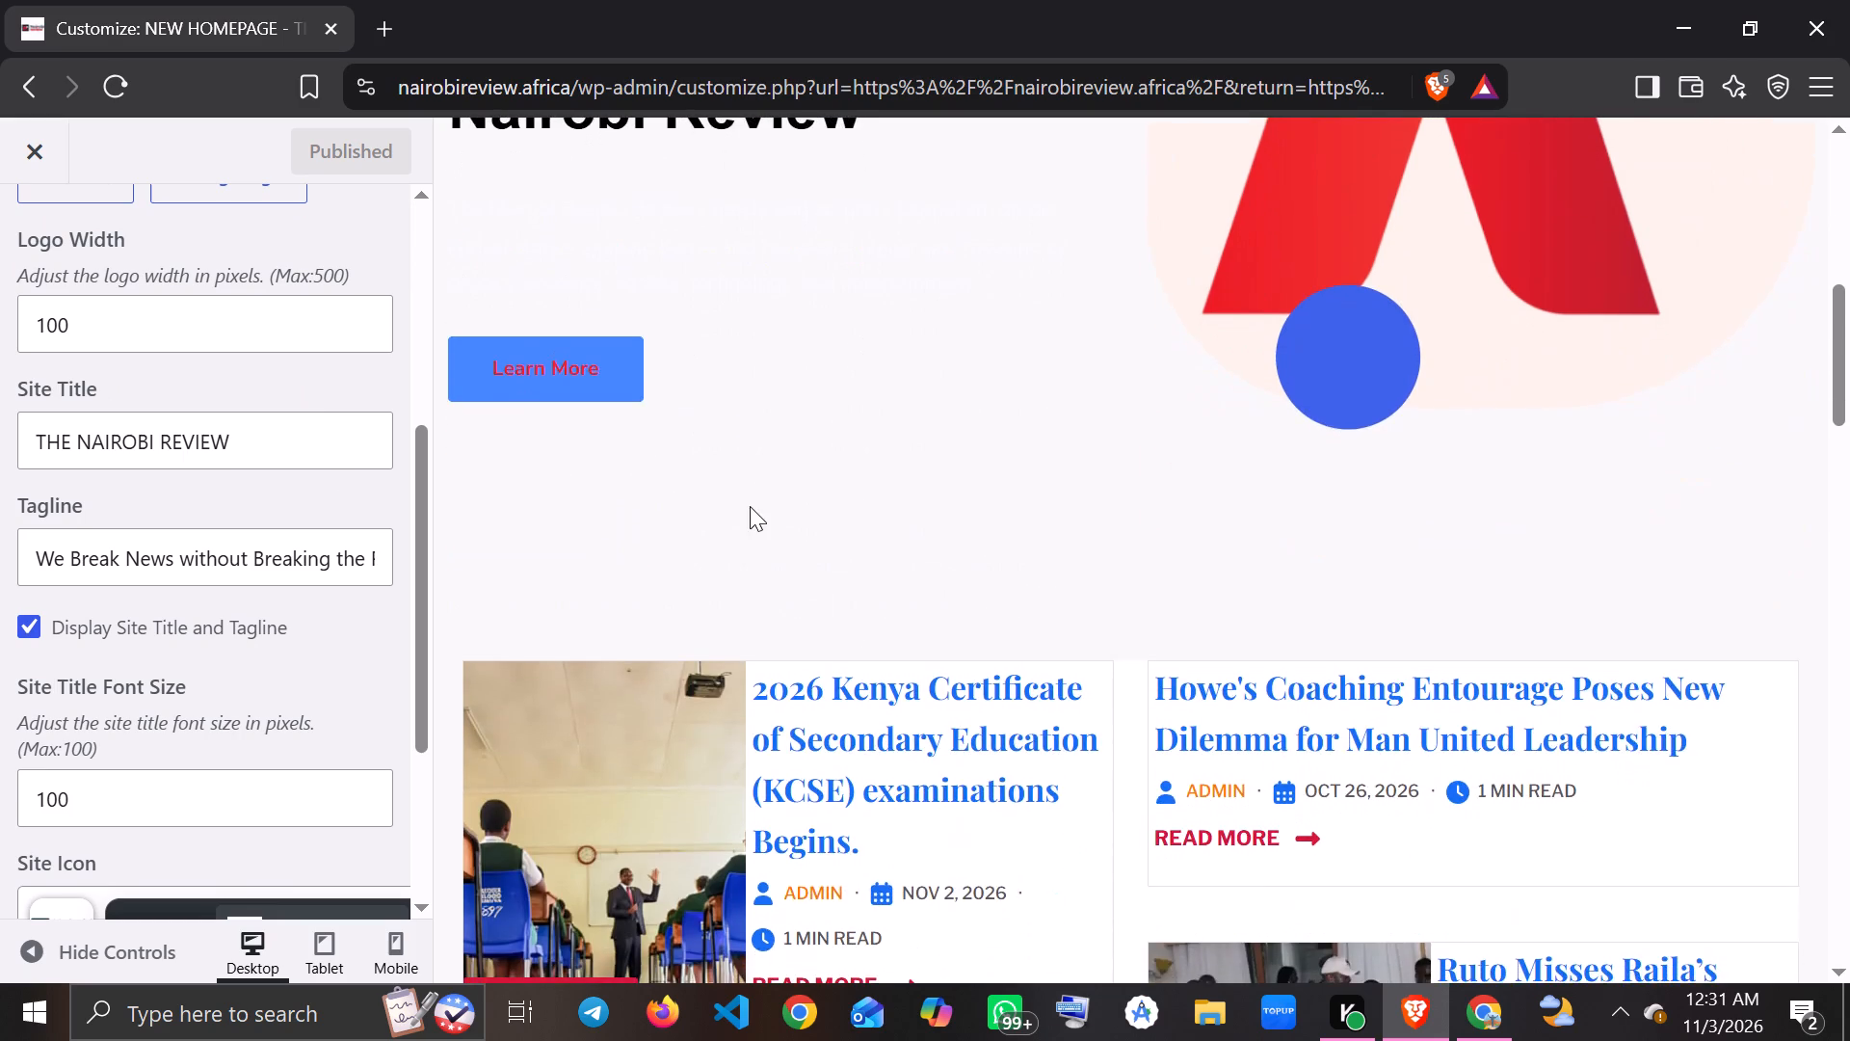
pyautogui.scroll(-4, 750, 506)
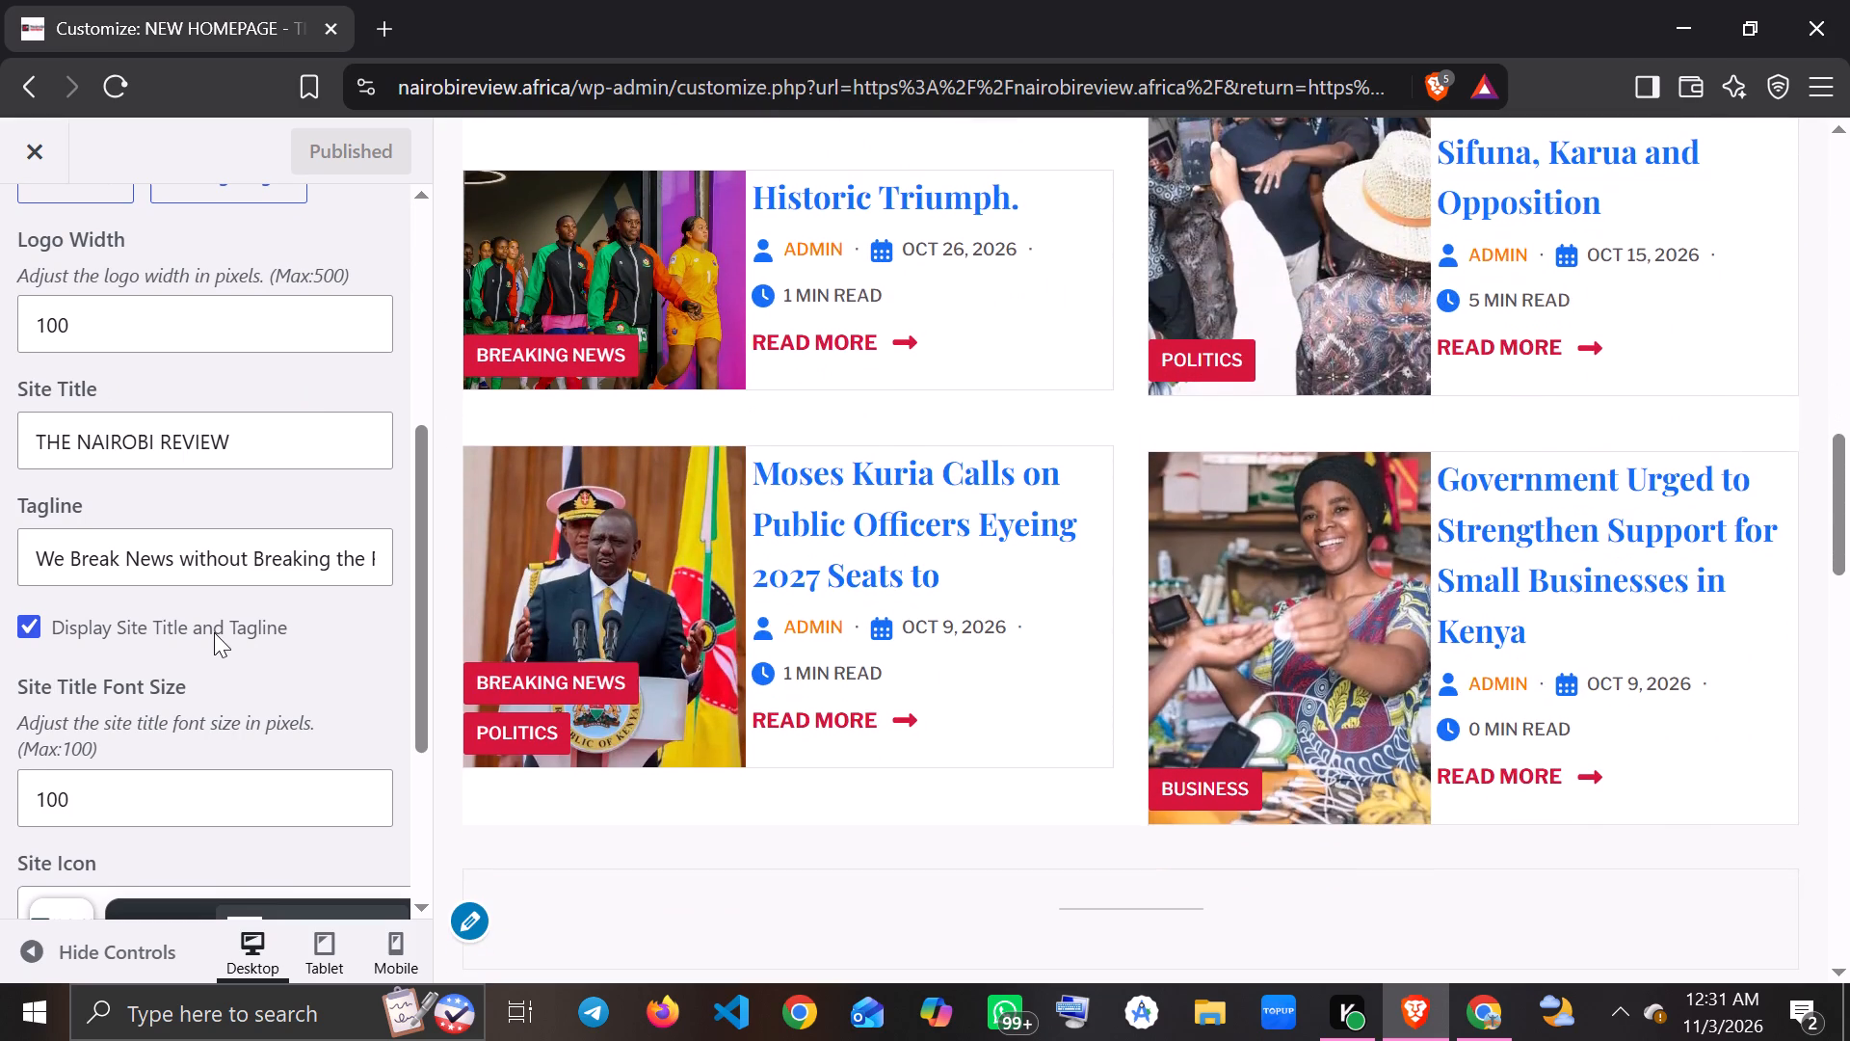
pyautogui.scroll(-2, 214, 632)
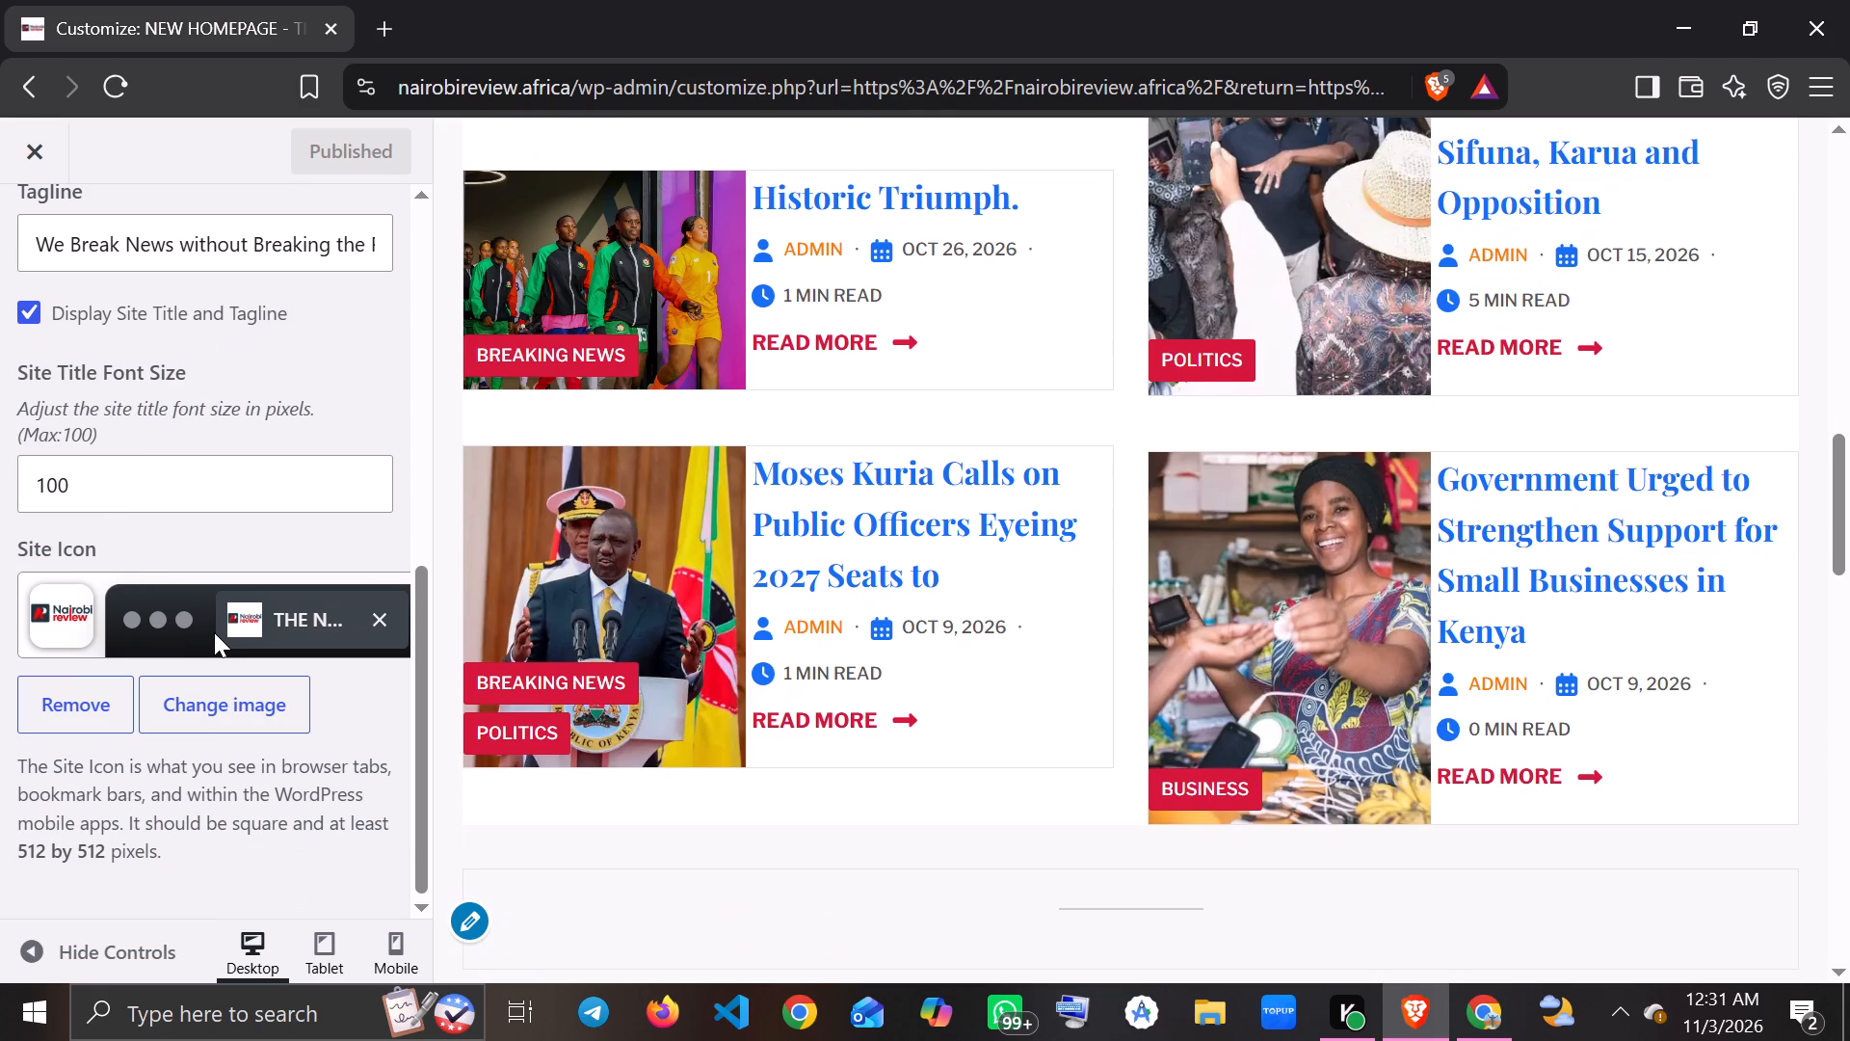
pyautogui.scroll(-1, 214, 632)
pyautogui.scroll(1, 254, 466)
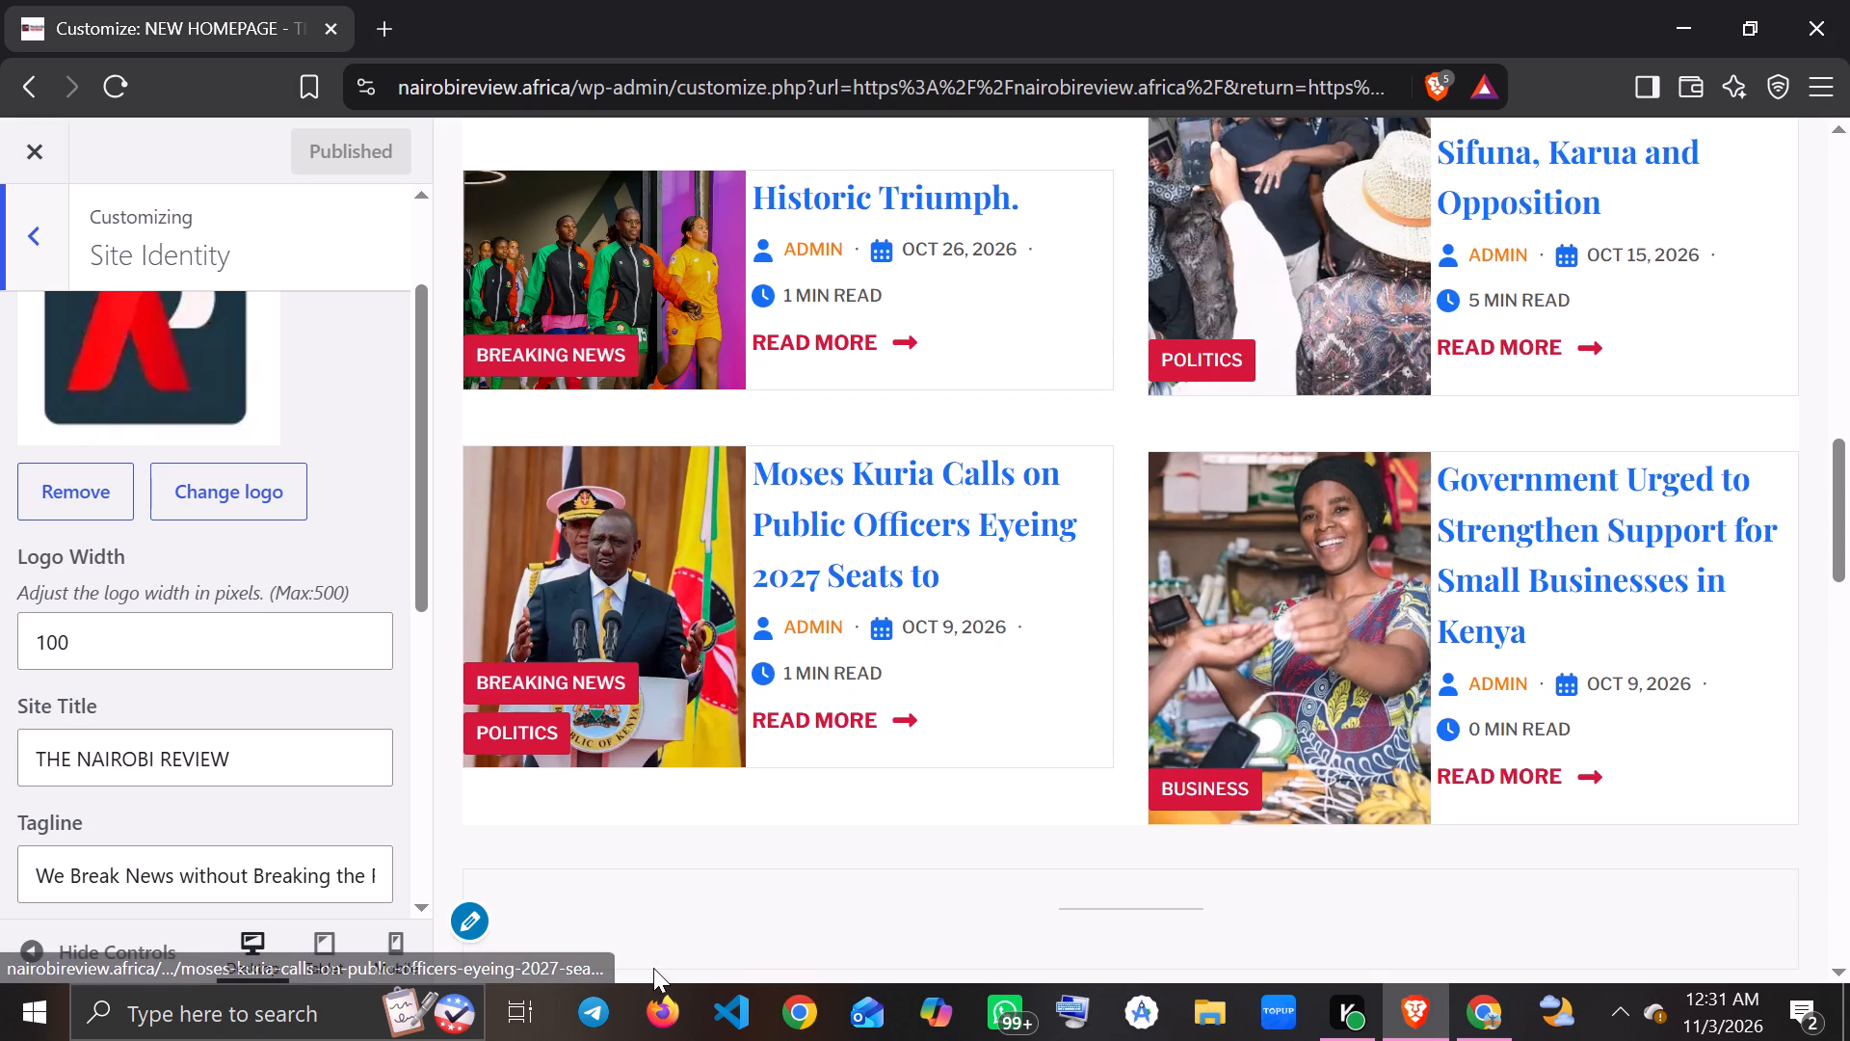
pyautogui.scroll(6, 583, 244)
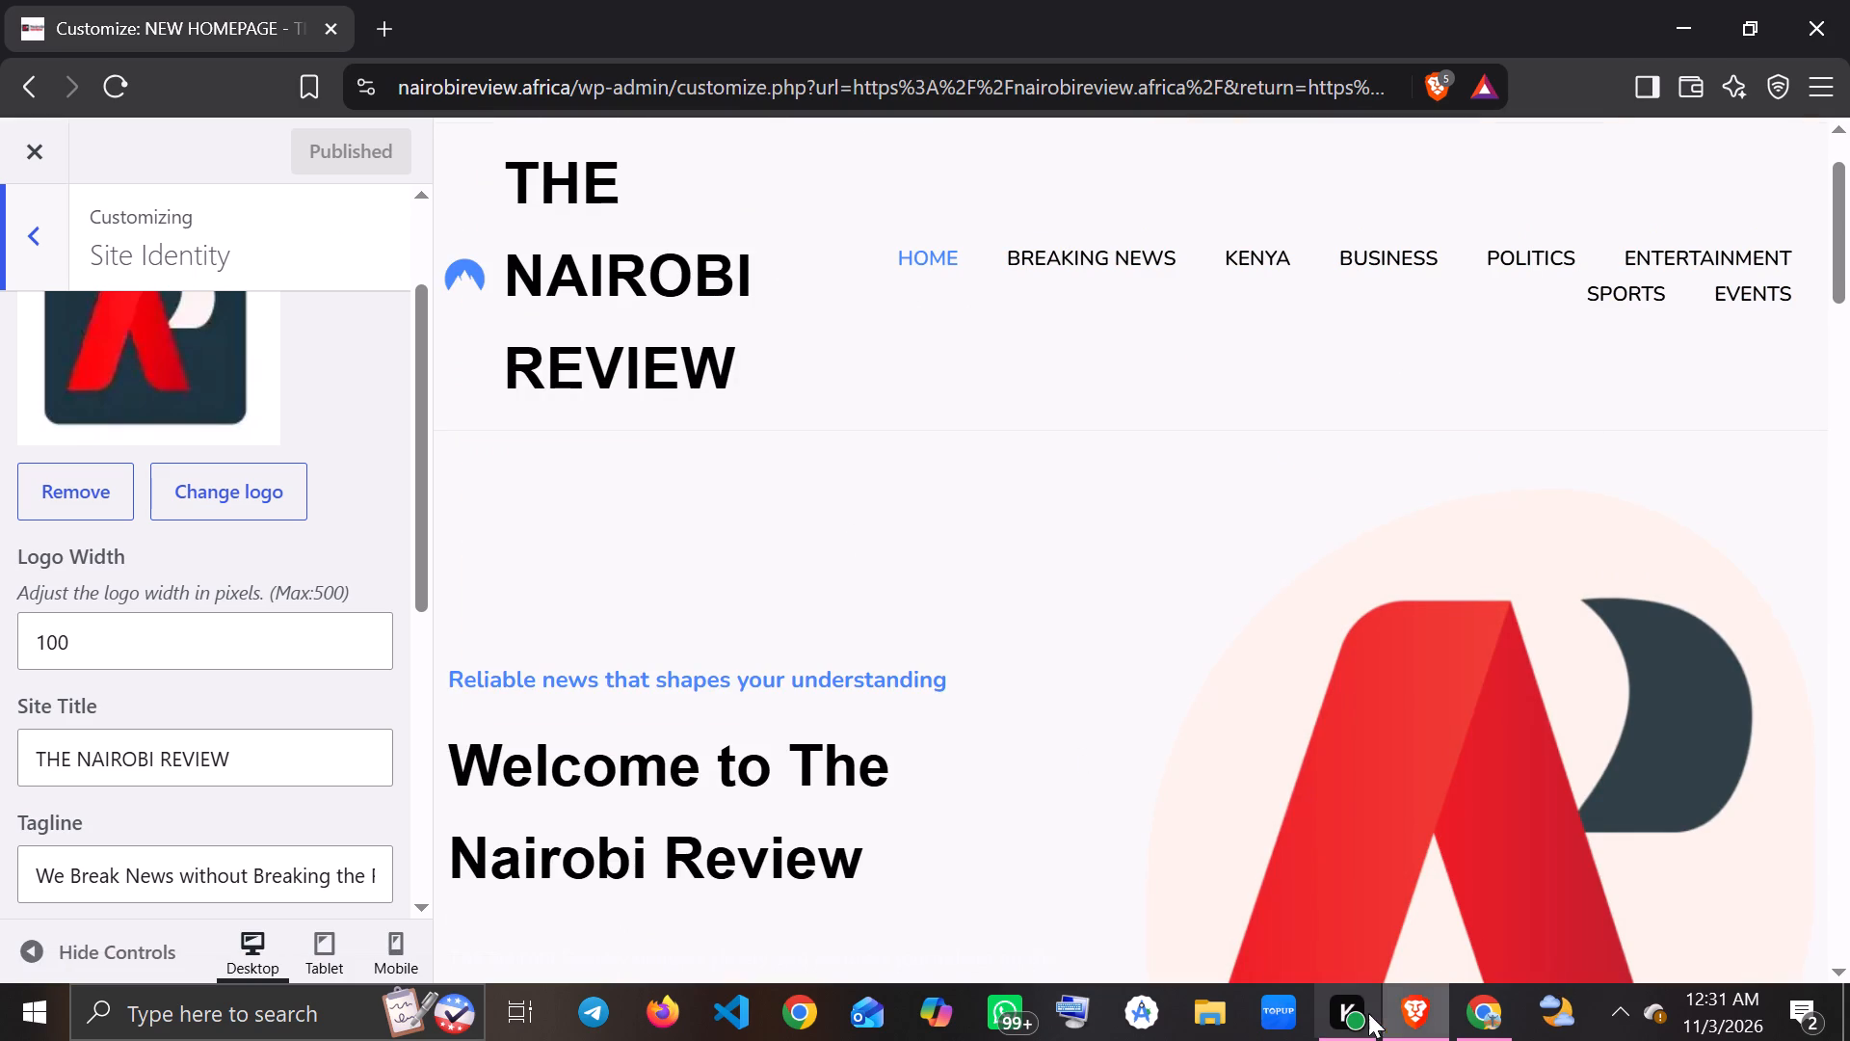
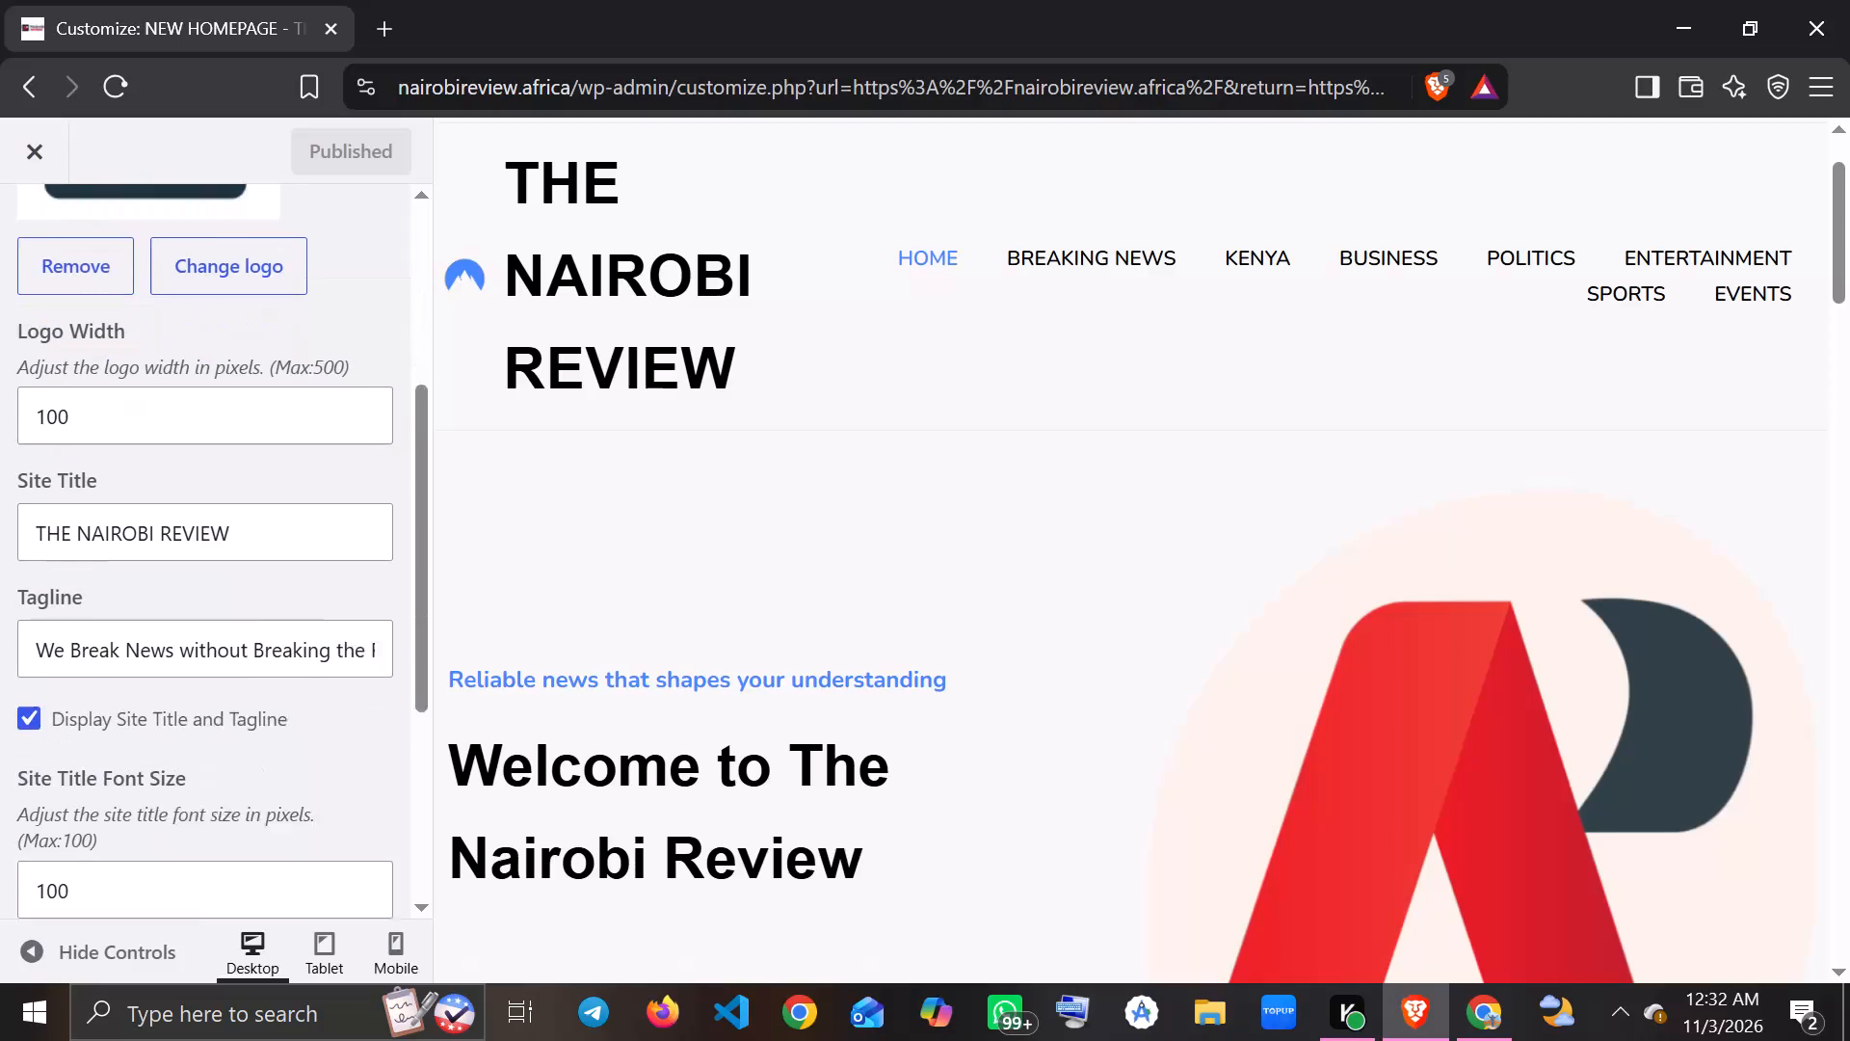
# Review the rest of the Site Identity settings down to the site icon, and return to the main customizer list.
pyautogui.scroll(-1, 205, 668)
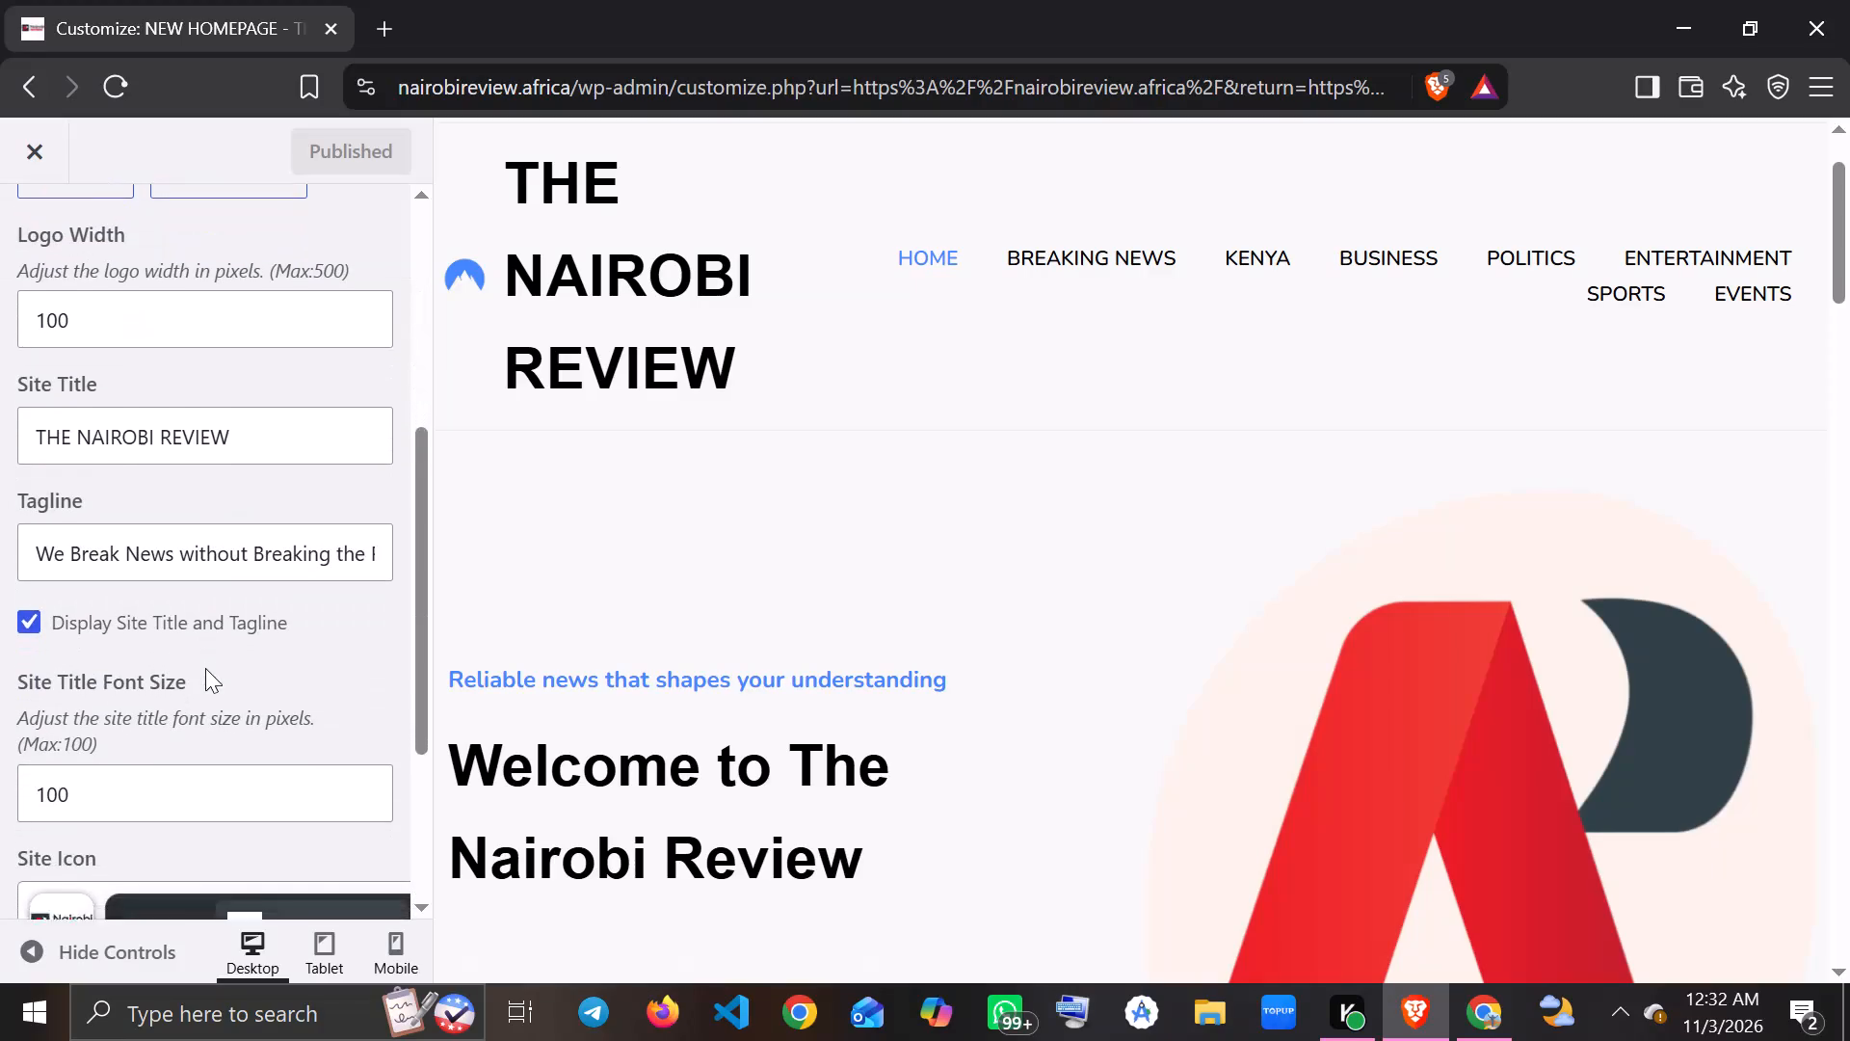
pyautogui.scroll(-3, 205, 668)
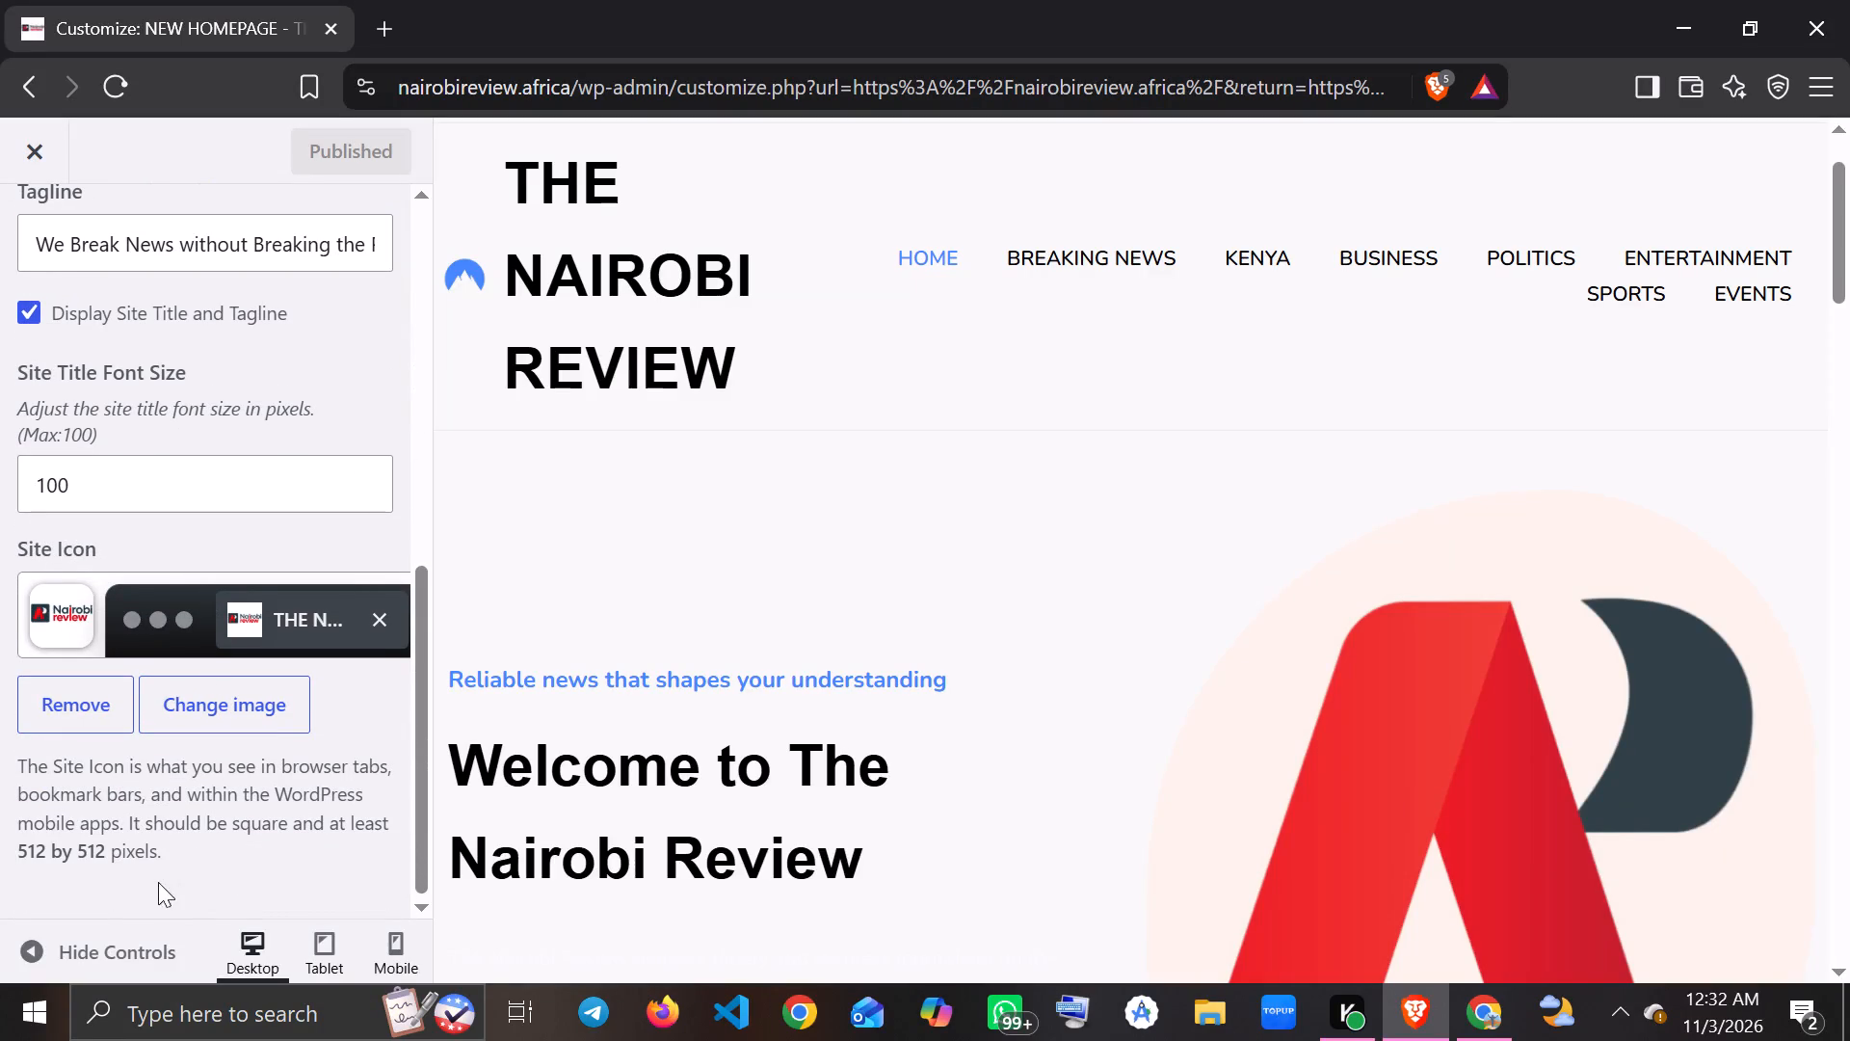
pyautogui.scroll(4, 68, 294)
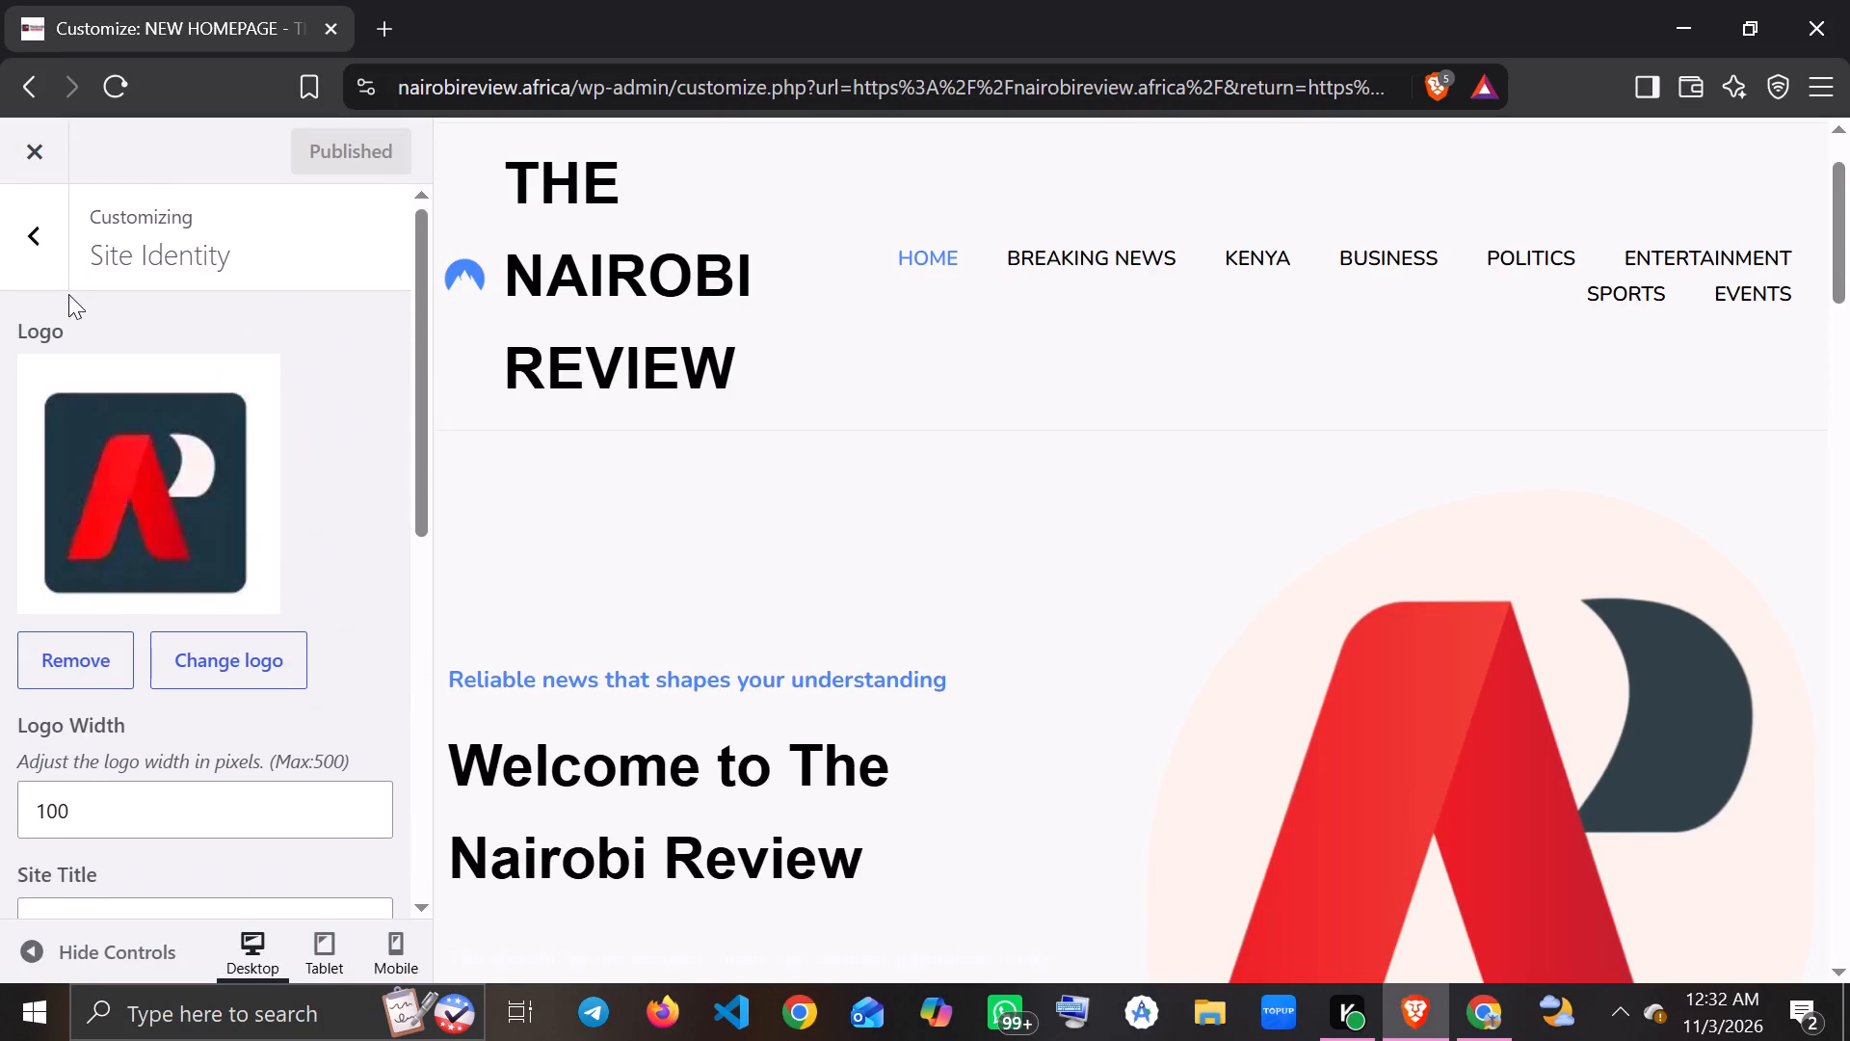
pyautogui.click(27, 230)
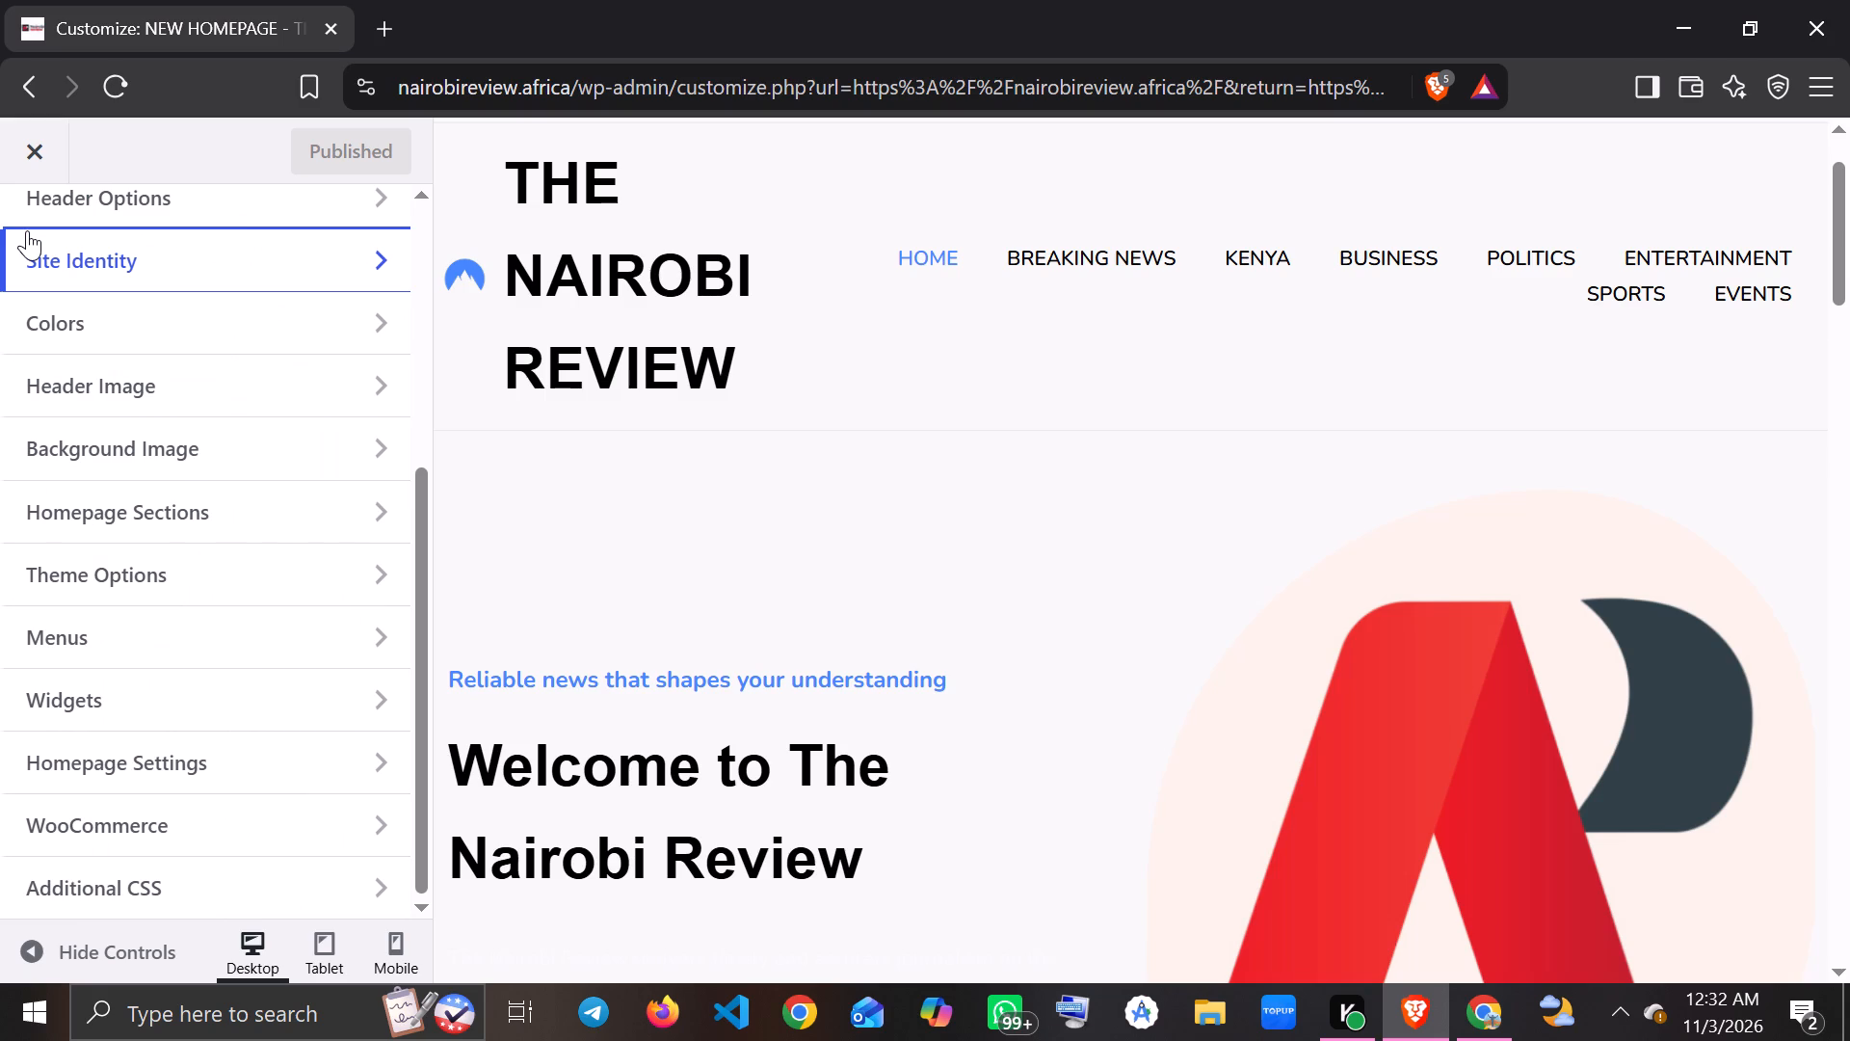
# Examine the Top Bar Options within Header Options, and return to the Header Options list.
pyautogui.scroll(1, 228, 397)
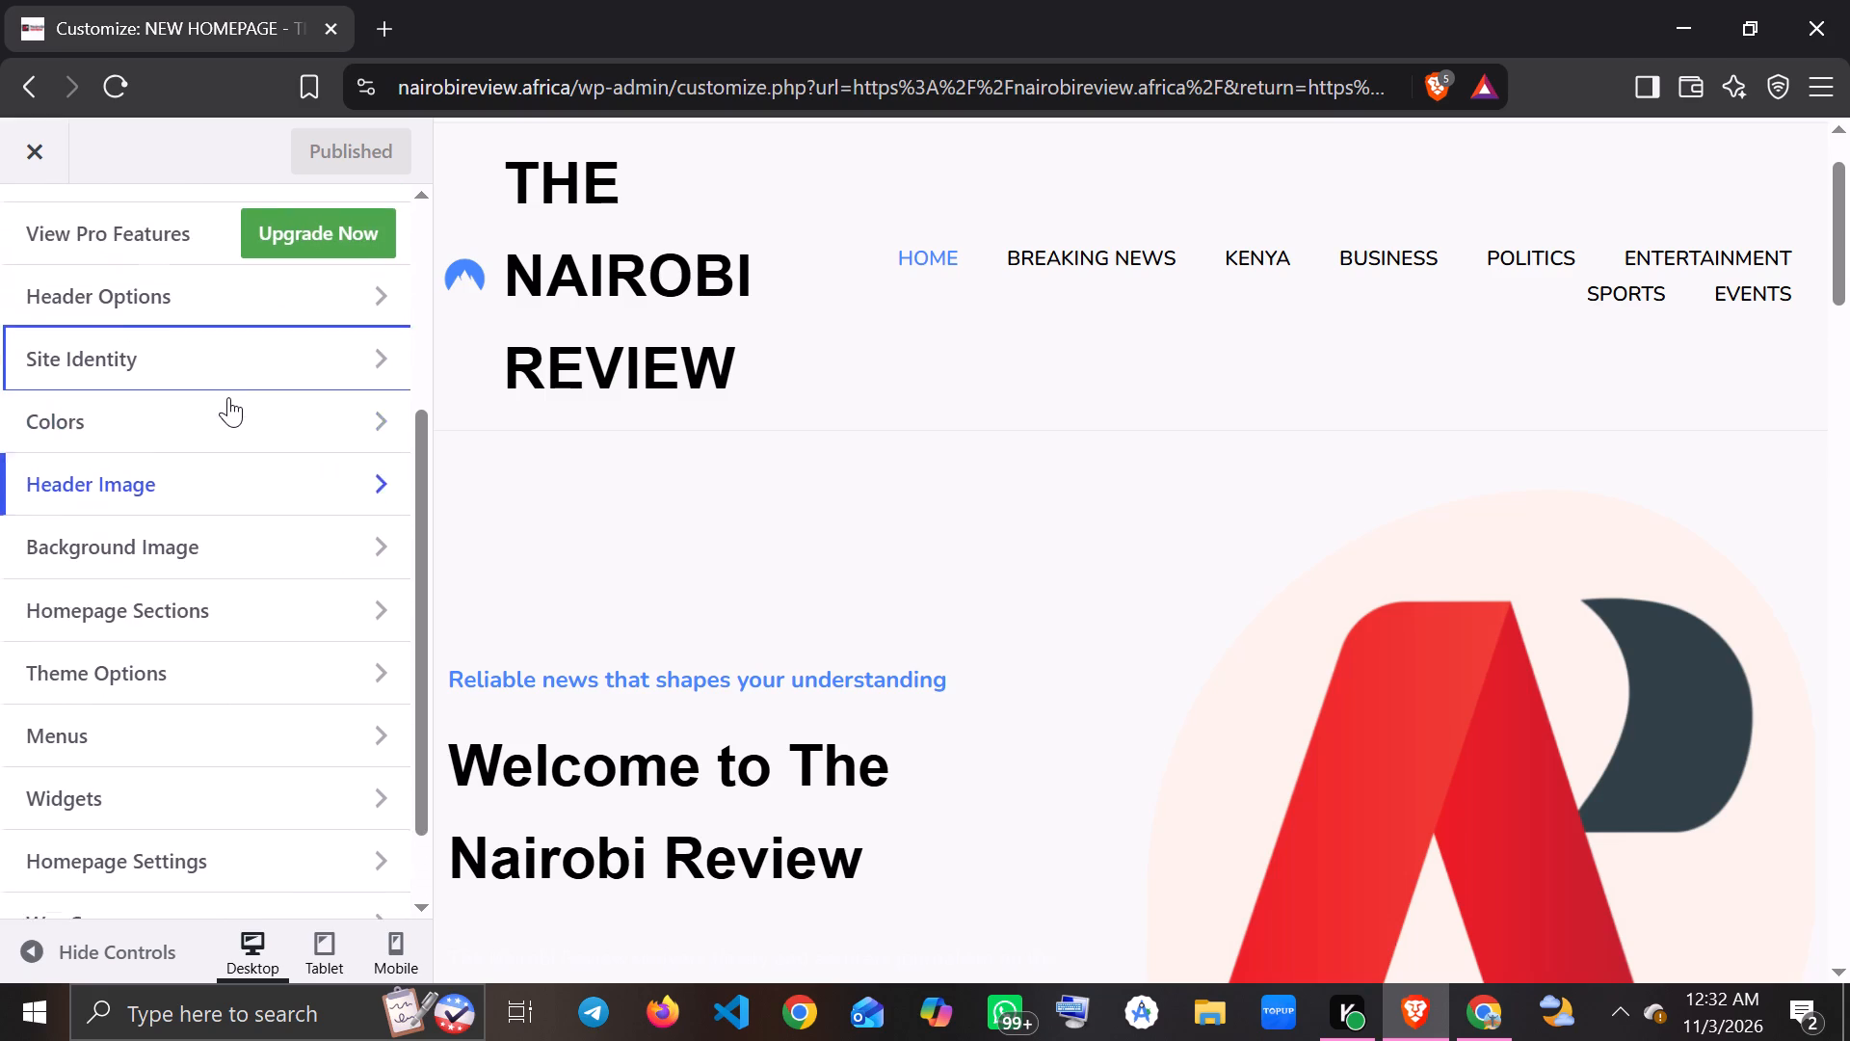
pyautogui.scroll(2, 228, 397)
pyautogui.click(248, 441)
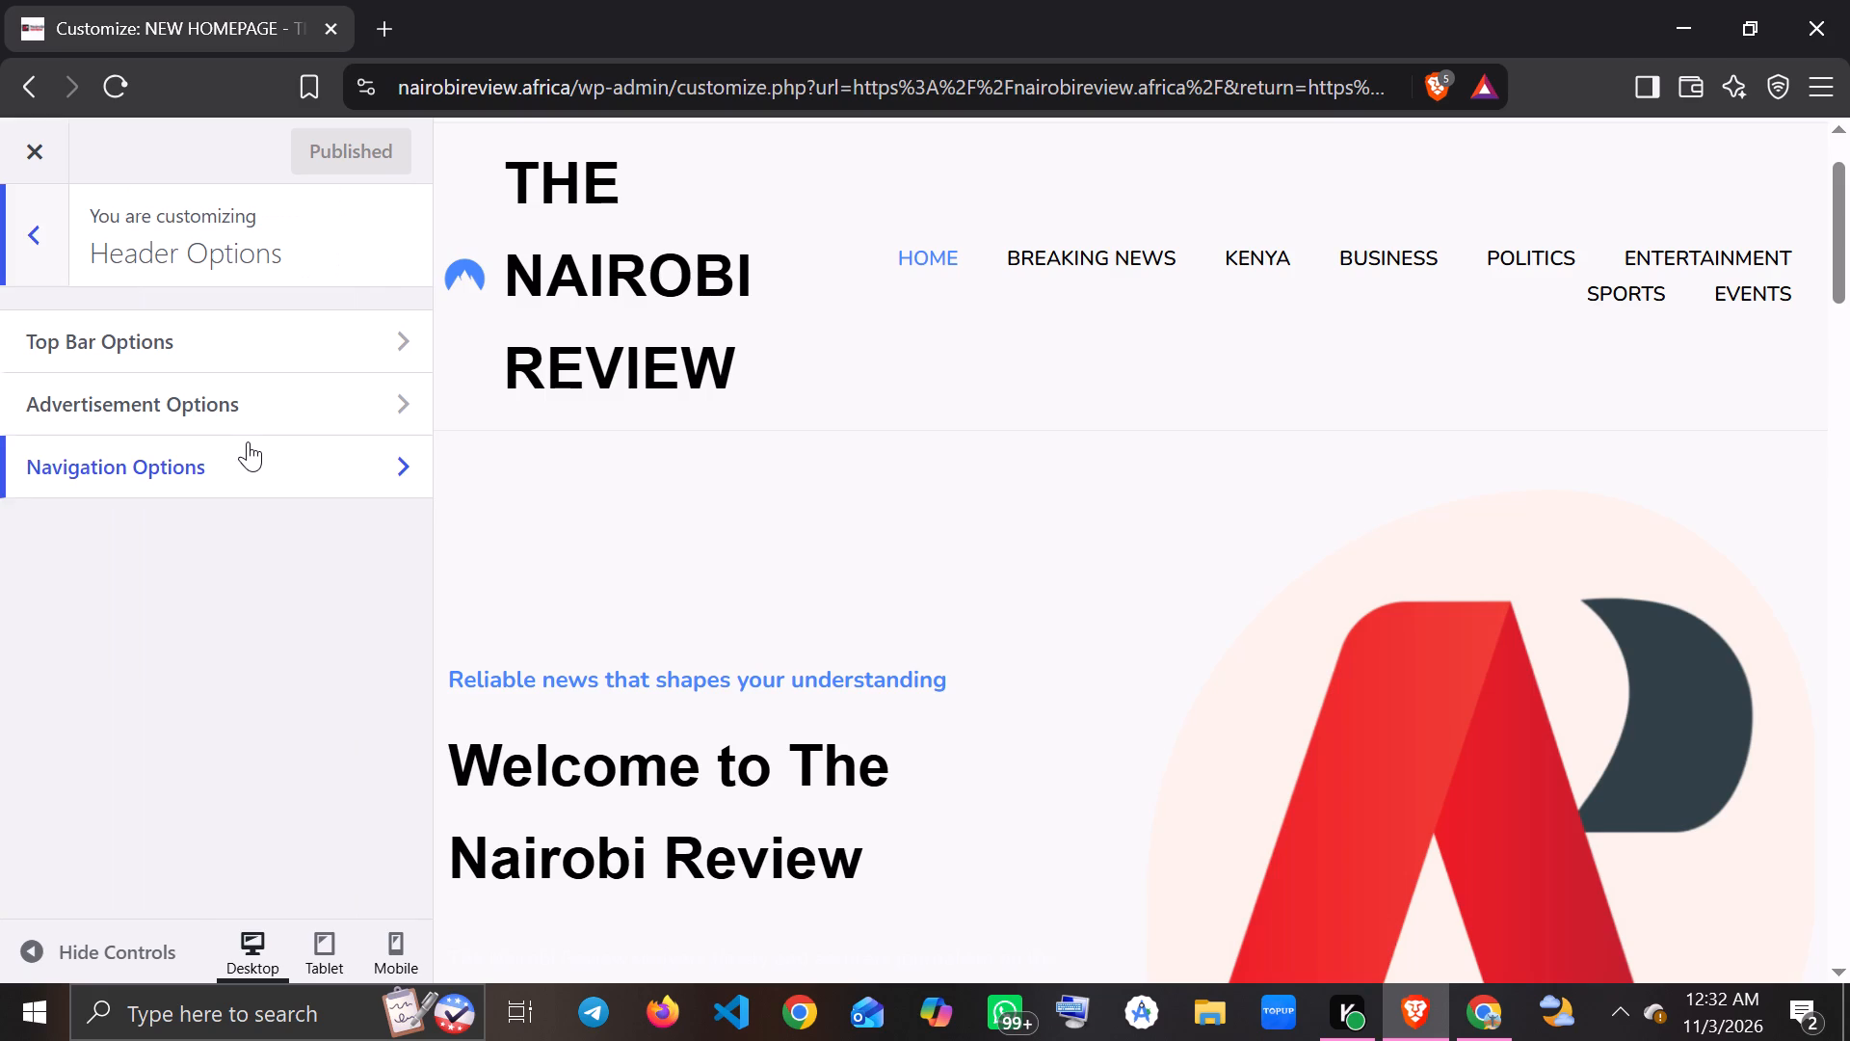
pyautogui.click(248, 327)
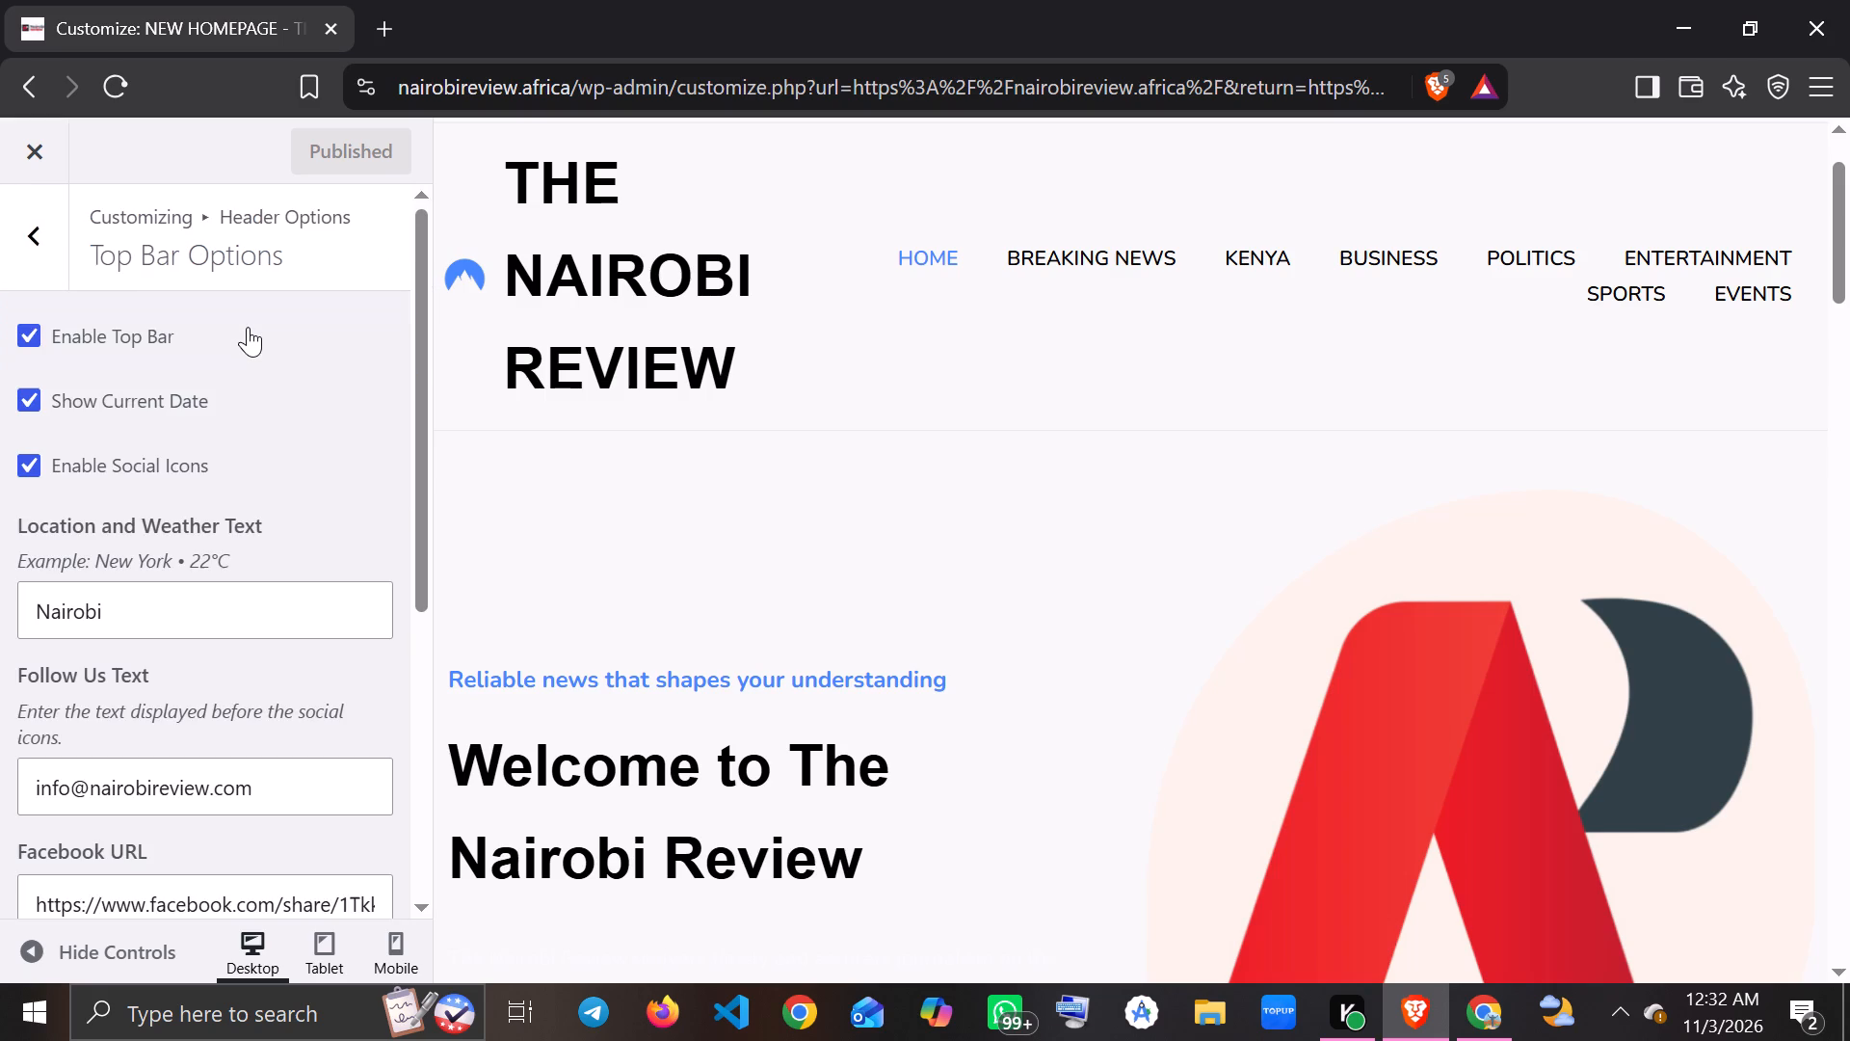
pyautogui.scroll(-1, 248, 327)
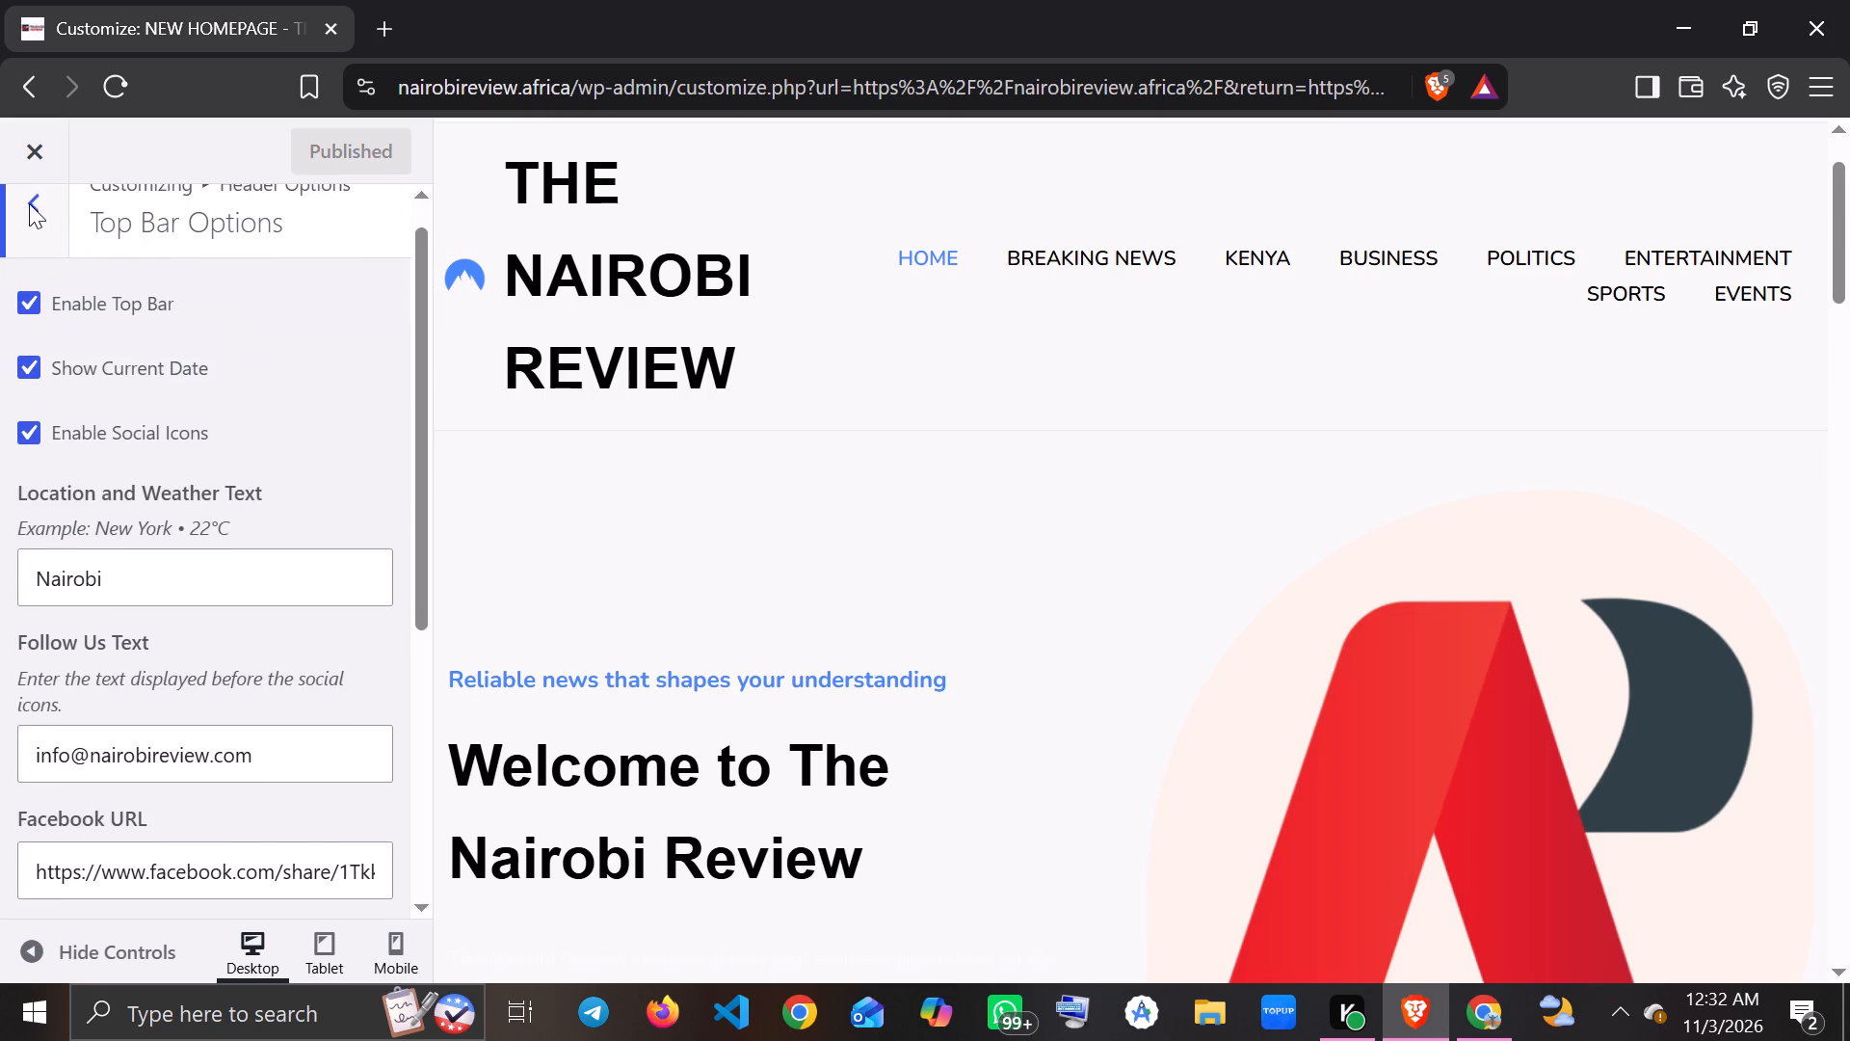
pyautogui.click(19, 201)
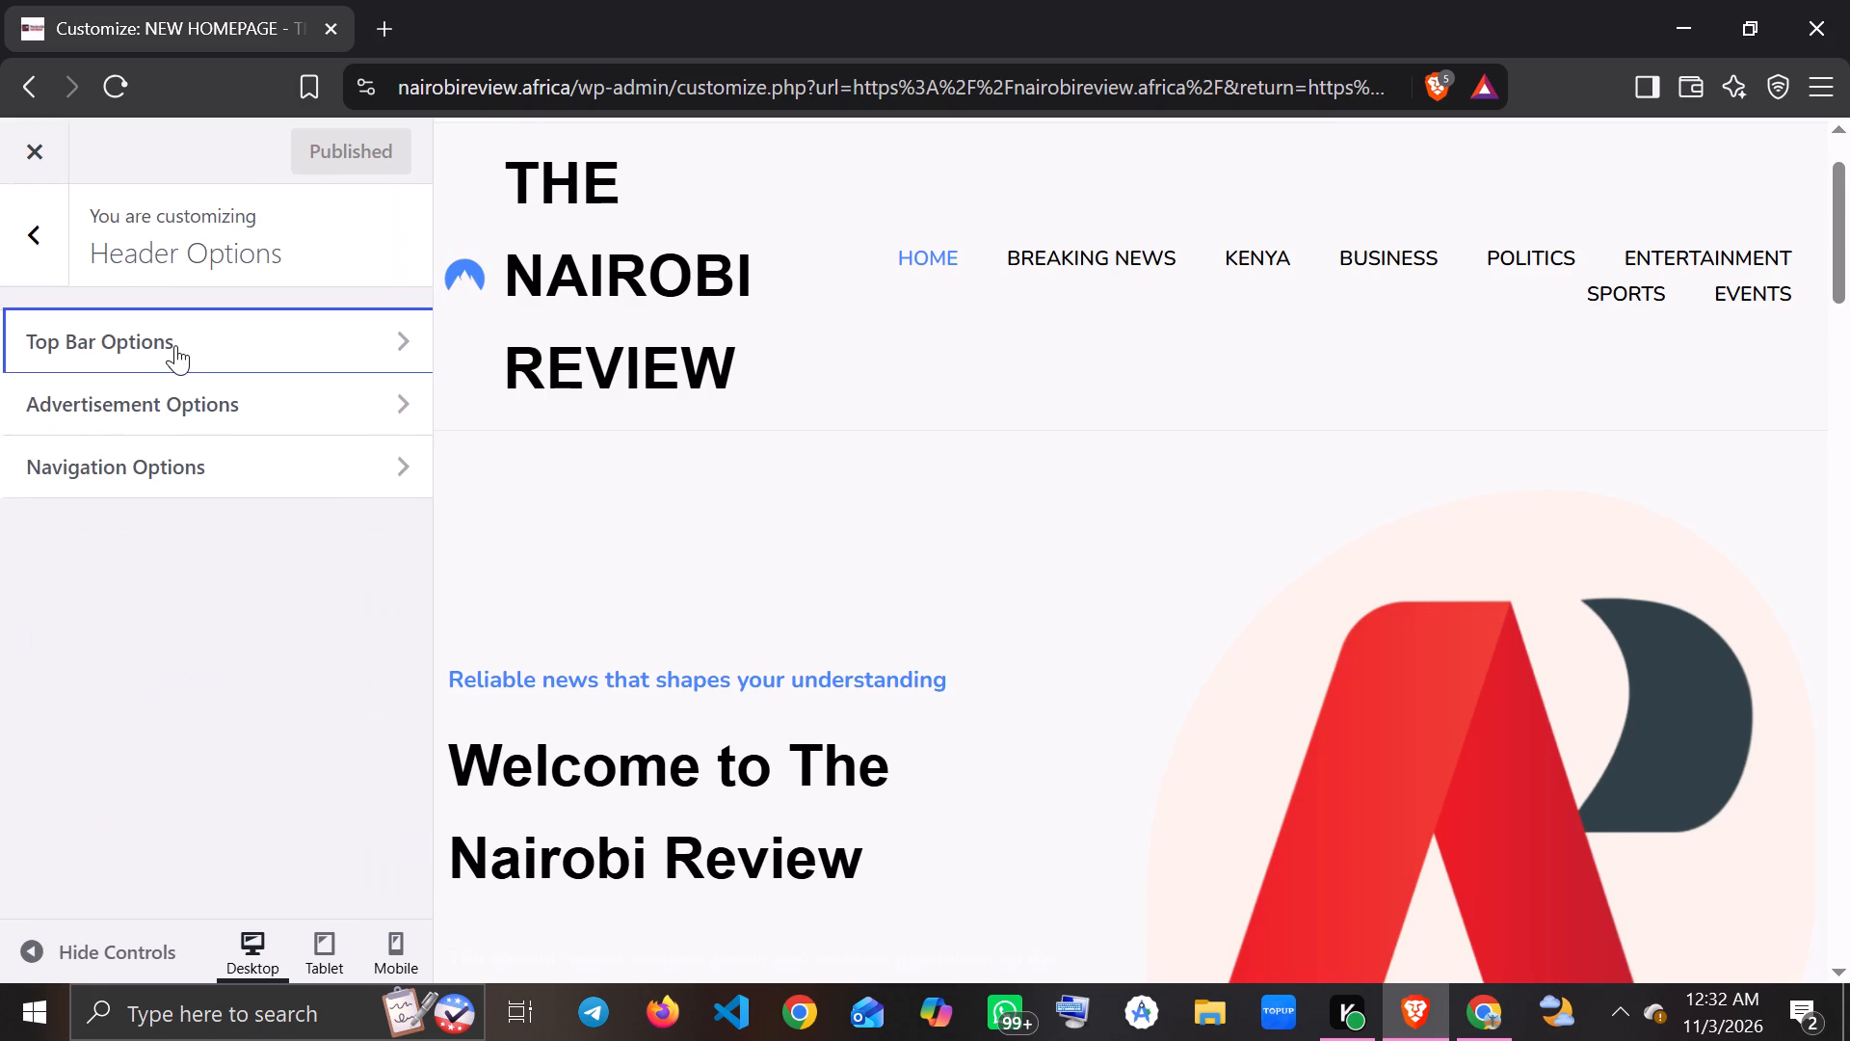
pyautogui.click(176, 346)
pyautogui.click(211, 408)
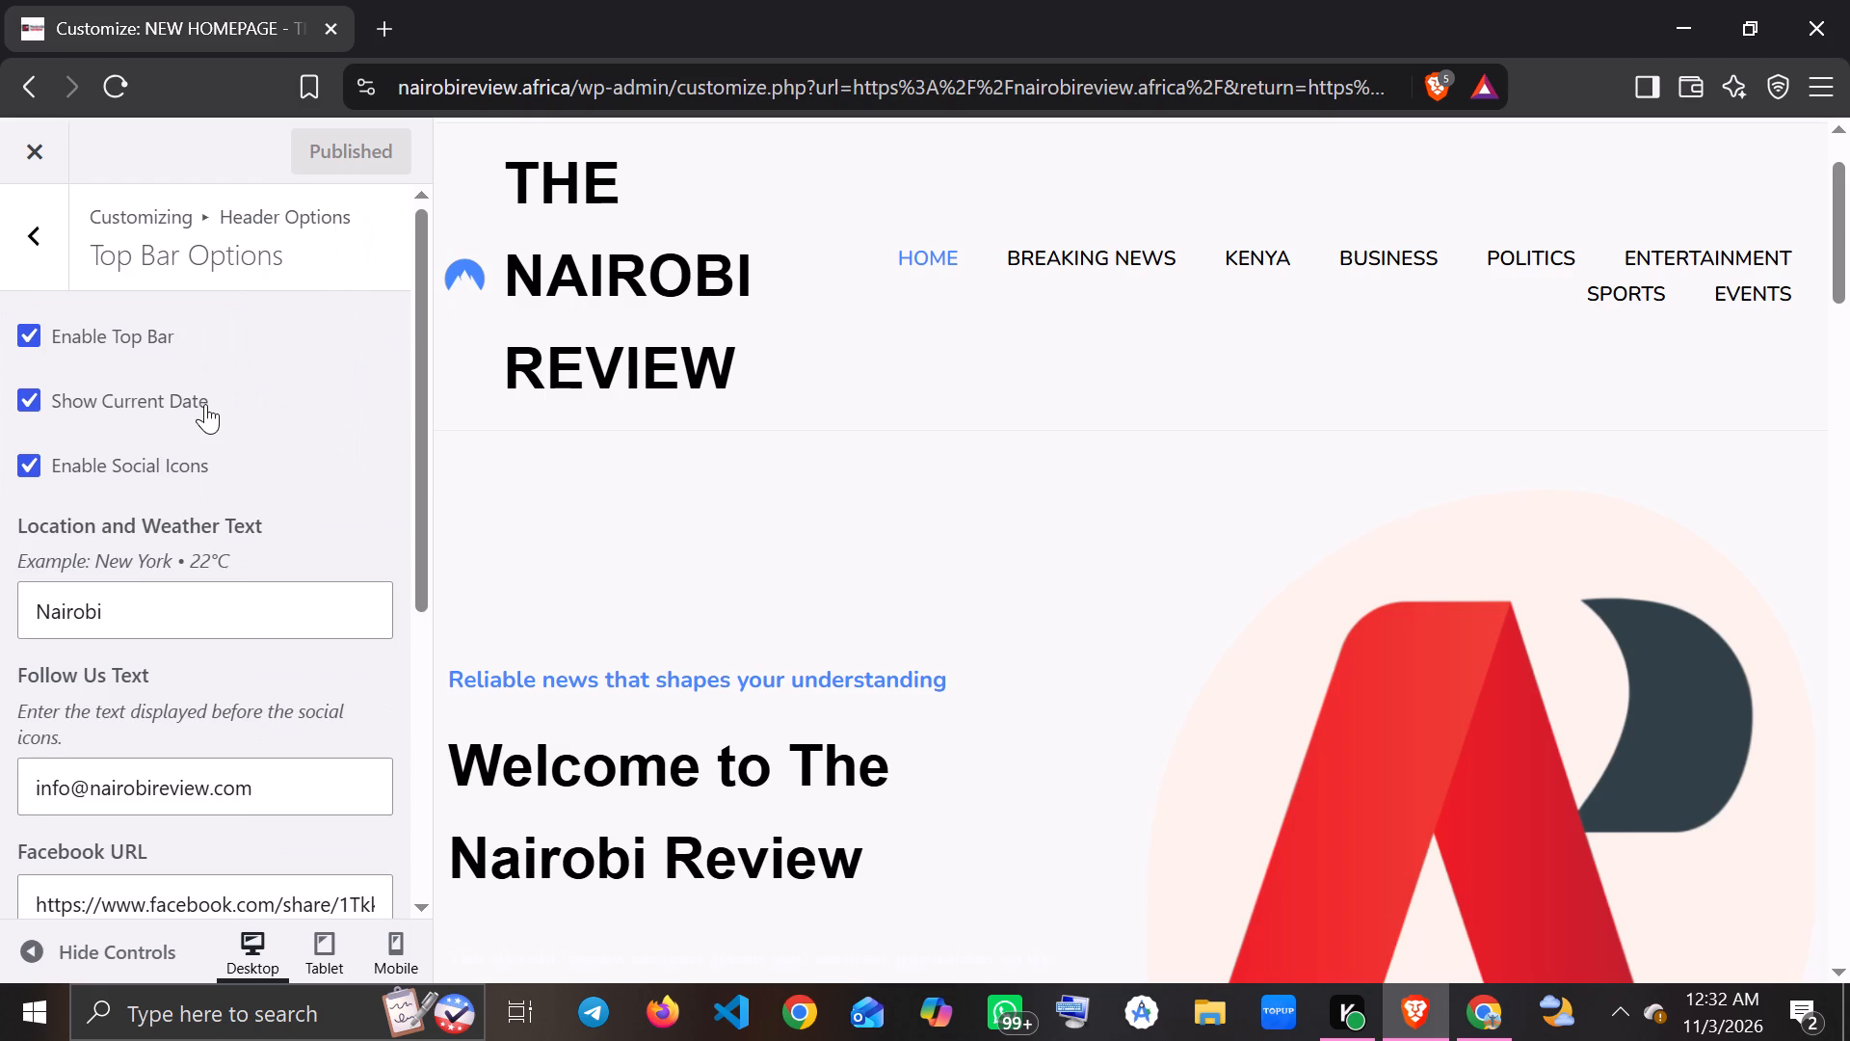
pyautogui.click(45, 258)
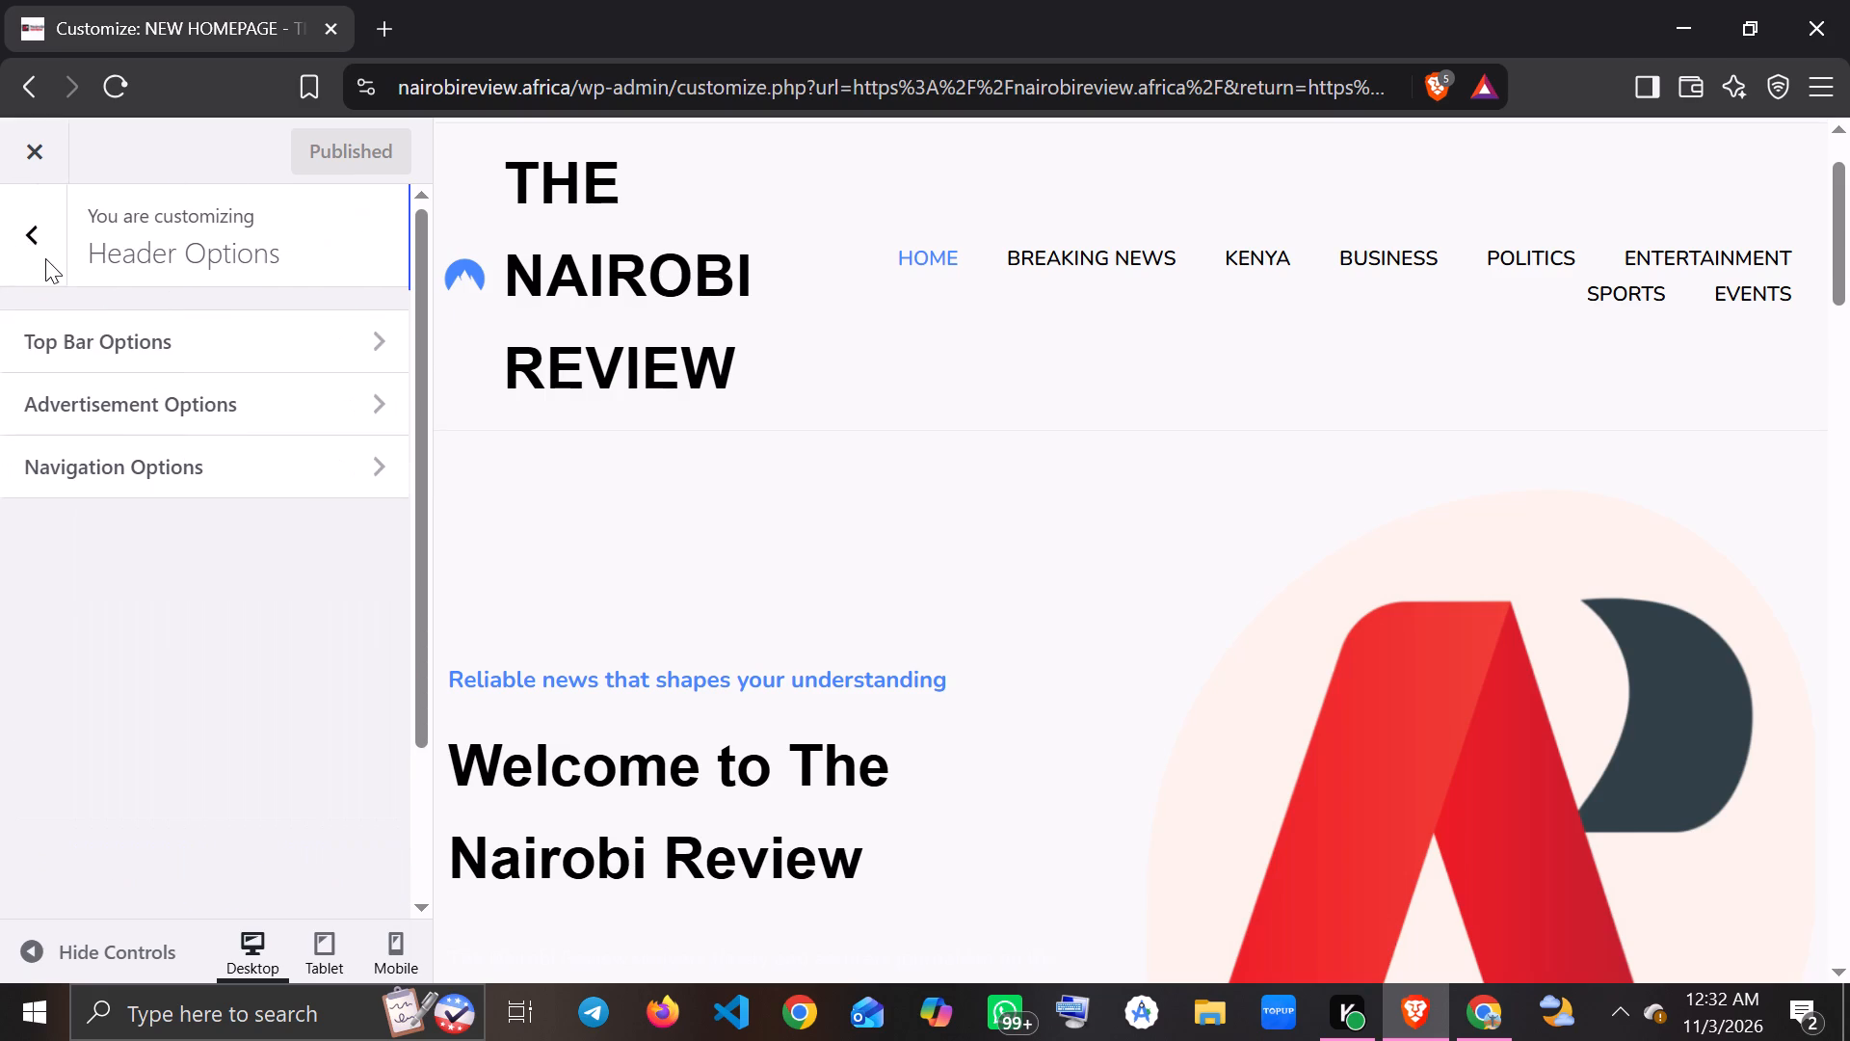
# Check the Navigation Options and the header's Advertisement Options, including the advertisement image and link, and return to Header Options.
pyautogui.click(209, 450)
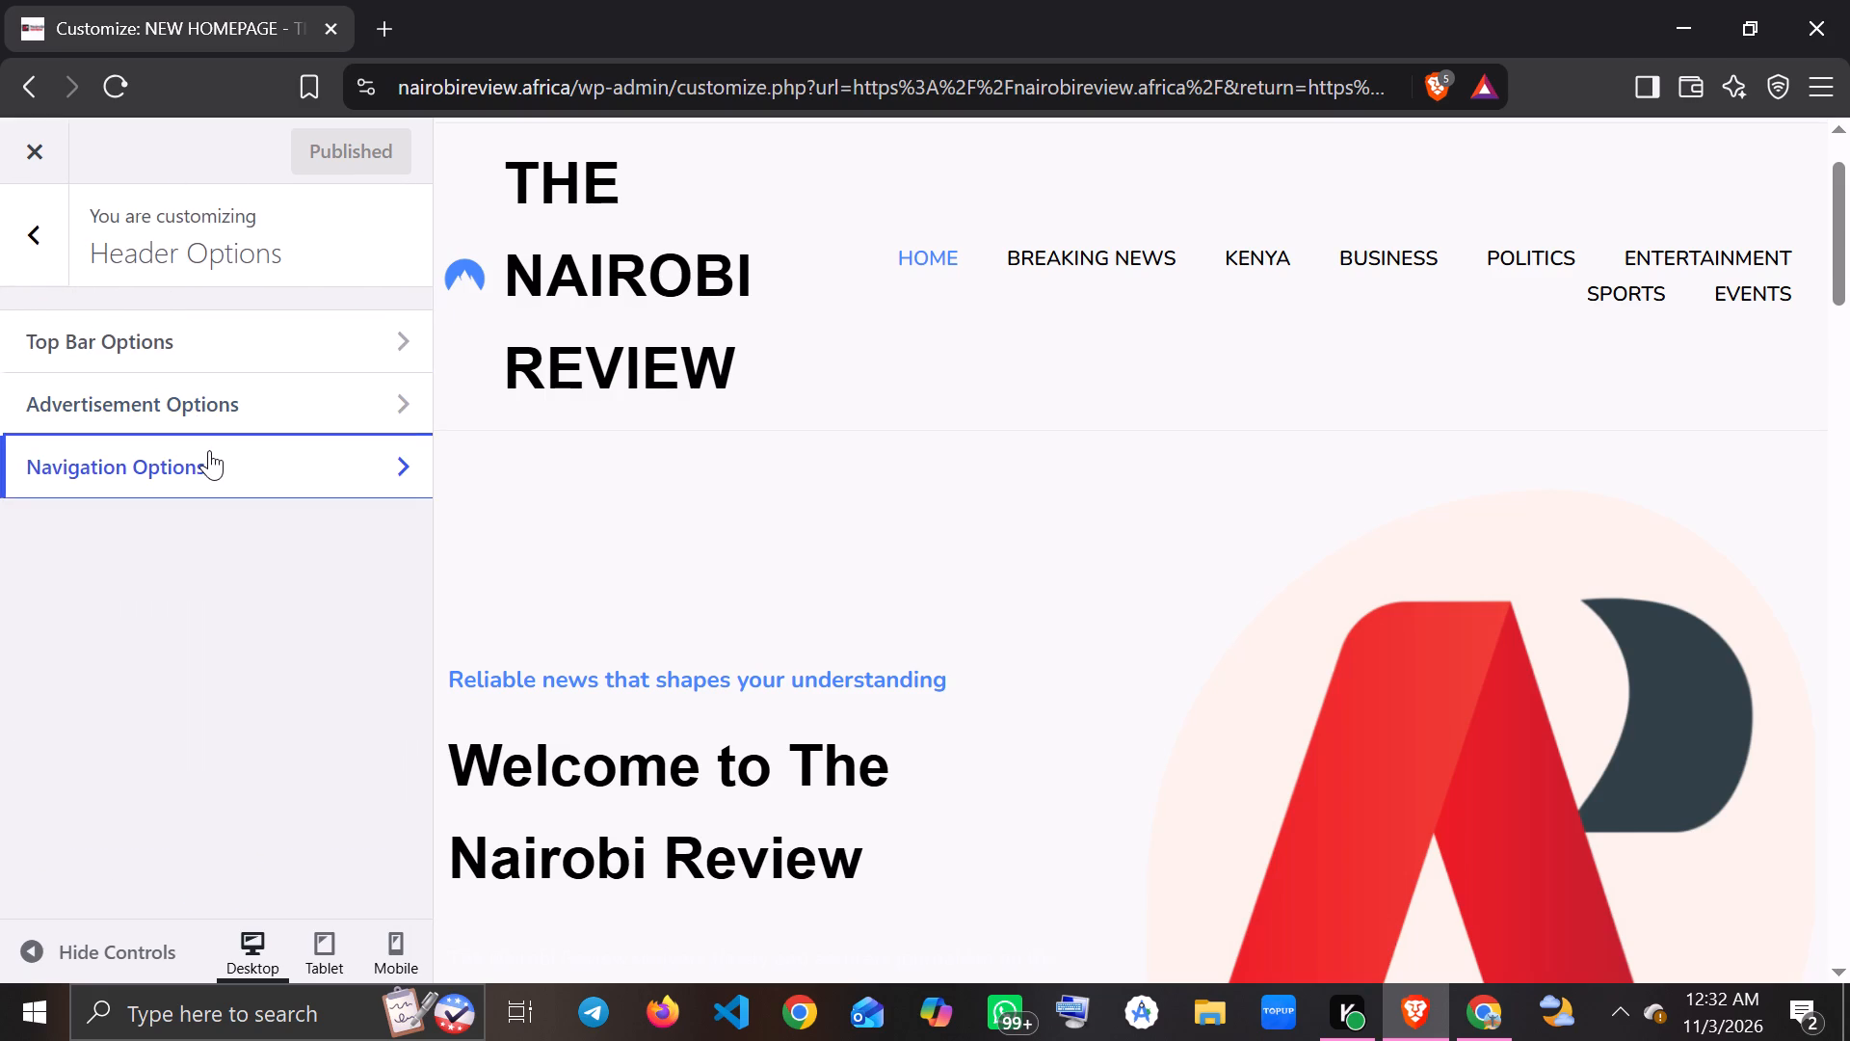
pyautogui.click(58, 249)
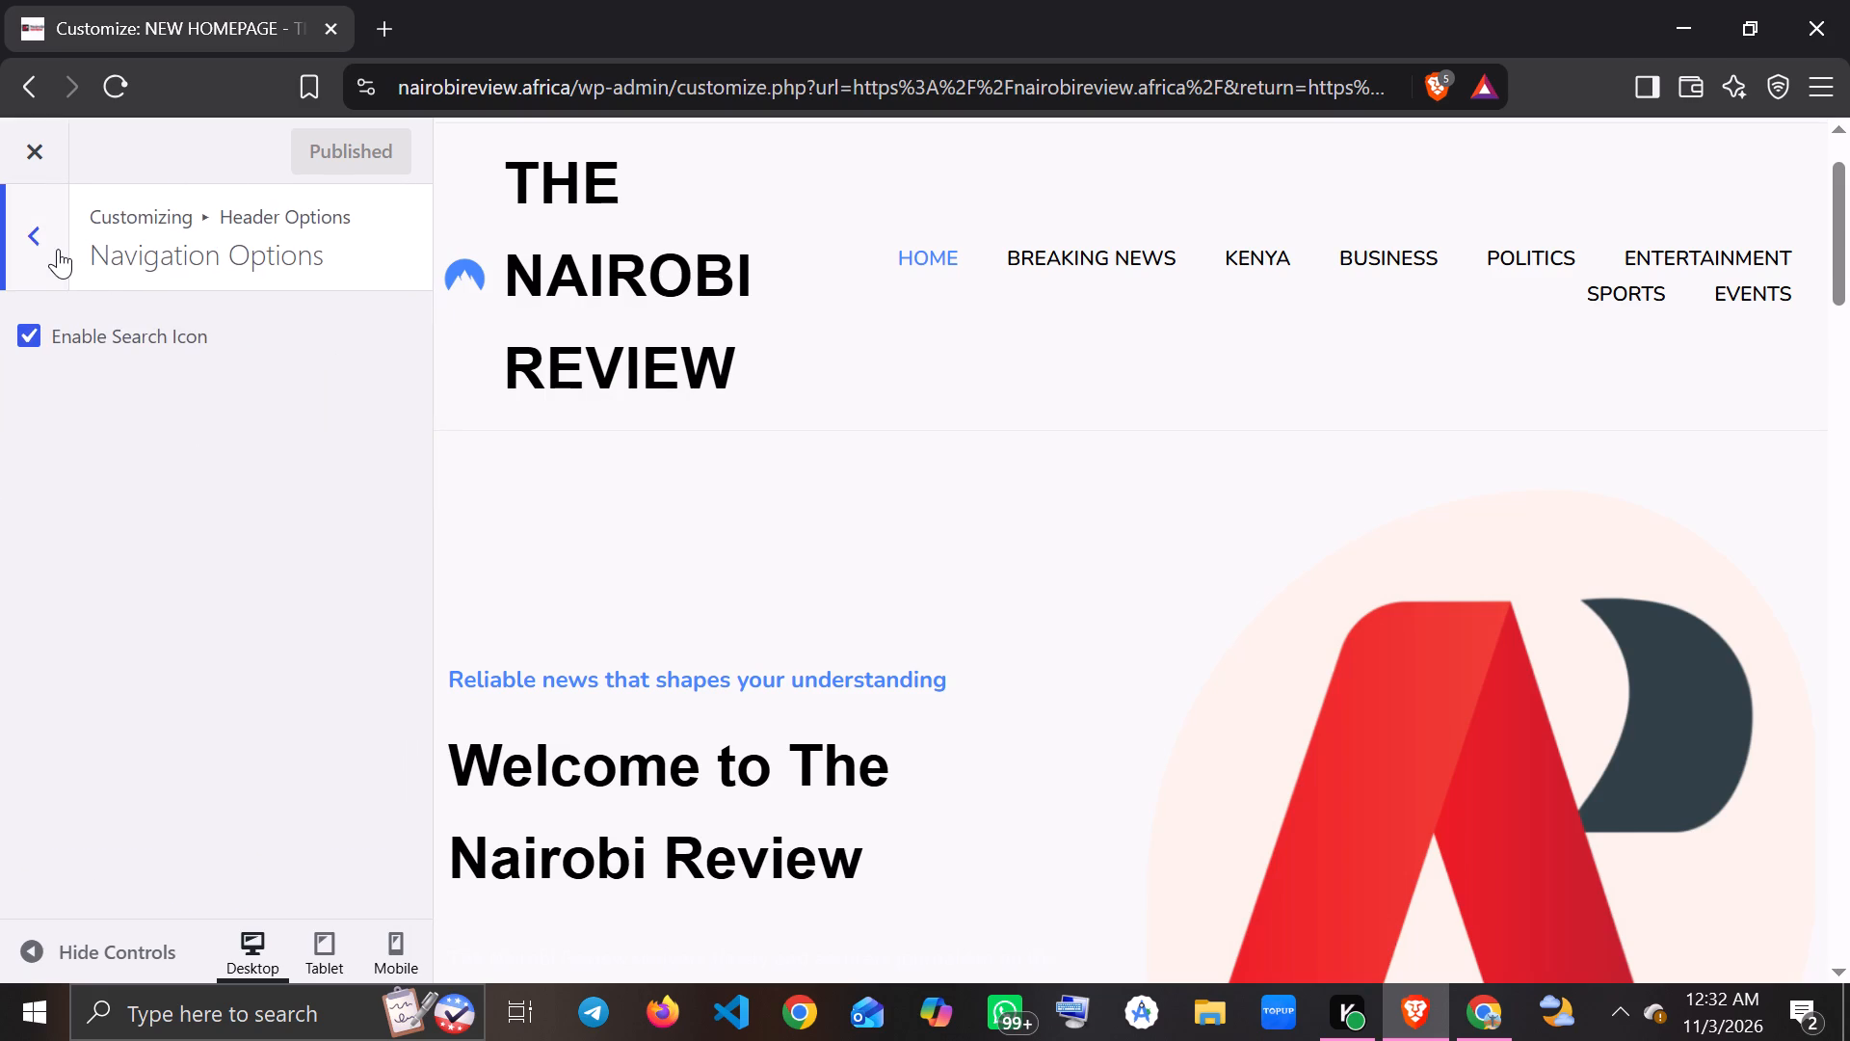
pyautogui.click(161, 401)
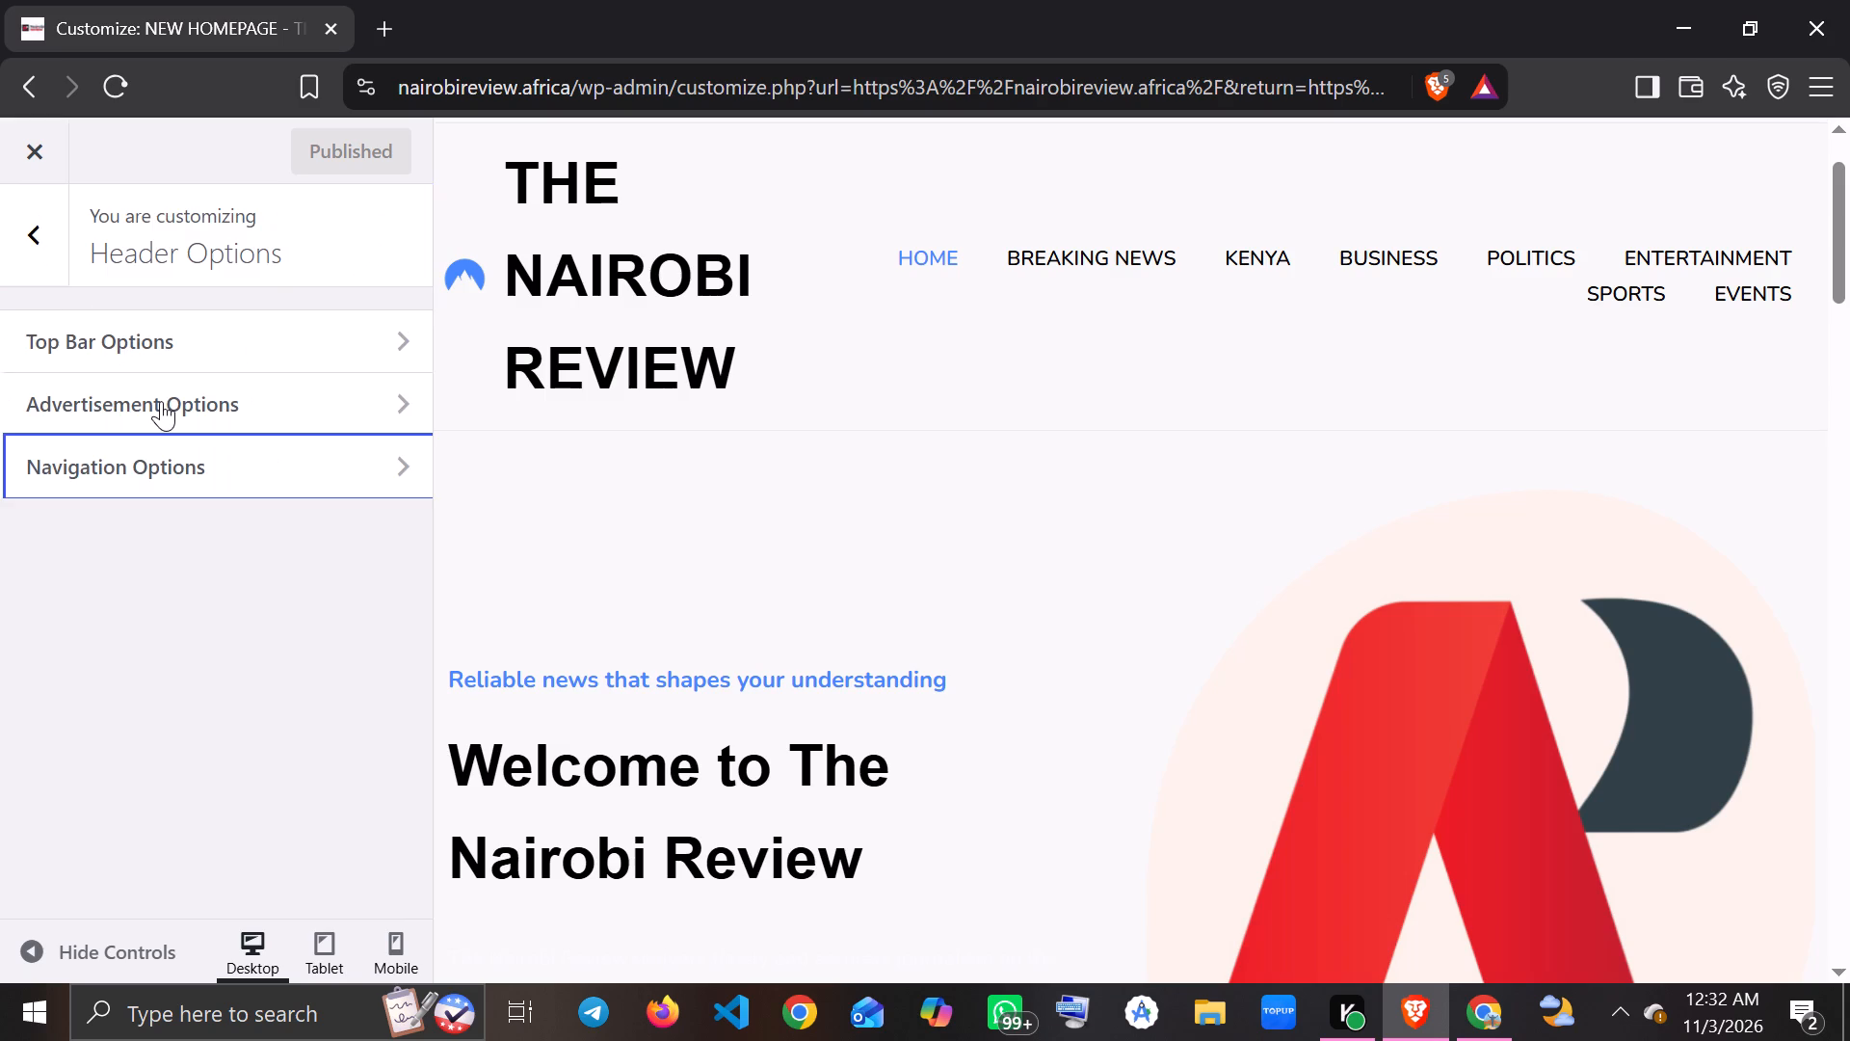
pyautogui.scroll(-5, 161, 401)
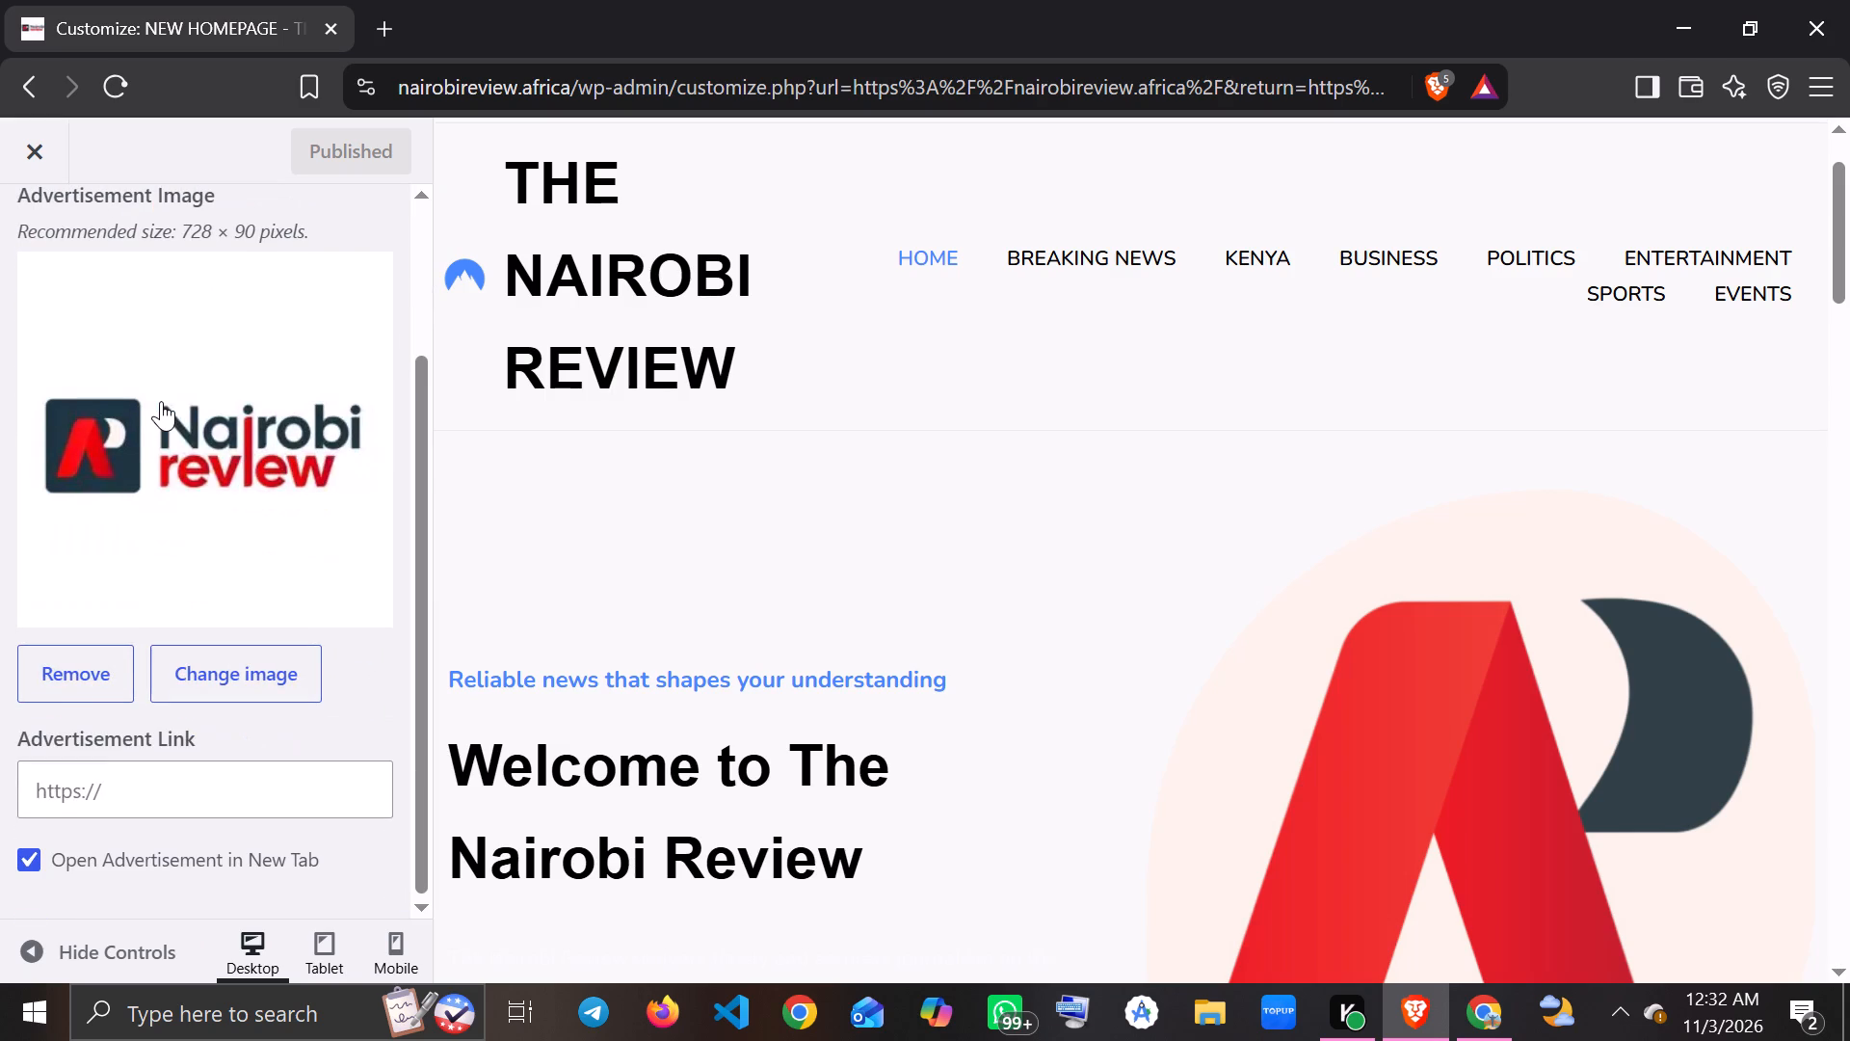
pyautogui.click(205, 780)
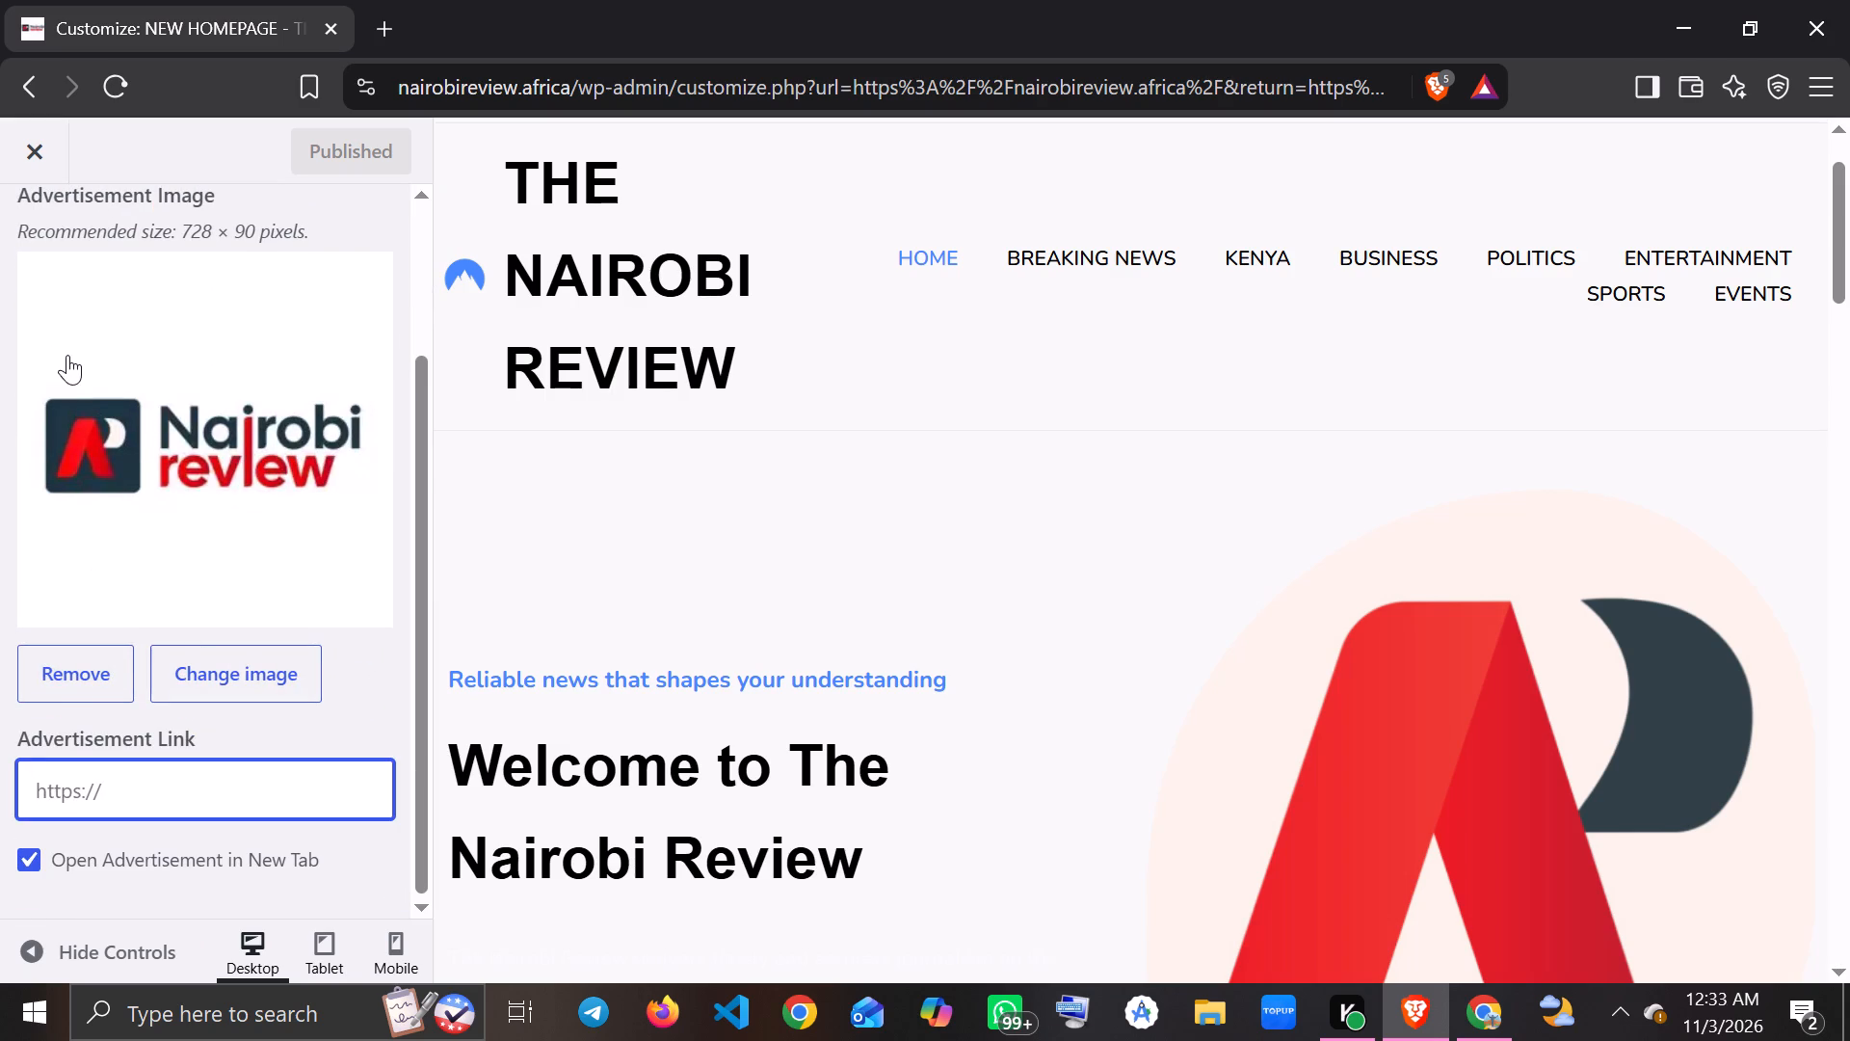
pyautogui.scroll(2, 97, 377)
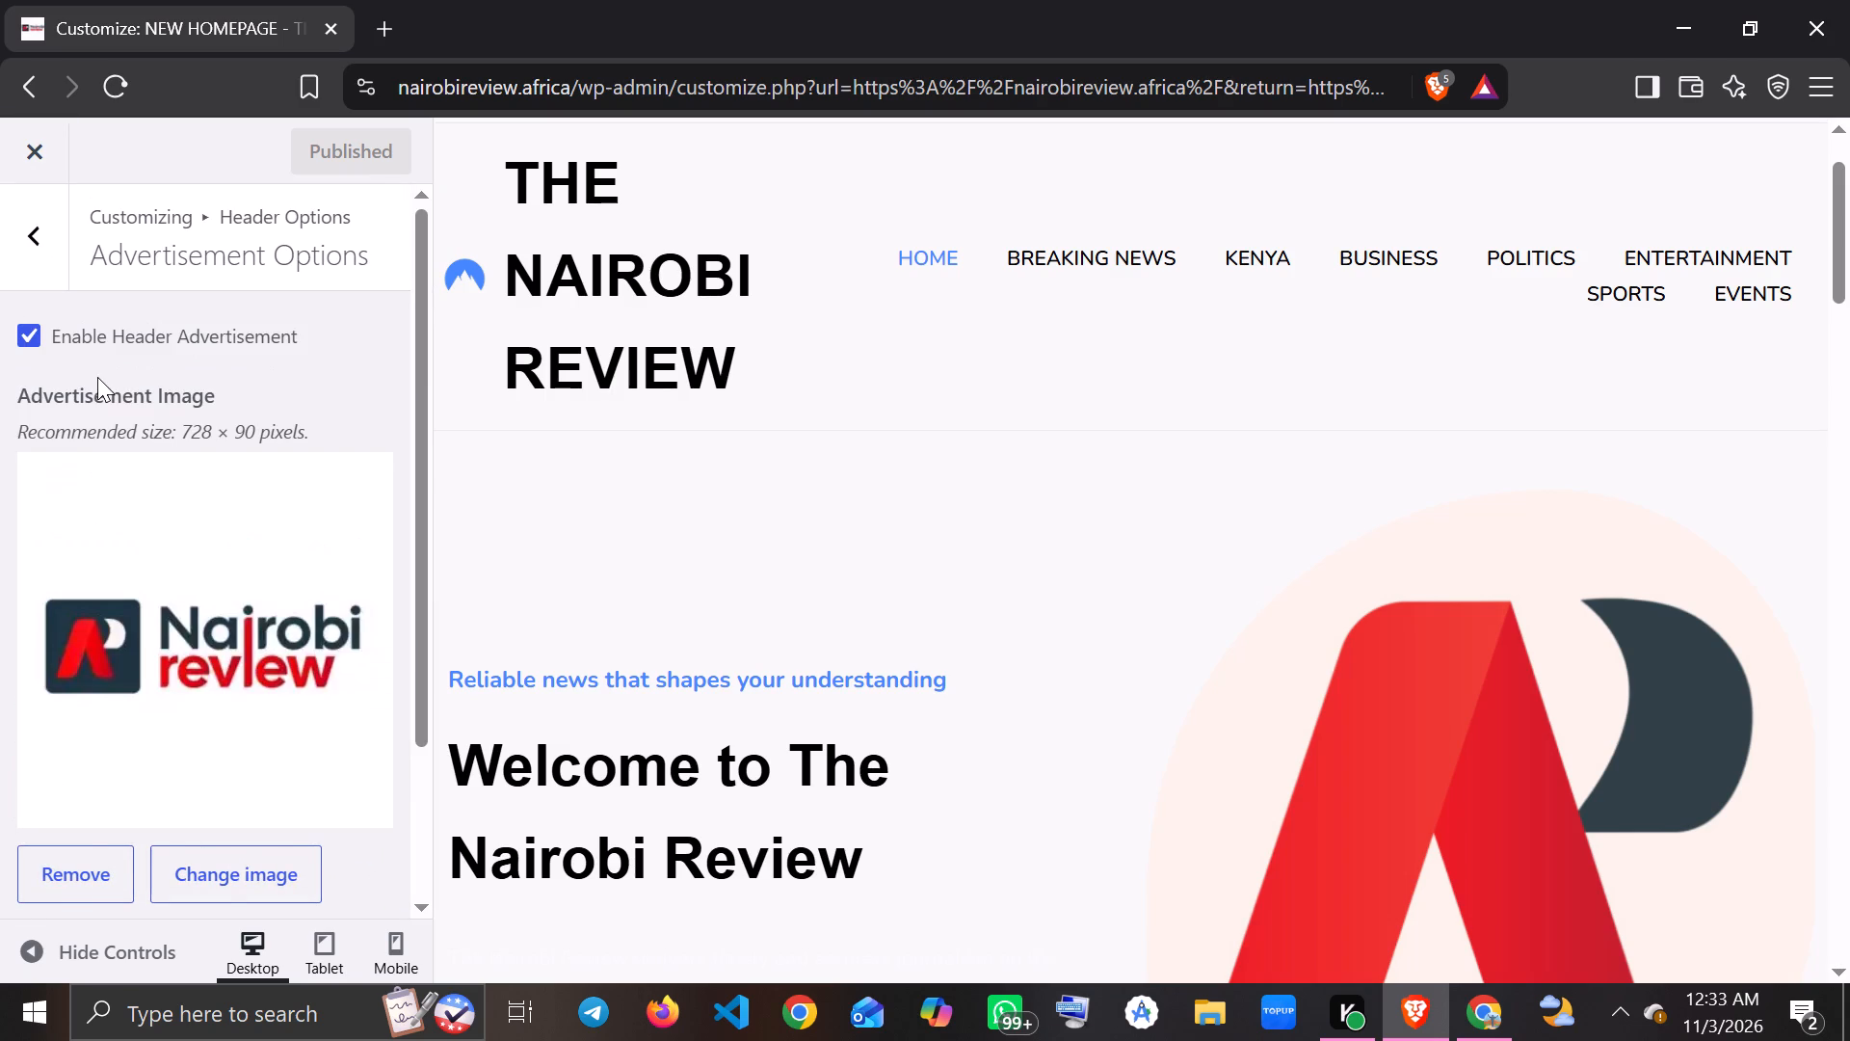
pyautogui.click(44, 229)
# Recheck the social links in Top Bar Options and the Navigation Options, and return to the Header Options list.
pyautogui.click(134, 361)
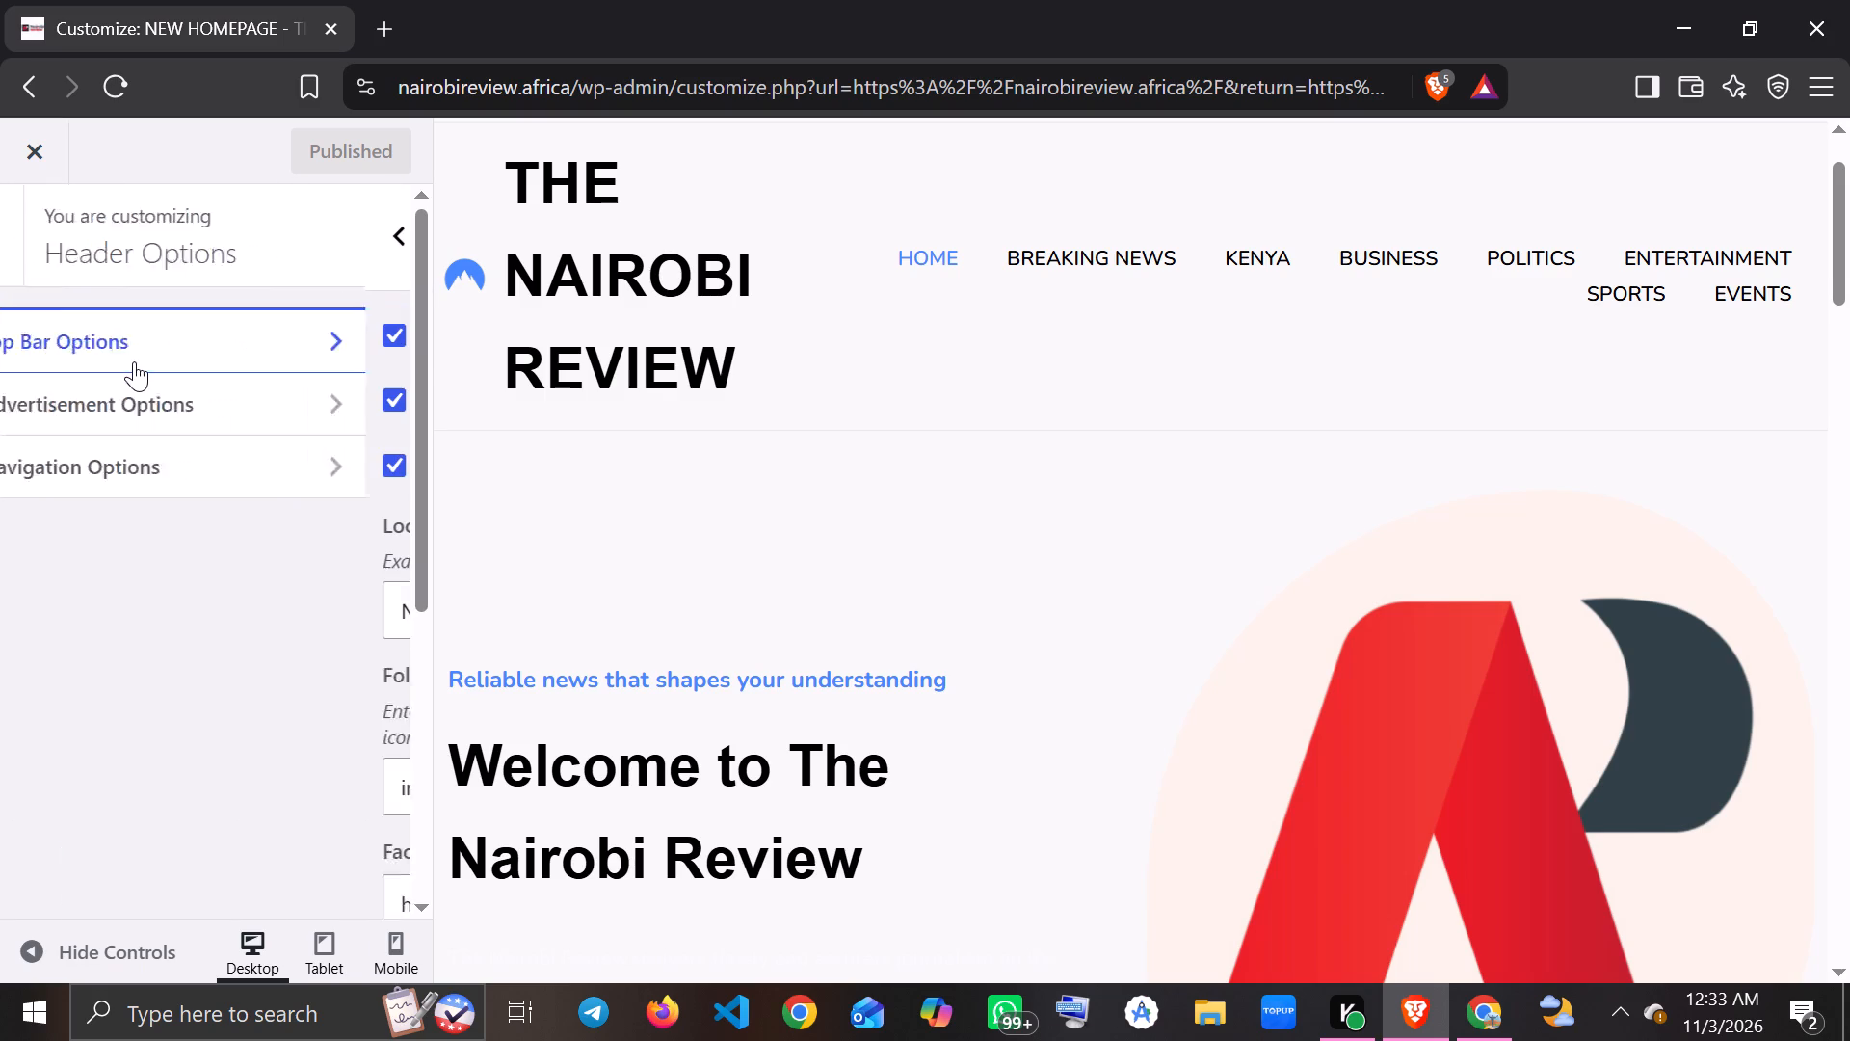
pyautogui.scroll(-2, 134, 361)
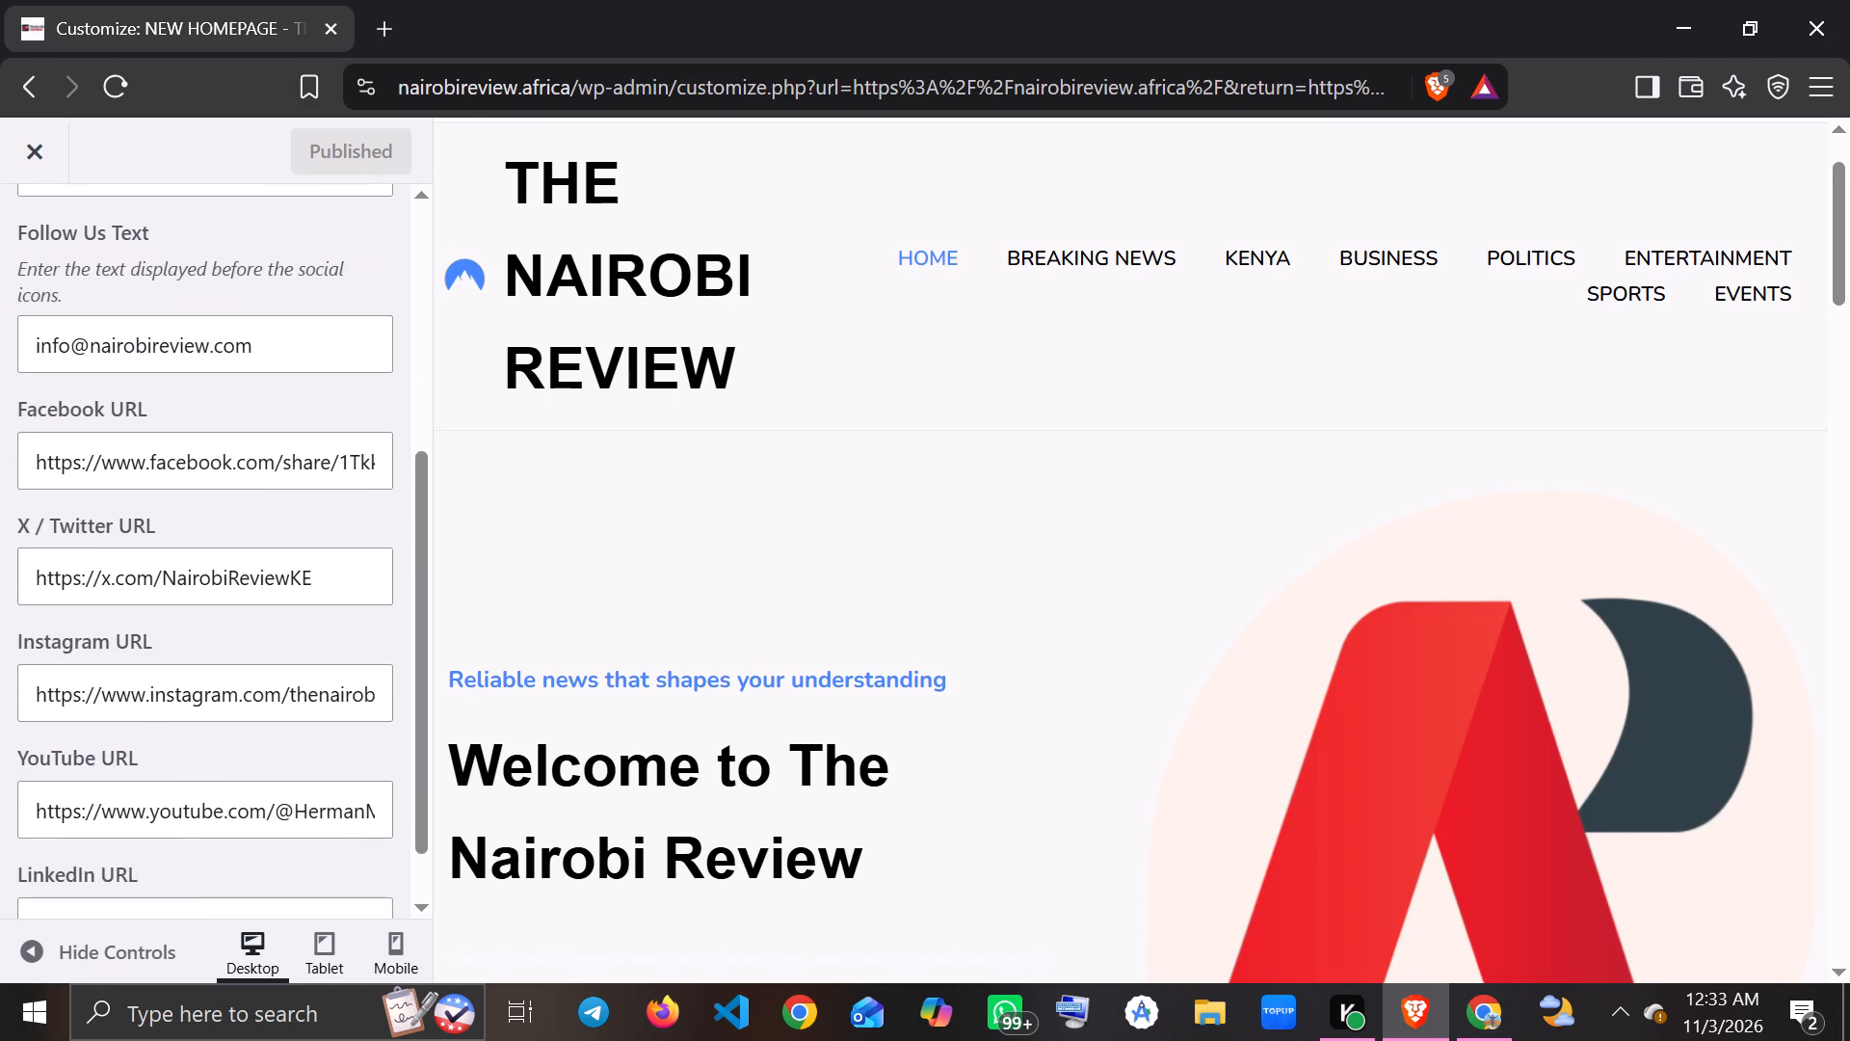
pyautogui.scroll(2, 113, 279)
pyautogui.click(0, 216)
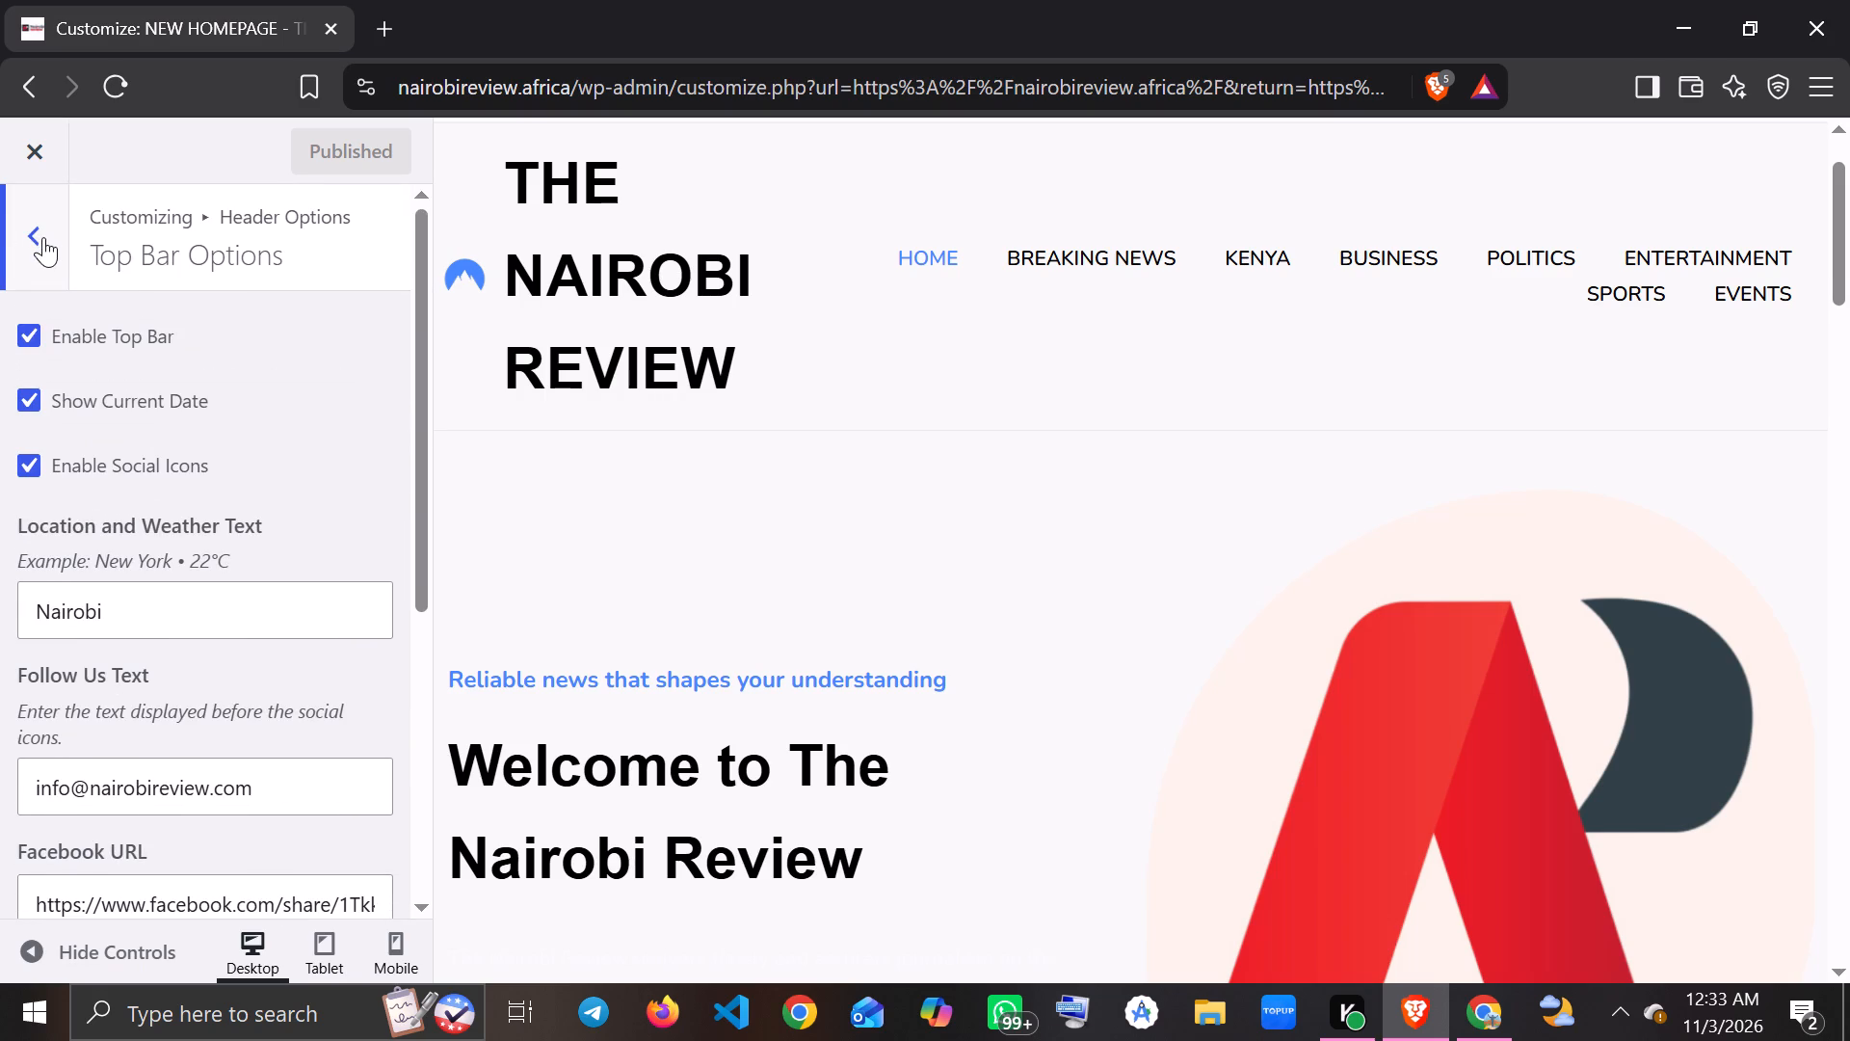
pyautogui.click(44, 237)
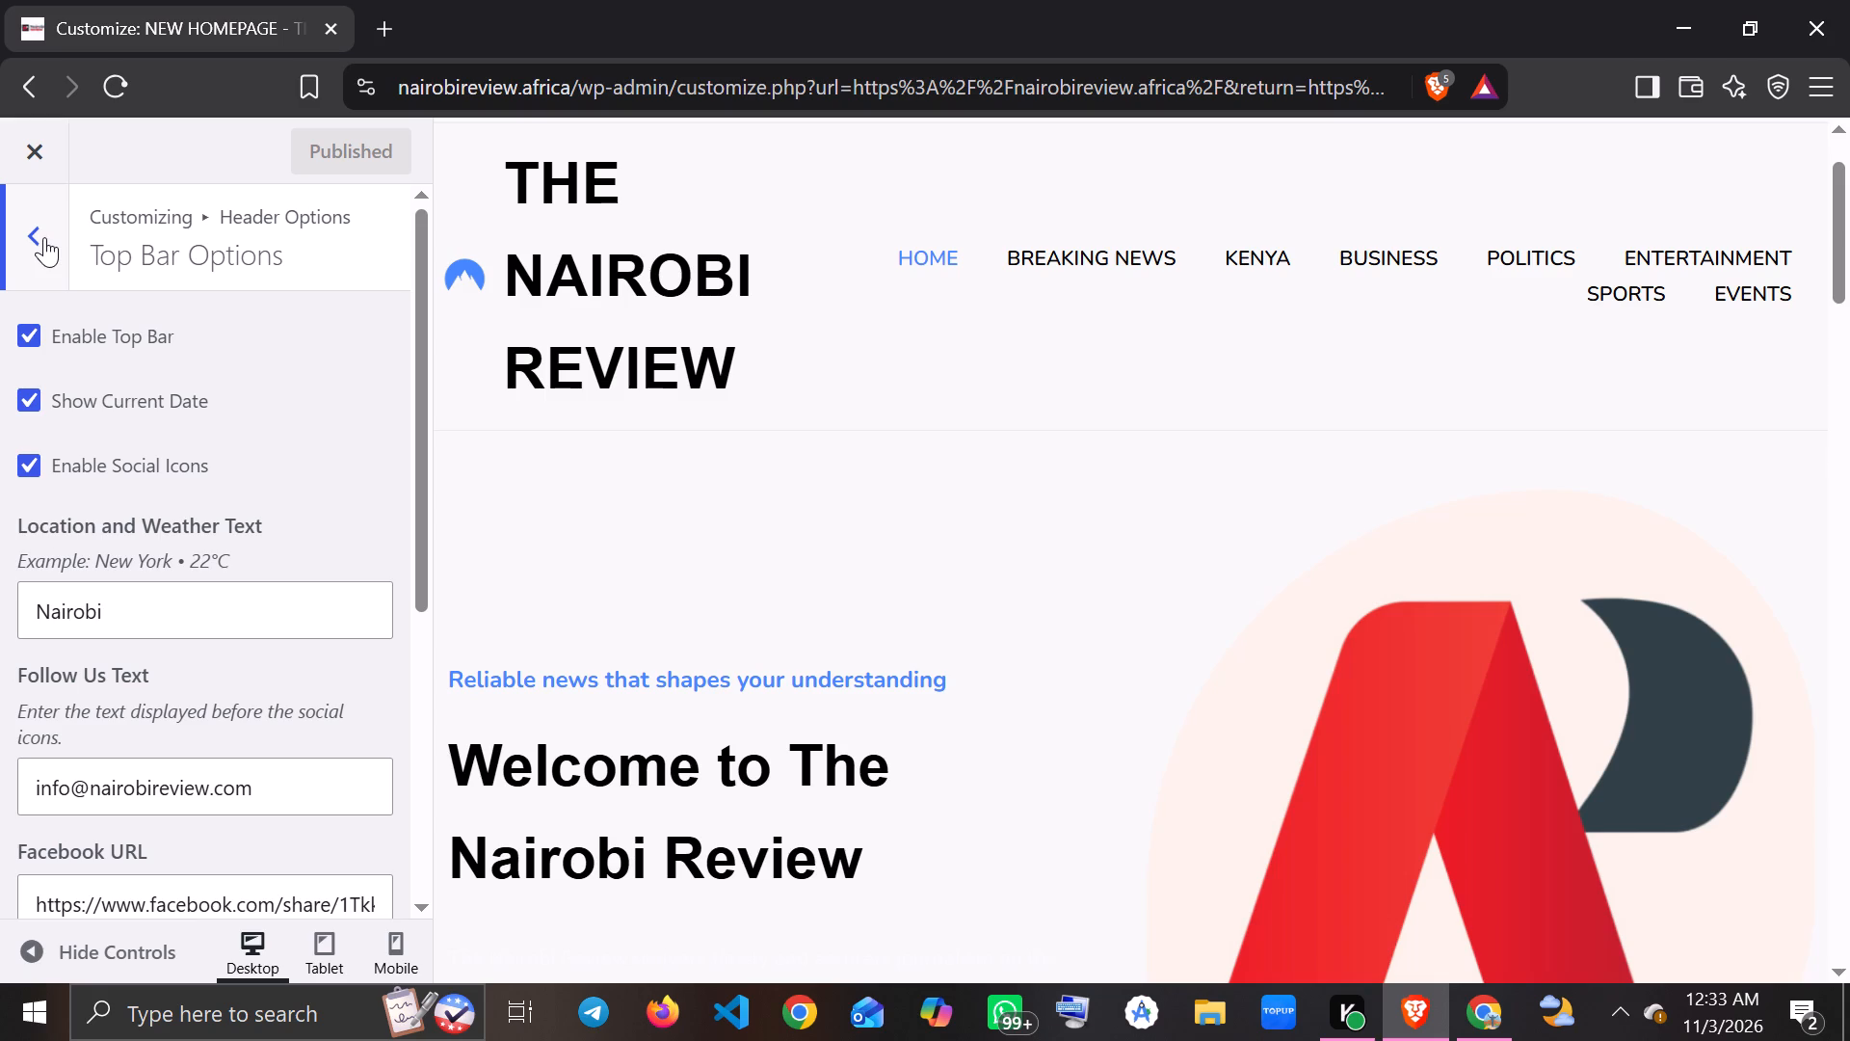
pyautogui.click(48, 244)
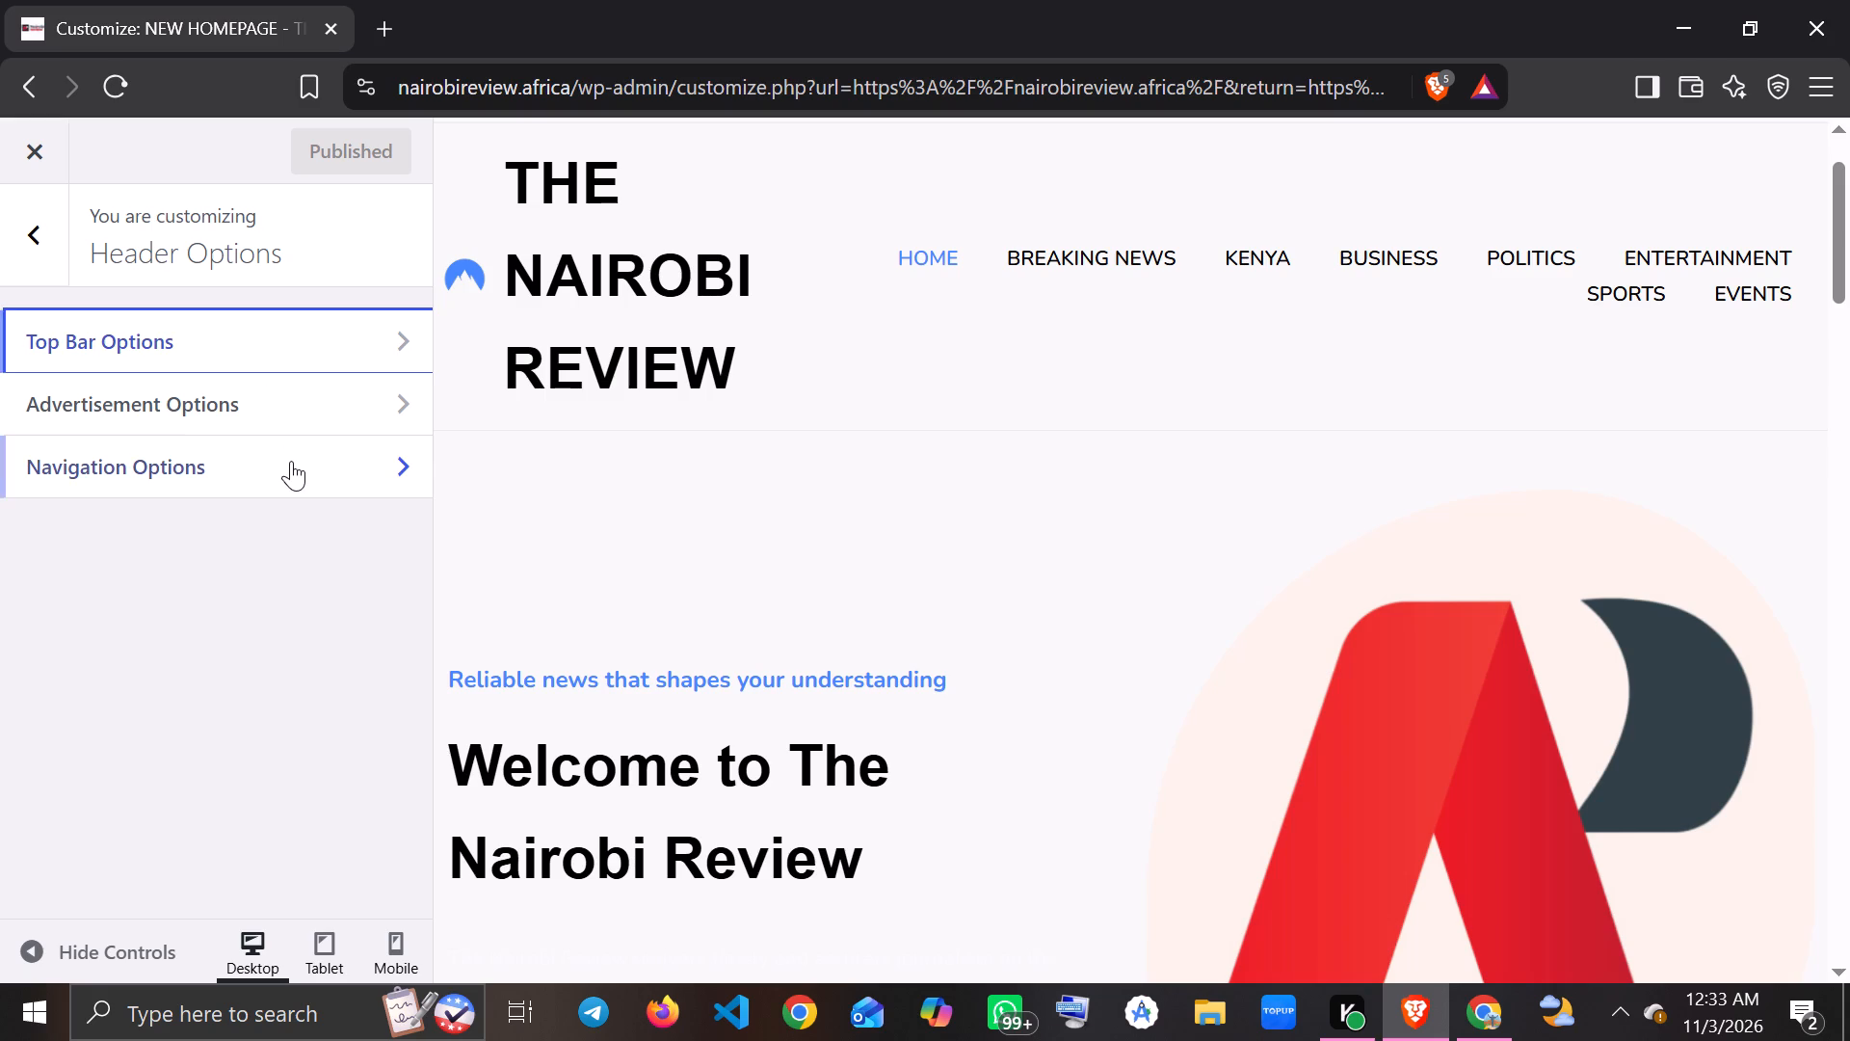
pyautogui.click(291, 461)
pyautogui.scroll(-1, 291, 461)
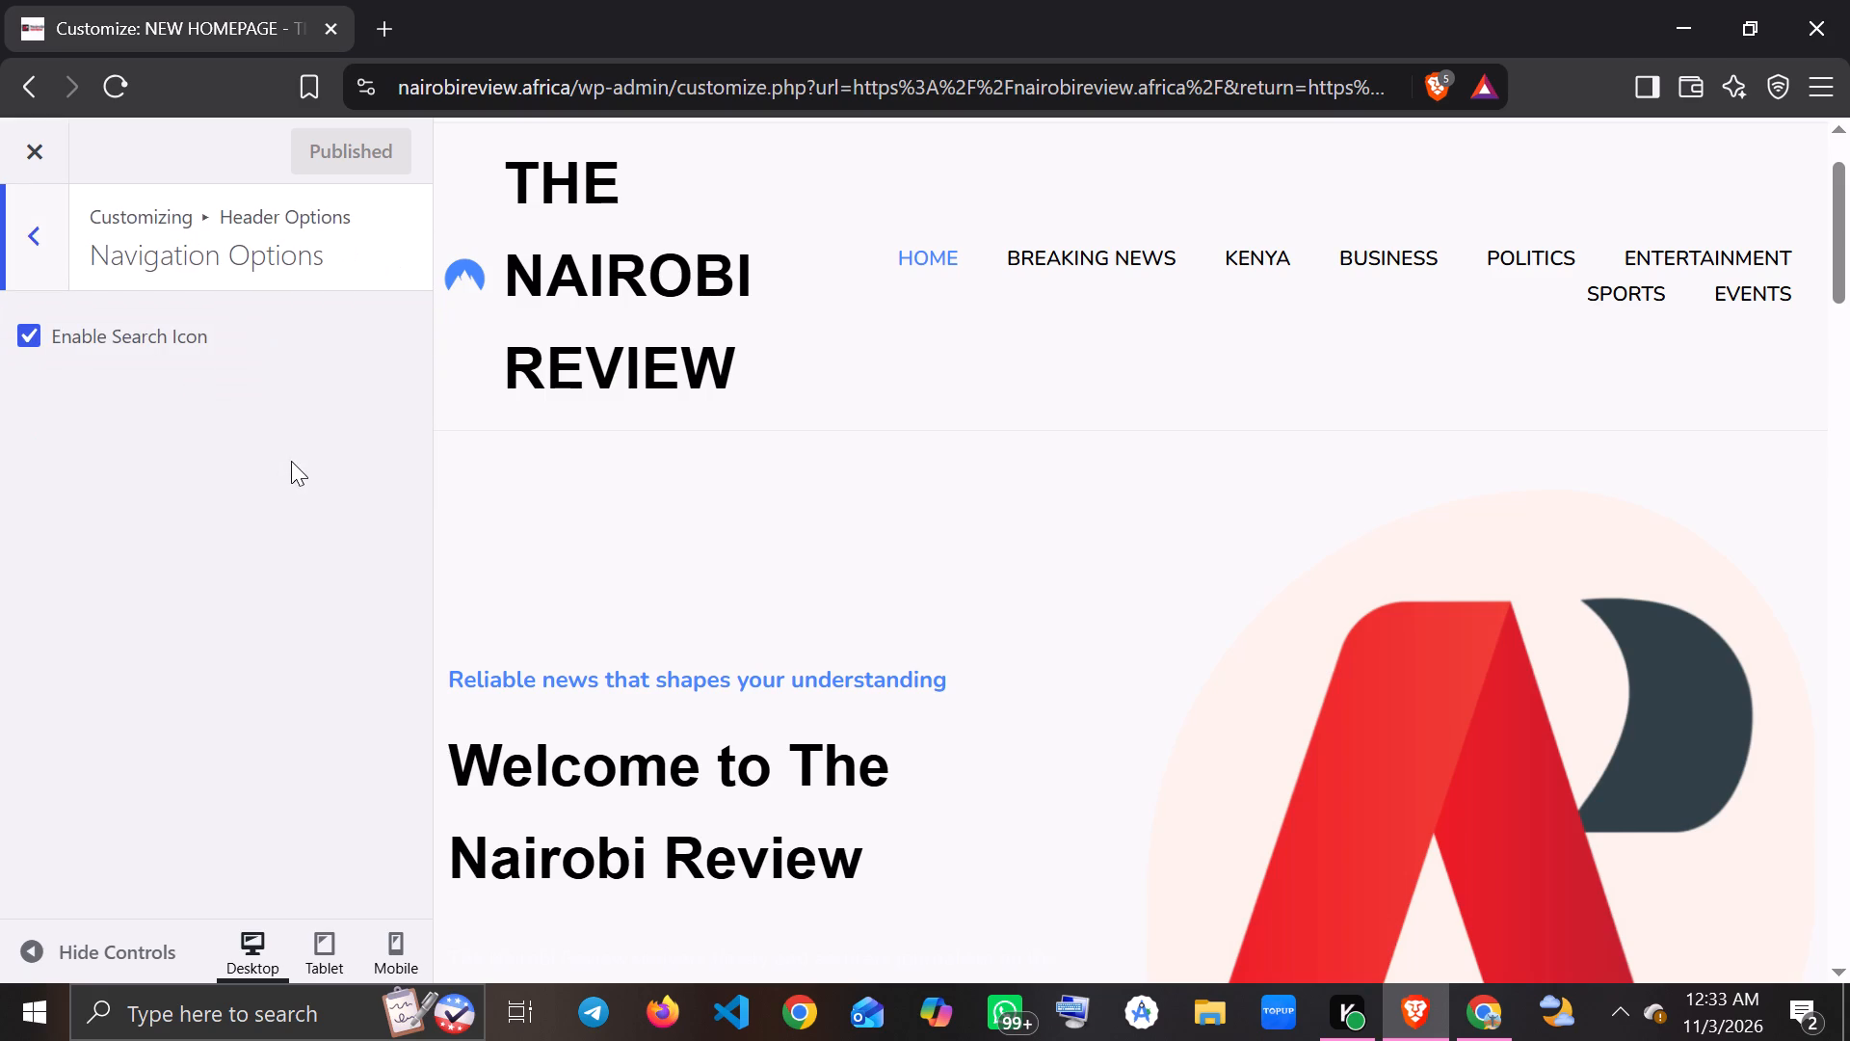
pyautogui.click(54, 226)
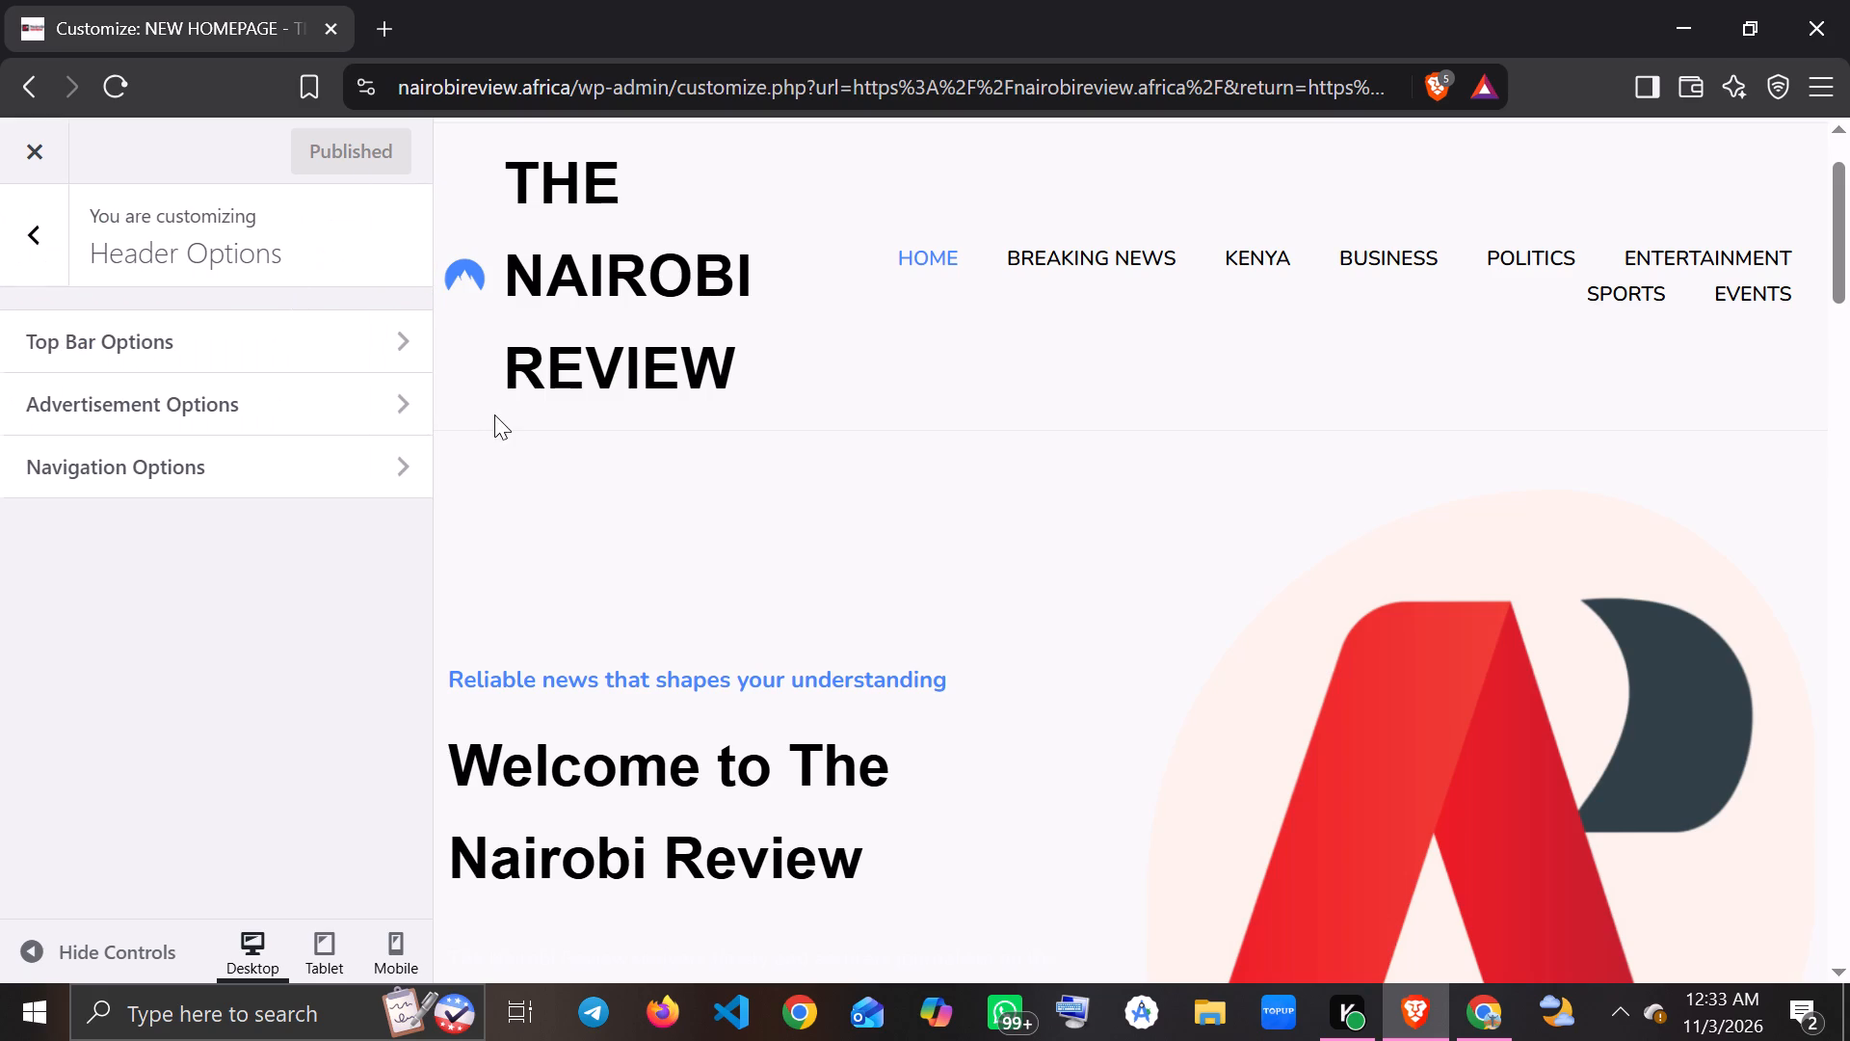
# Examine the homepage preview from the news grid to the Recent Posts section.
pyautogui.scroll(-3, 494, 414)
pyautogui.scroll(-5, 798, 647)
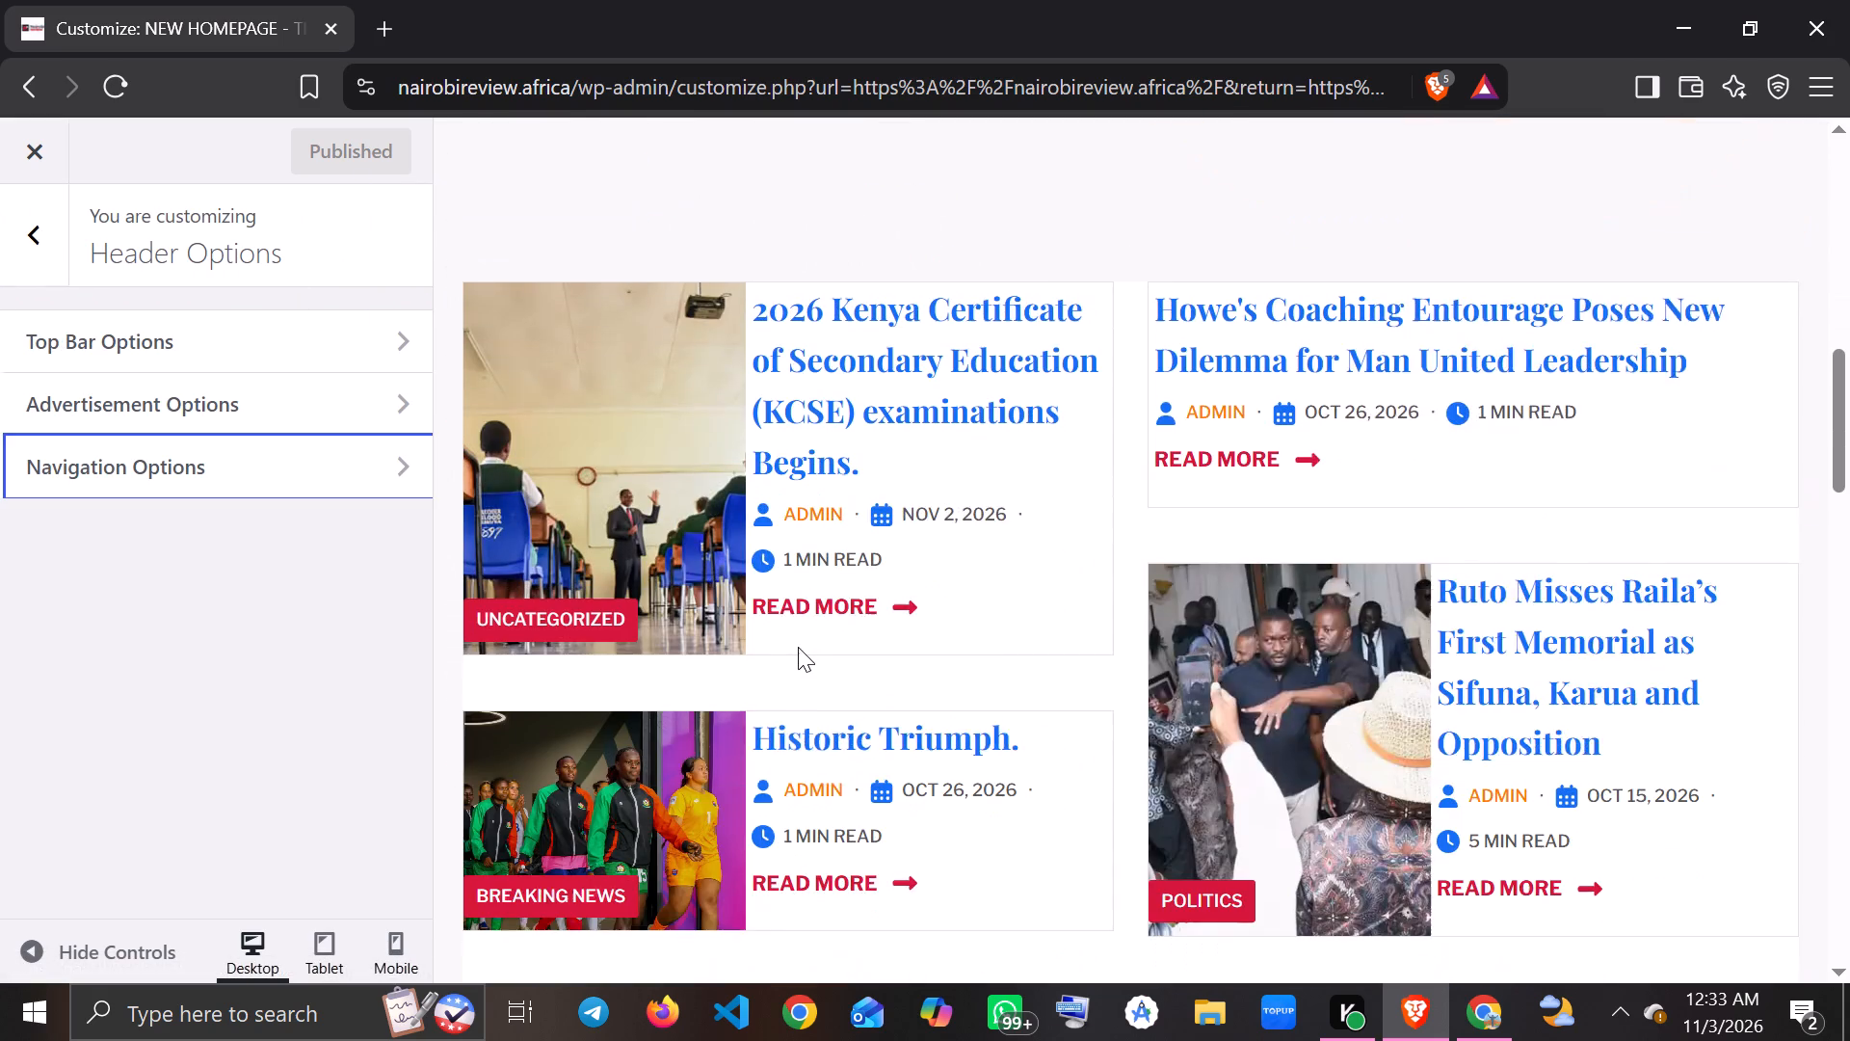
pyautogui.scroll(-10, 798, 647)
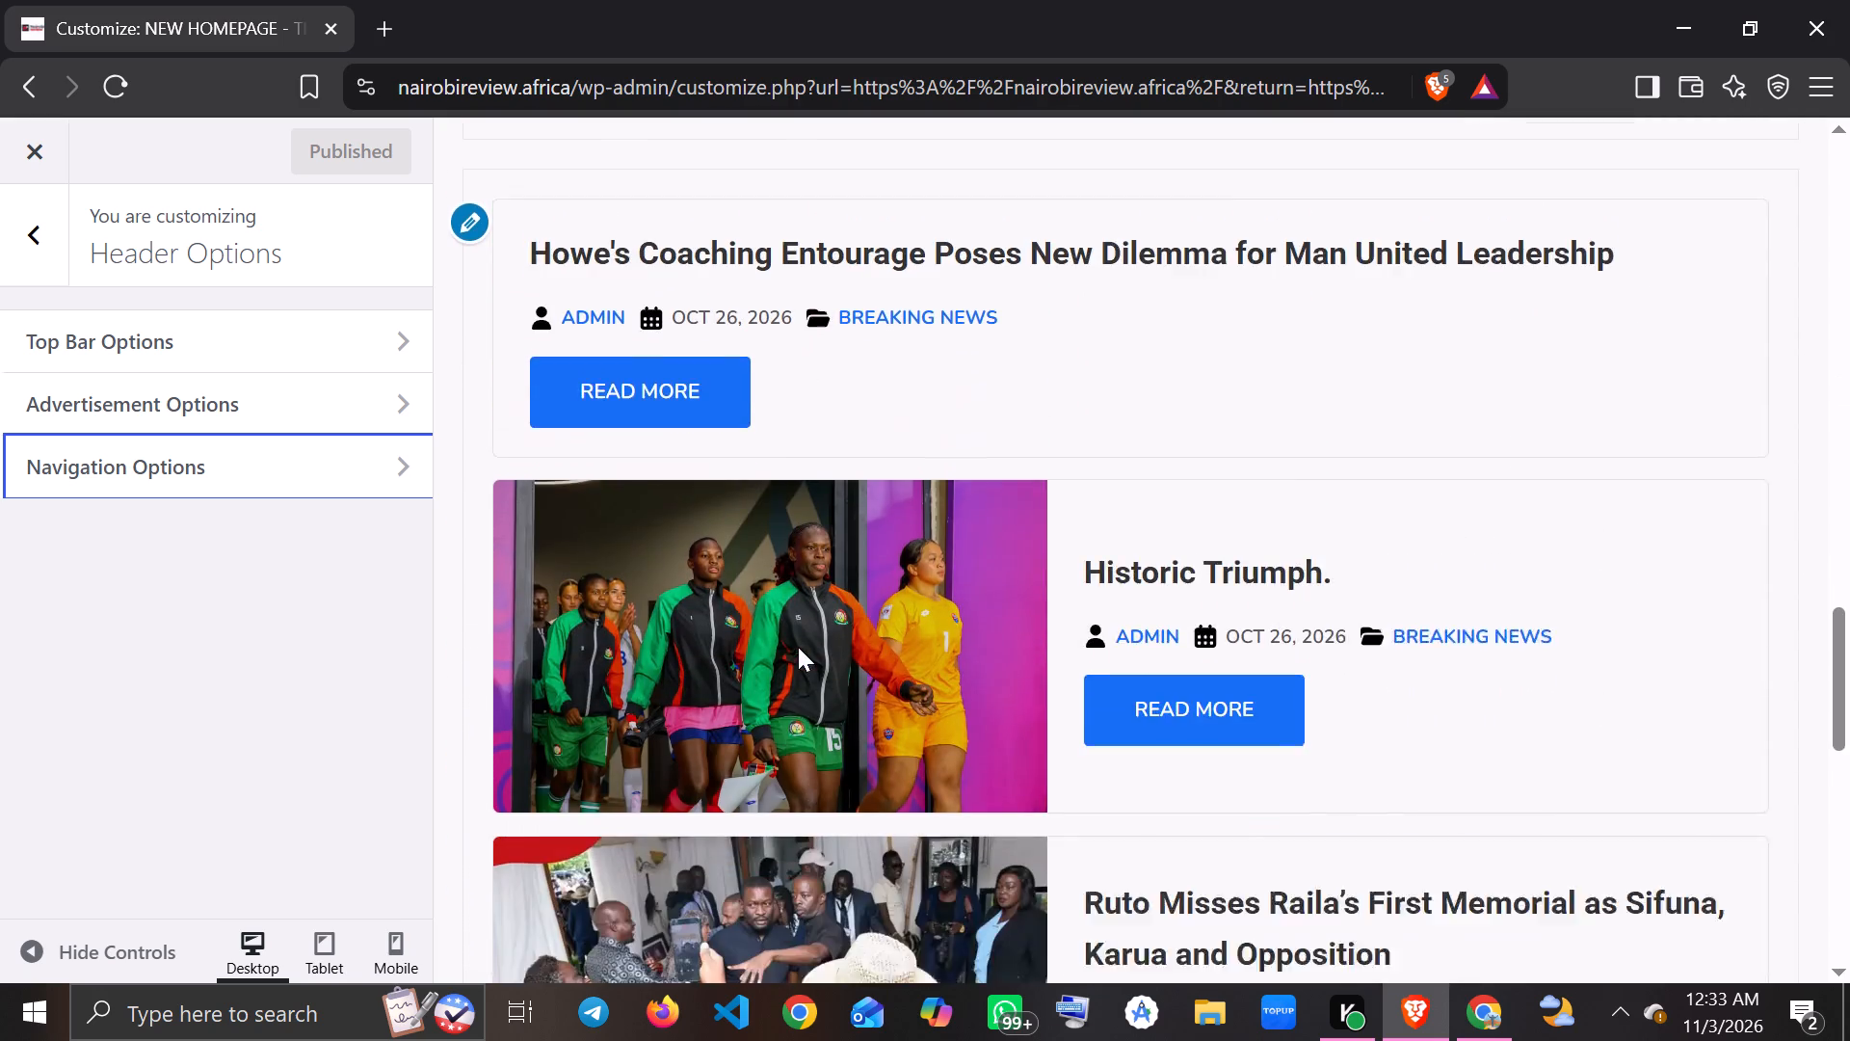
pyautogui.scroll(-1, 798, 647)
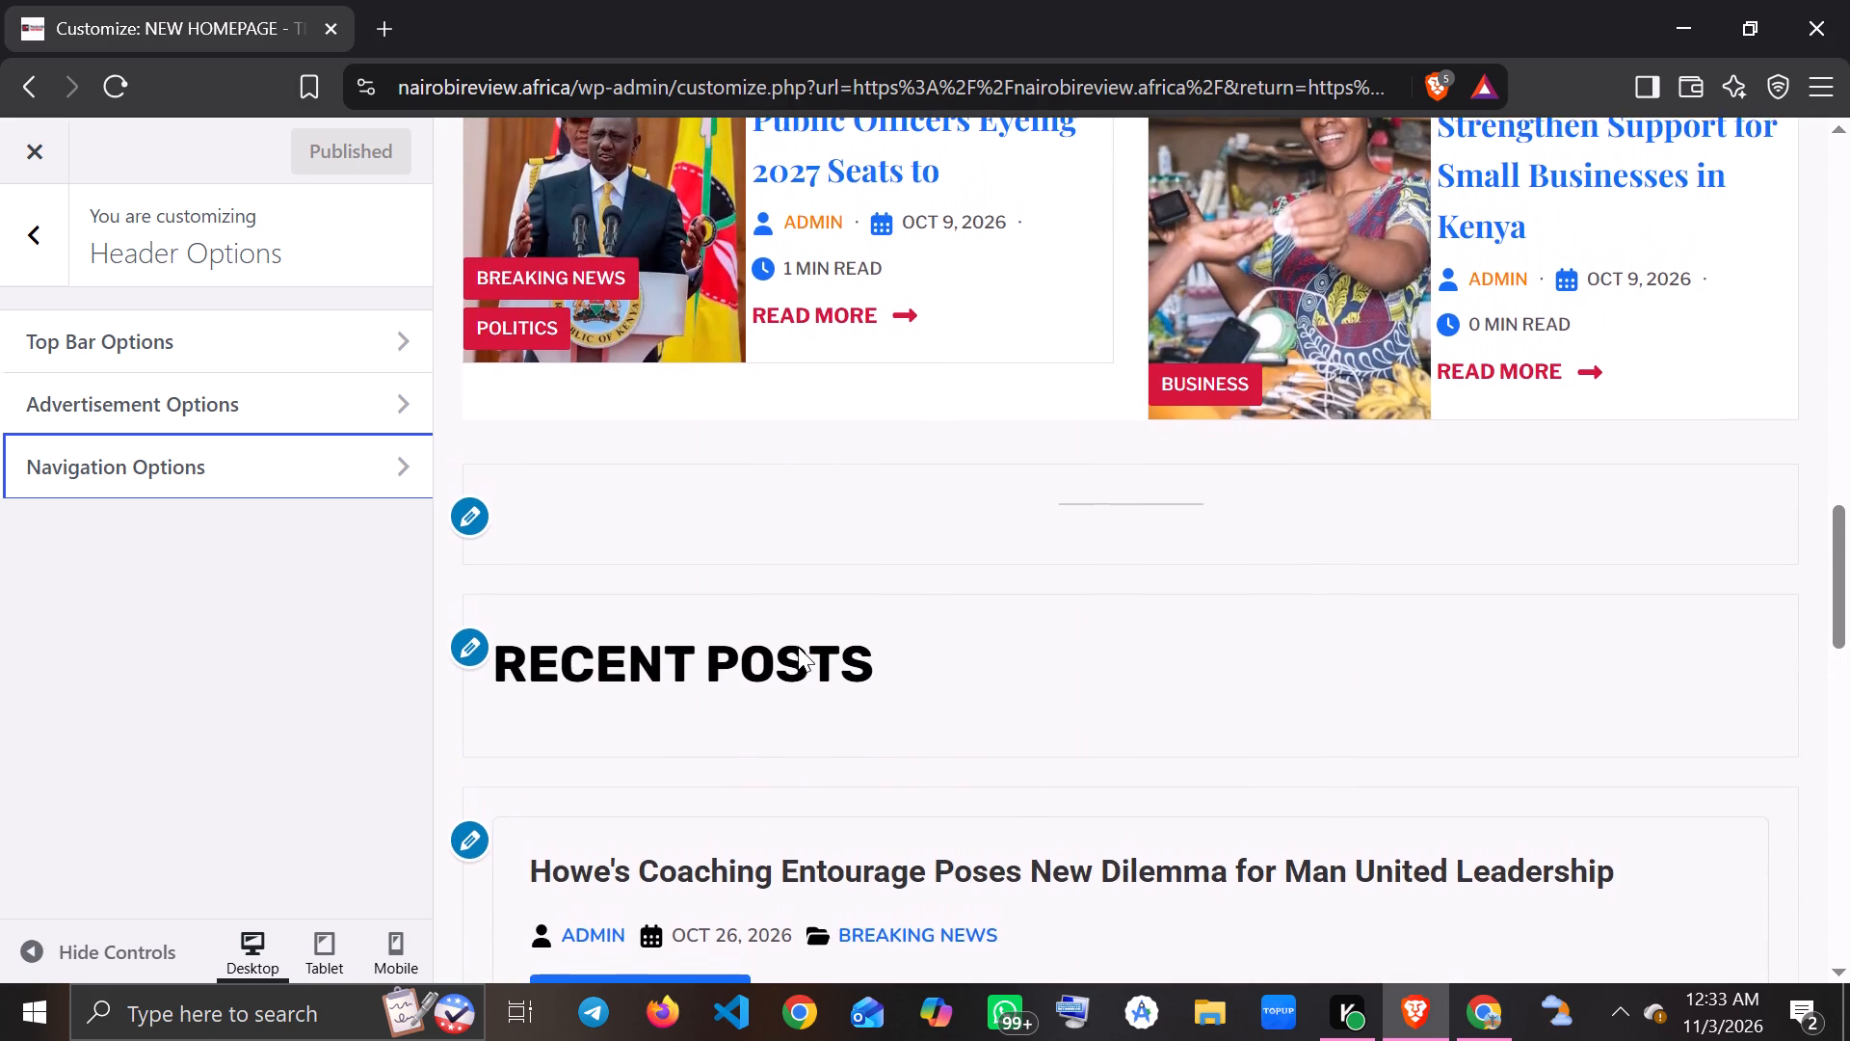
pyautogui.scroll(-1, 798, 647)
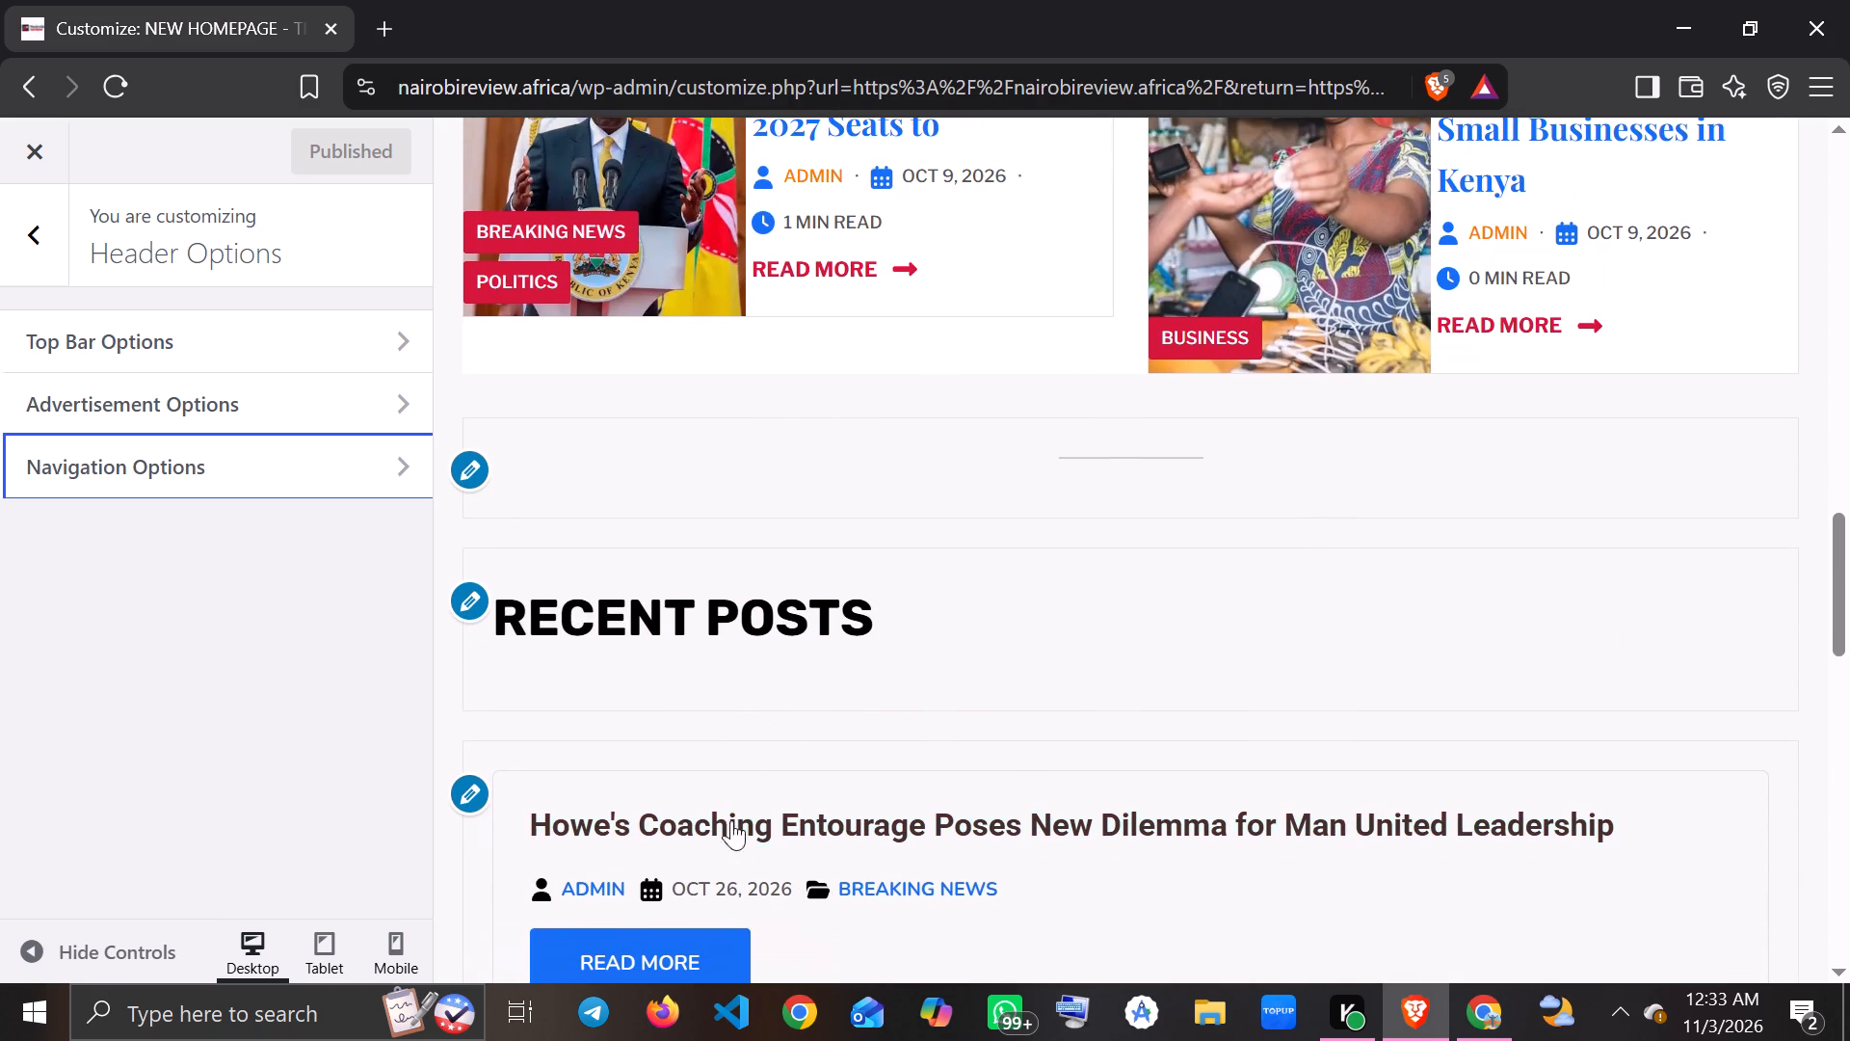
# Switch to Firefox and open the live Nairobi Review homepage from the new-tab shortcuts.
pyautogui.click(660, 1005)
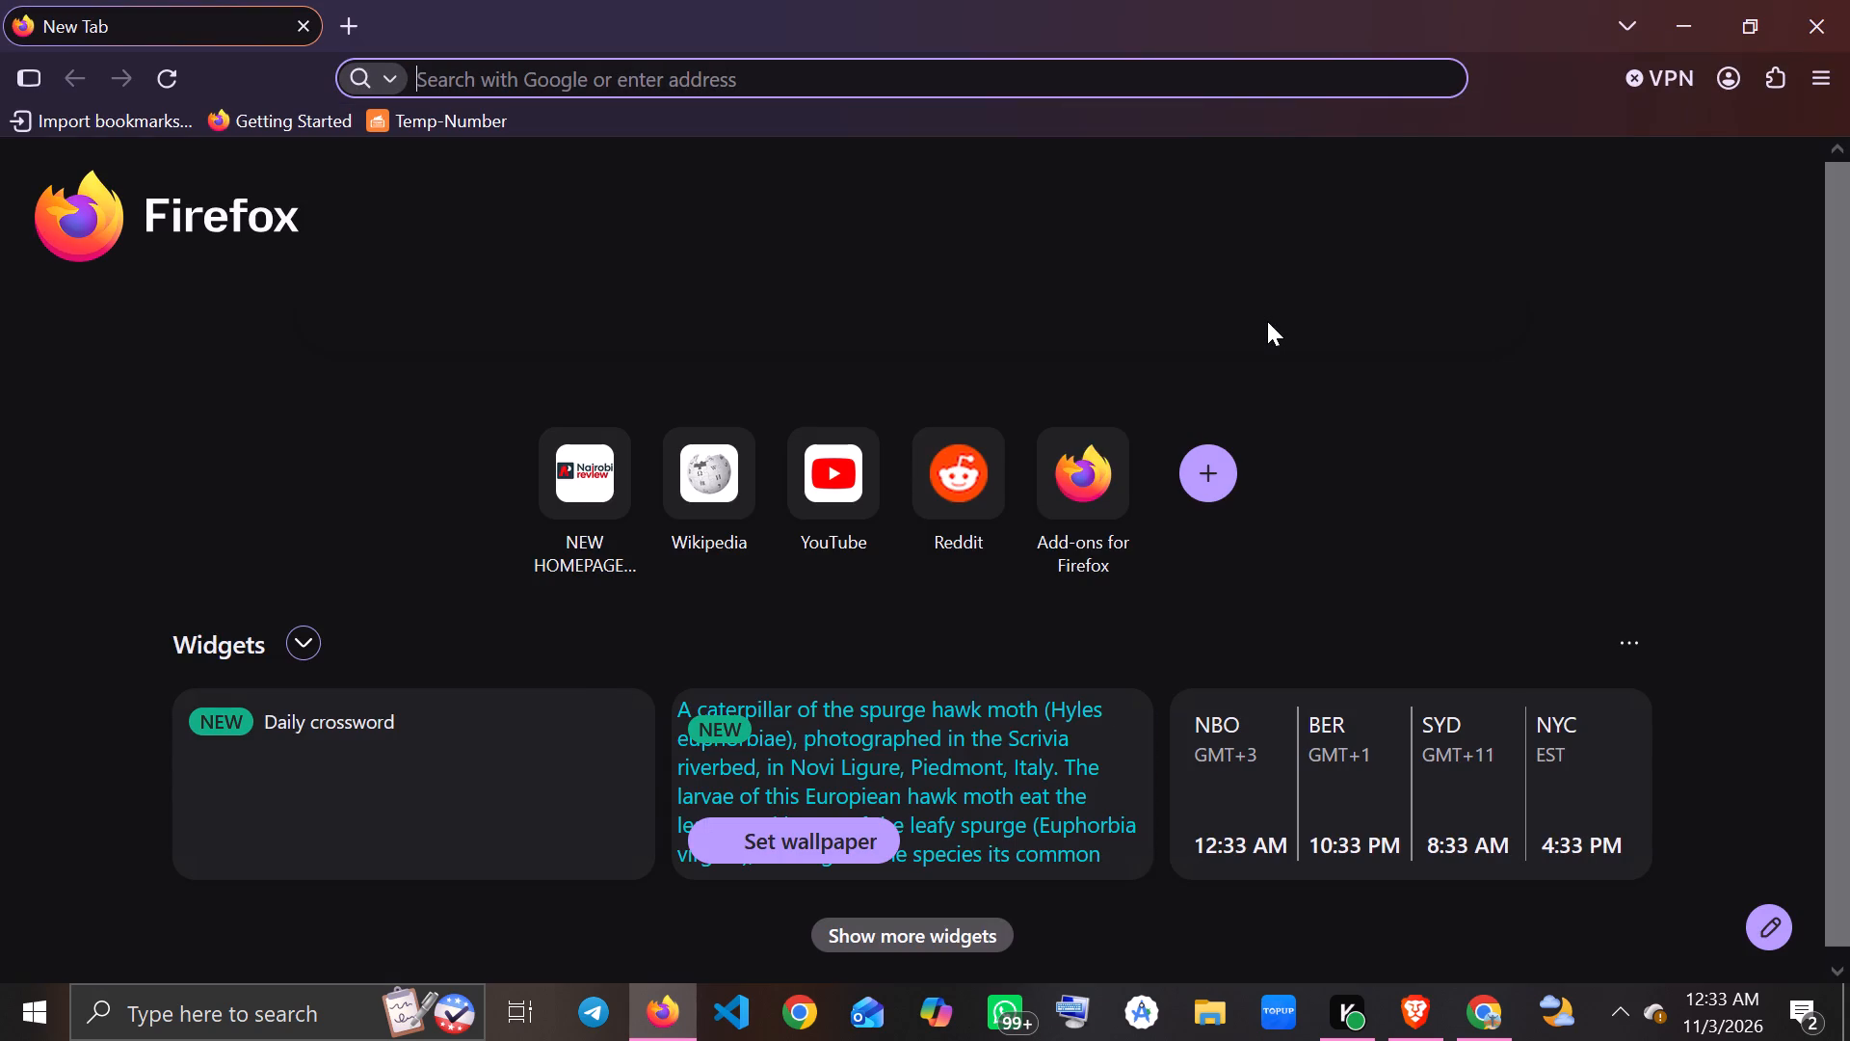
pyautogui.moveTo(1267, 321); pyautogui.dragTo(616, 479)
pyautogui.click(616, 479)
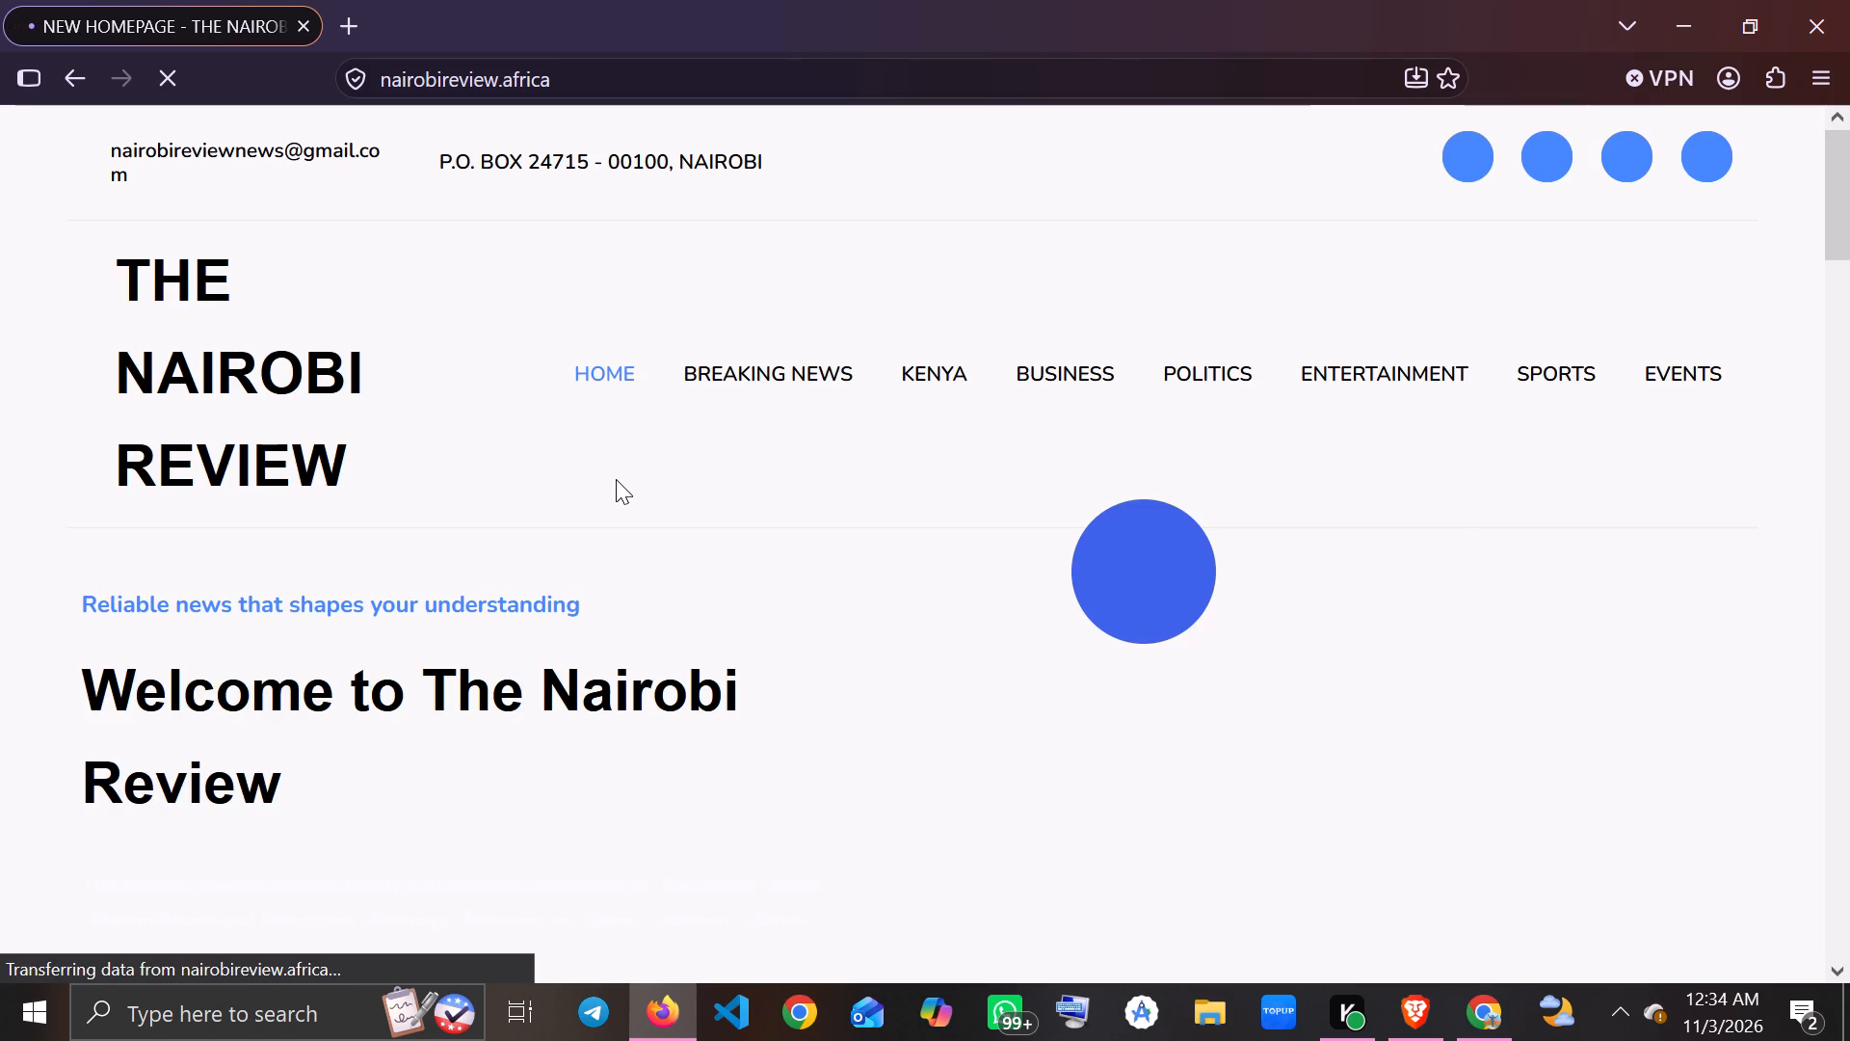
# Accept all cookies on the live homepage.
pyautogui.scroll(-4, 616, 479)
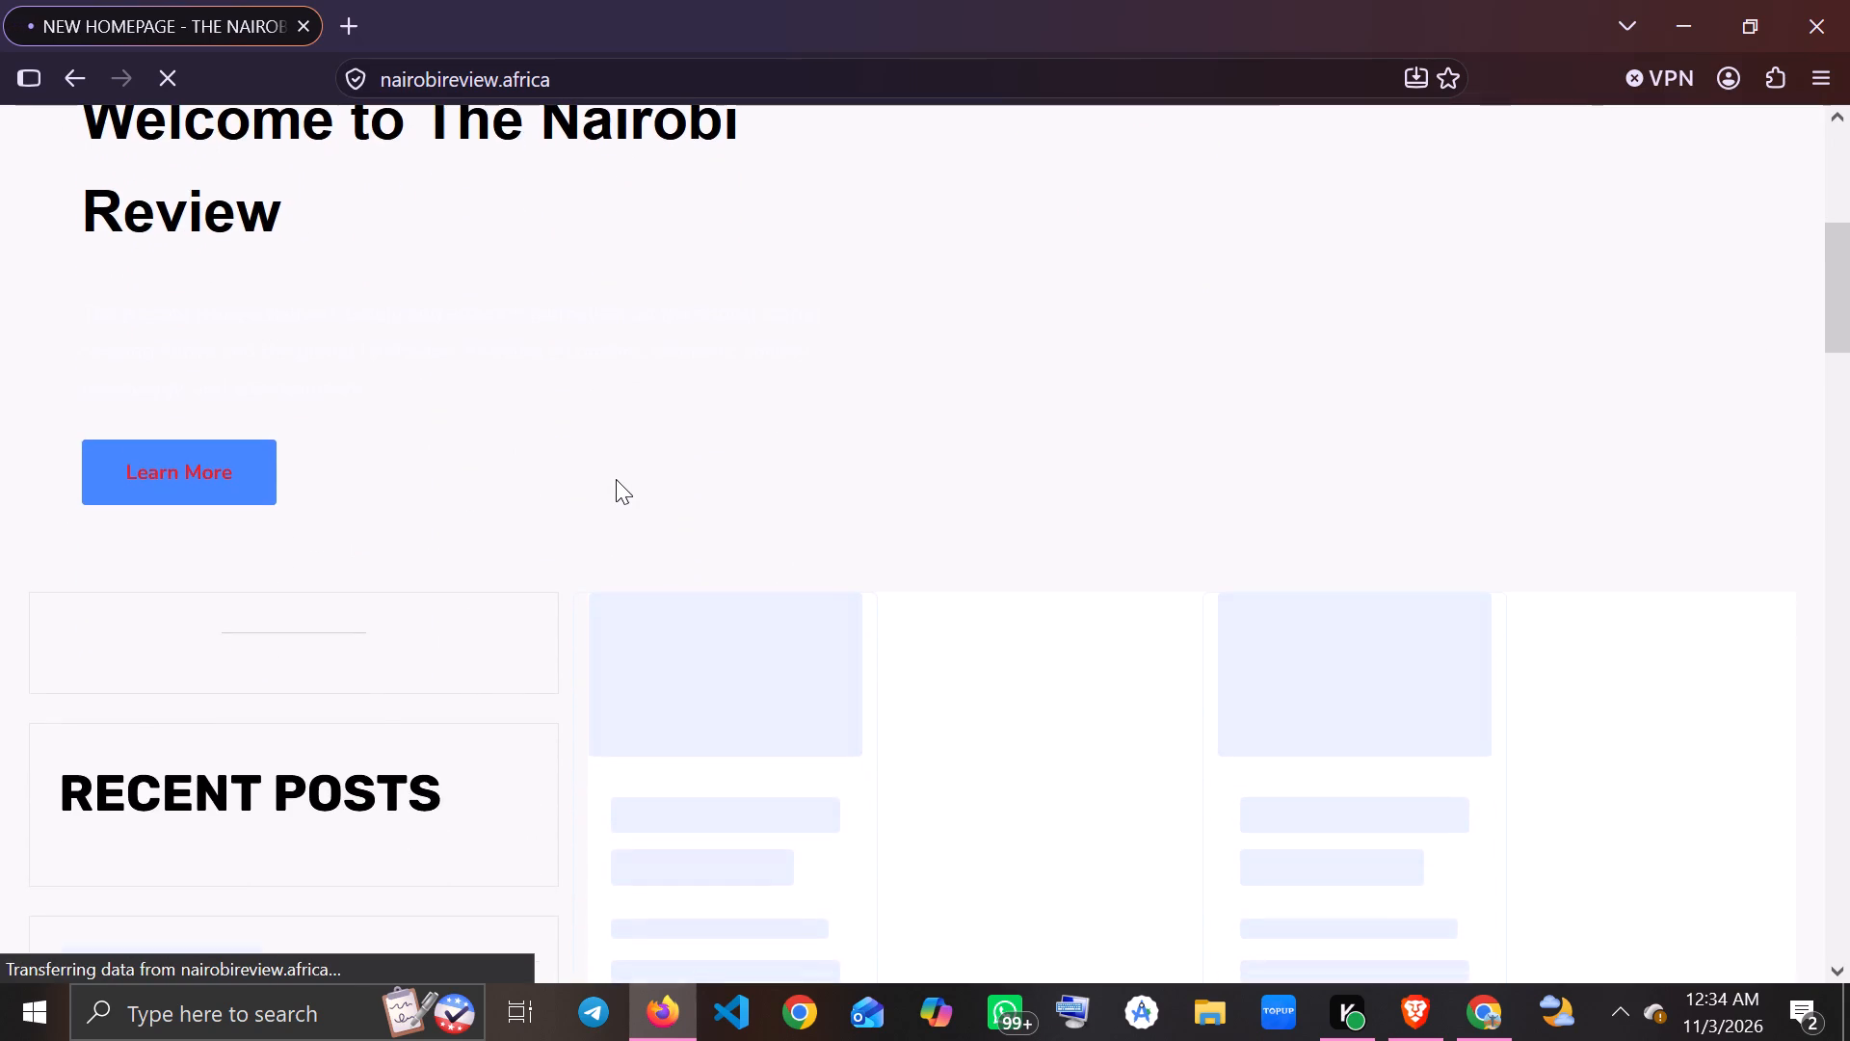
pyautogui.scroll(-2, 616, 479)
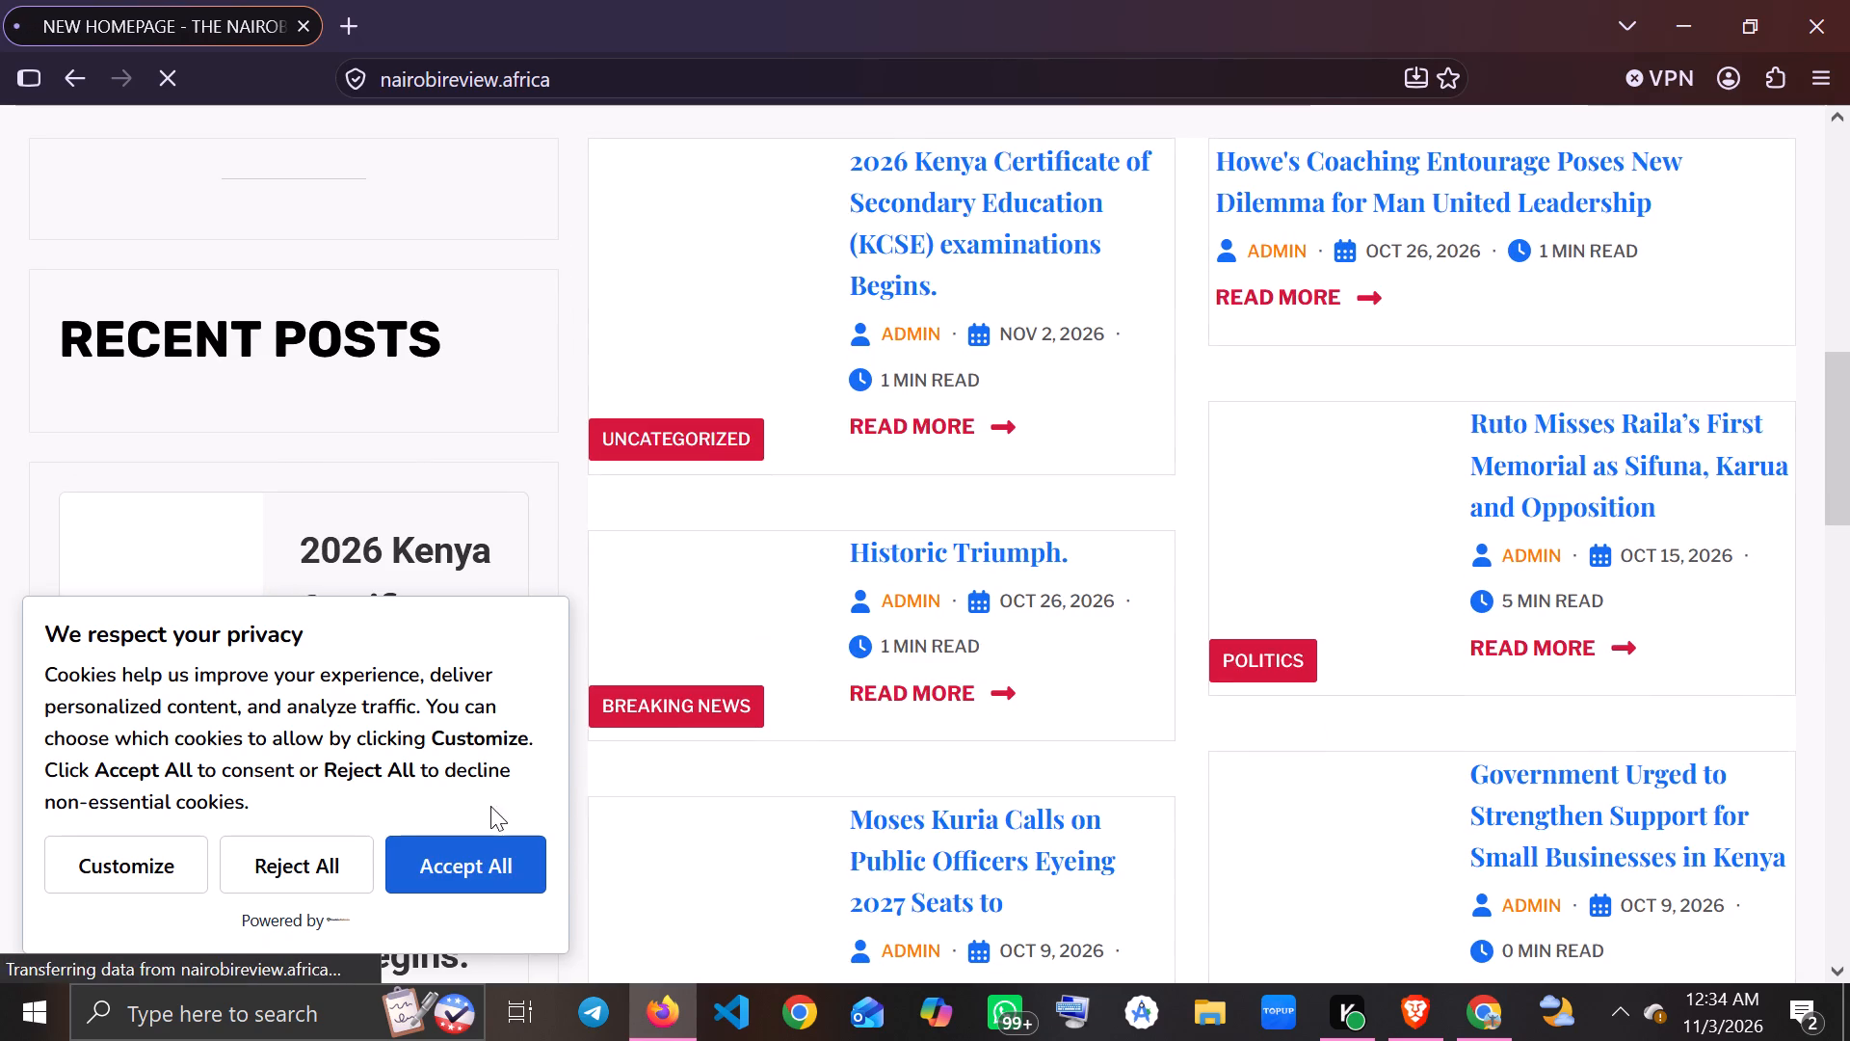
pyautogui.click(473, 878)
# Examine the live homepage from the news grid through the Recent Posts sidebar to the start of the footer.
pyautogui.scroll(-1, 473, 878)
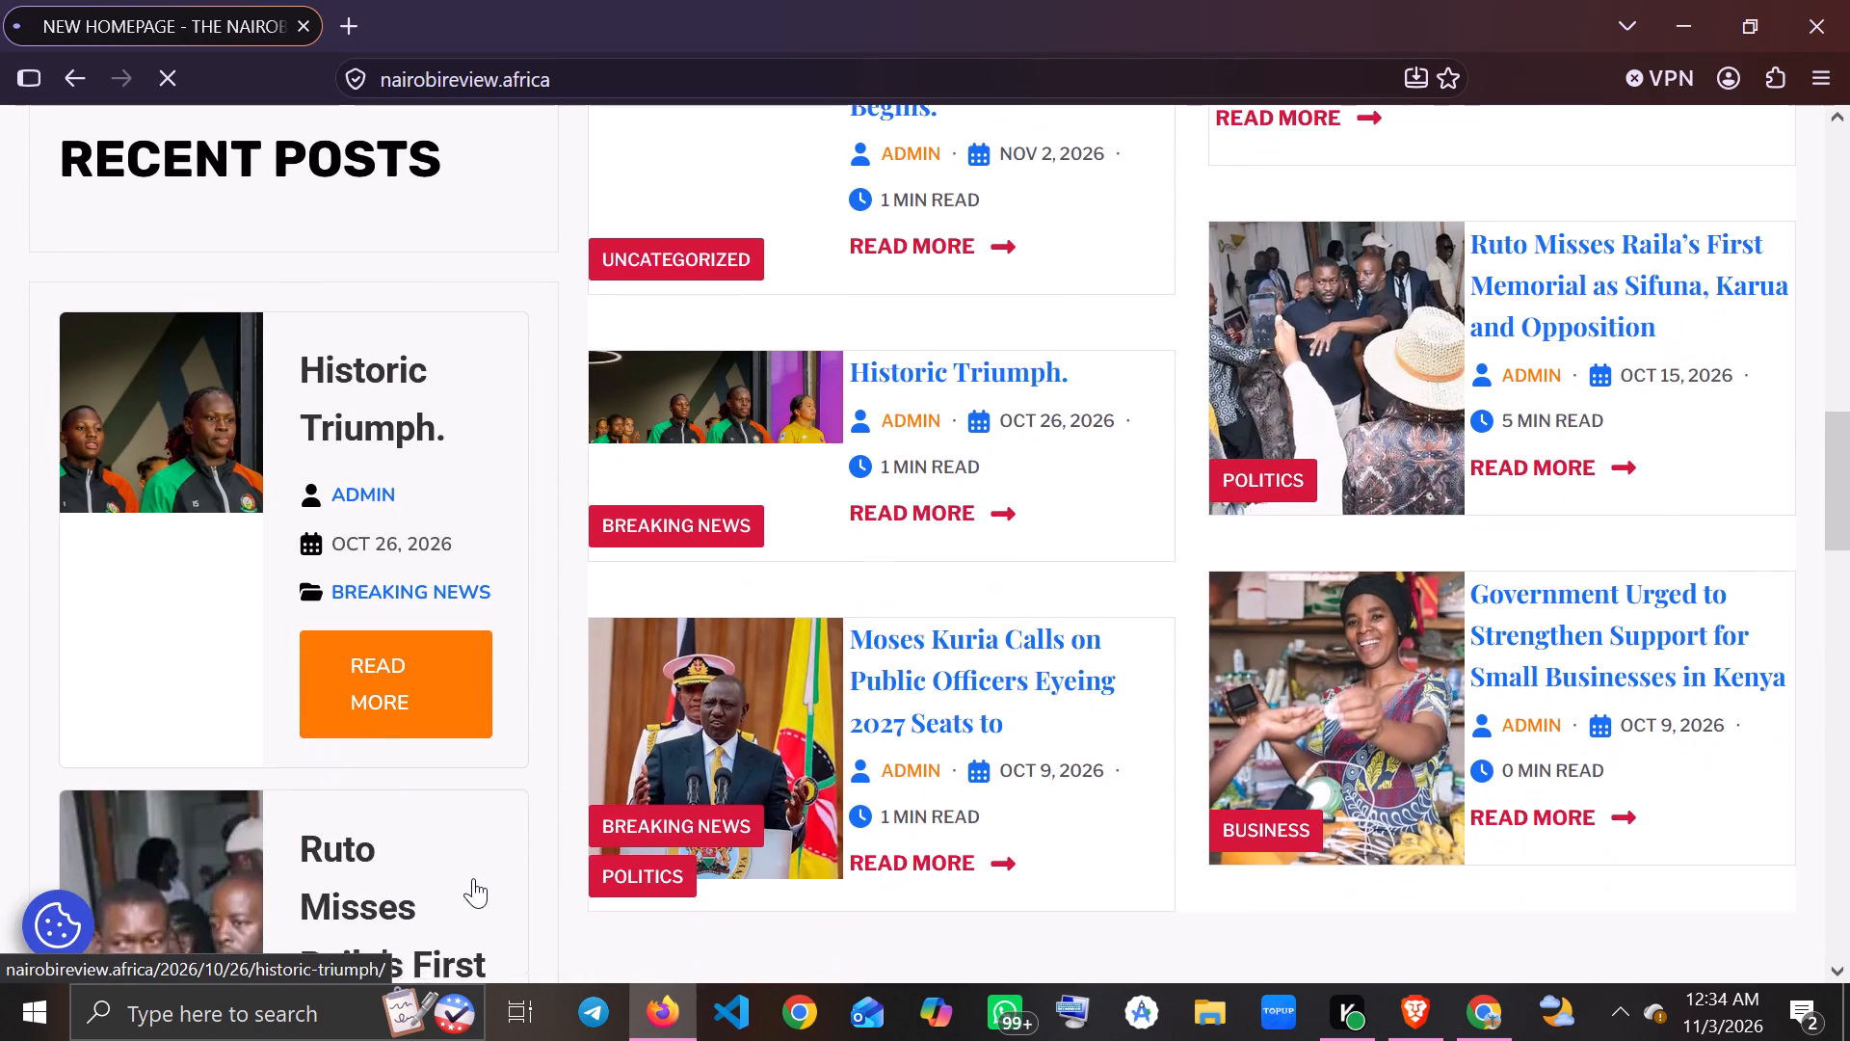
pyautogui.scroll(-5, 473, 878)
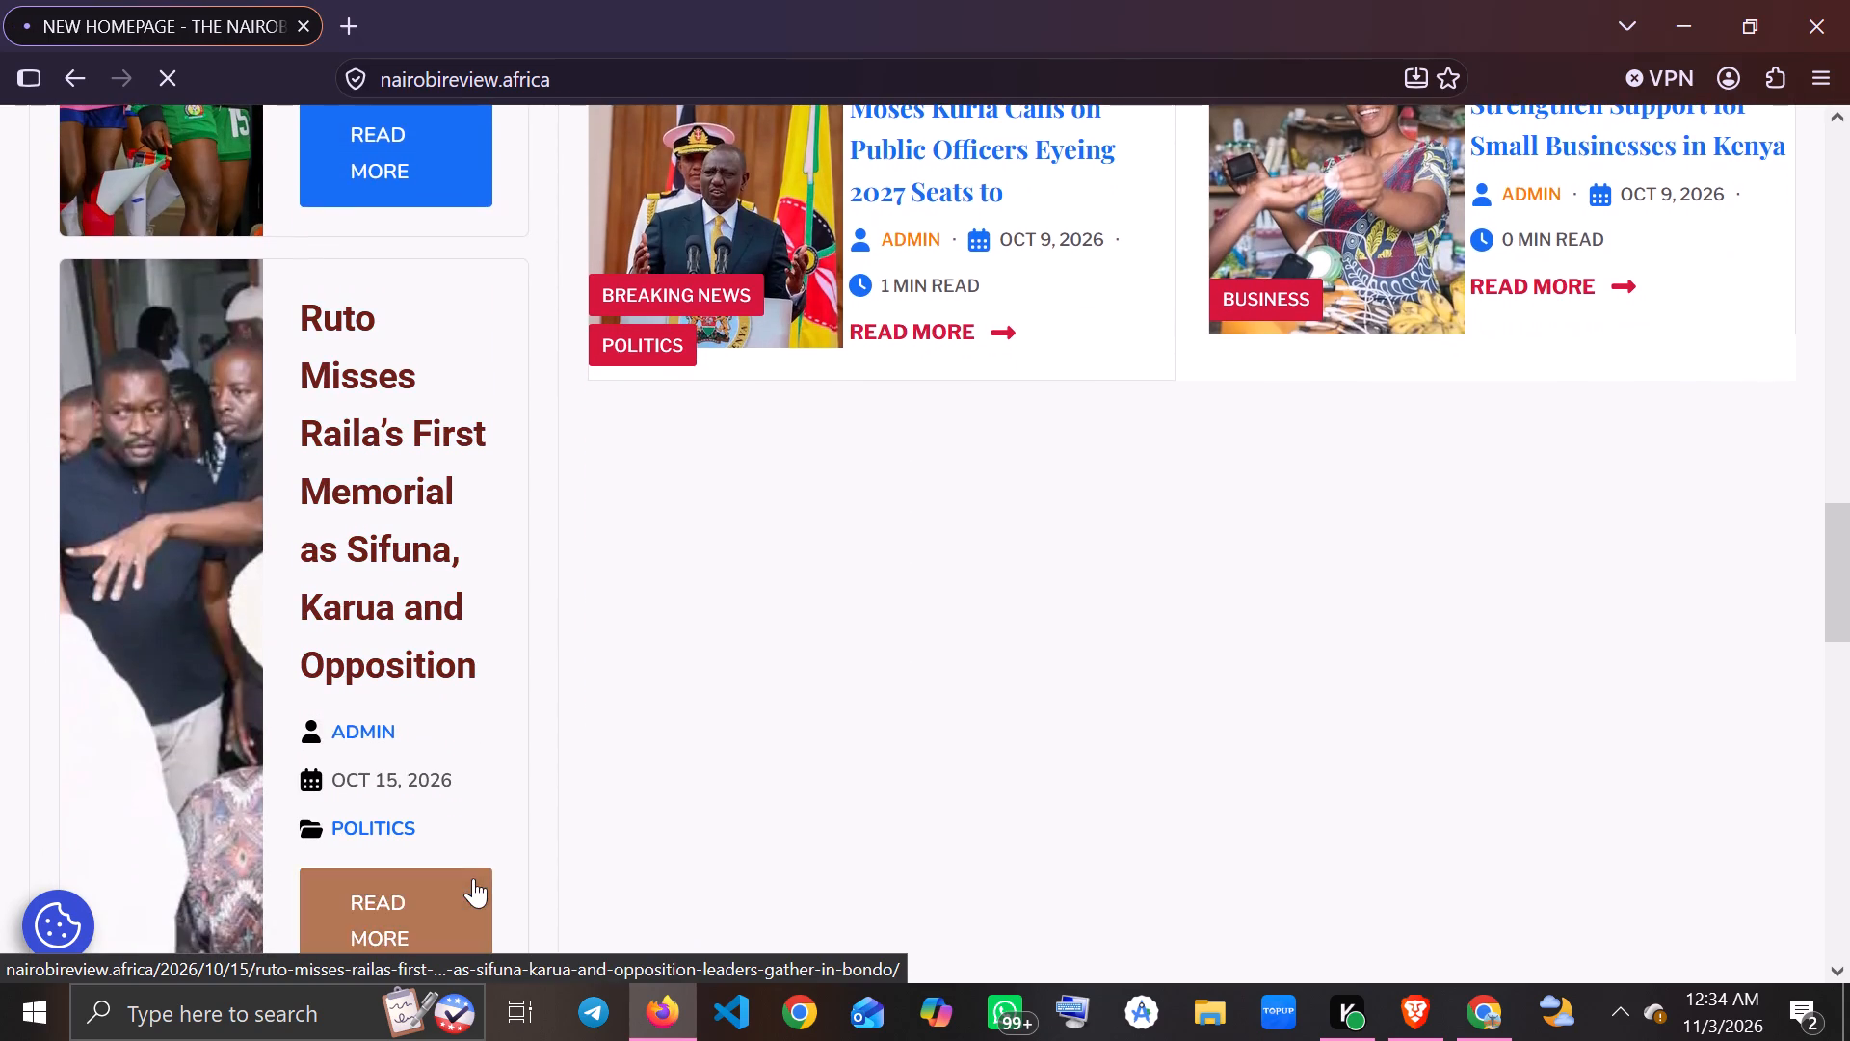
pyautogui.scroll(-6, 473, 878)
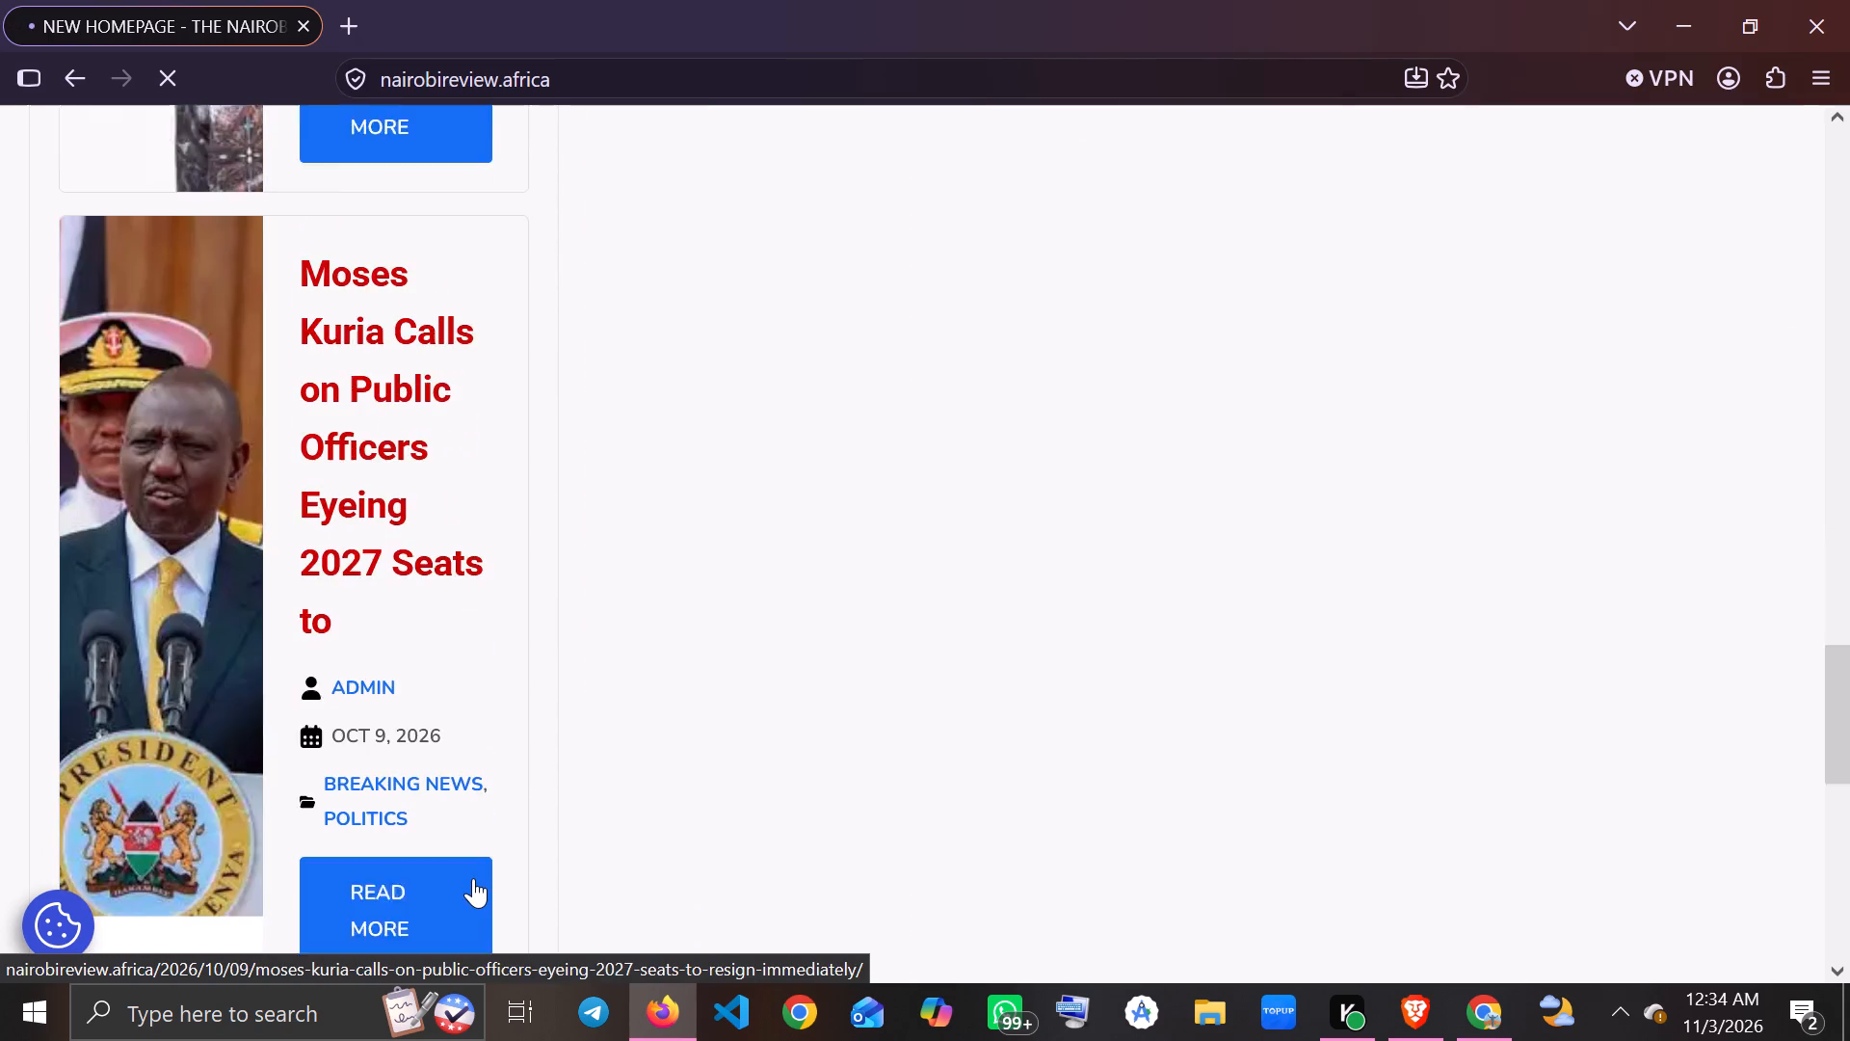
pyautogui.scroll(-3, 473, 878)
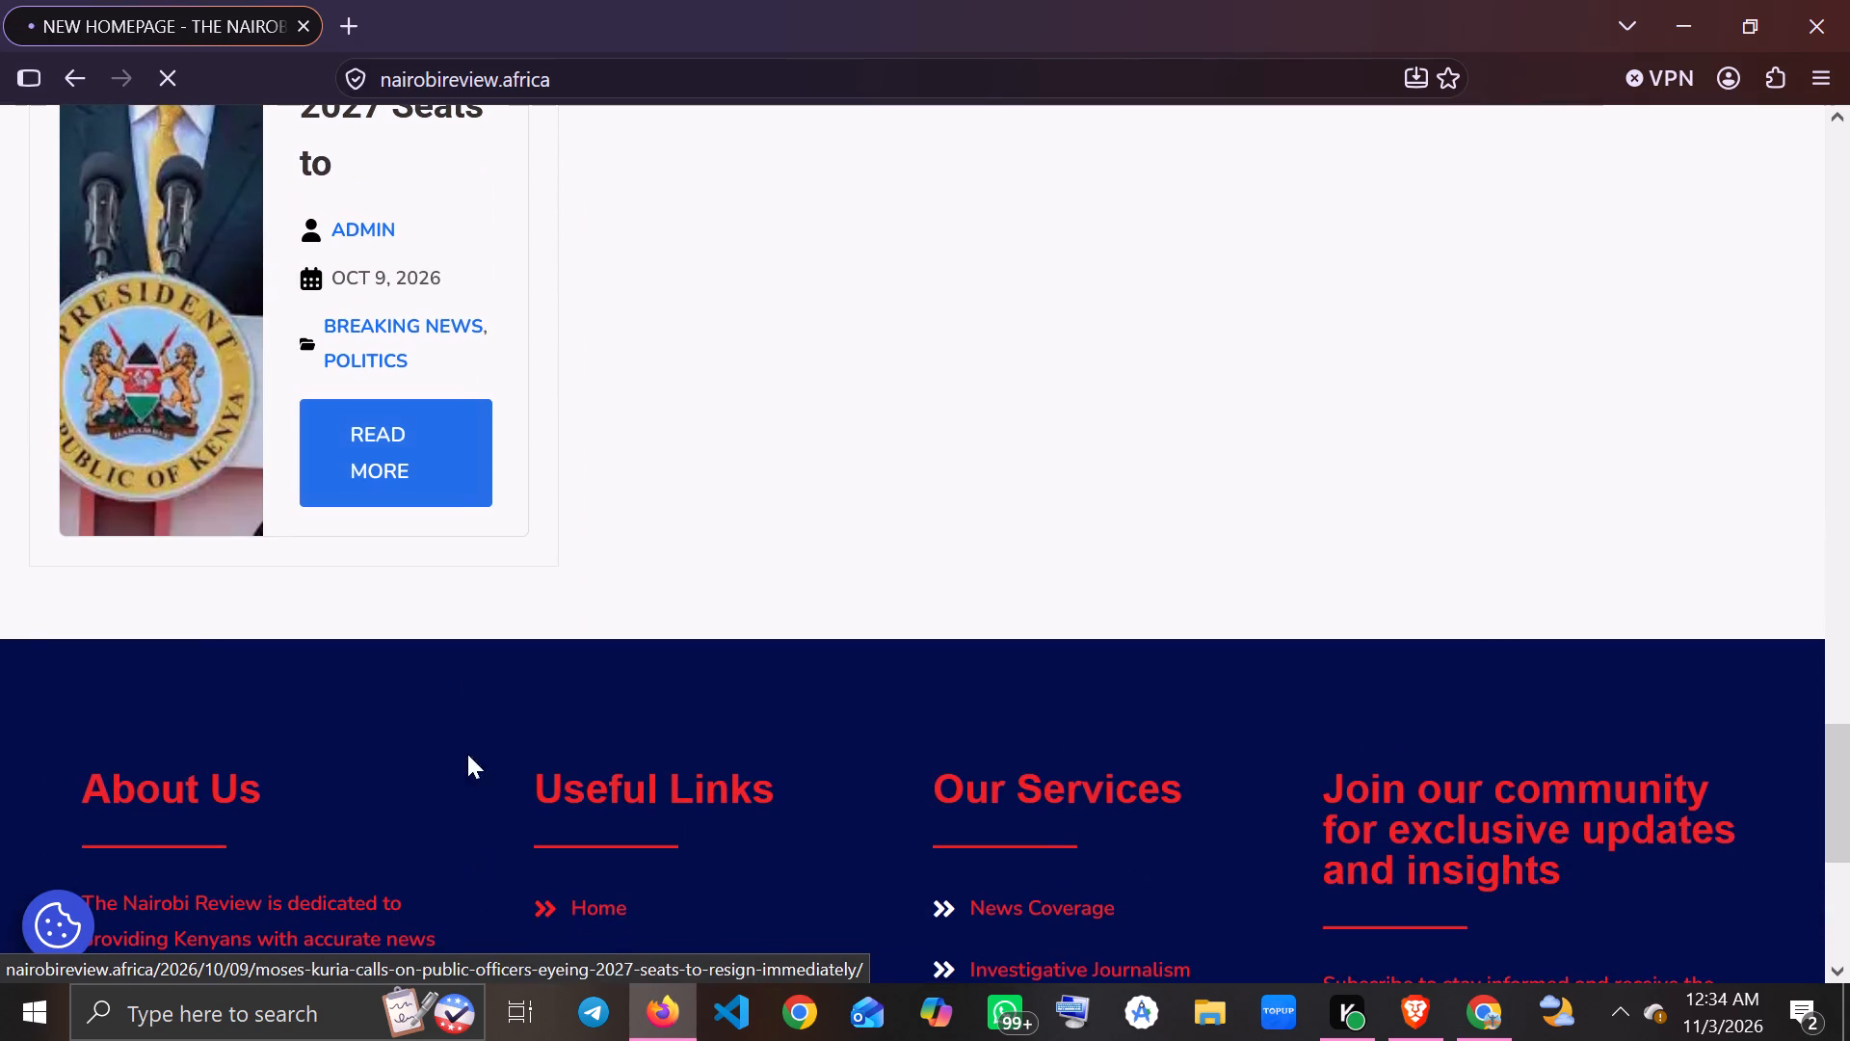
pyautogui.scroll(-2, 459, 472)
# Go back up the live homepage and examine the header, the welcome banner and the start of the news grid.
pyautogui.scroll(2, 459, 472)
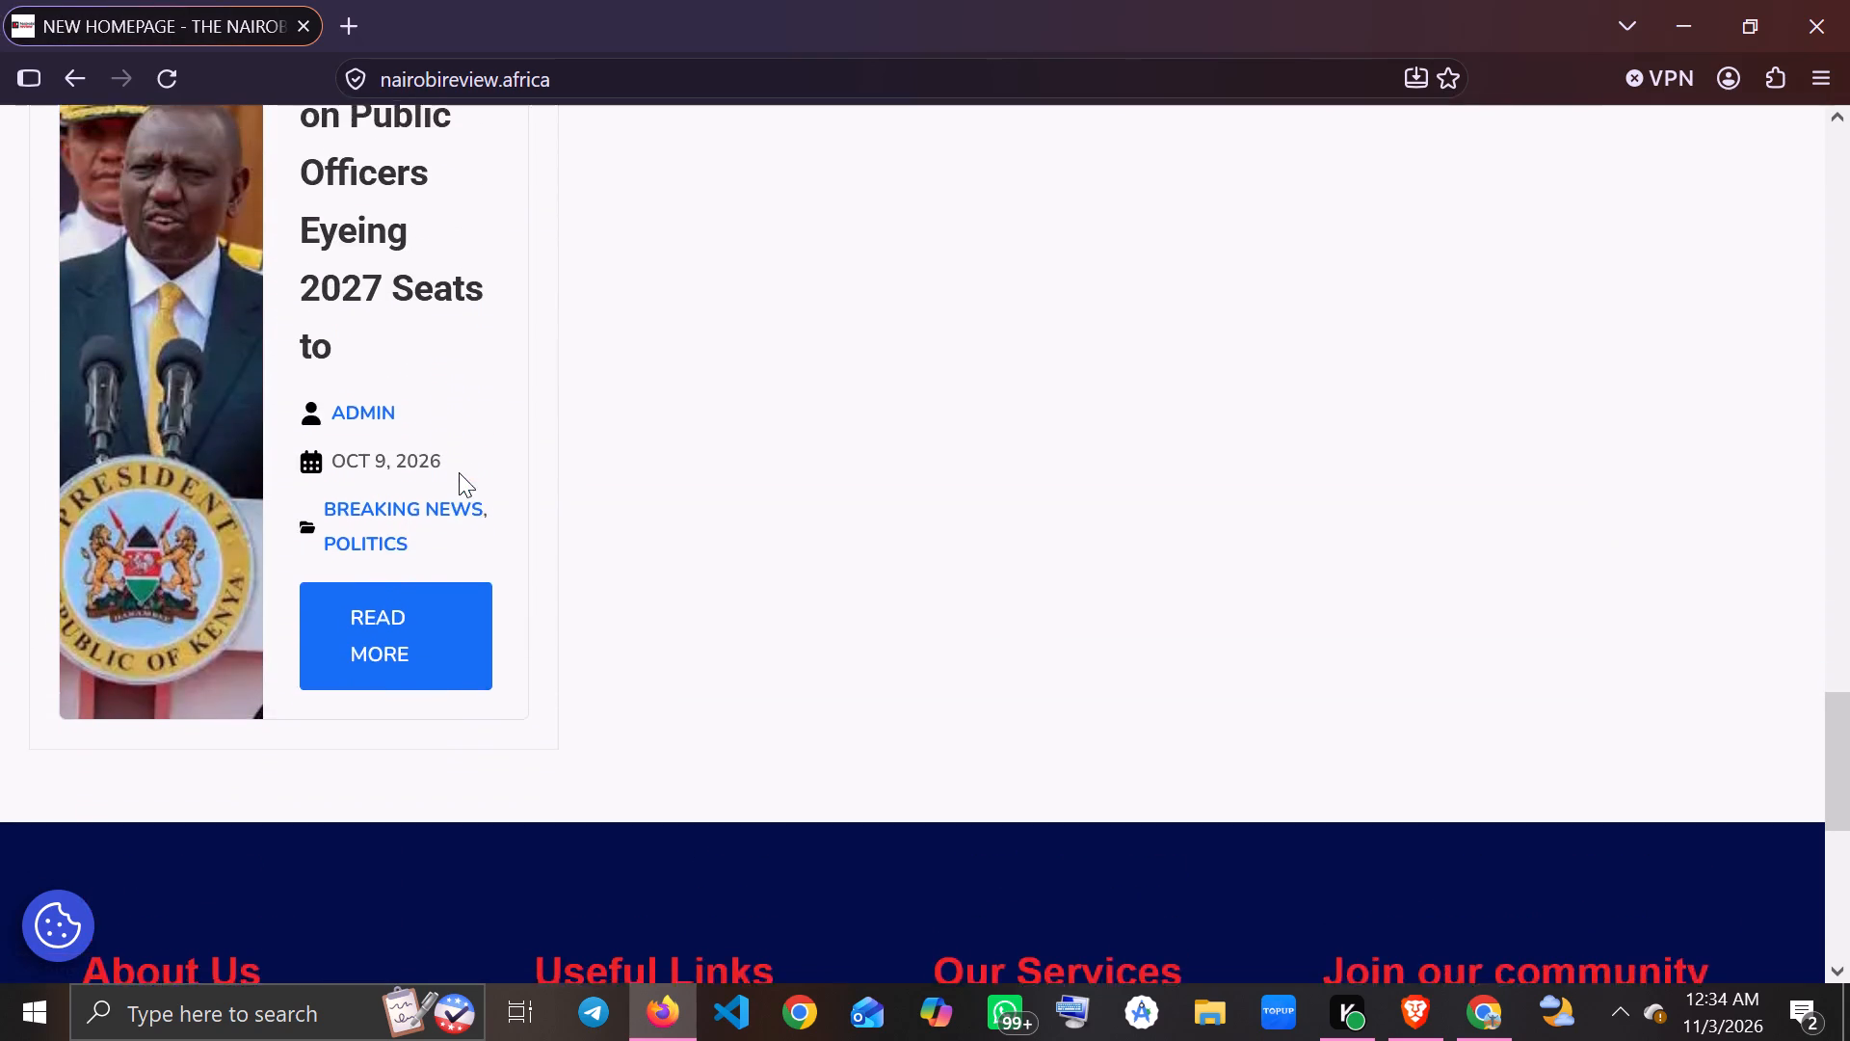
pyautogui.scroll(3, 459, 472)
pyautogui.scroll(3, 509, 596)
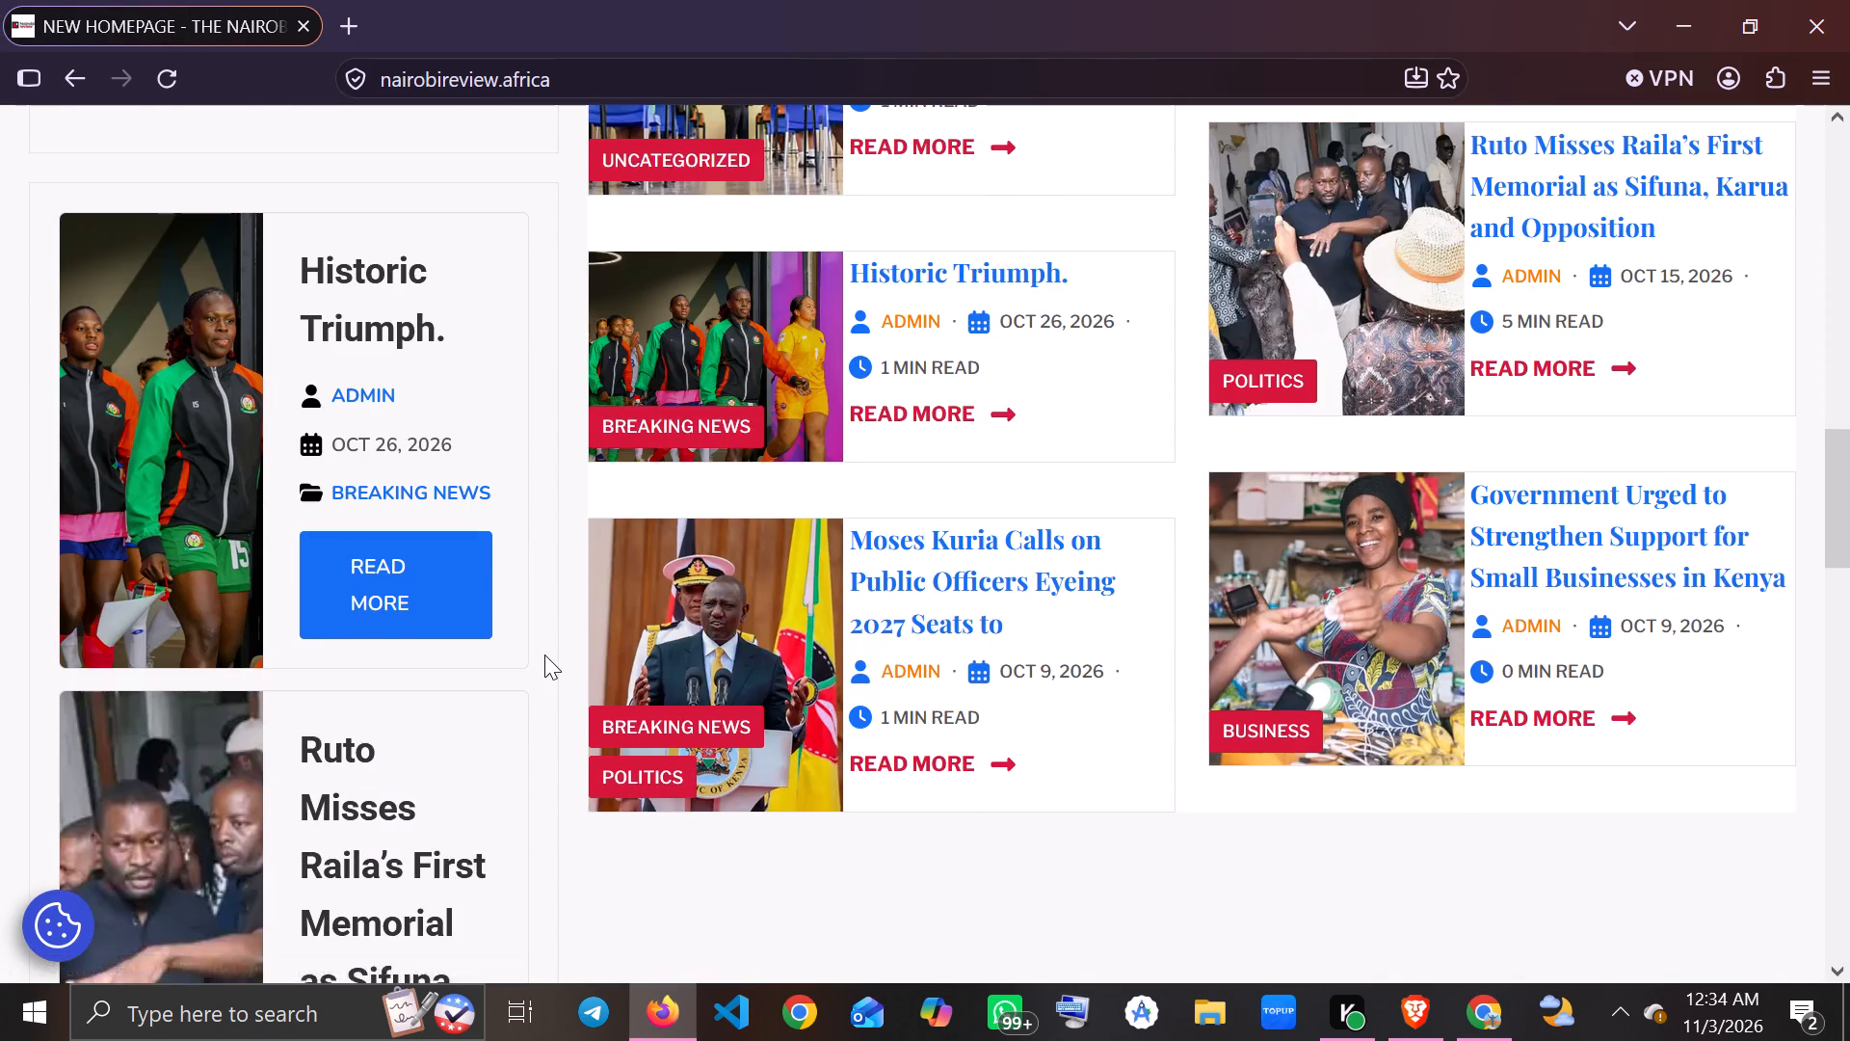
pyautogui.scroll(4, 544, 654)
pyautogui.scroll(-1, 544, 654)
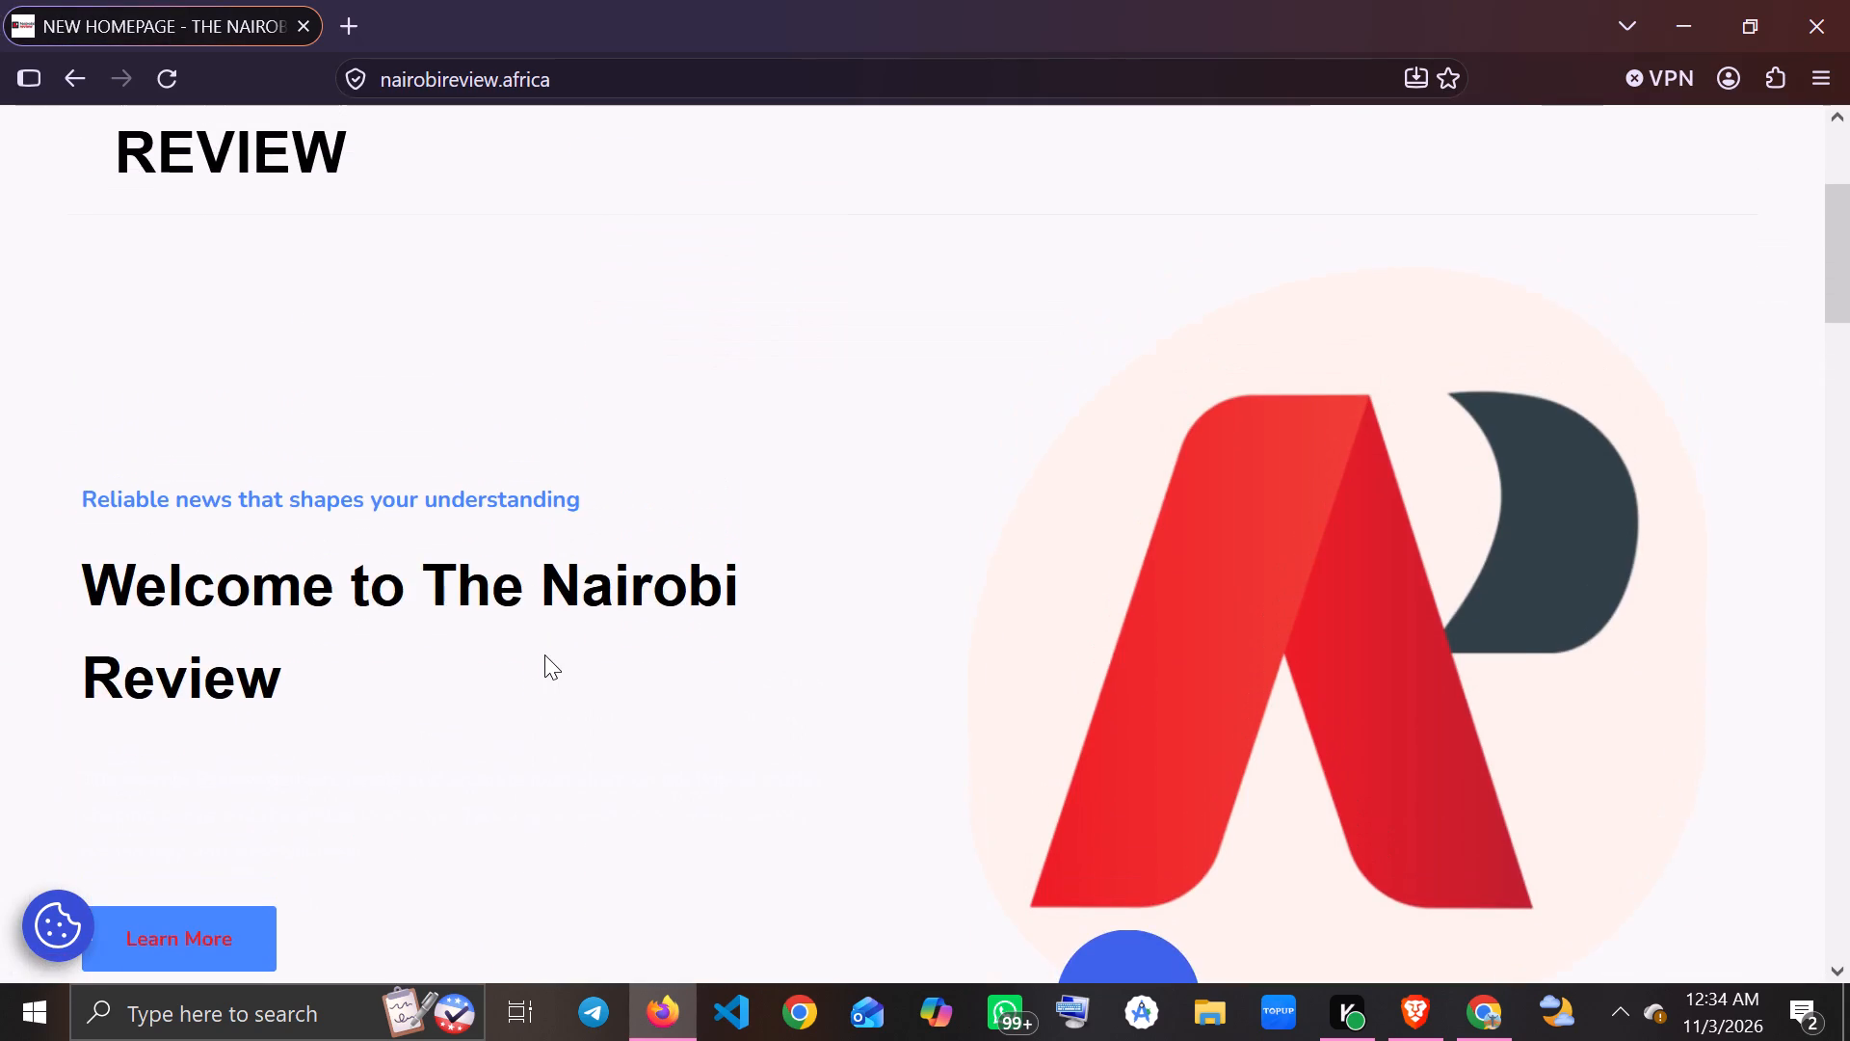
pyautogui.scroll(-3, 544, 654)
pyautogui.hscroll(1, 544, 654)
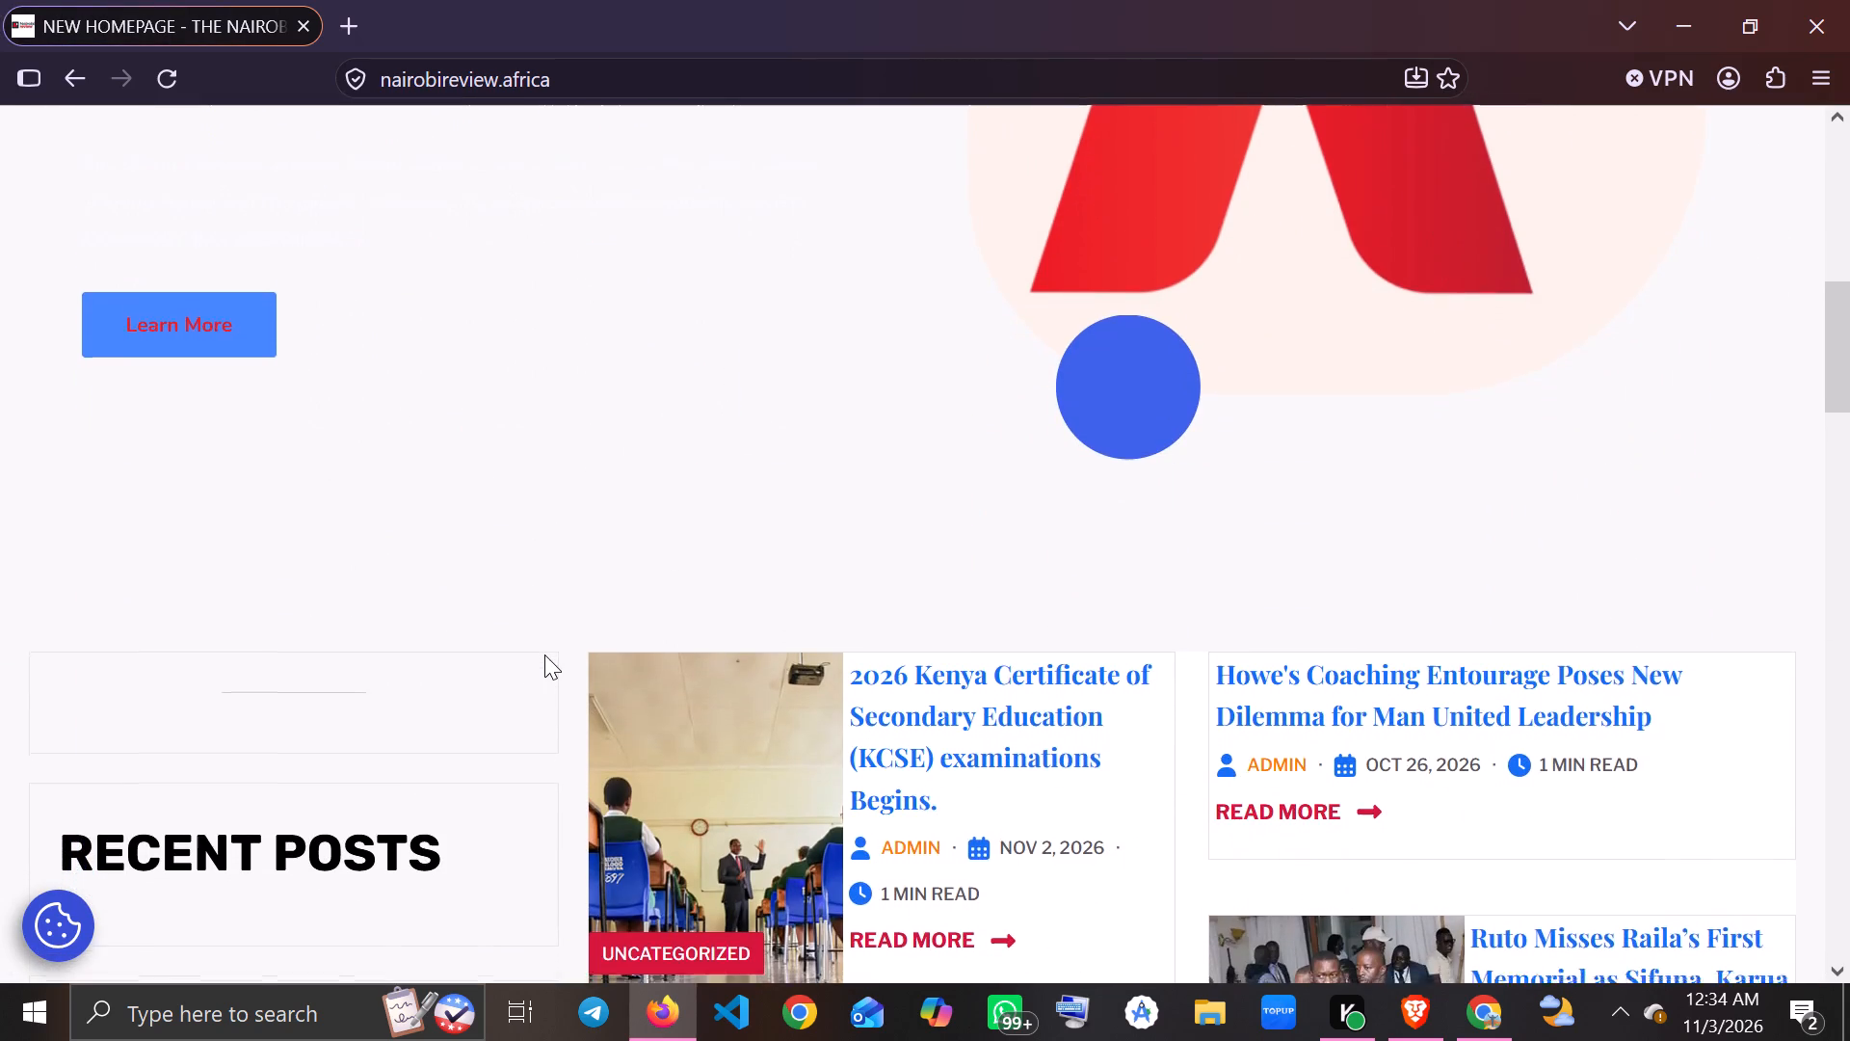
pyautogui.hscroll(2, 544, 654)
pyautogui.scroll(3, 544, 654)
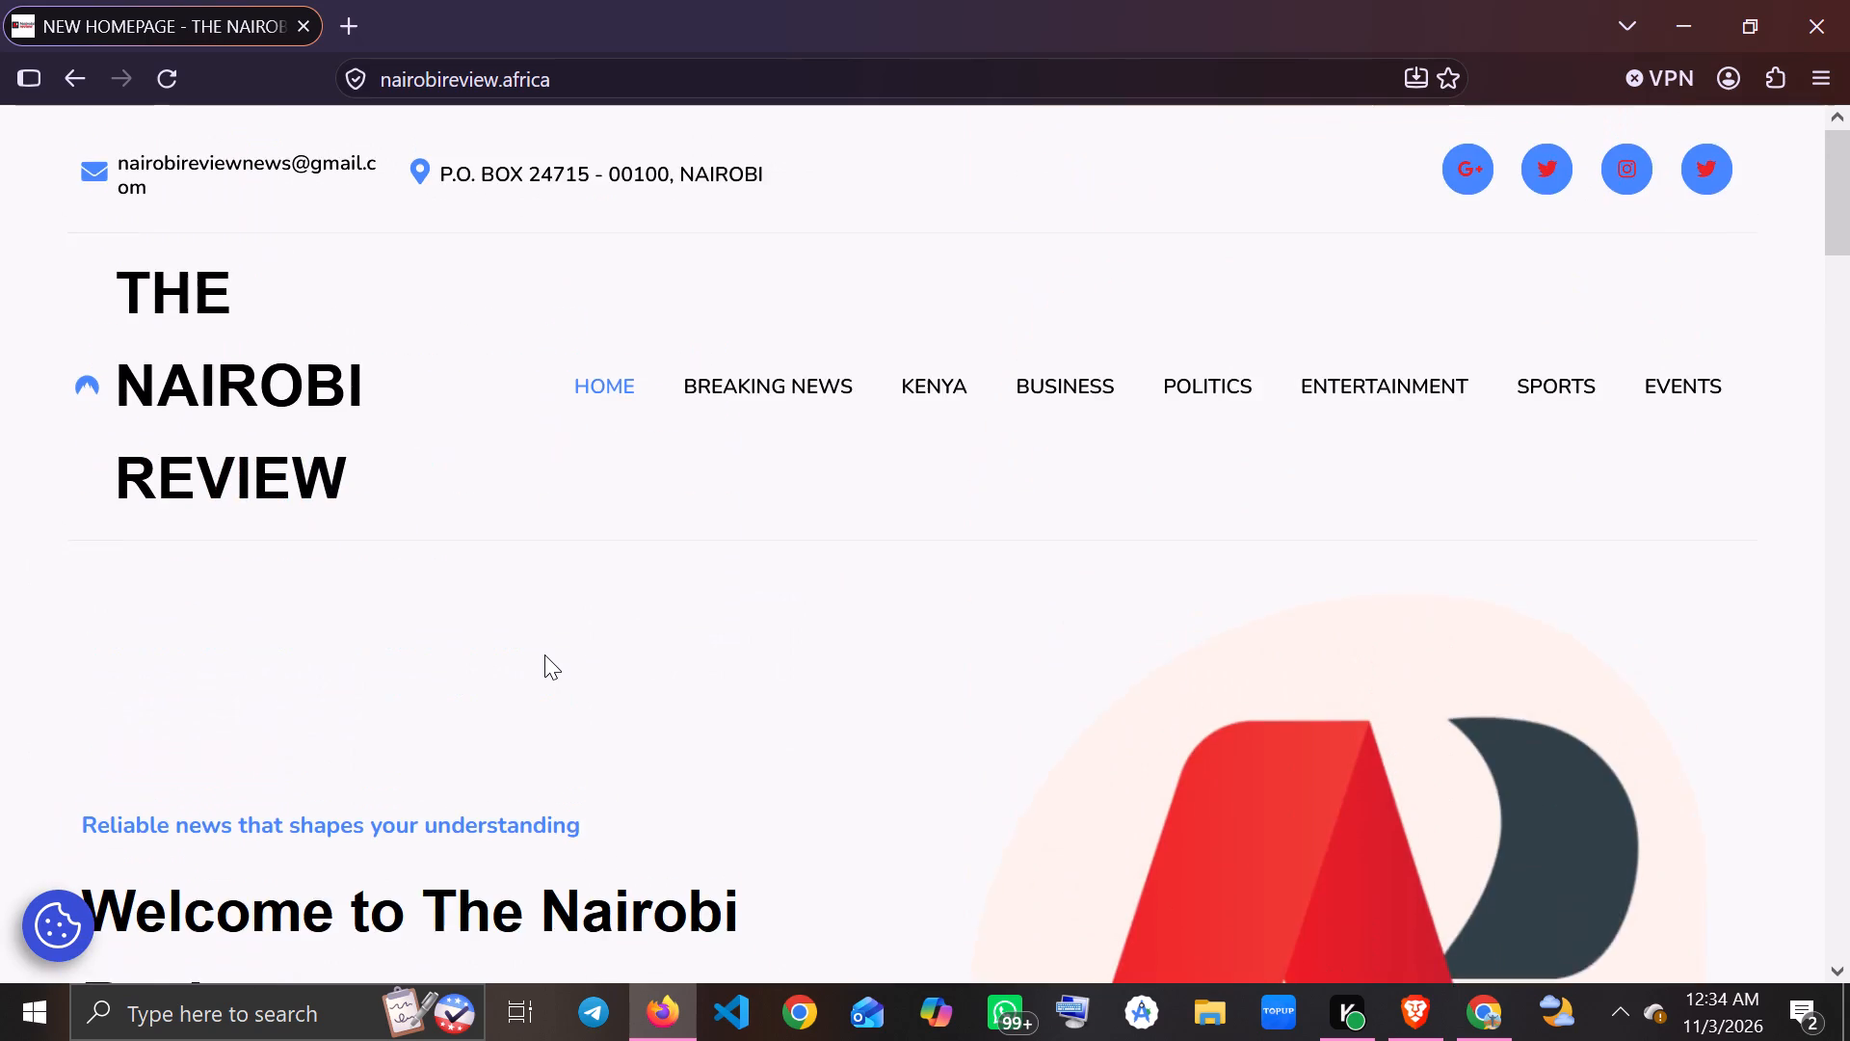
pyautogui.scroll(-6, 544, 654)
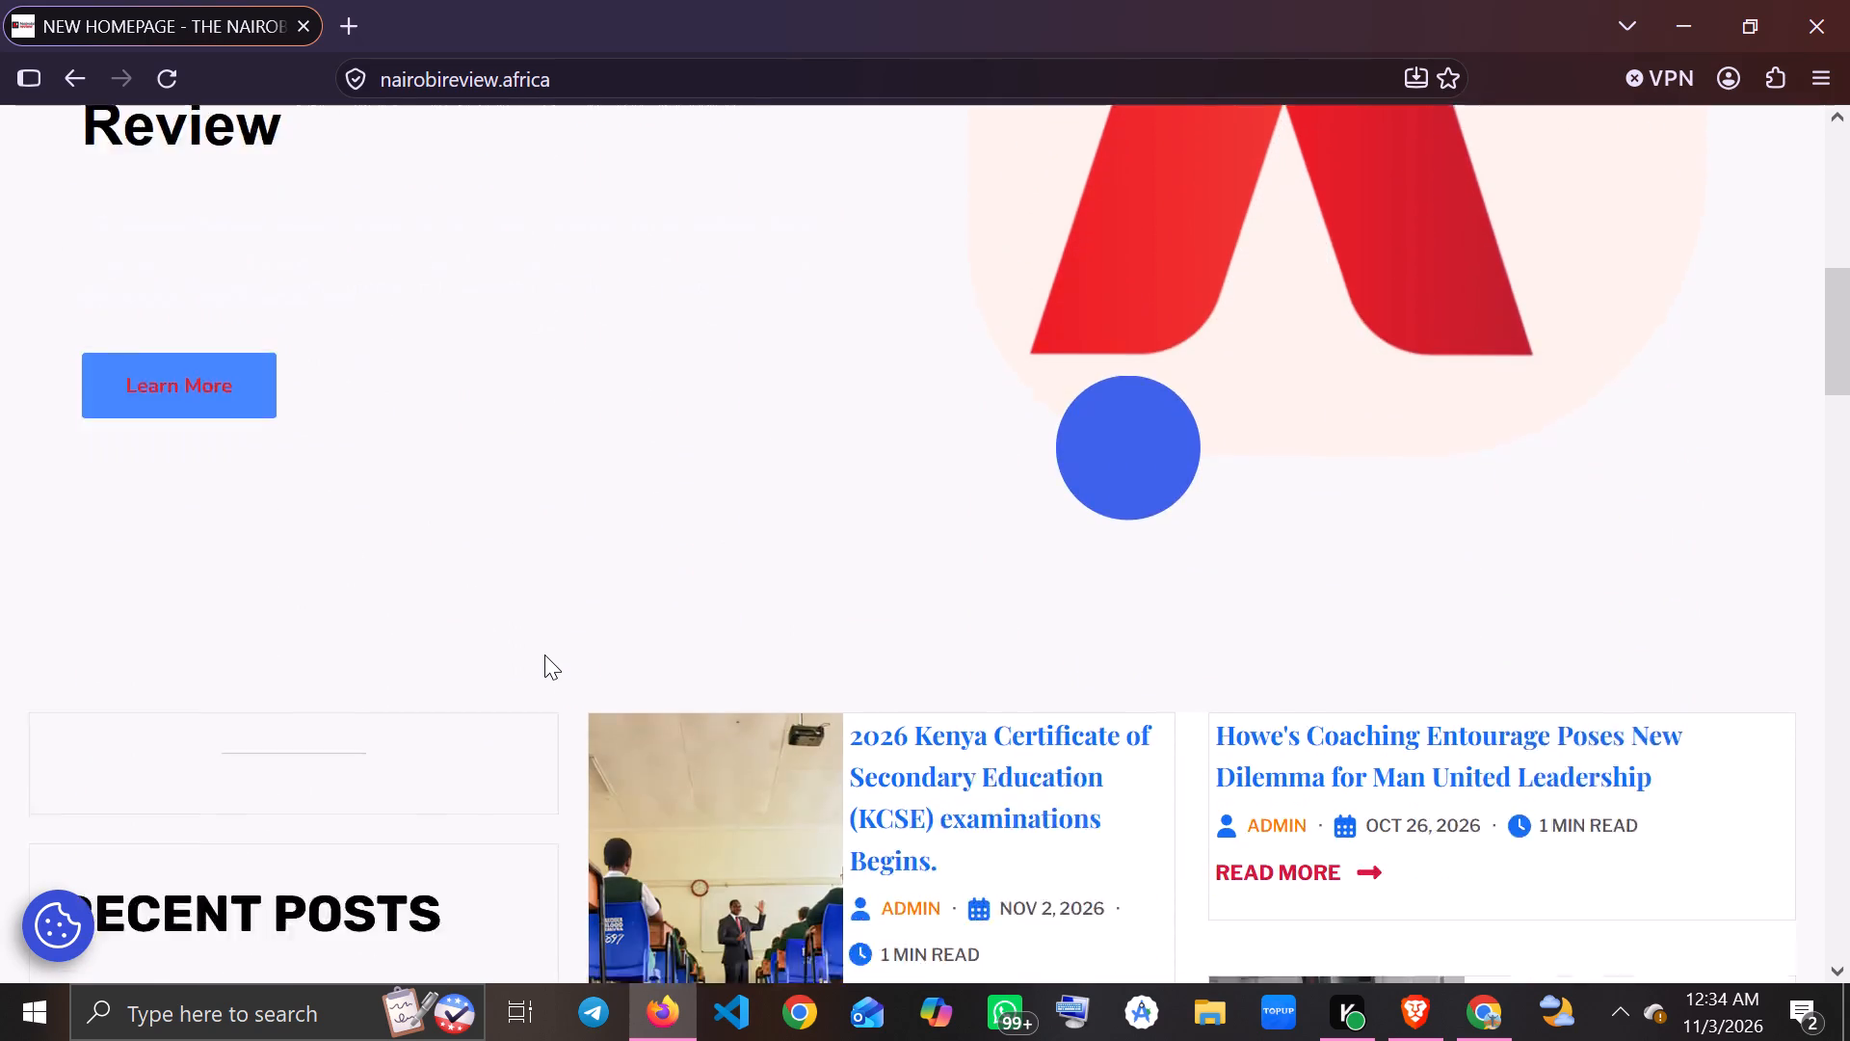
pyautogui.scroll(2, 544, 654)
pyautogui.scroll(-1, 544, 654)
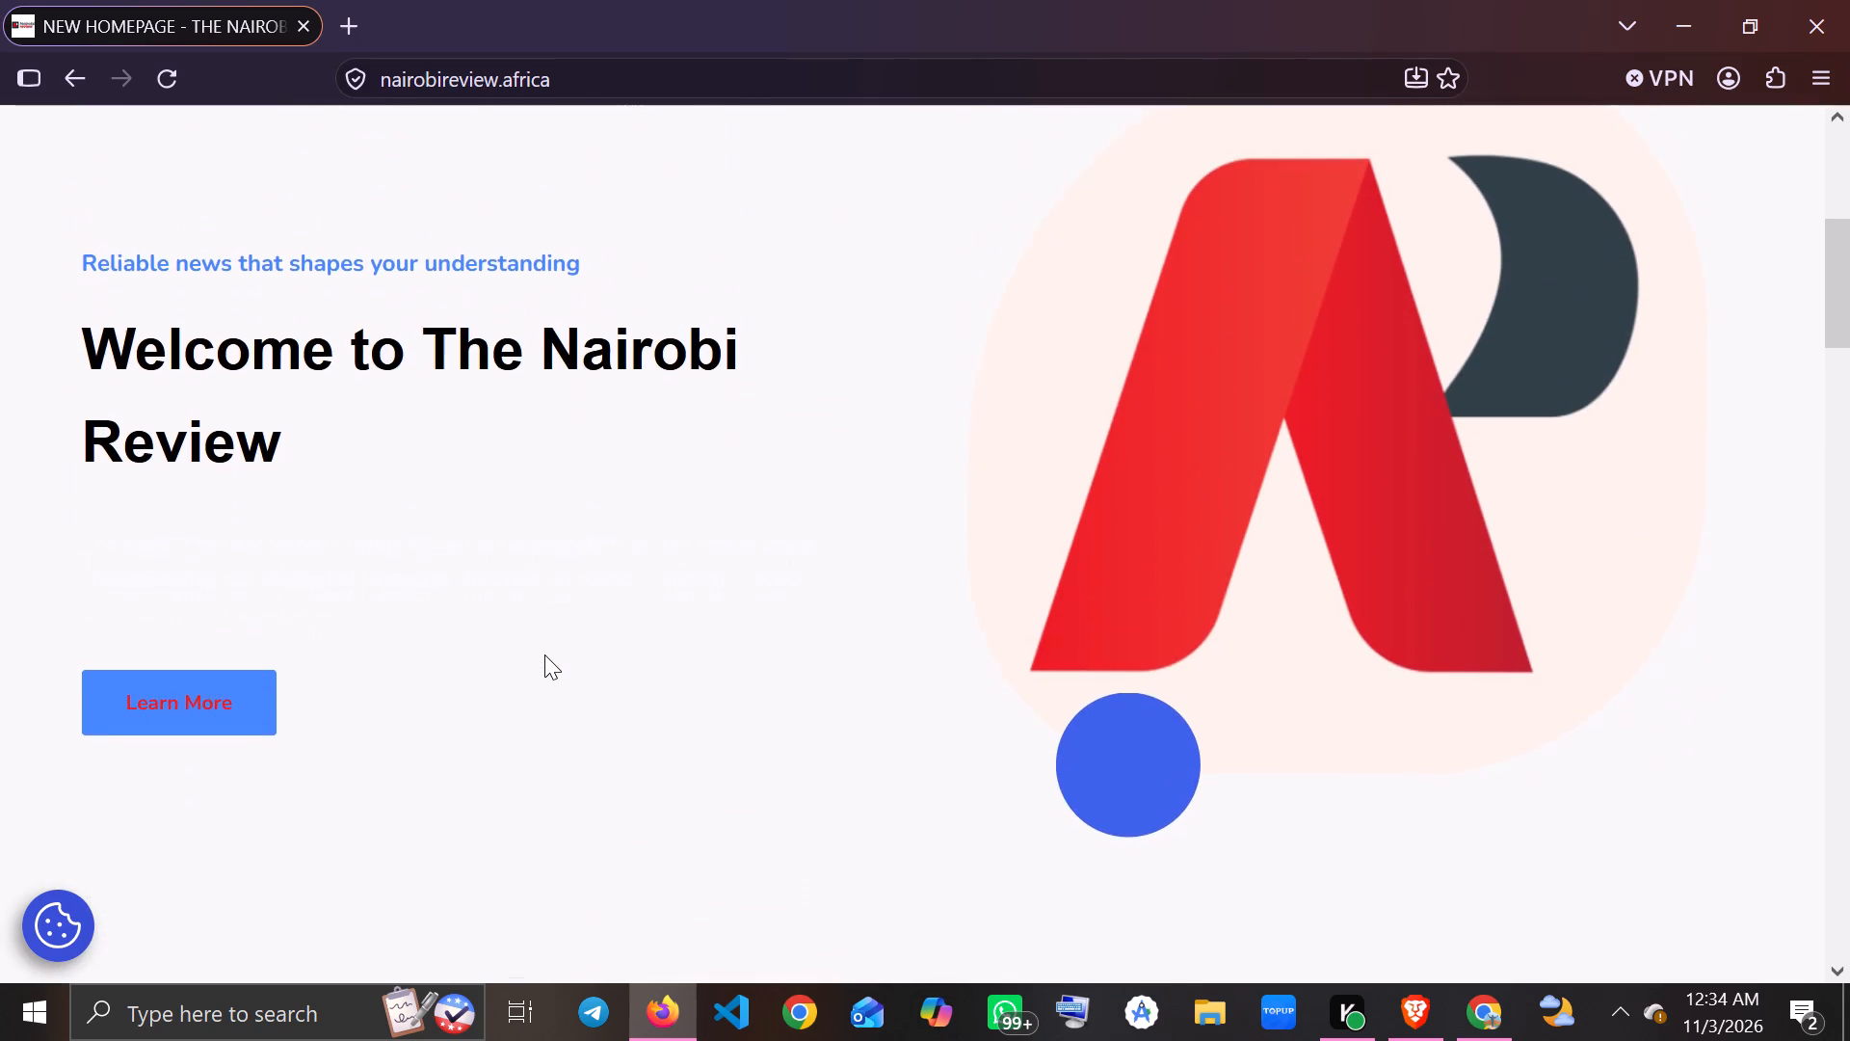
# Recheck the live homepage's news grid and Recent Posts sidebar down to the footer's contact, links, services and subscription columns.
pyautogui.scroll(-5, 544, 654)
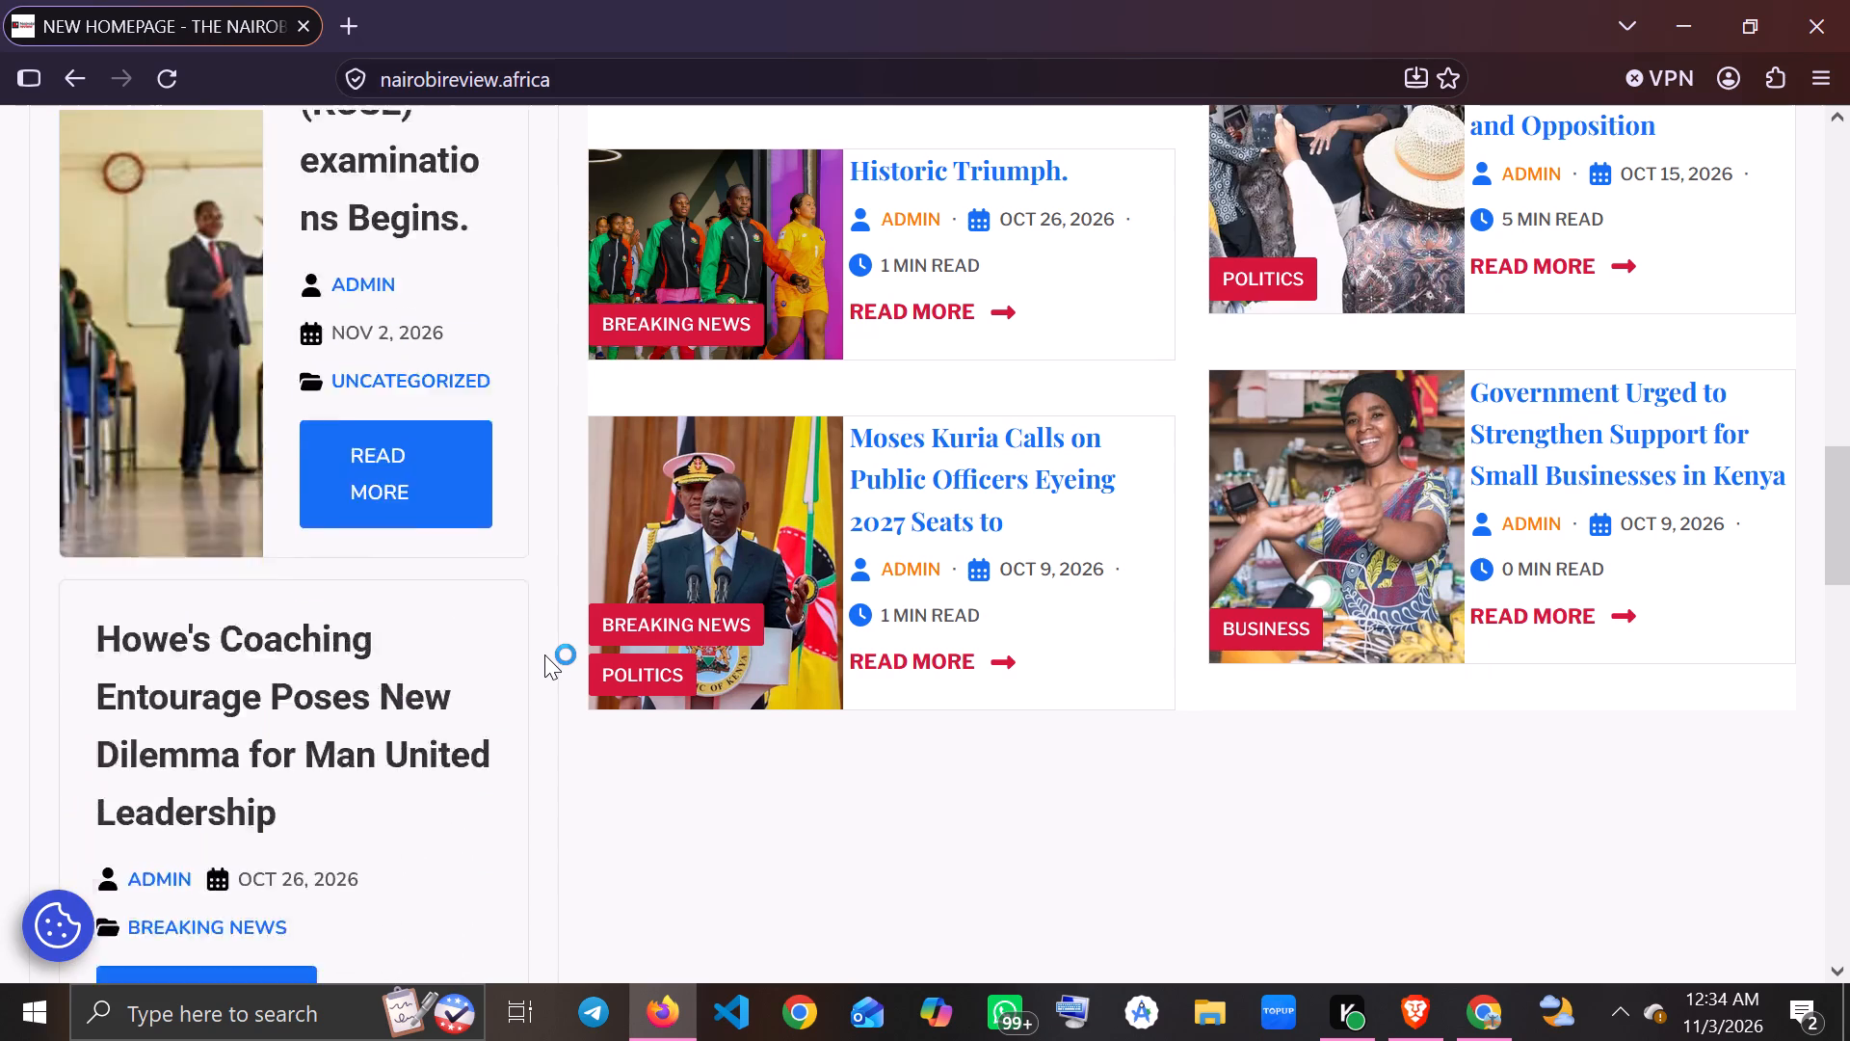
pyautogui.scroll(-2, 544, 654)
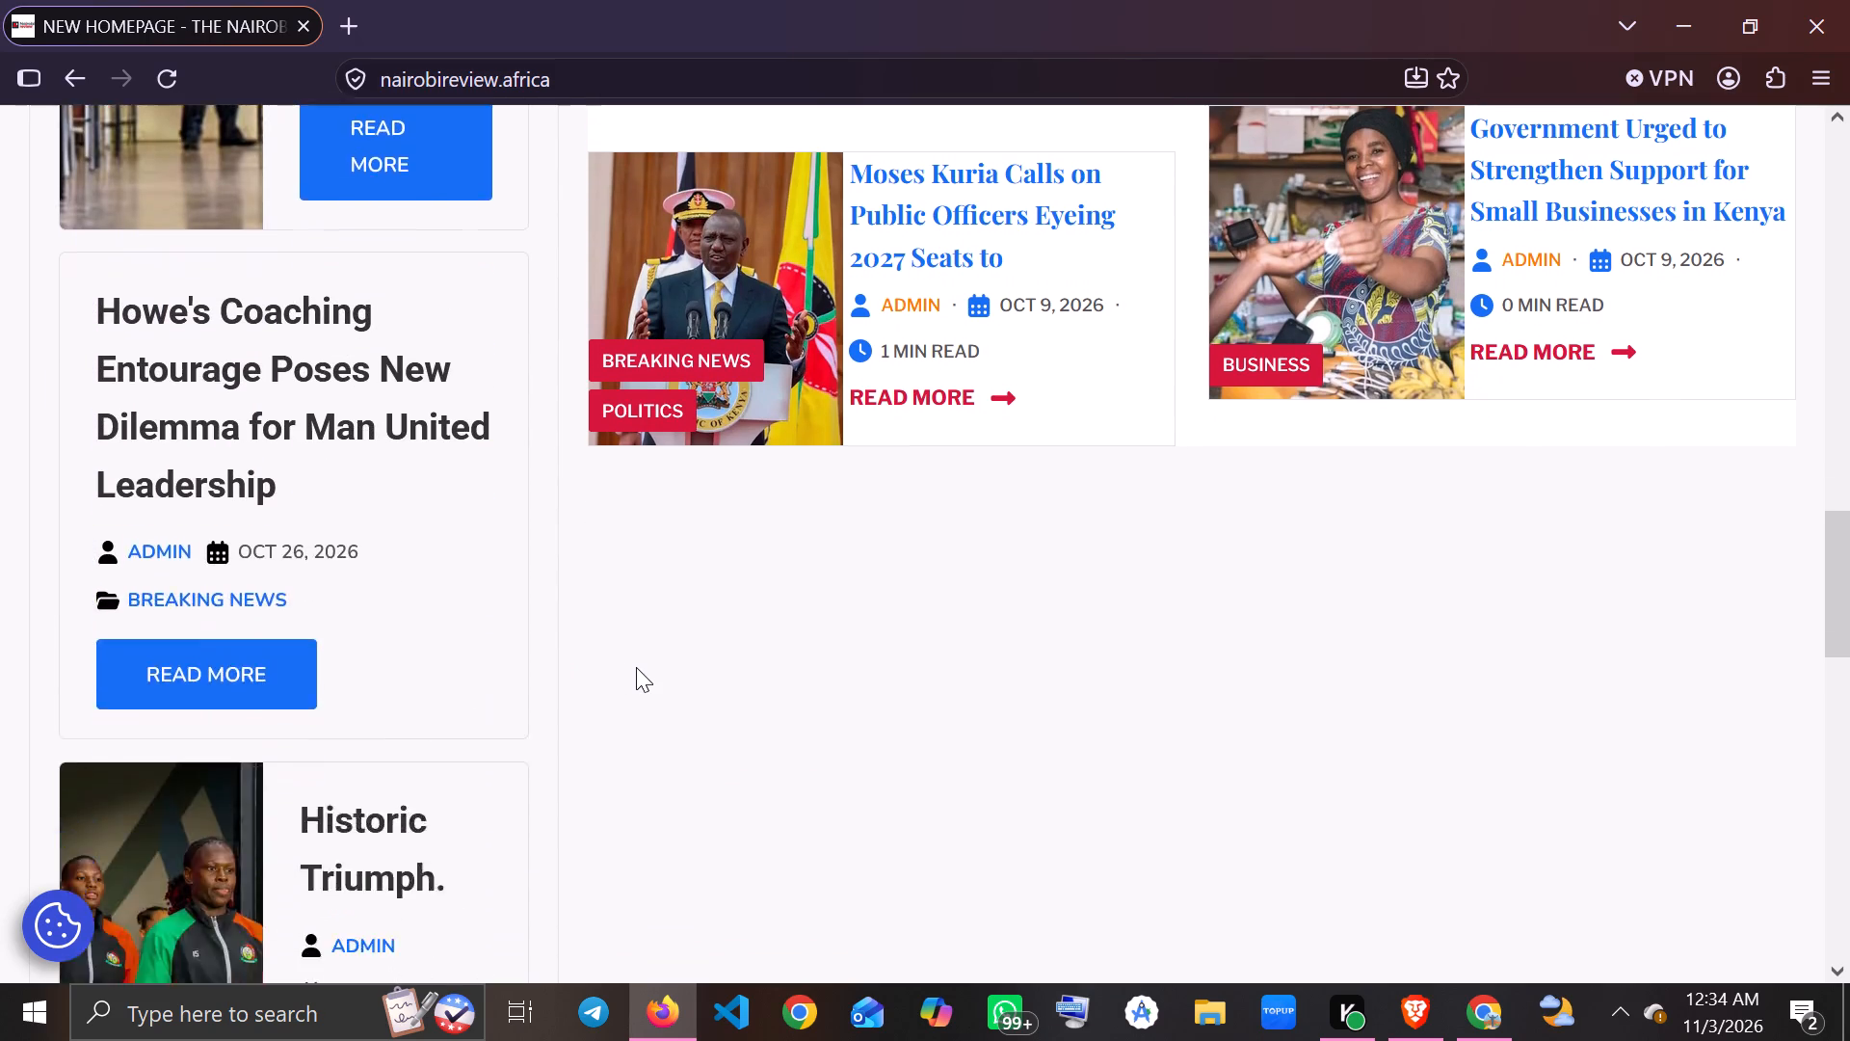
pyautogui.scroll(-3, 636, 667)
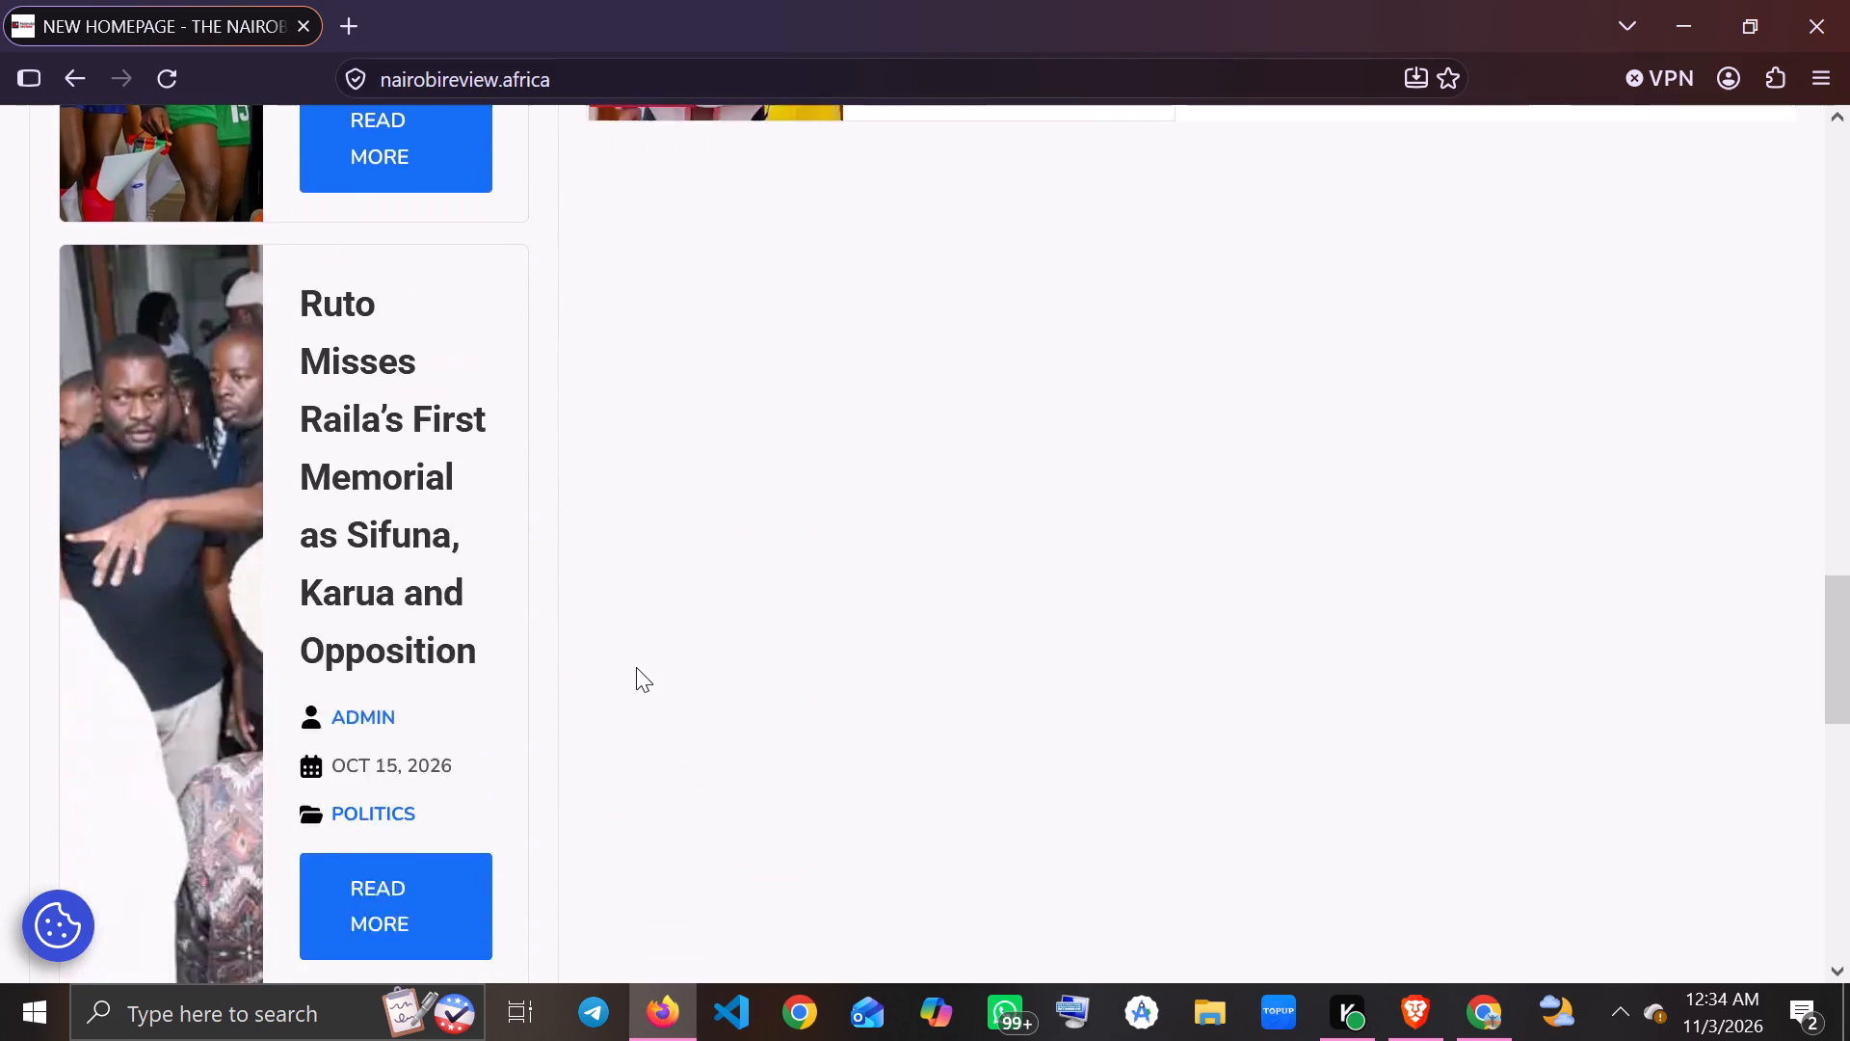
pyautogui.scroll(-2, 636, 667)
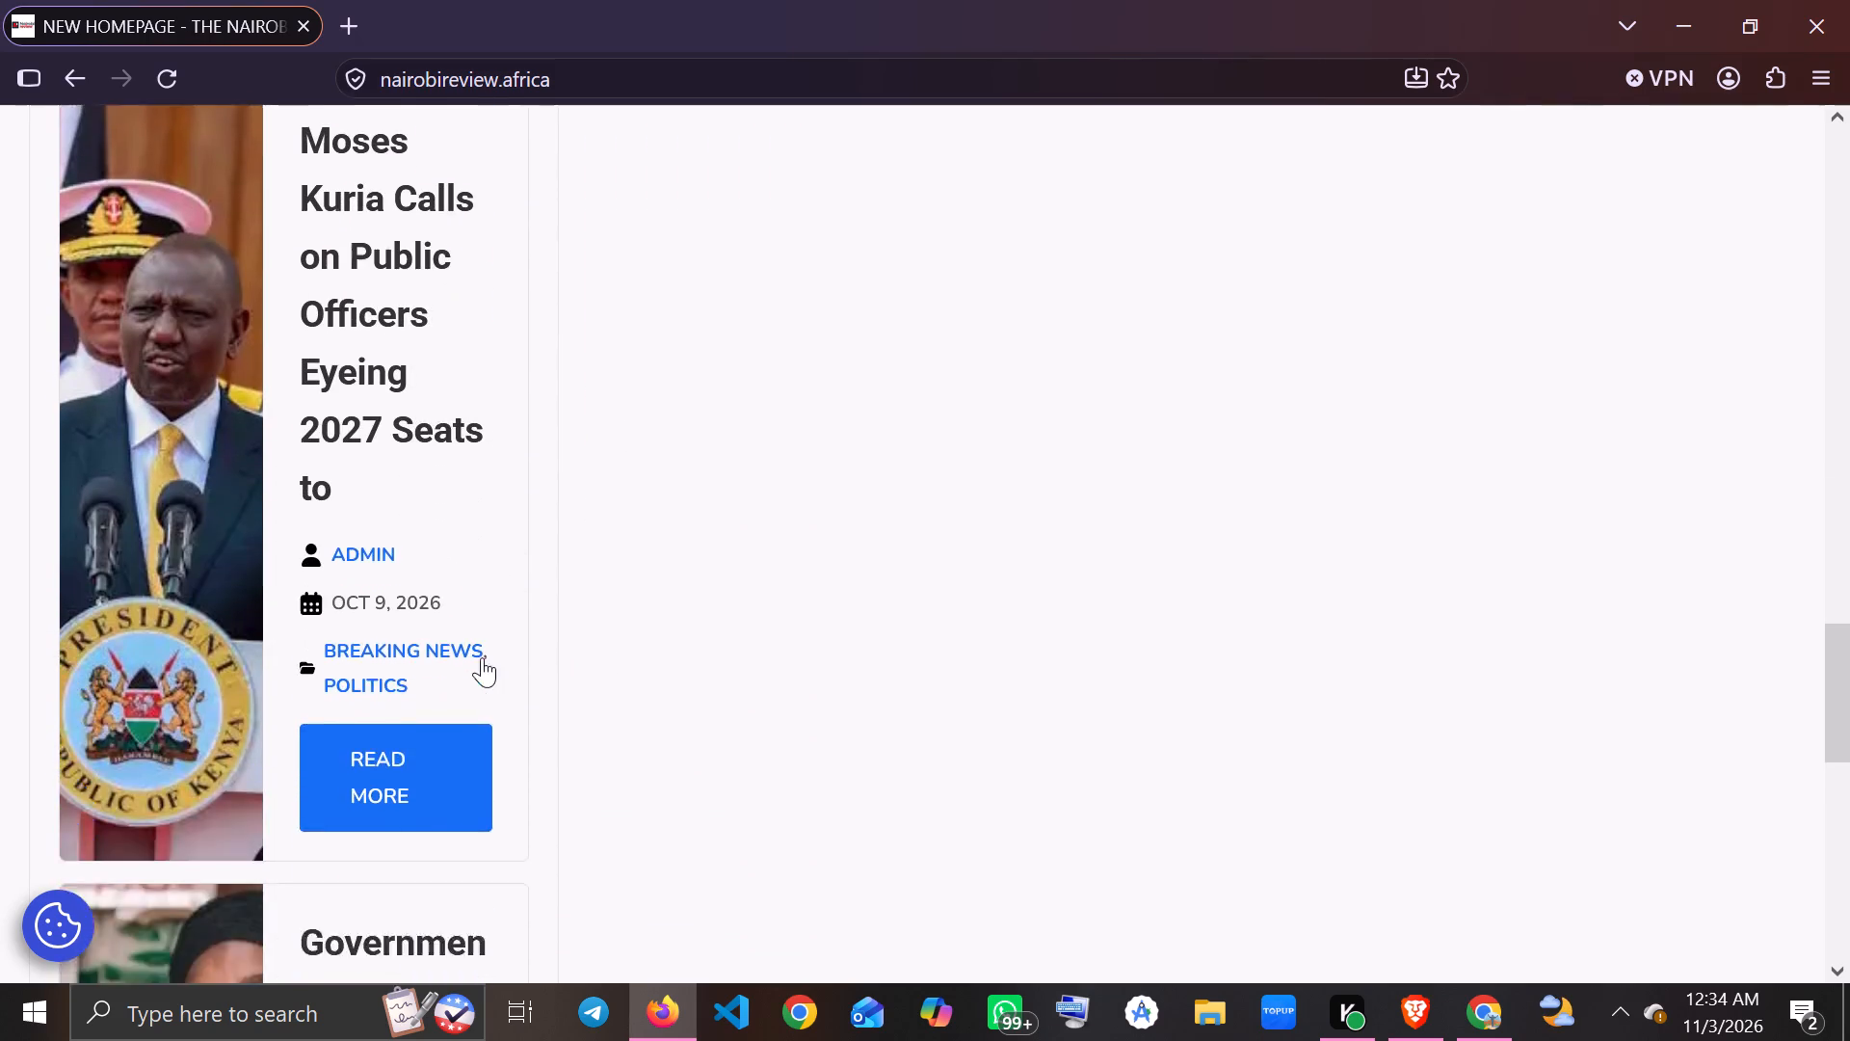
pyautogui.scroll(-6, 482, 657)
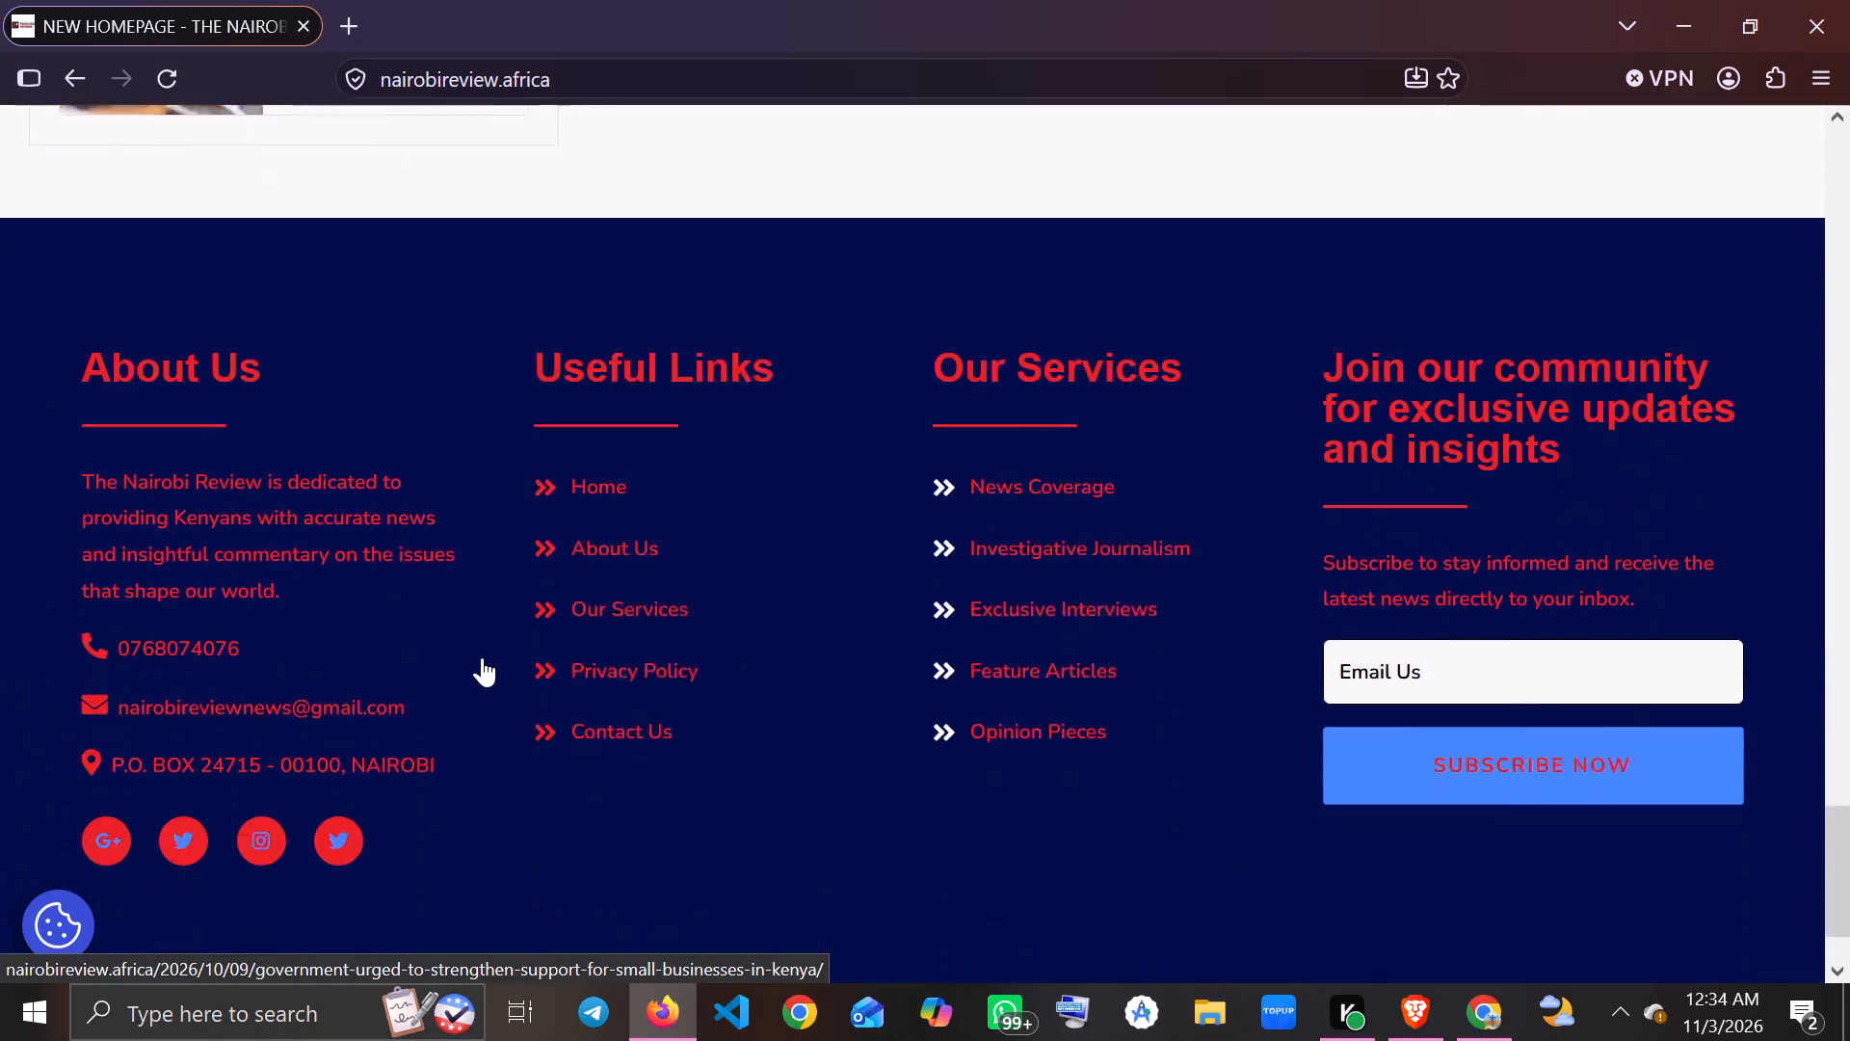
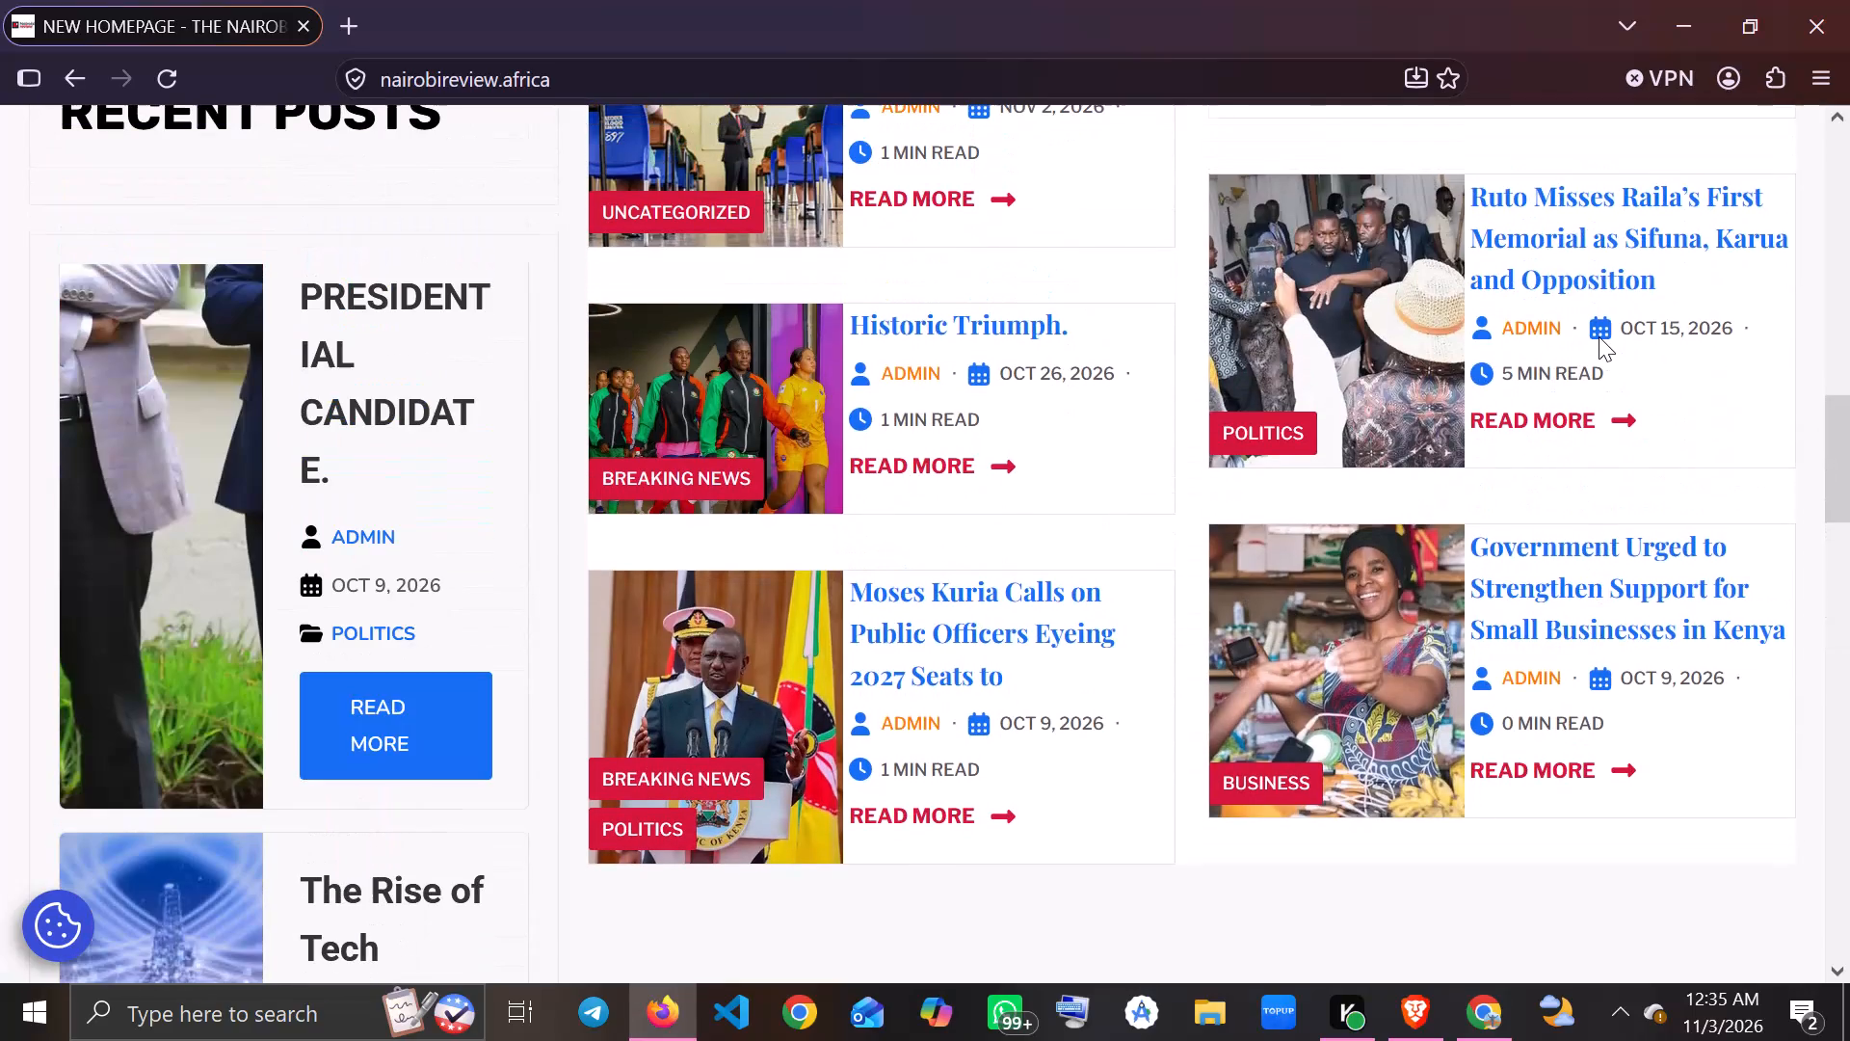
# Go back up the live homepage past the news grid and re-examine the header, navigation and welcome banner.
pyautogui.scroll(6, 1599, 336)
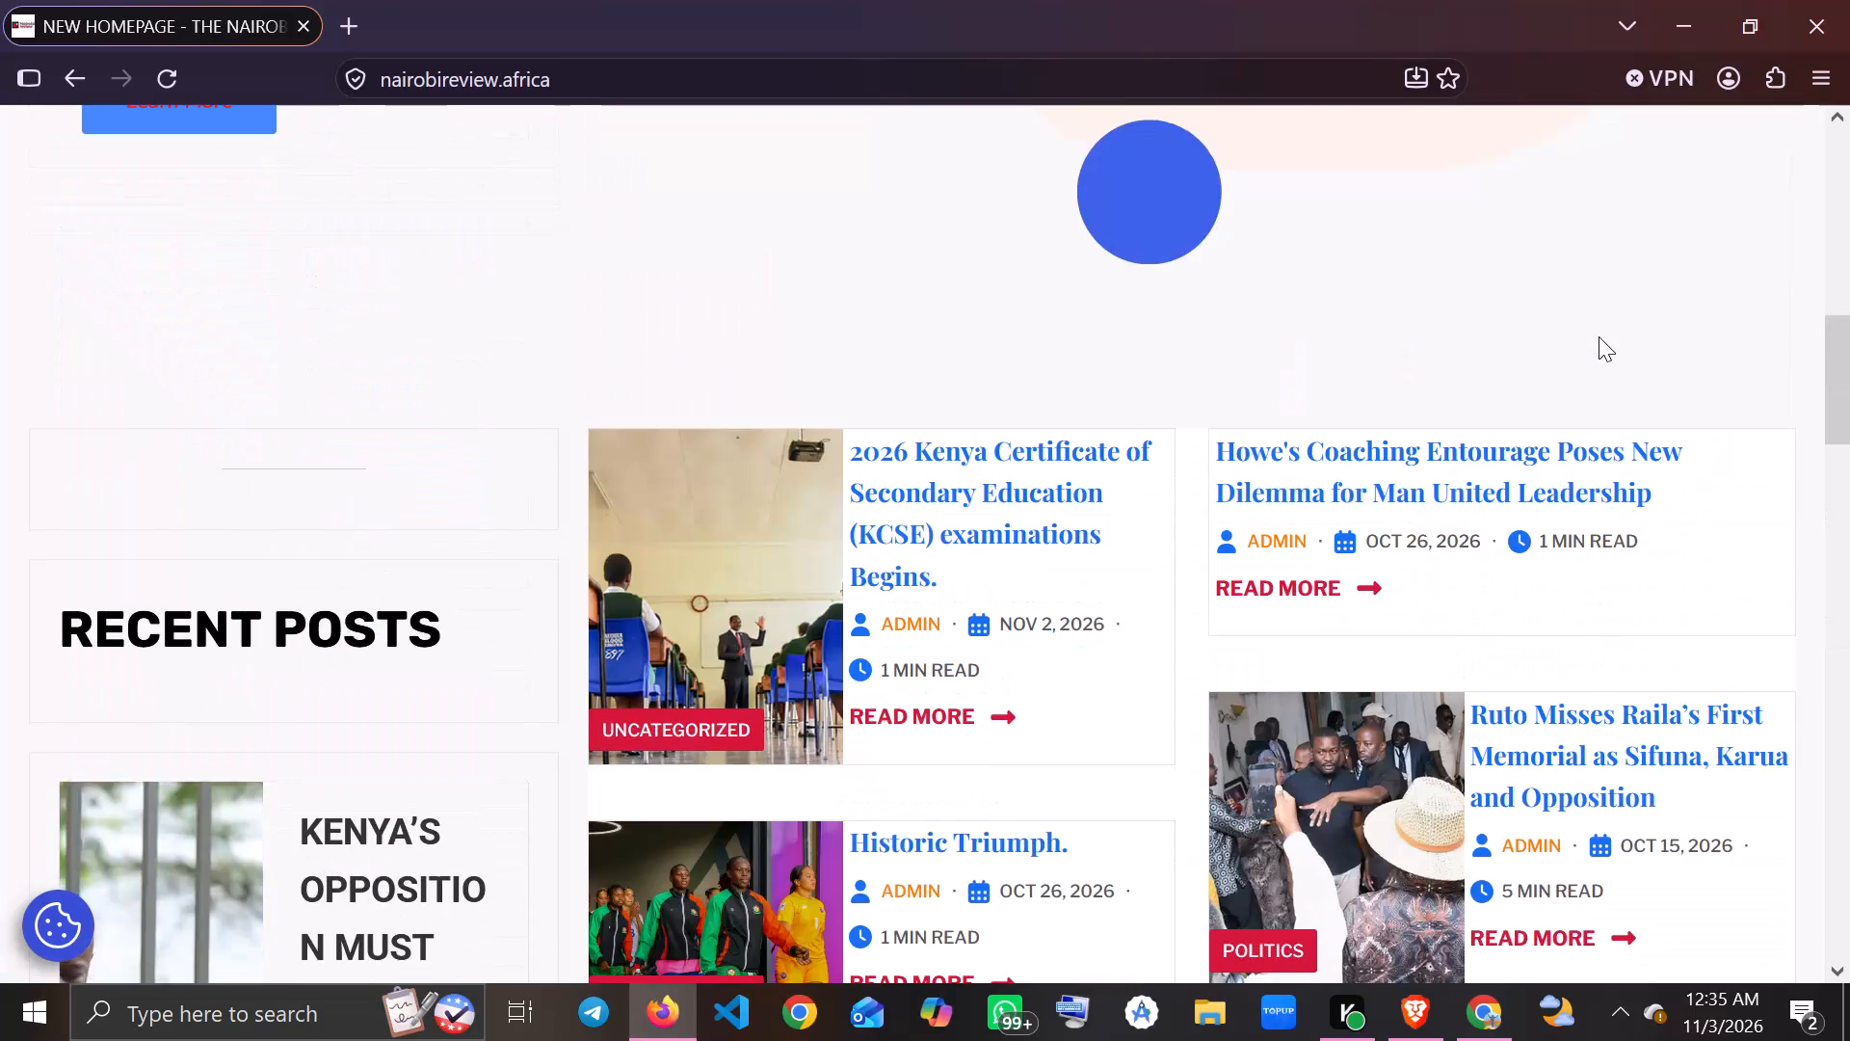
pyautogui.scroll(5, 1599, 336)
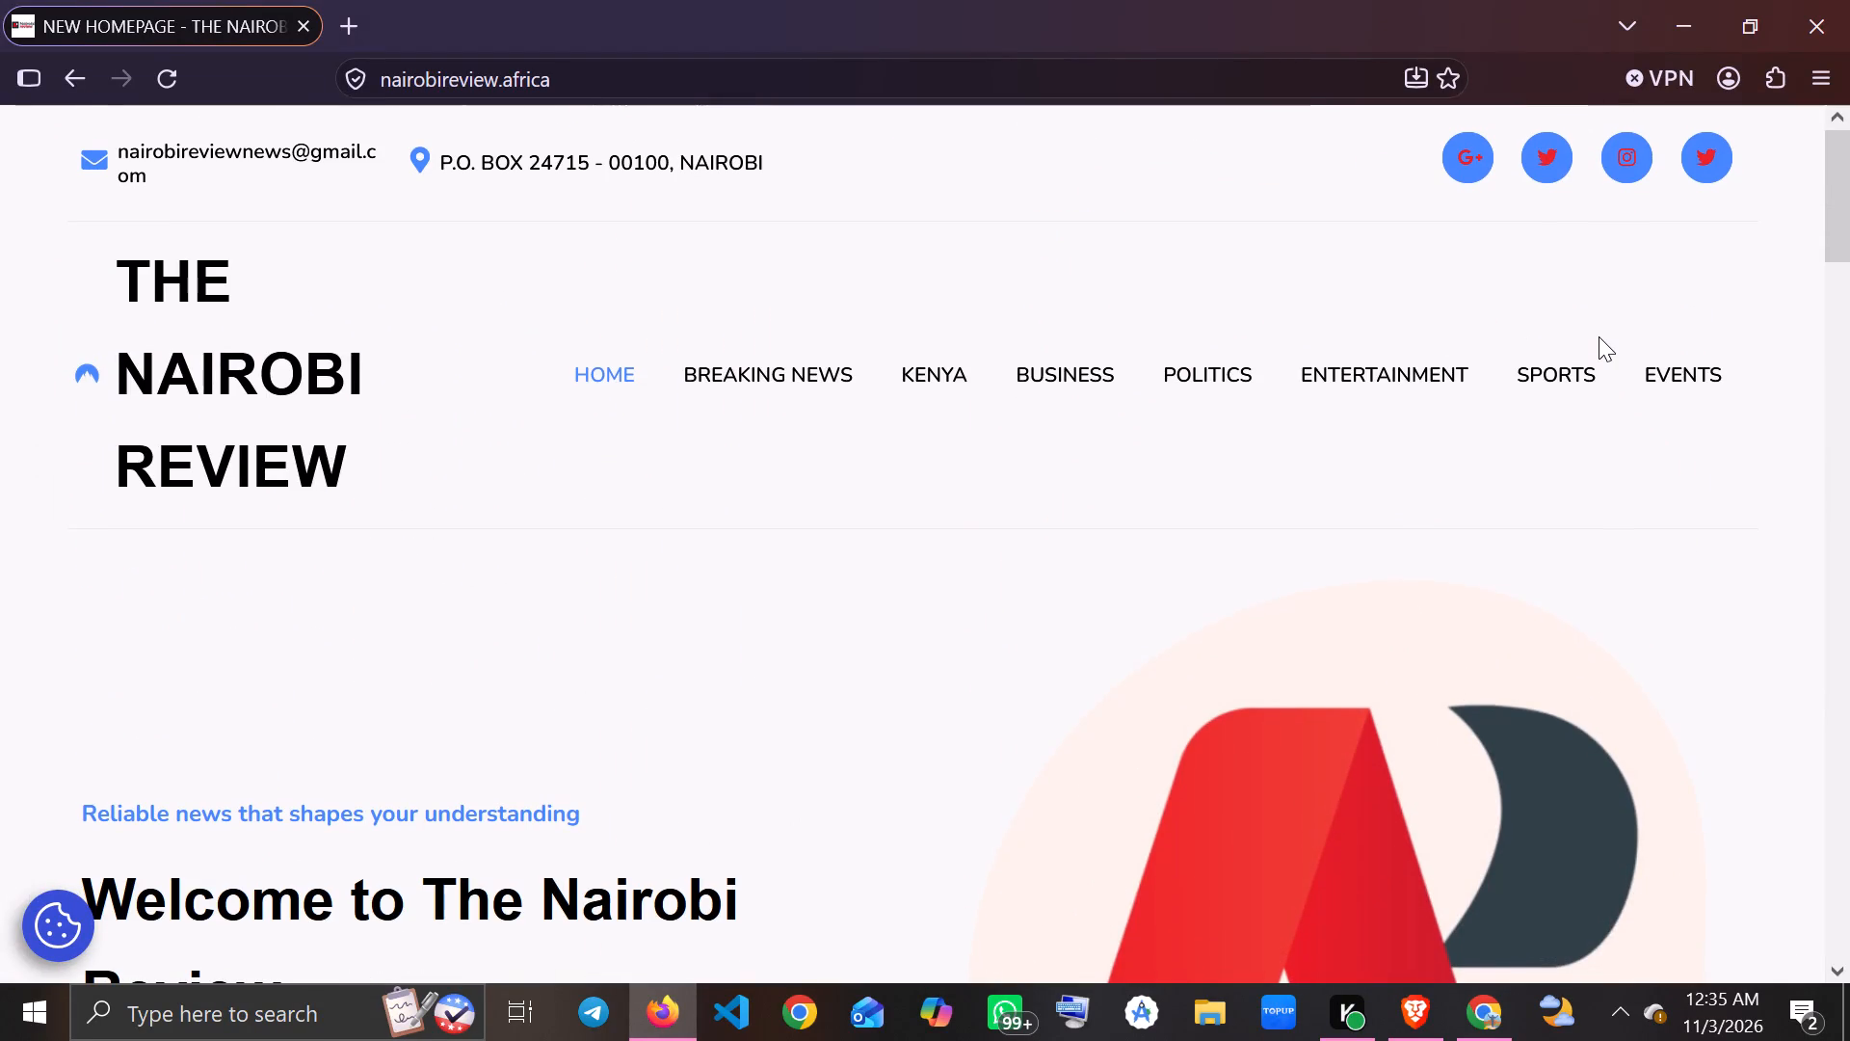
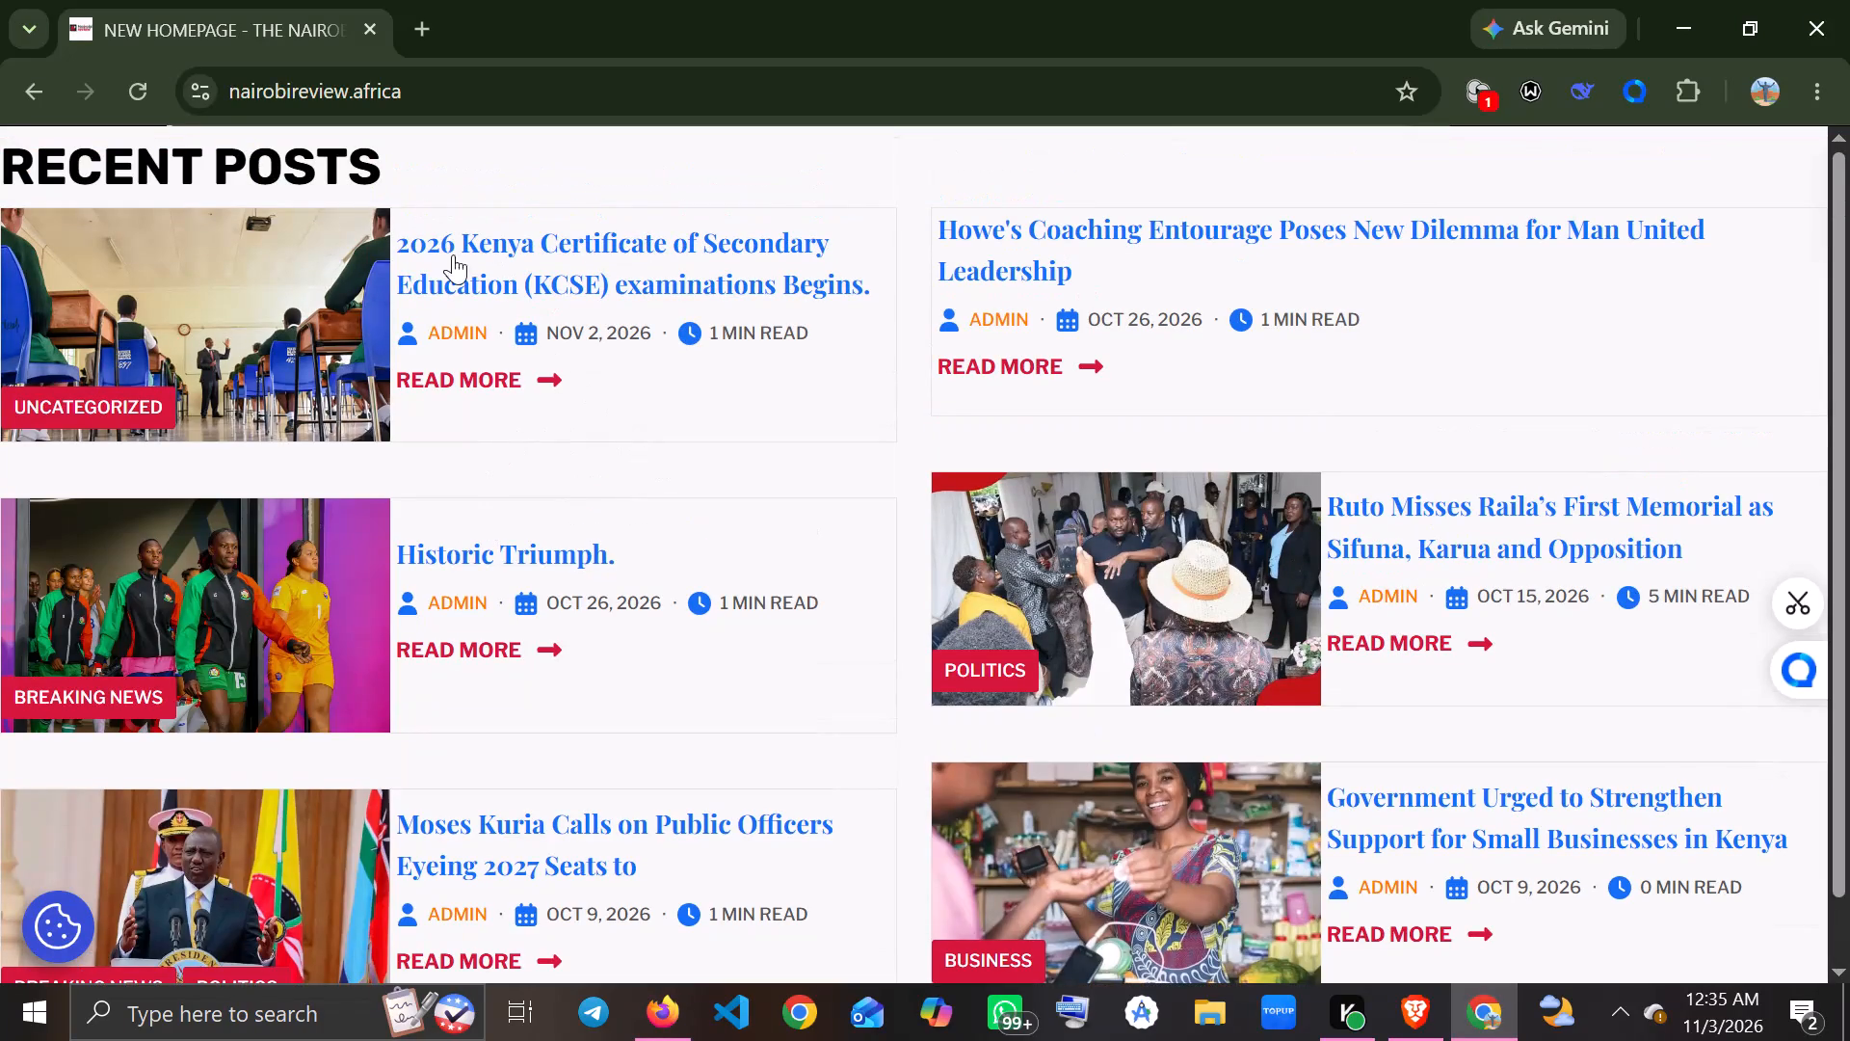
# Reload the live homepage in Chrome and examine the welcome banner, Recent Posts sidebar and news grid.
pyautogui.click(141, 108)
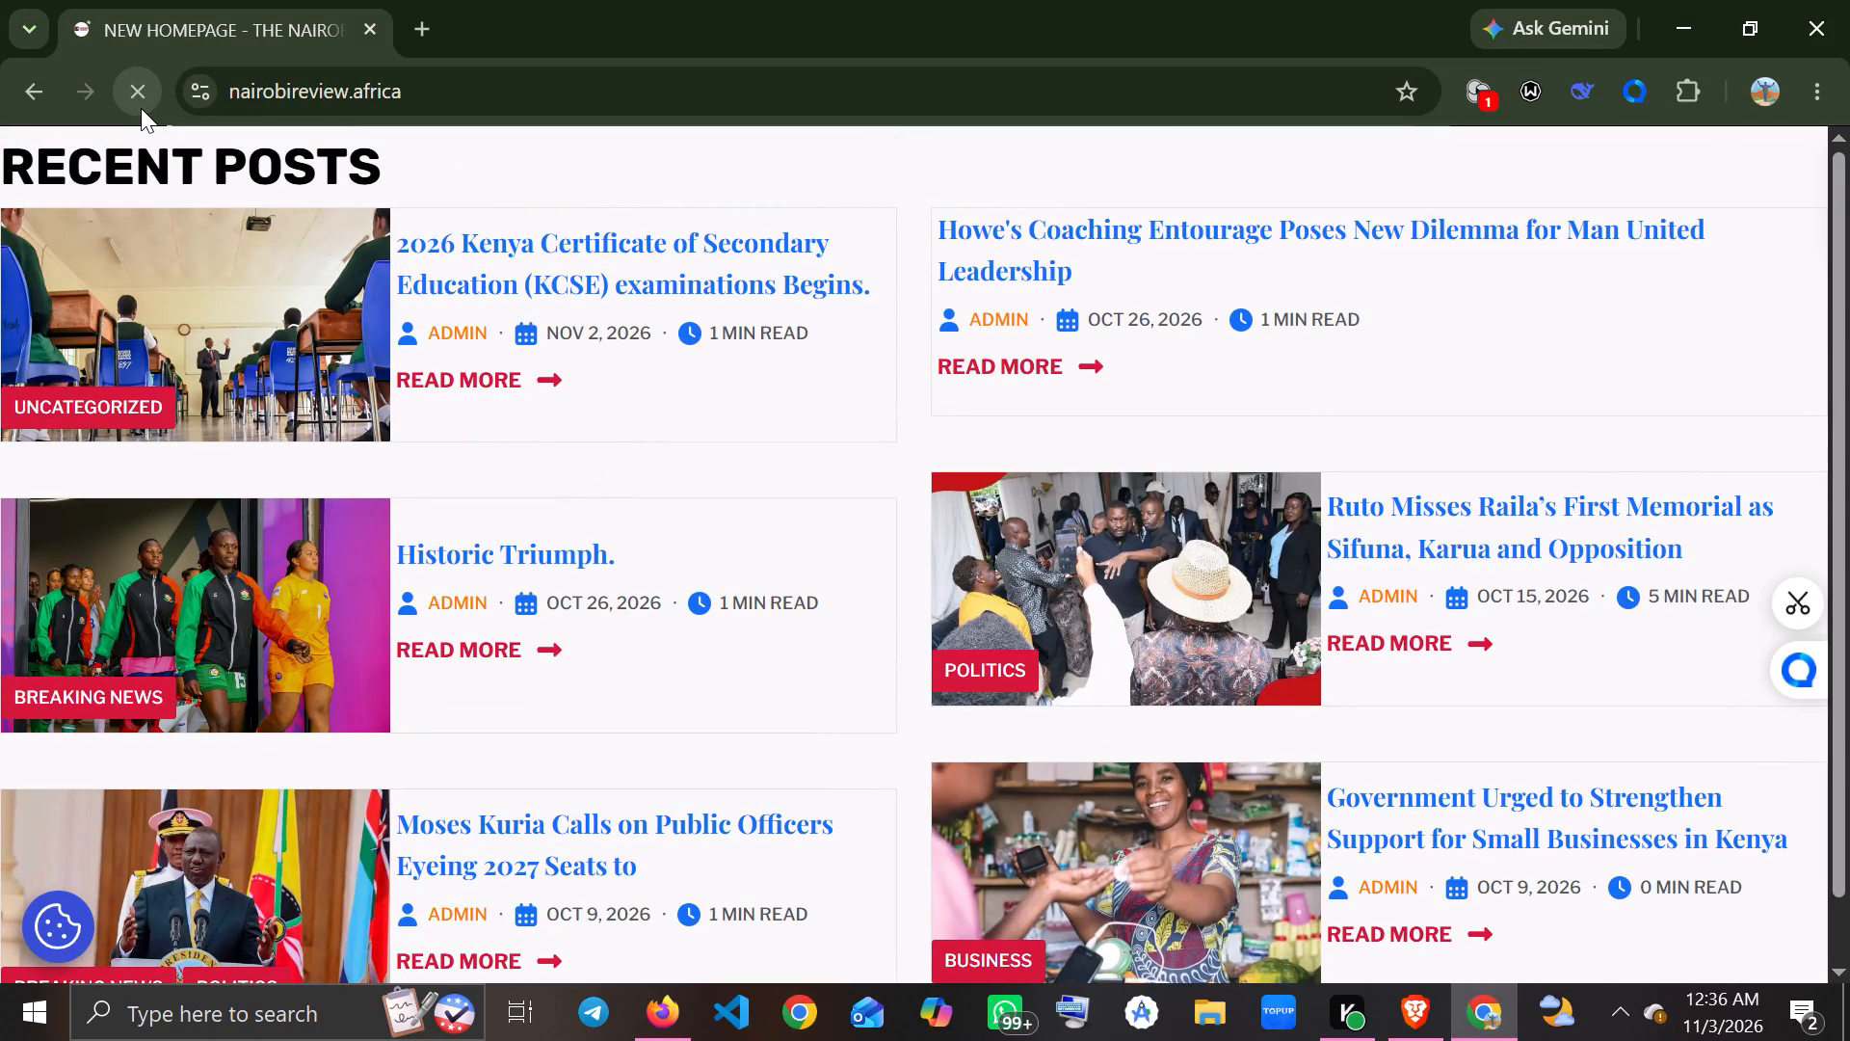
pyautogui.scroll(-4, 416, 387)
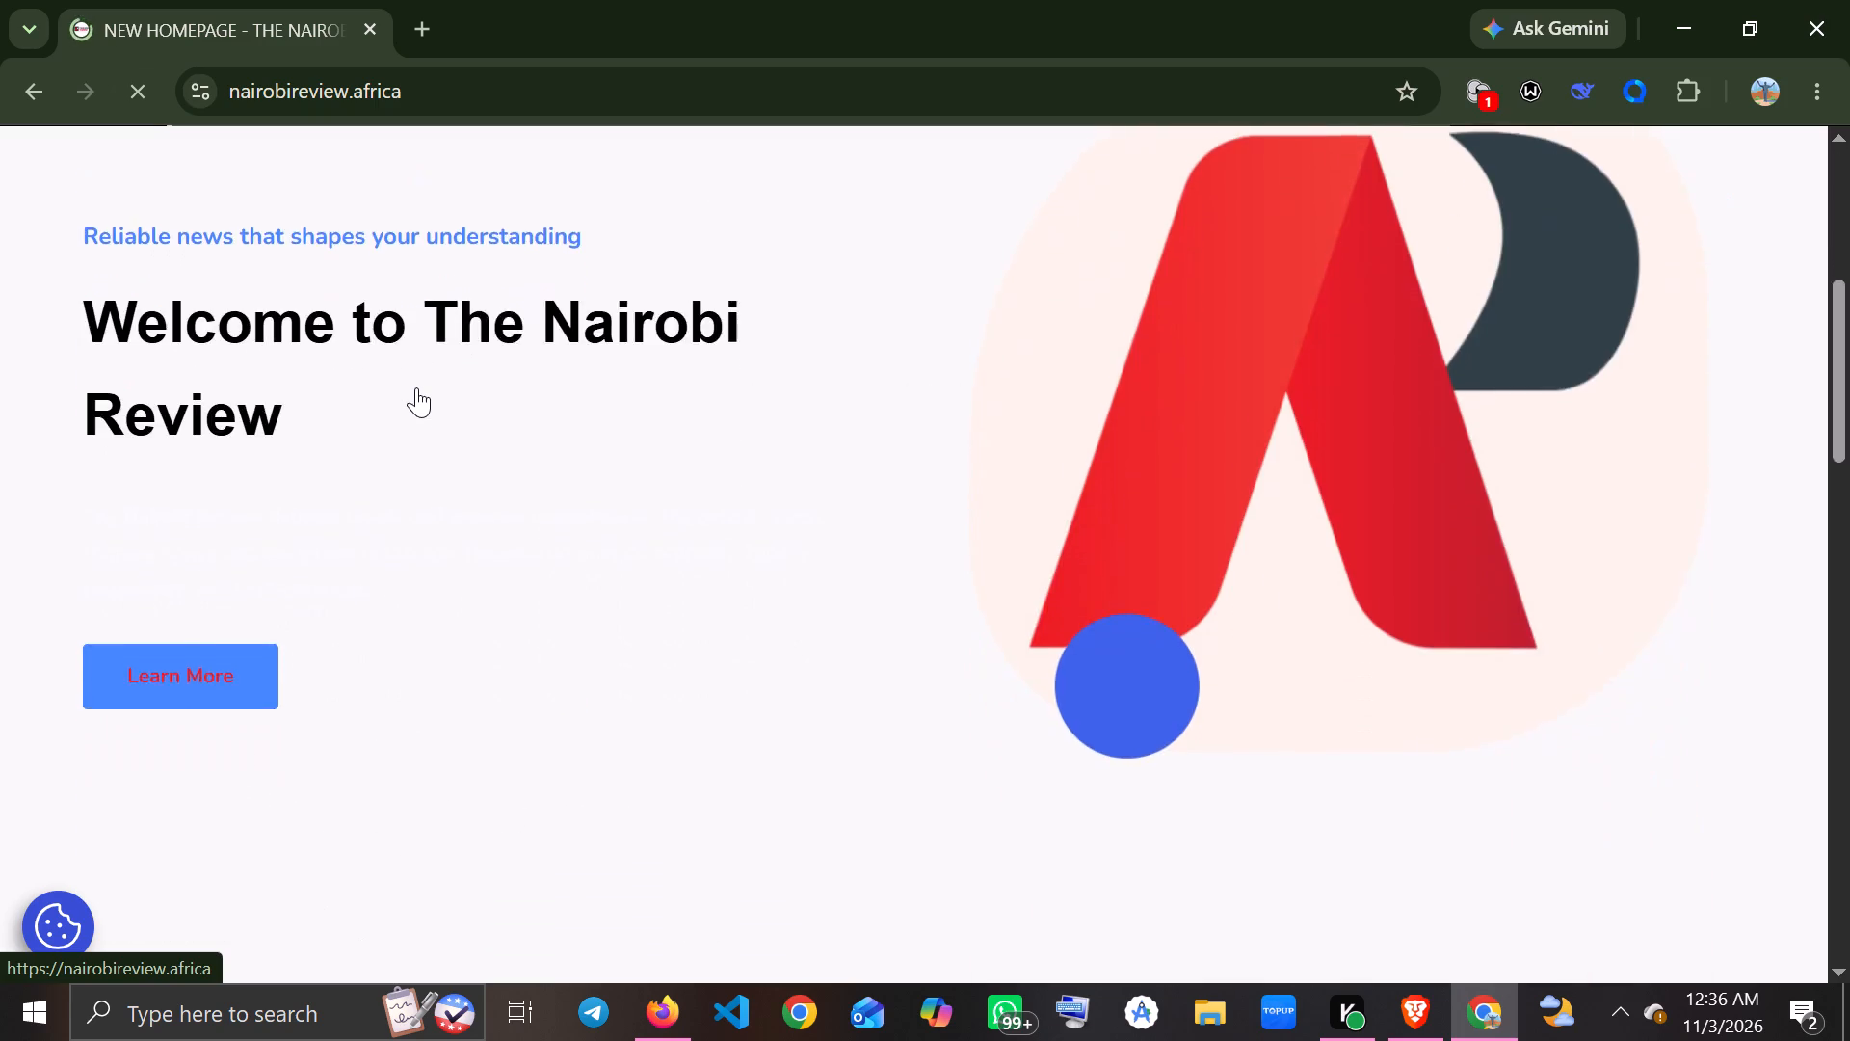
pyautogui.scroll(-7, 416, 387)
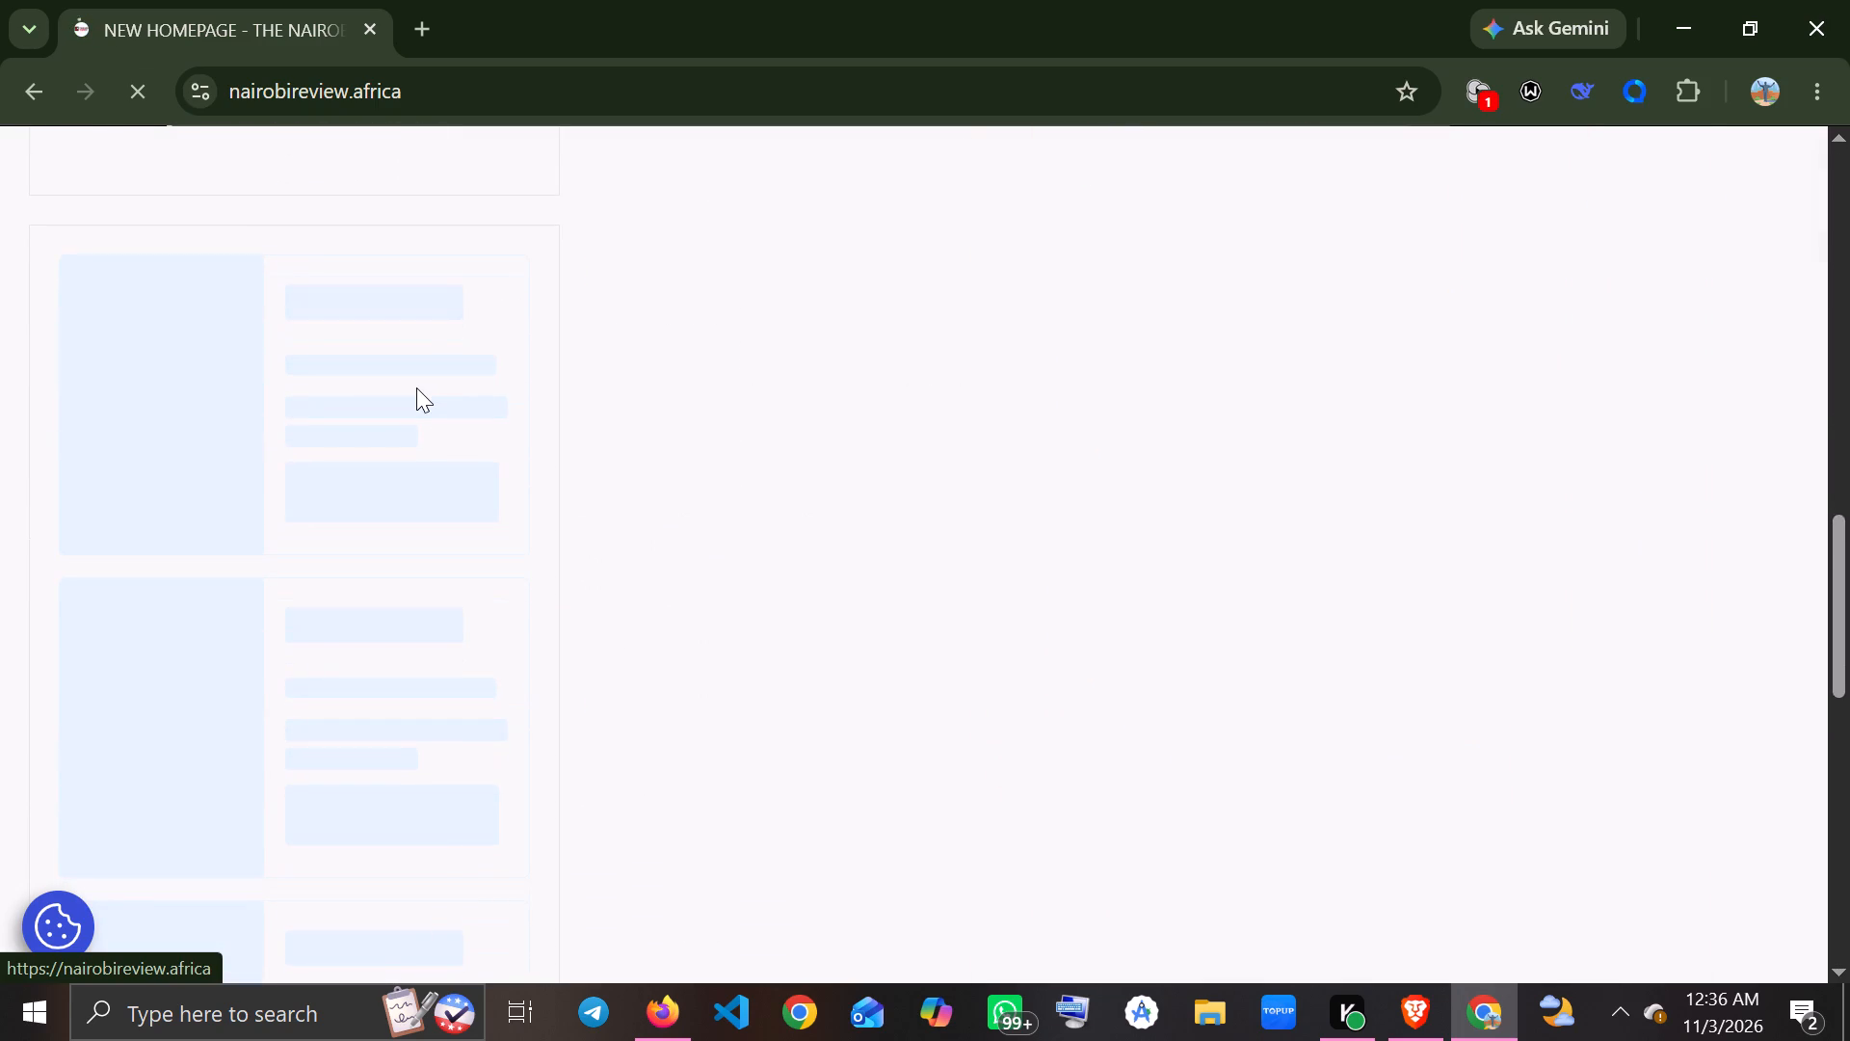
pyautogui.scroll(-1, 416, 387)
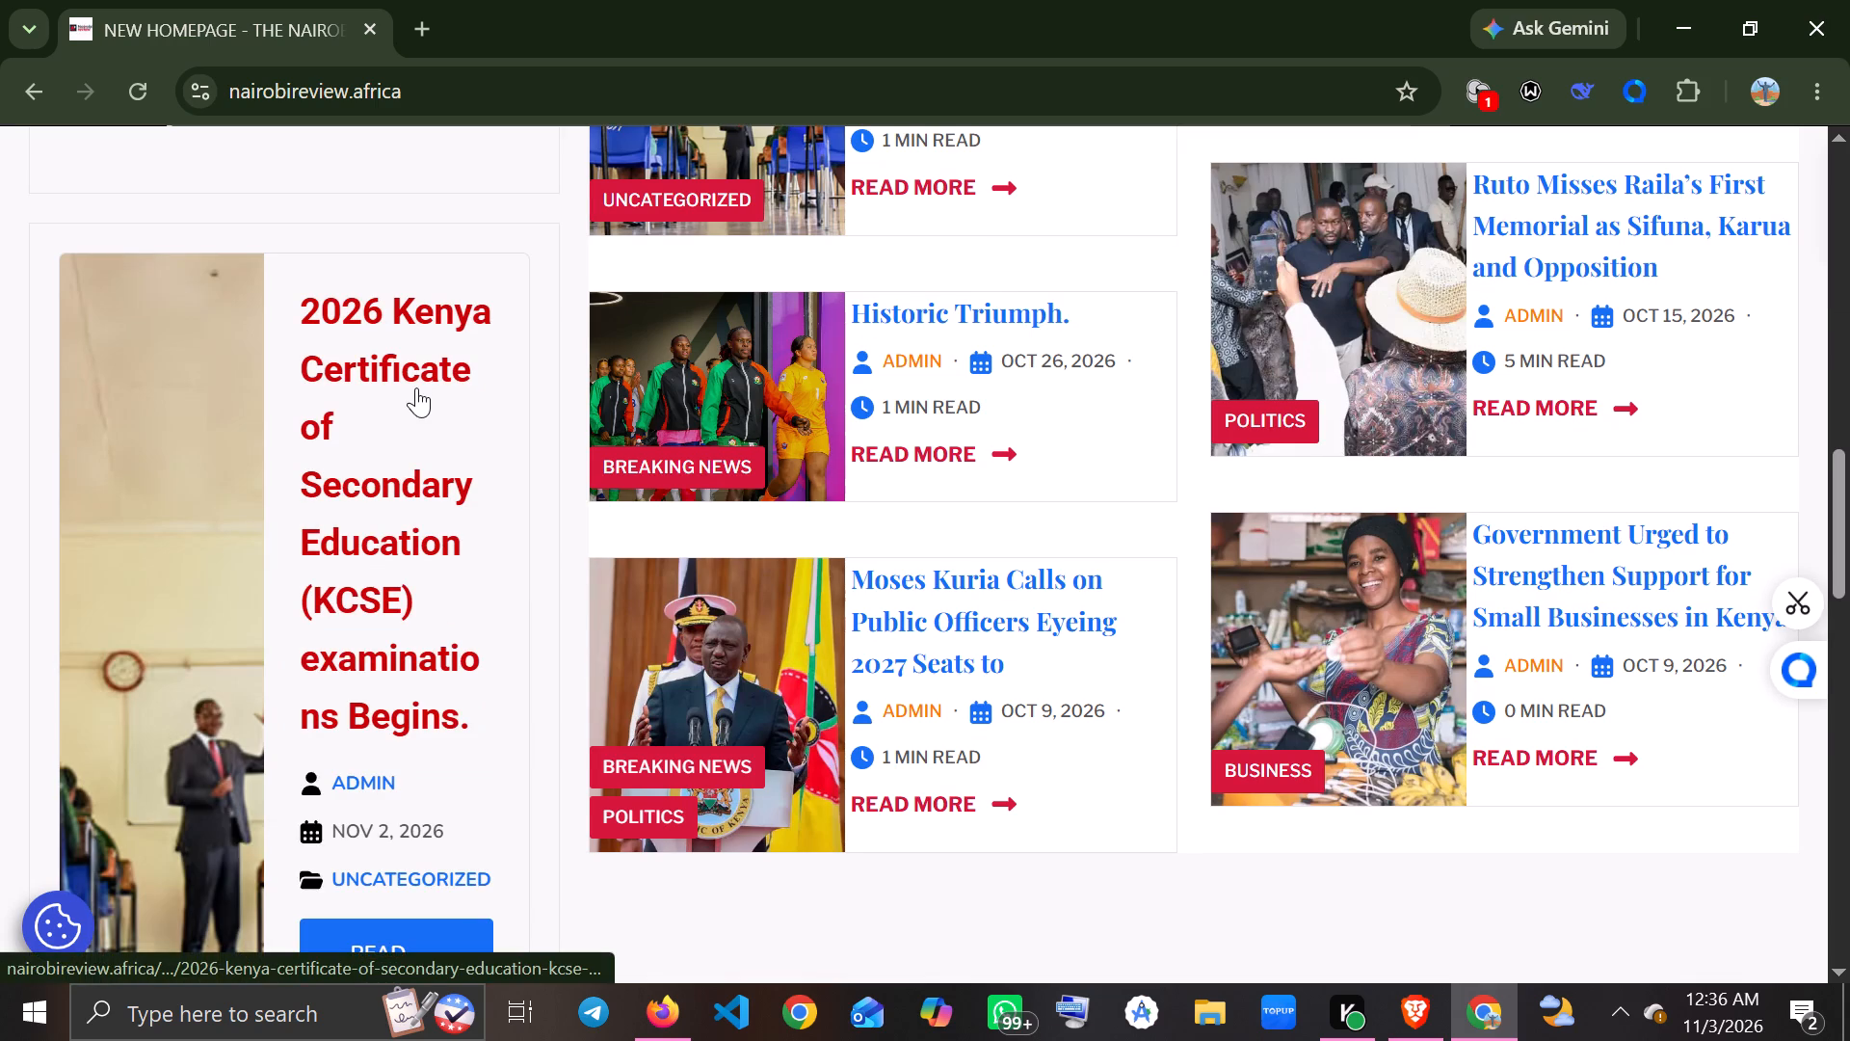
pyautogui.scroll(-1, 416, 387)
# Switch to the customizer in Brave and examine the homepage preview's news grid, Recent Posts section and header.
pyautogui.click(1428, 1012)
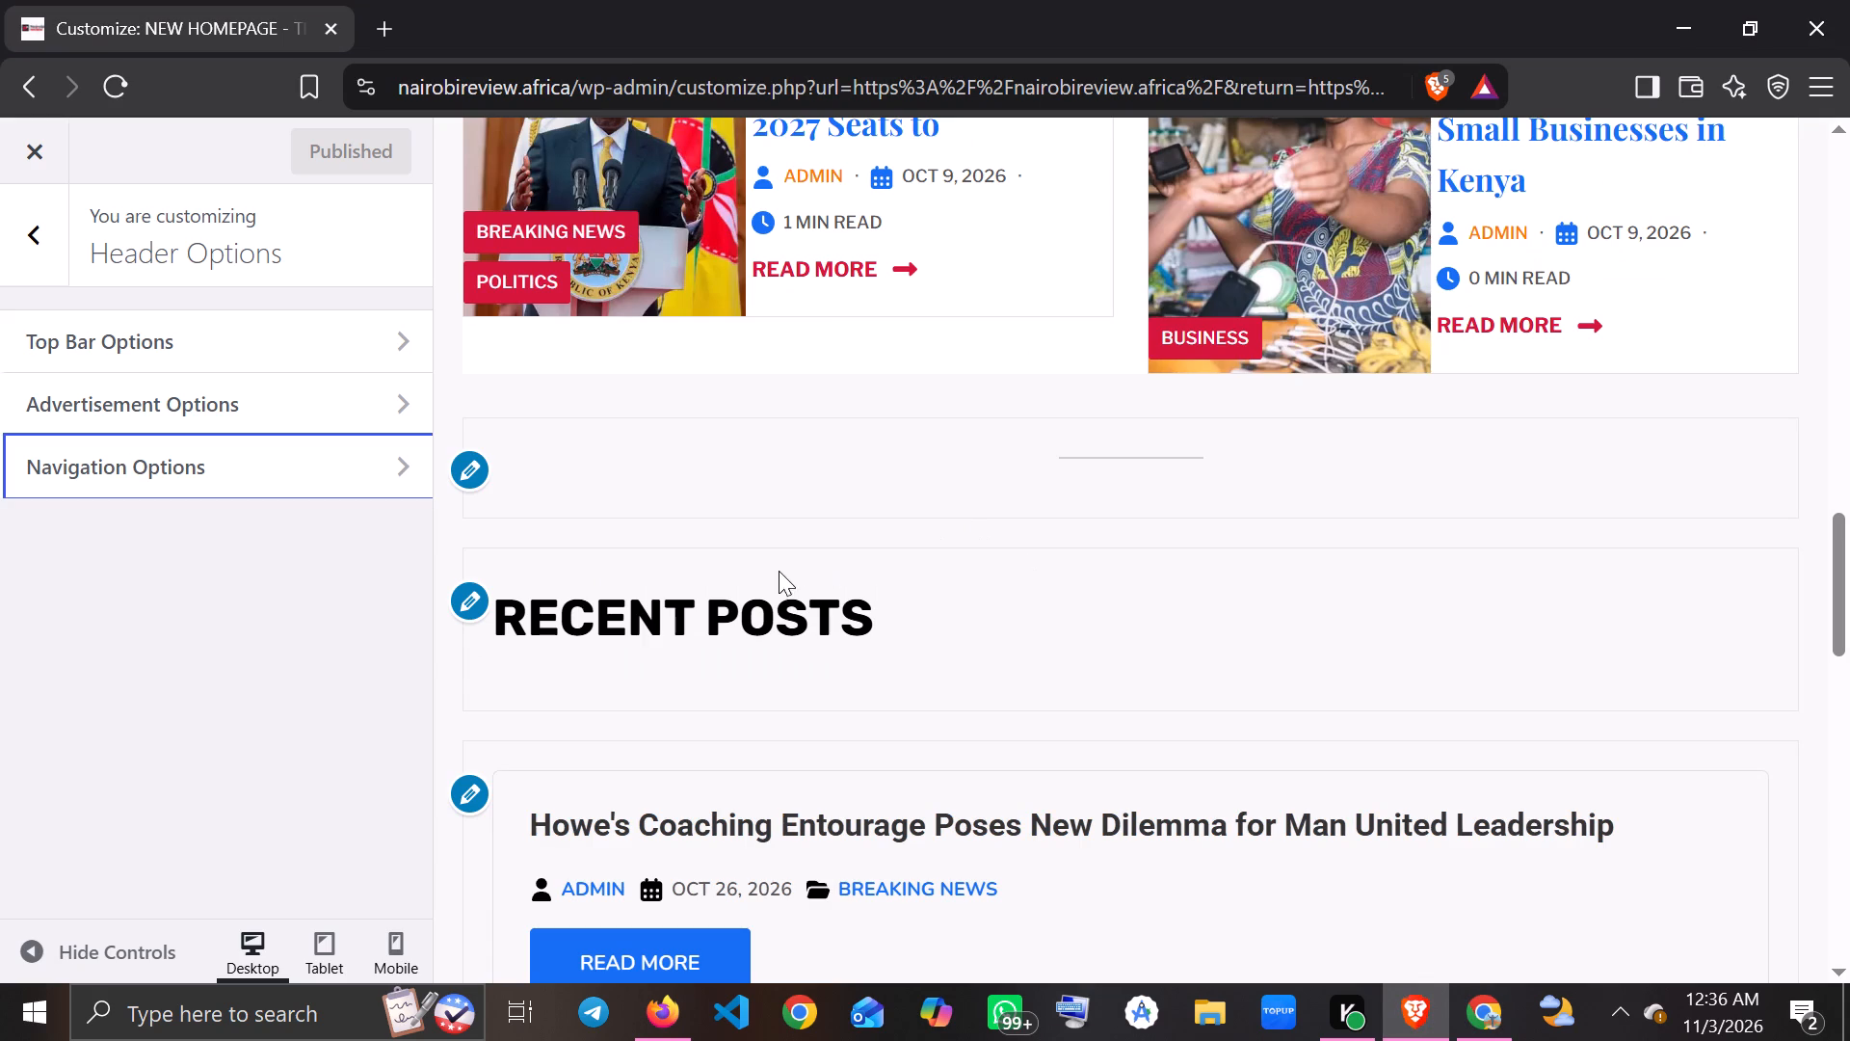
pyautogui.click(791, 492)
pyautogui.scroll(-1, 791, 492)
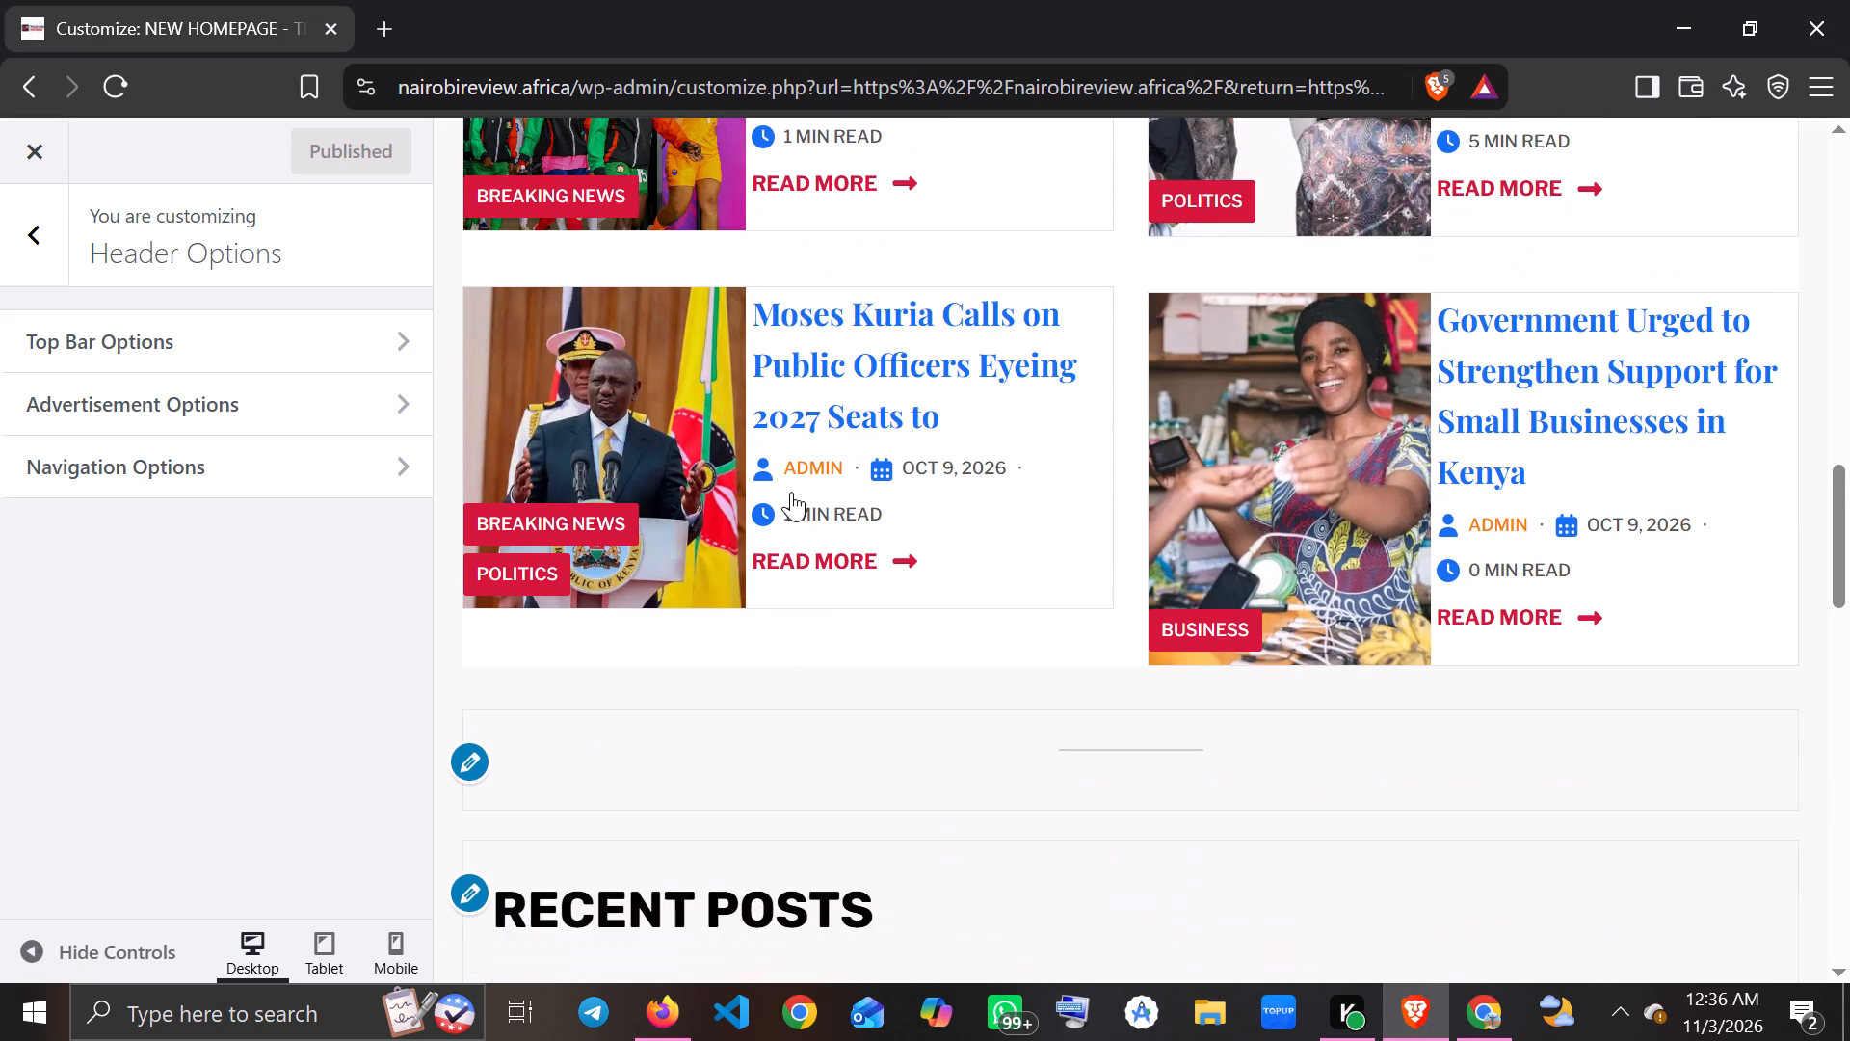
pyautogui.scroll(-4, 791, 492)
pyautogui.scroll(6, 791, 492)
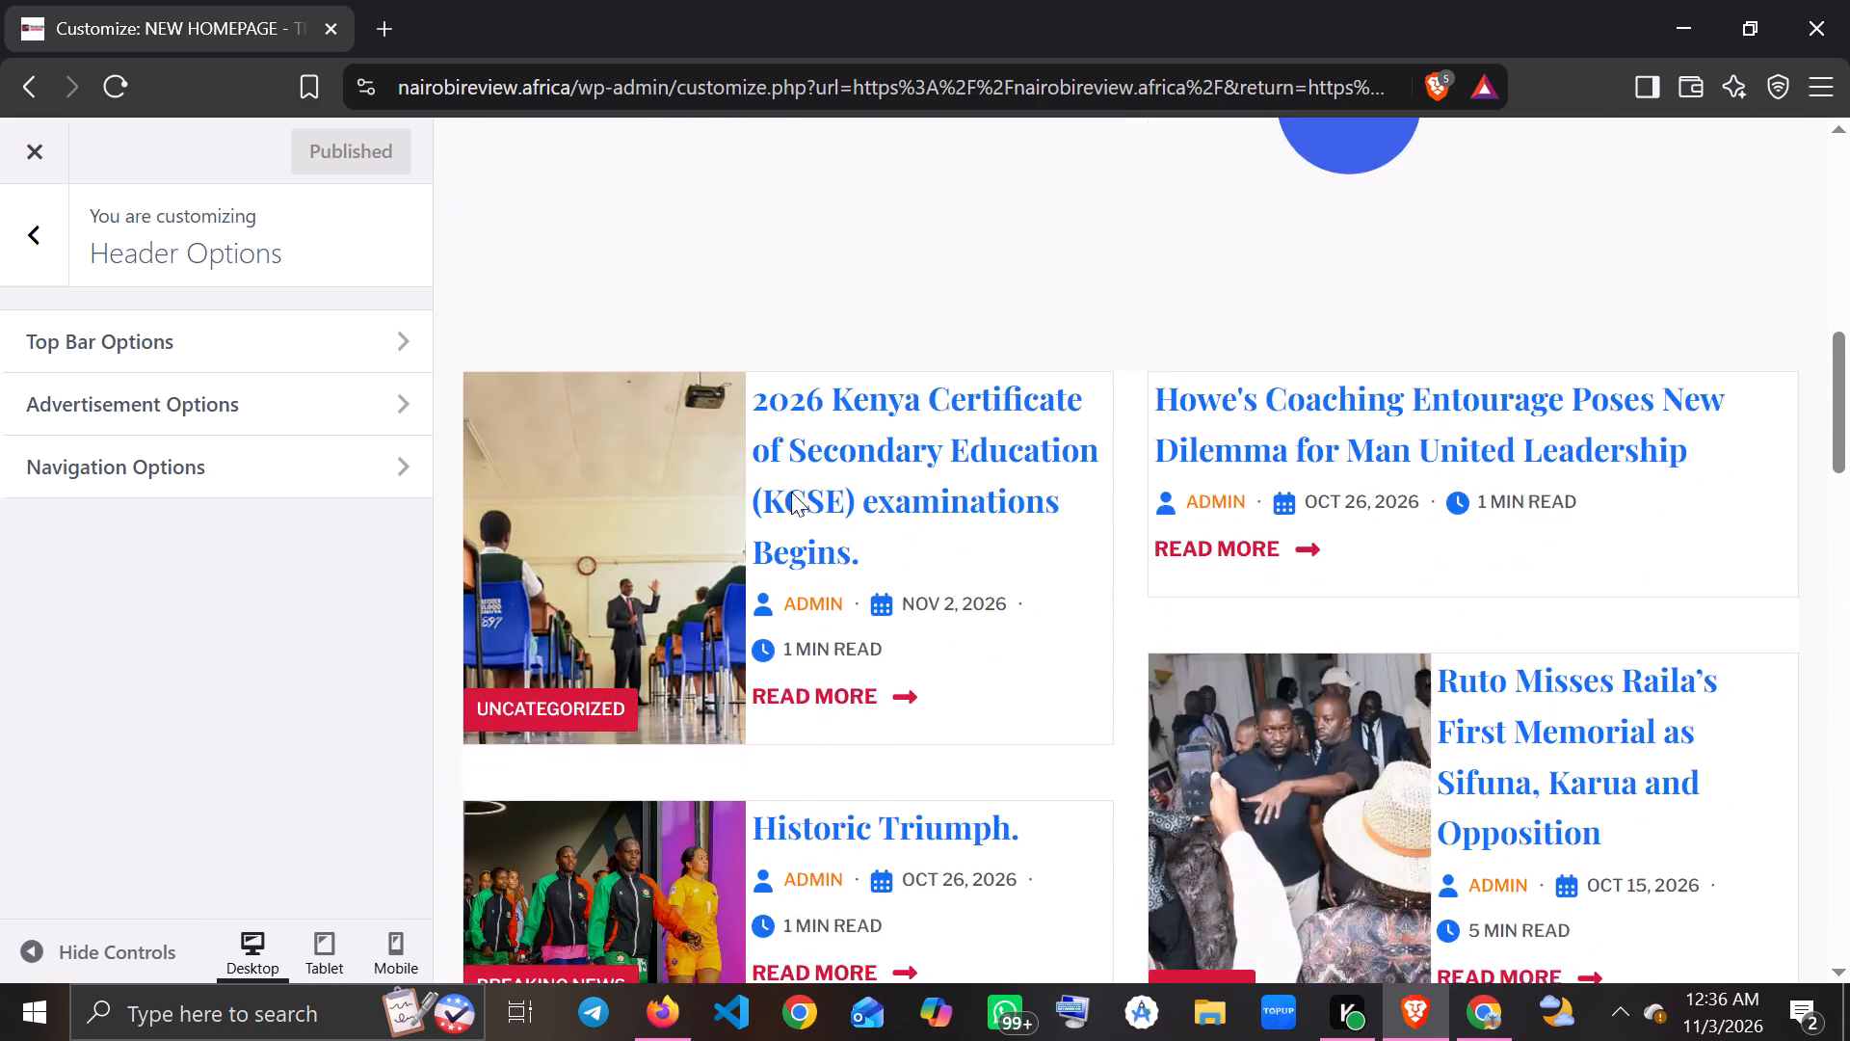
pyautogui.scroll(3, 546, 256)
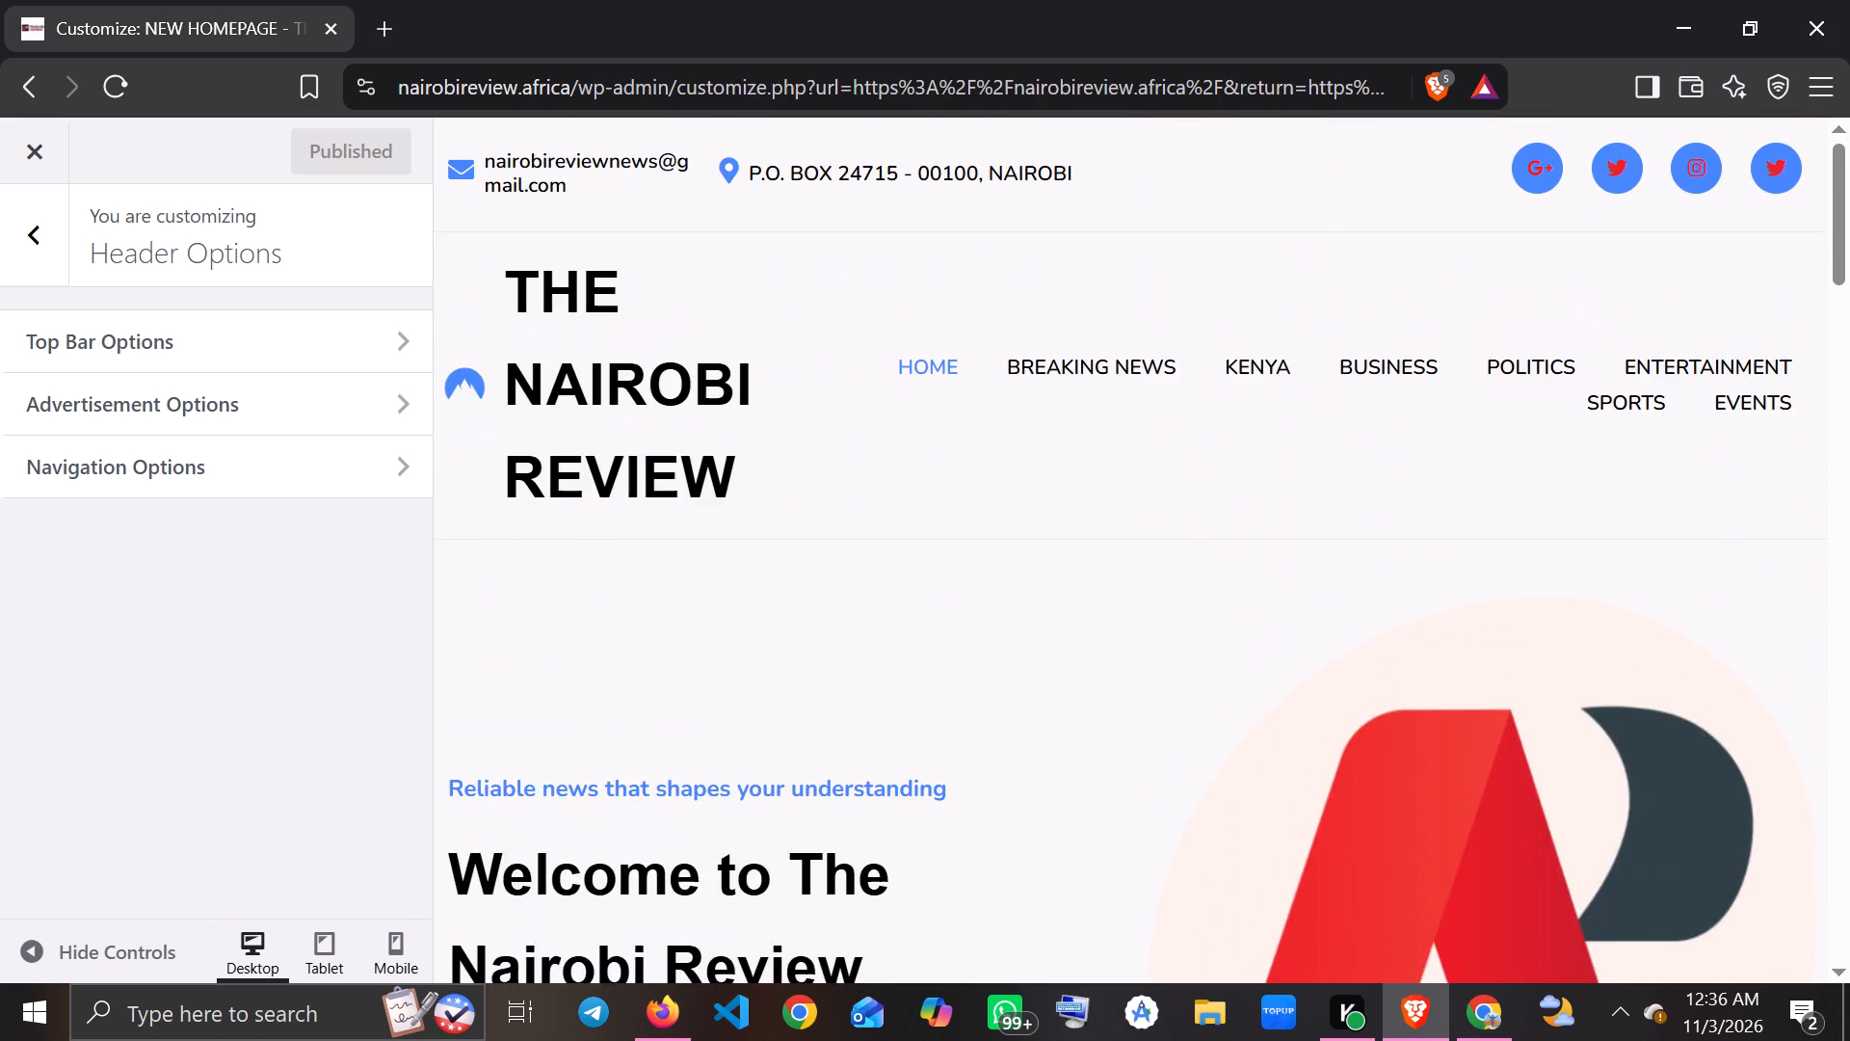
# Leave the customizer for the live homepage and examine its Recent Posts sidebar, news grid and welcome banner.
pyautogui.click(44, 93)
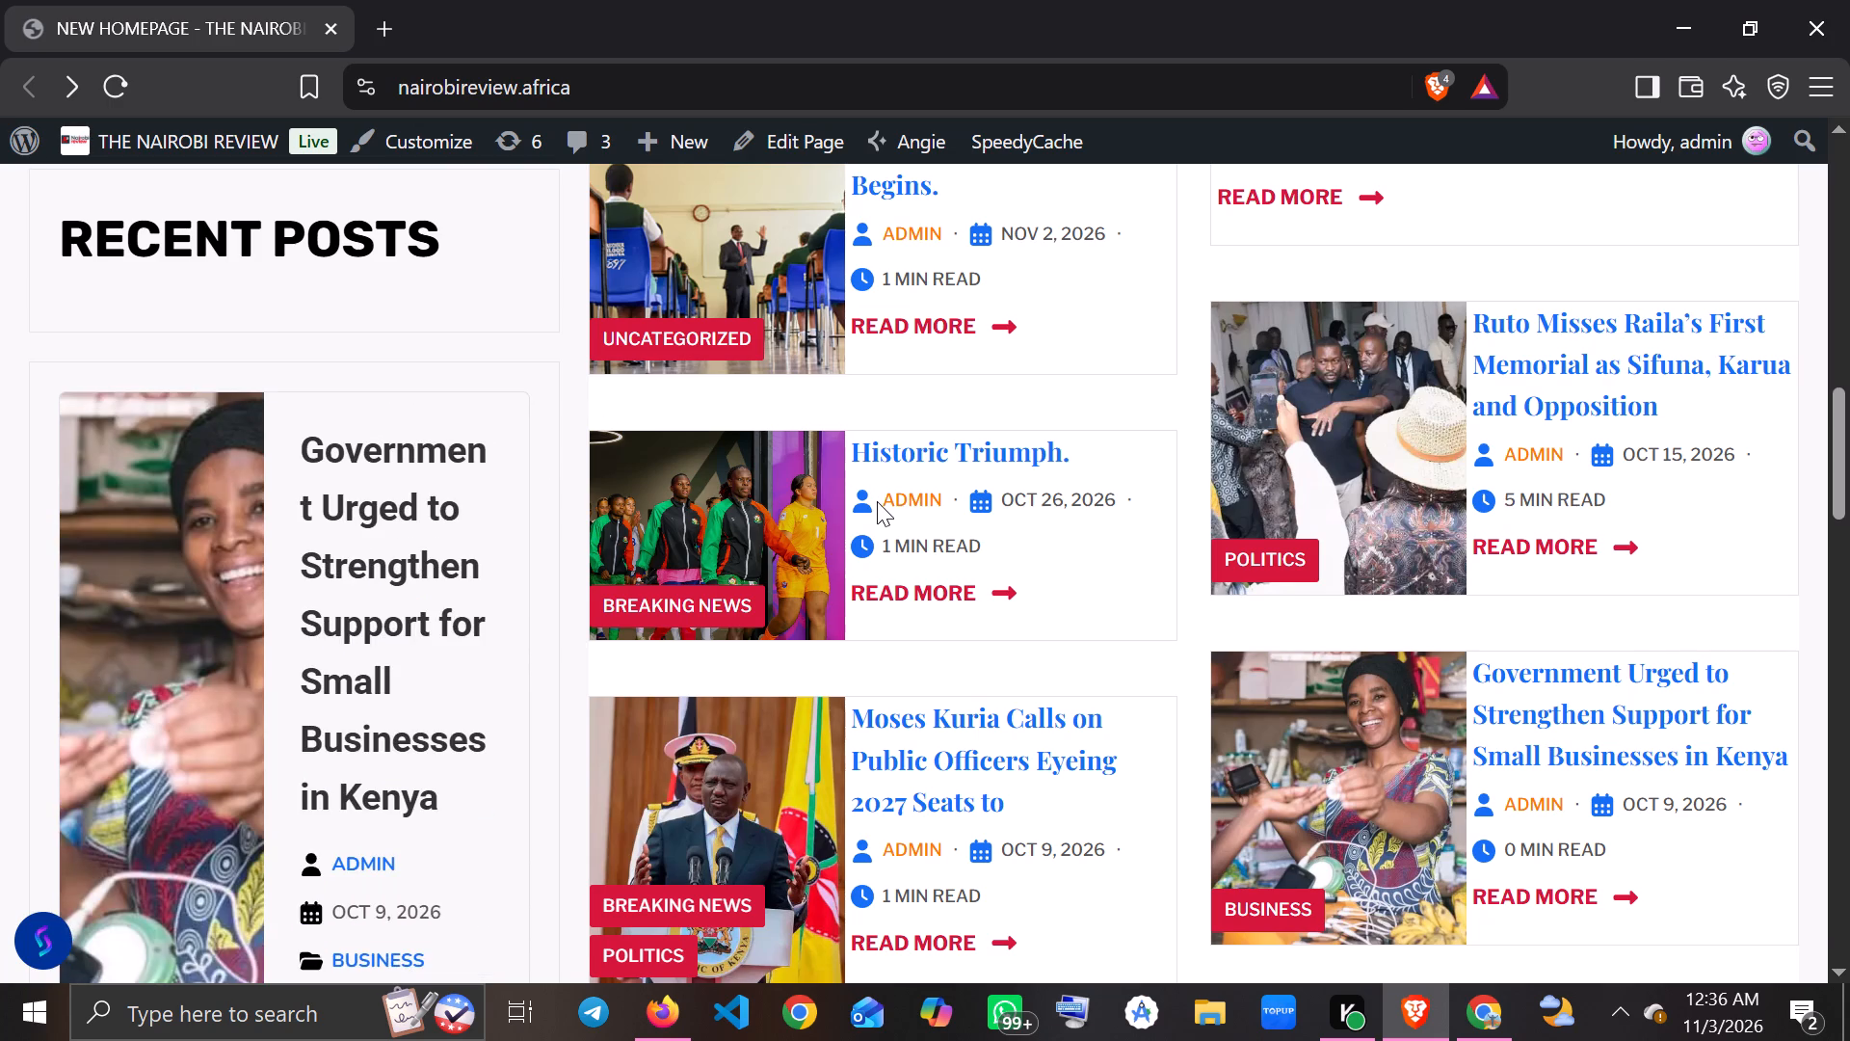
pyautogui.scroll(-3, 877, 501)
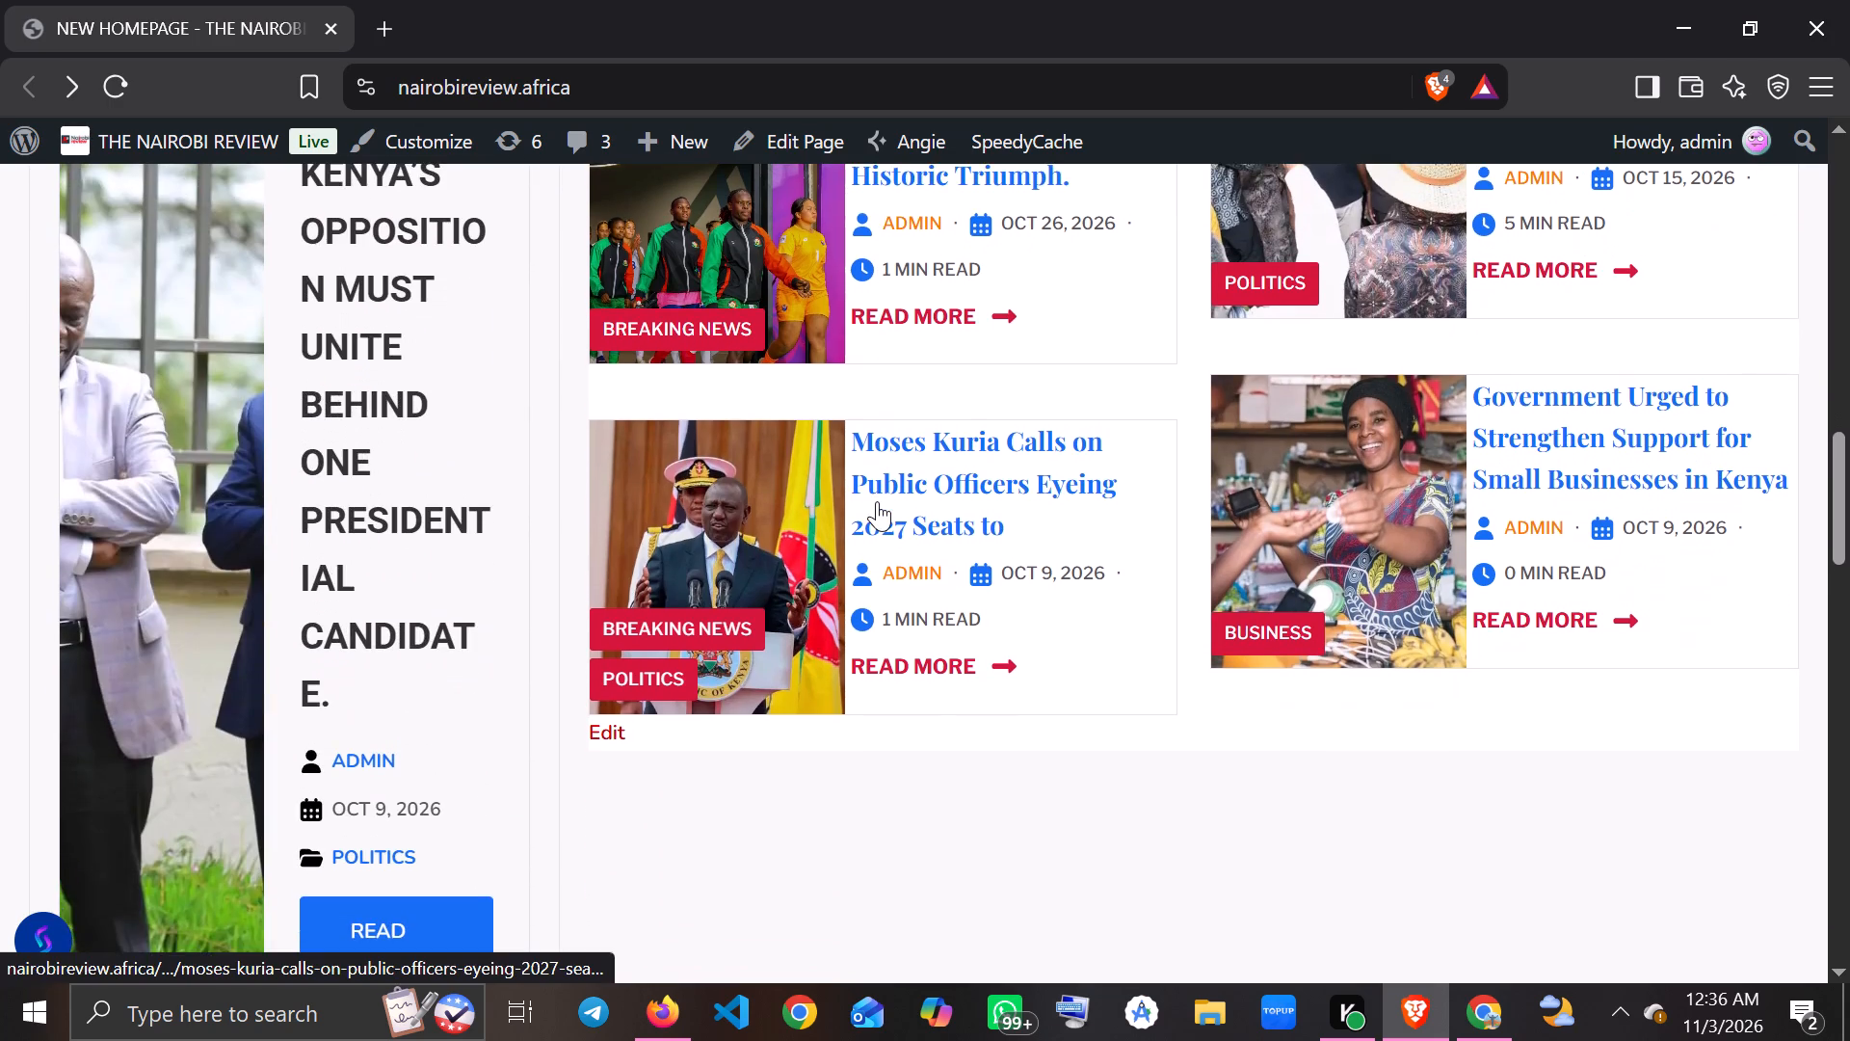
pyautogui.scroll(-8, 877, 501)
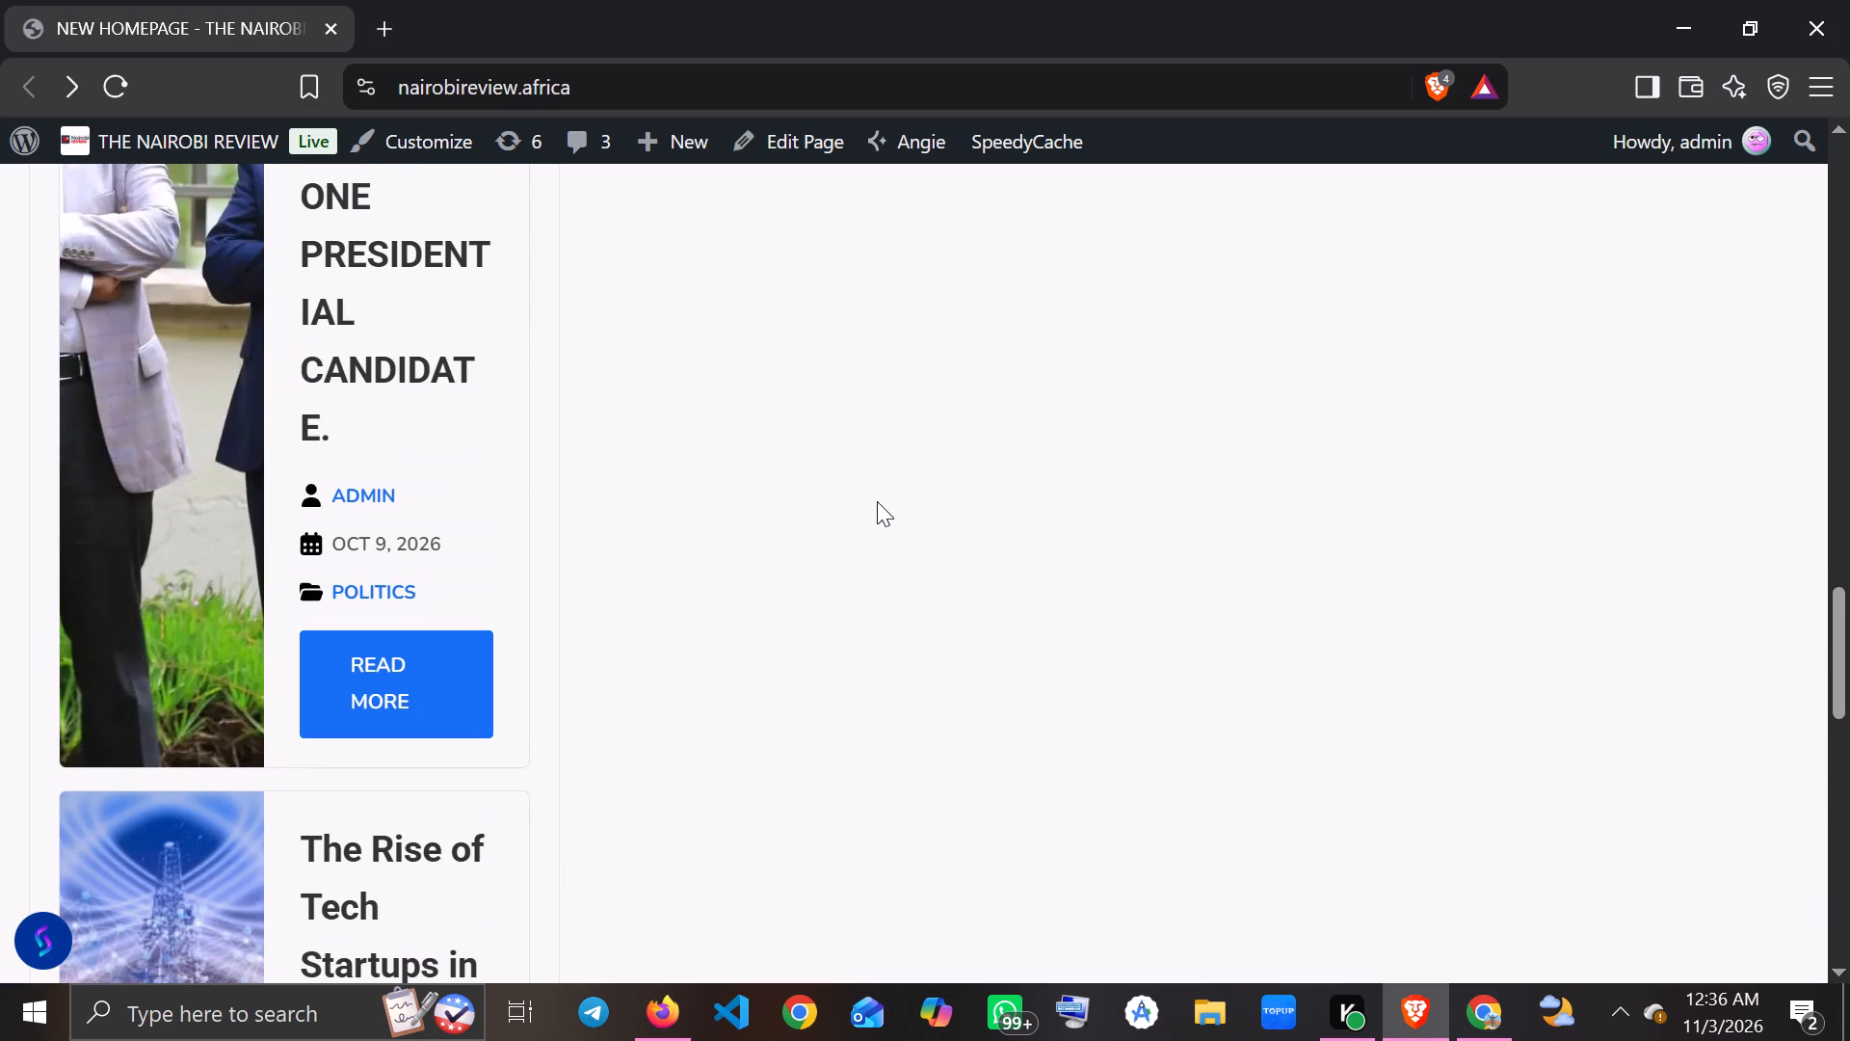
pyautogui.scroll(5, 758, 524)
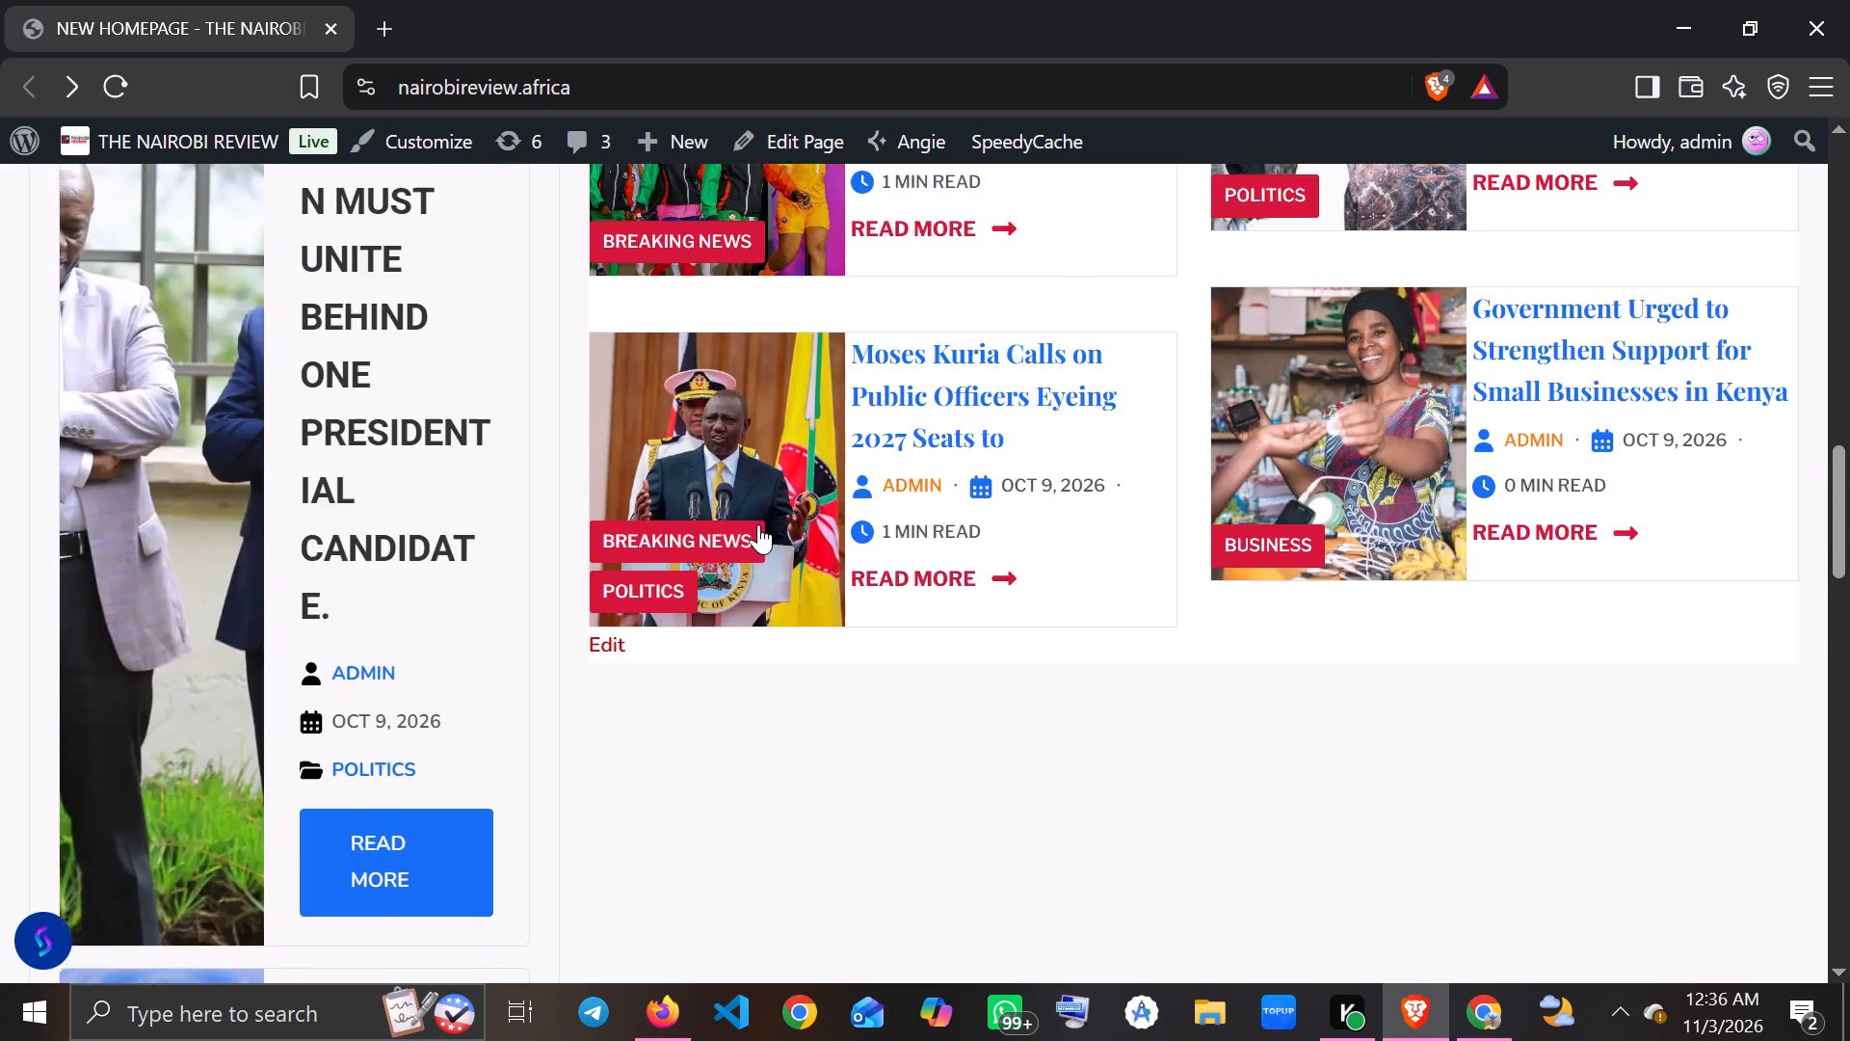
pyautogui.scroll(7, 758, 524)
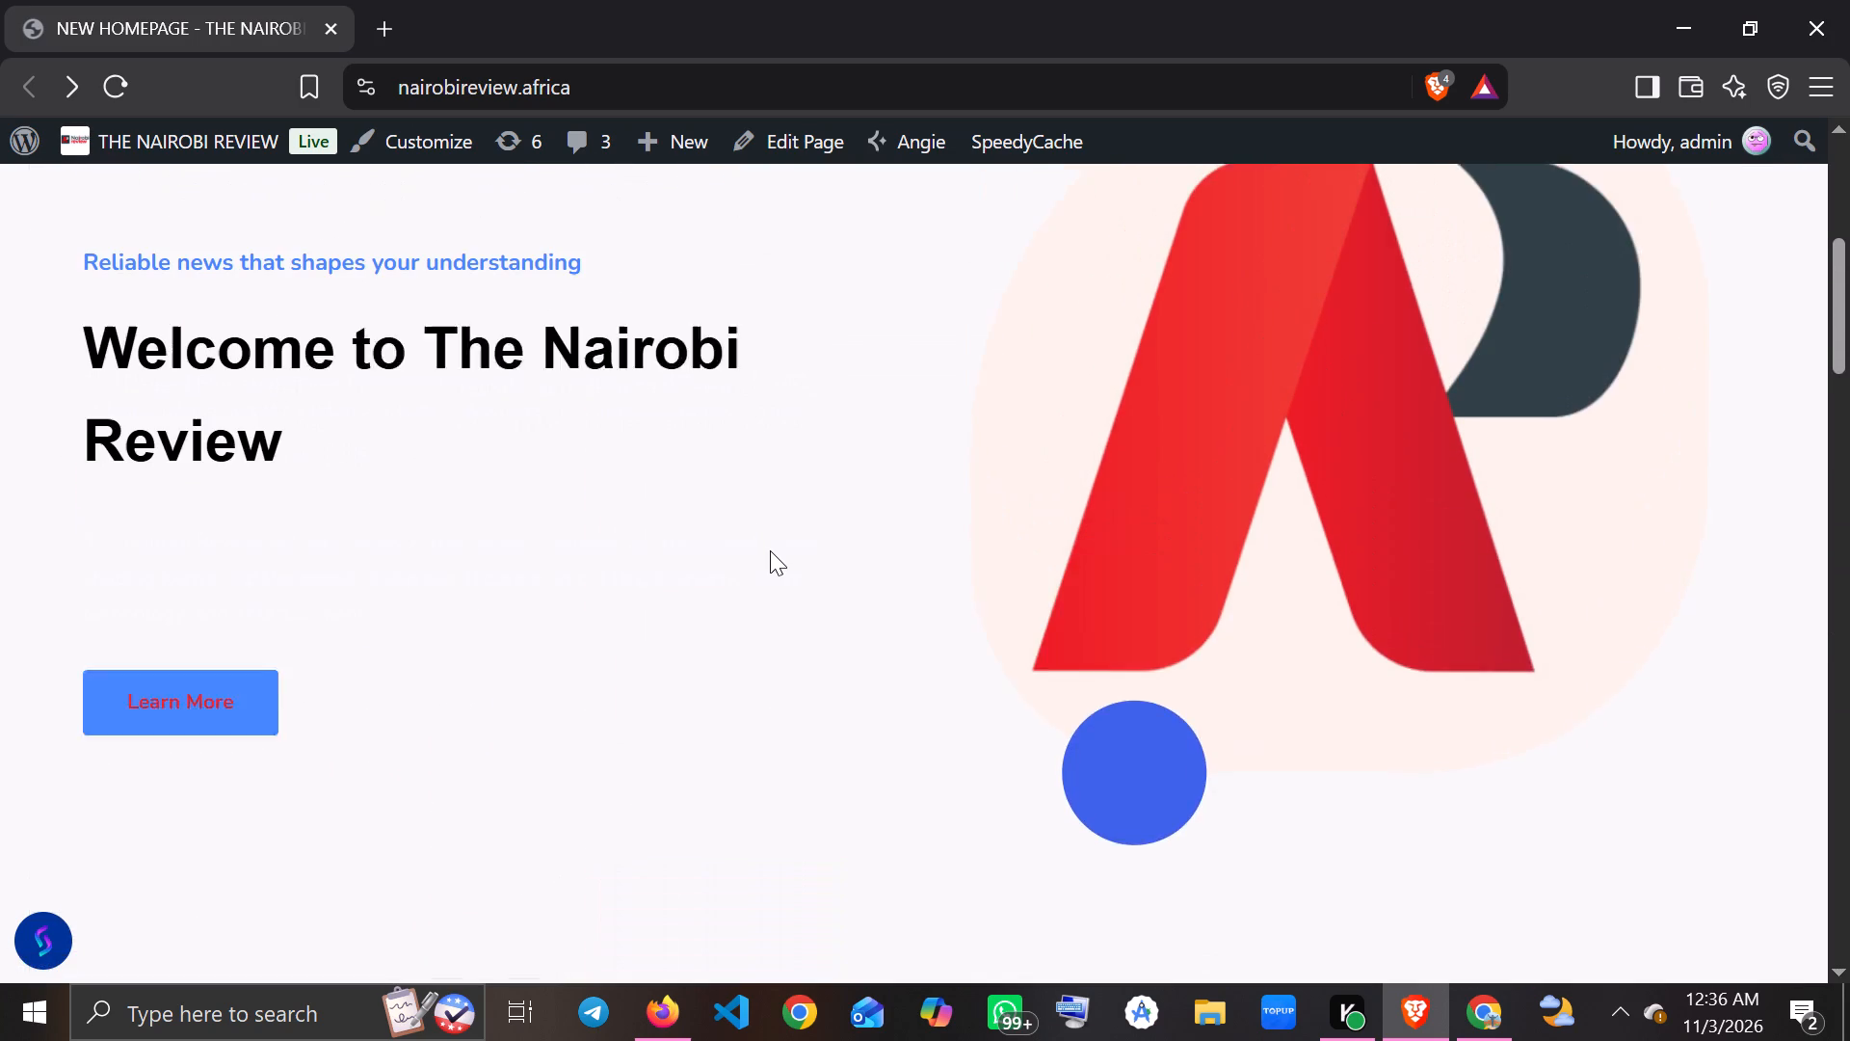
pyautogui.scroll(2, 770, 550)
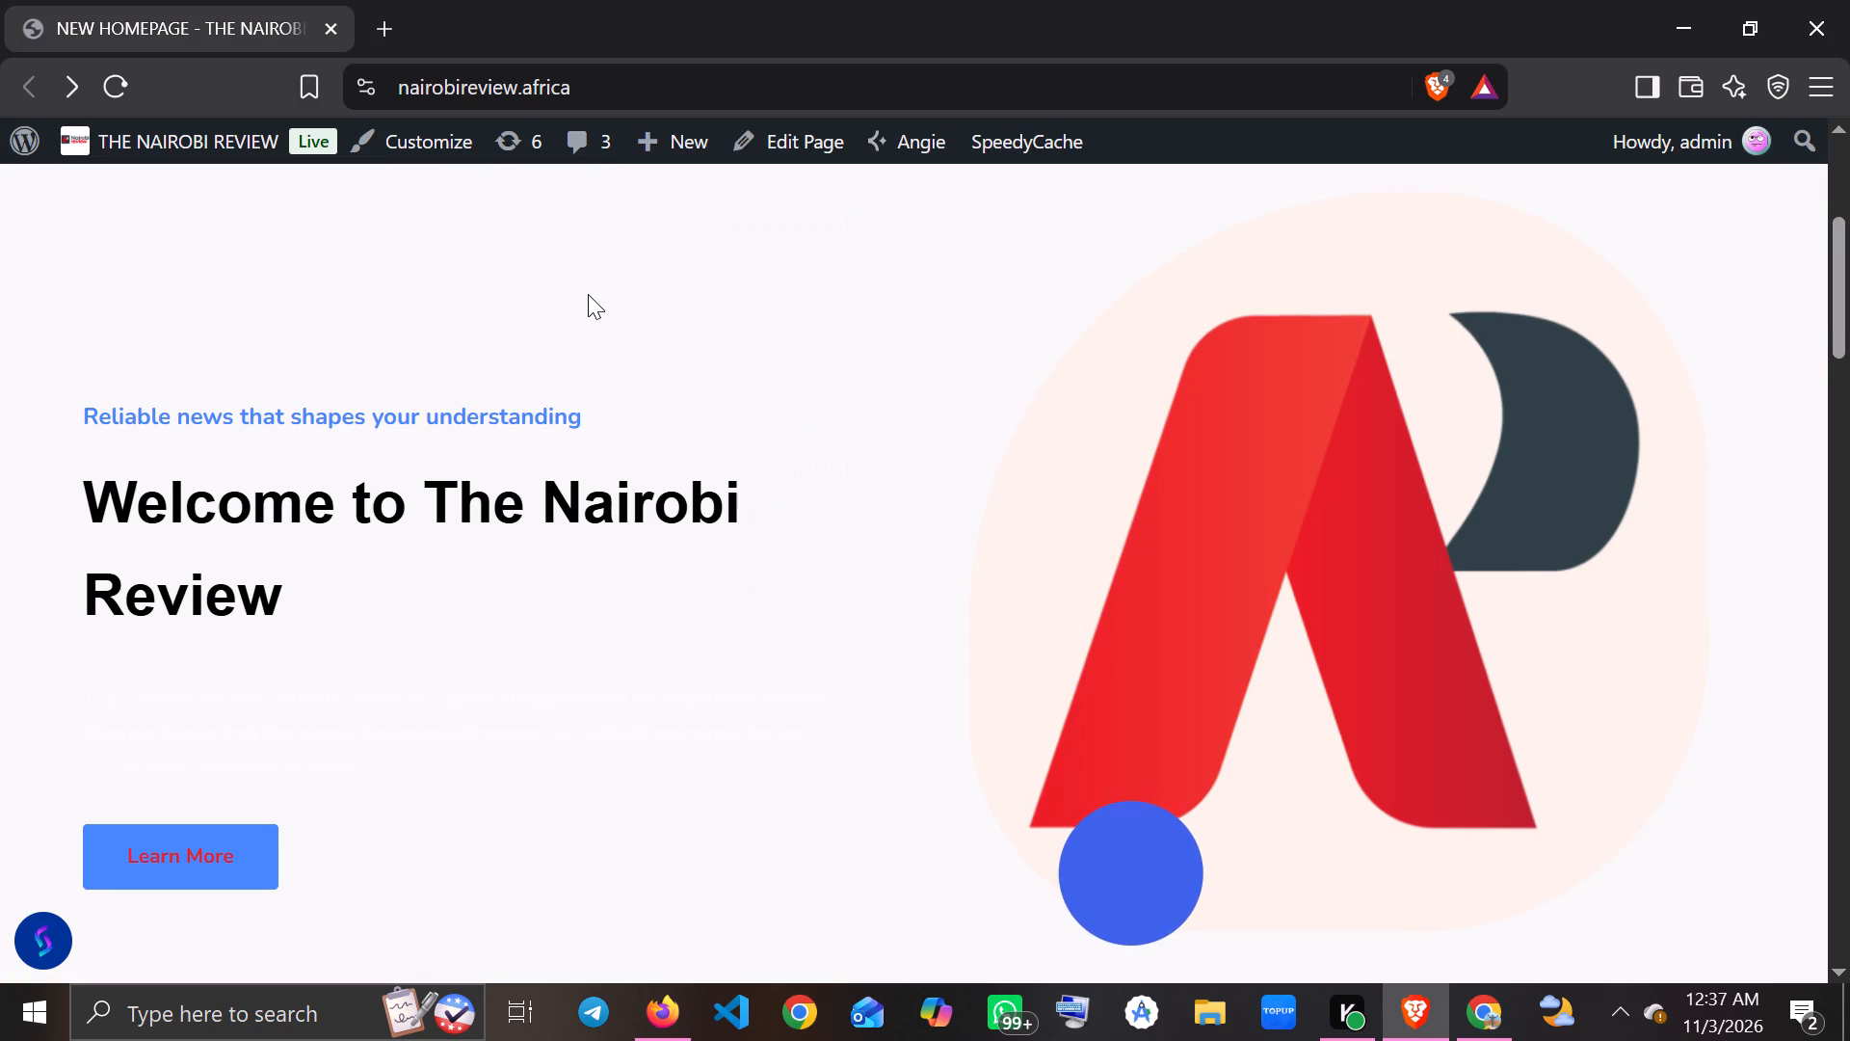
# Re-examine how the Recent Posts sidebar sits beside the news grid below the homepage's welcome banner.
pyautogui.scroll(-1, 588, 294)
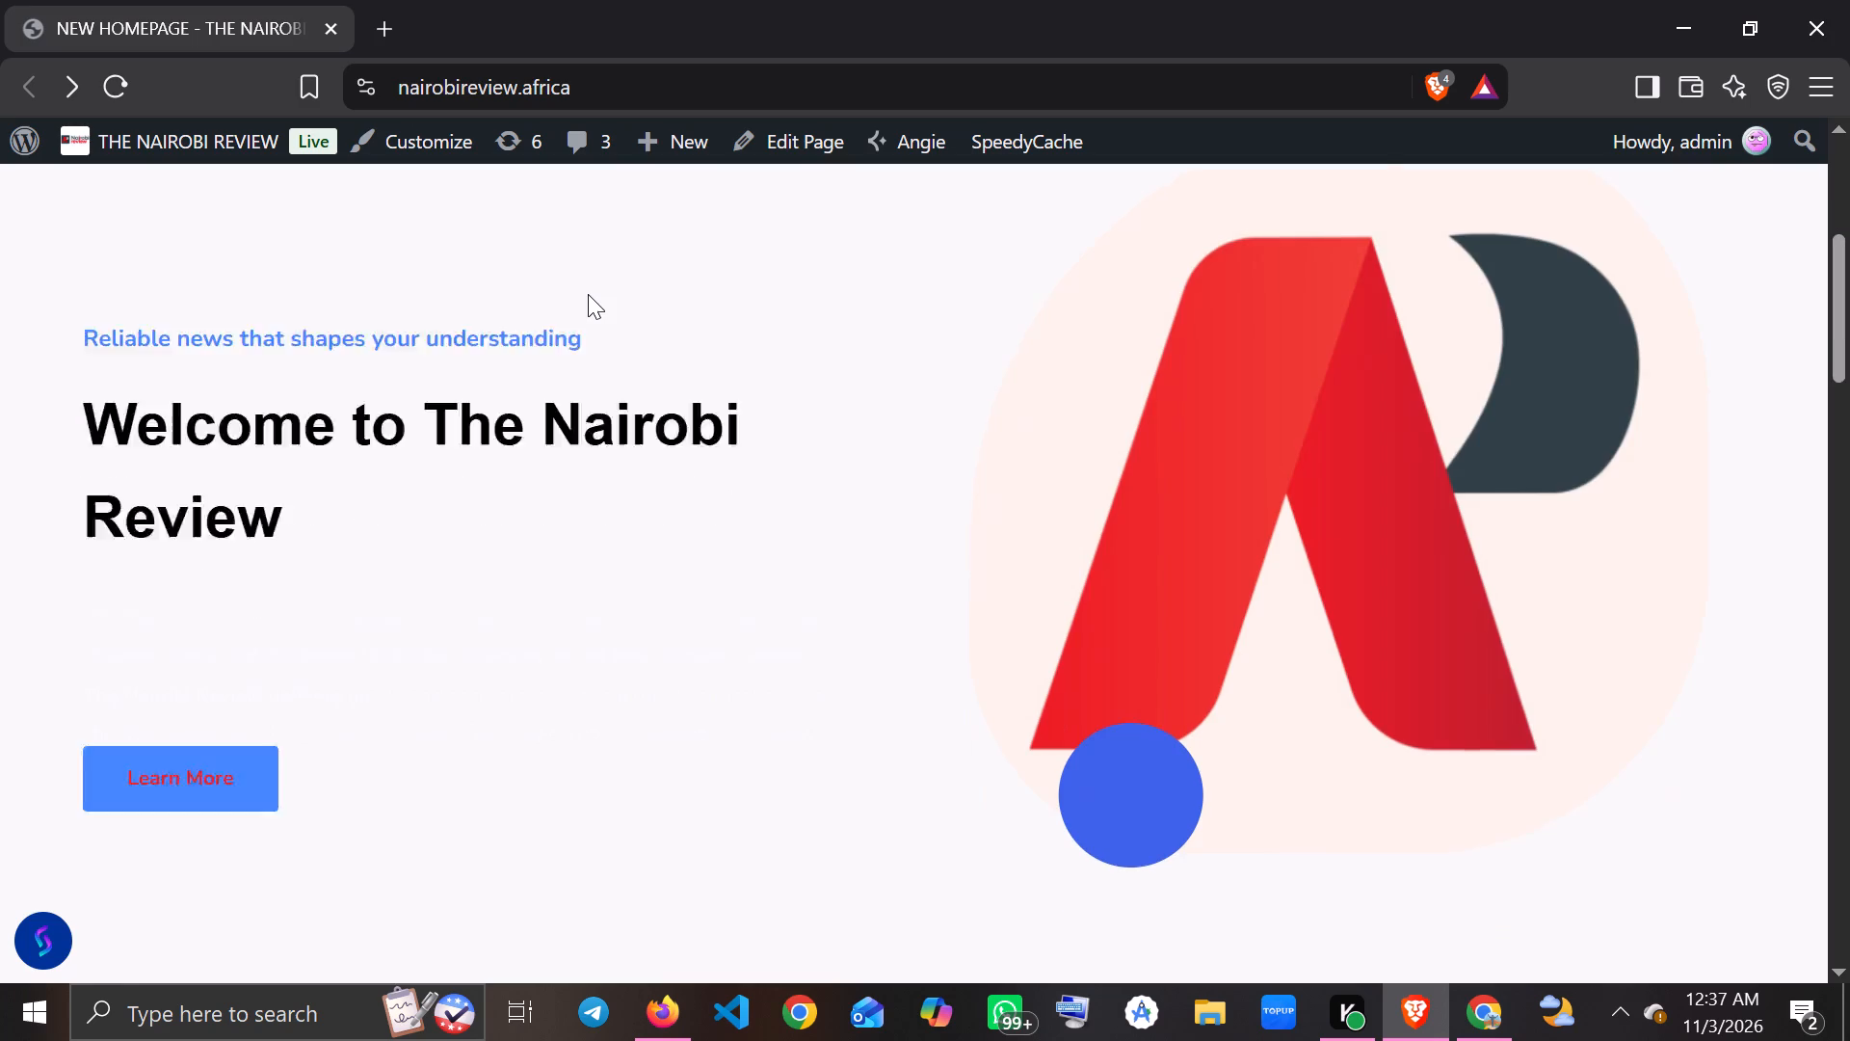
pyautogui.scroll(-2, 588, 294)
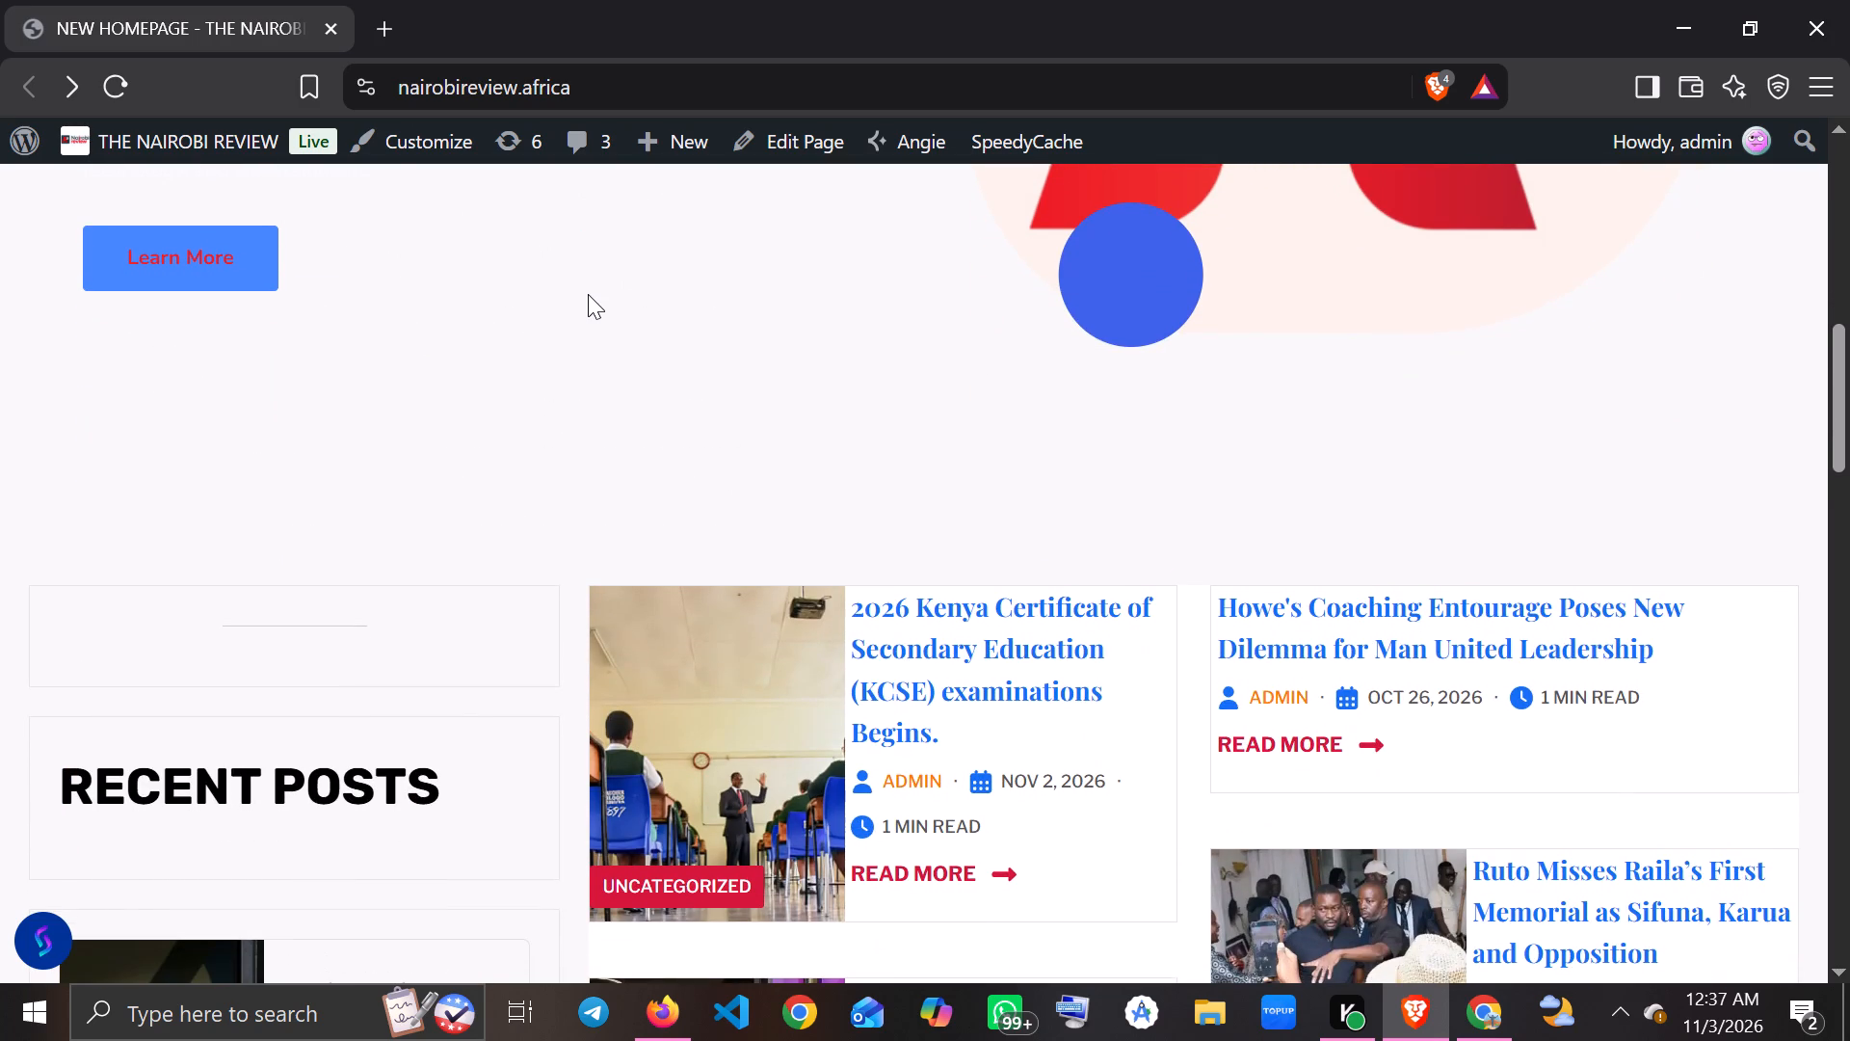
pyautogui.scroll(-1, 588, 294)
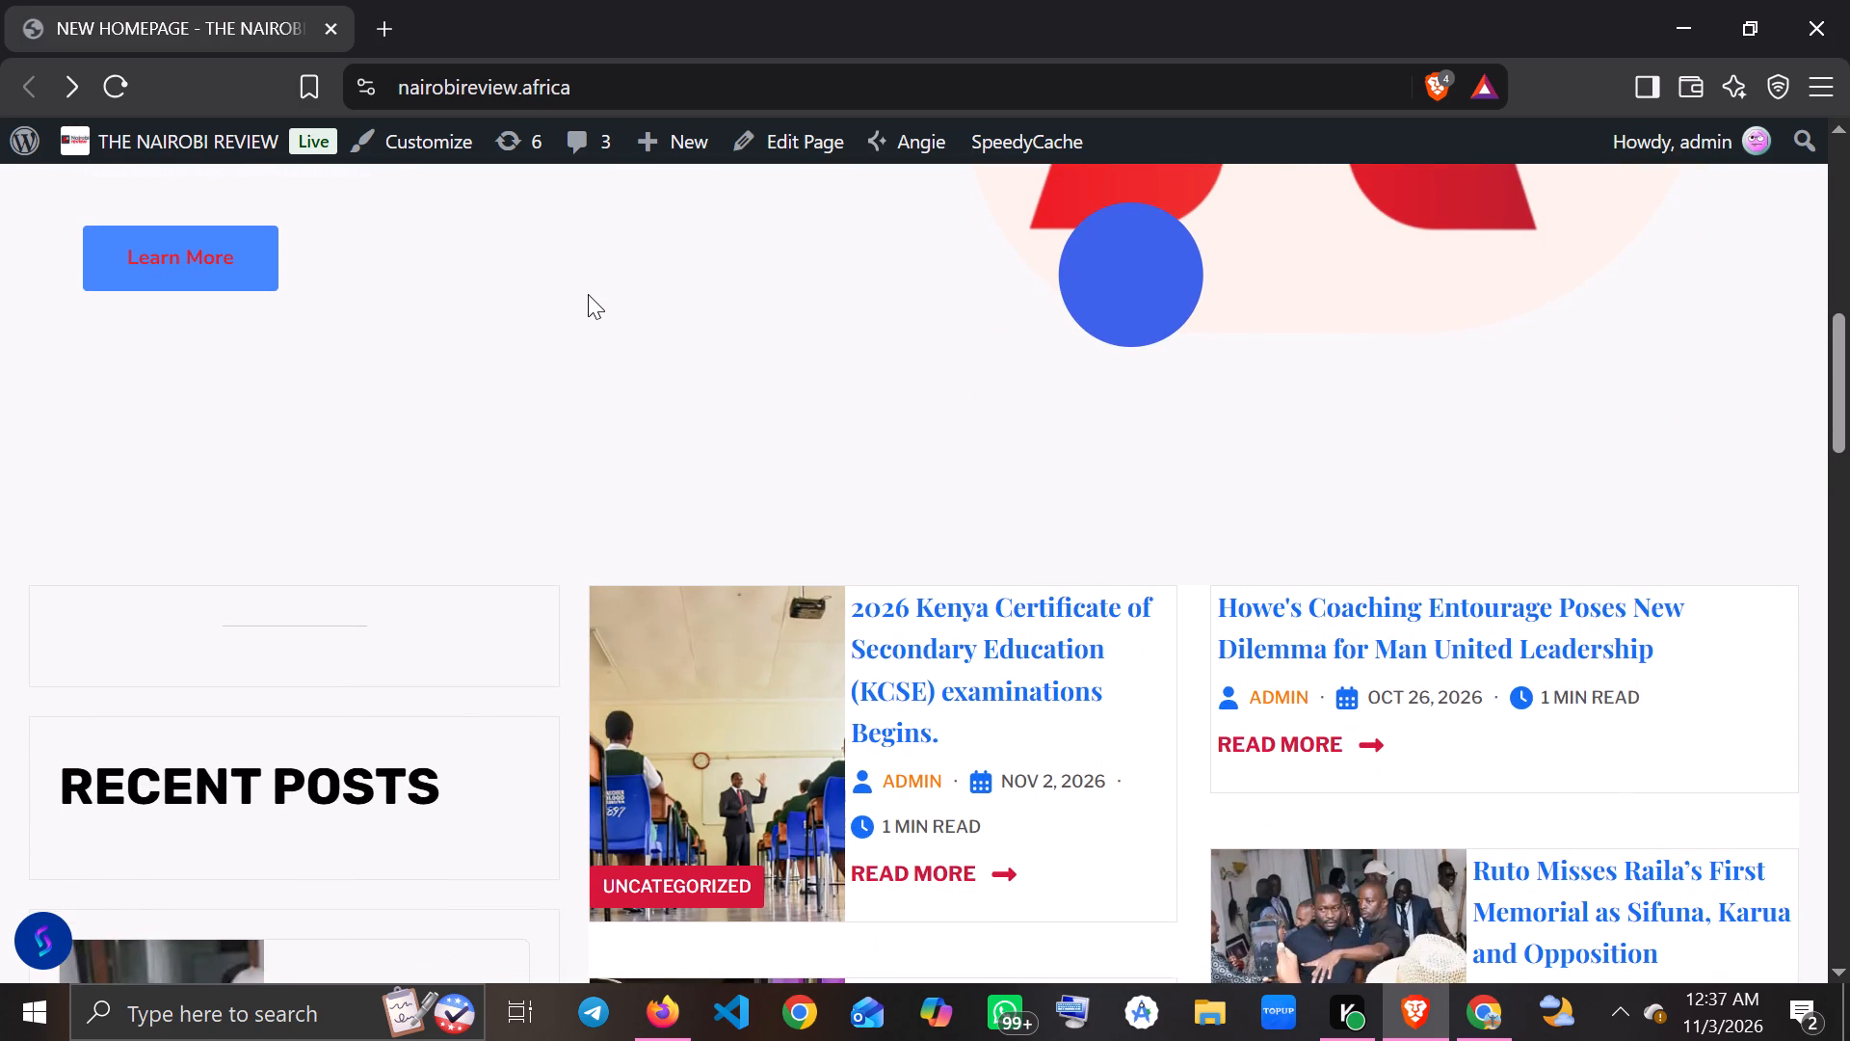
pyautogui.scroll(-2, 588, 294)
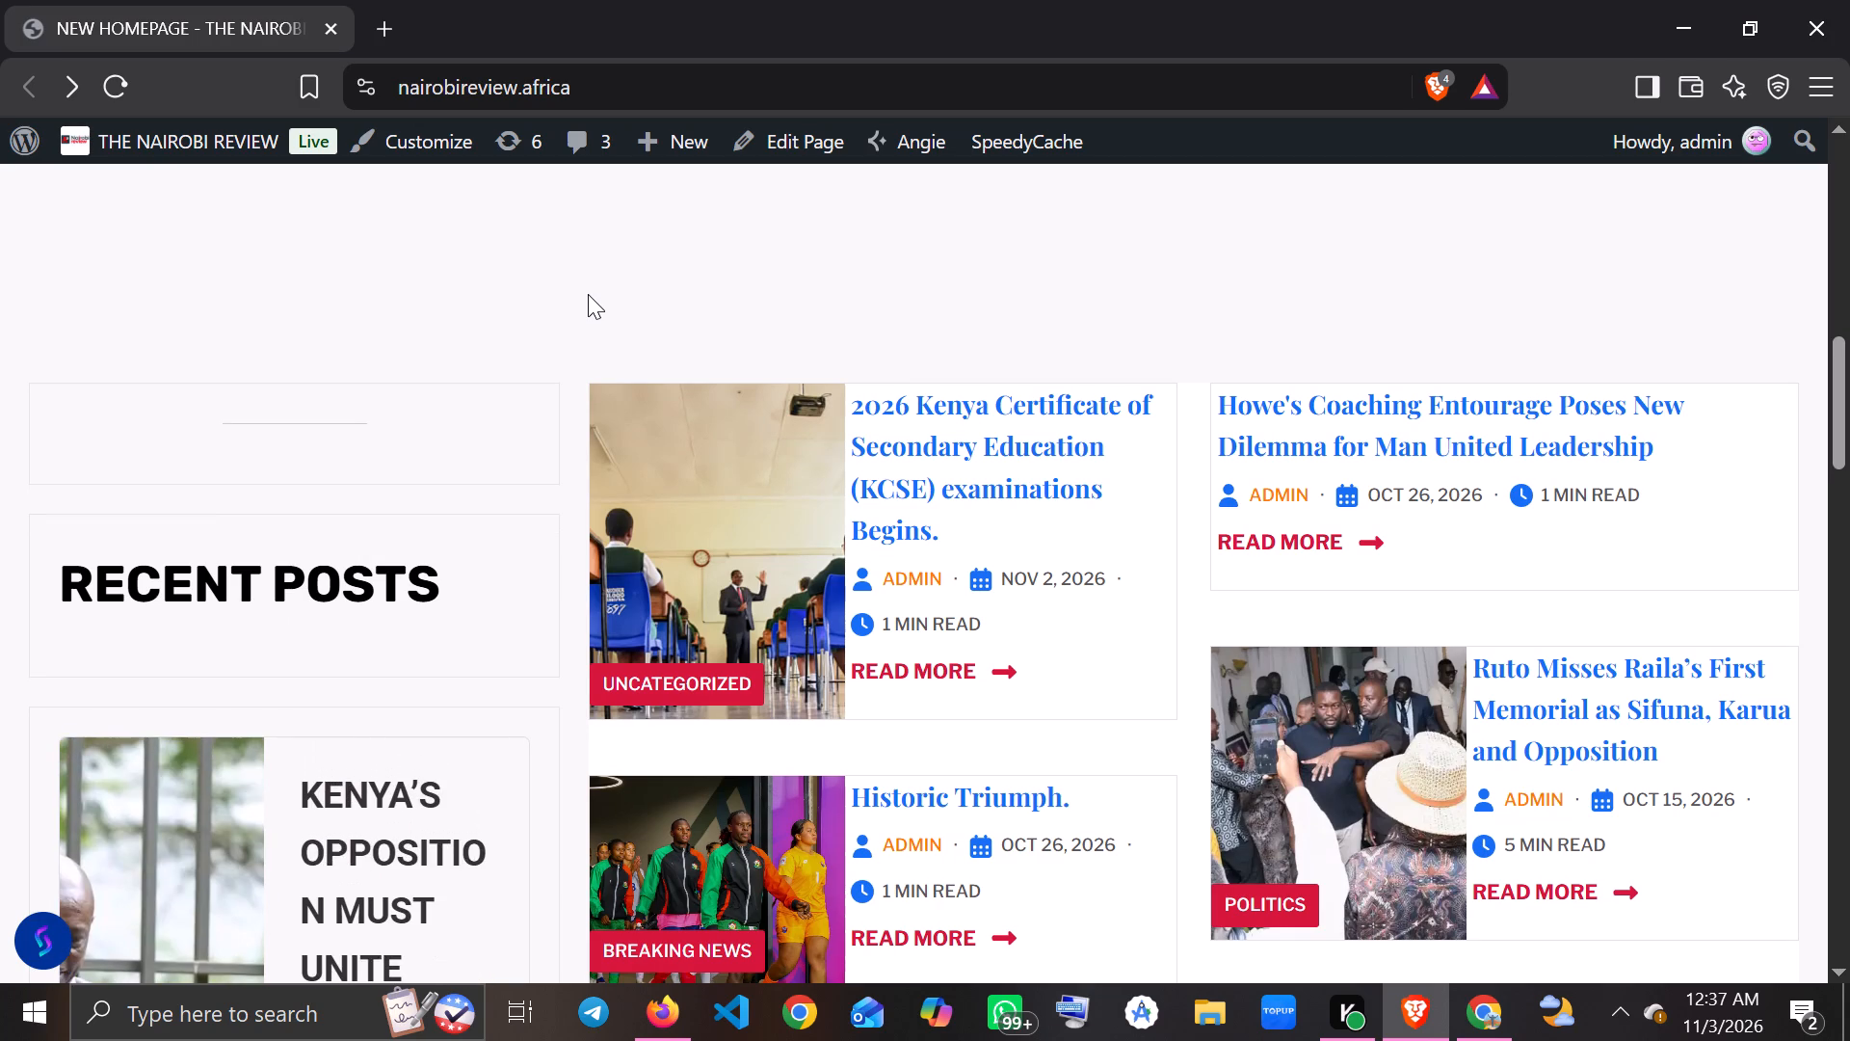
pyautogui.scroll(-3, 588, 294)
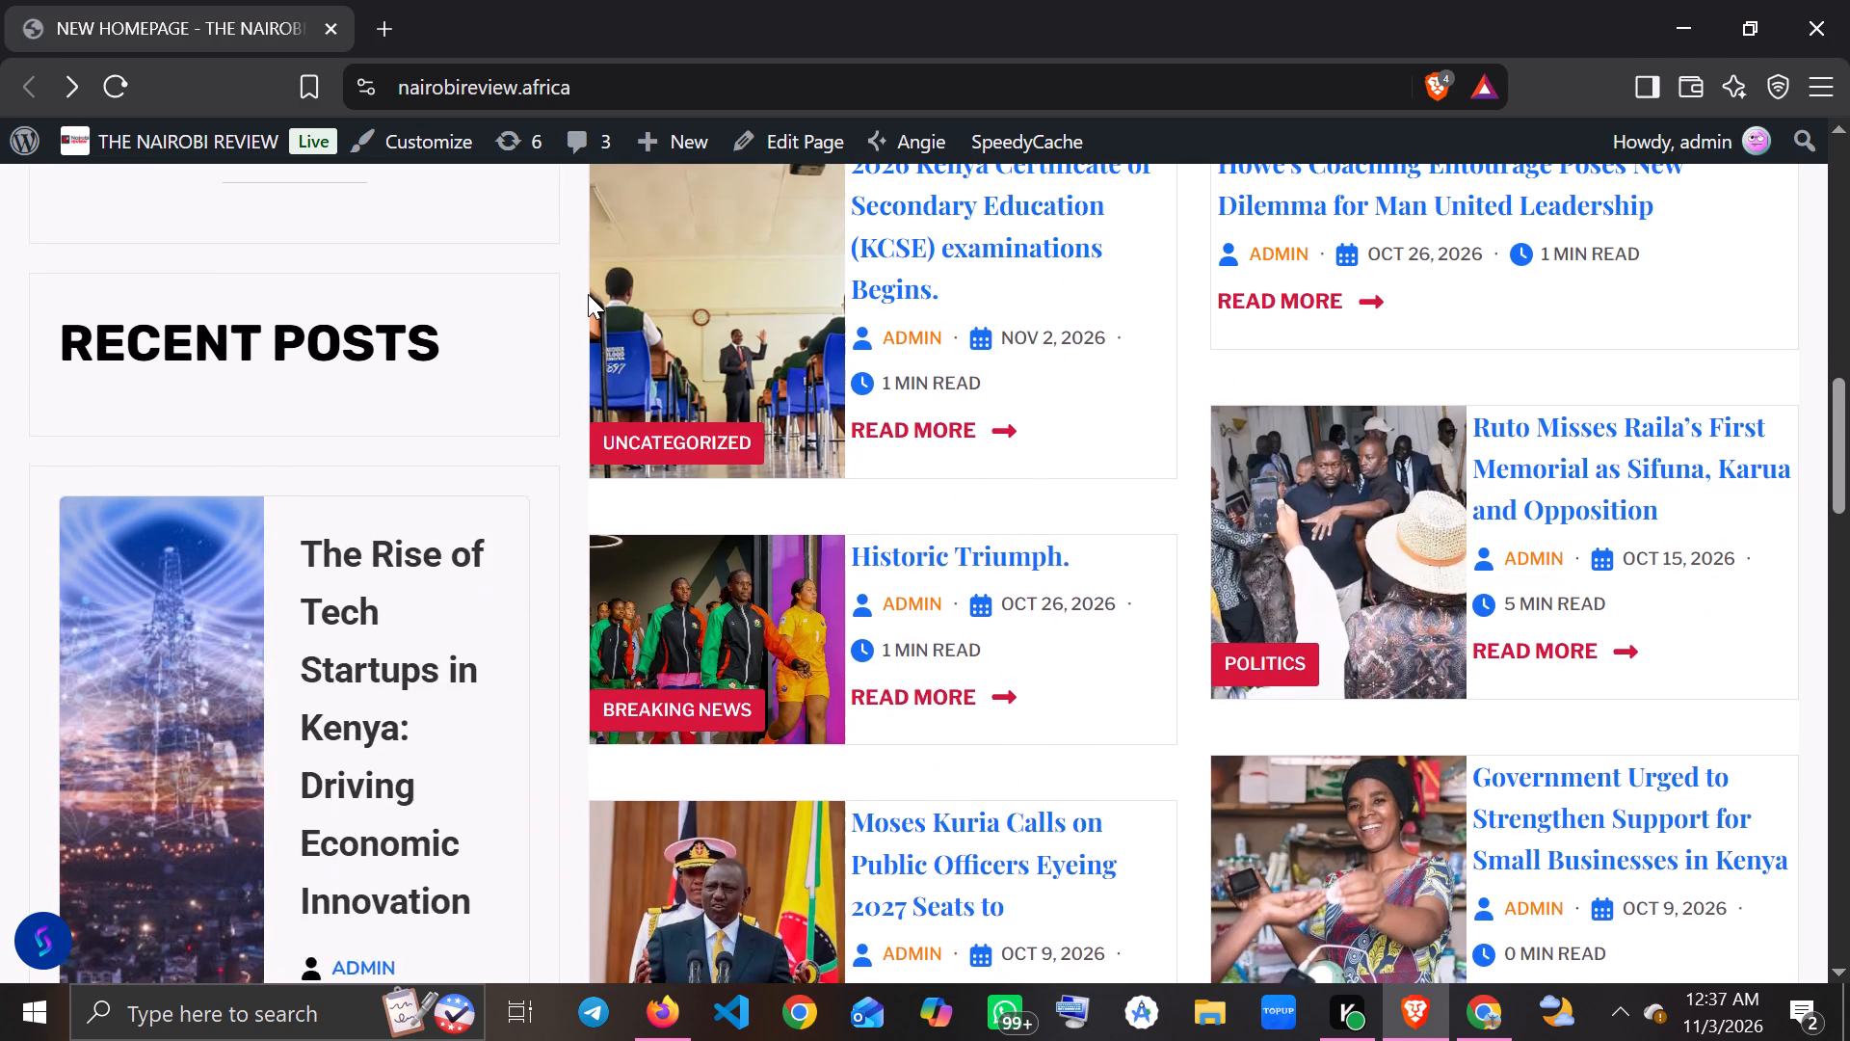
pyautogui.scroll(-1, 588, 294)
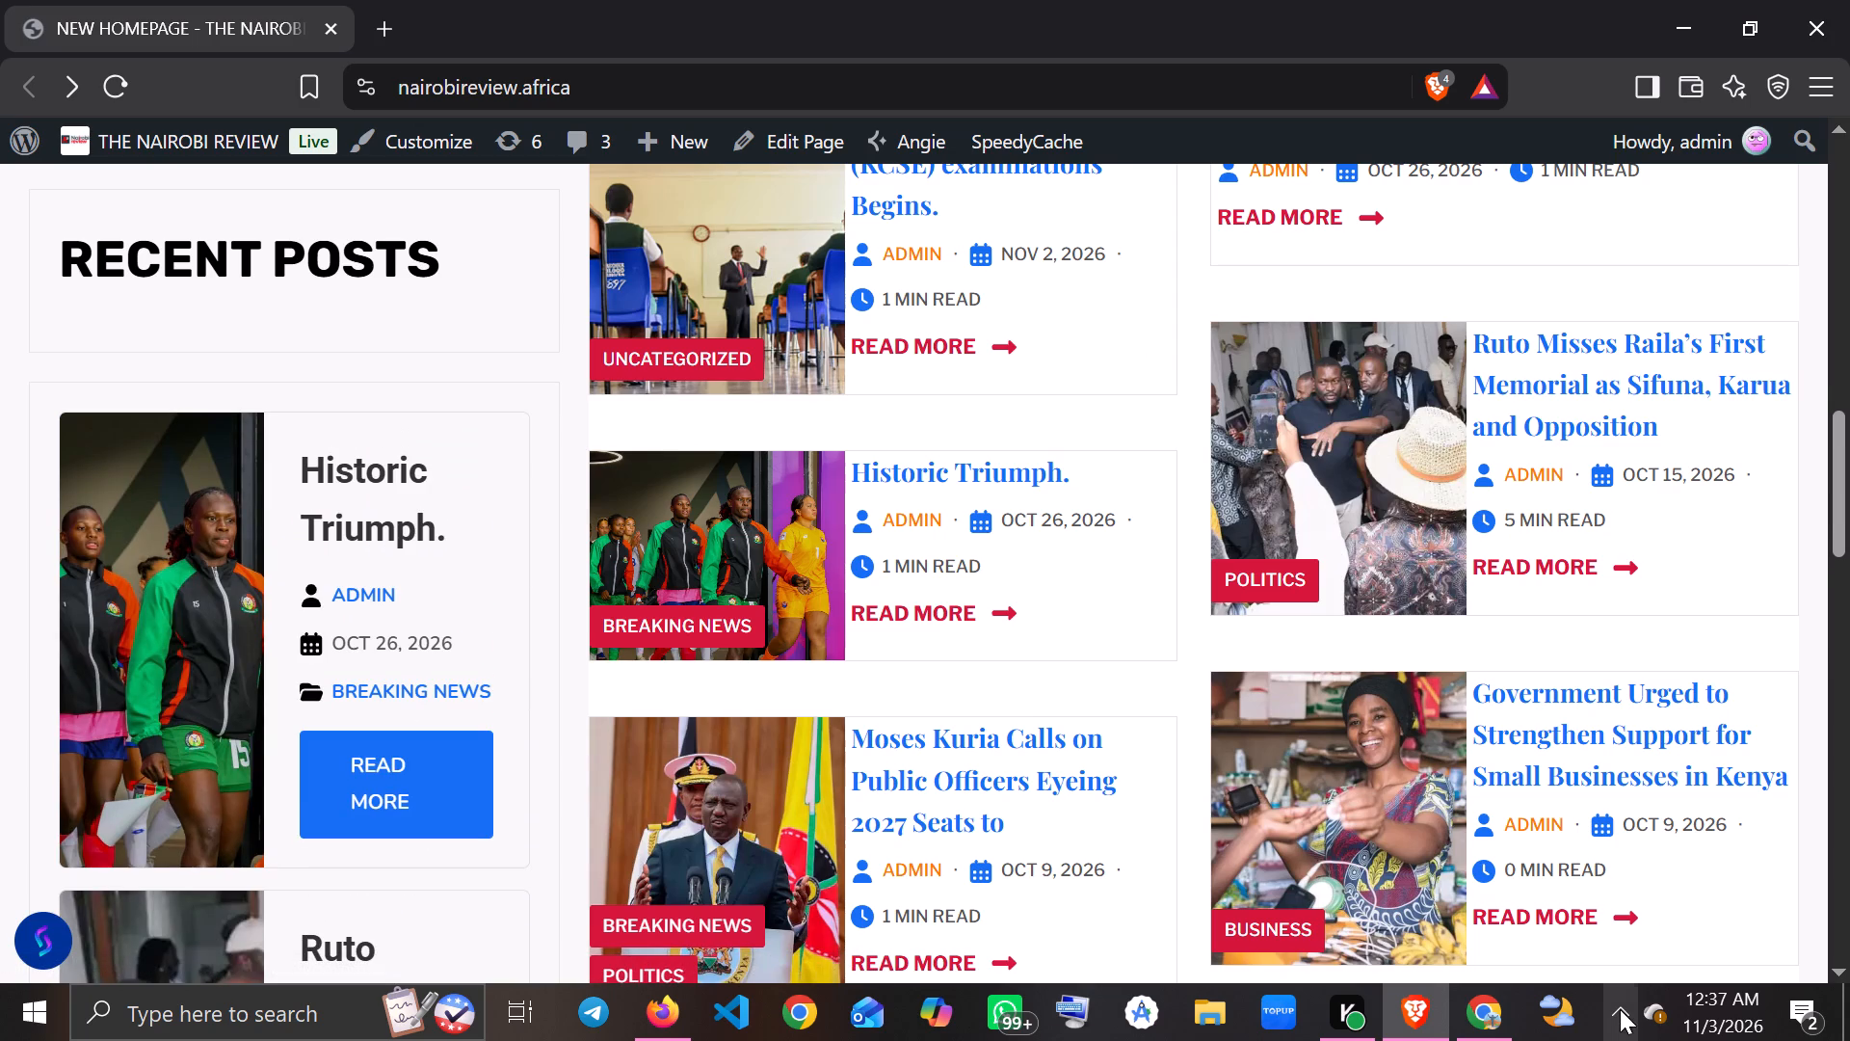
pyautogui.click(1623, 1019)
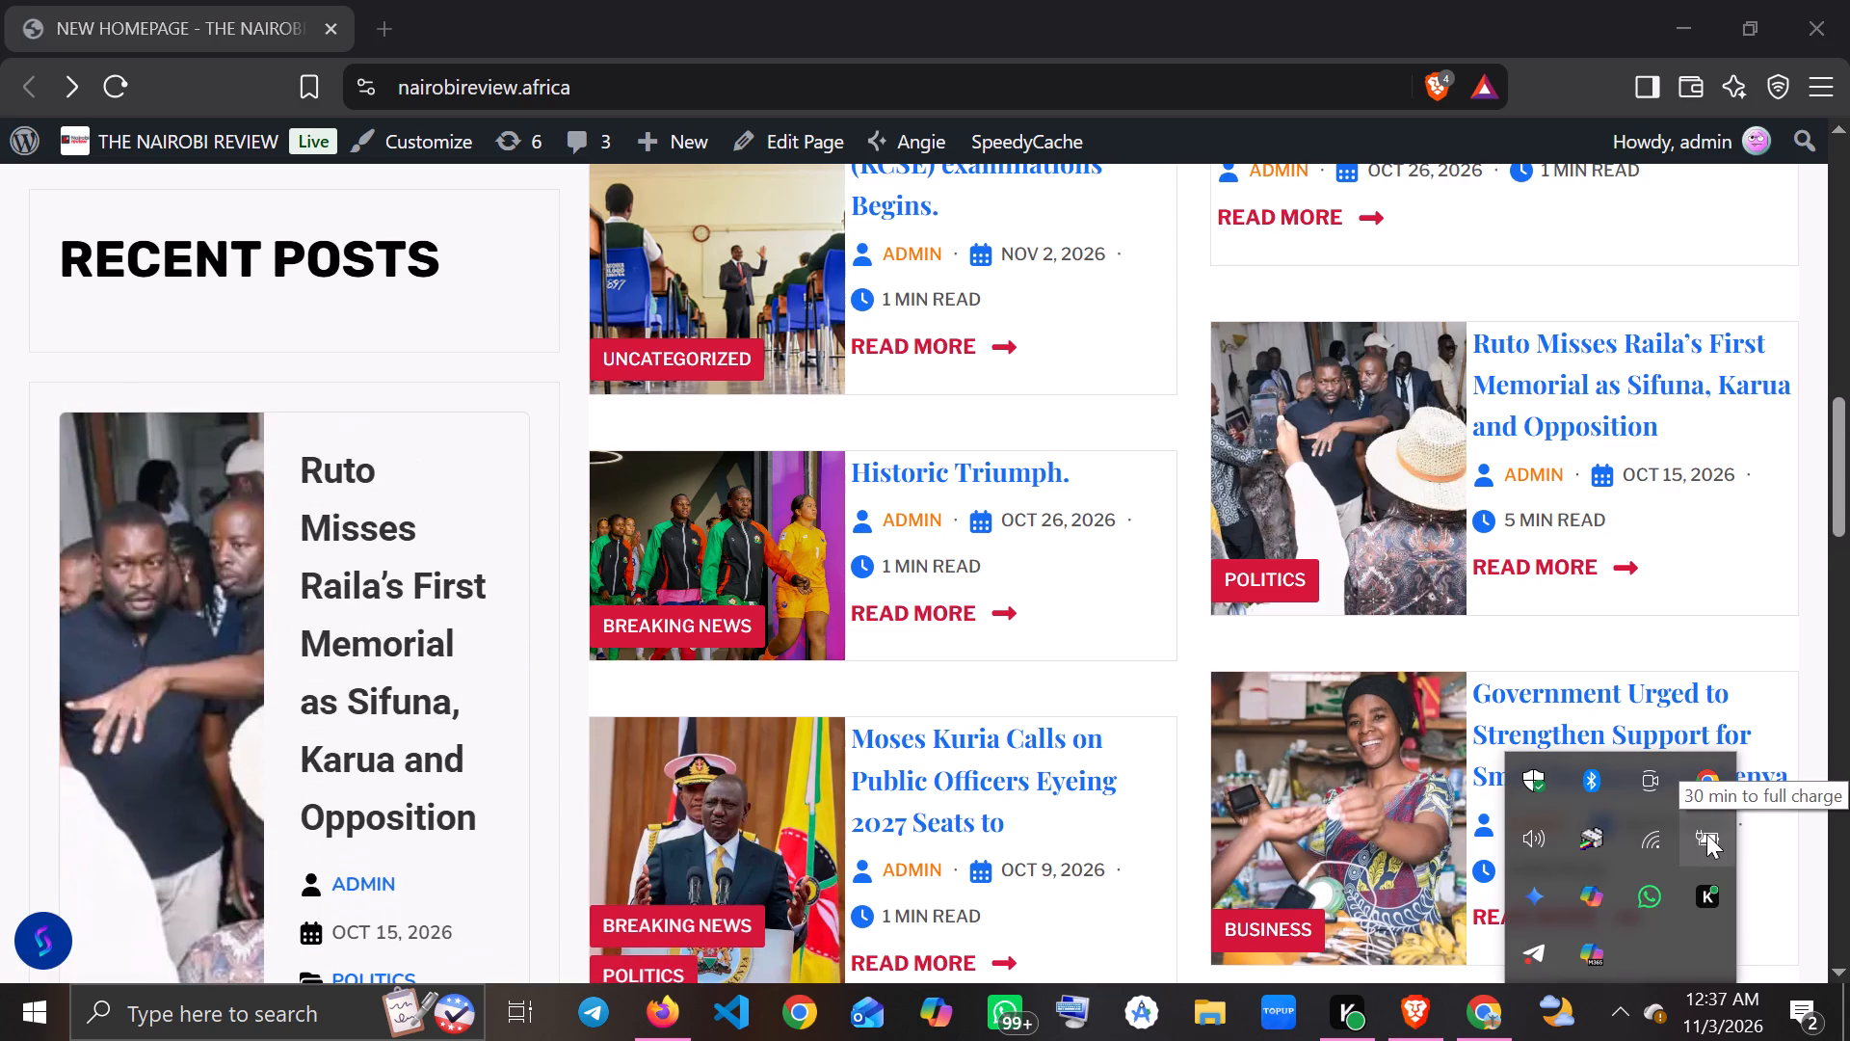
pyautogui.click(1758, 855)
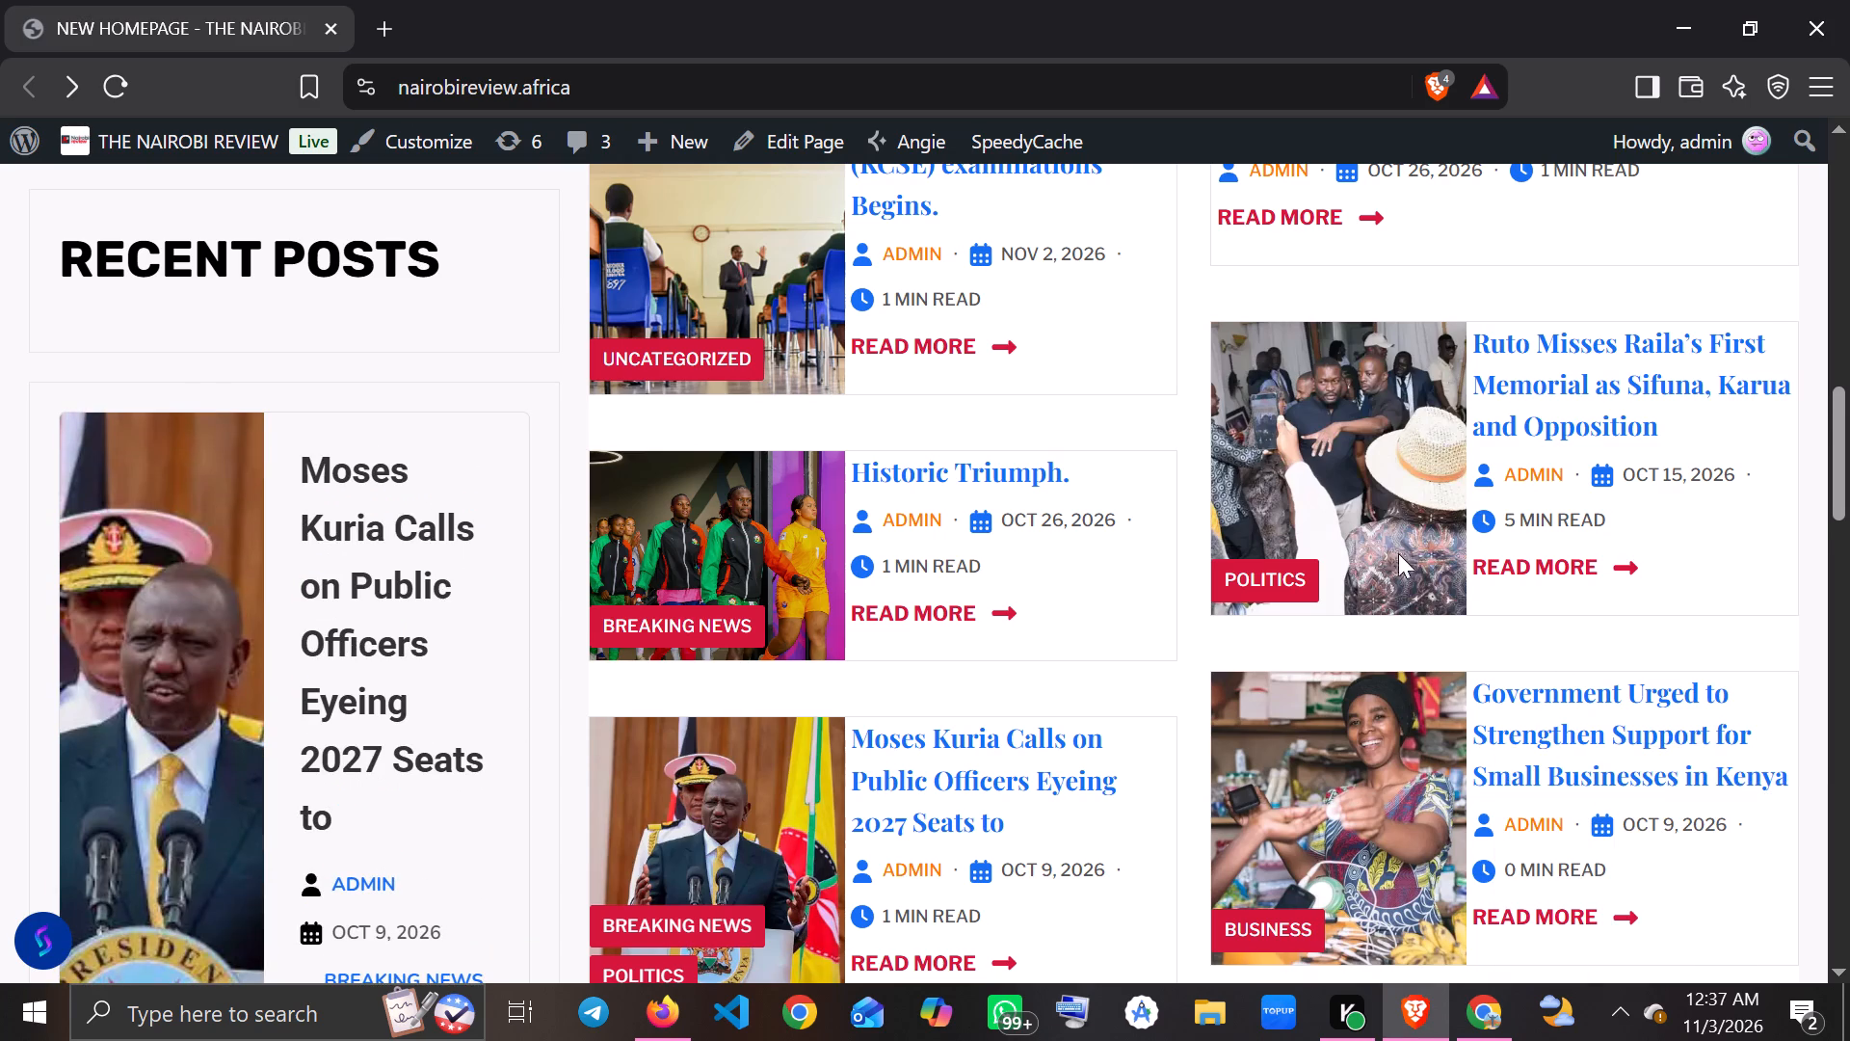
# Return to the top of the live homepage and examine the welcome banner, contact bar, site title and navigation.
pyautogui.scroll(5, 922, 533)
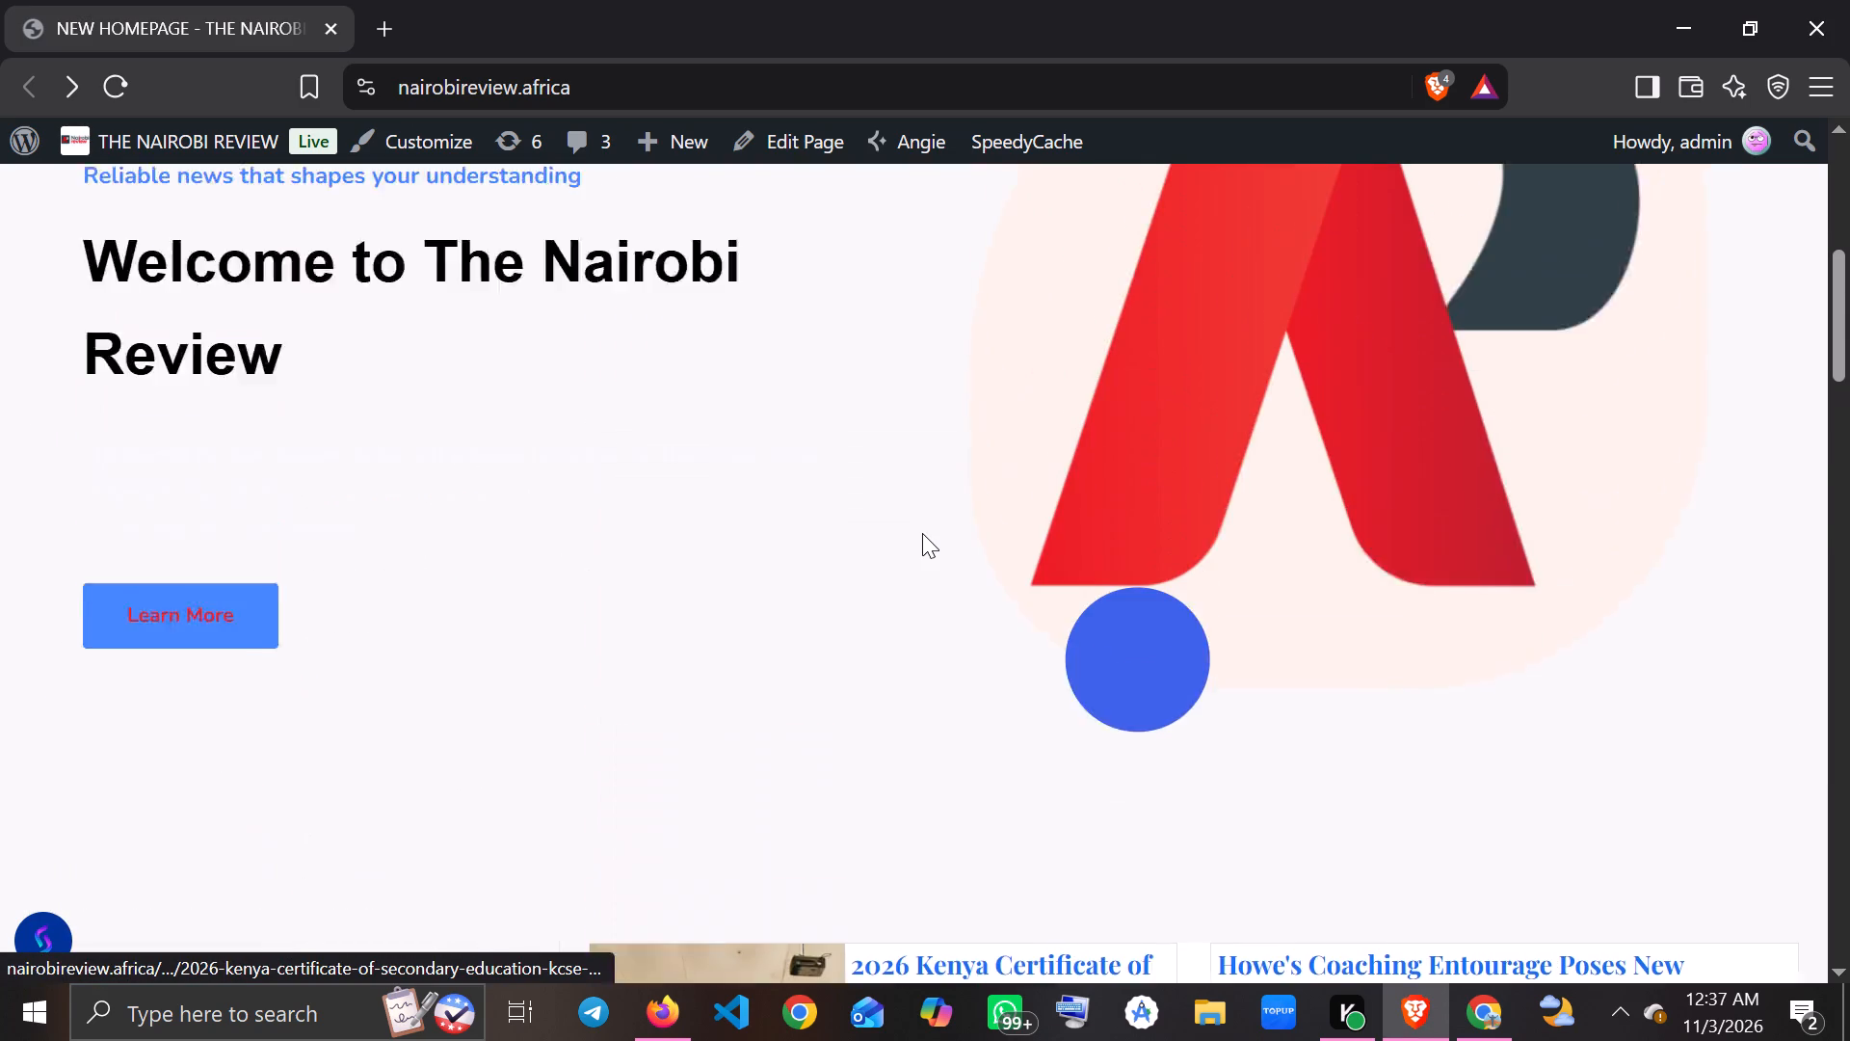
pyautogui.scroll(4, 922, 533)
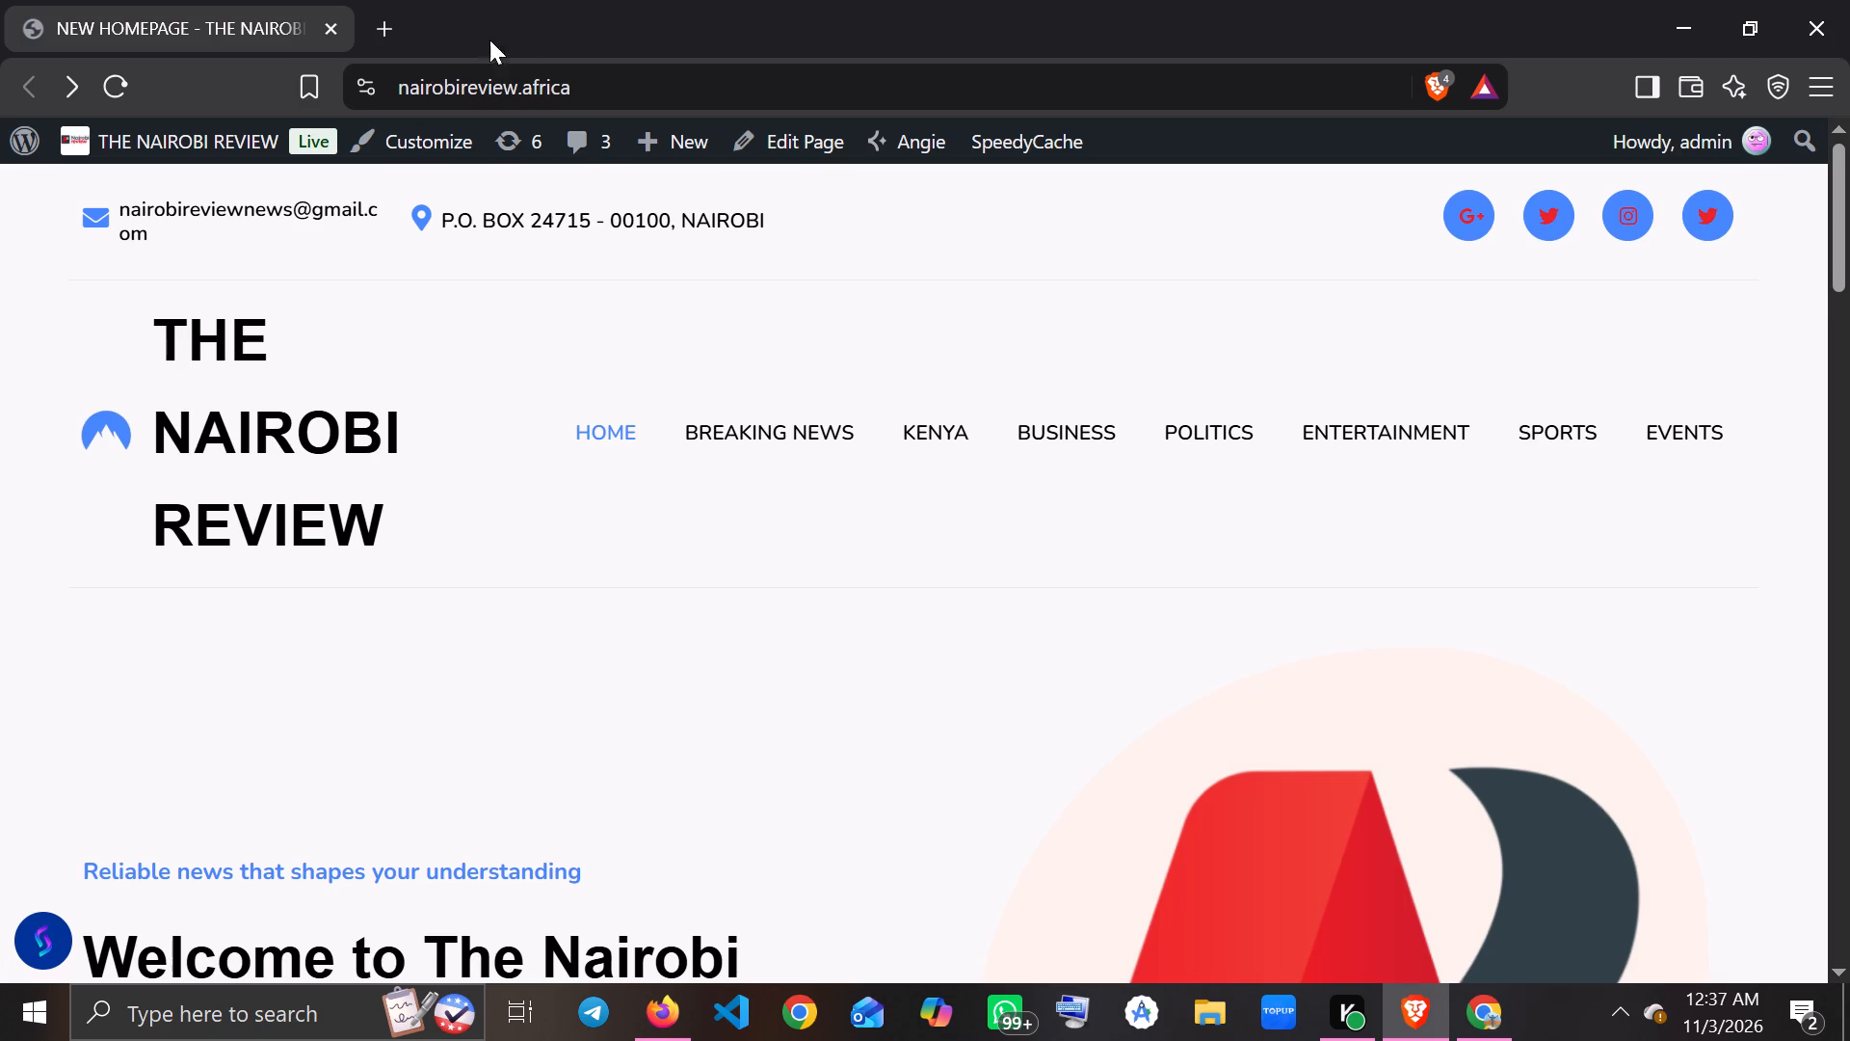
pyautogui.click(596, 127)
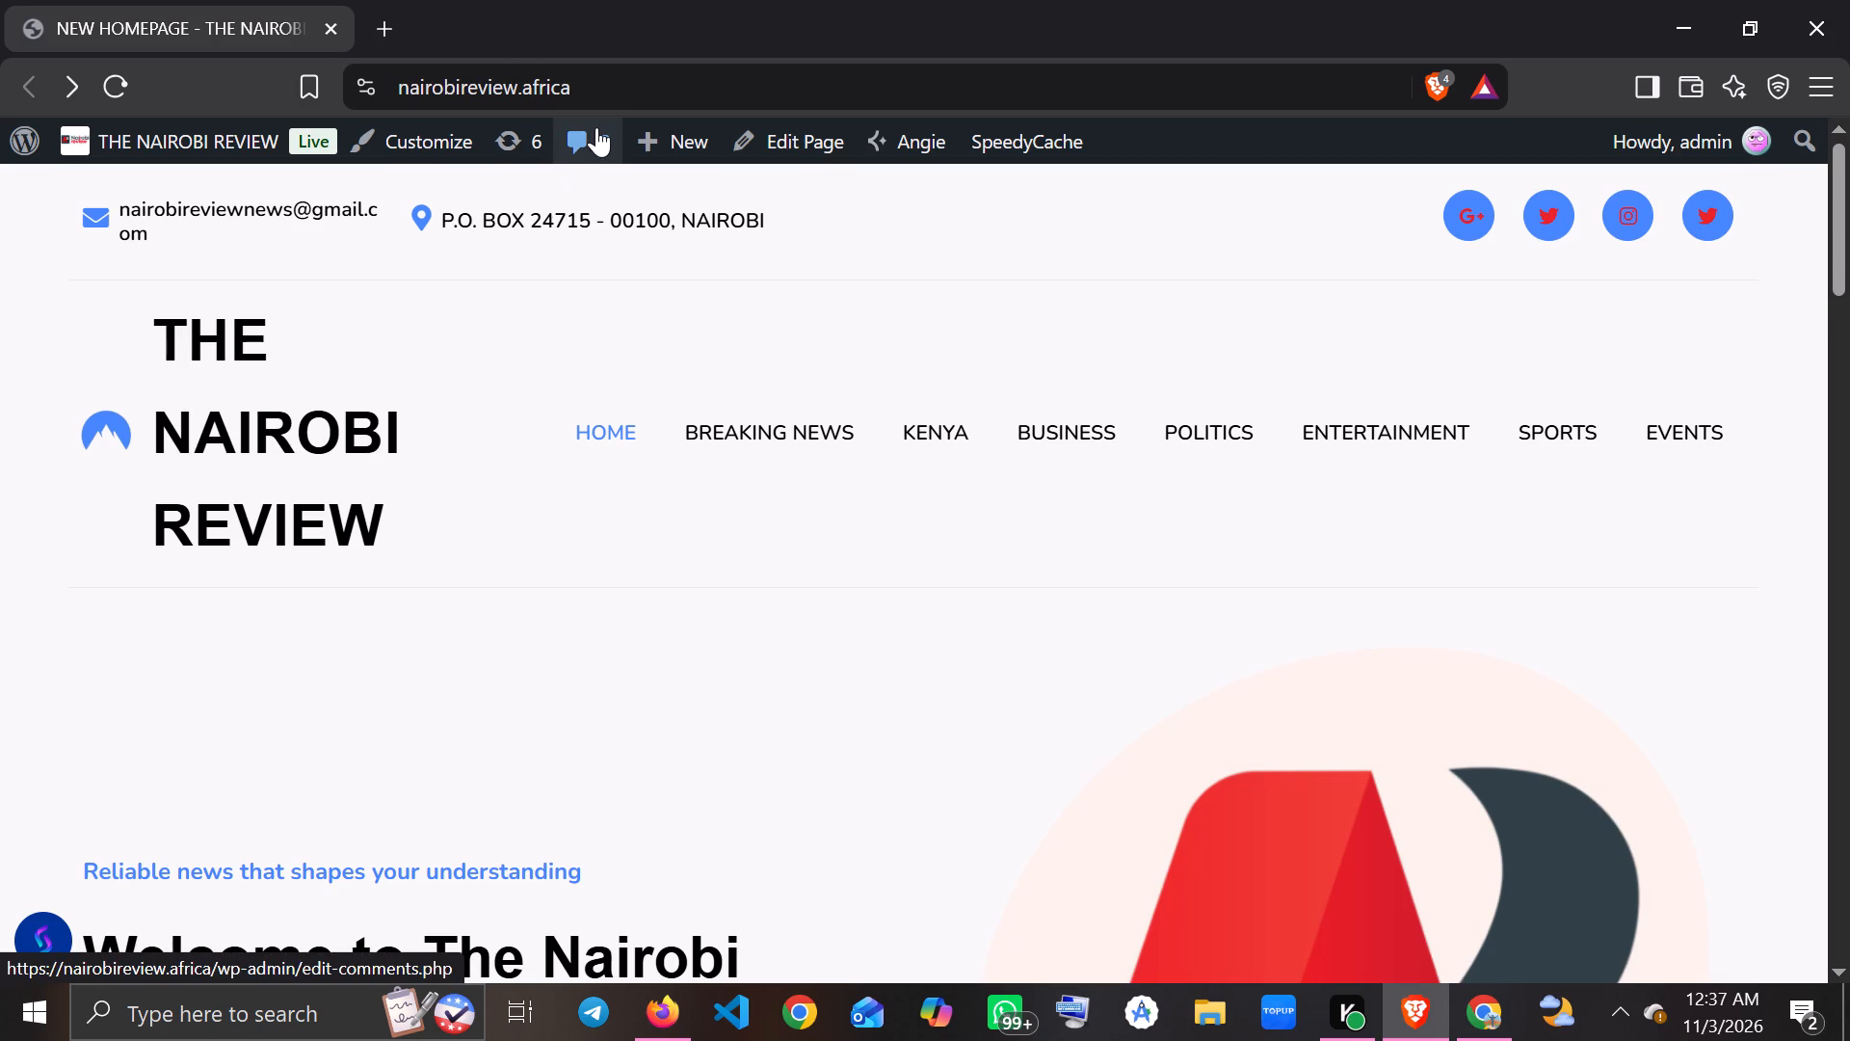
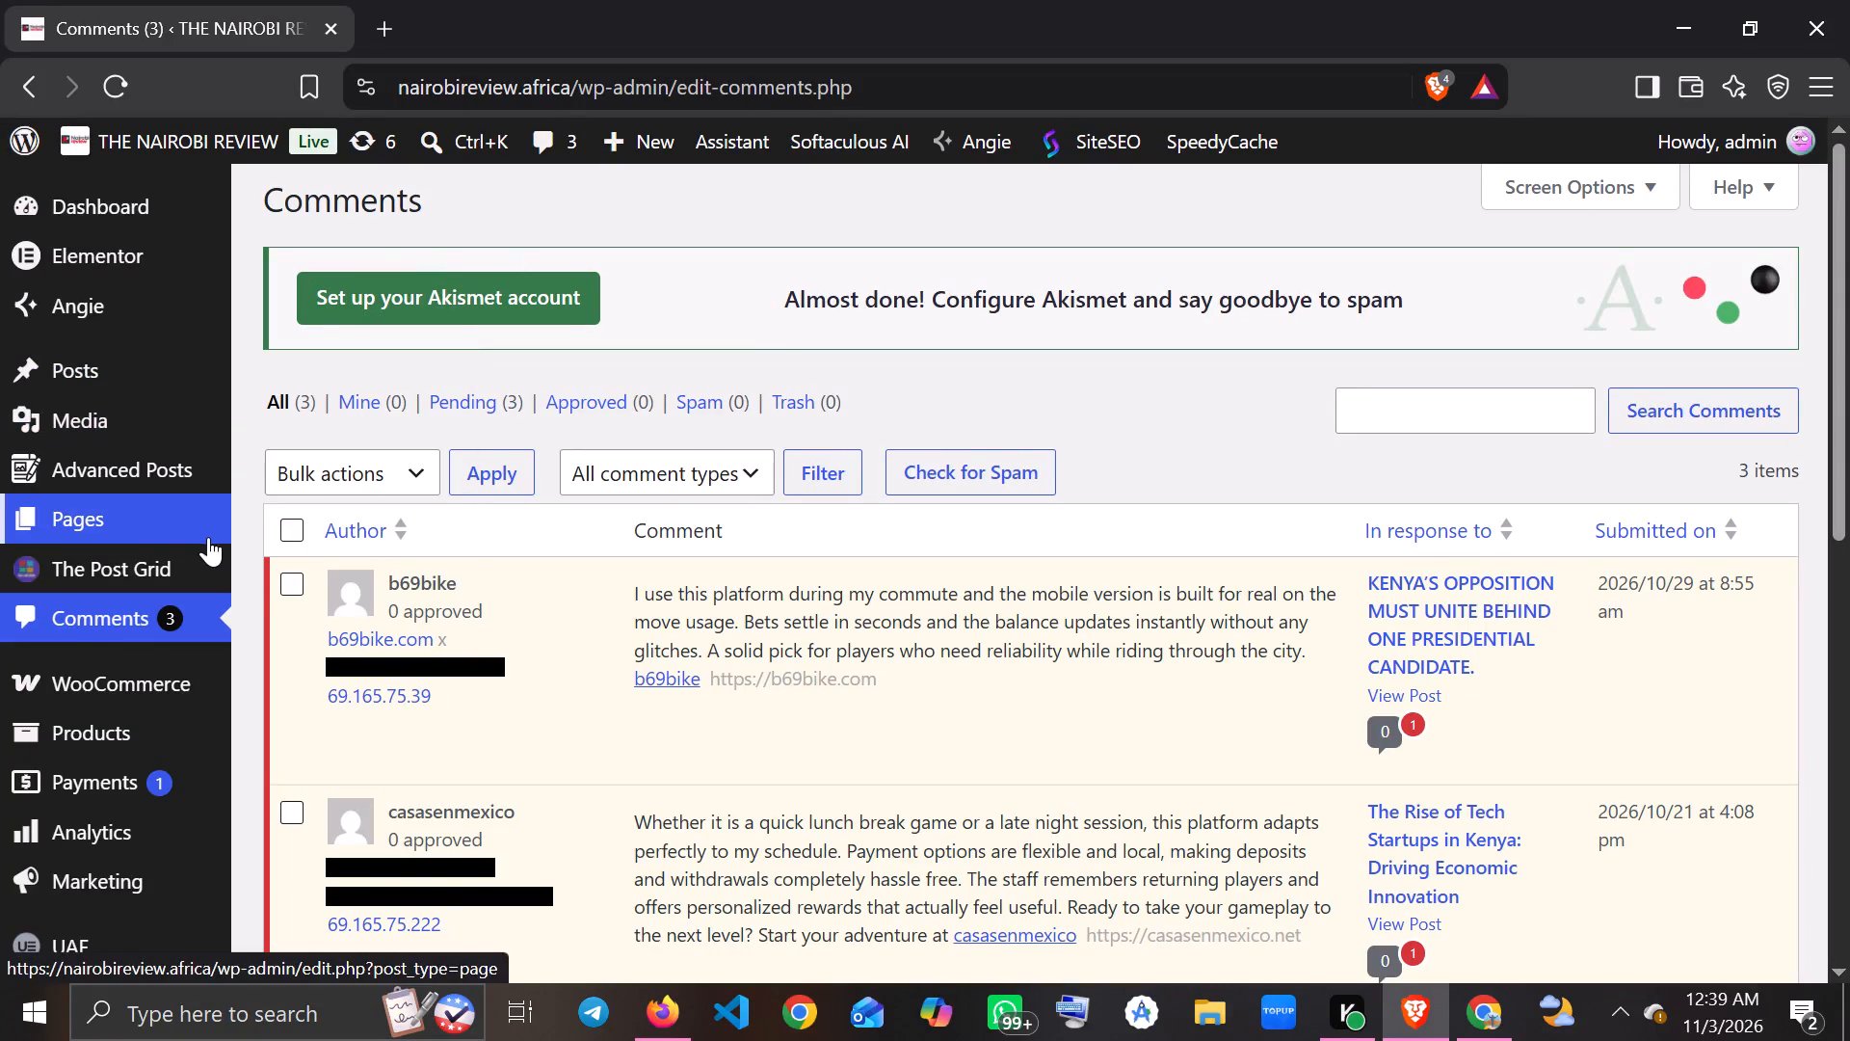
# Open the list of all site pages and look through it down to THE NAIROBI REVIEW.
pyautogui.click(282, 520)
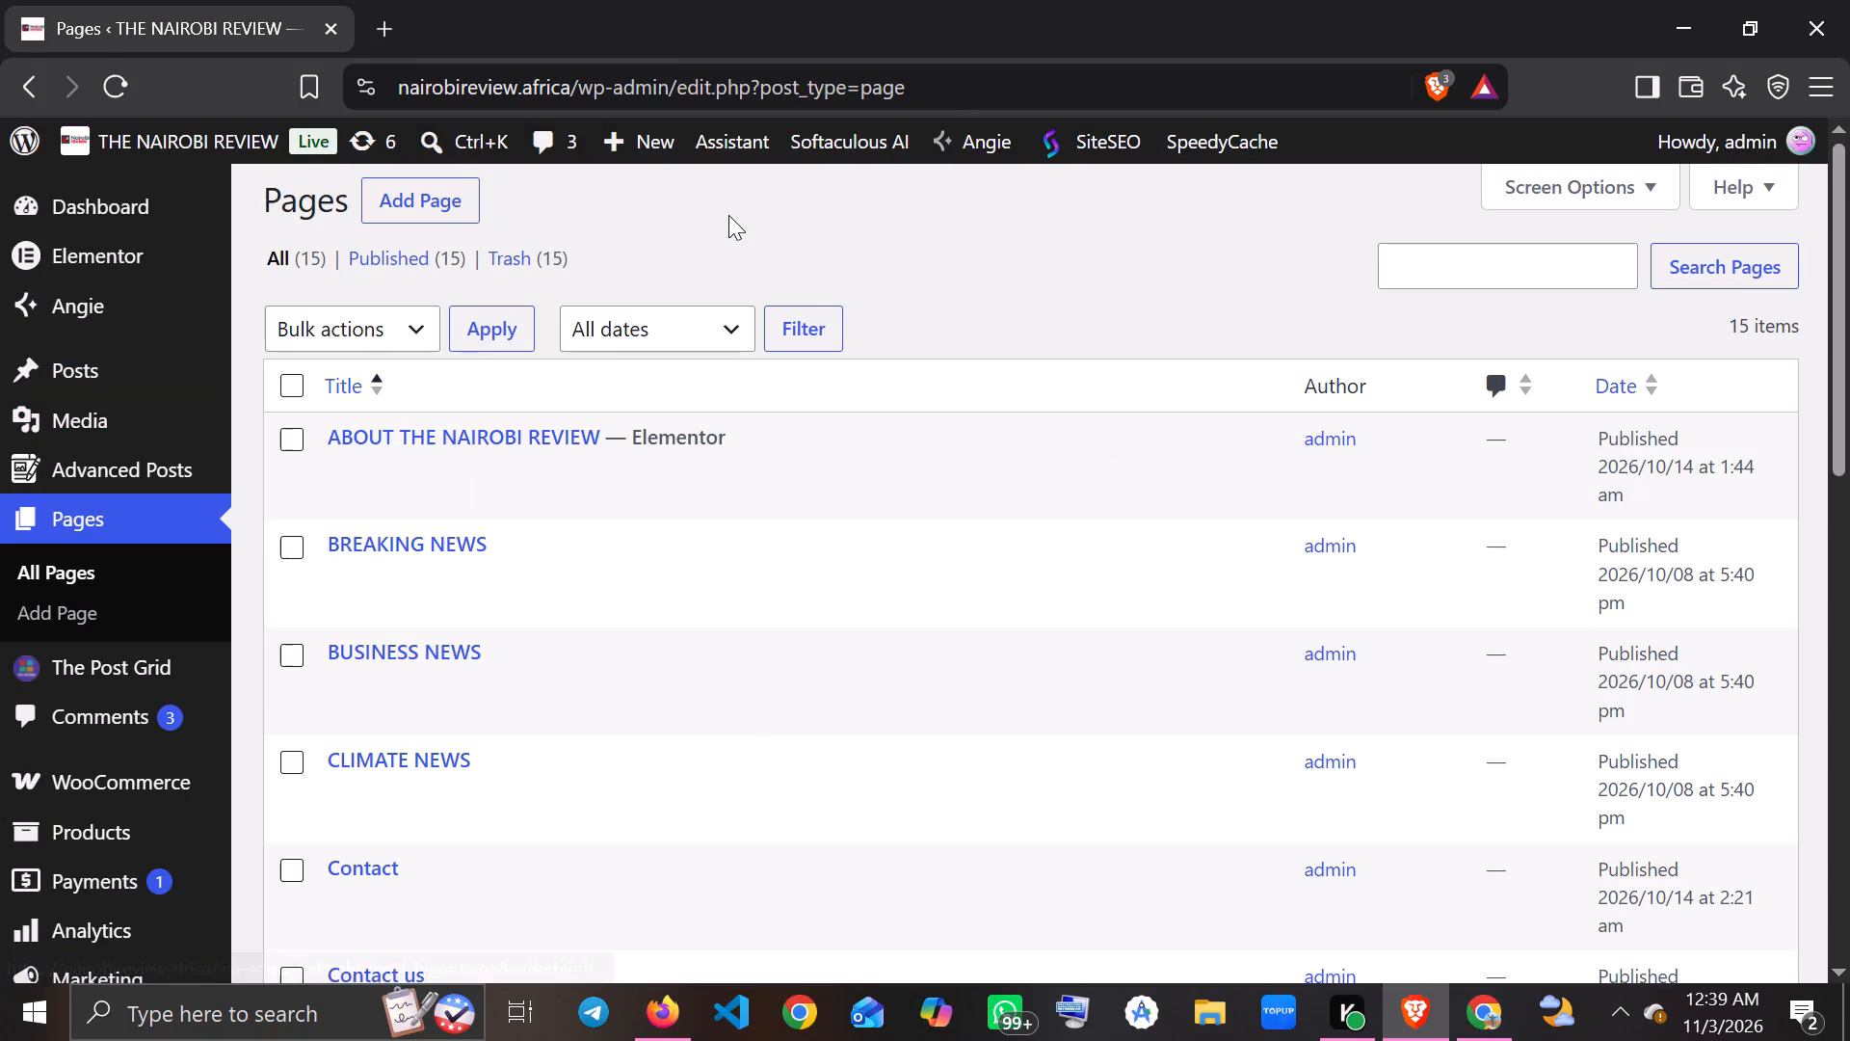
pyautogui.scroll(-8, 728, 215)
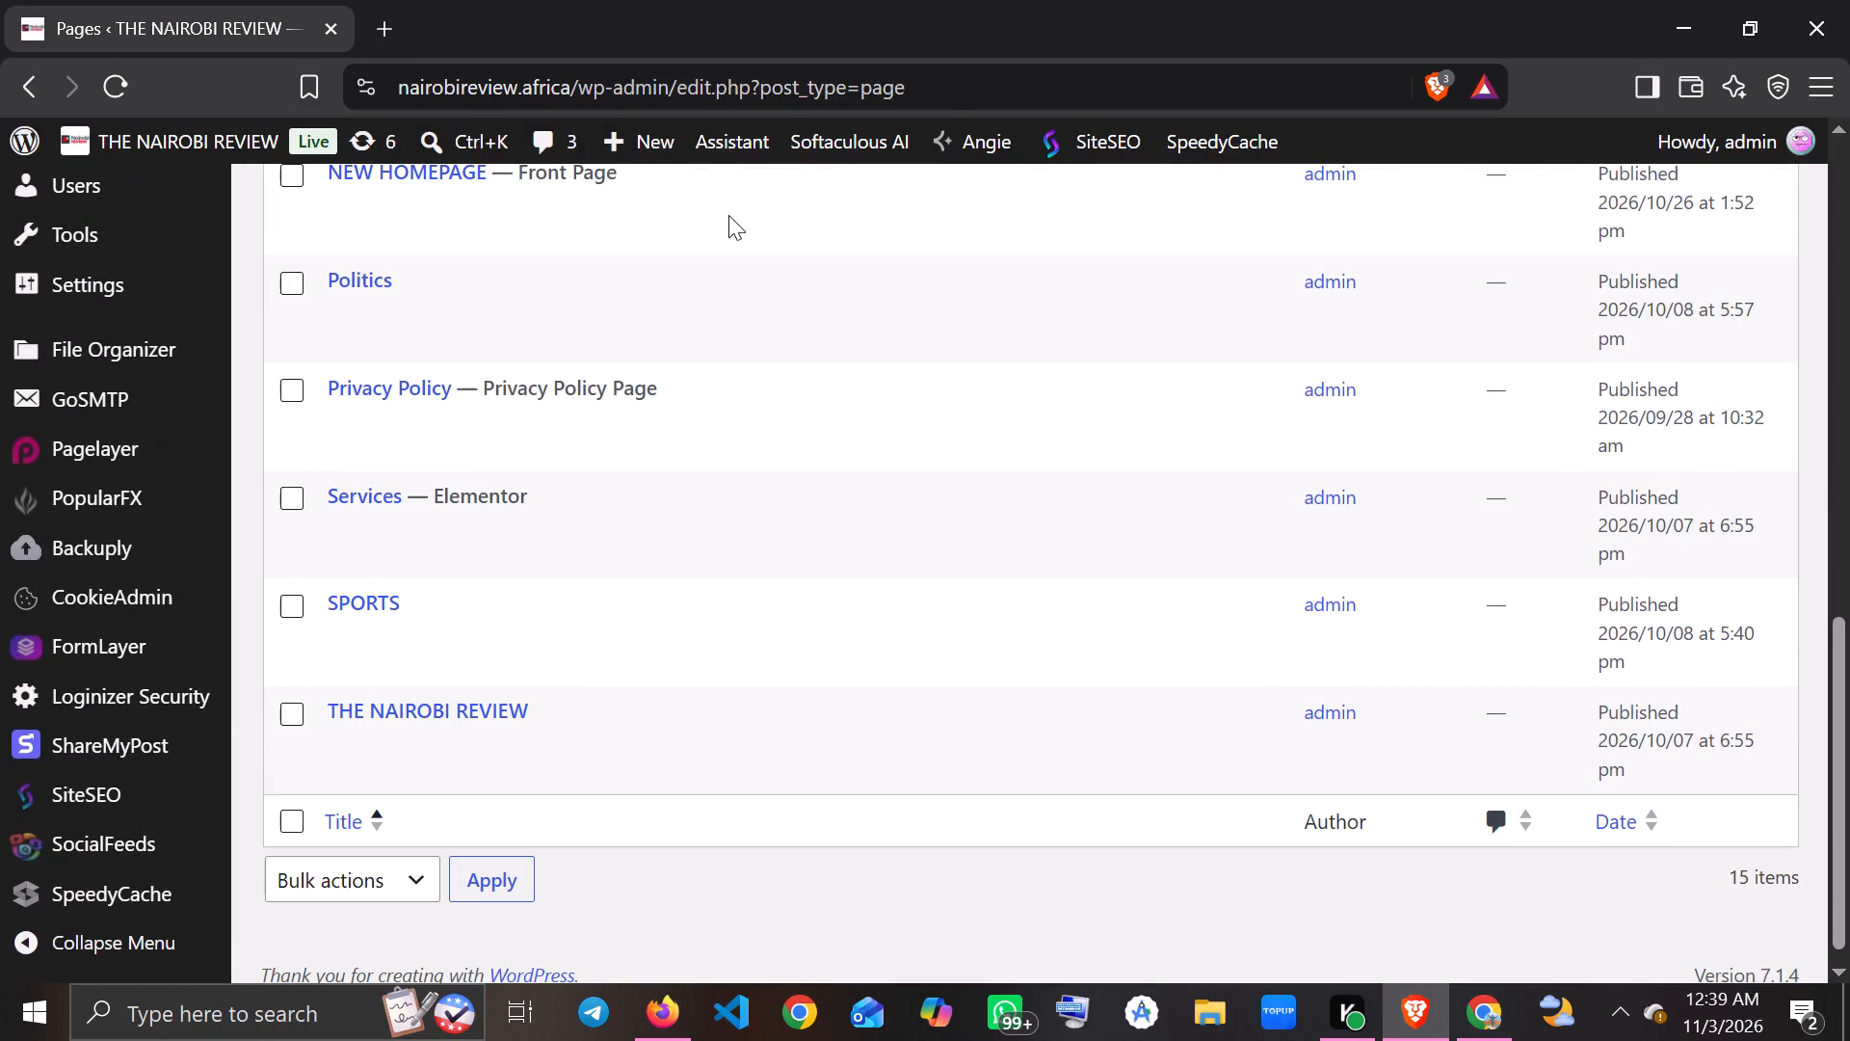
pyautogui.scroll(-2, 728, 215)
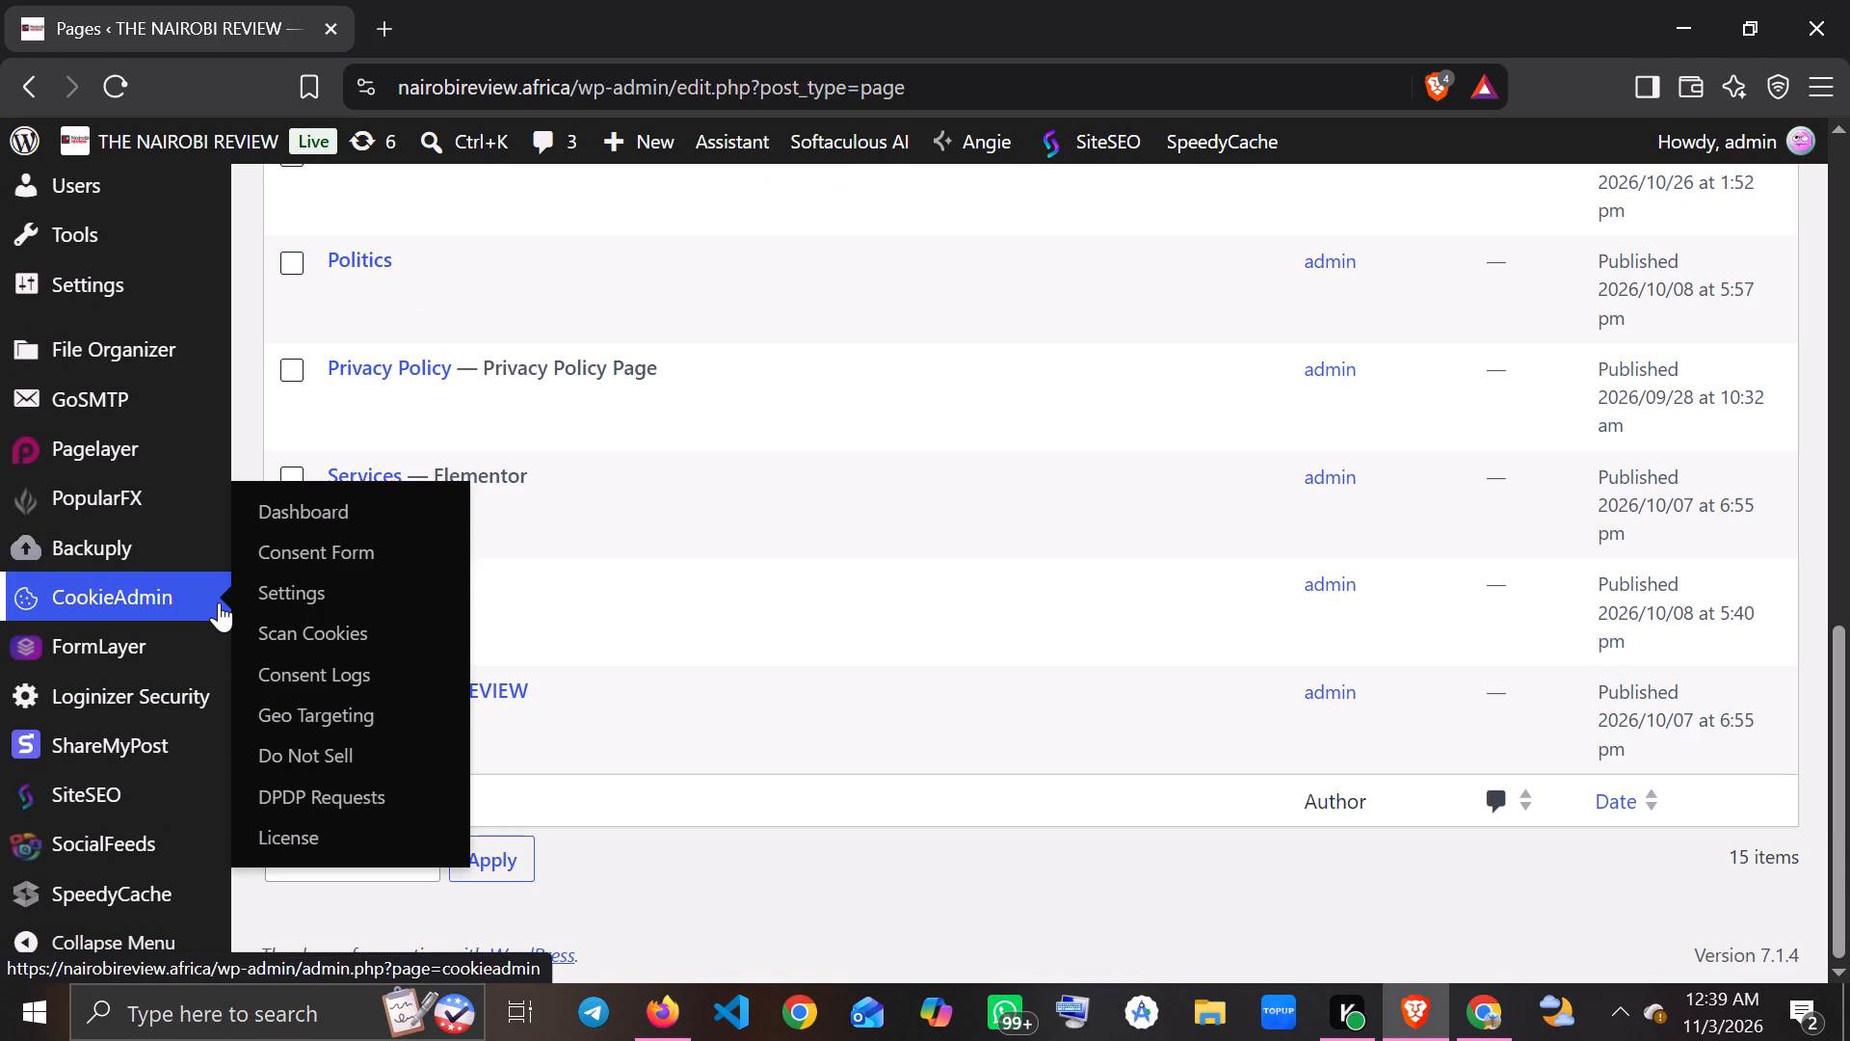
pyautogui.scroll(-2, 219, 602)
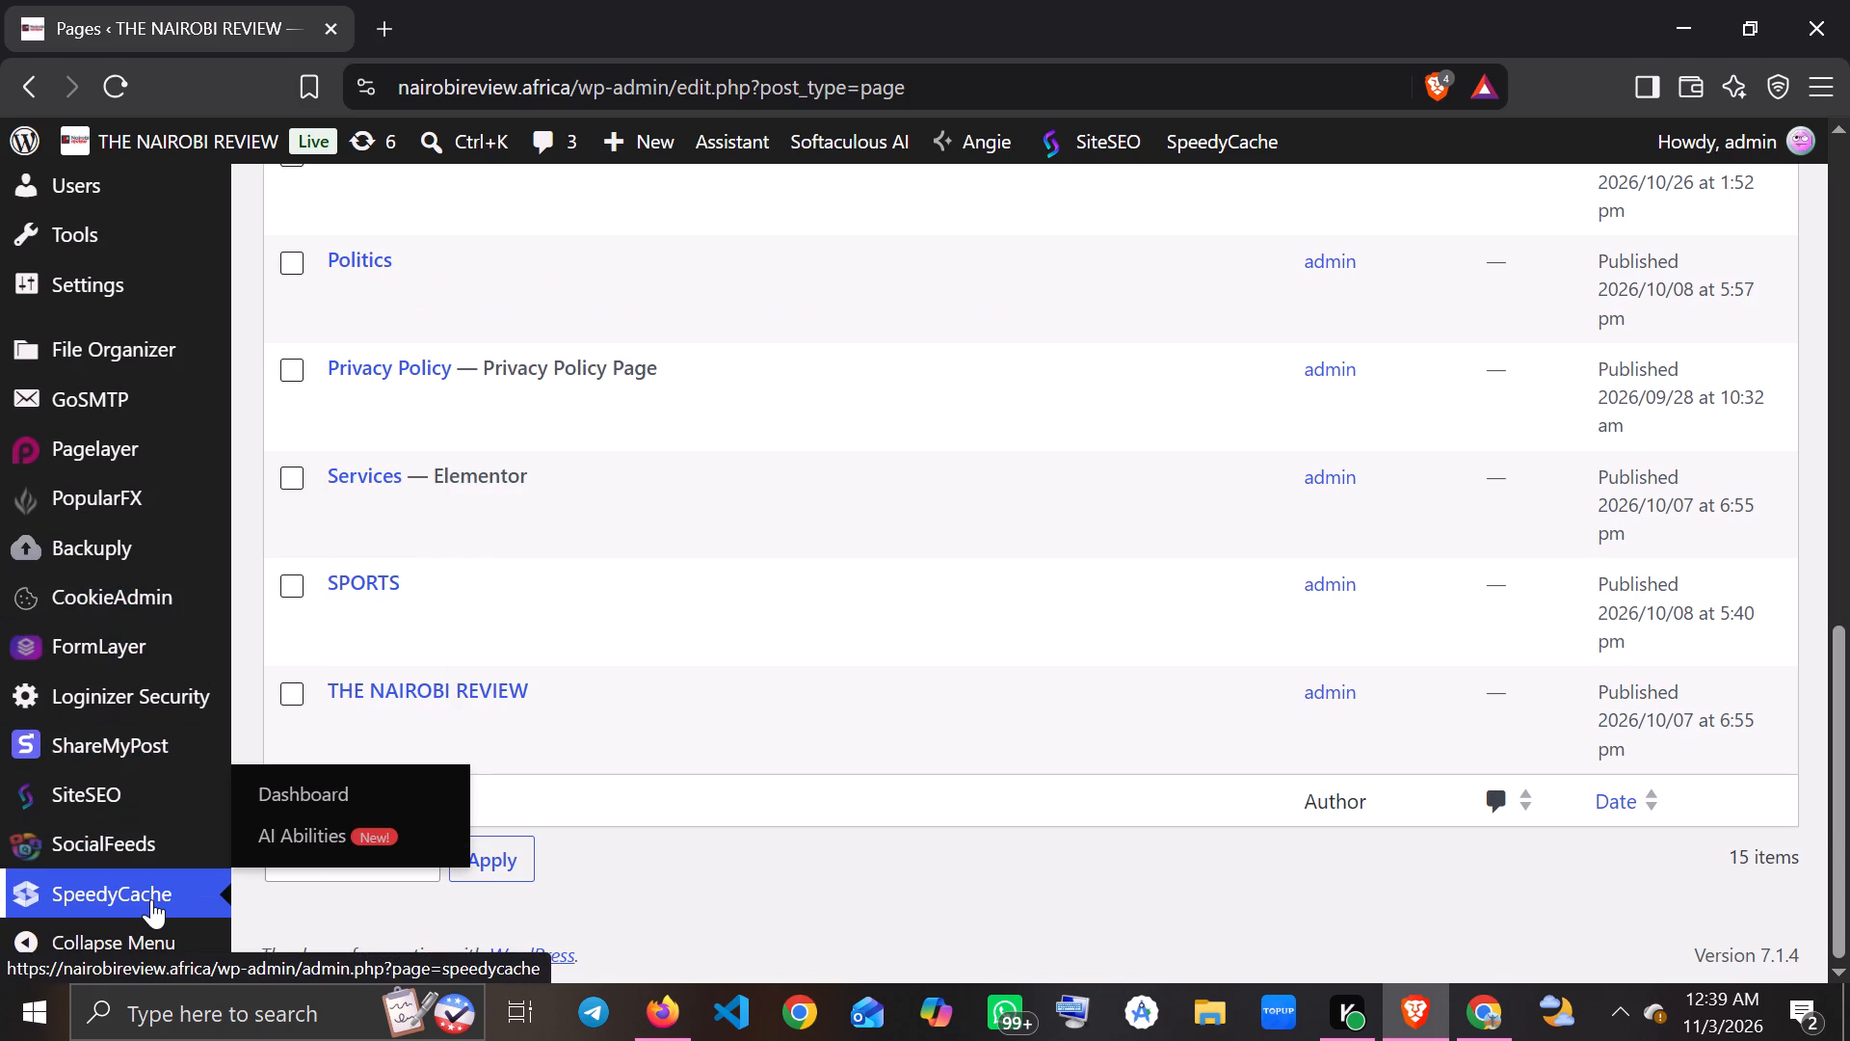
pyautogui.scroll(-2, 151, 899)
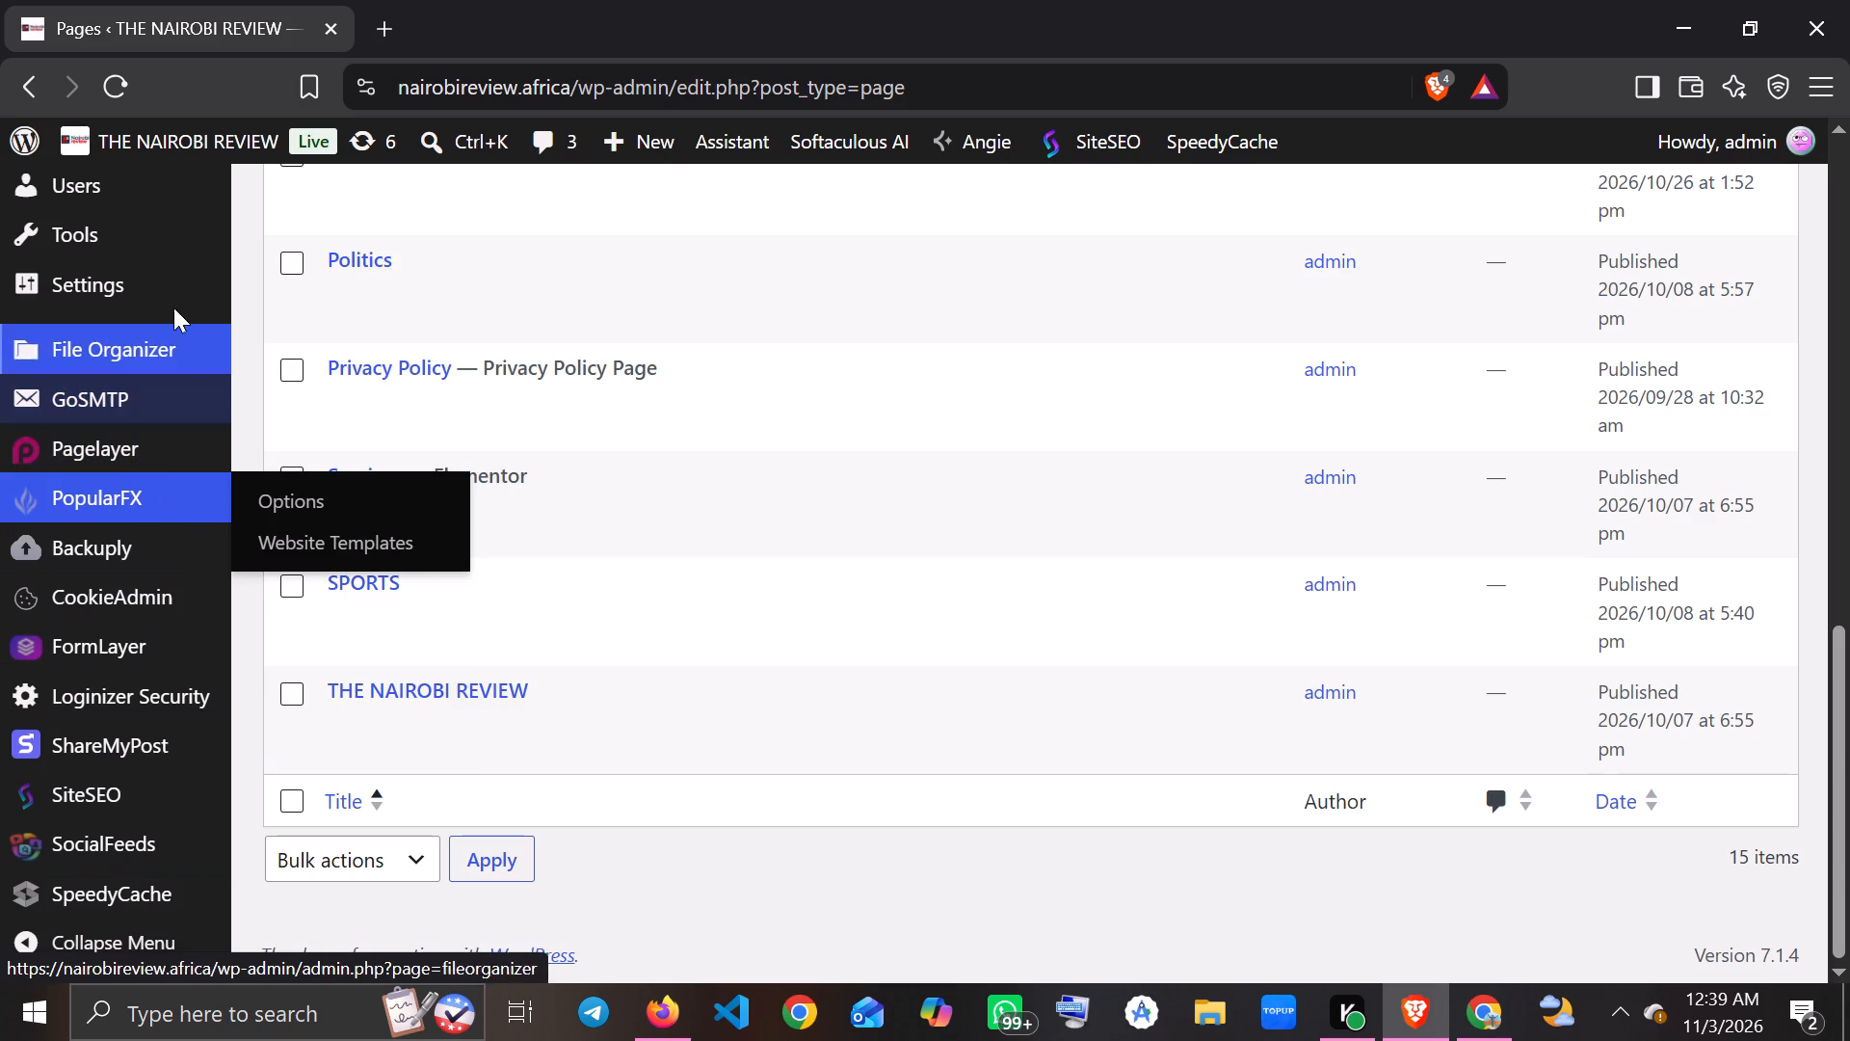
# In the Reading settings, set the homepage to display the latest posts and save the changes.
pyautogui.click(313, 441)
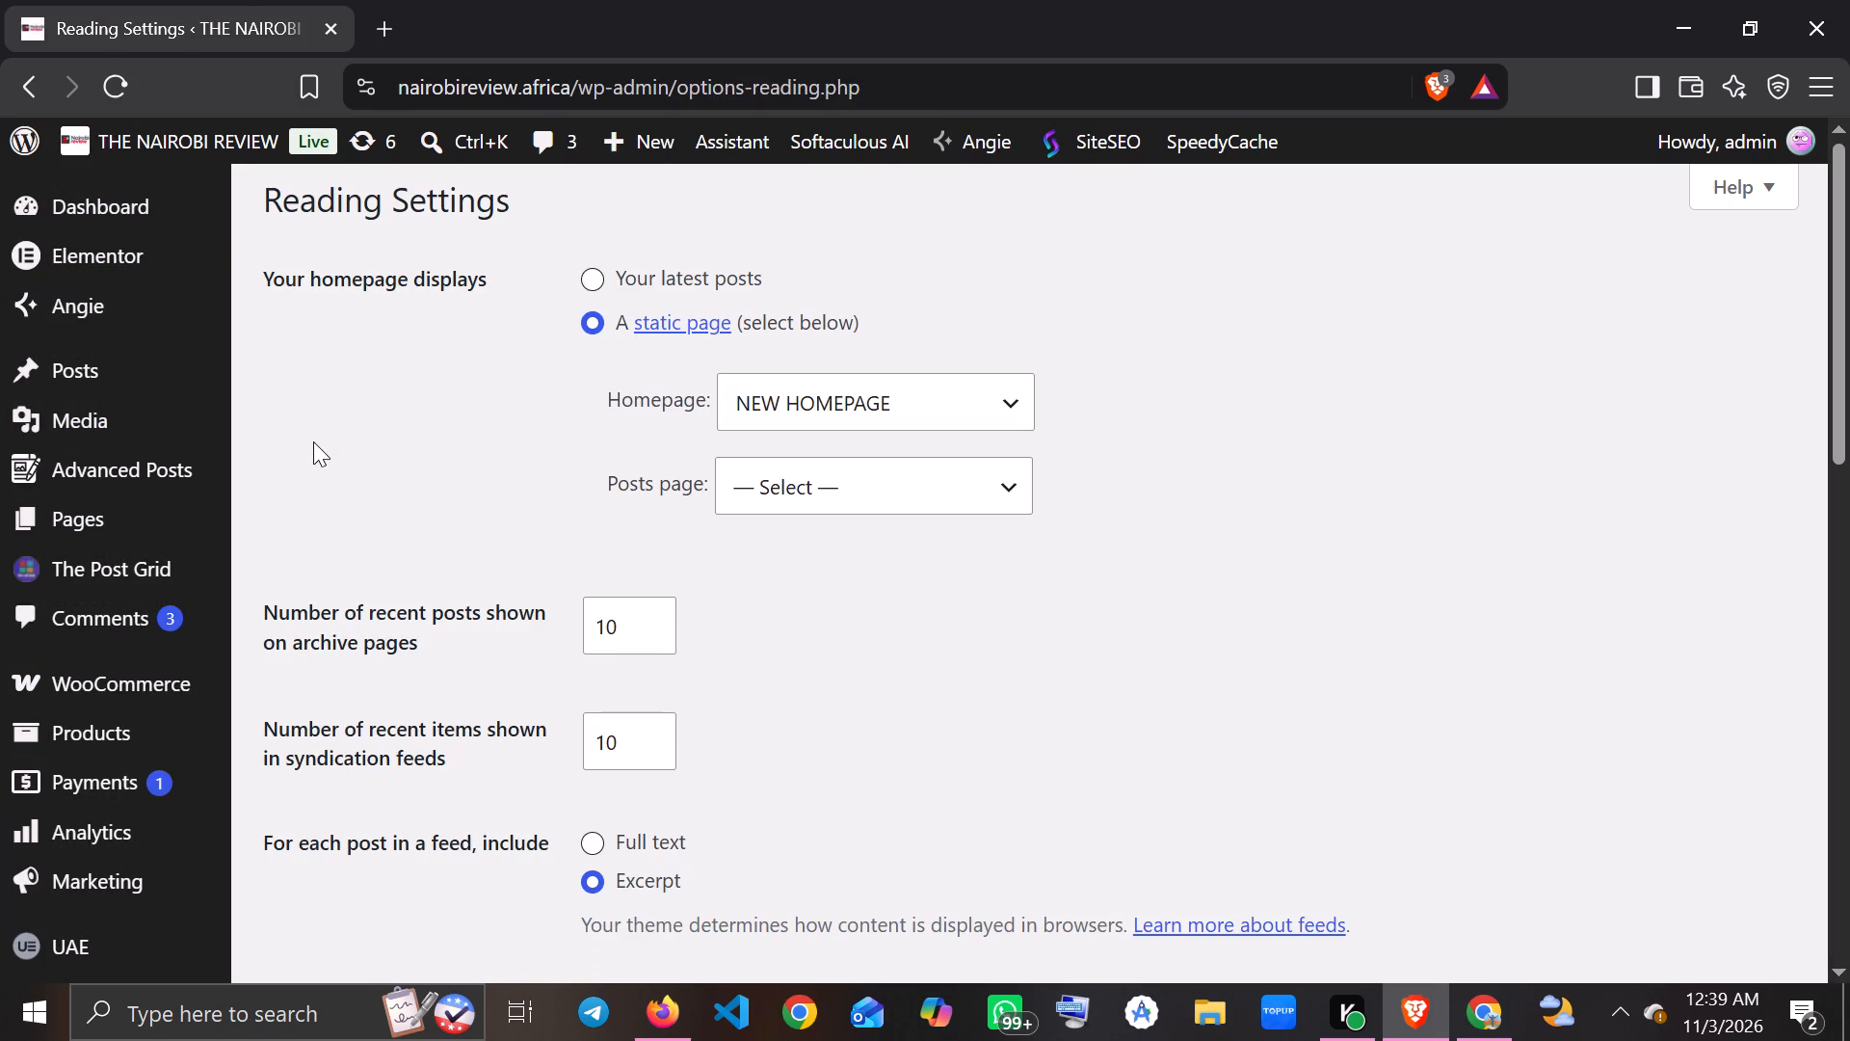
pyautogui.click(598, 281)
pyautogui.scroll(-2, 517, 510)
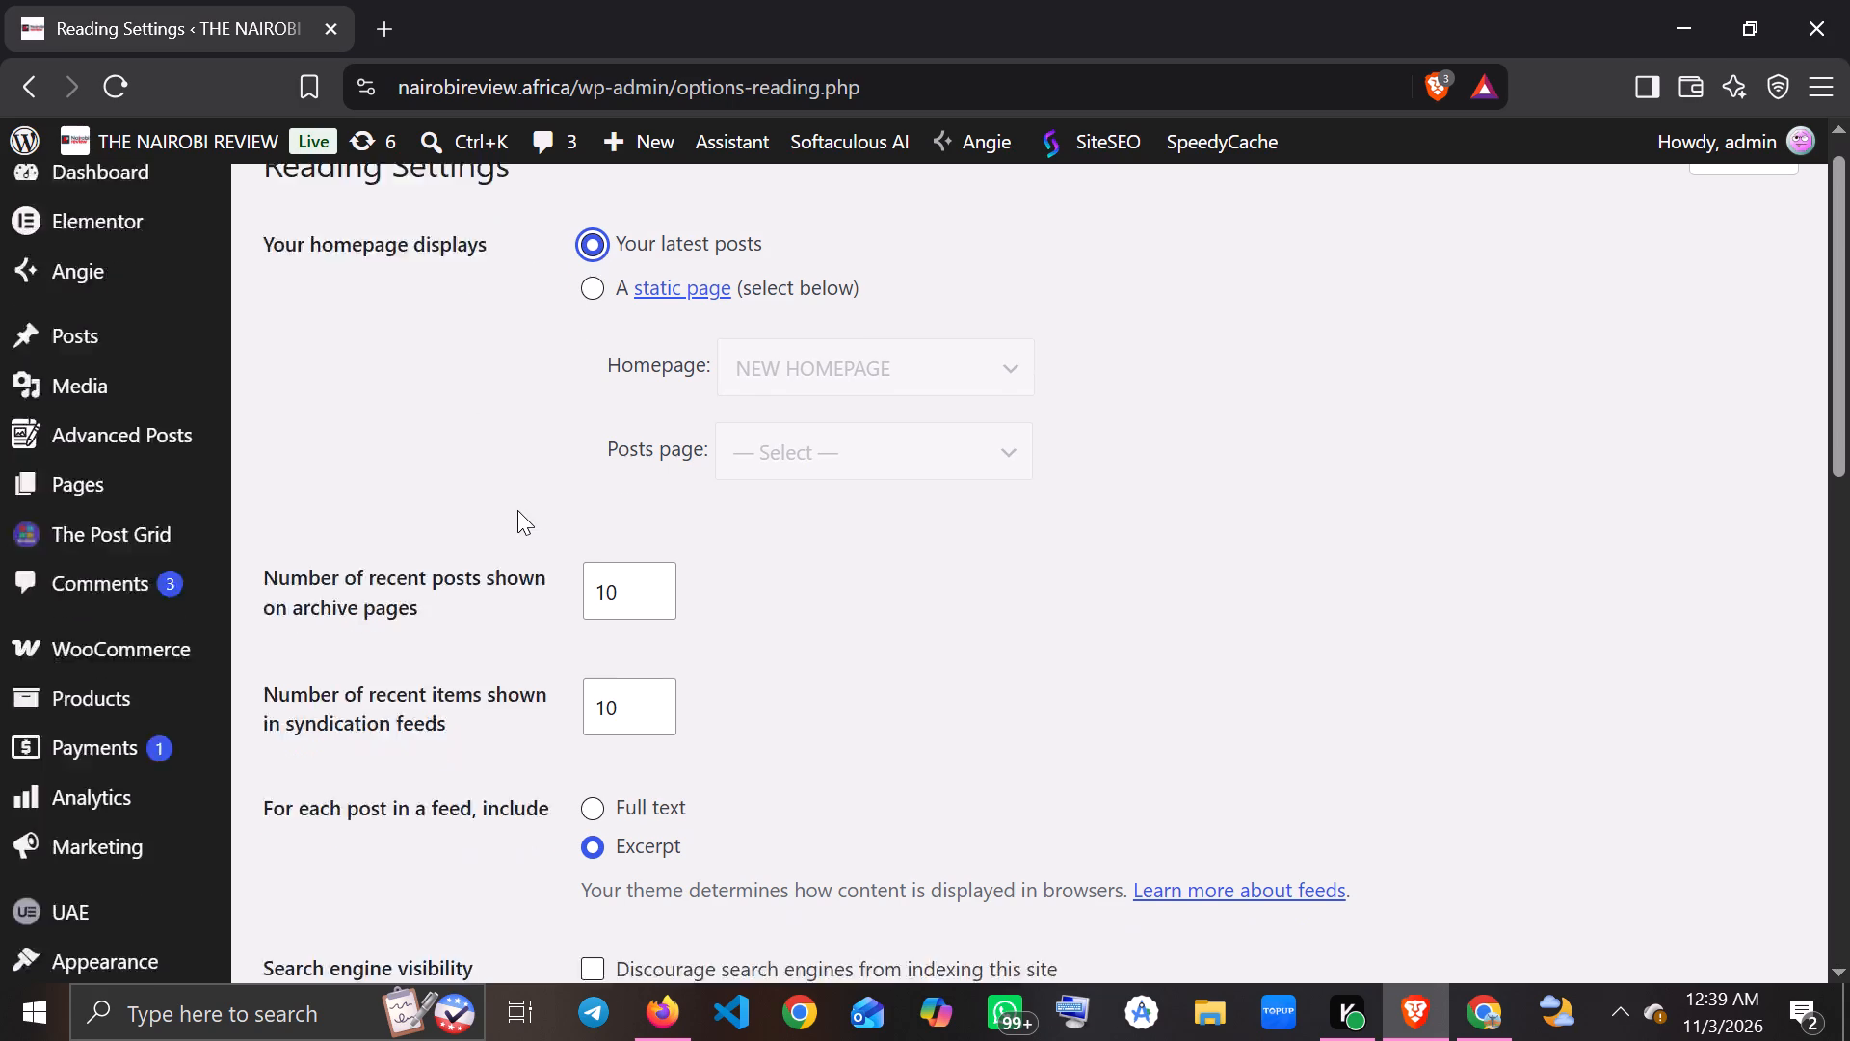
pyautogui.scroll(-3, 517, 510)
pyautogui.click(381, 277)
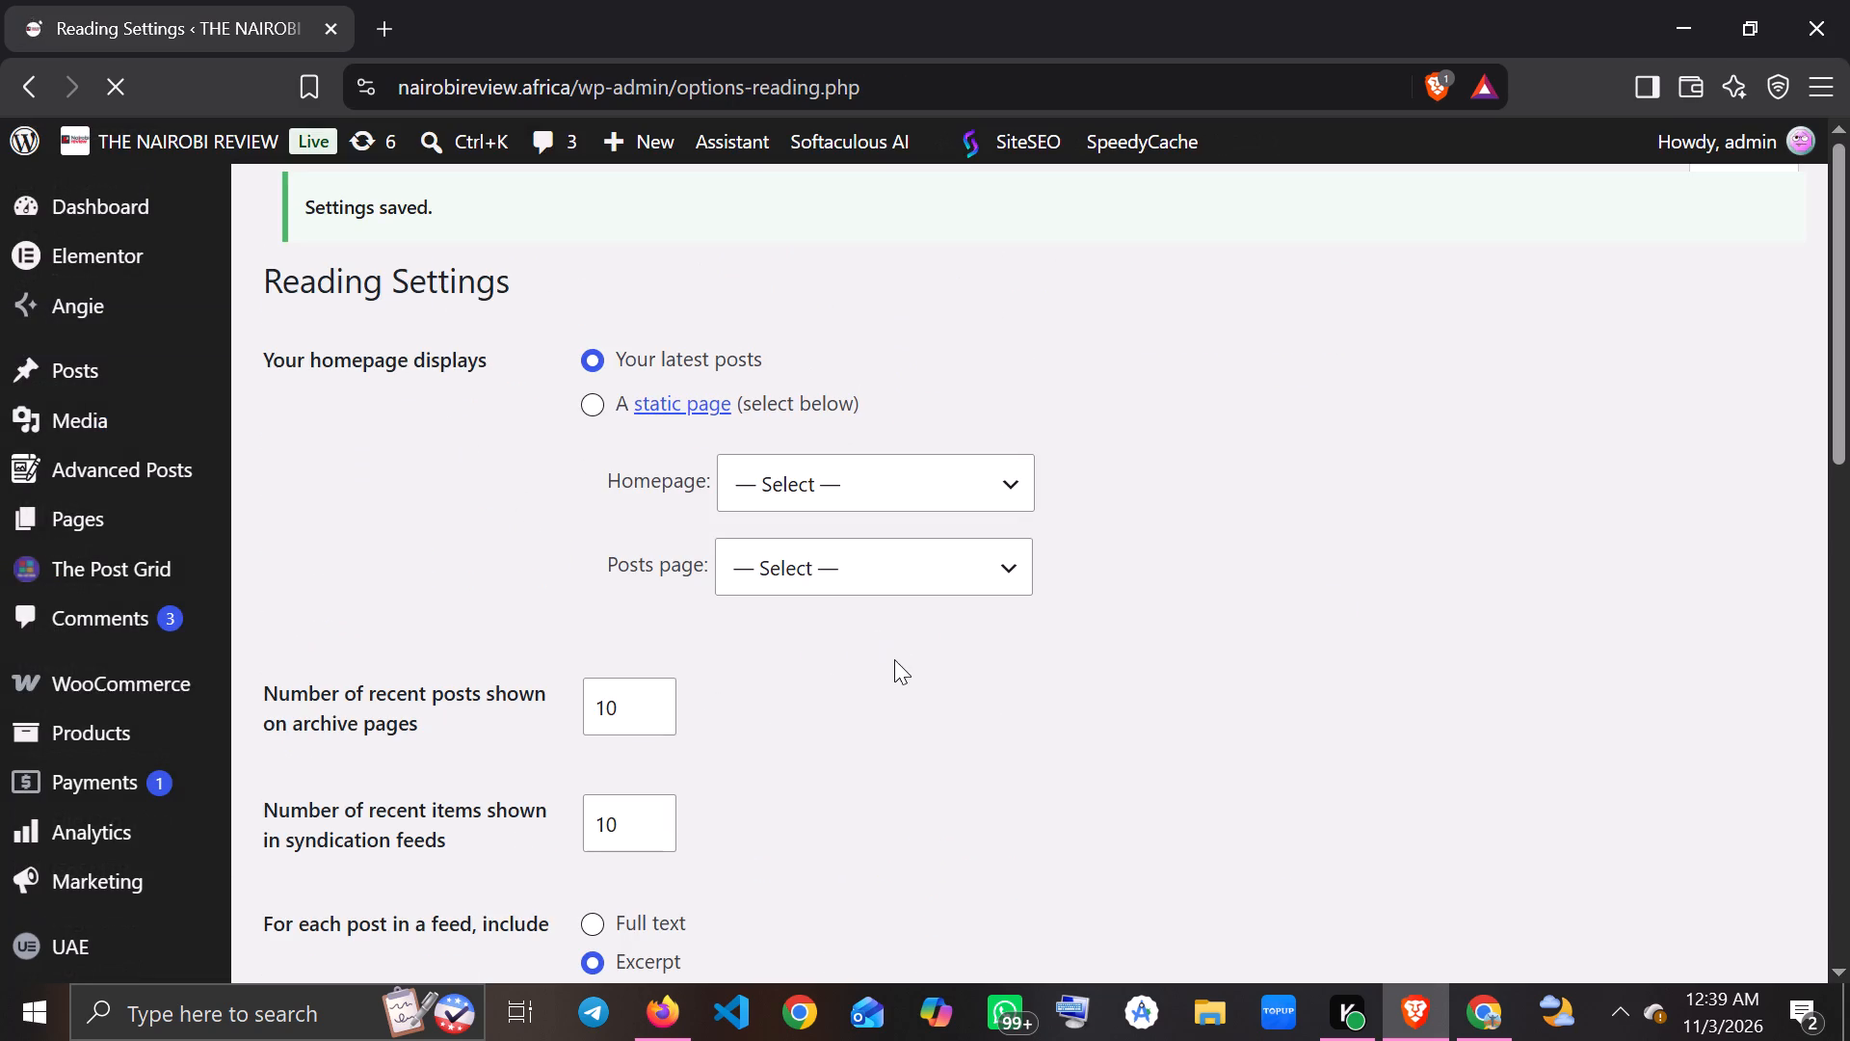
# Switch to Chrome, reload the live homepage and examine its content, comparing it with the homepage open in Firefox.
pyautogui.click(1468, 1001)
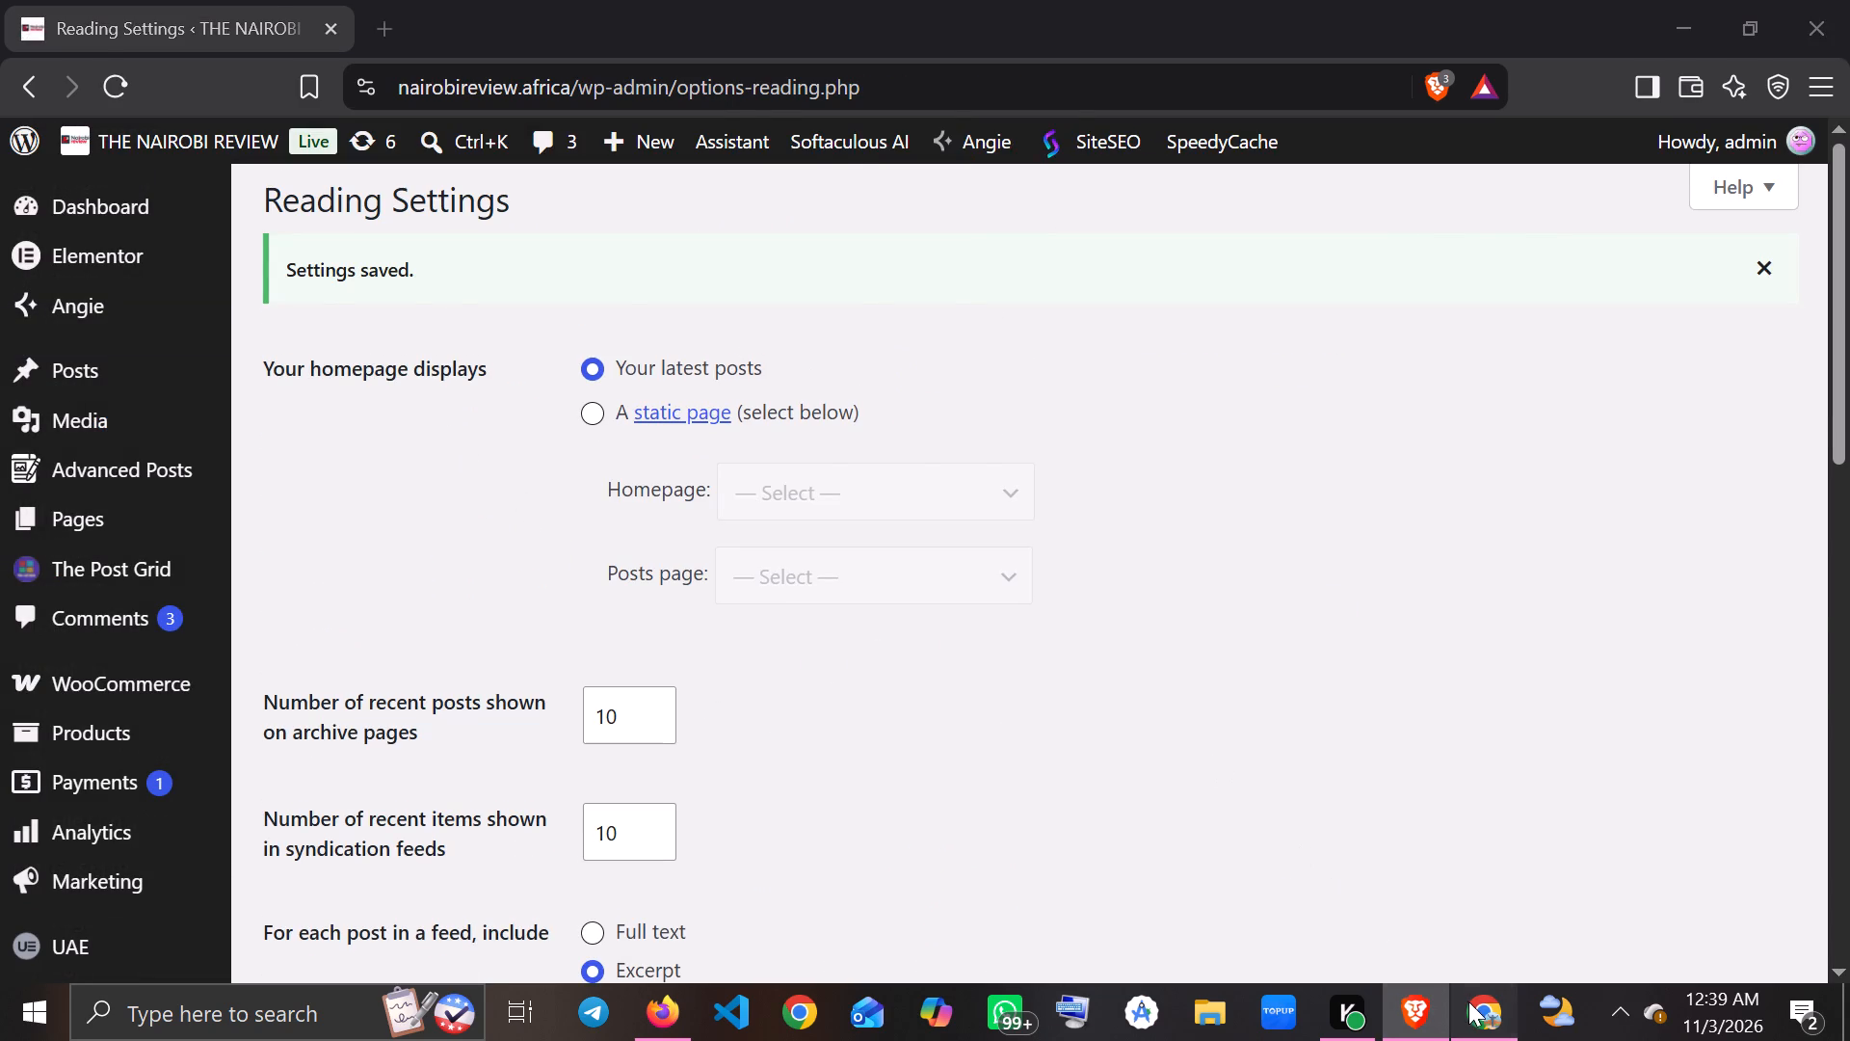
pyautogui.scroll(9, 855, 454)
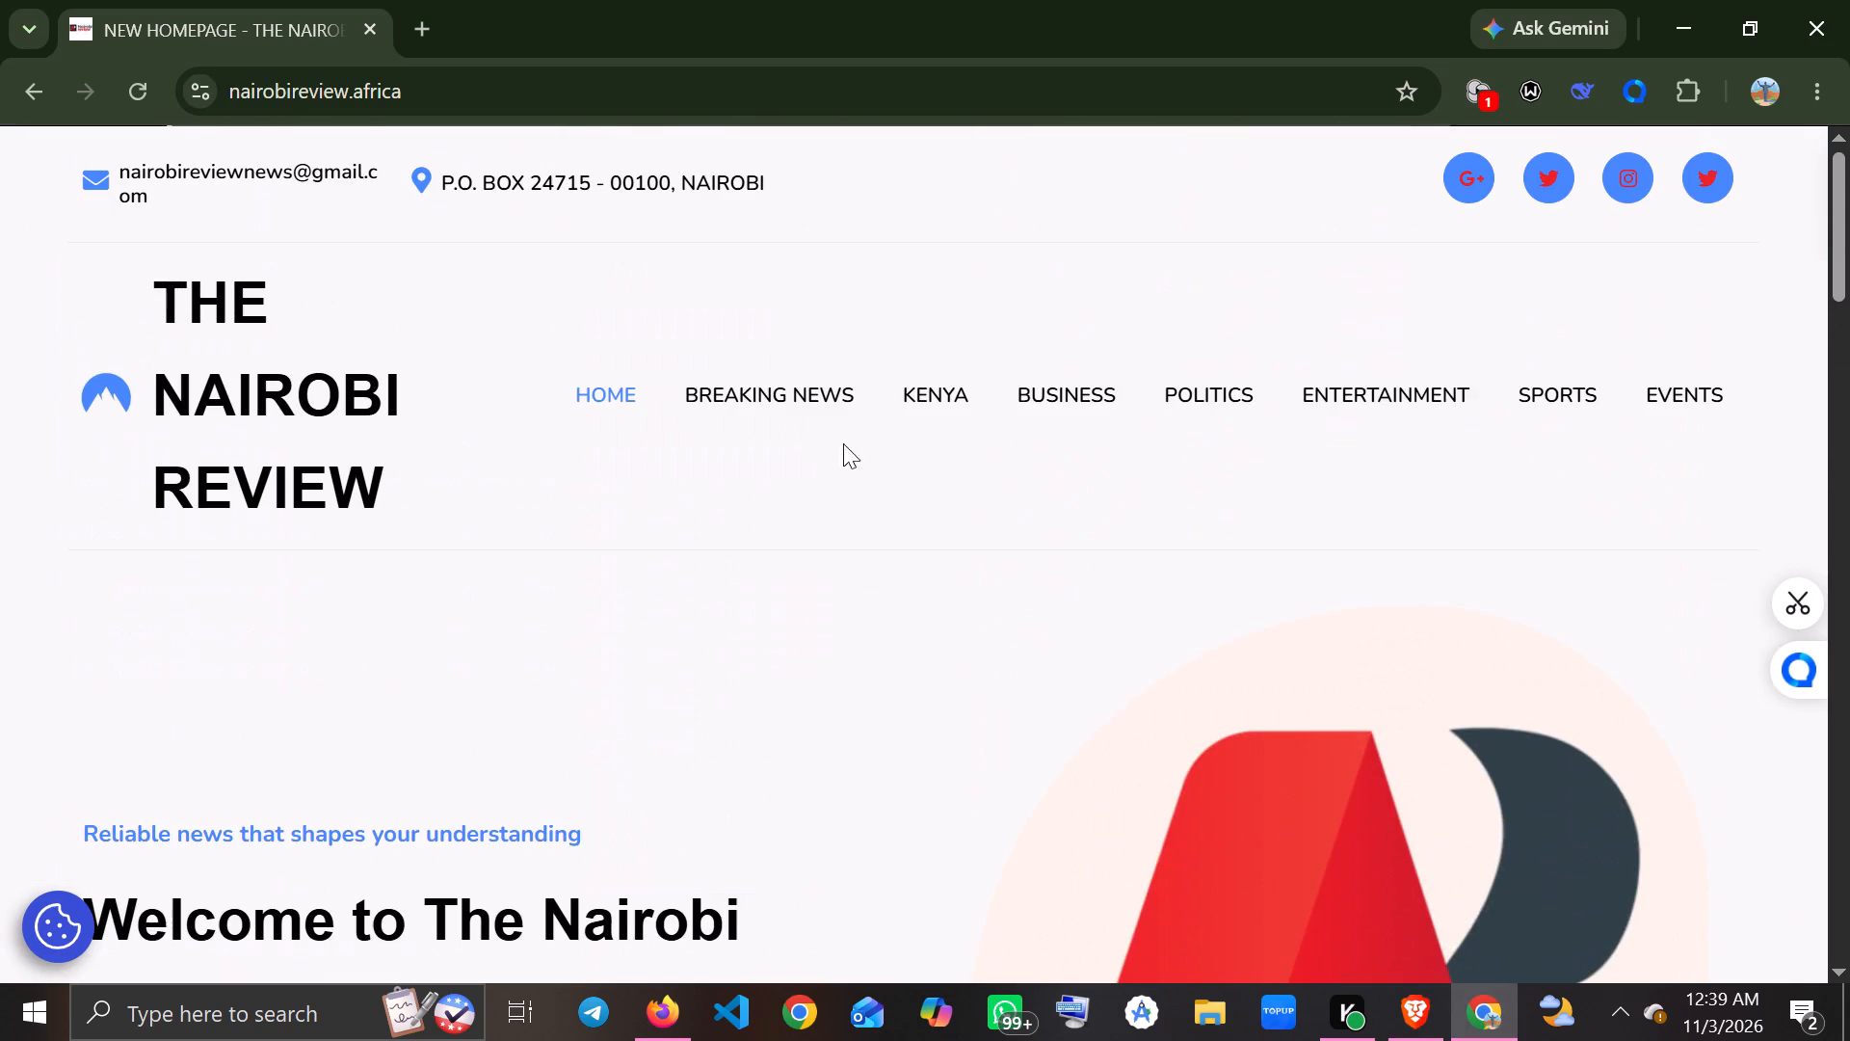
pyautogui.click(148, 91)
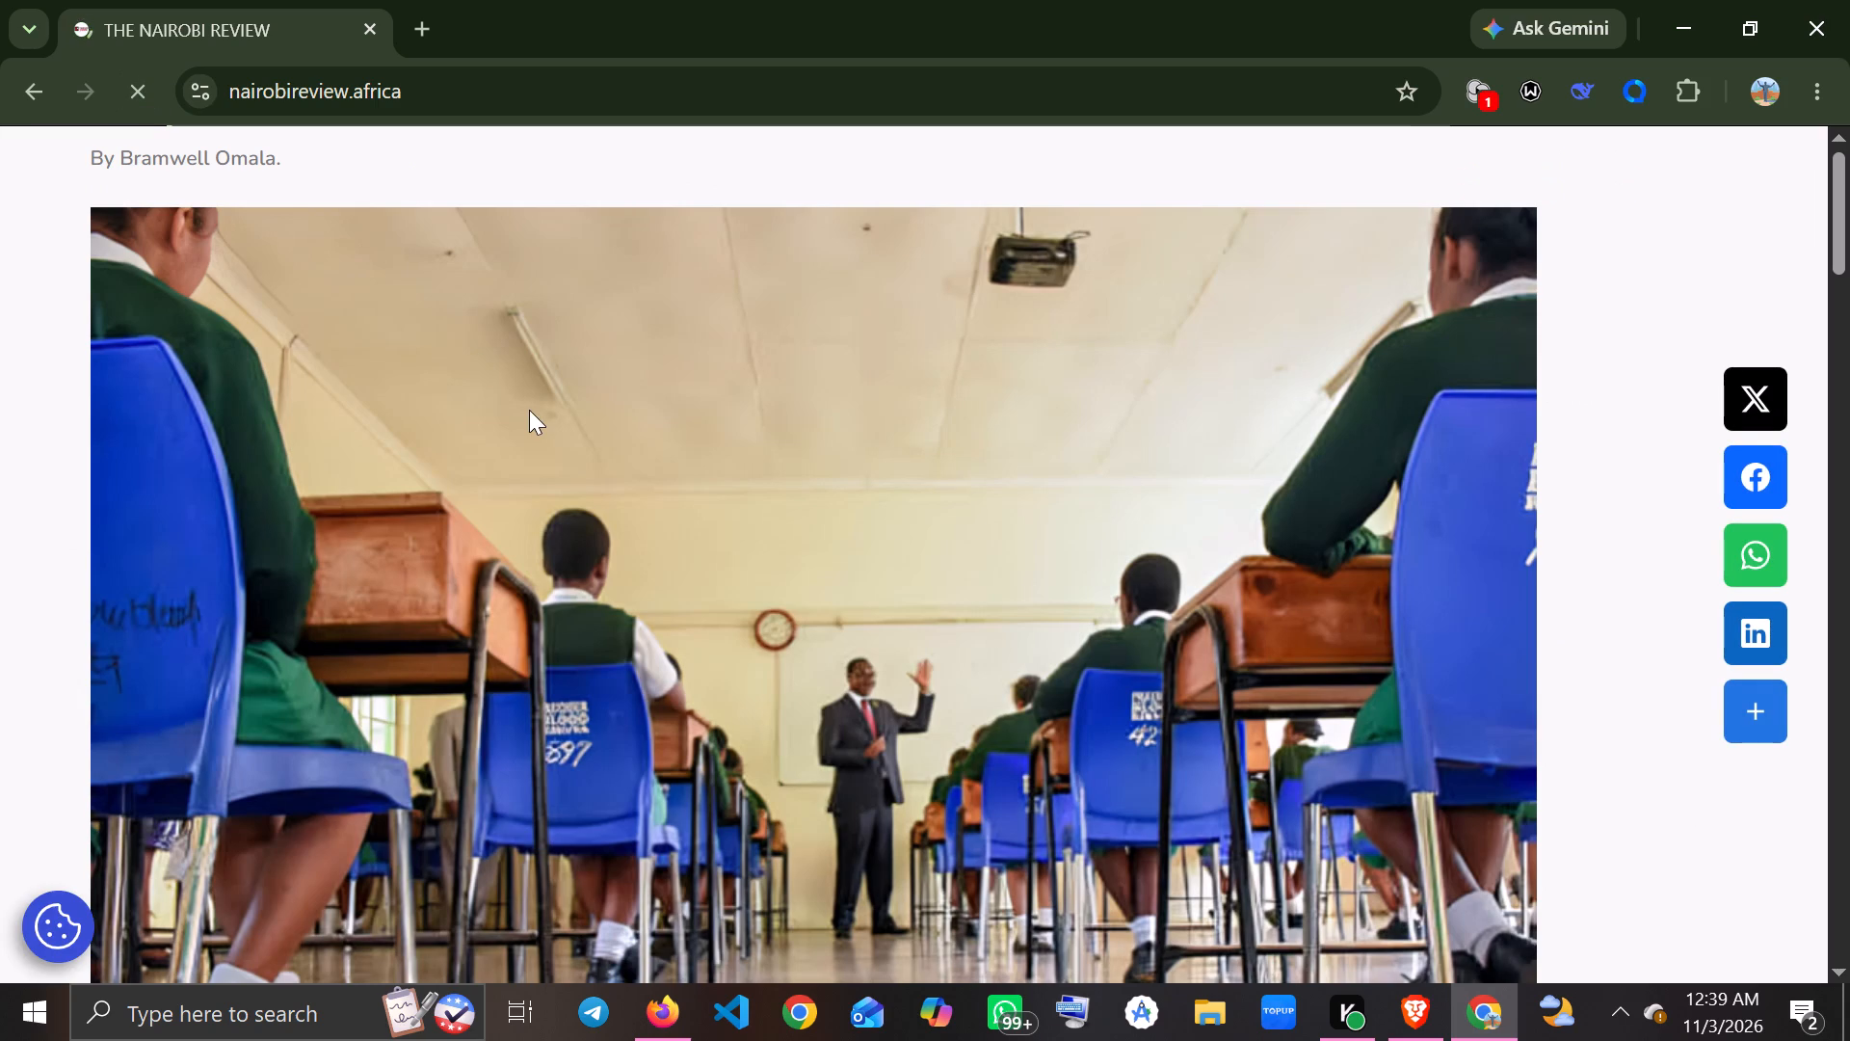
pyautogui.scroll(3, 529, 410)
pyautogui.scroll(-17, 529, 410)
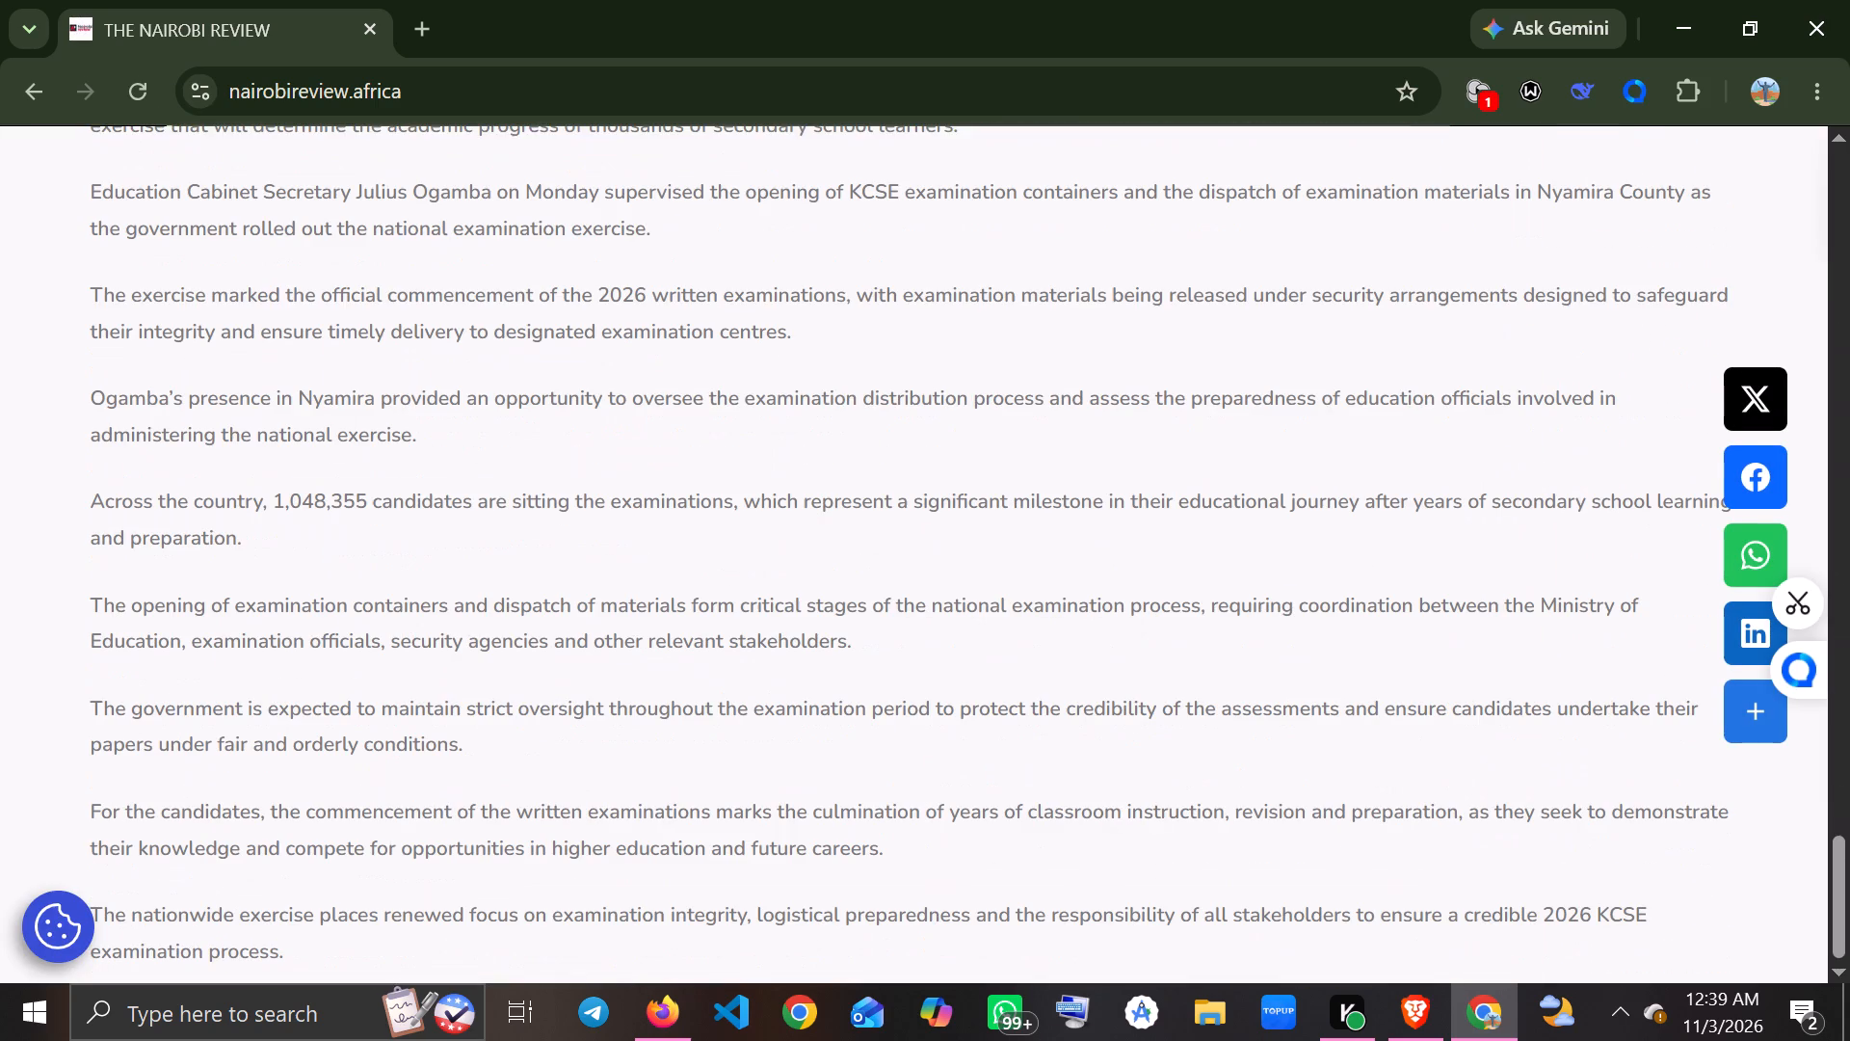
pyautogui.click(666, 1023)
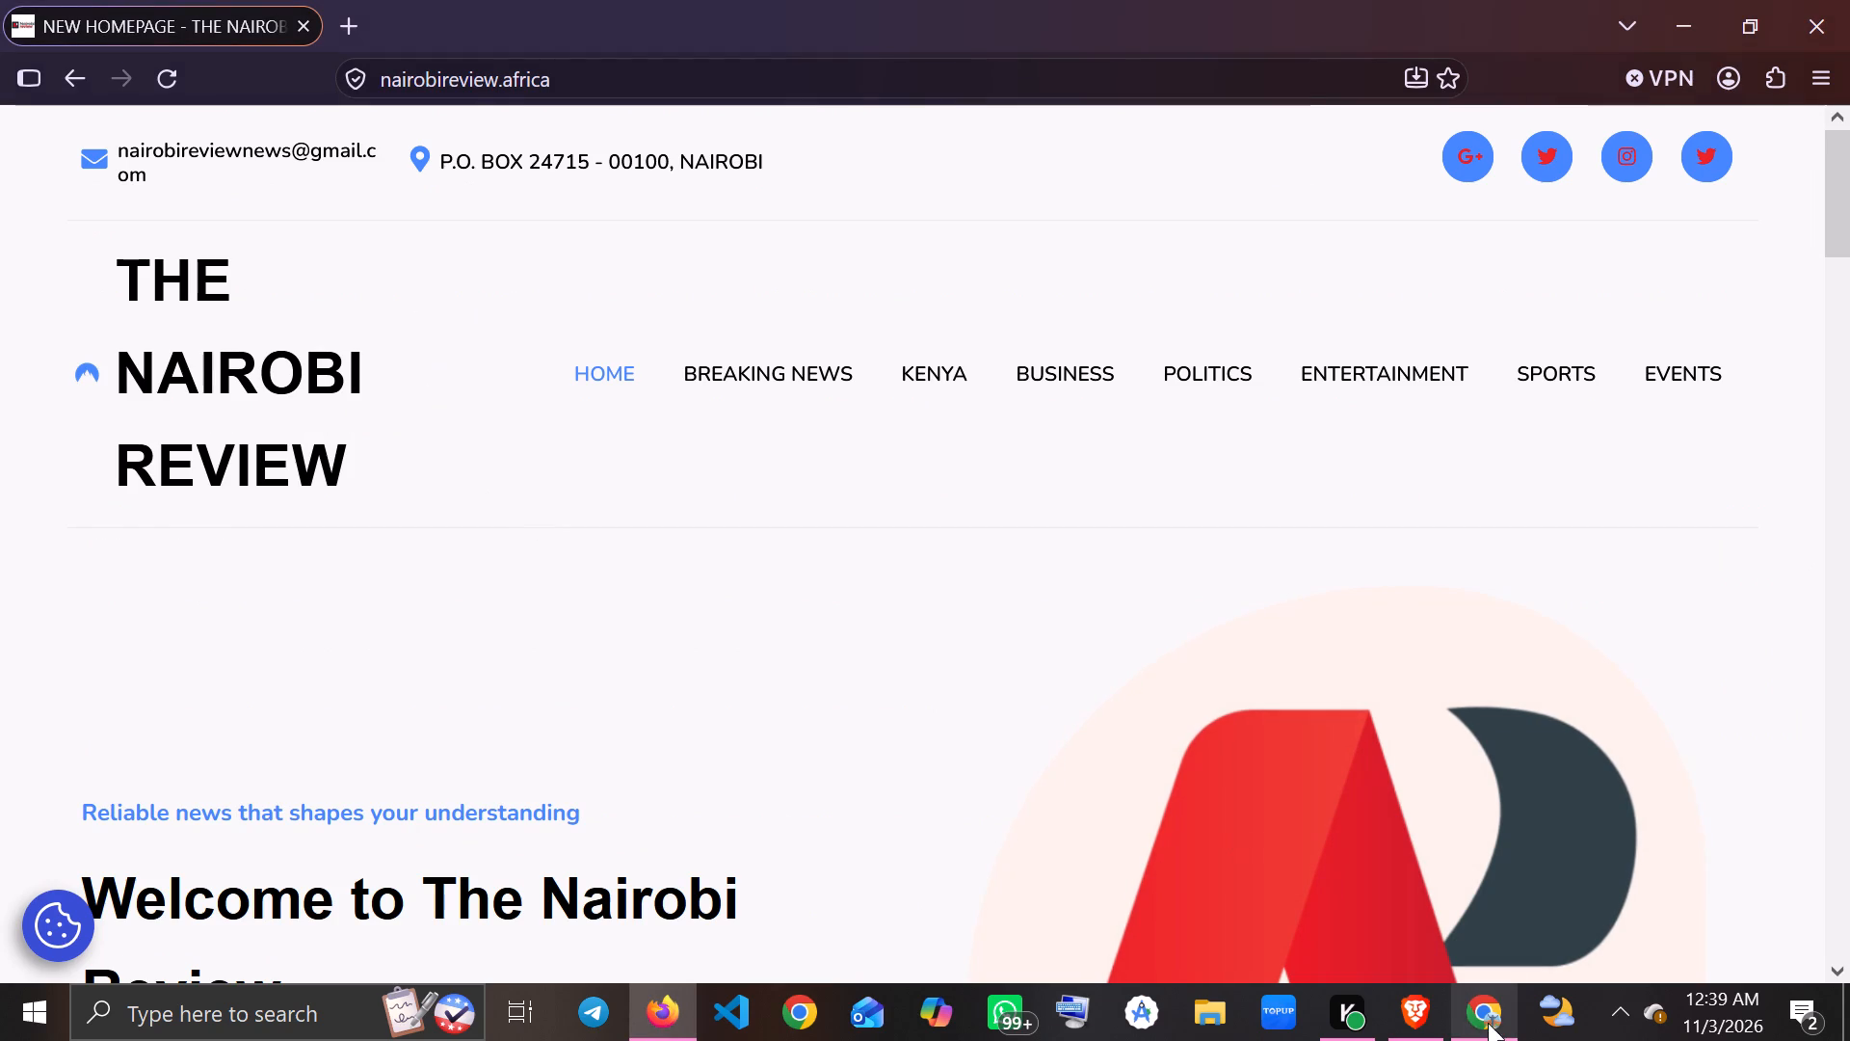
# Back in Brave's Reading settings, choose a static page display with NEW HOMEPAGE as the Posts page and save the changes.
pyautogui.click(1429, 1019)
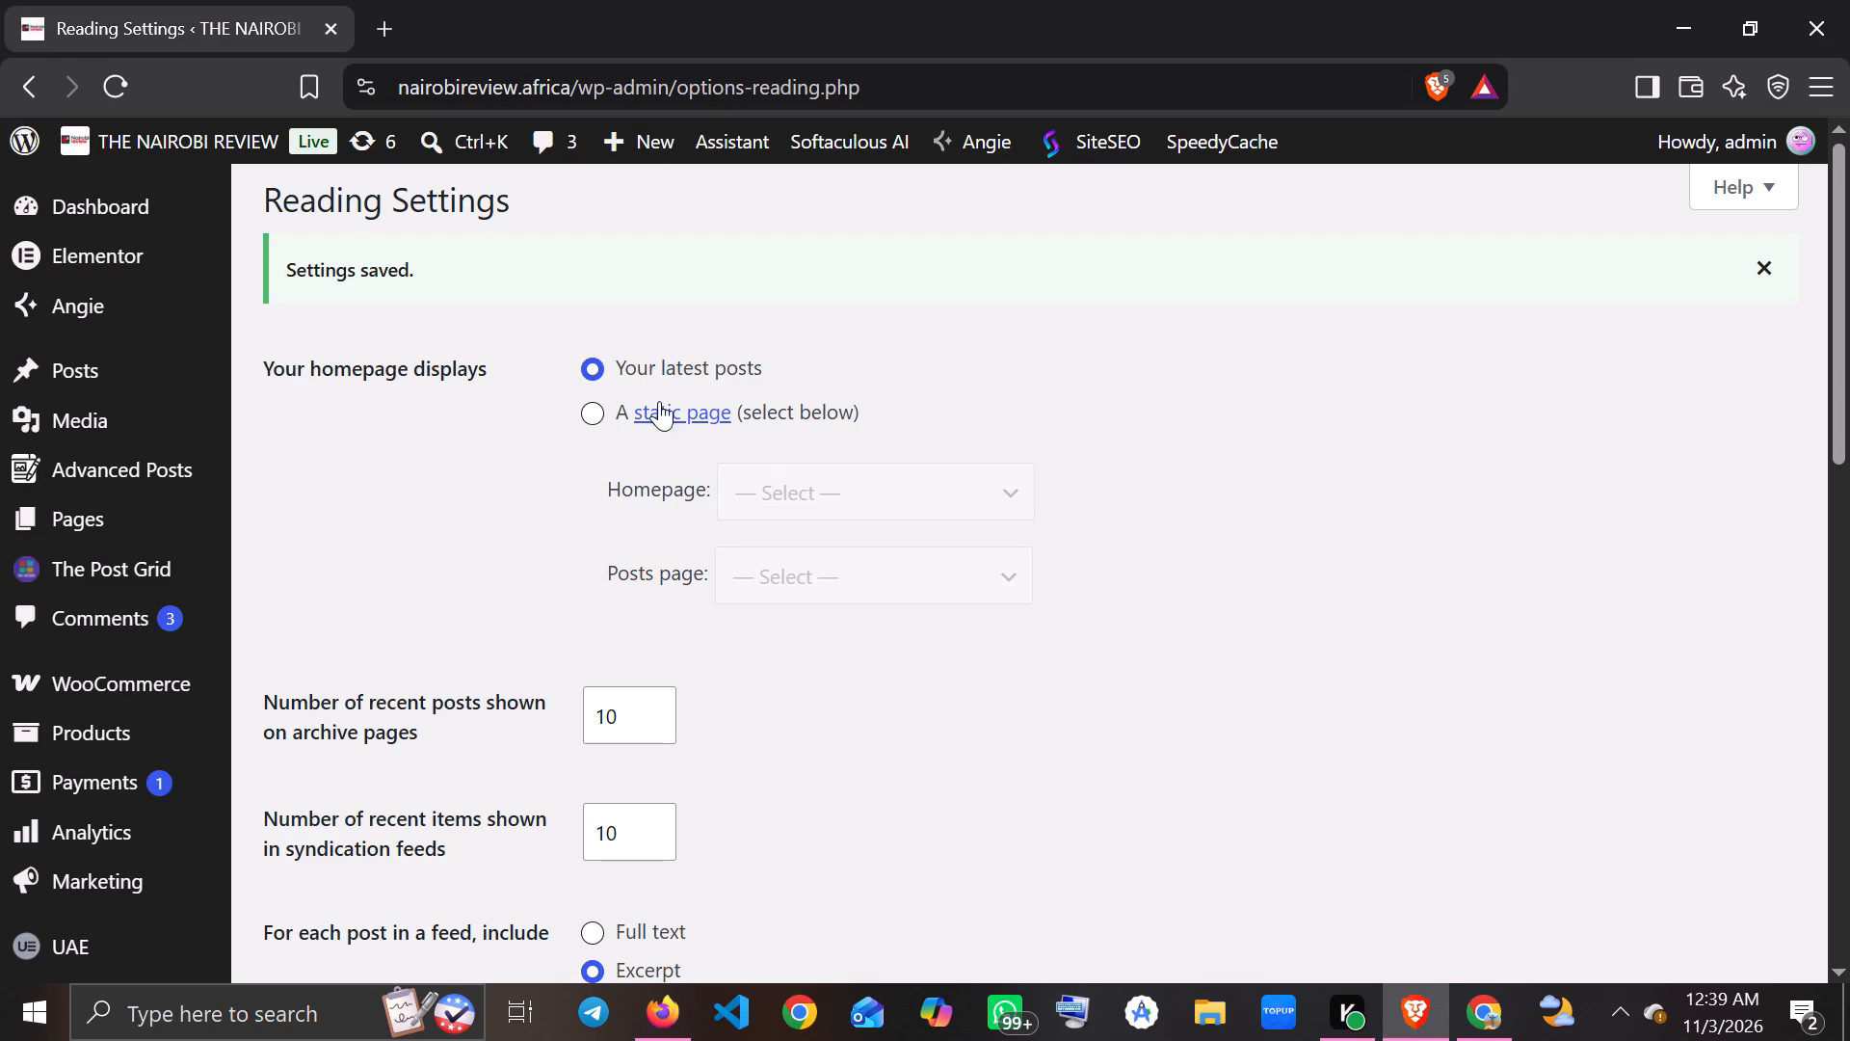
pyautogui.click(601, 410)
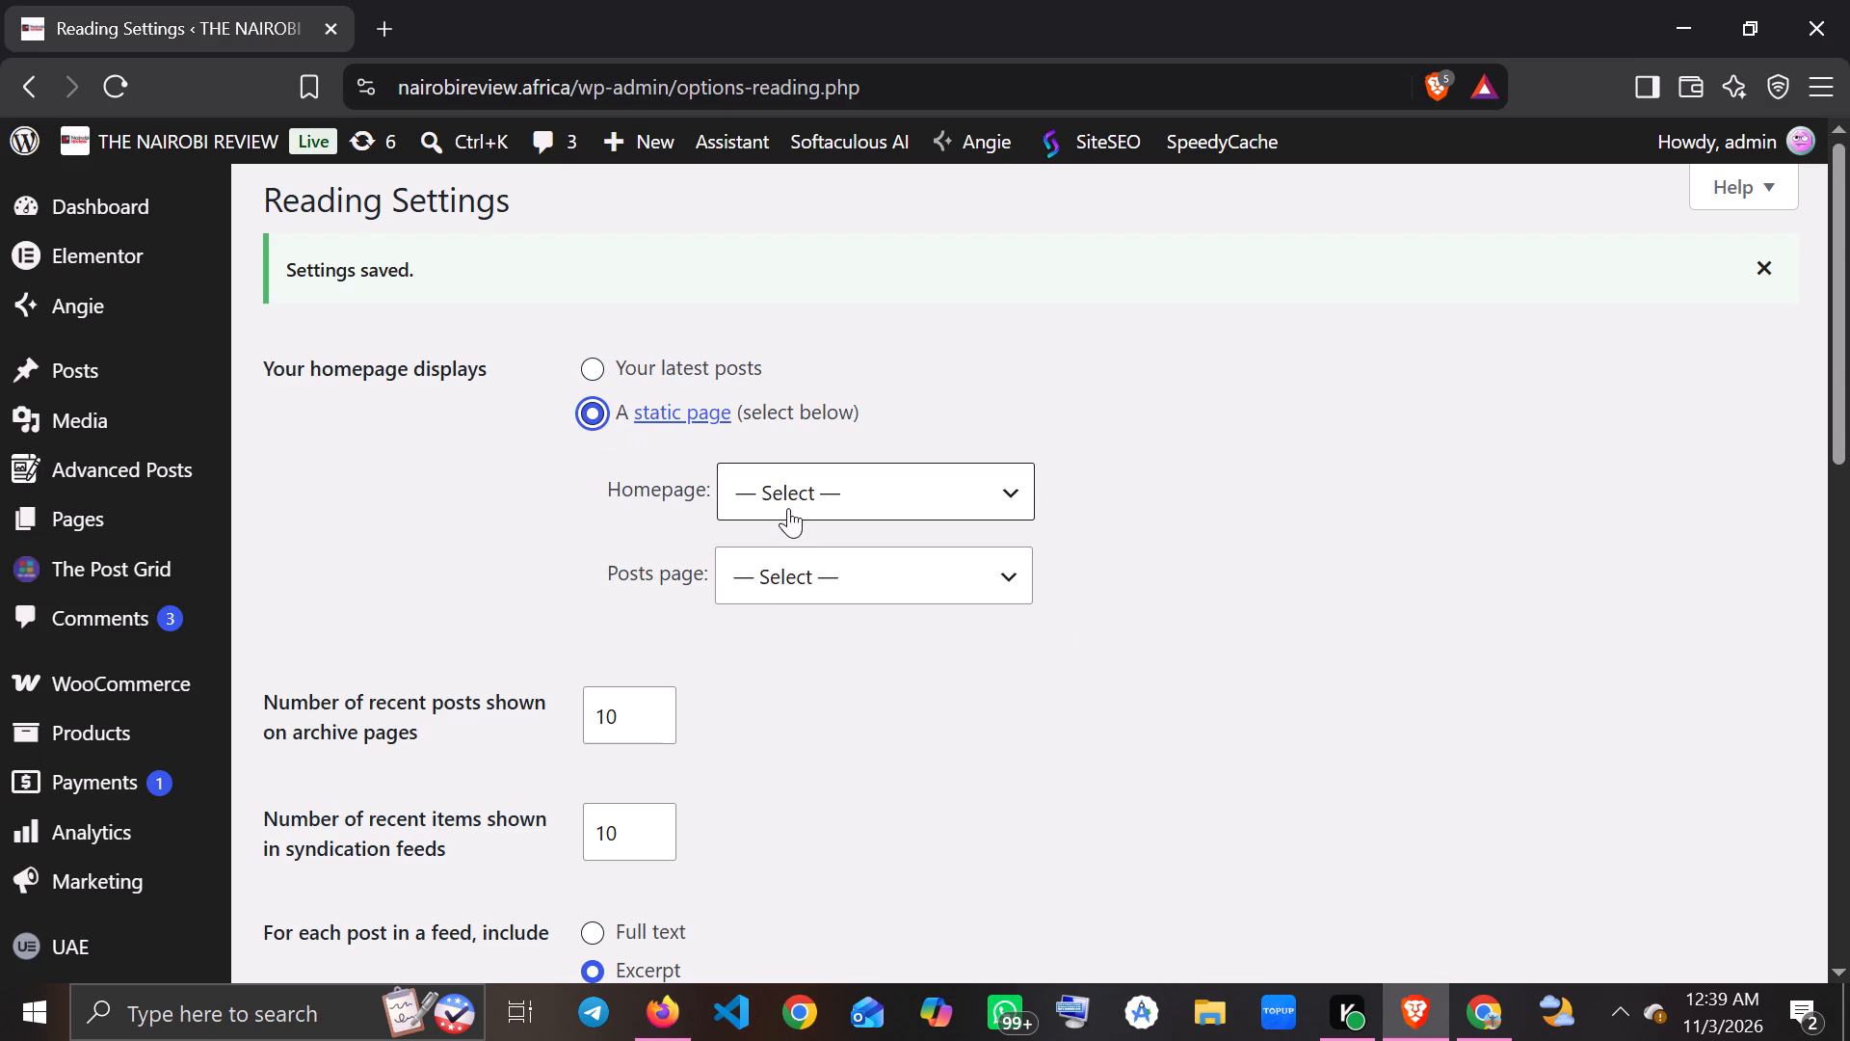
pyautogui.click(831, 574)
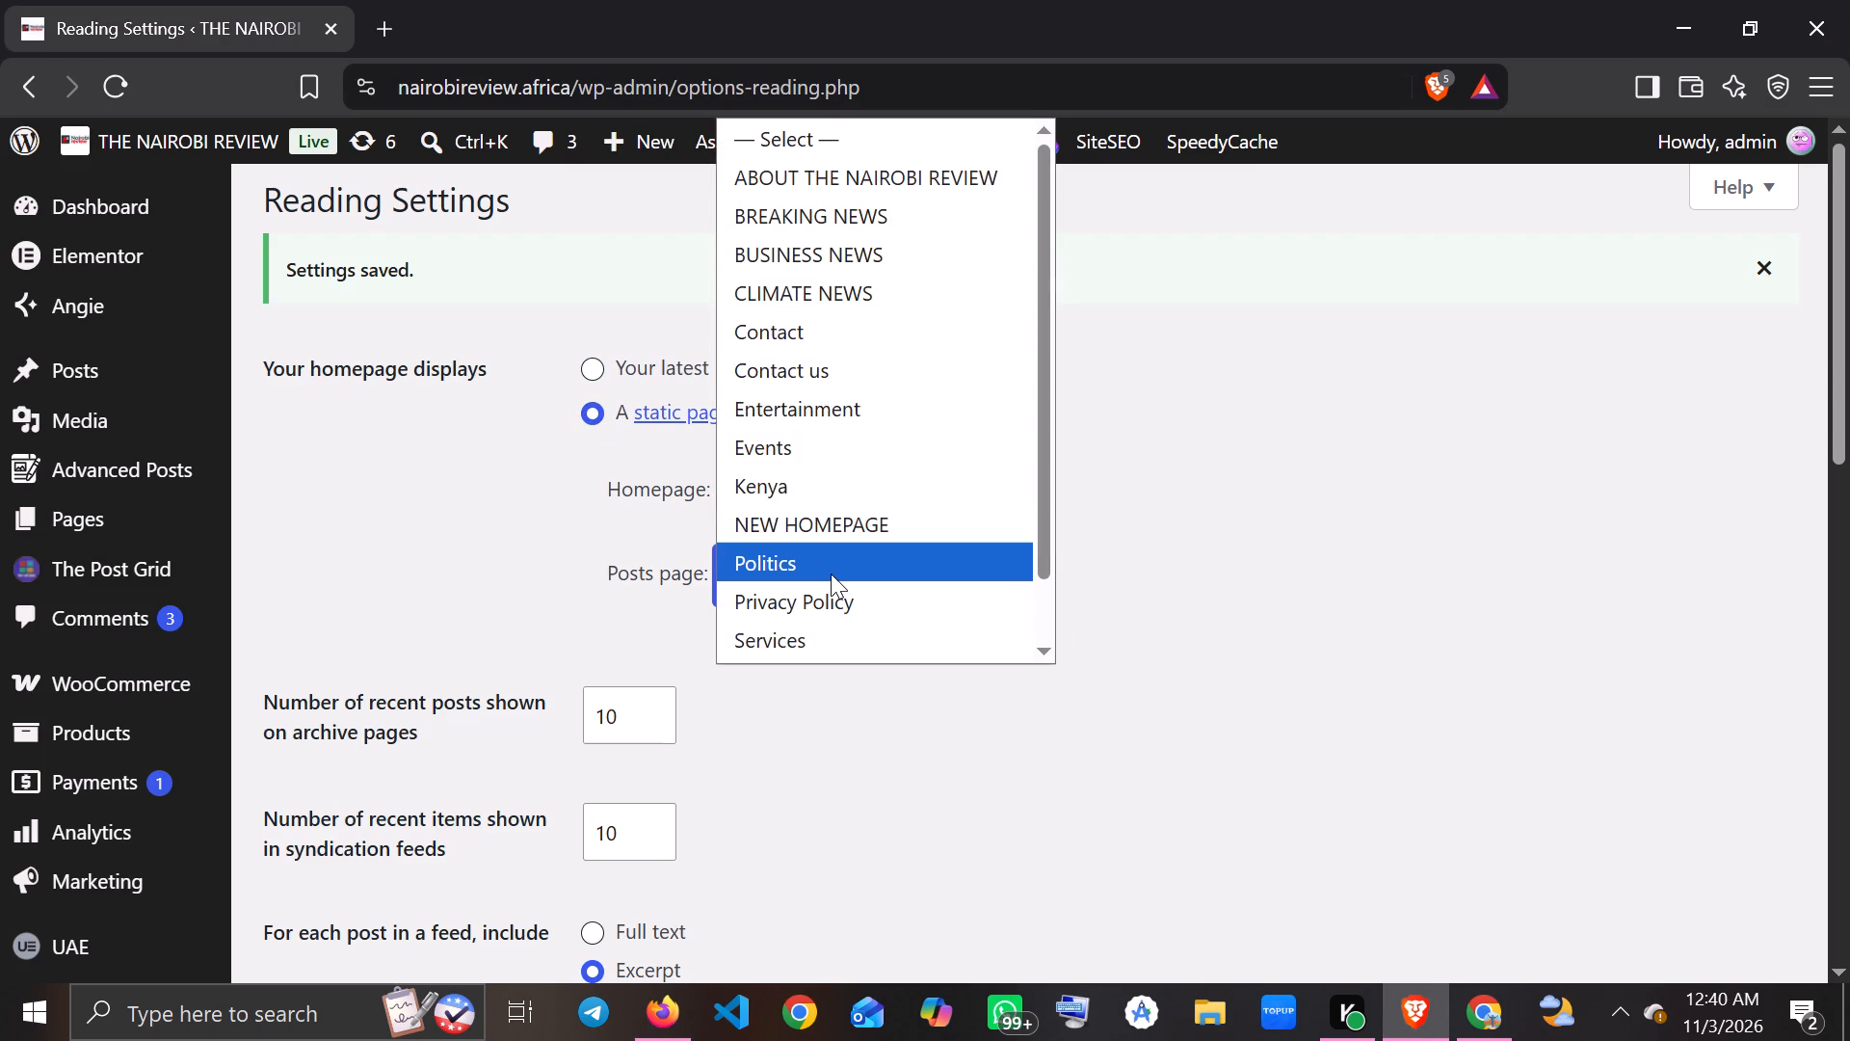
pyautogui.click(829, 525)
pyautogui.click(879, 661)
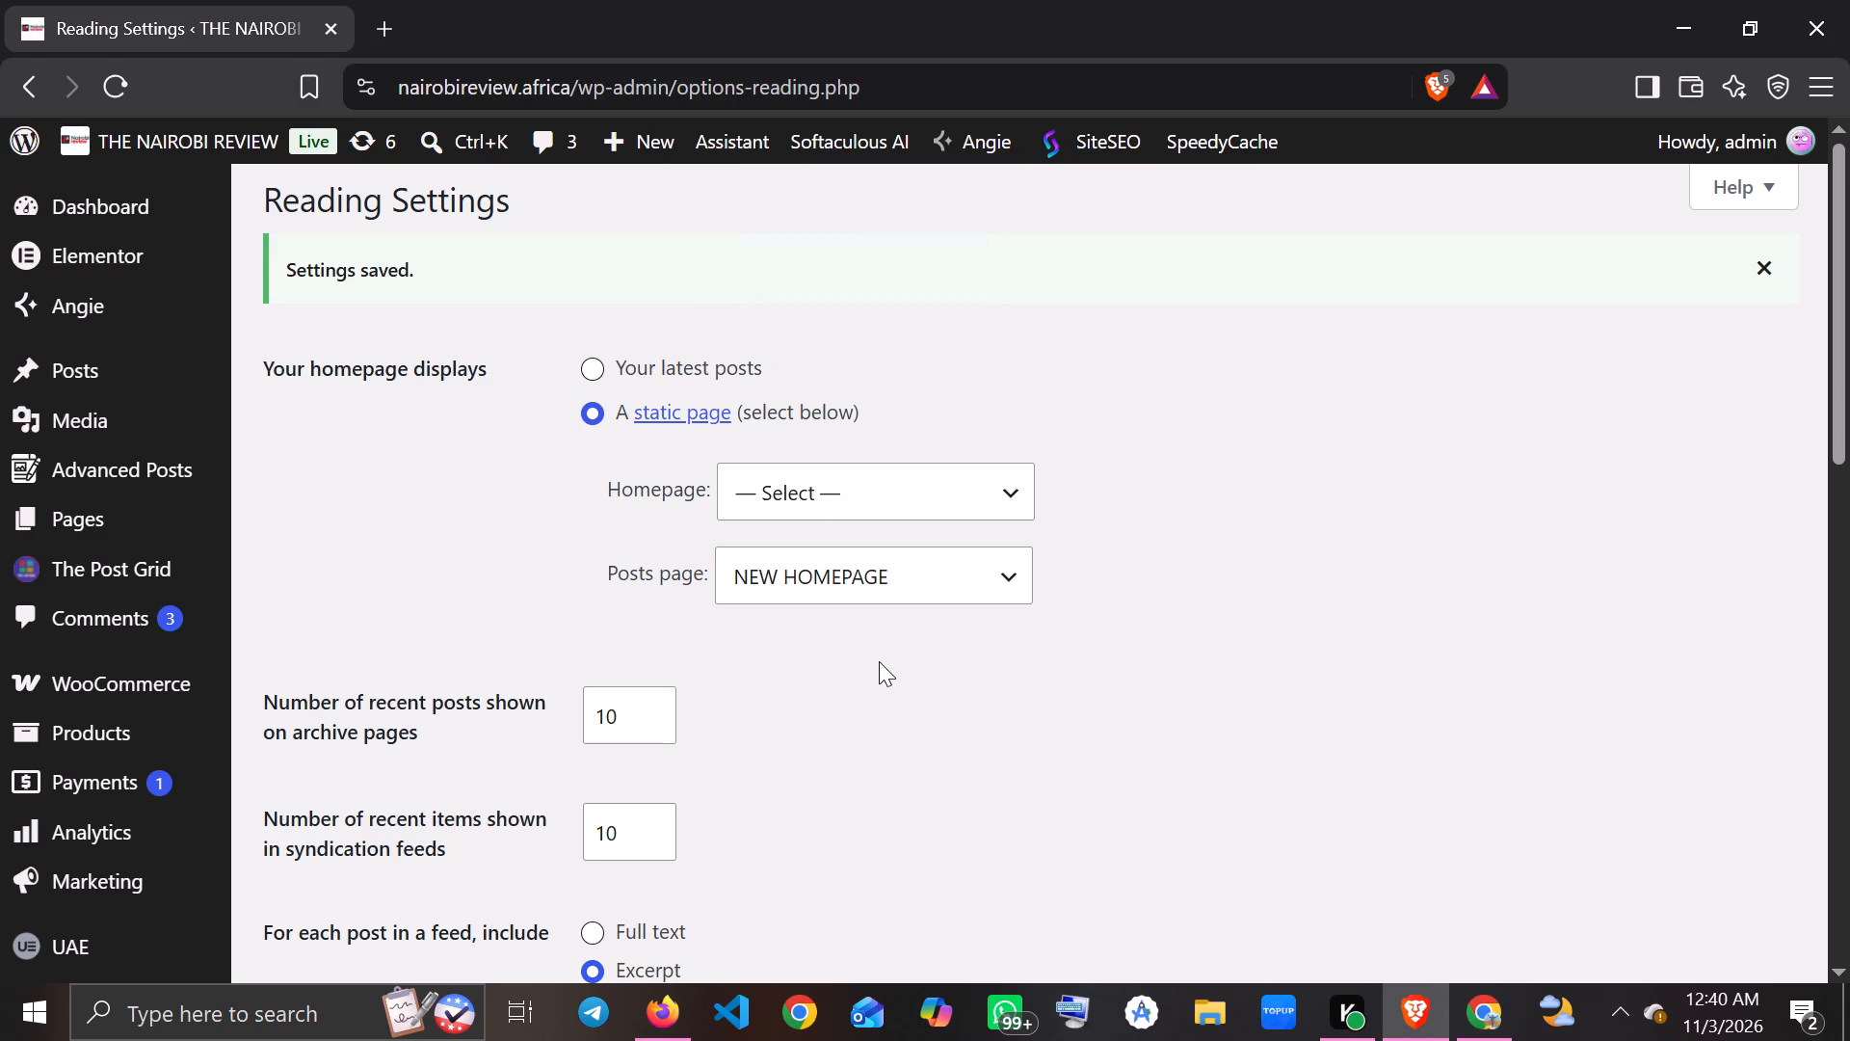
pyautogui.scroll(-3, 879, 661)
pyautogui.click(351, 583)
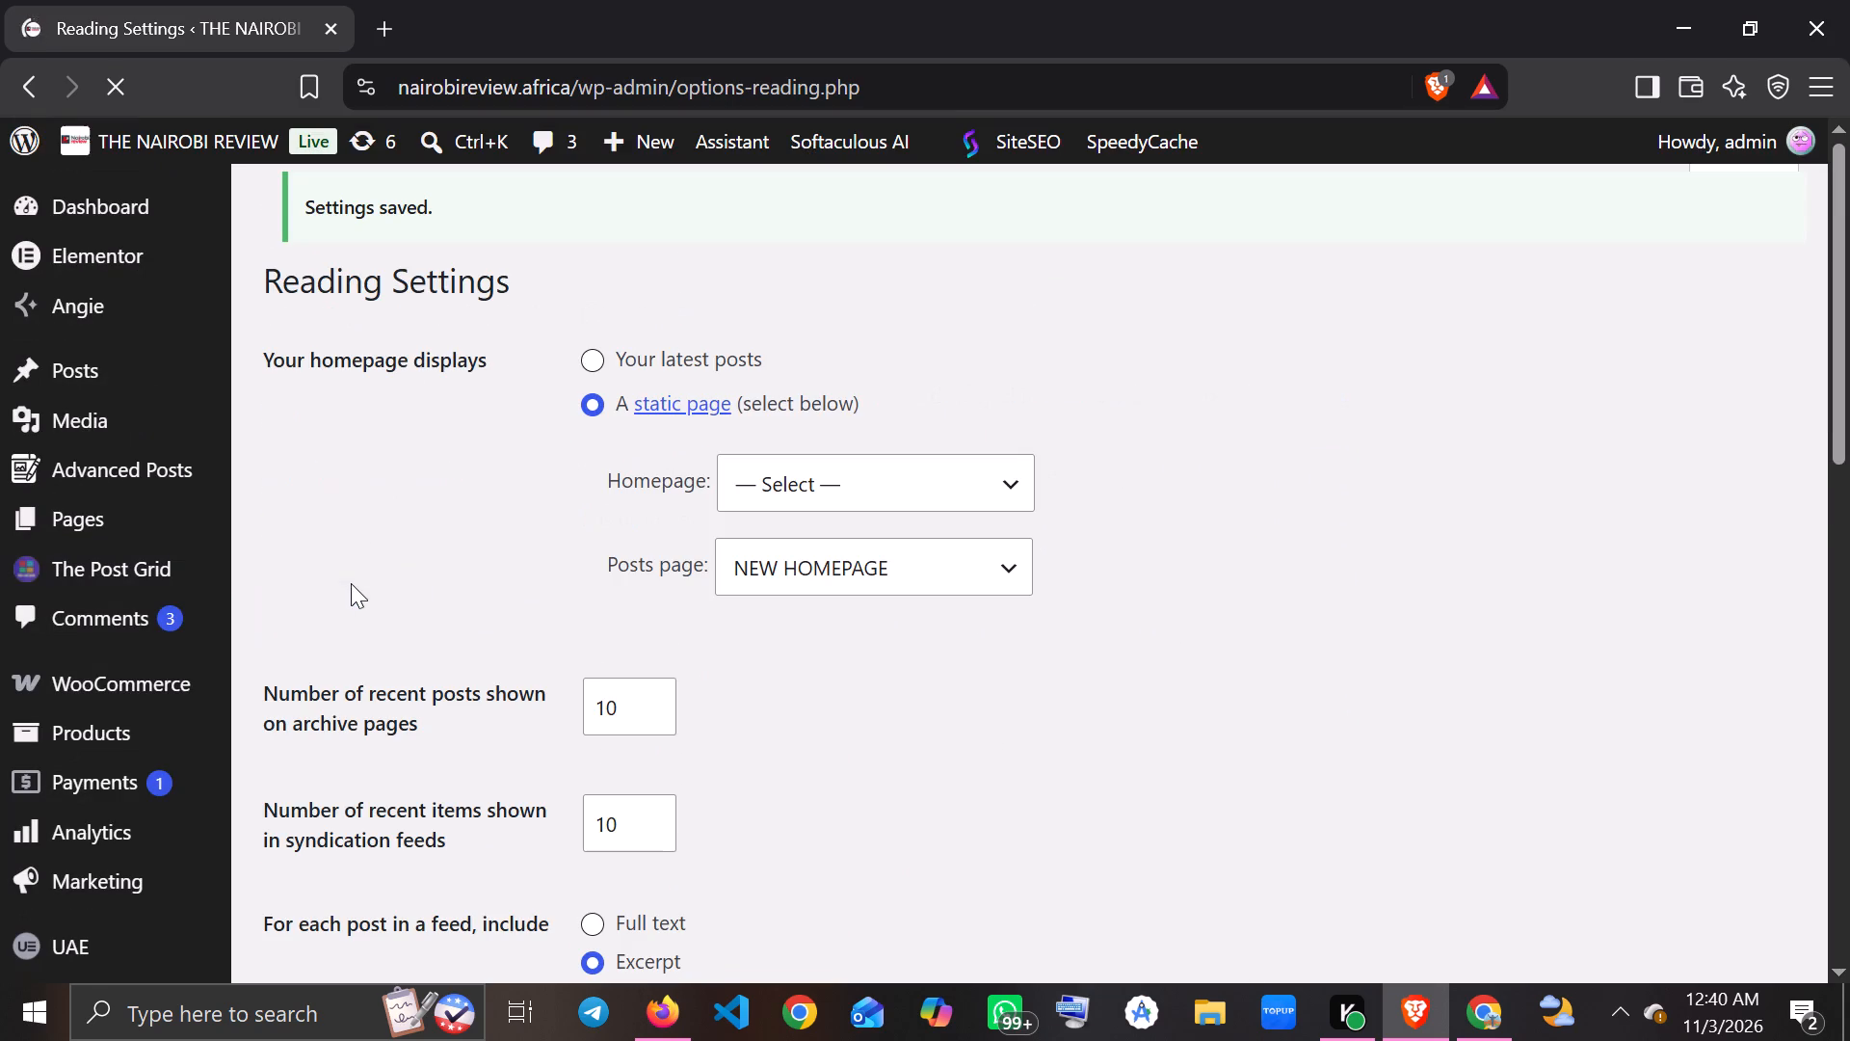
# Switch to Chrome and reload the live homepage to check how it displays.
pyautogui.click(1460, 1005)
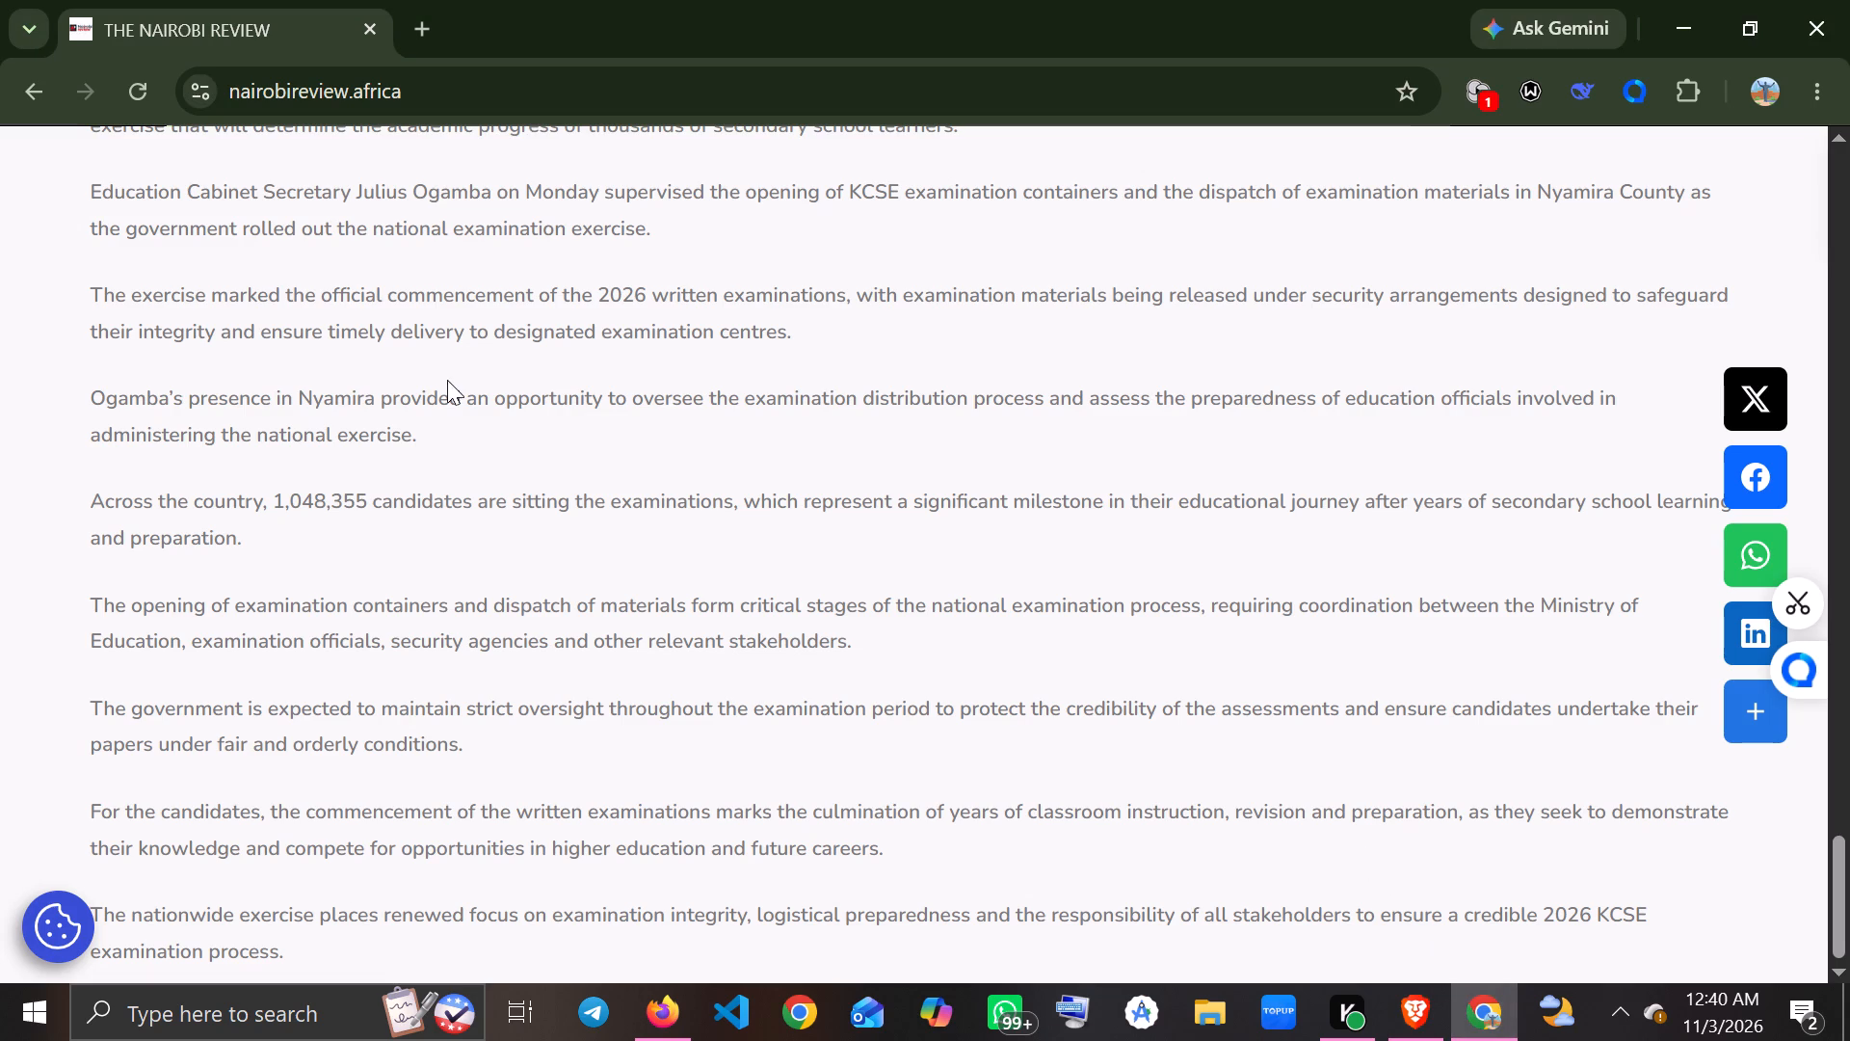
pyautogui.click(114, 81)
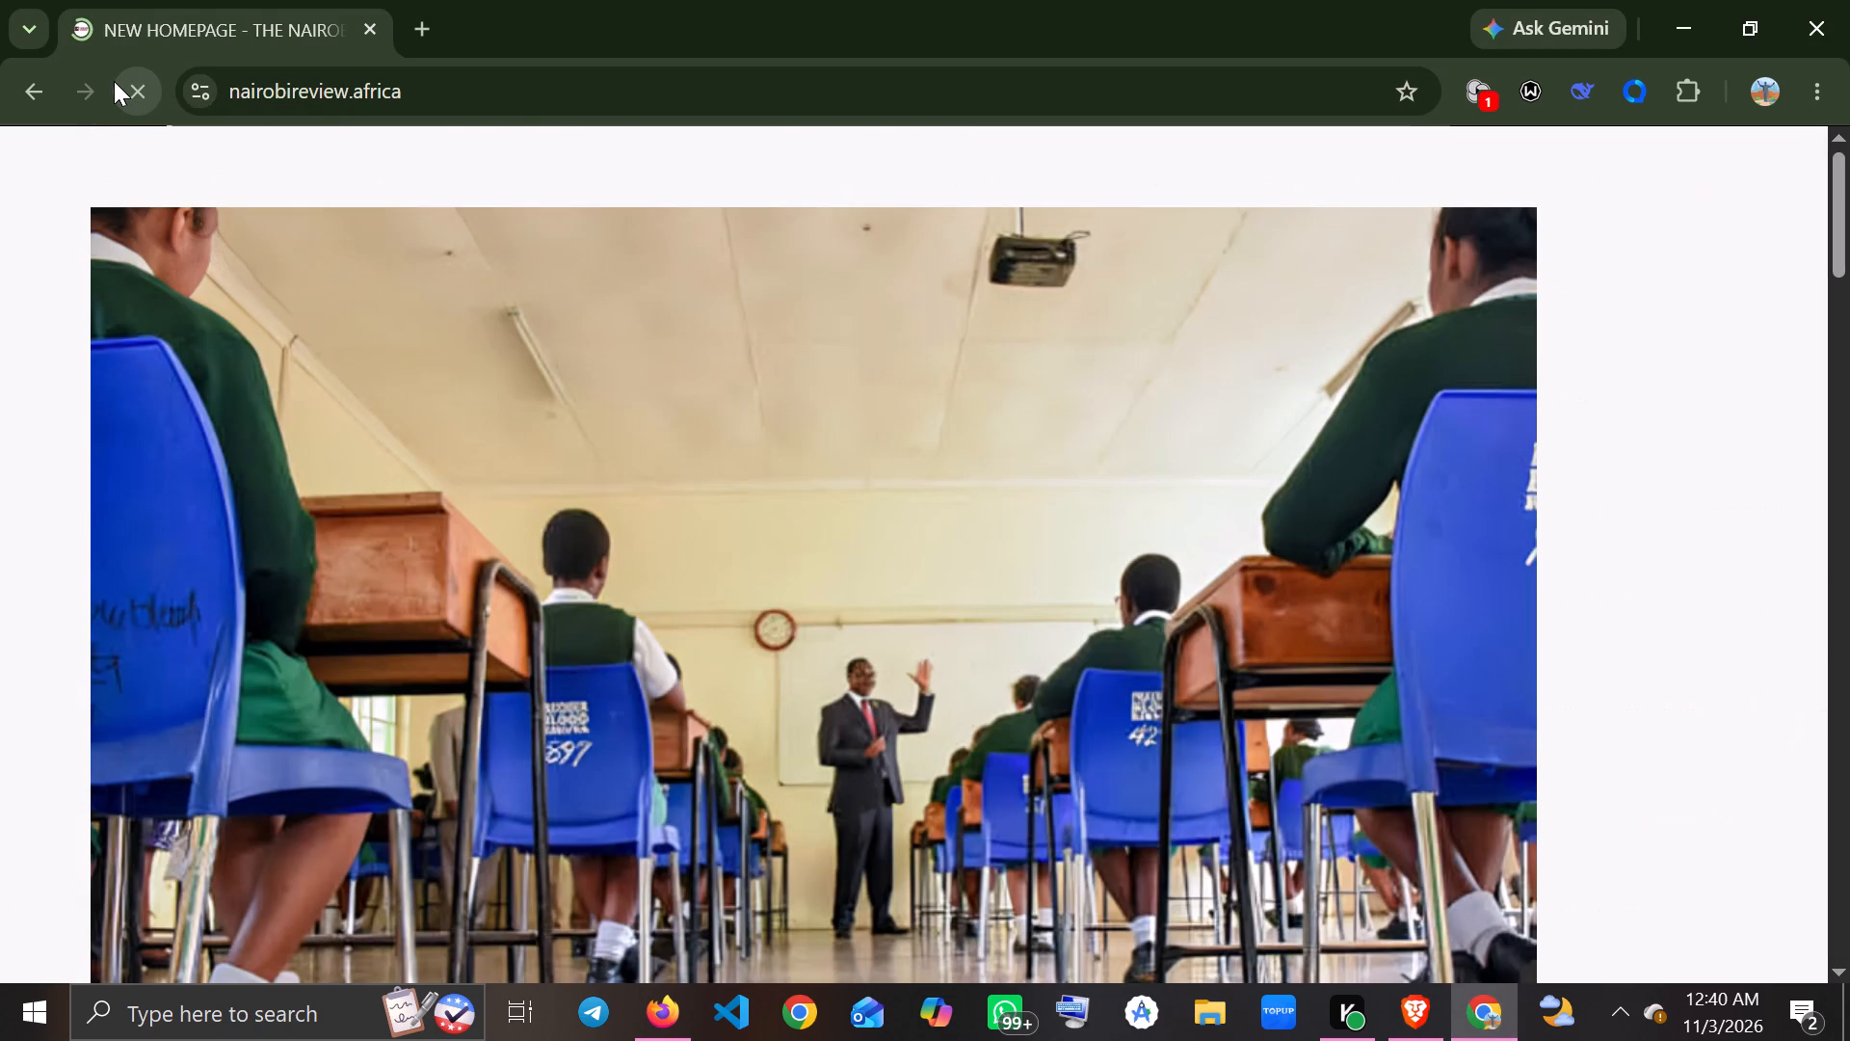
# Return to the Reading settings in Brave and choose NEW HOMEPAGE as the static Homepage.
pyautogui.click(1406, 999)
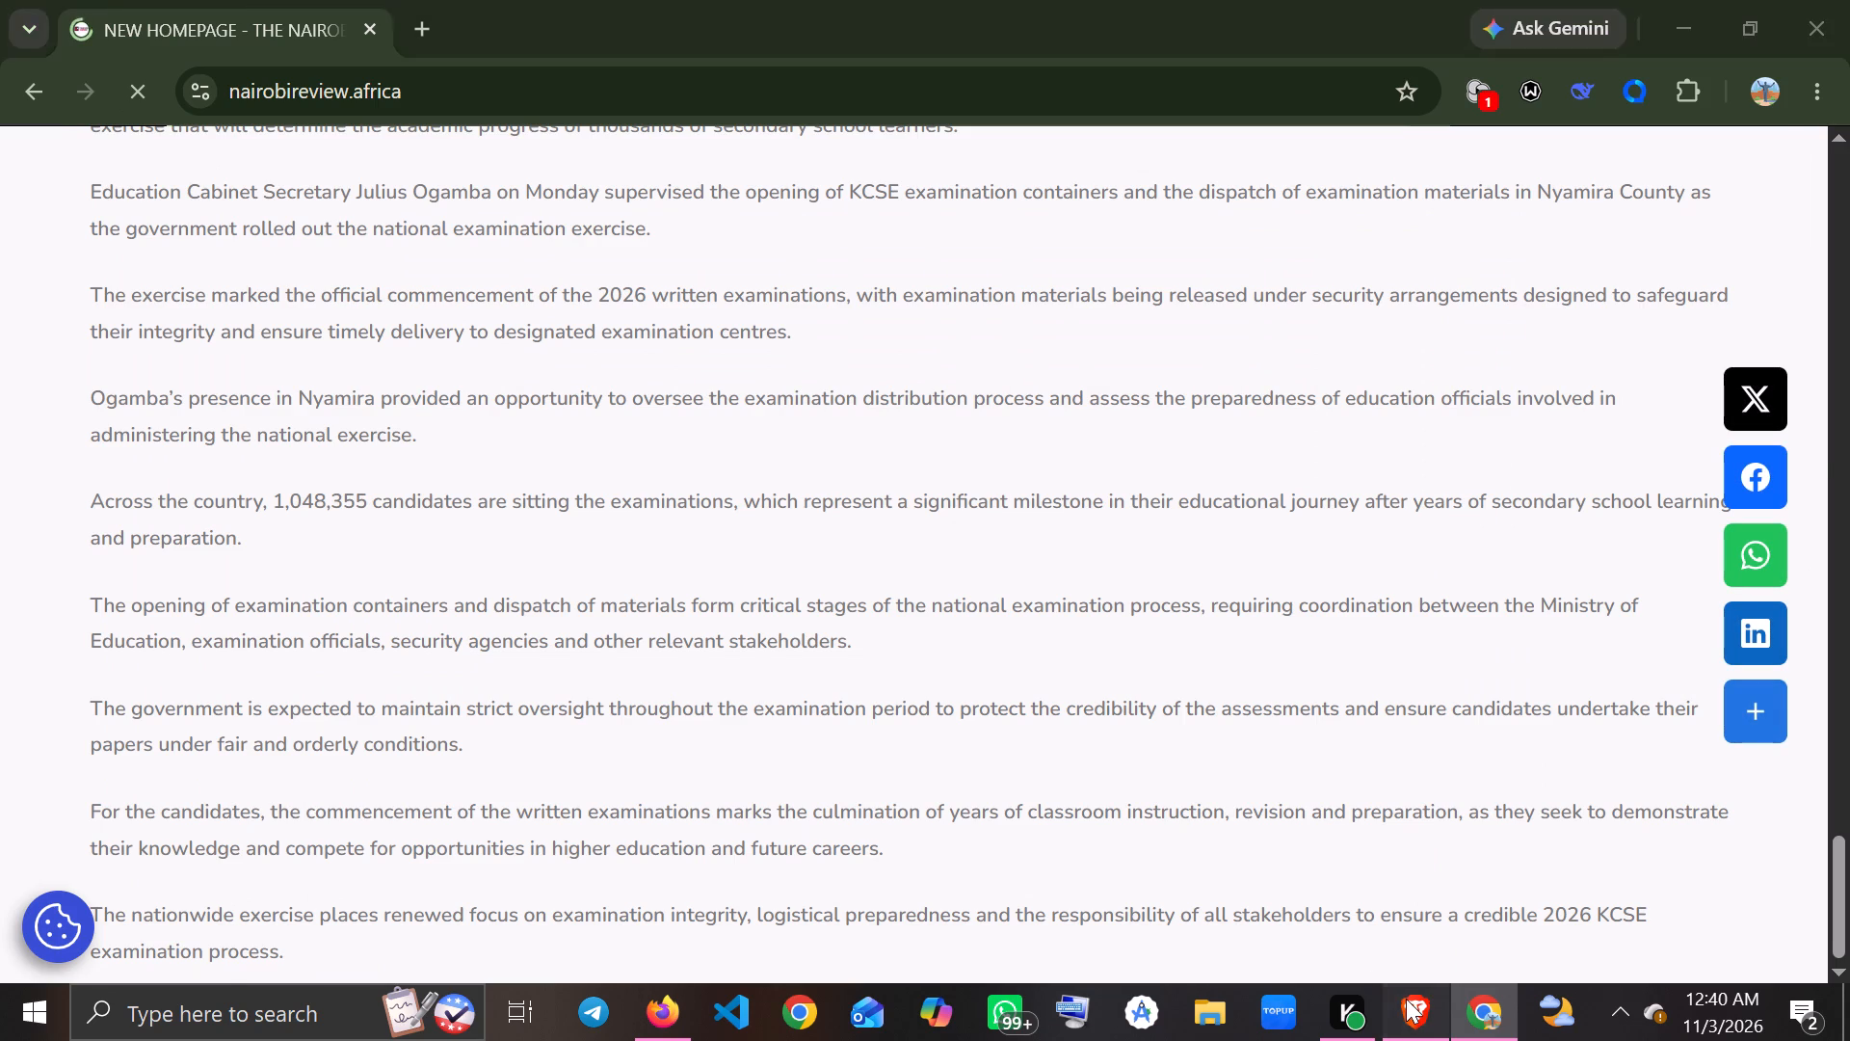
pyautogui.click(922, 485)
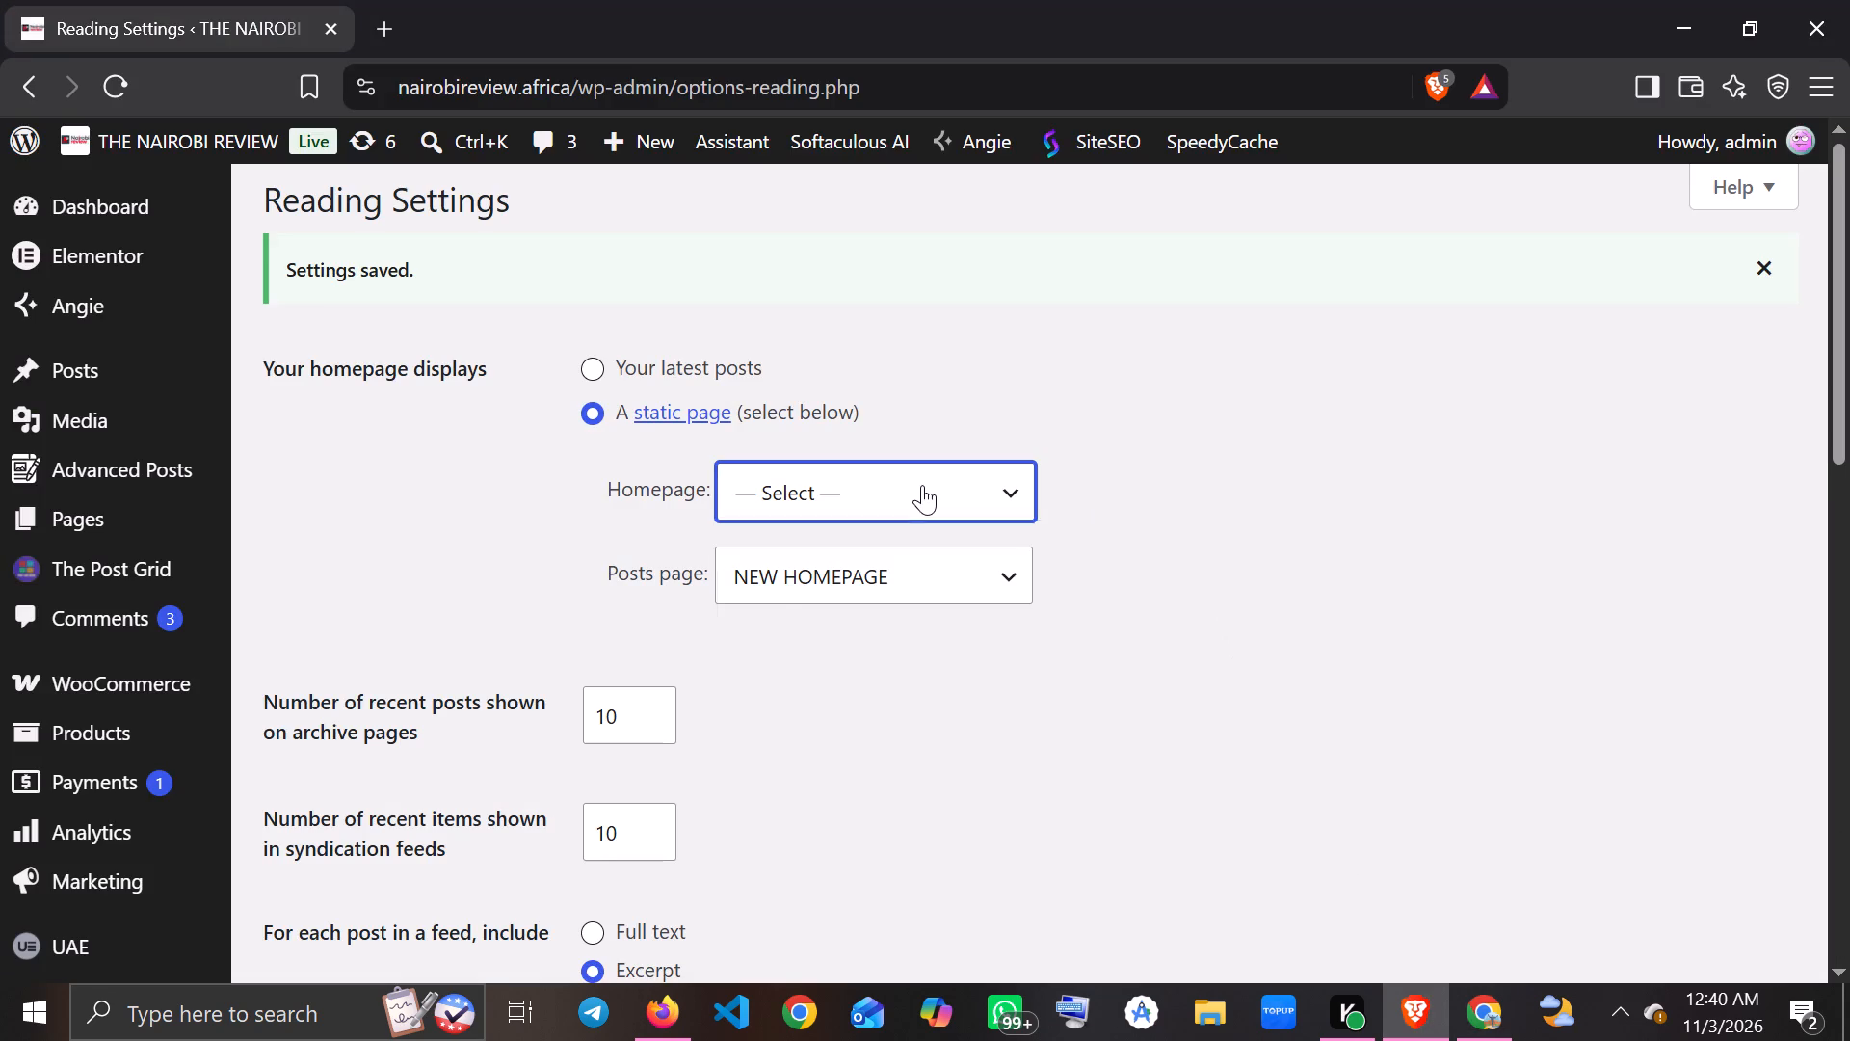
pyautogui.scroll(-1, 880, 752)
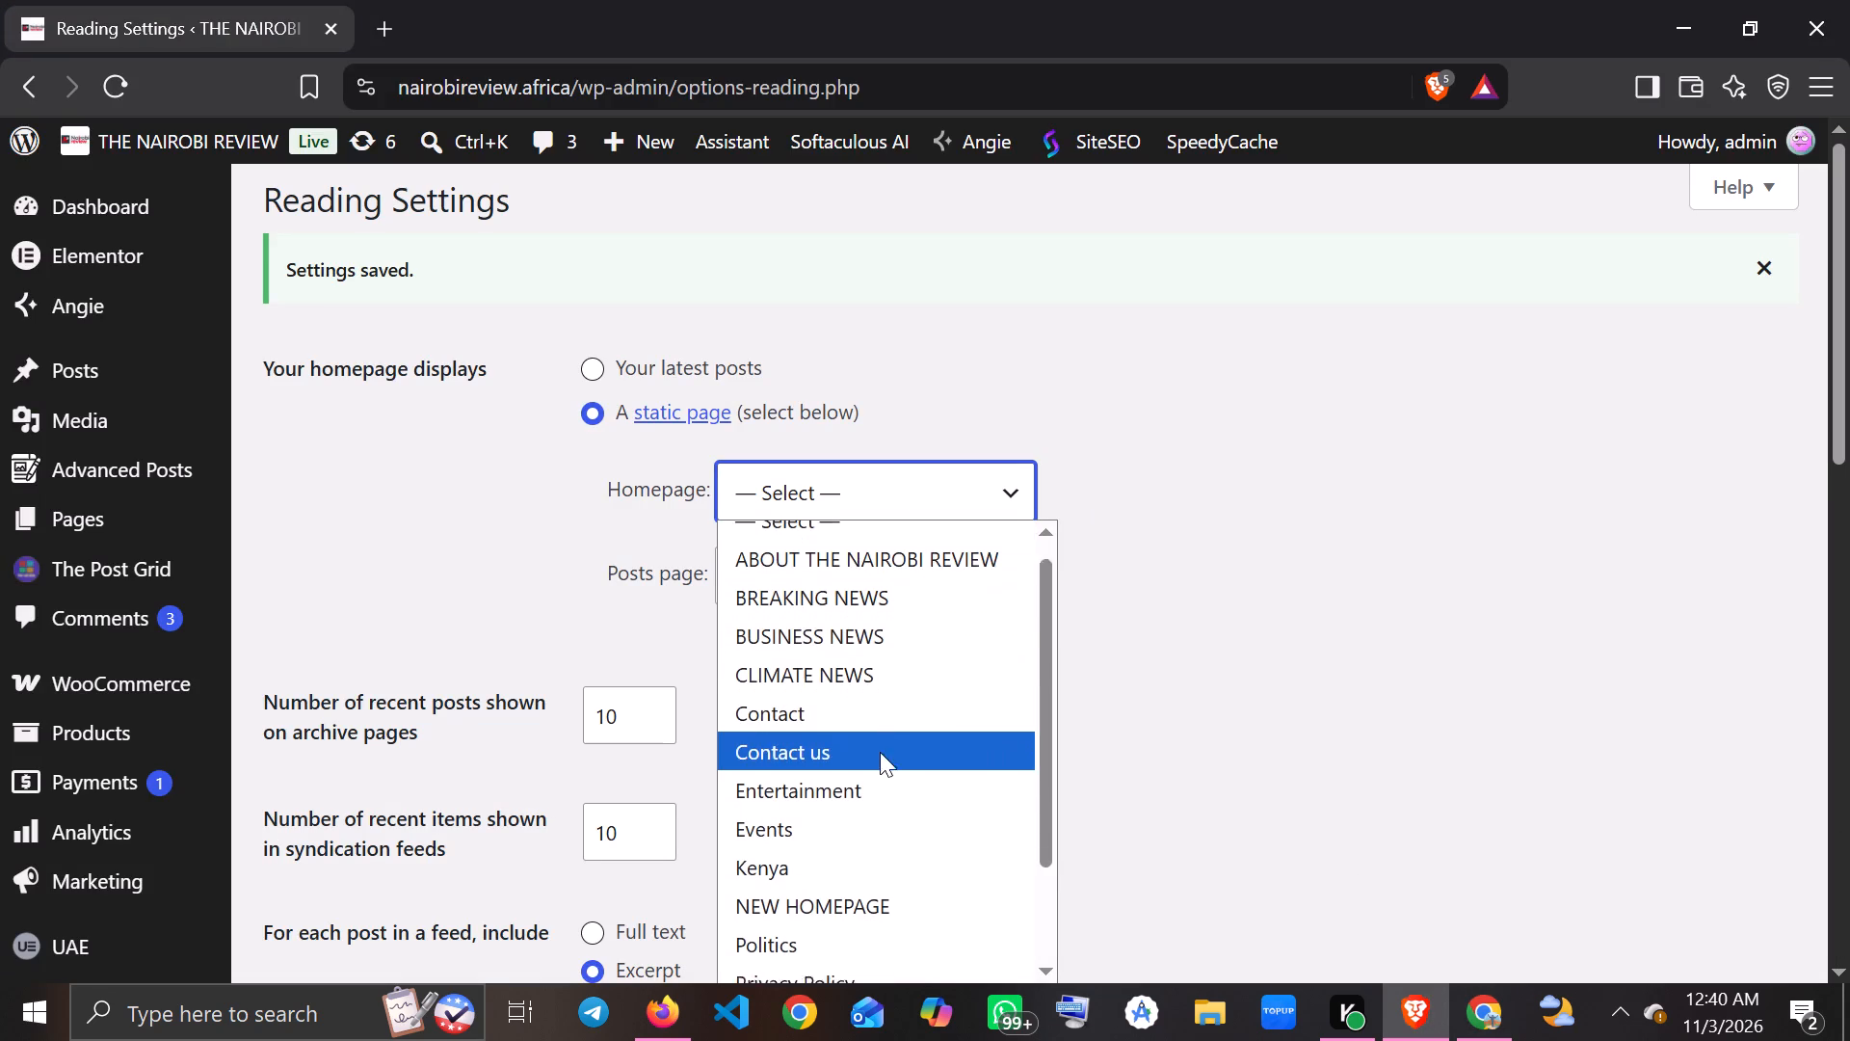
pyautogui.scroll(-2, 880, 752)
pyautogui.click(879, 761)
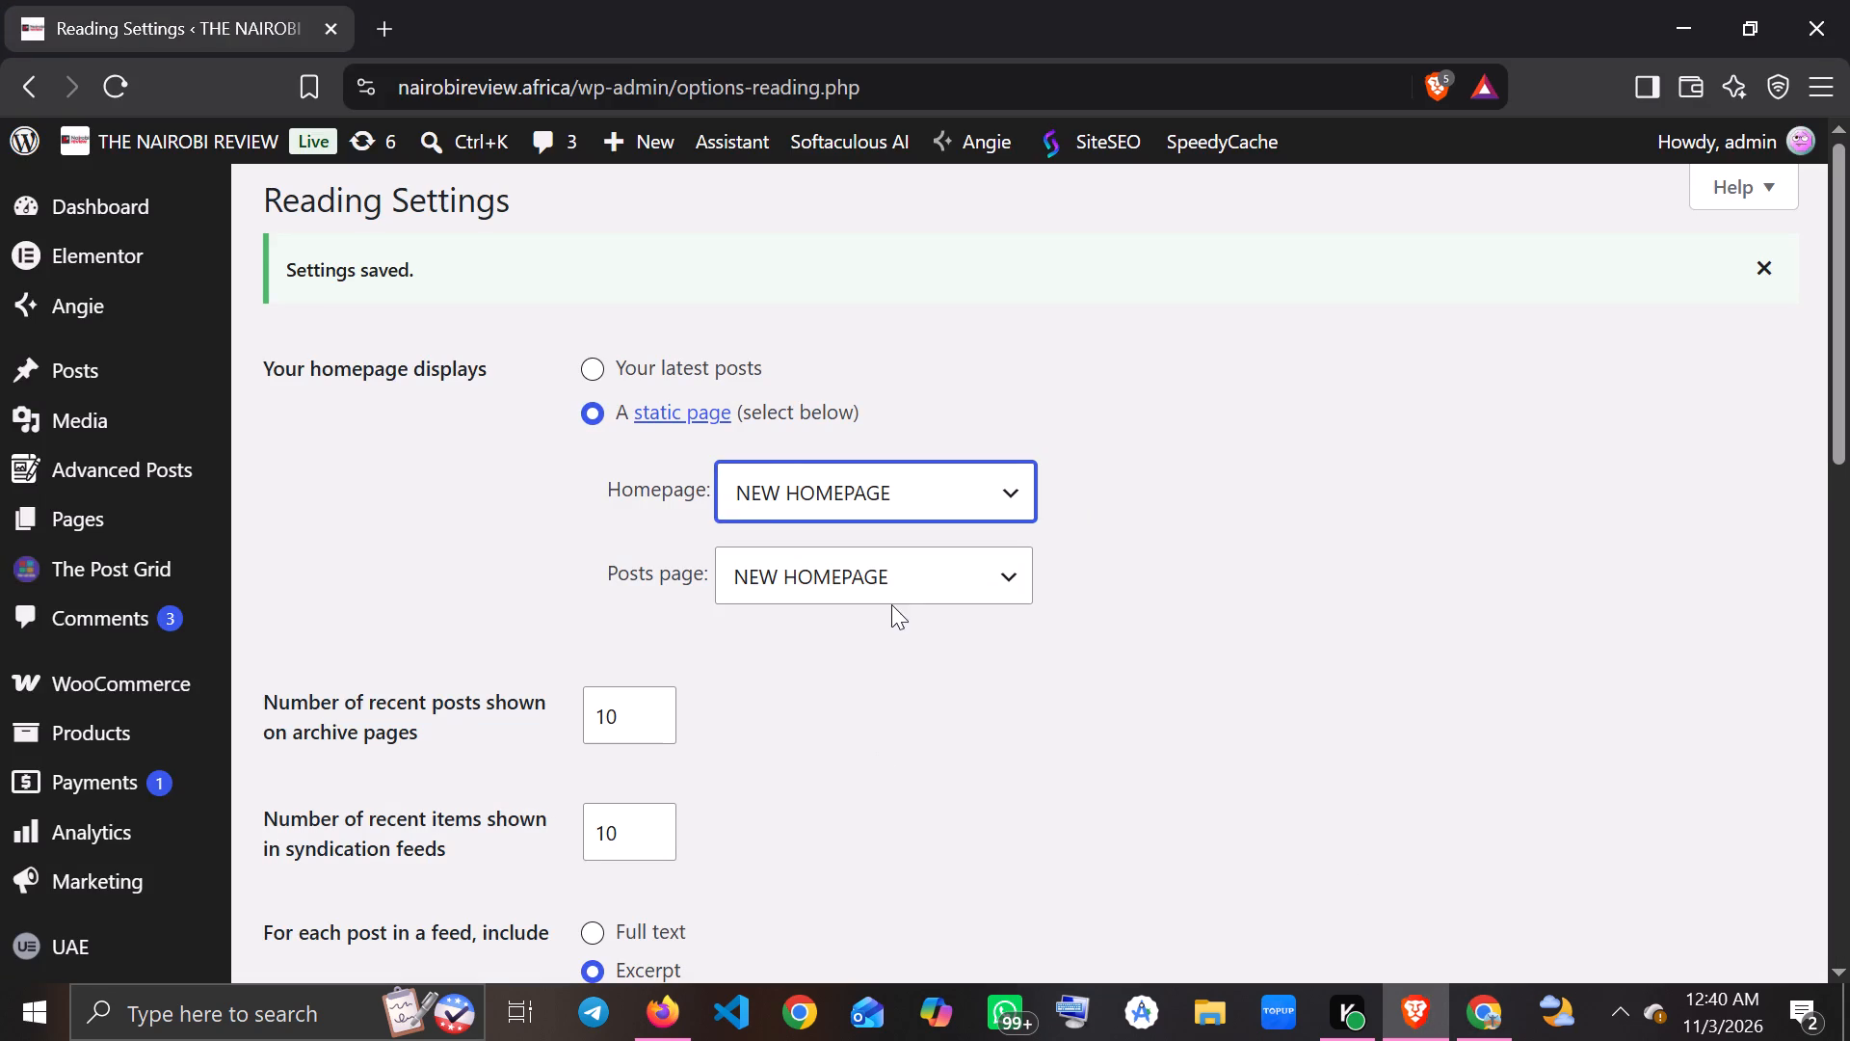
# Reset the Posts page to the blank Select option, save the reading settings and dismiss the notice.
pyautogui.click(891, 604)
pyautogui.click(904, 573)
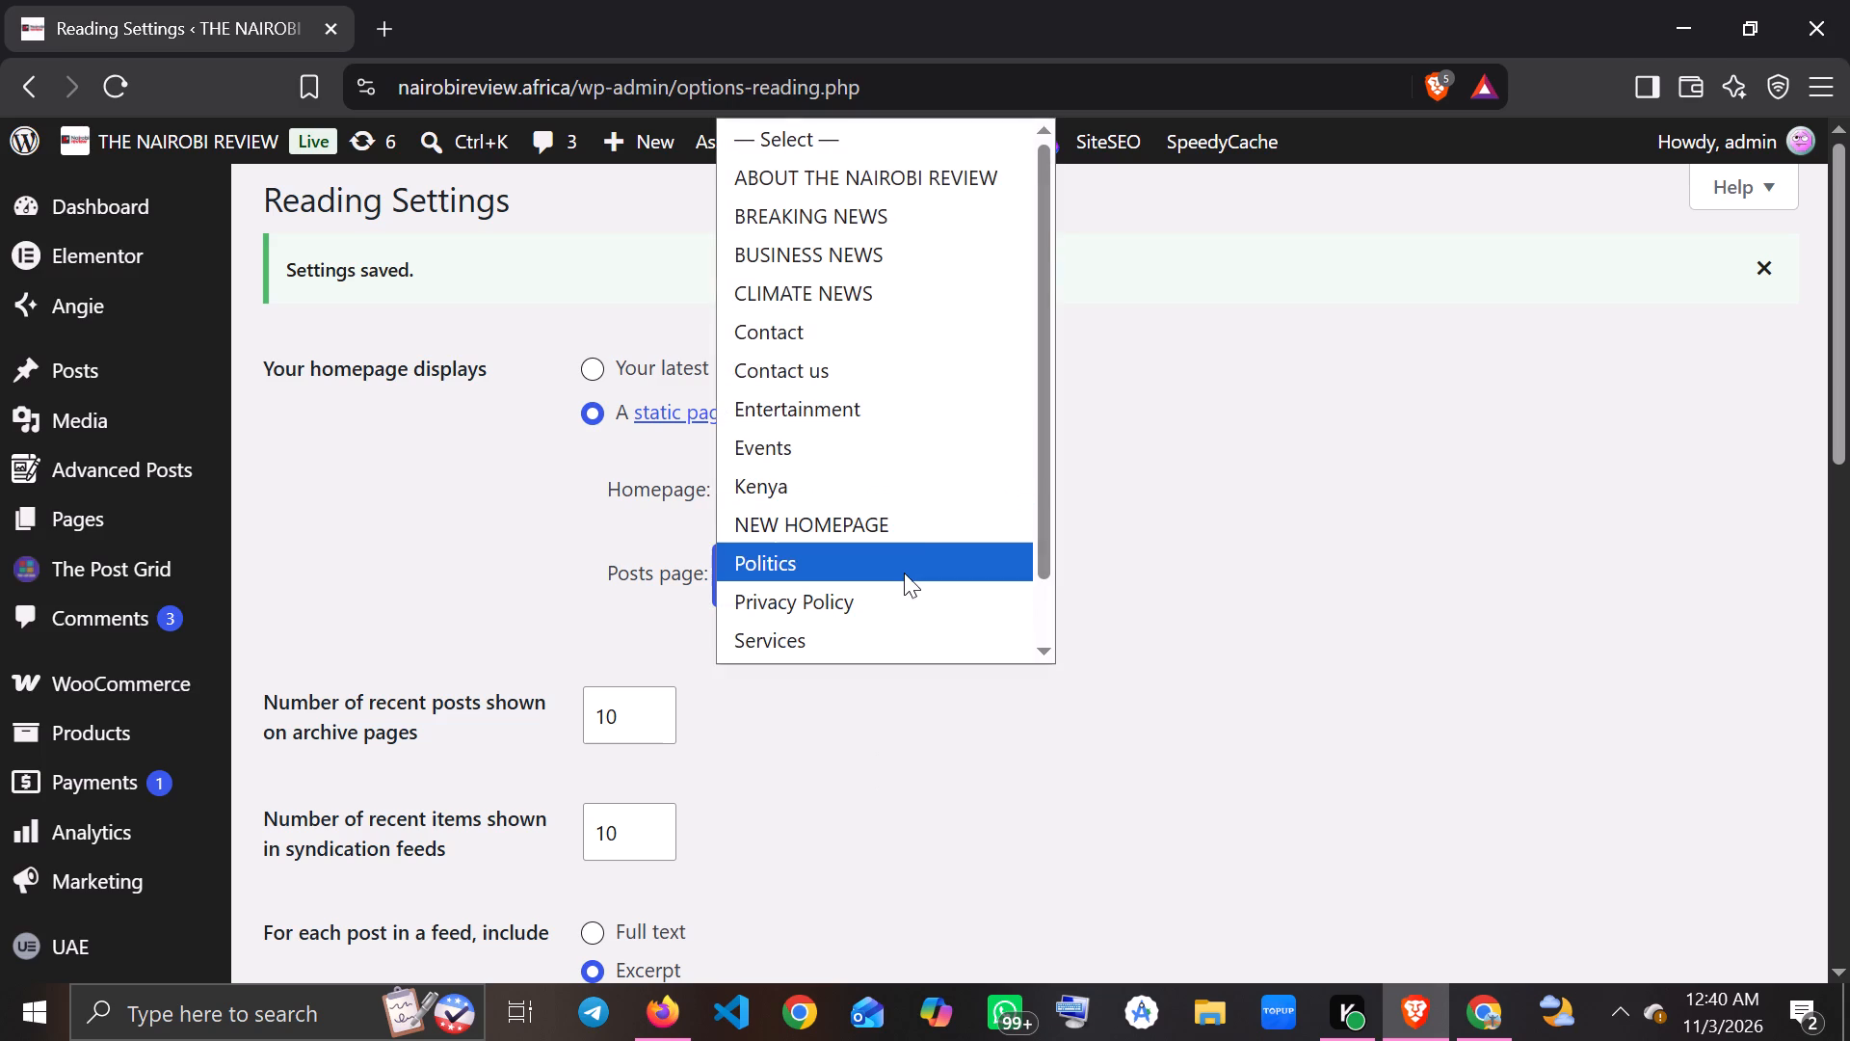
pyautogui.click(916, 505)
pyautogui.click(900, 800)
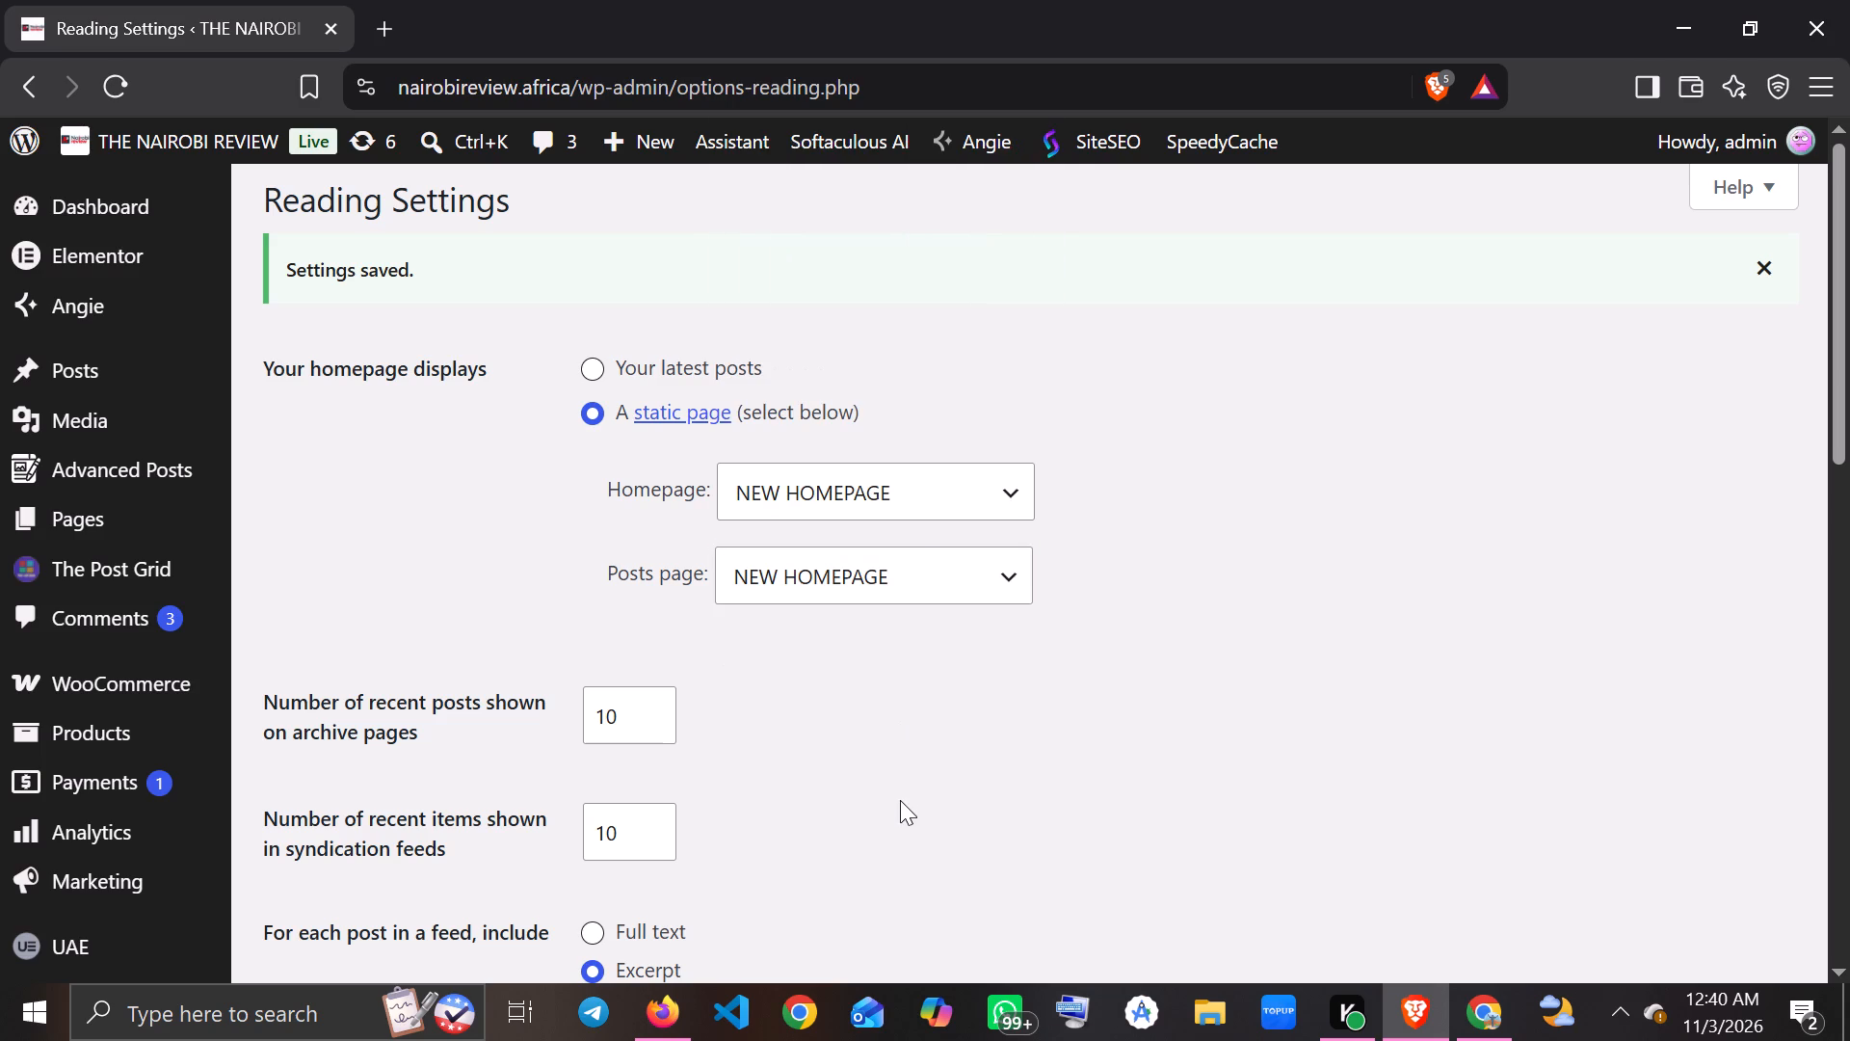
pyautogui.click(888, 579)
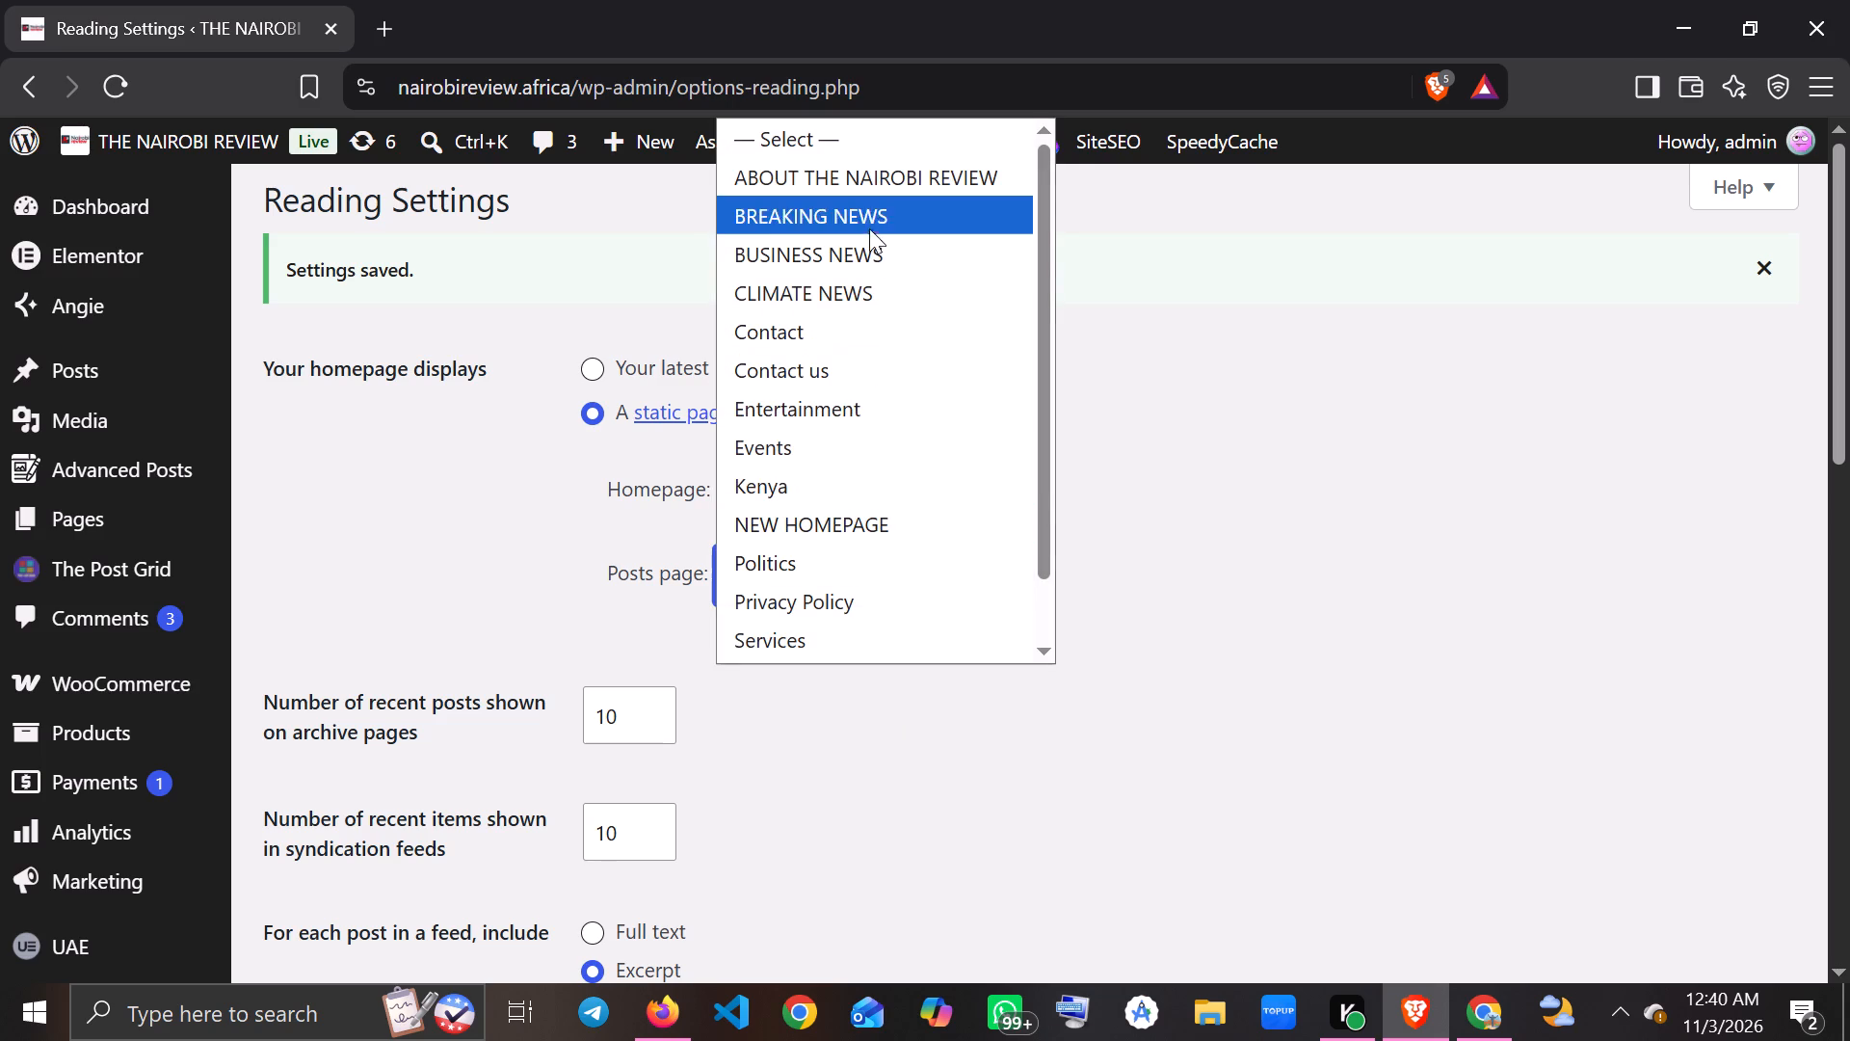
pyautogui.click(864, 141)
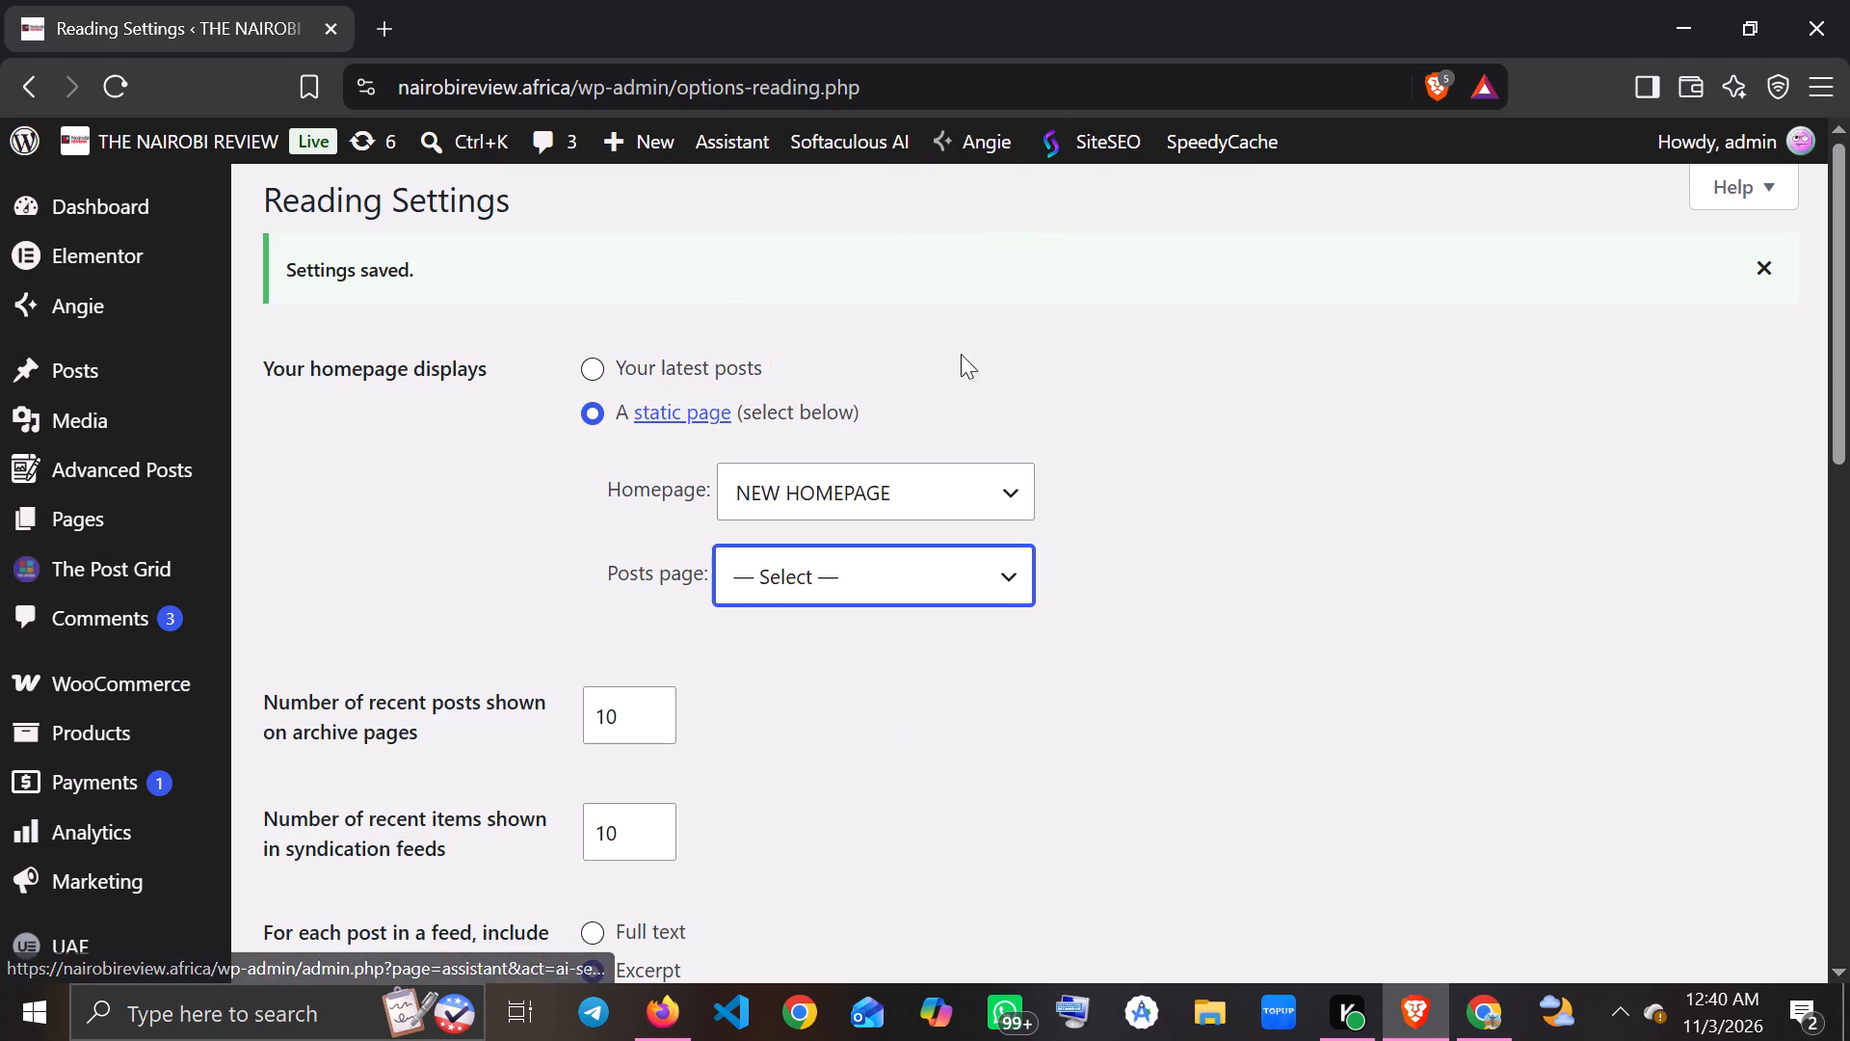
pyautogui.click(963, 365)
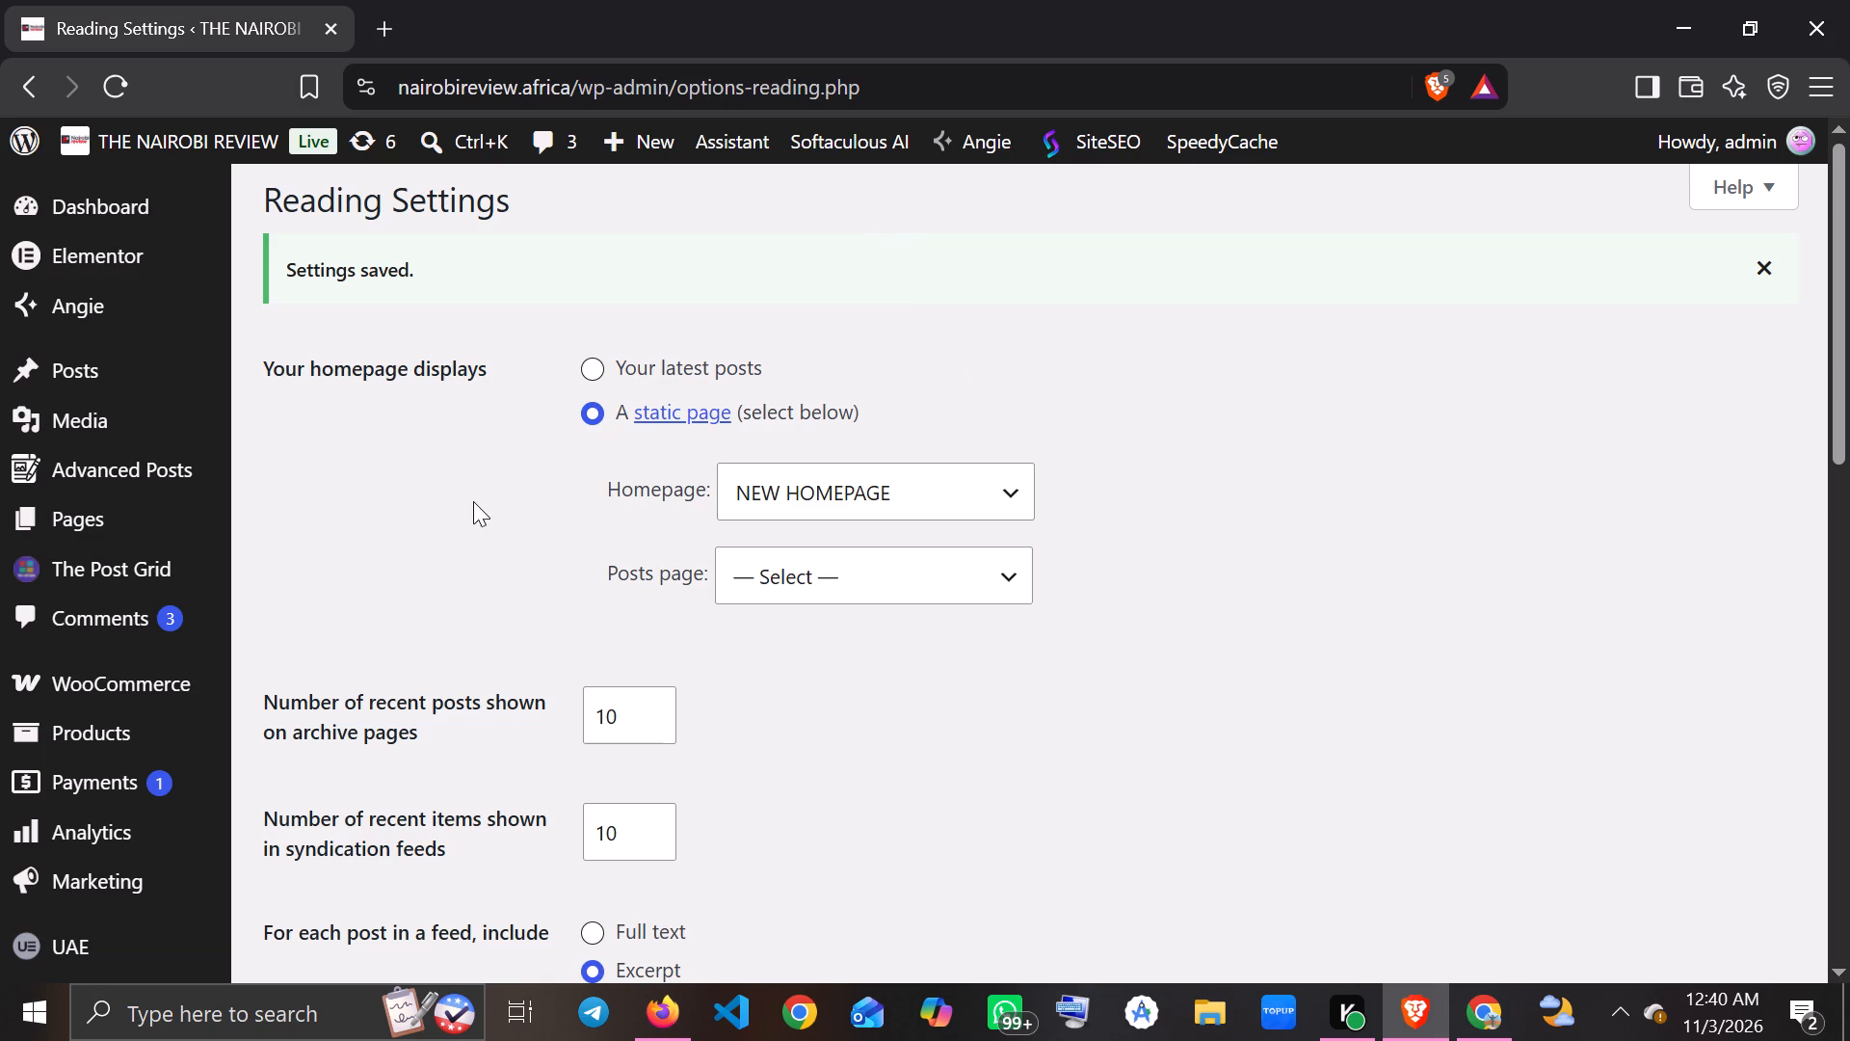
pyautogui.click(473, 501)
pyautogui.click(785, 585)
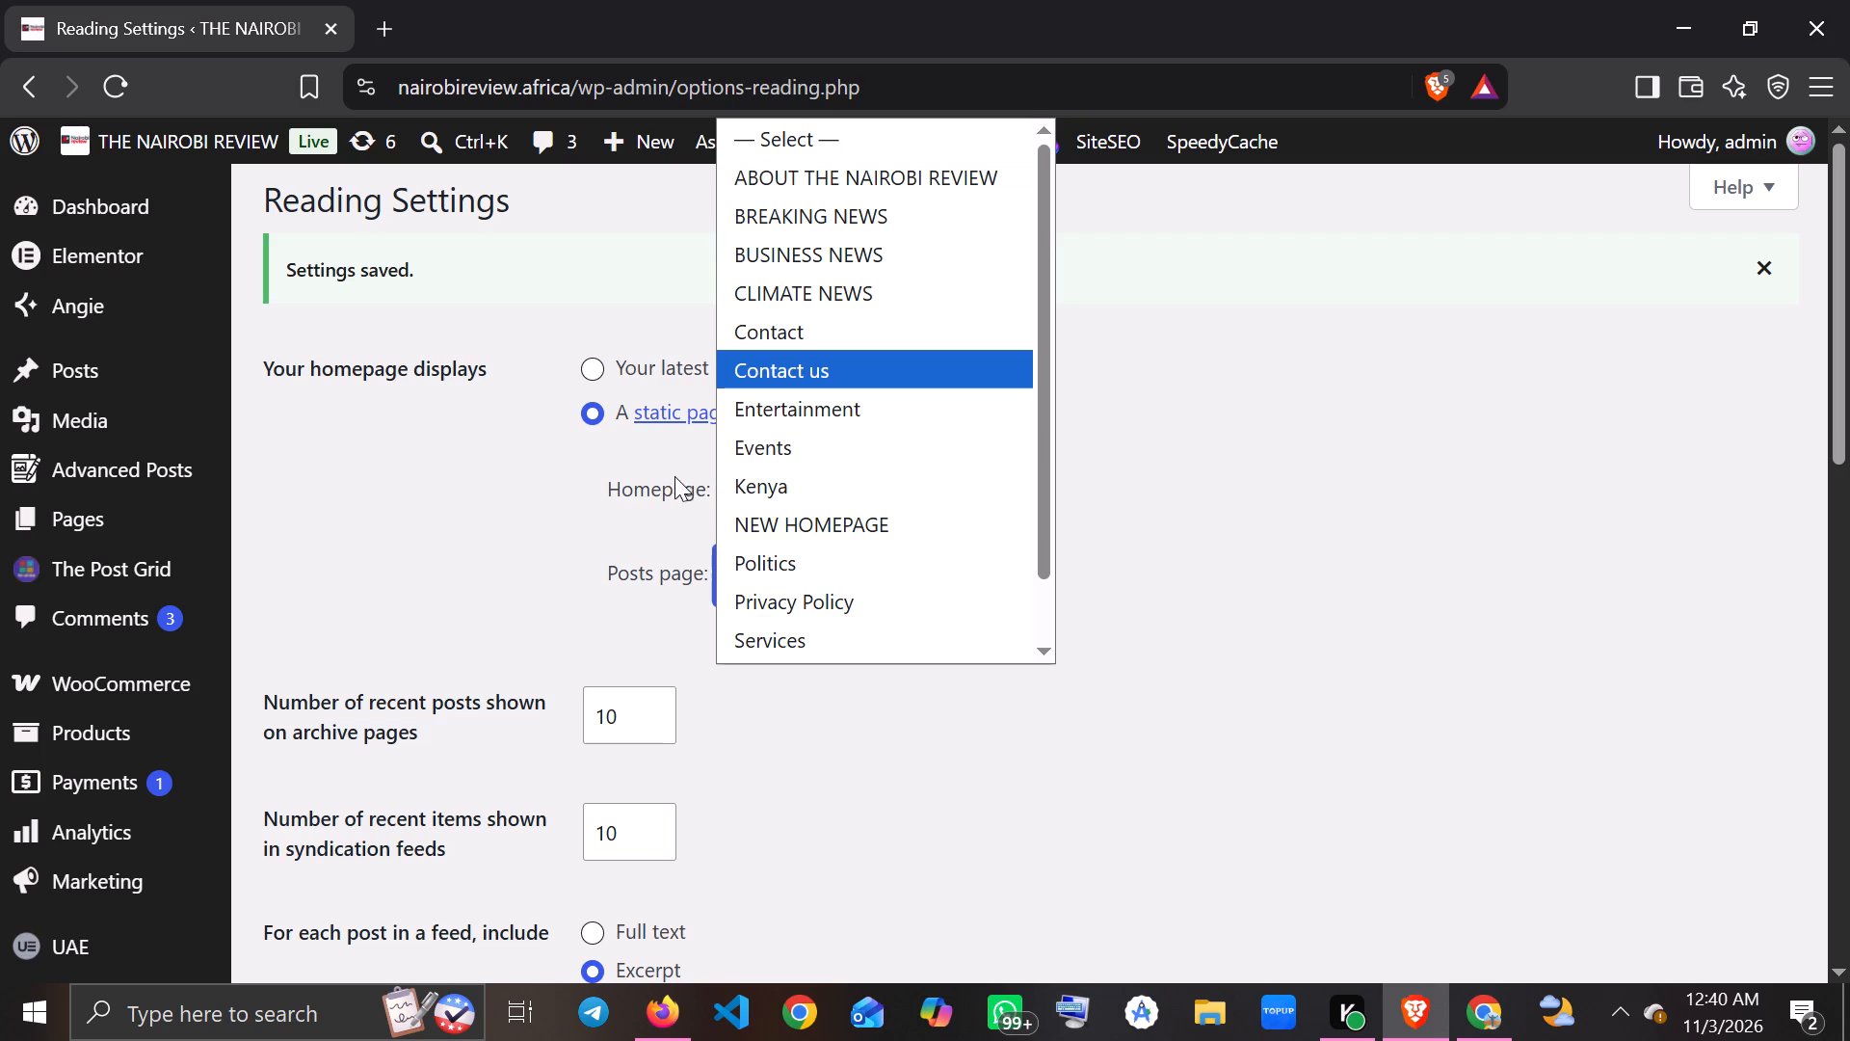
pyautogui.click(497, 494)
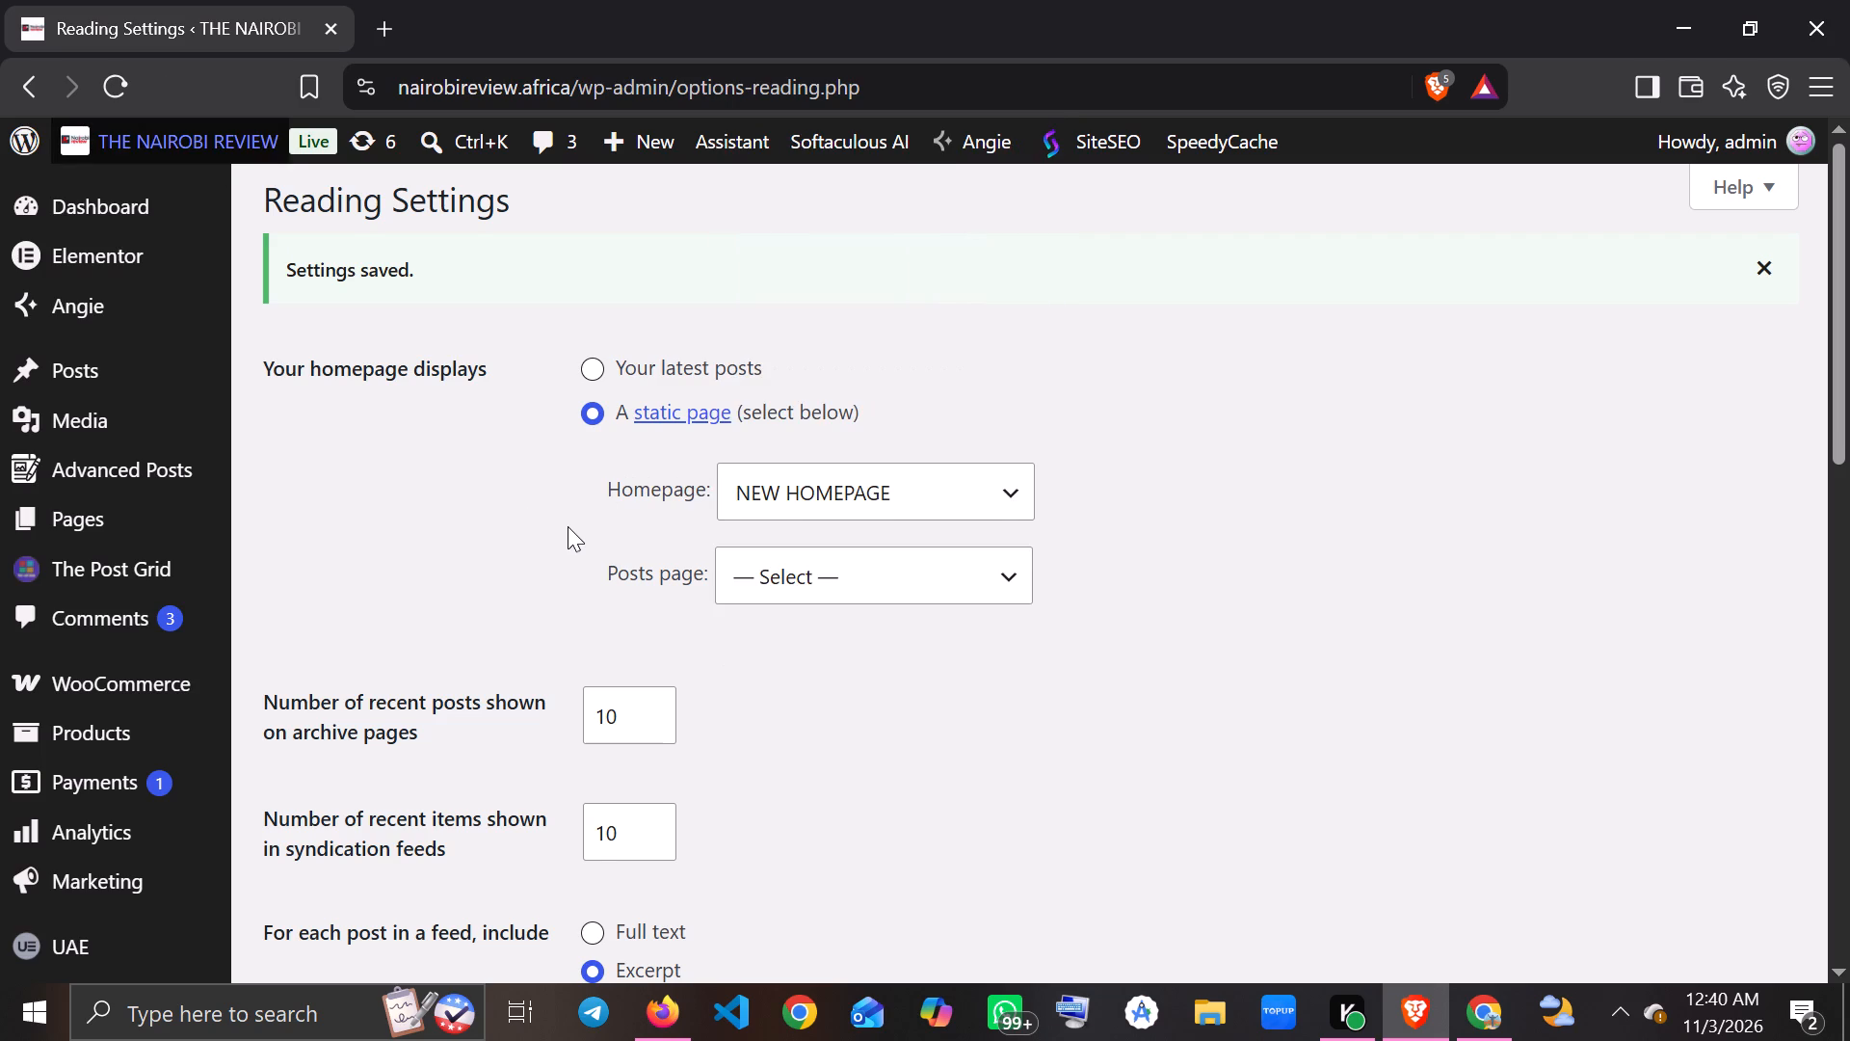
pyautogui.scroll(-4, 568, 526)
pyautogui.scroll(2, 428, 414)
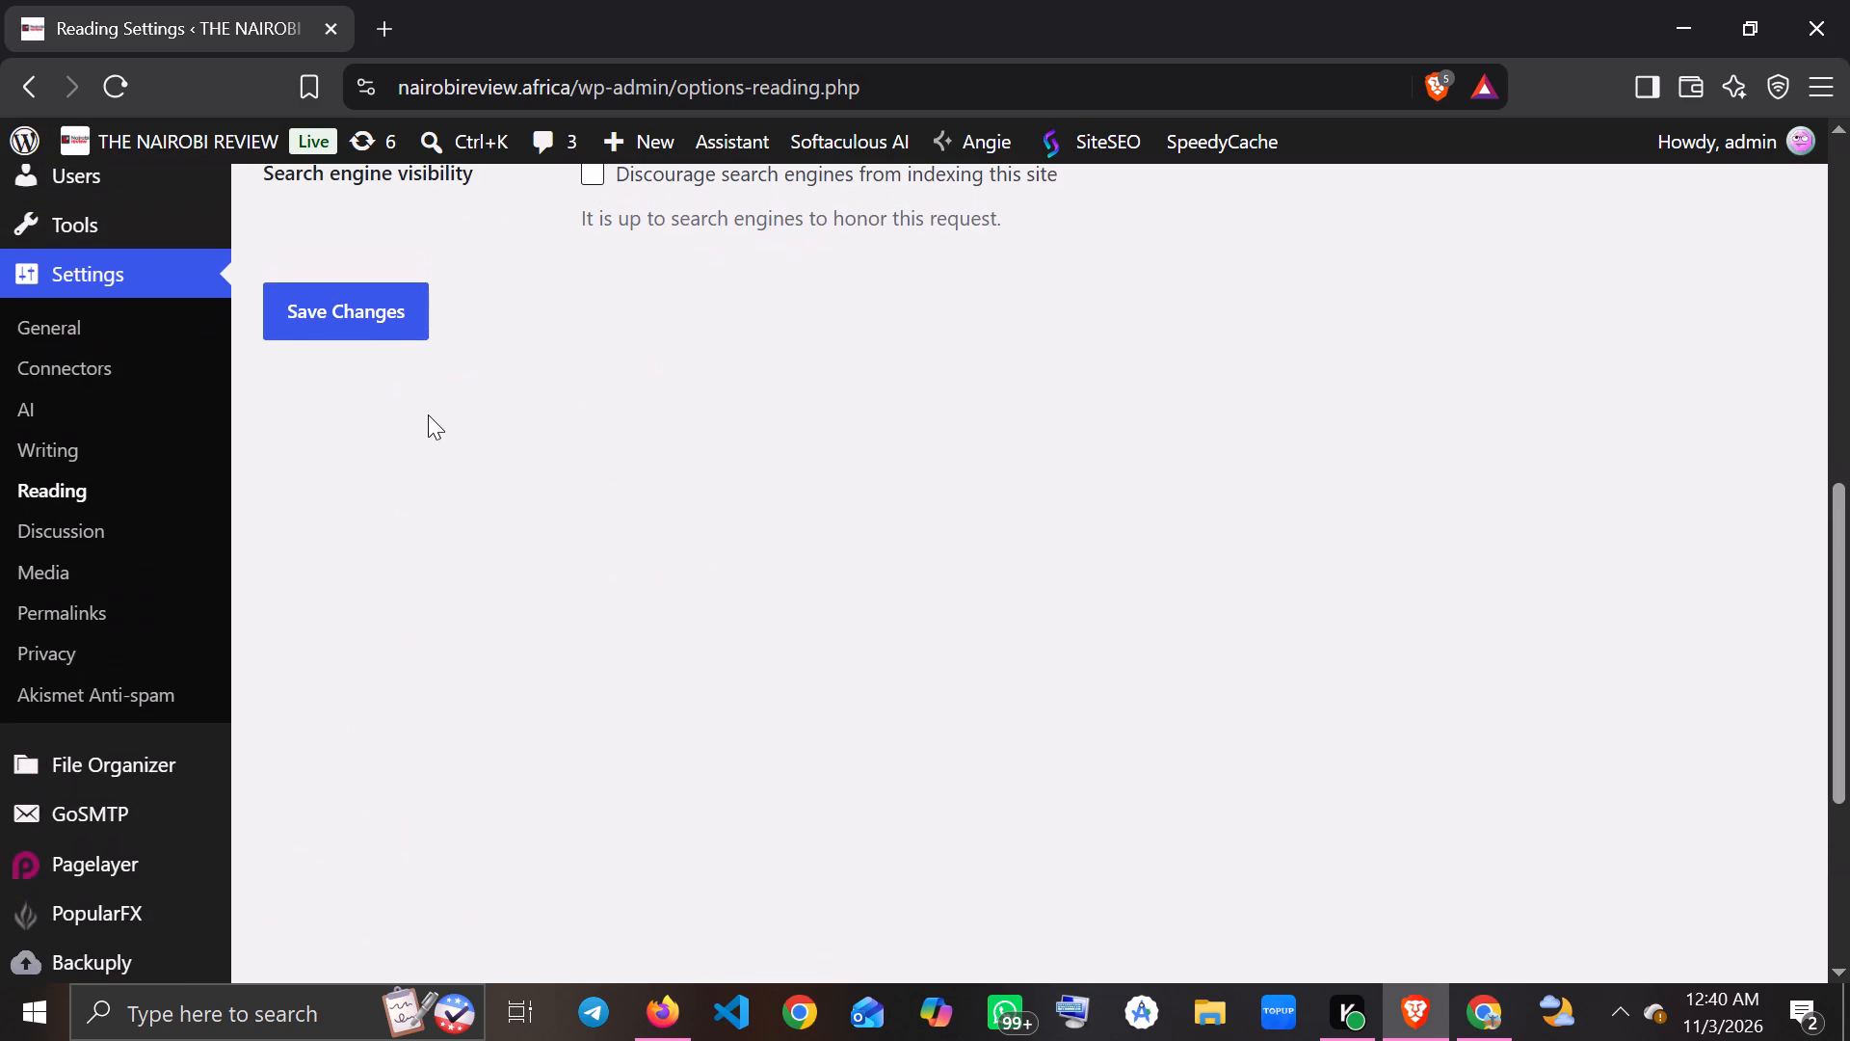
pyautogui.click(389, 331)
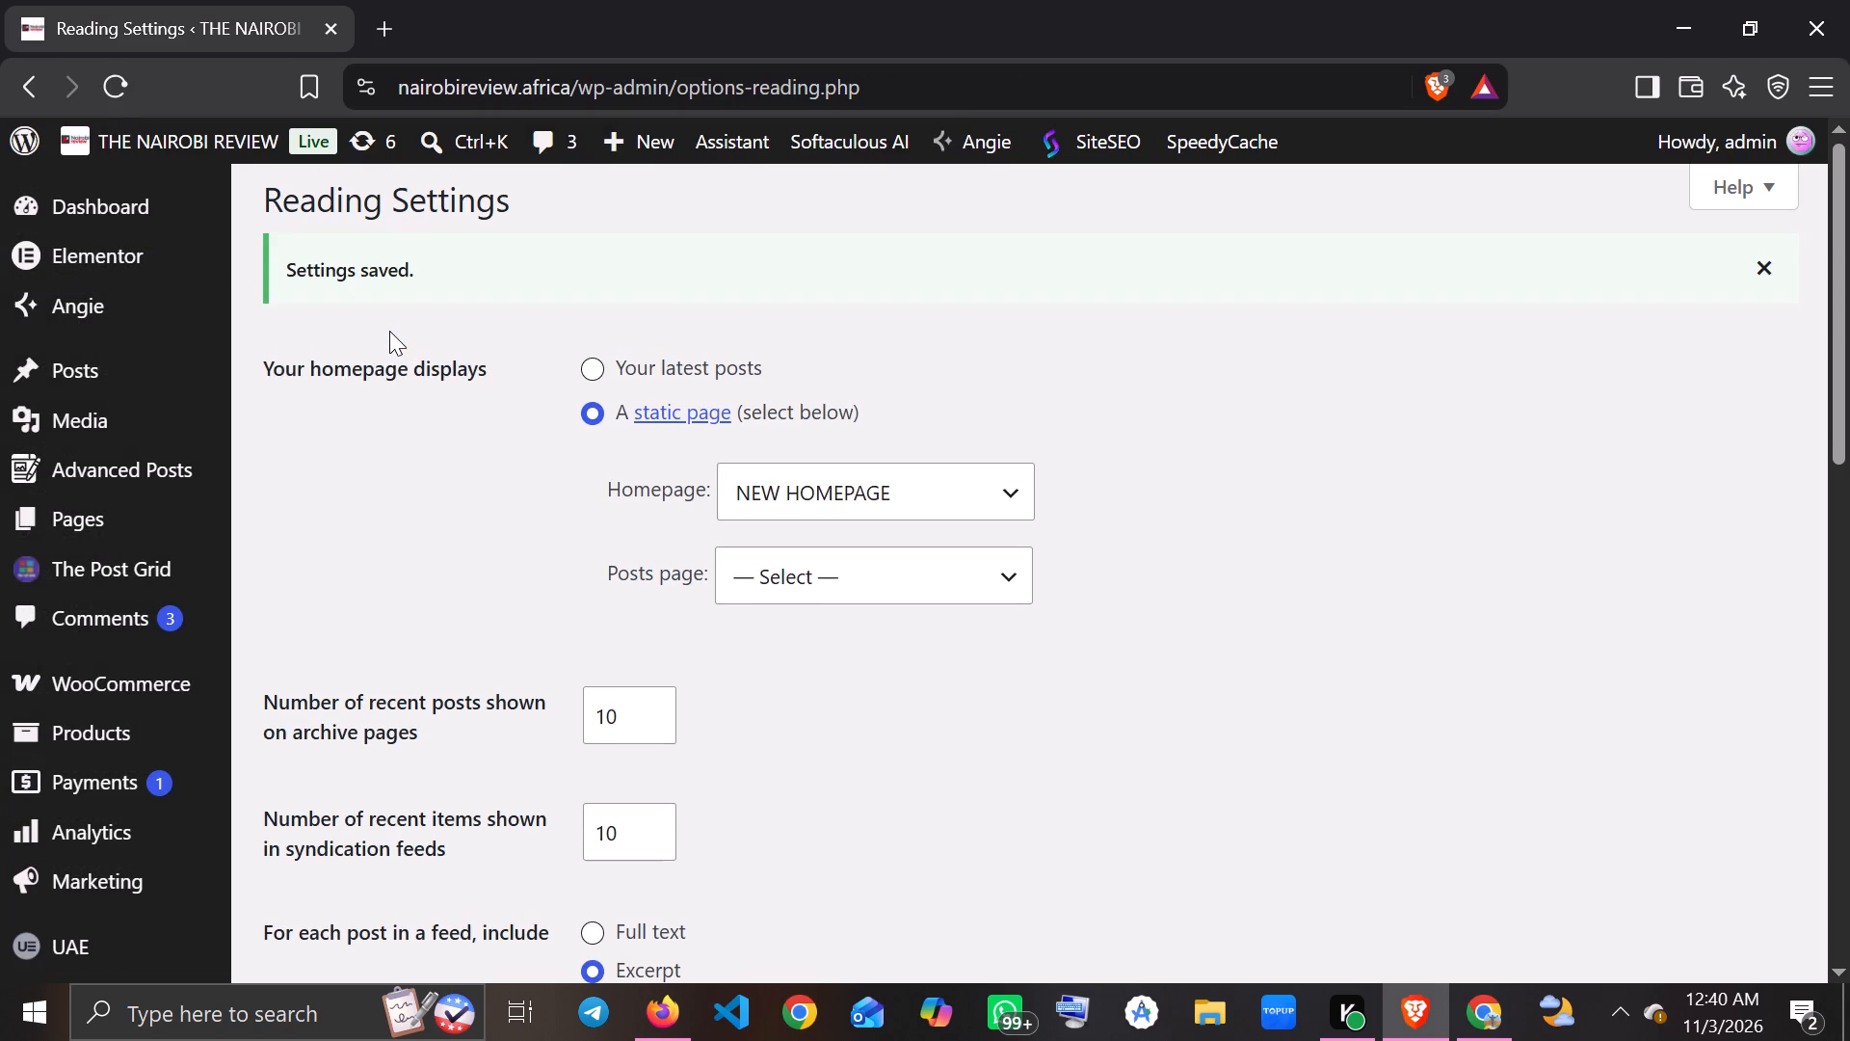
pyautogui.click(1760, 262)
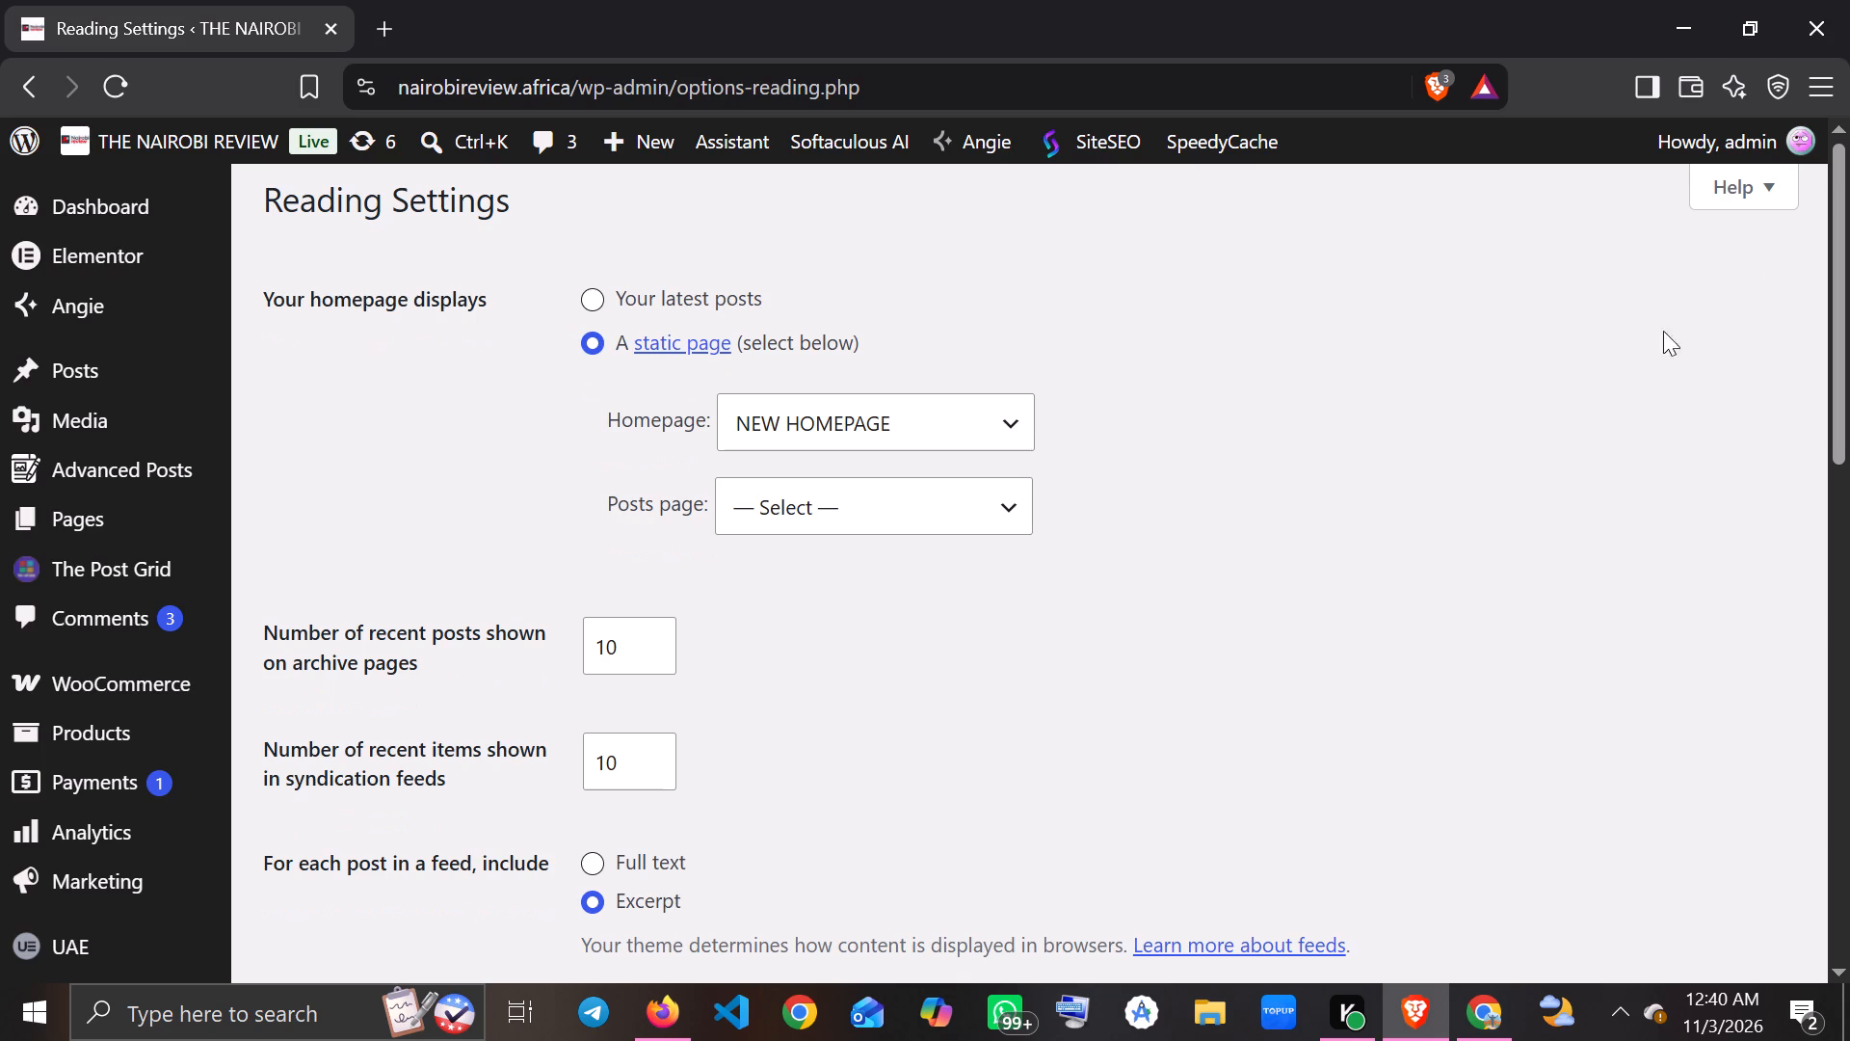
pyautogui.click(1517, 479)
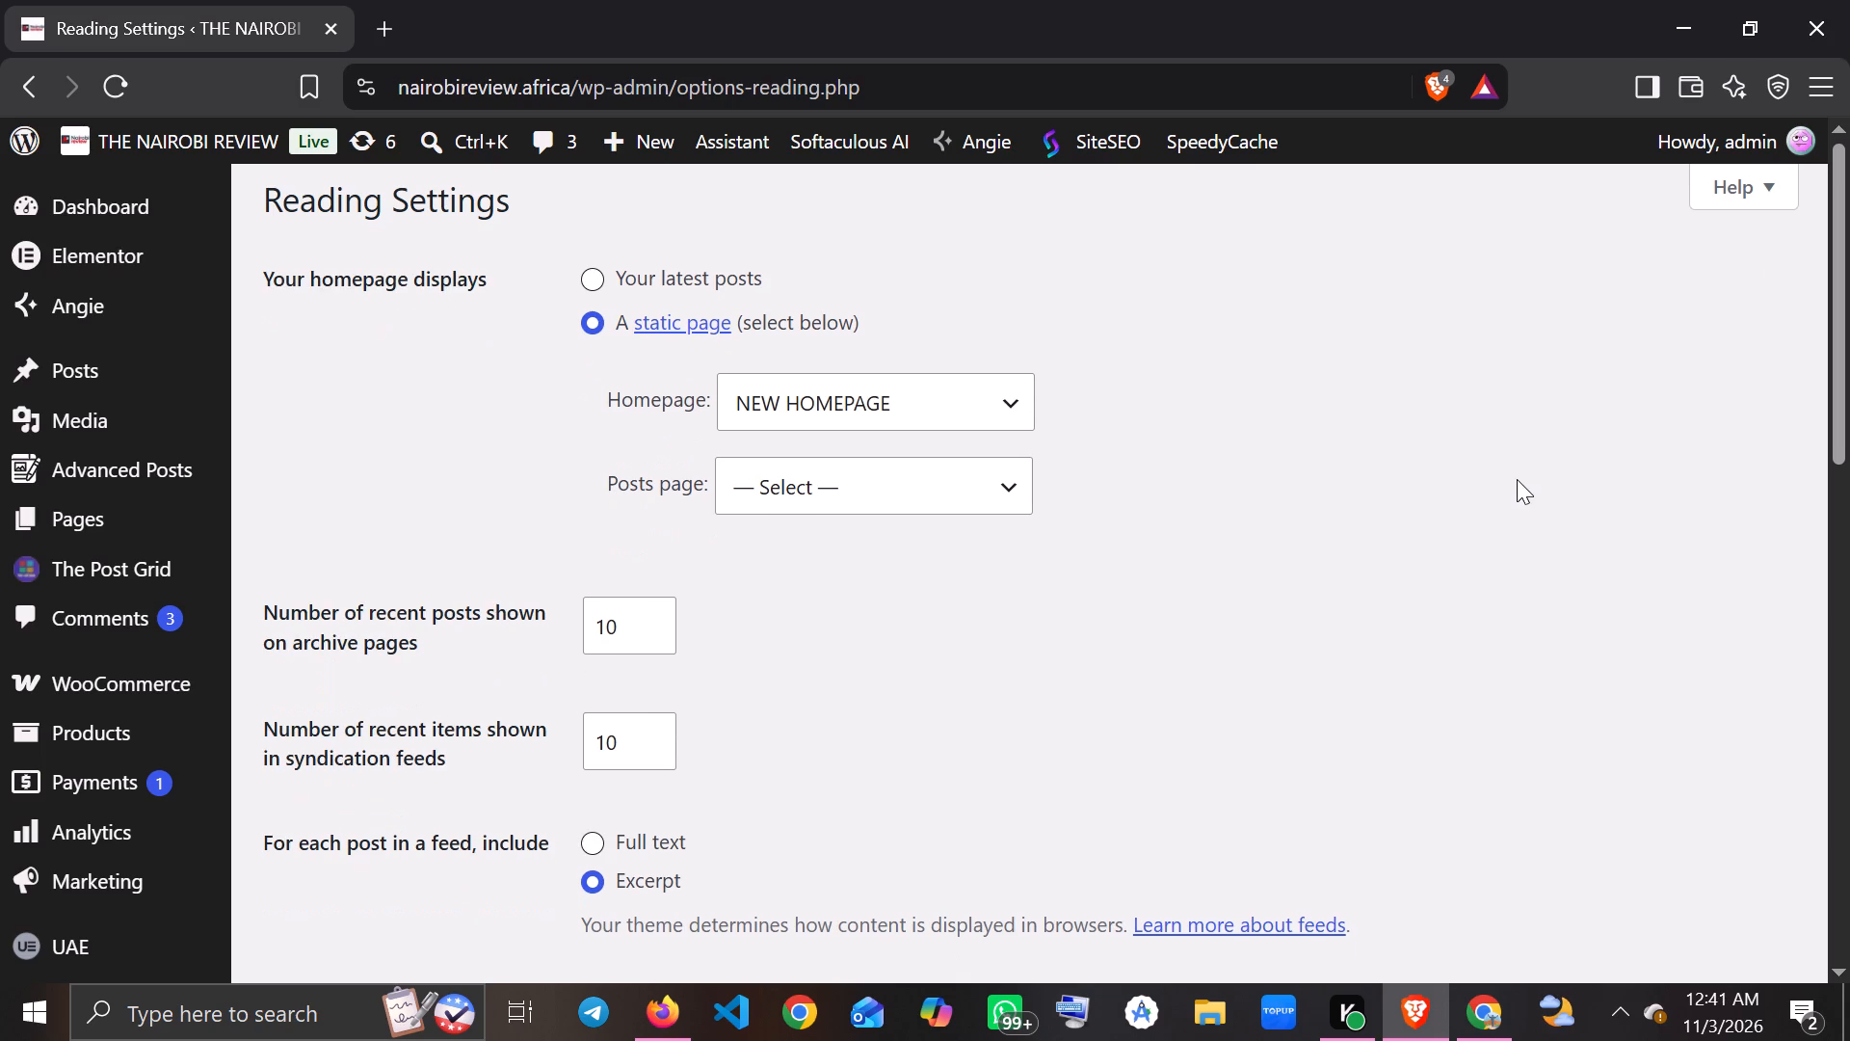
# Look through the rest of the Reading settings page for other options affecting the homepage display.
pyautogui.scroll(-1, 1517, 479)
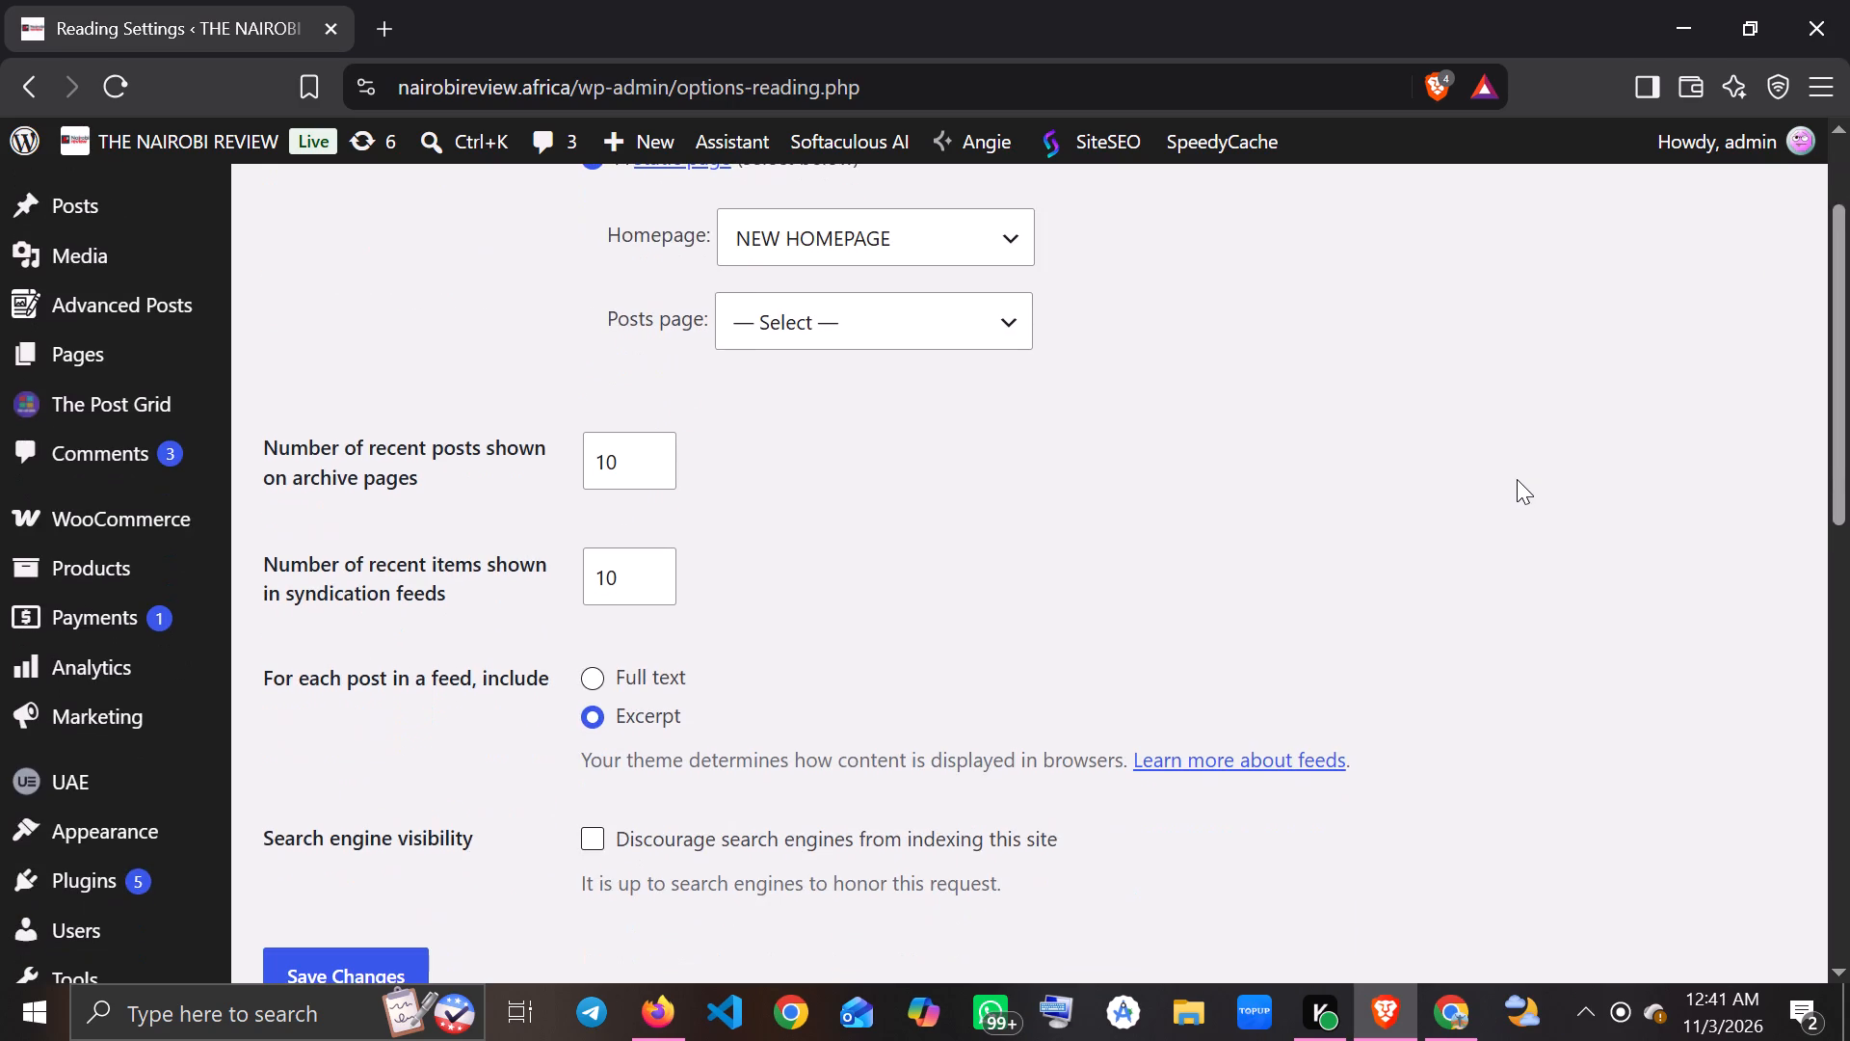
pyautogui.scroll(-2, 1517, 479)
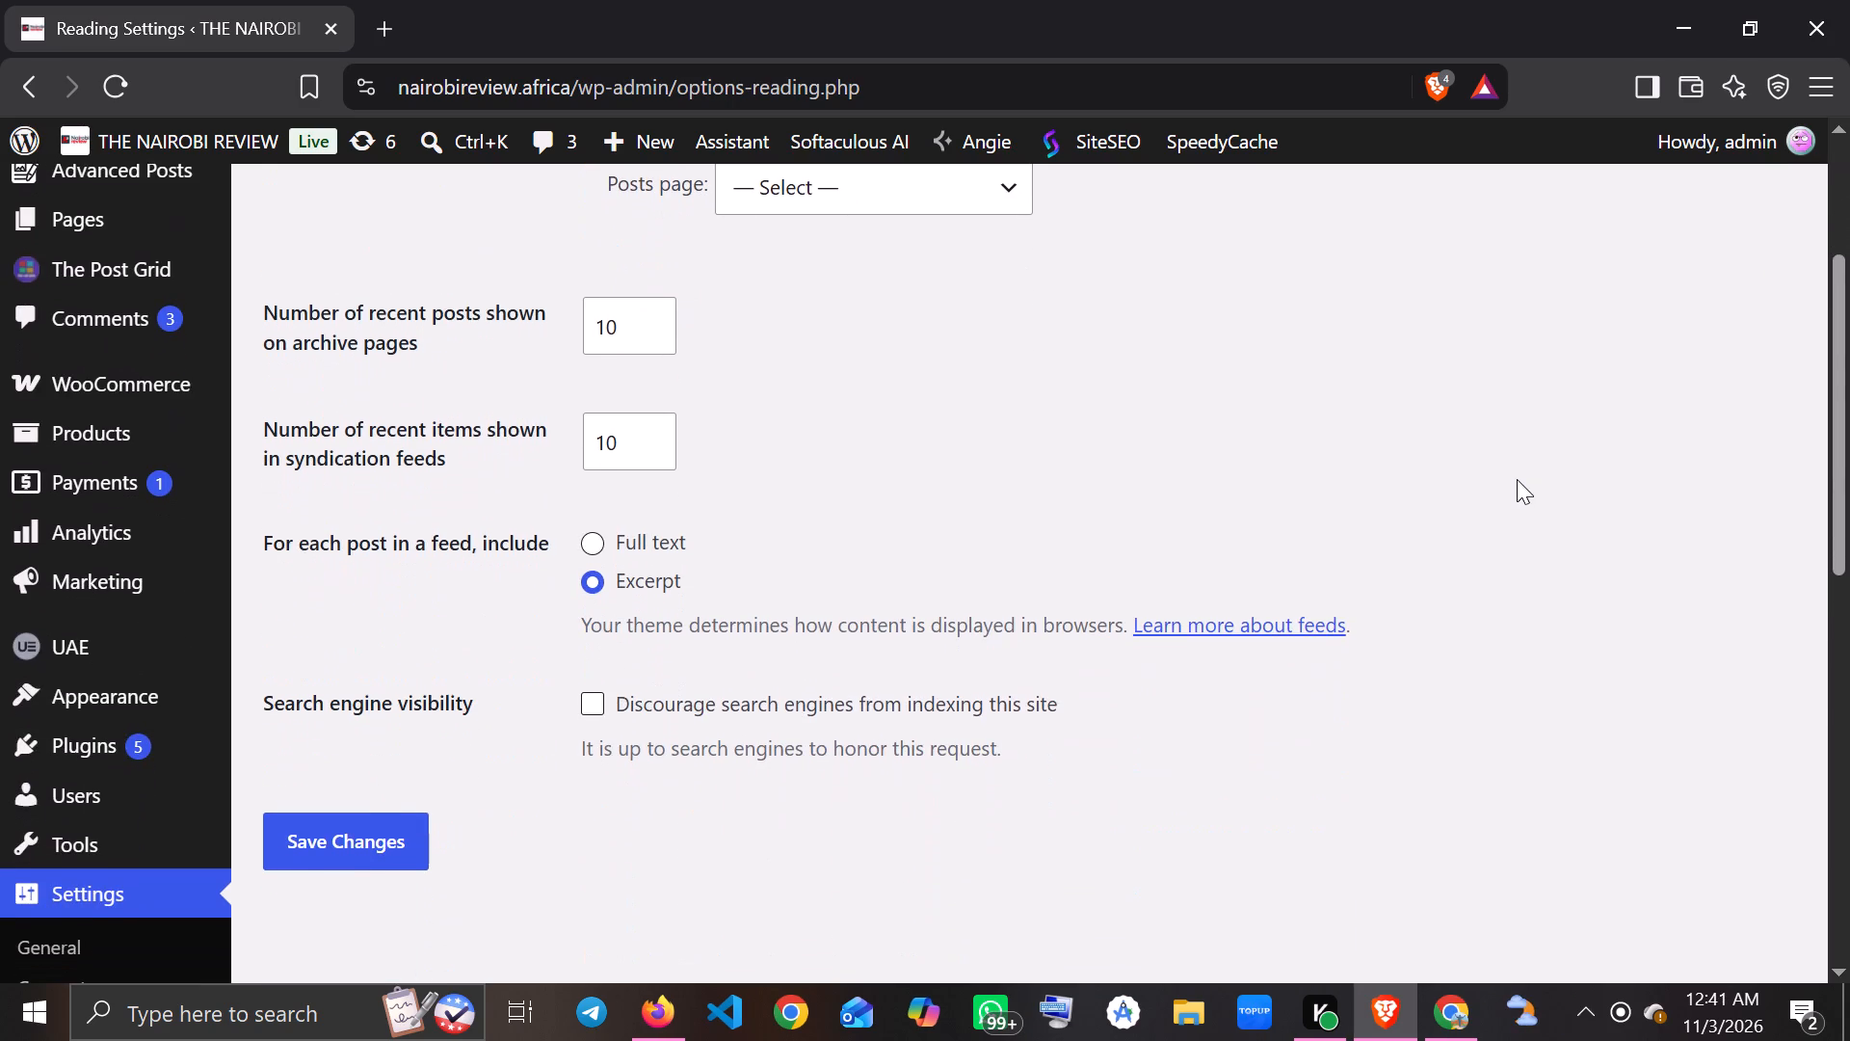
pyautogui.scroll(-3, 1517, 479)
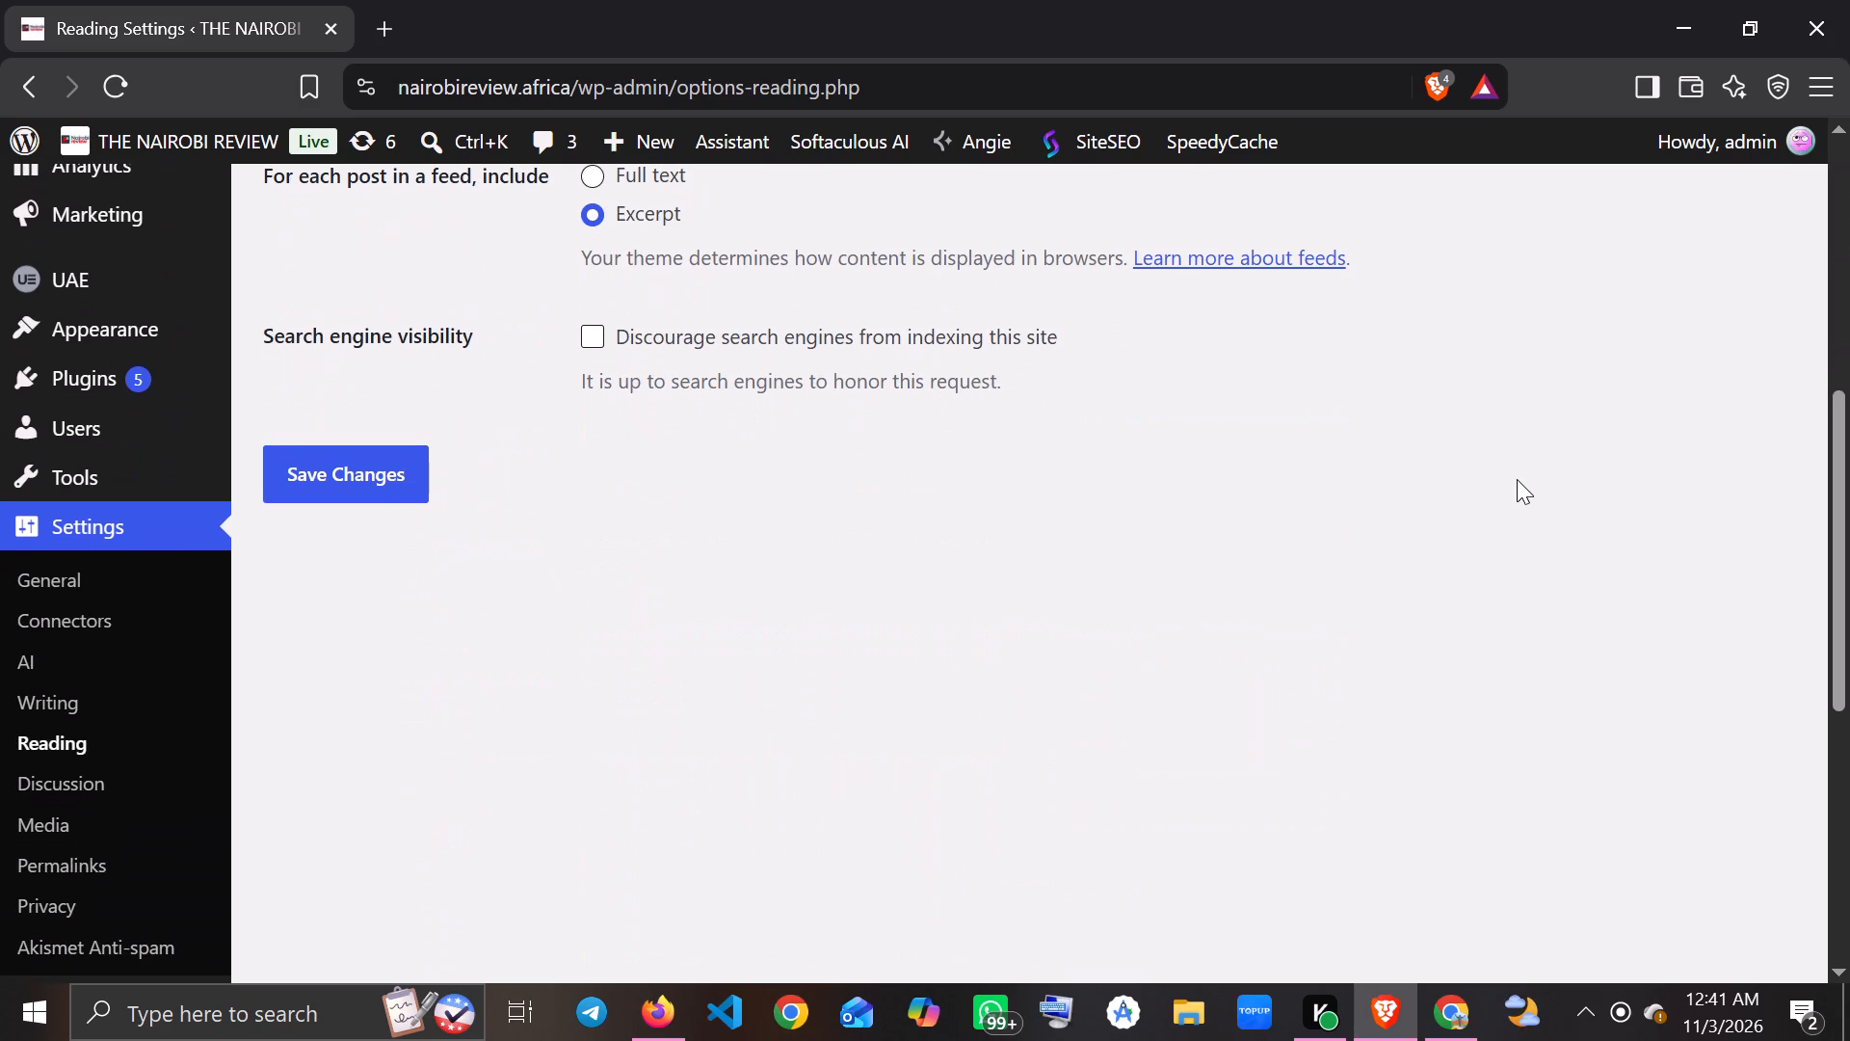
pyautogui.scroll(-5, 1517, 479)
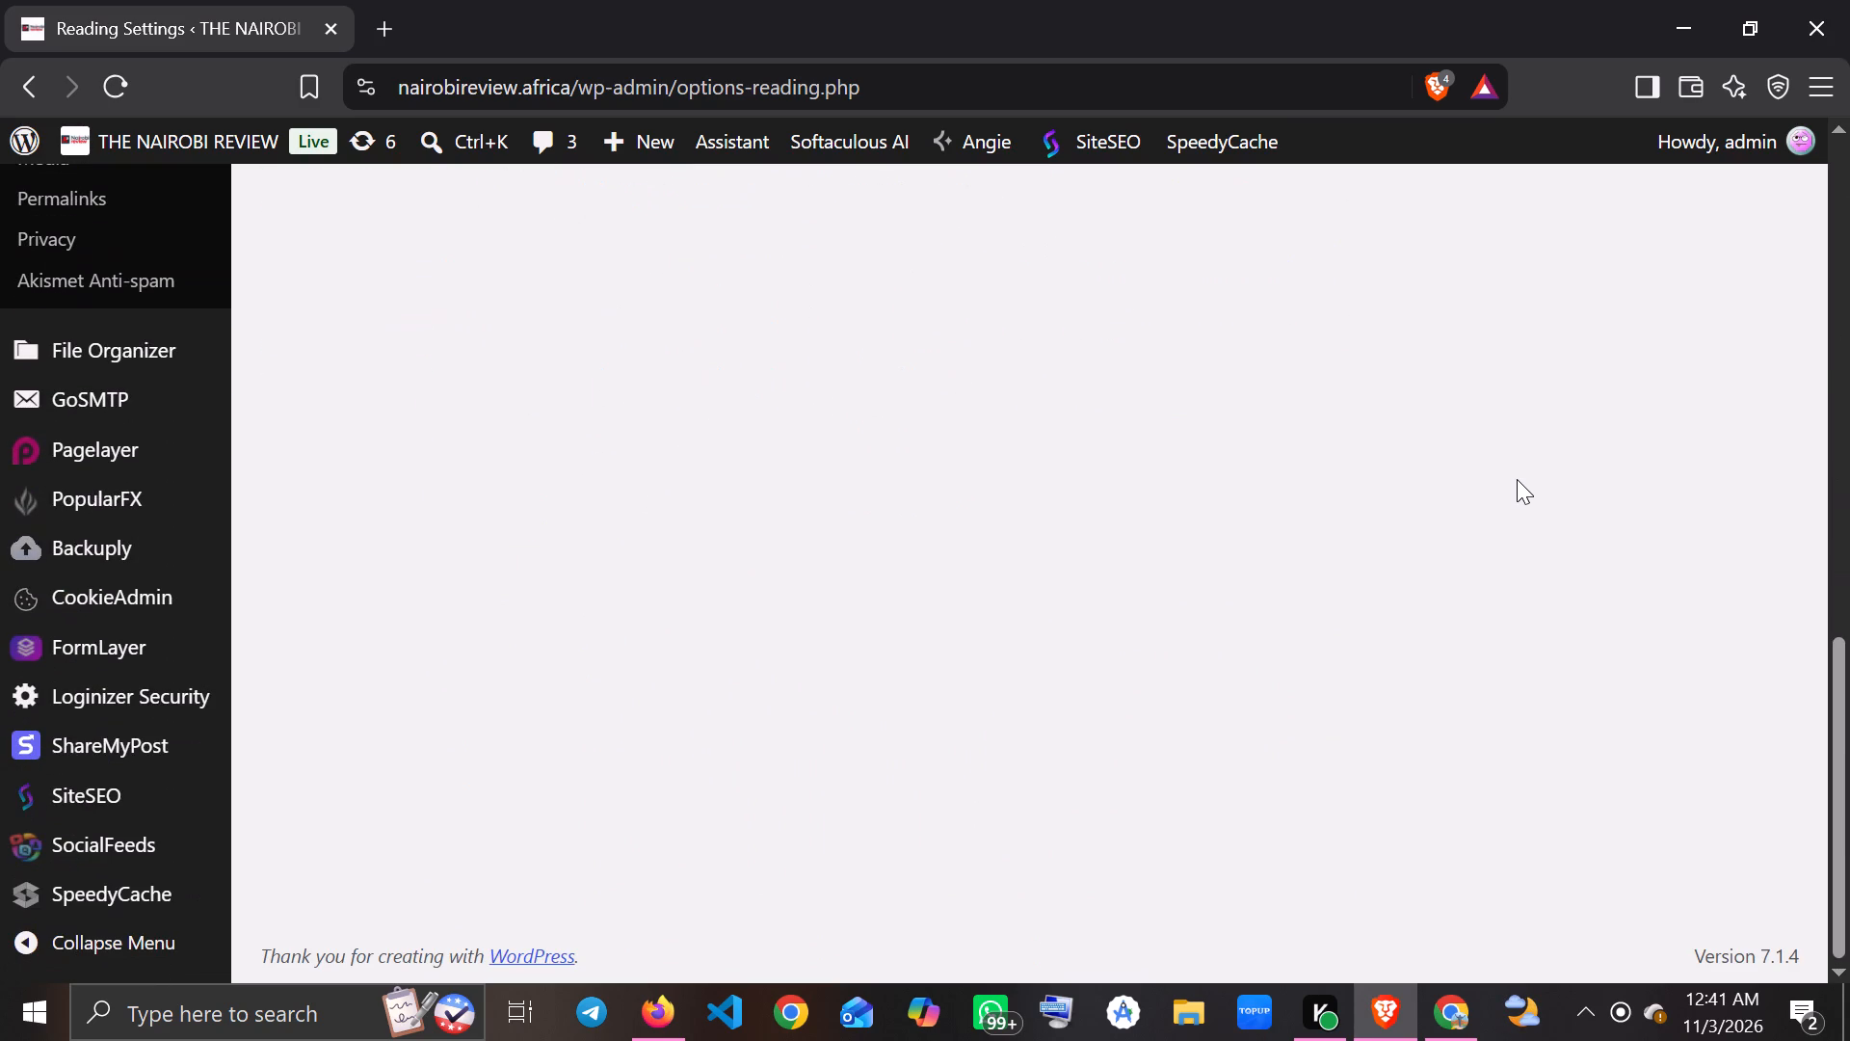
pyautogui.scroll(-5, 1517, 479)
pyautogui.scroll(5, 1099, 438)
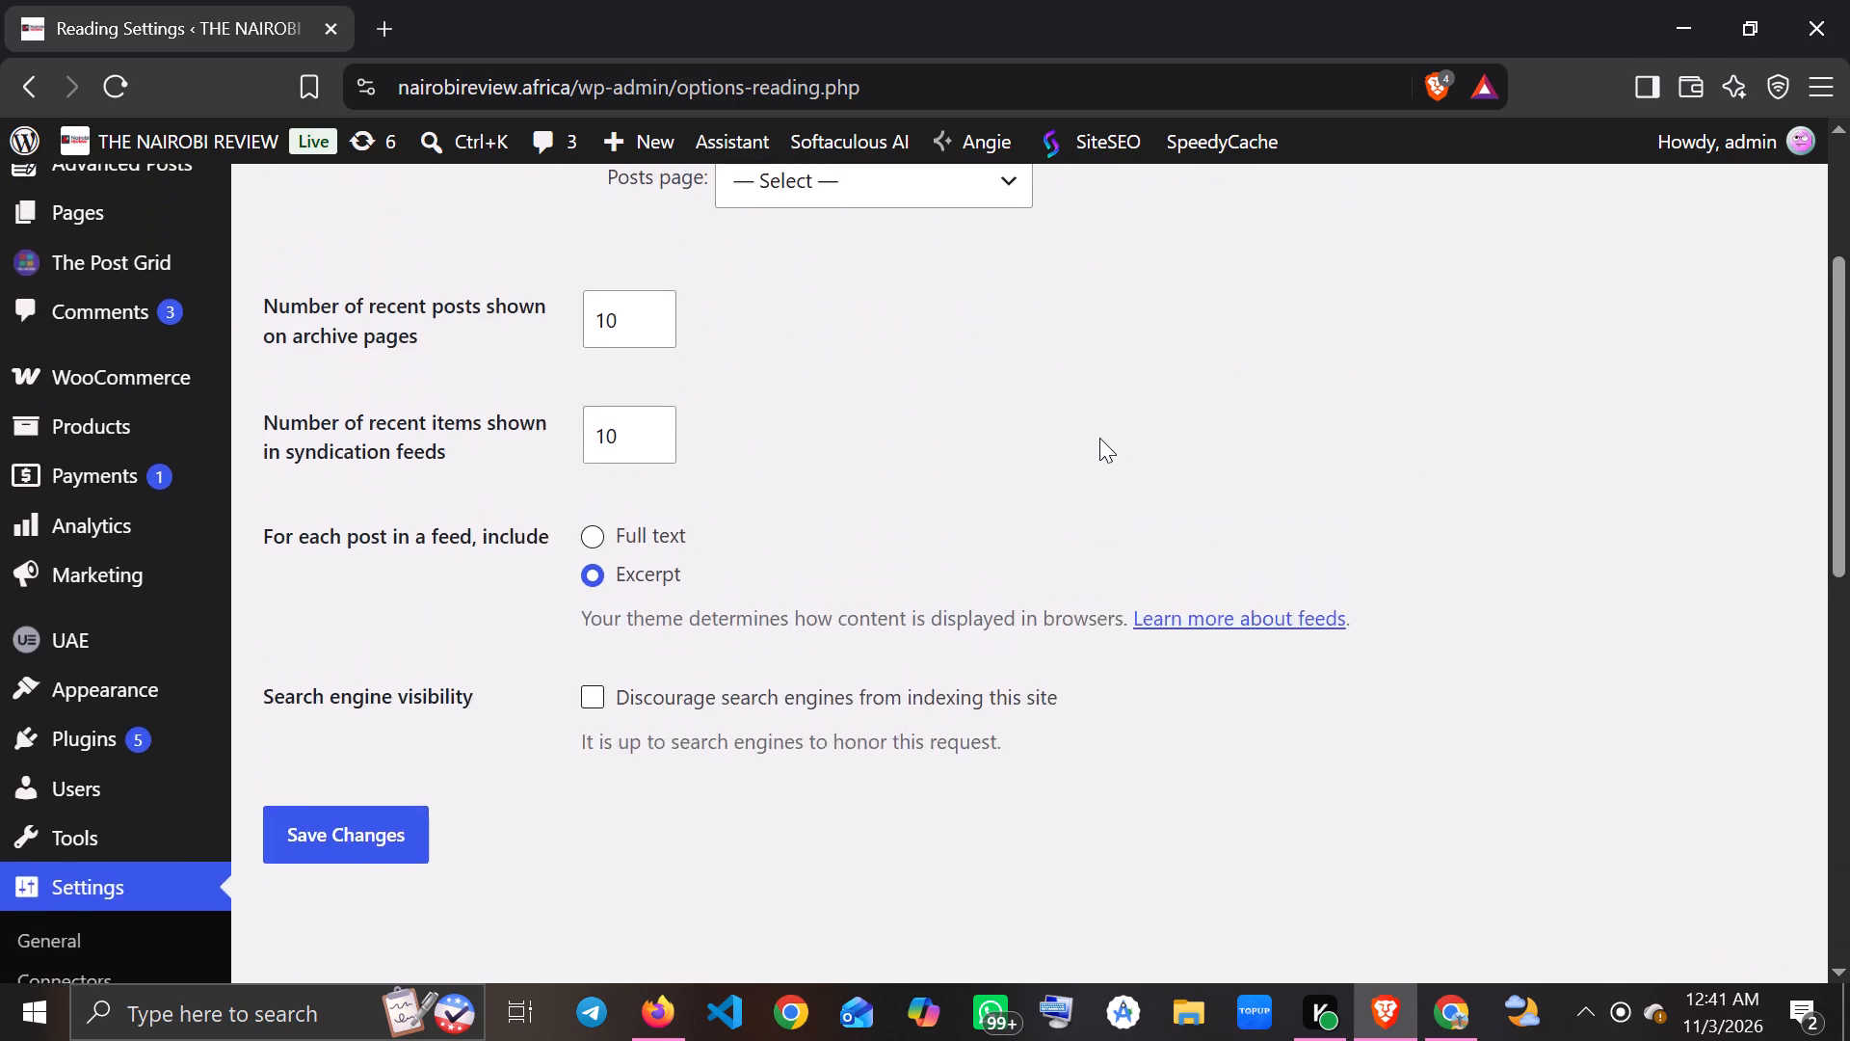
pyautogui.scroll(3, 1099, 438)
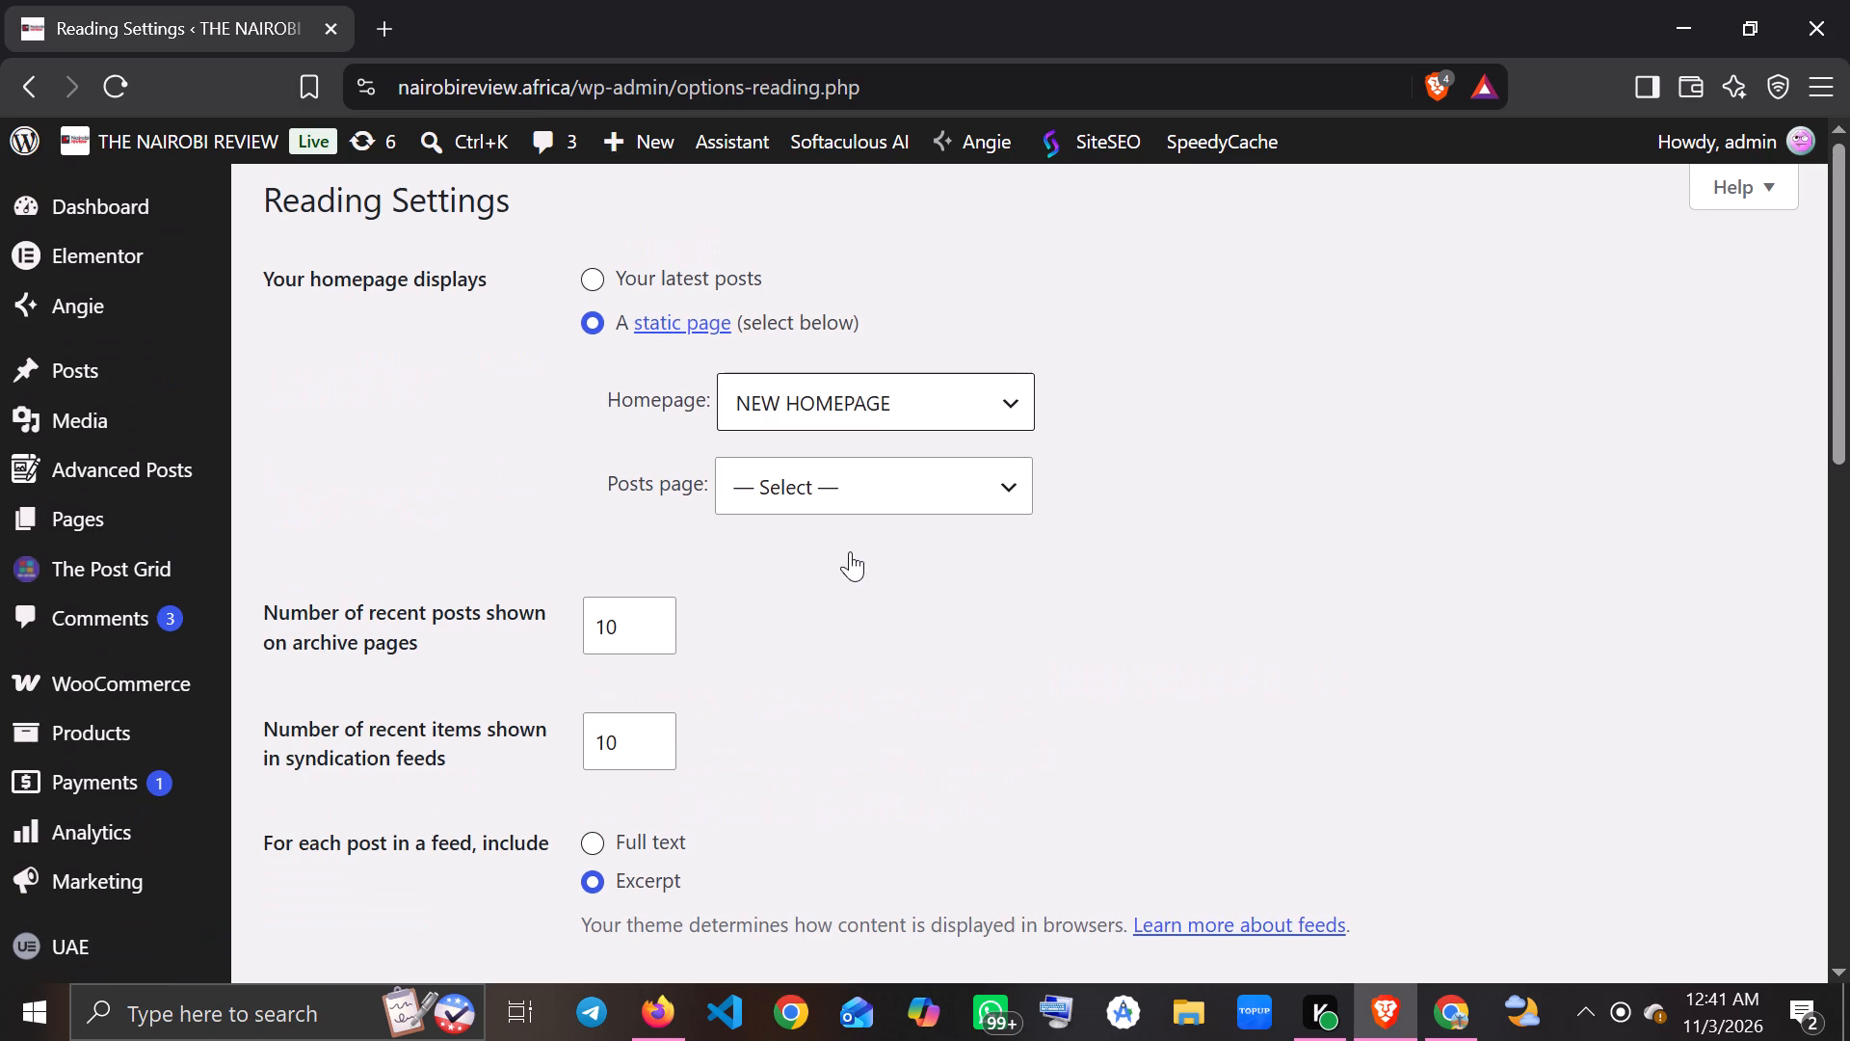
# Switch to Chrome, reload the live homepage and examine its Recent Posts sidebar, post columns and footer area.
pyautogui.click(1446, 1020)
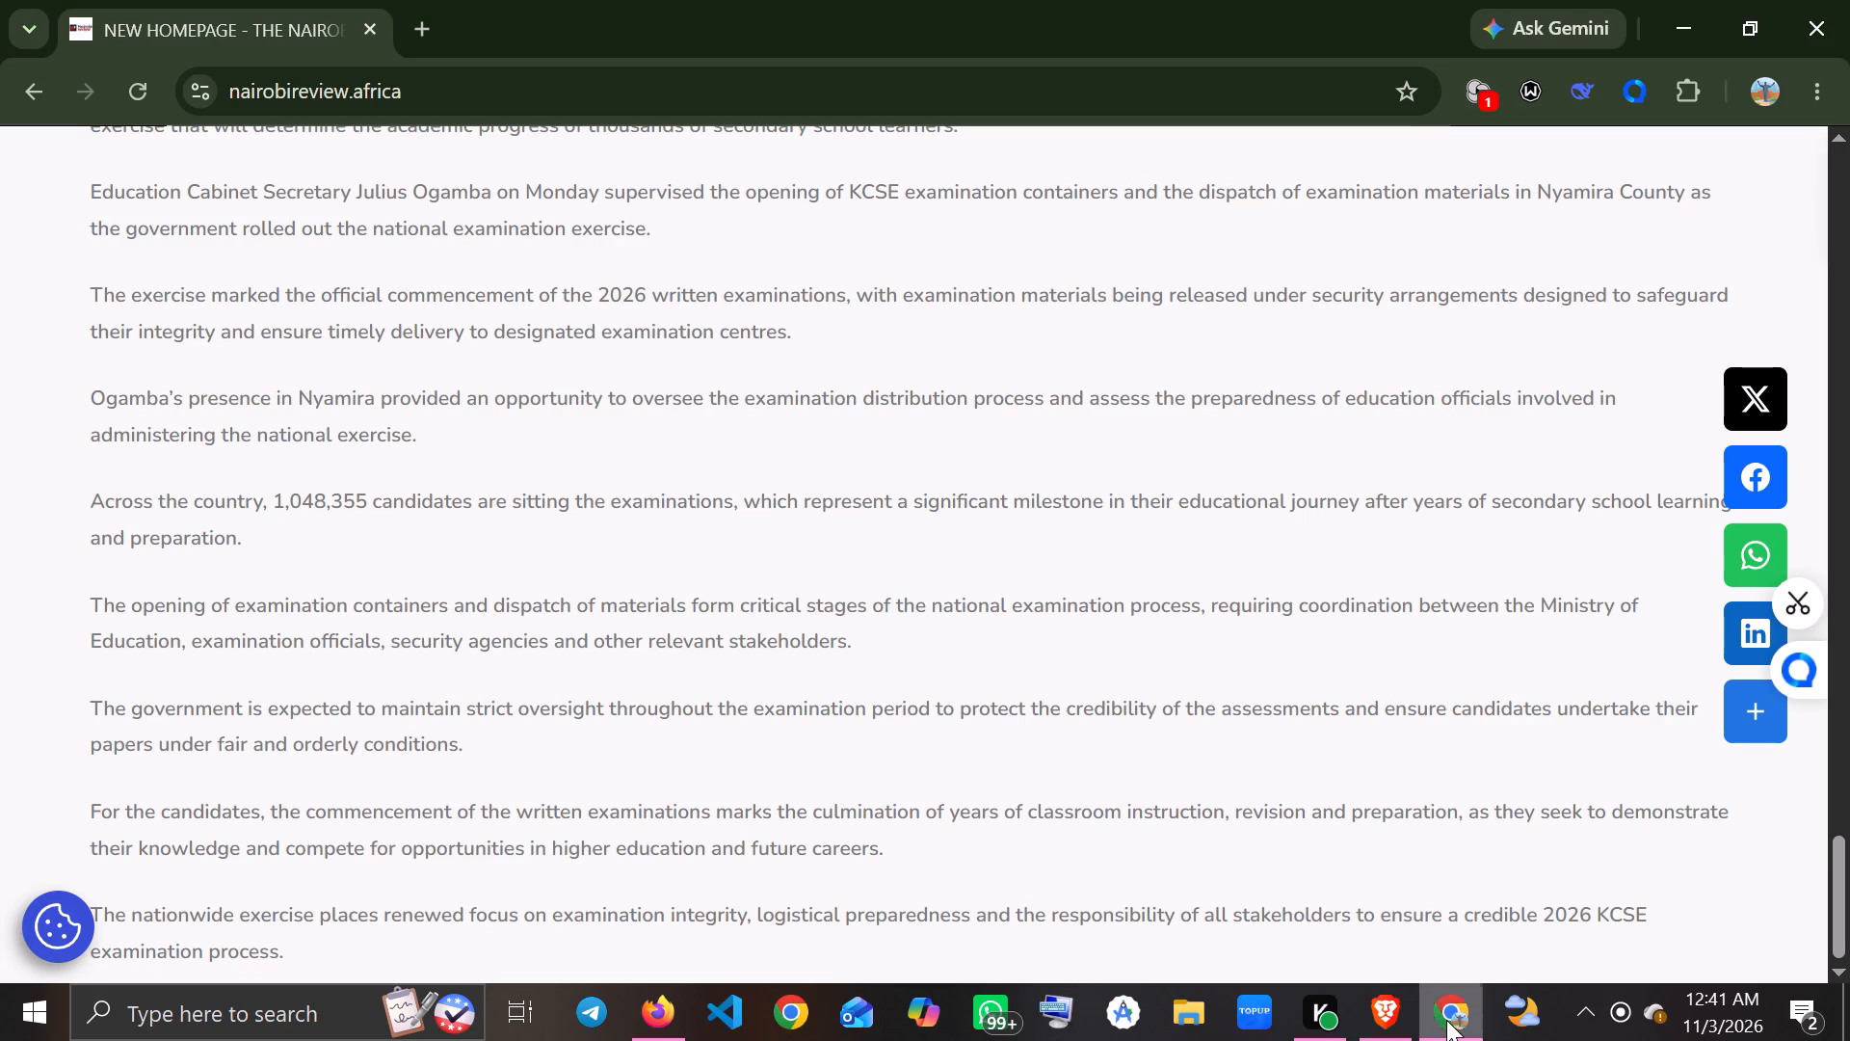
pyautogui.click(146, 79)
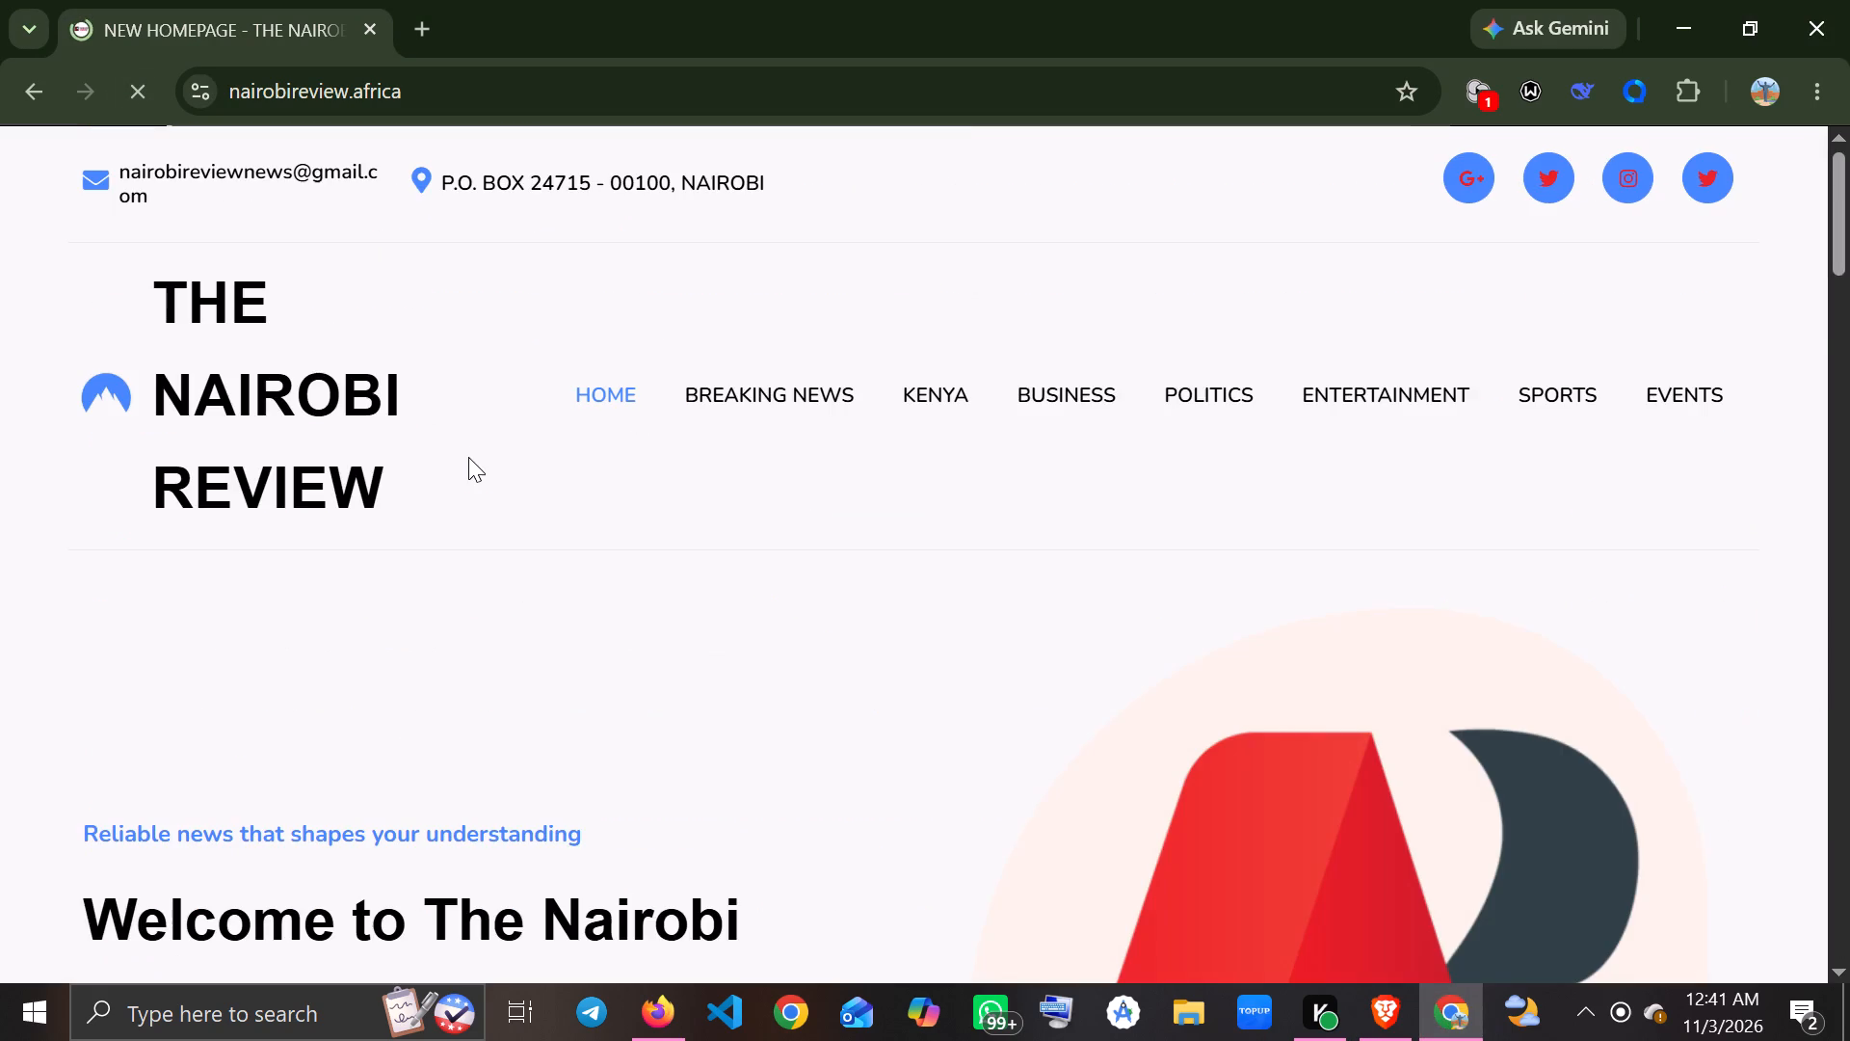
pyautogui.scroll(-7, 468, 457)
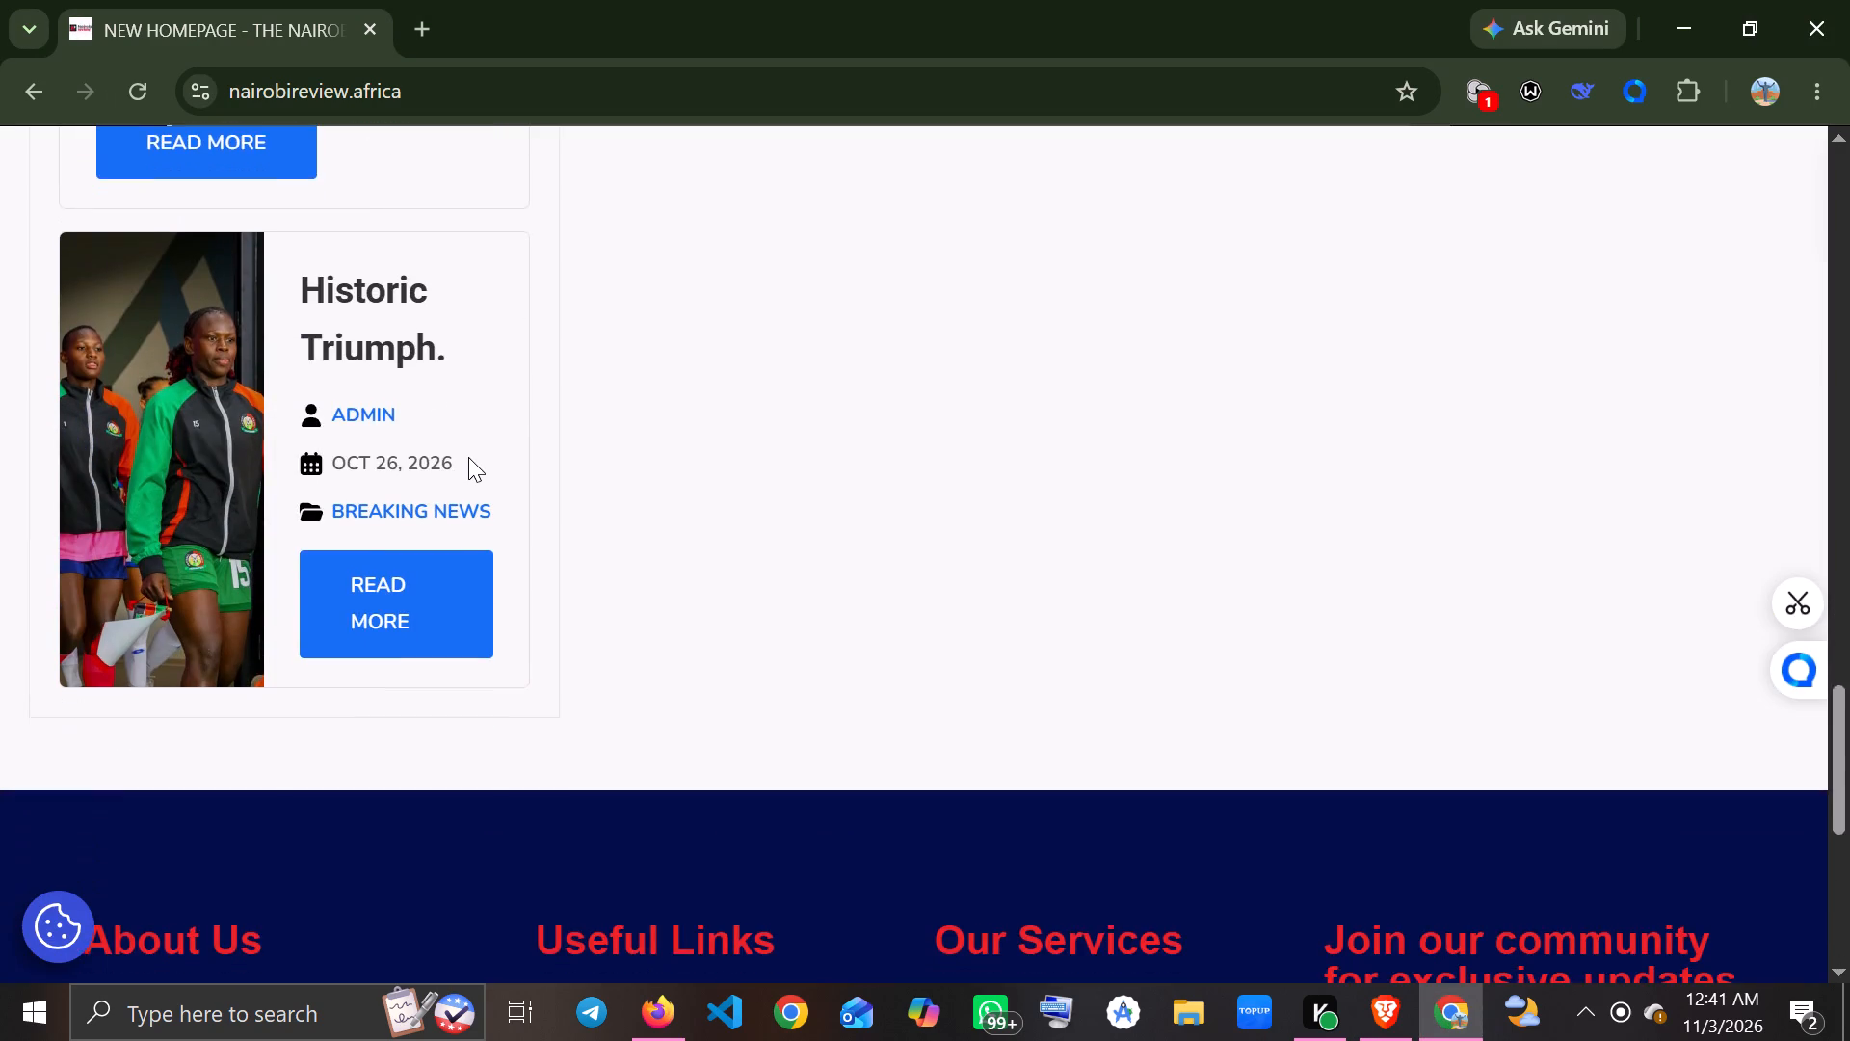
pyautogui.scroll(-2, 468, 457)
pyautogui.scroll(12, 468, 457)
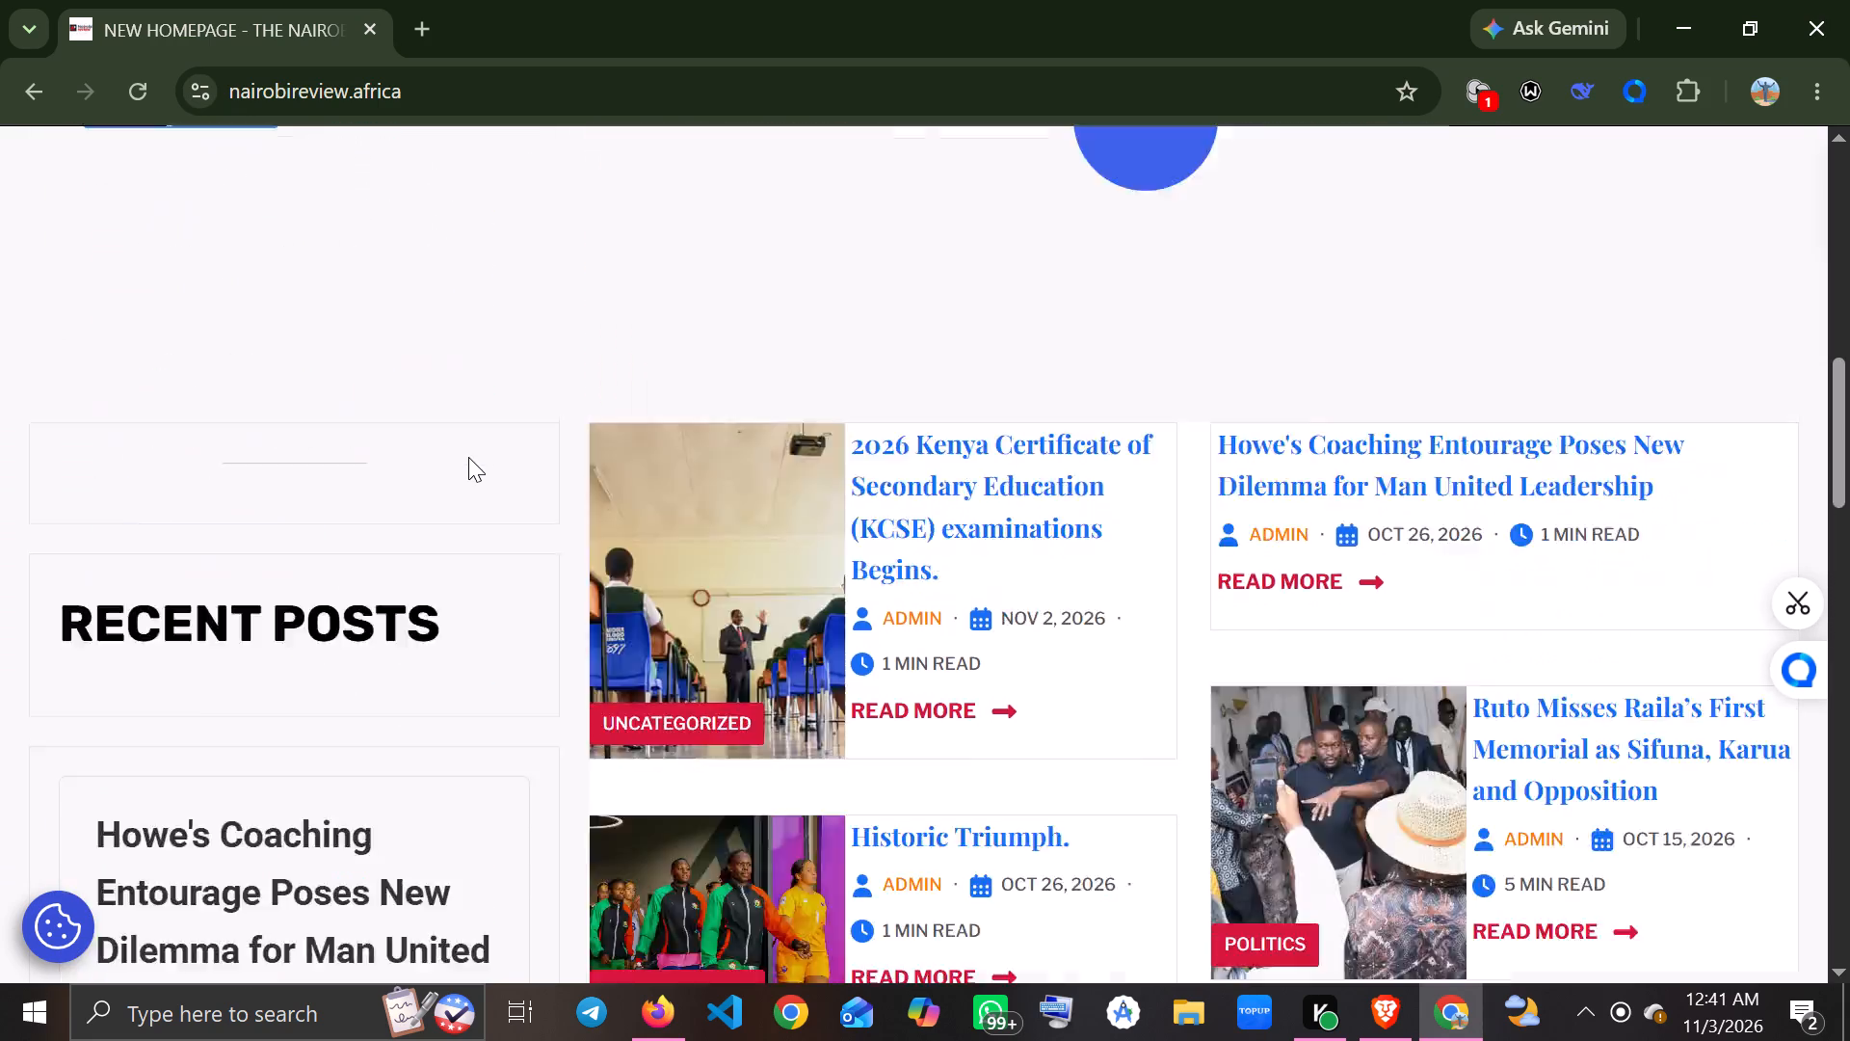
pyautogui.scroll(-7, 468, 457)
pyautogui.scroll(1, 468, 457)
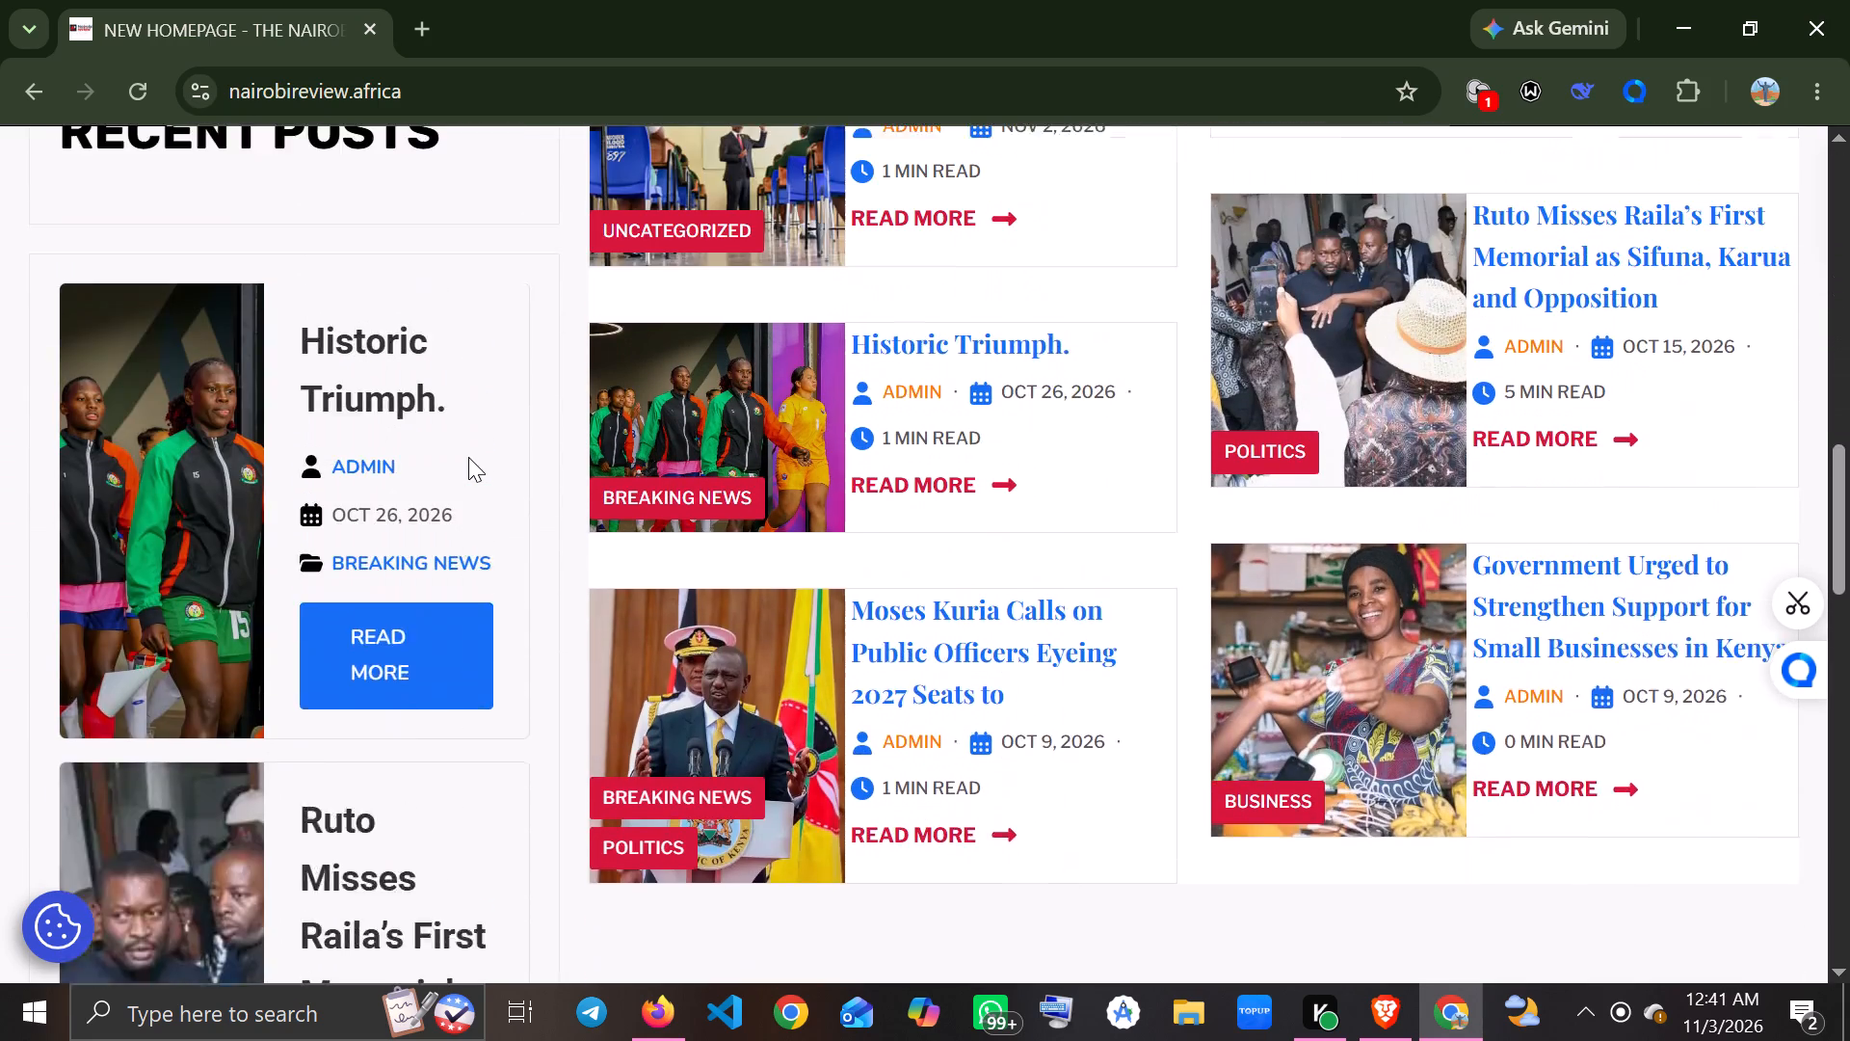
pyautogui.scroll(4, 468, 457)
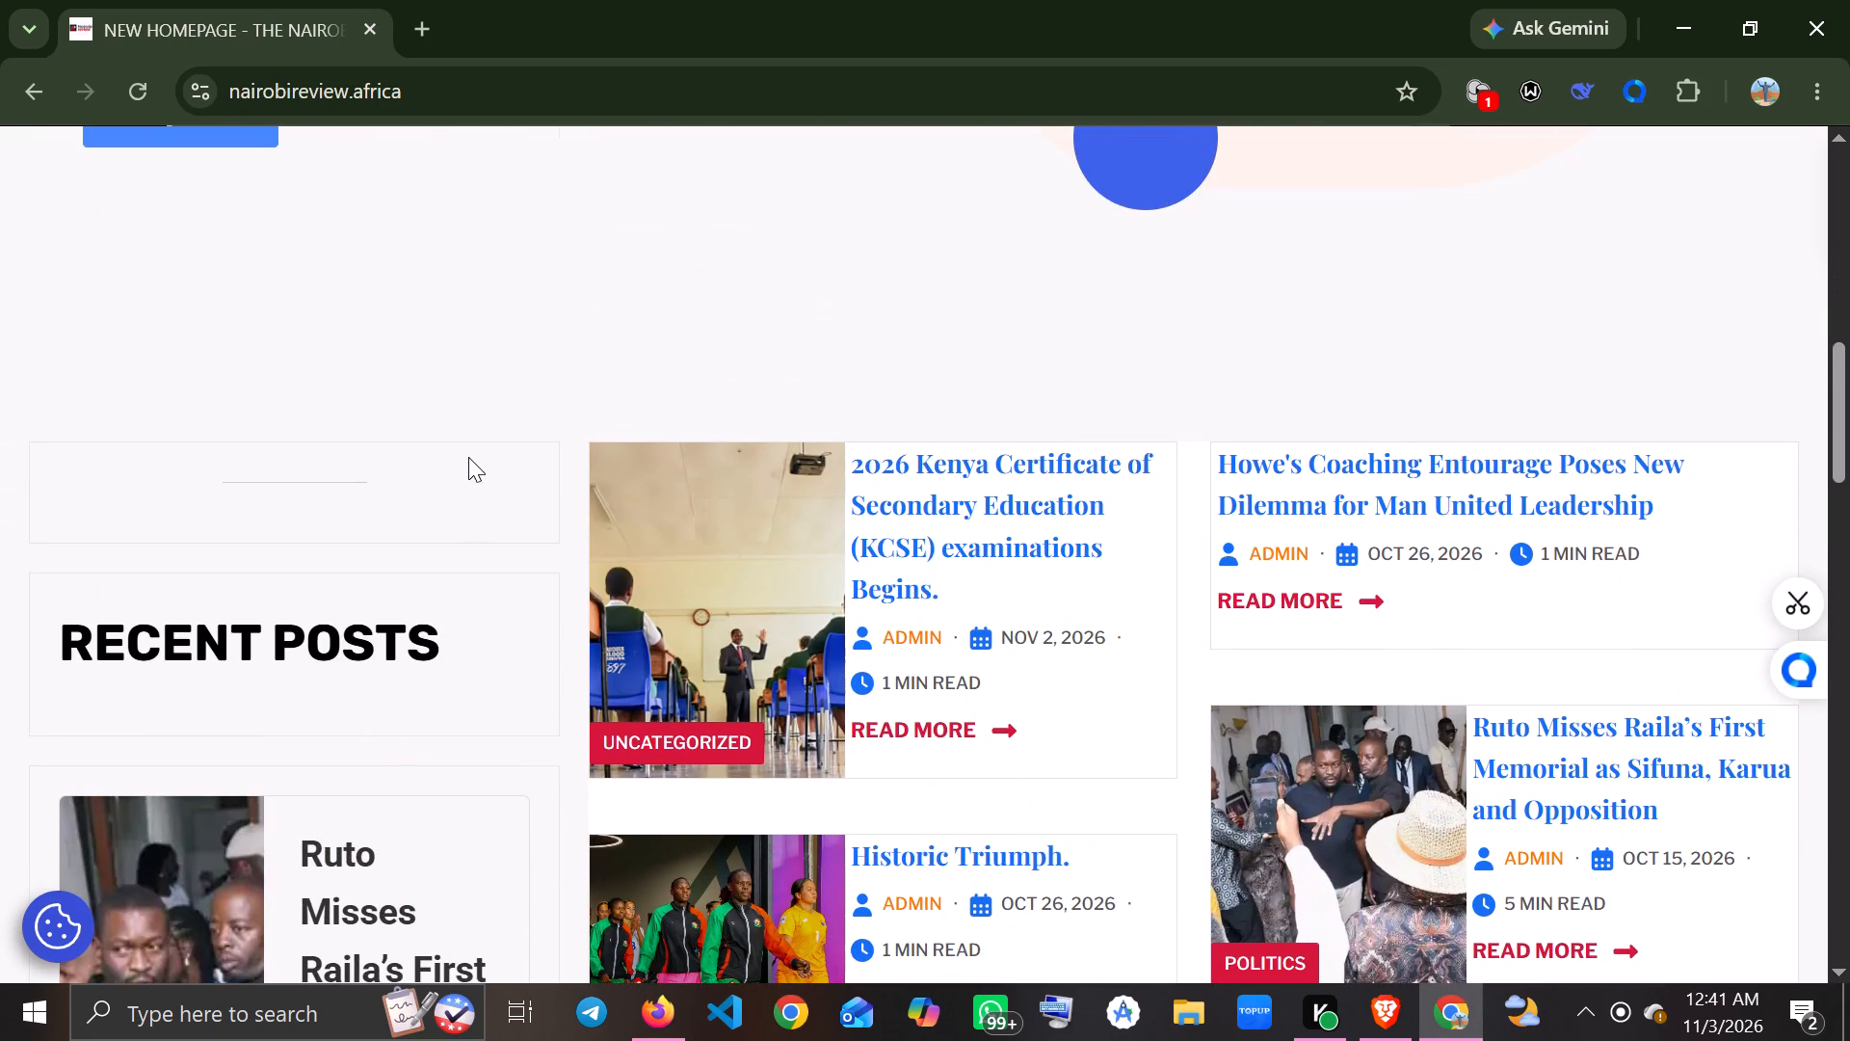
pyautogui.scroll(1, 468, 457)
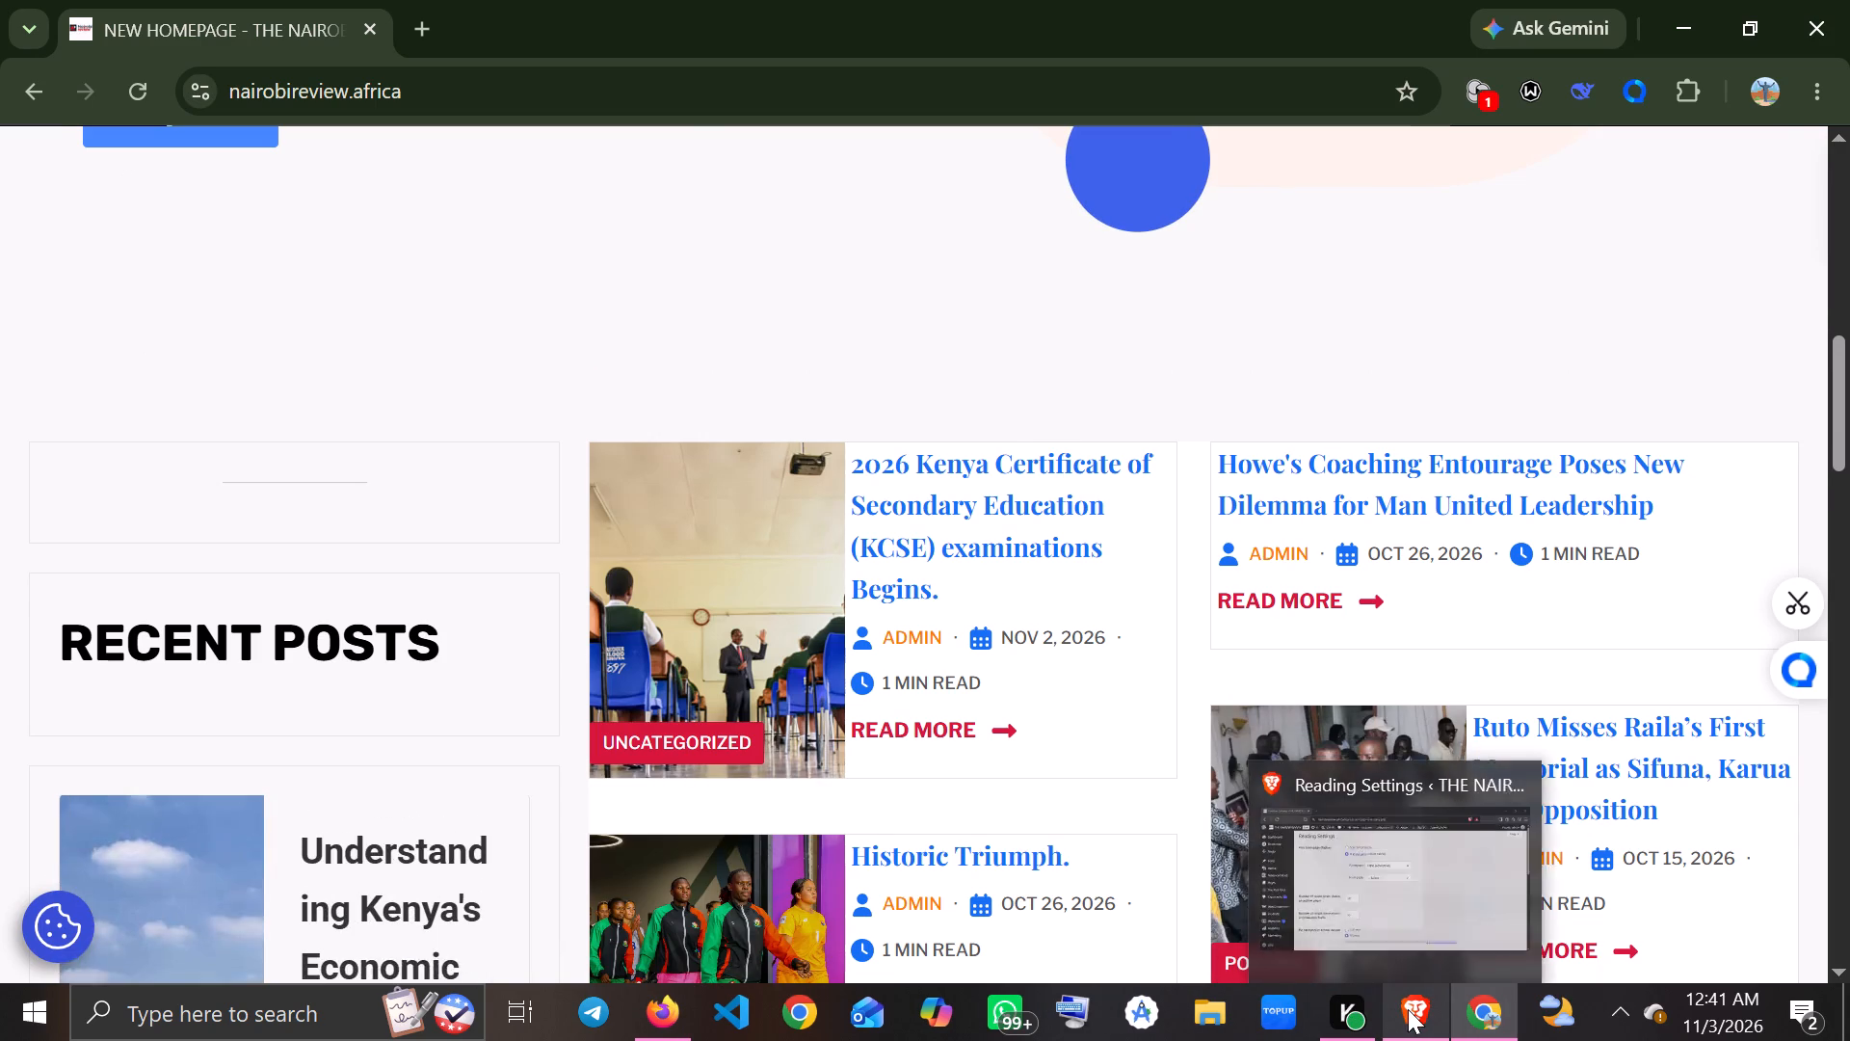
# After a brief return to Brave's Reading settings, close the live homepage tab in Chrome.
pyautogui.click(1409, 1009)
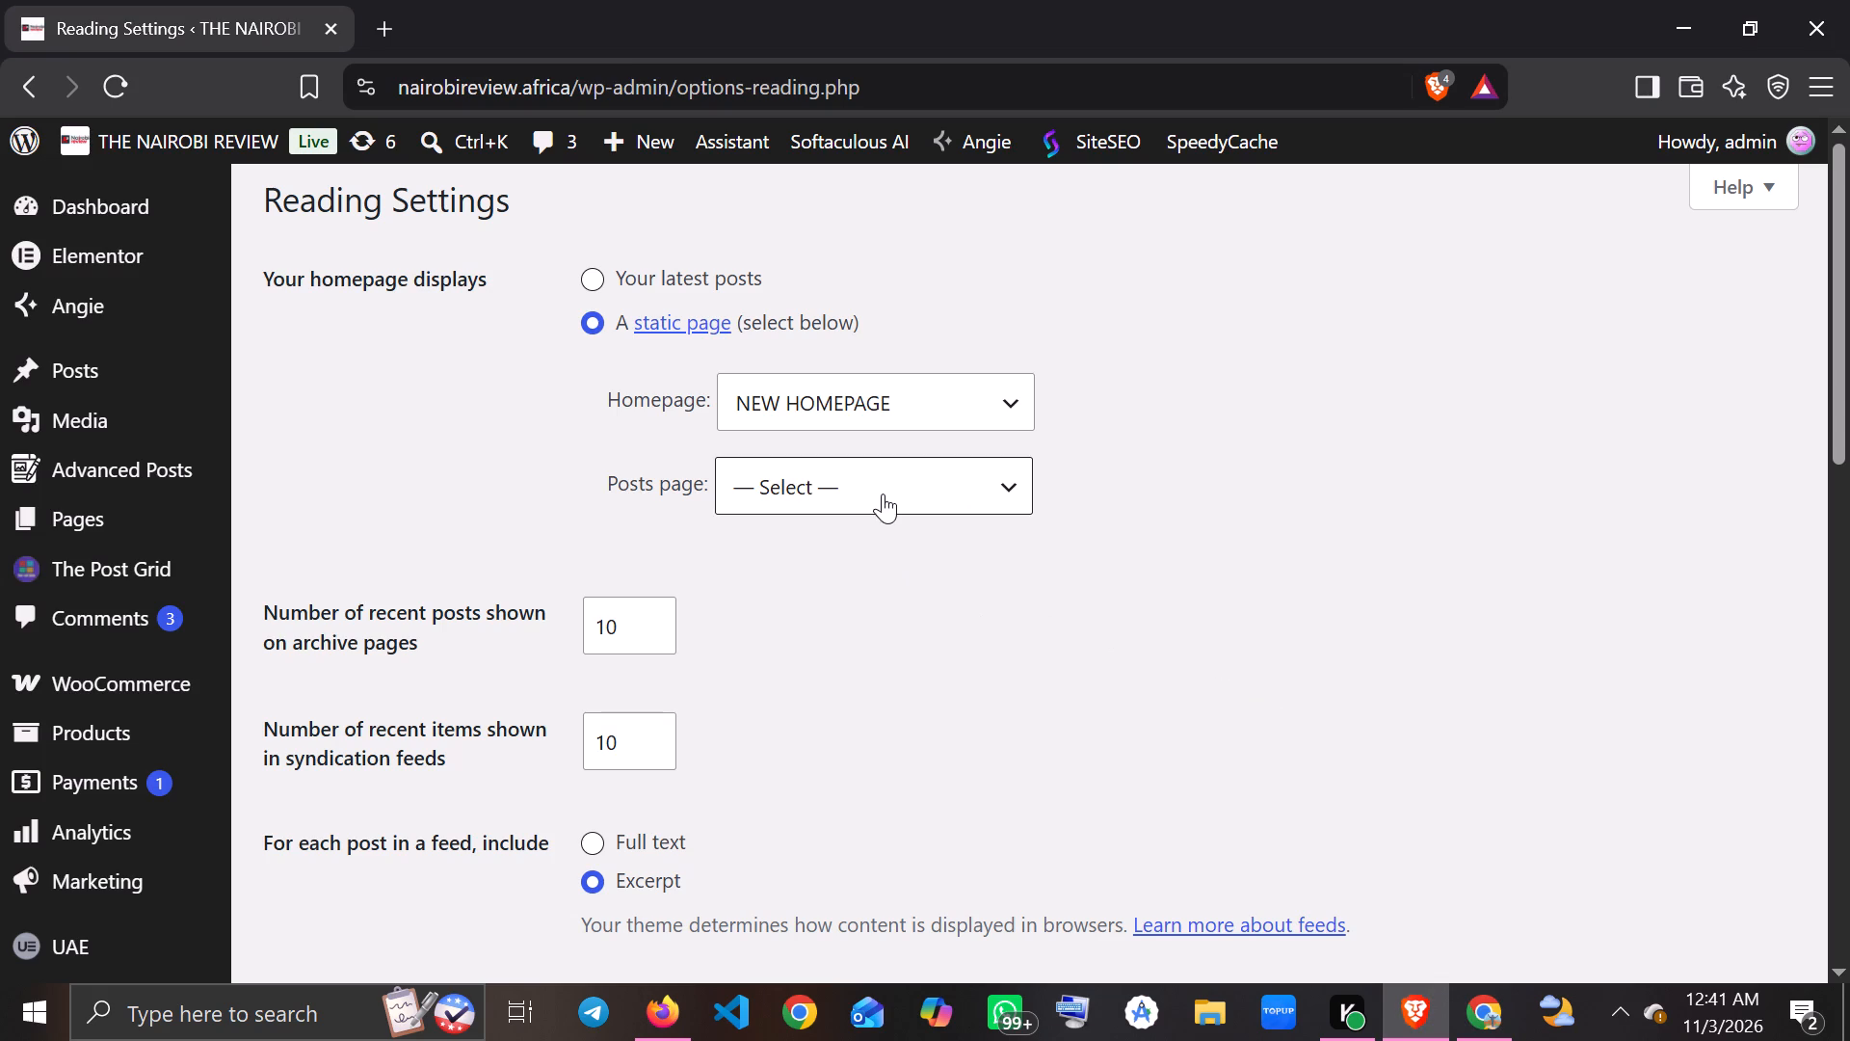
pyautogui.click(1484, 663)
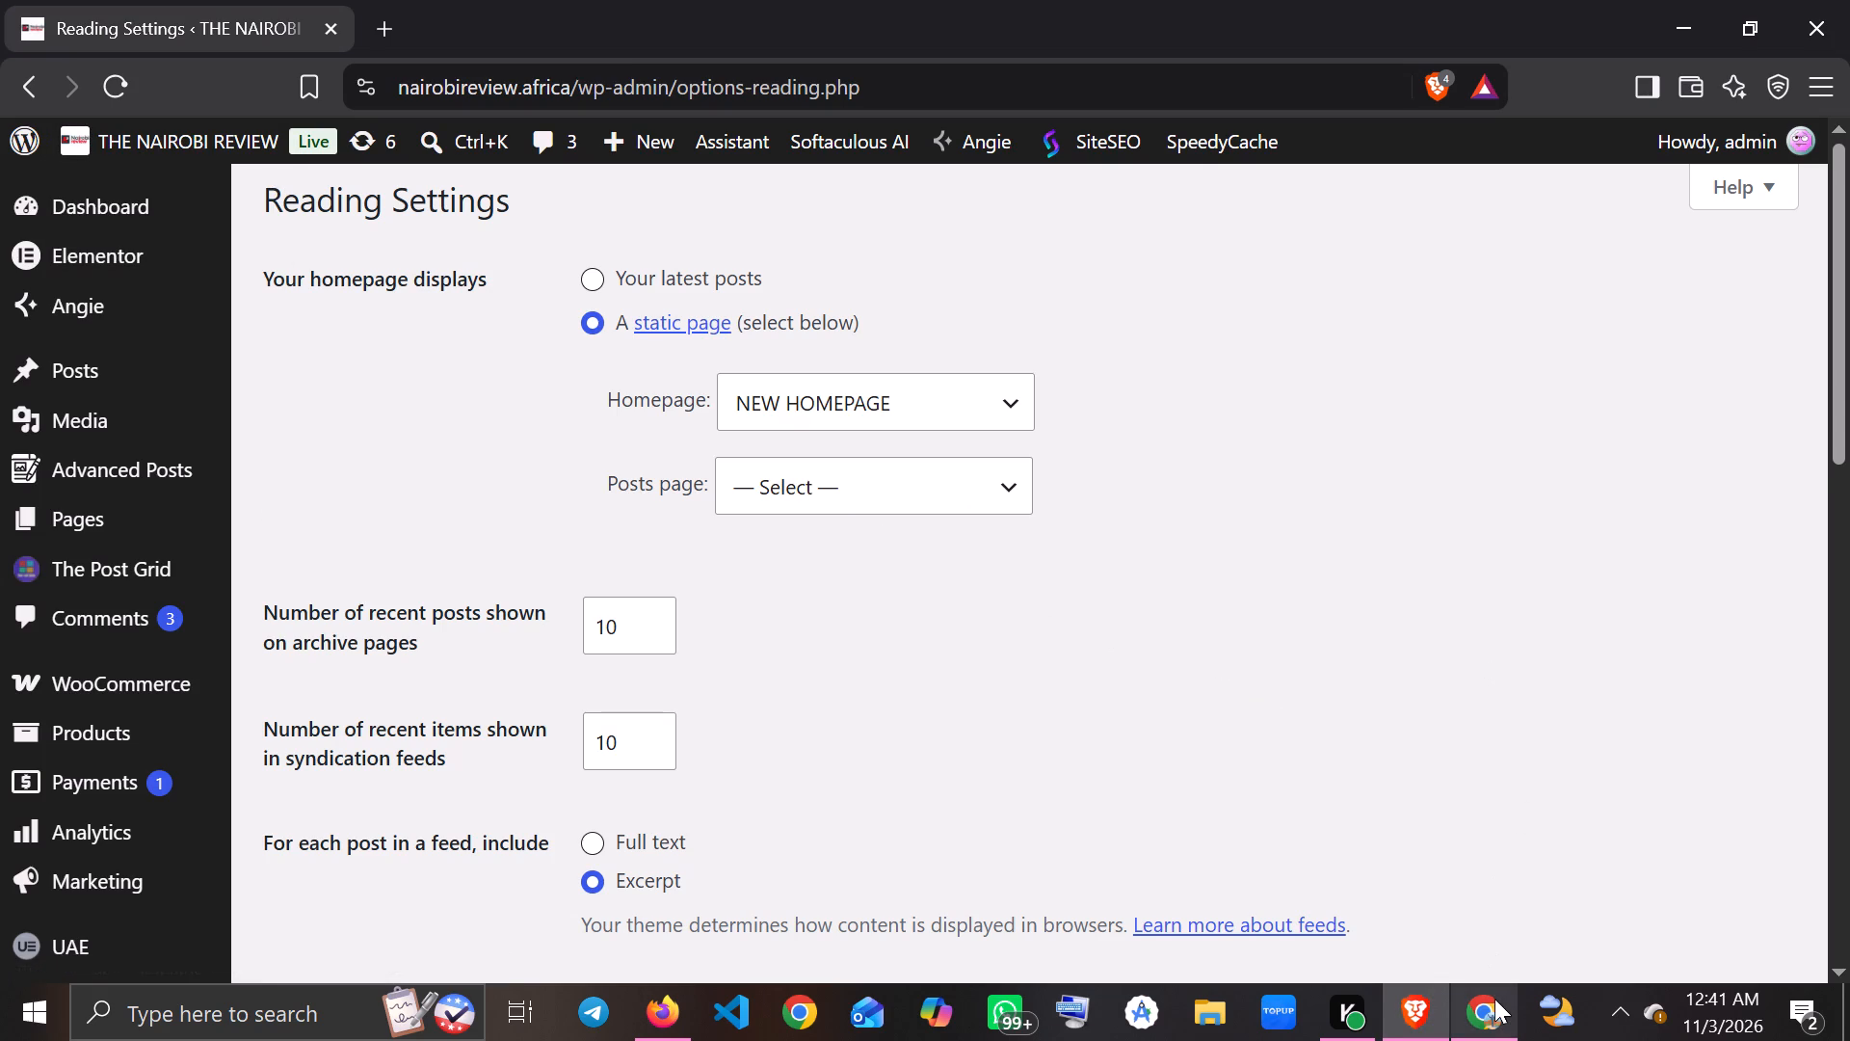
pyautogui.click(1494, 999)
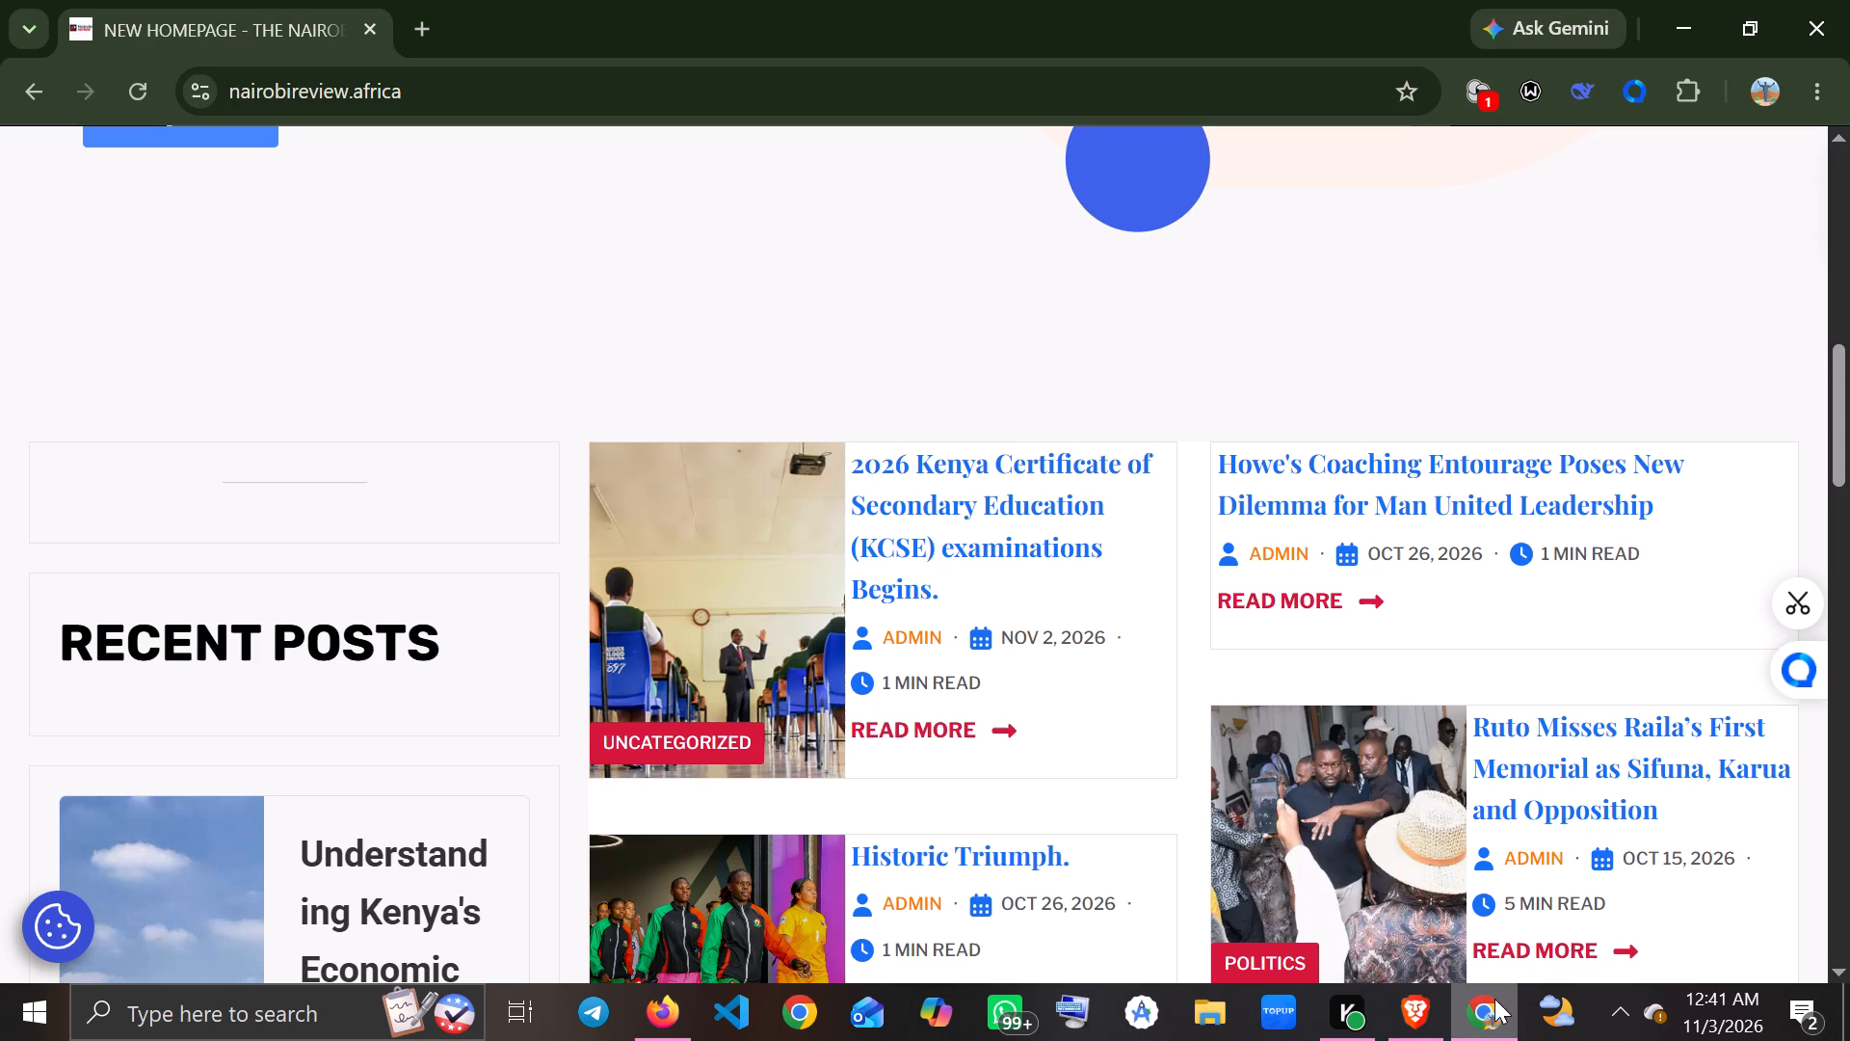
pyautogui.click(373, 31)
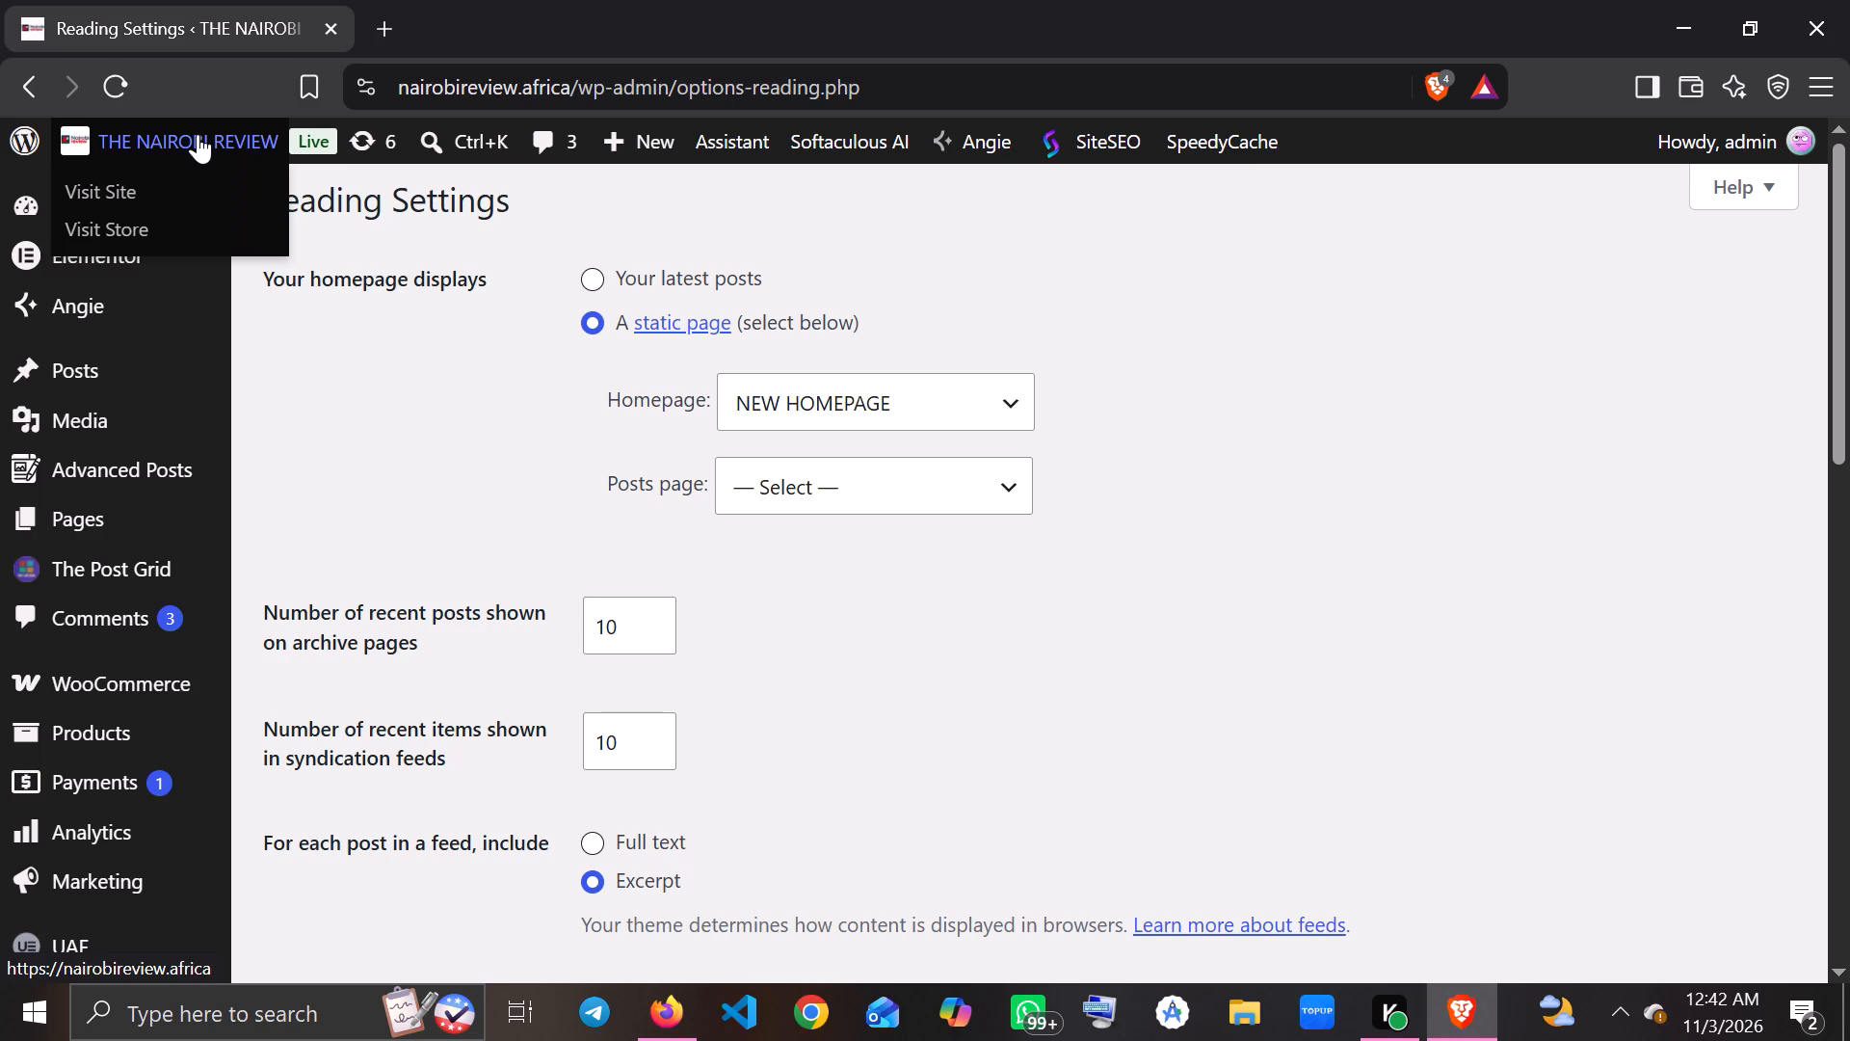
# Visit the site from the WordPress admin in Brave and check the homepage's header and post sections.
pyautogui.click(198, 134)
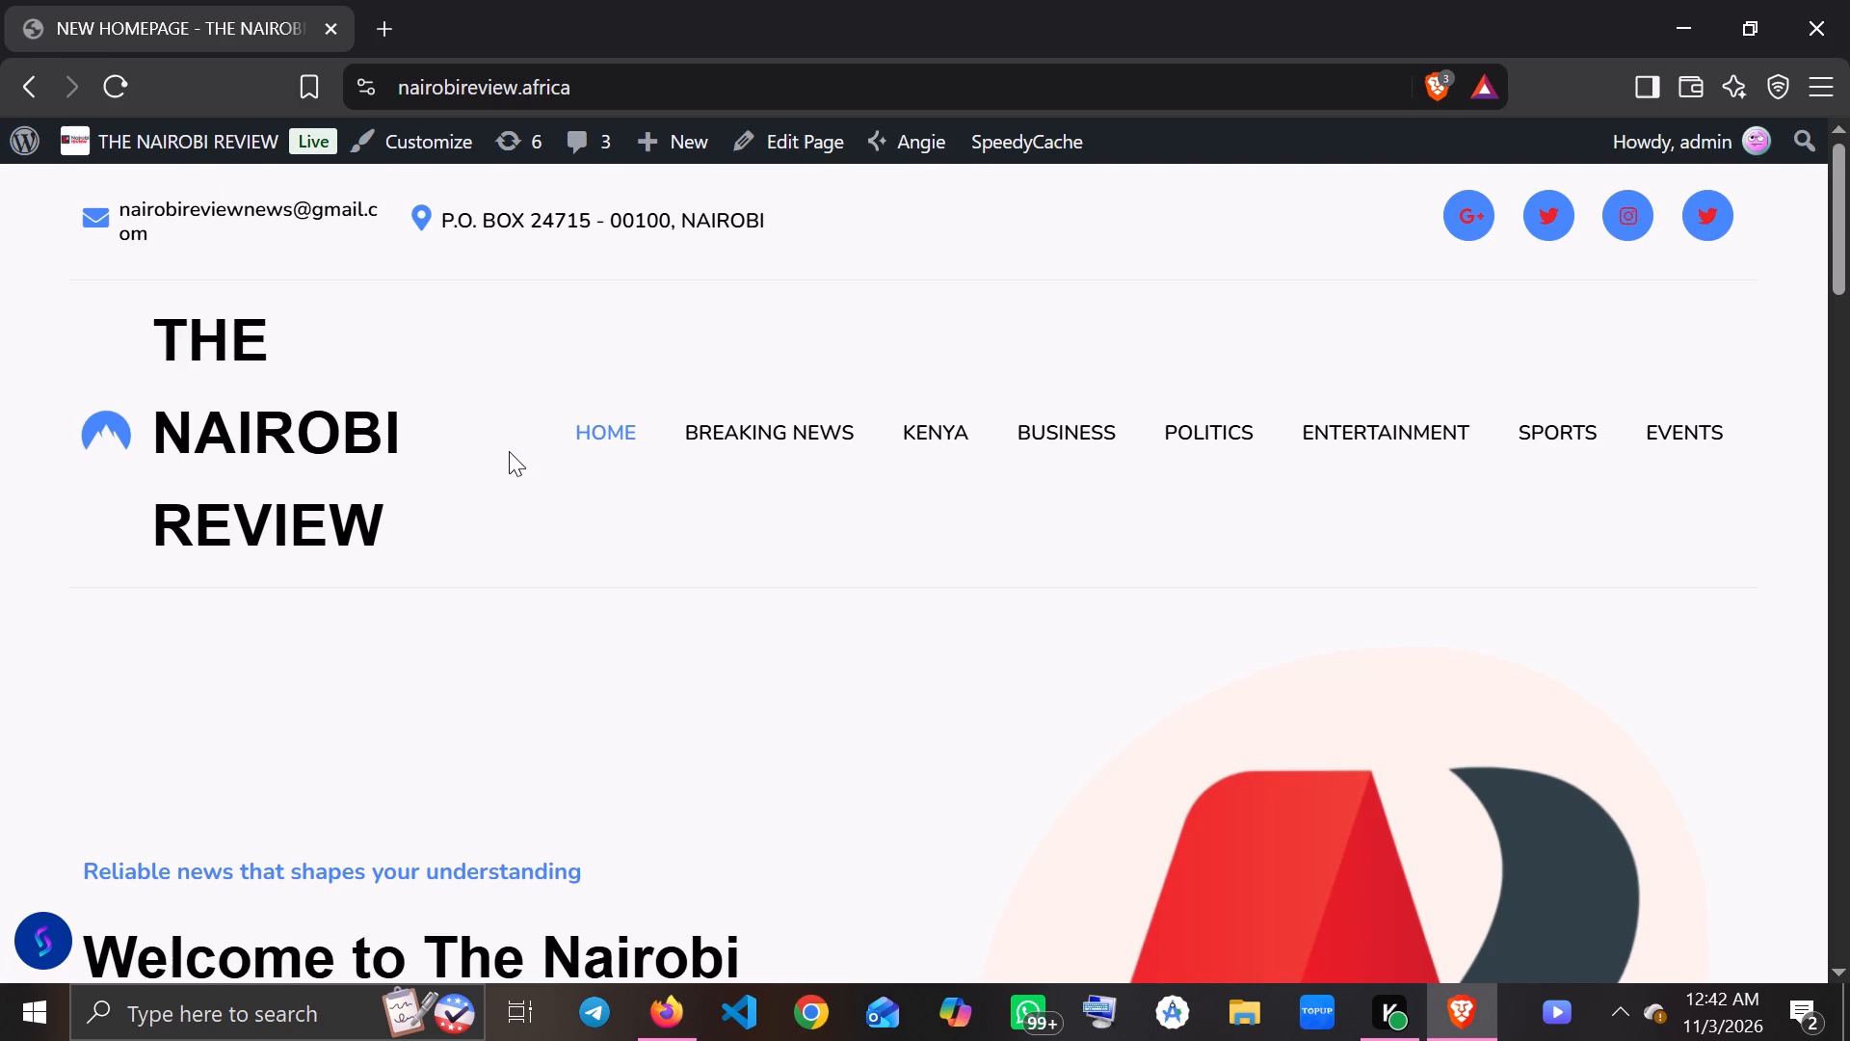
pyautogui.scroll(-9, 509, 451)
pyautogui.hscroll(1, 509, 451)
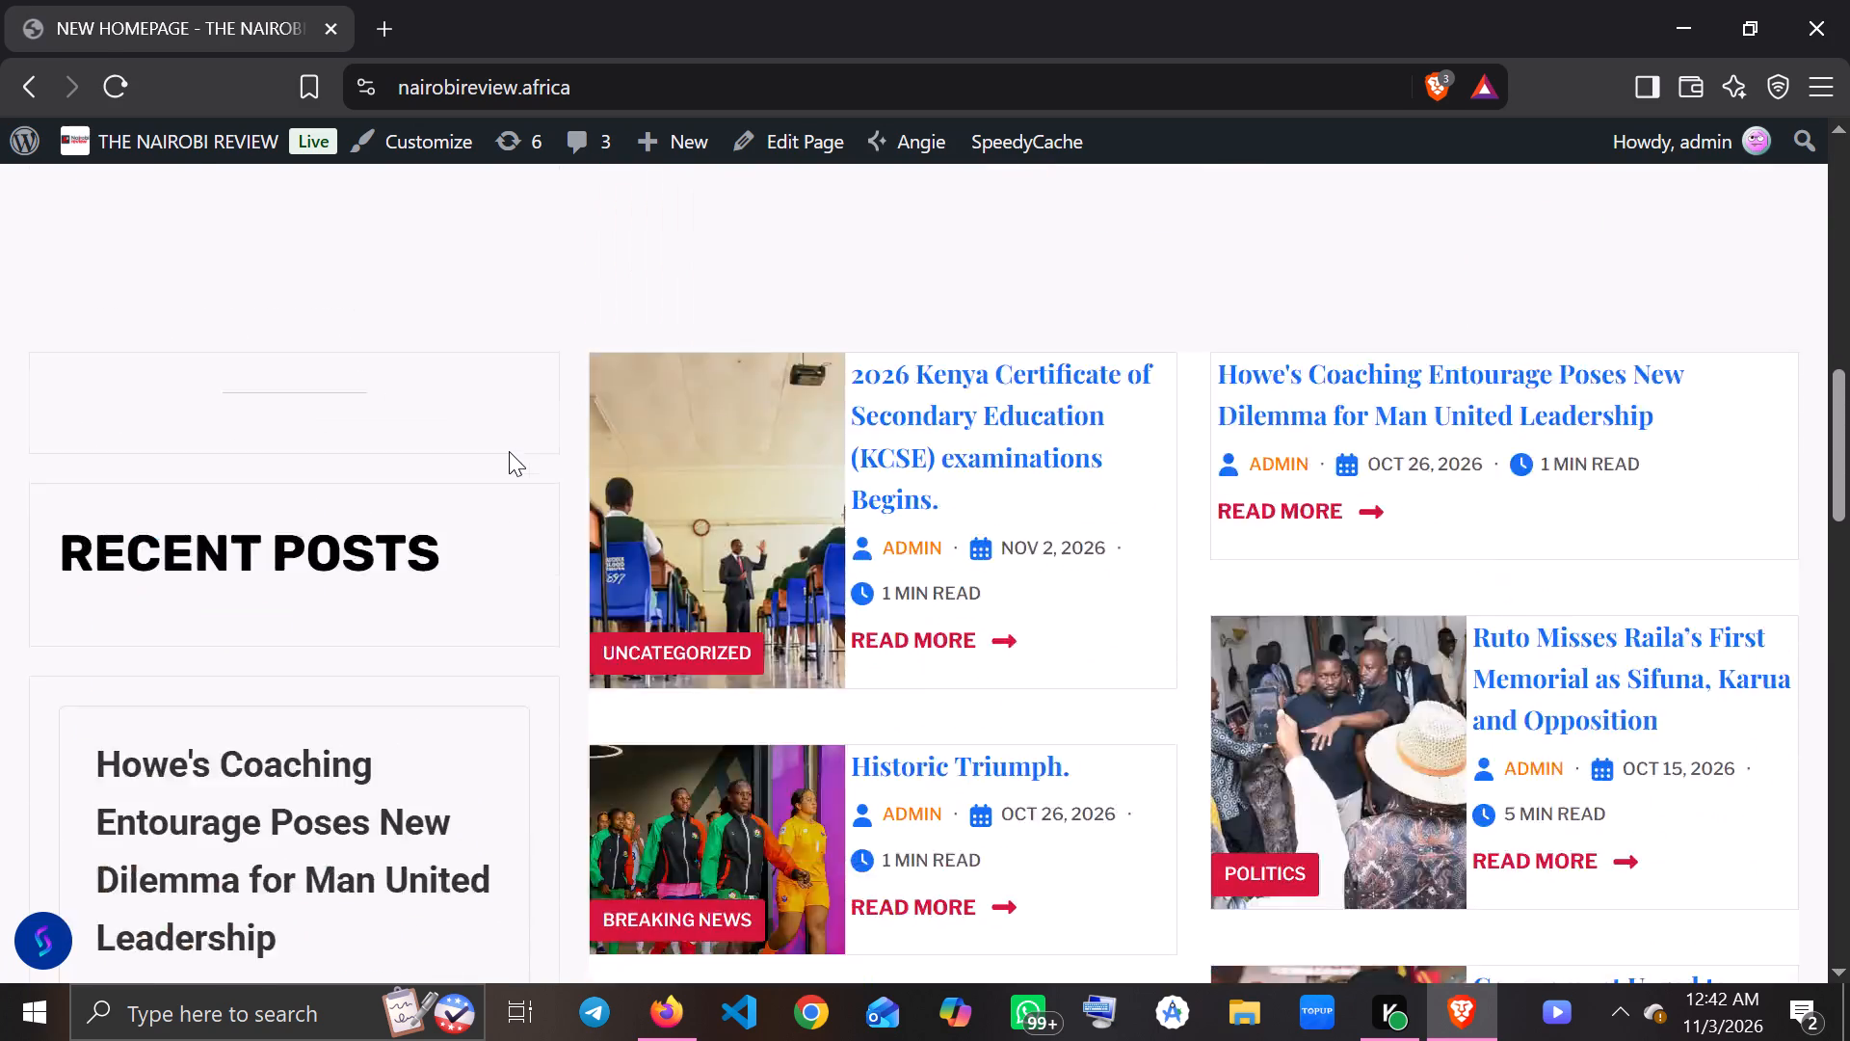
pyautogui.scroll(3, 509, 451)
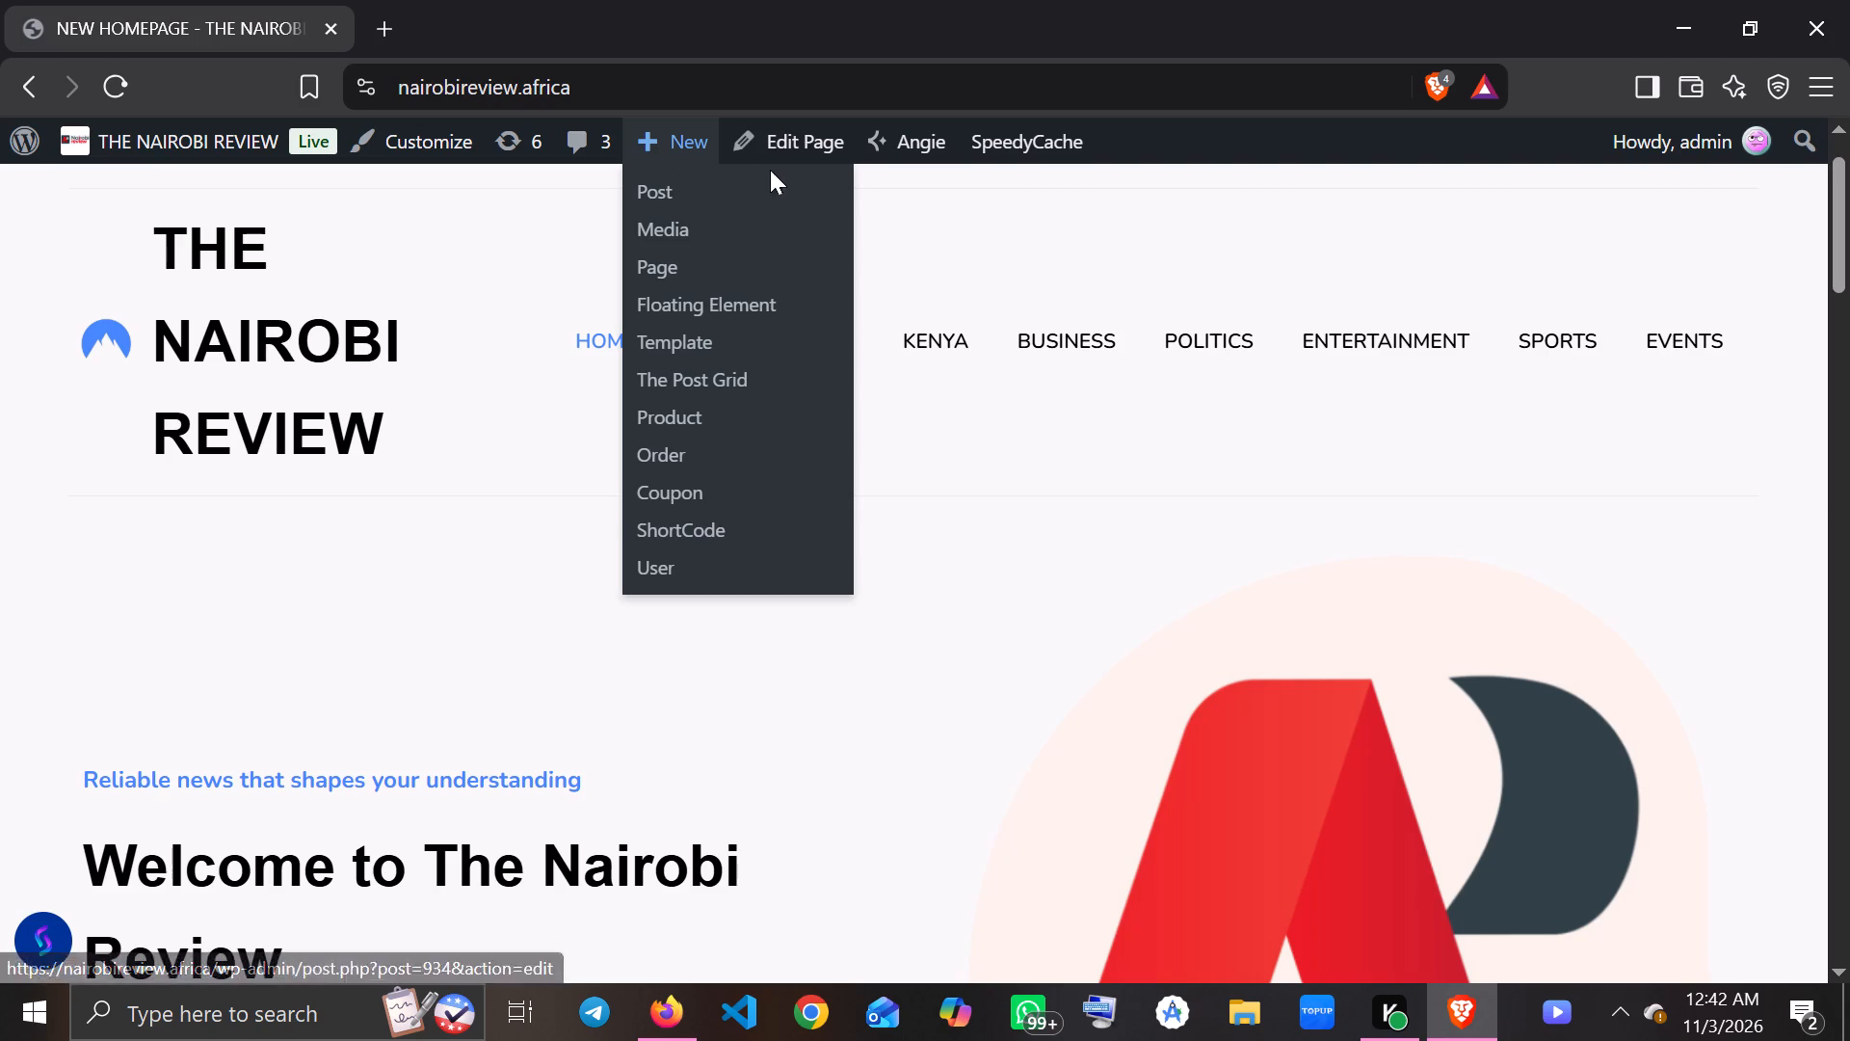
# Open the NEW HOMEPAGE page for editing in the block editor.
pyautogui.click(797, 127)
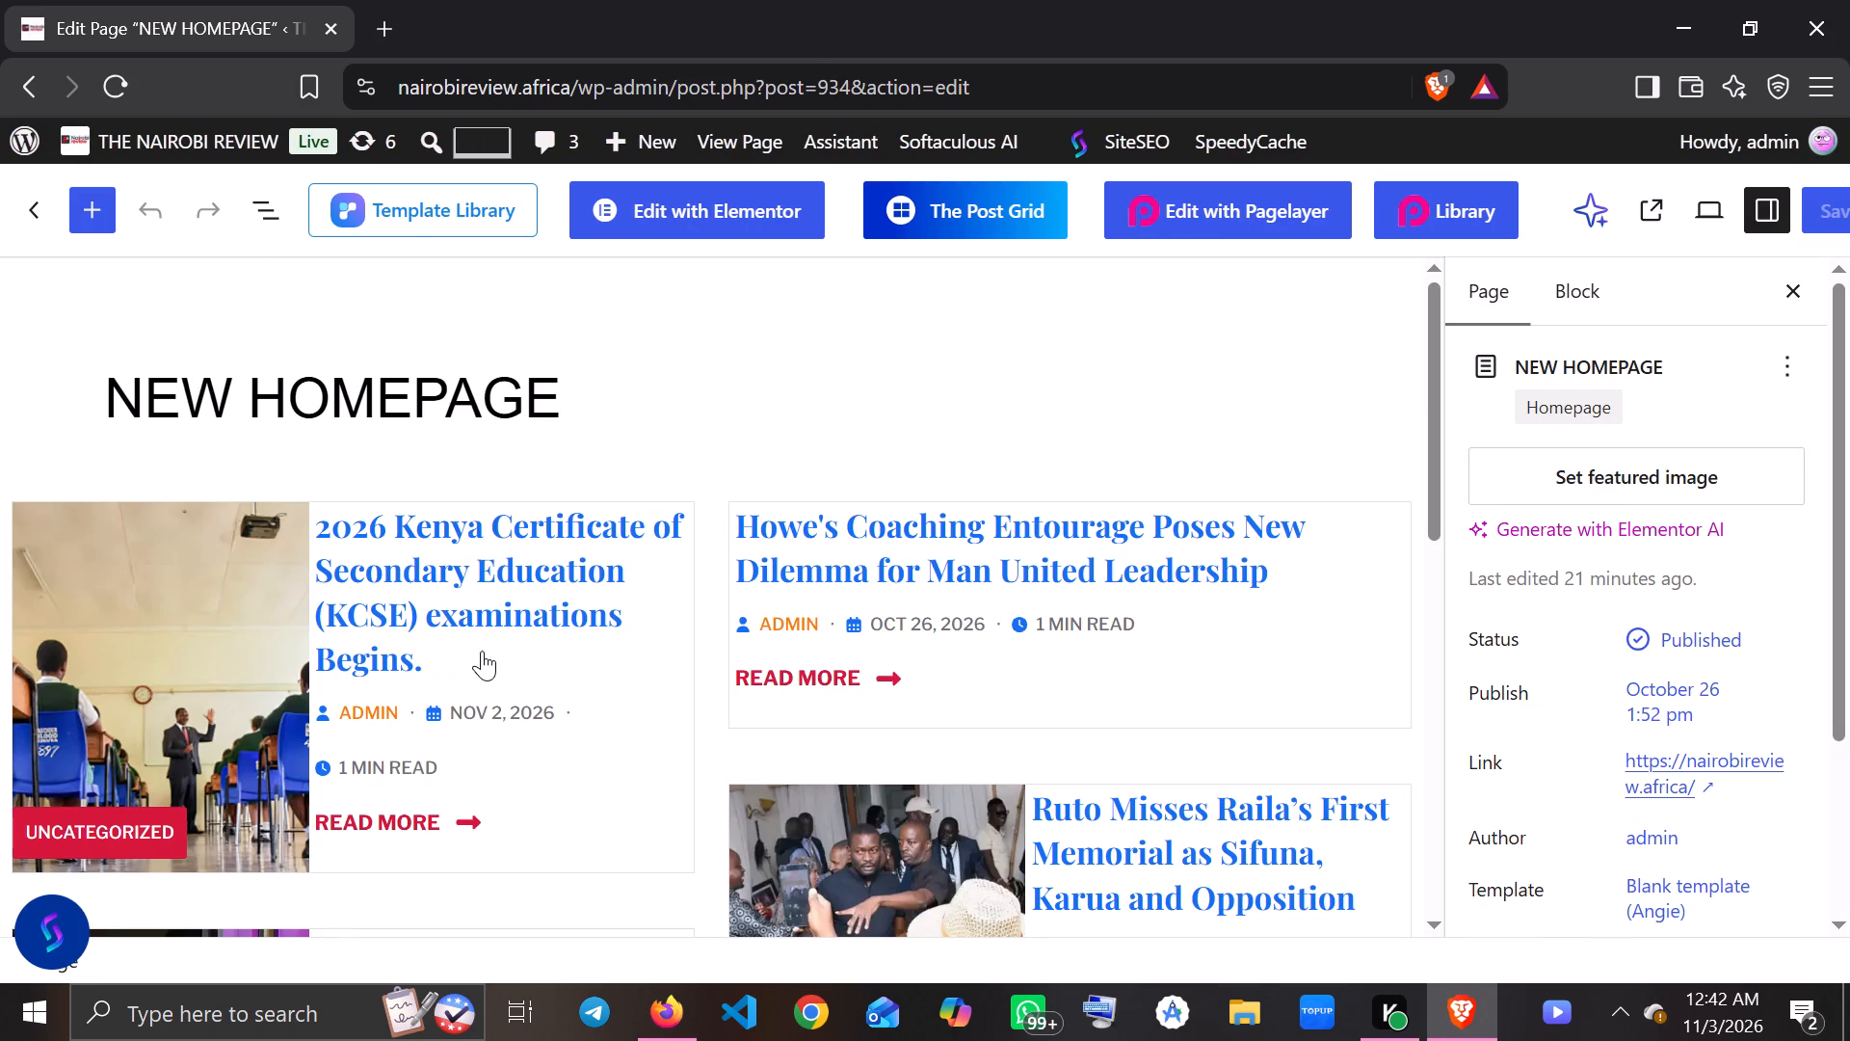
pyautogui.click(595, 455)
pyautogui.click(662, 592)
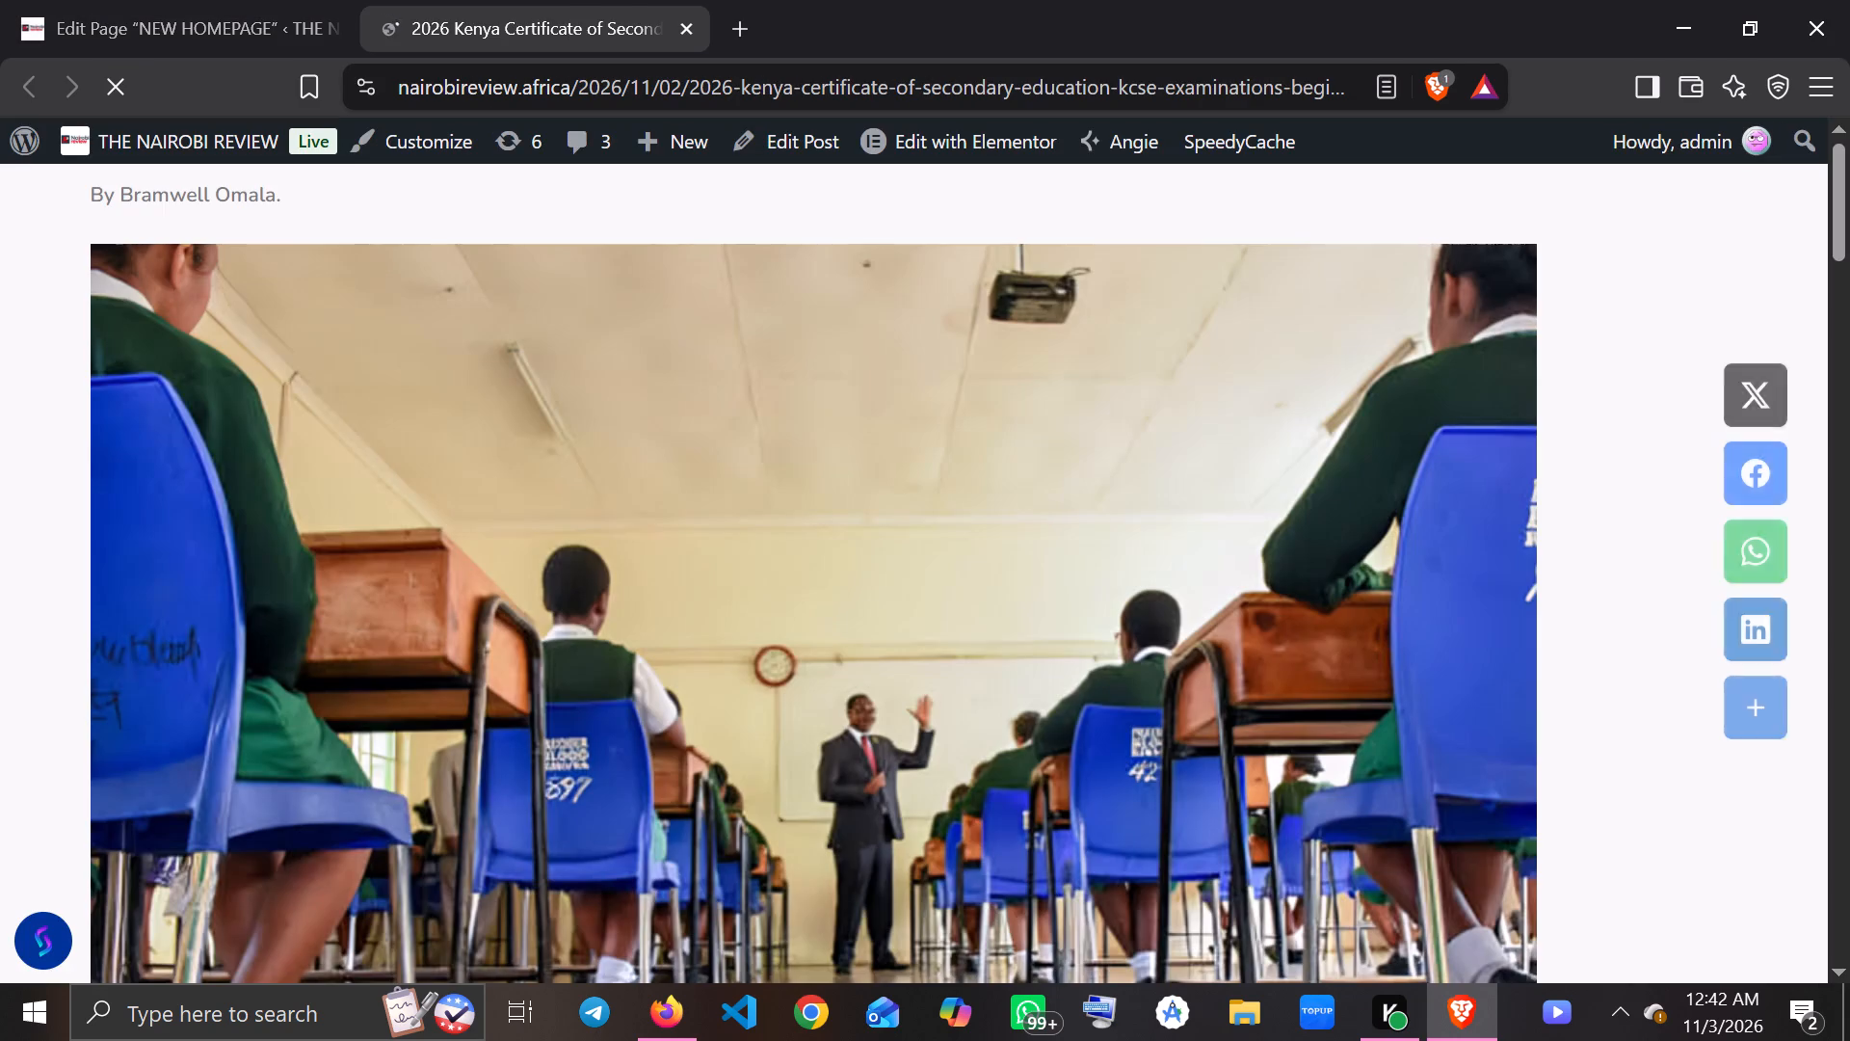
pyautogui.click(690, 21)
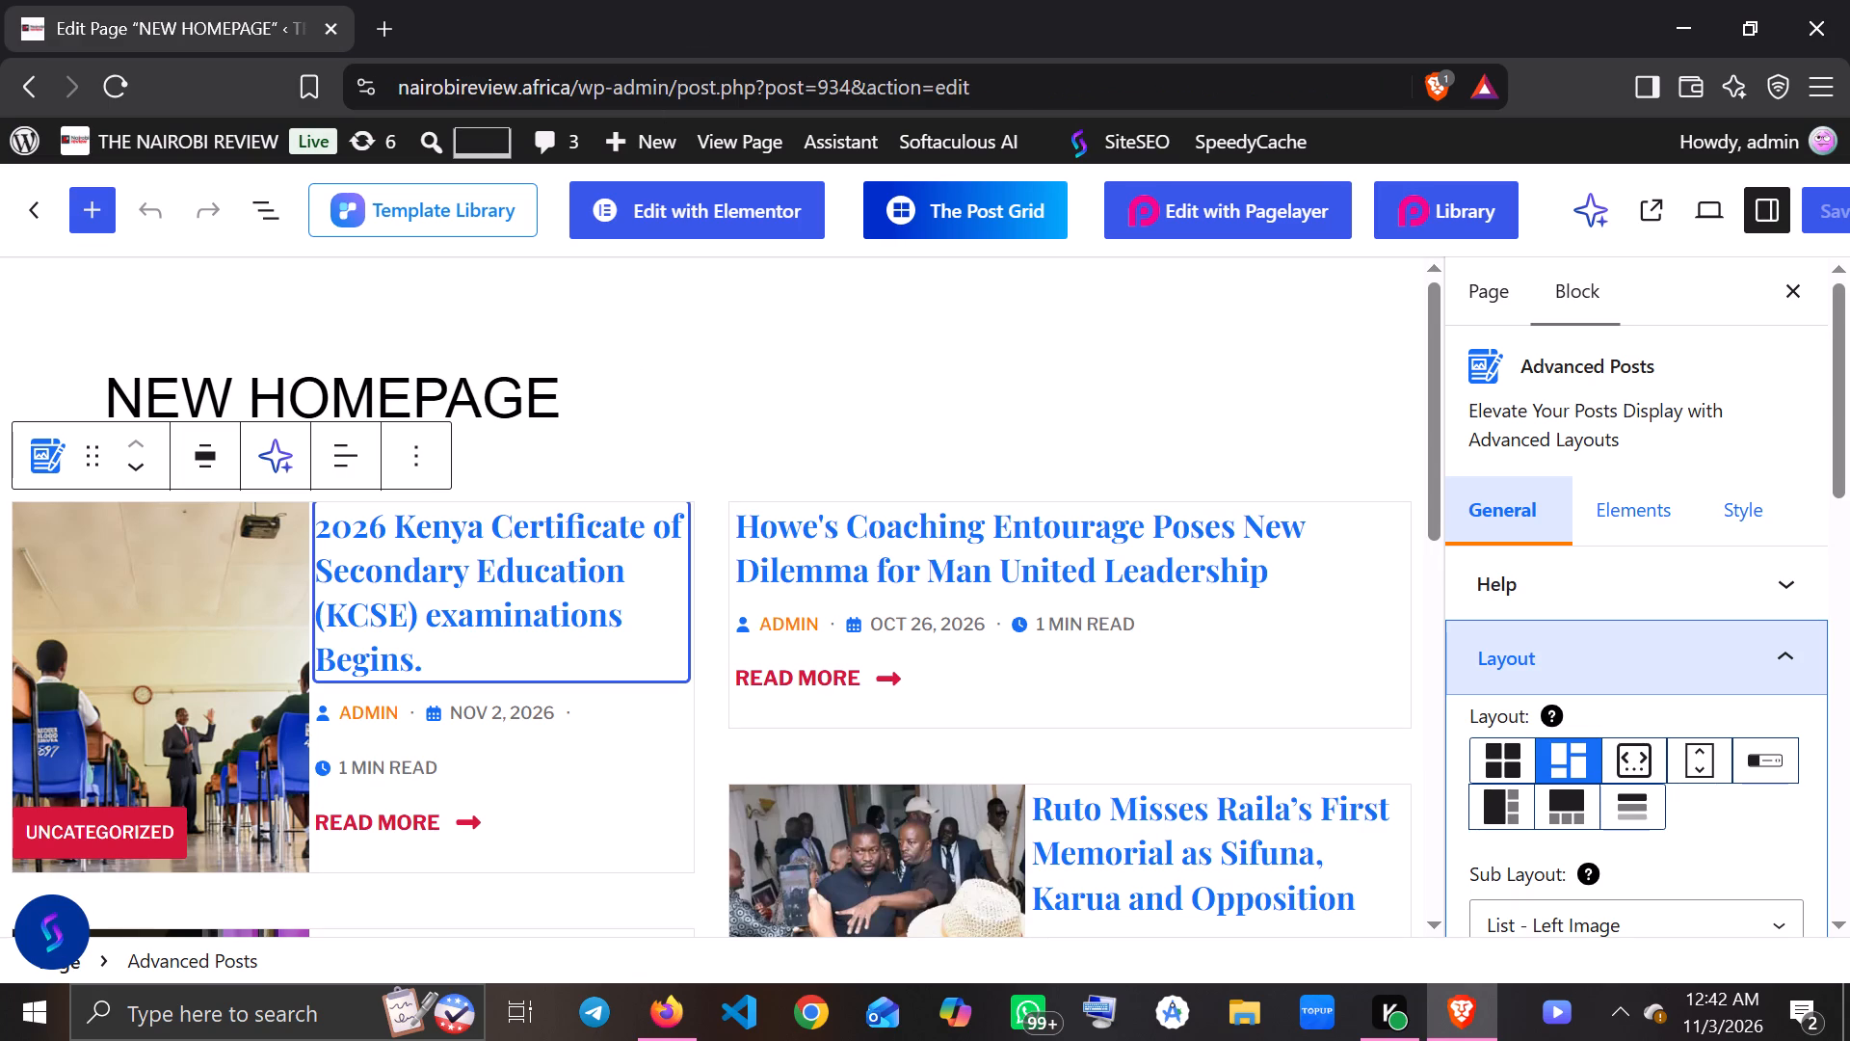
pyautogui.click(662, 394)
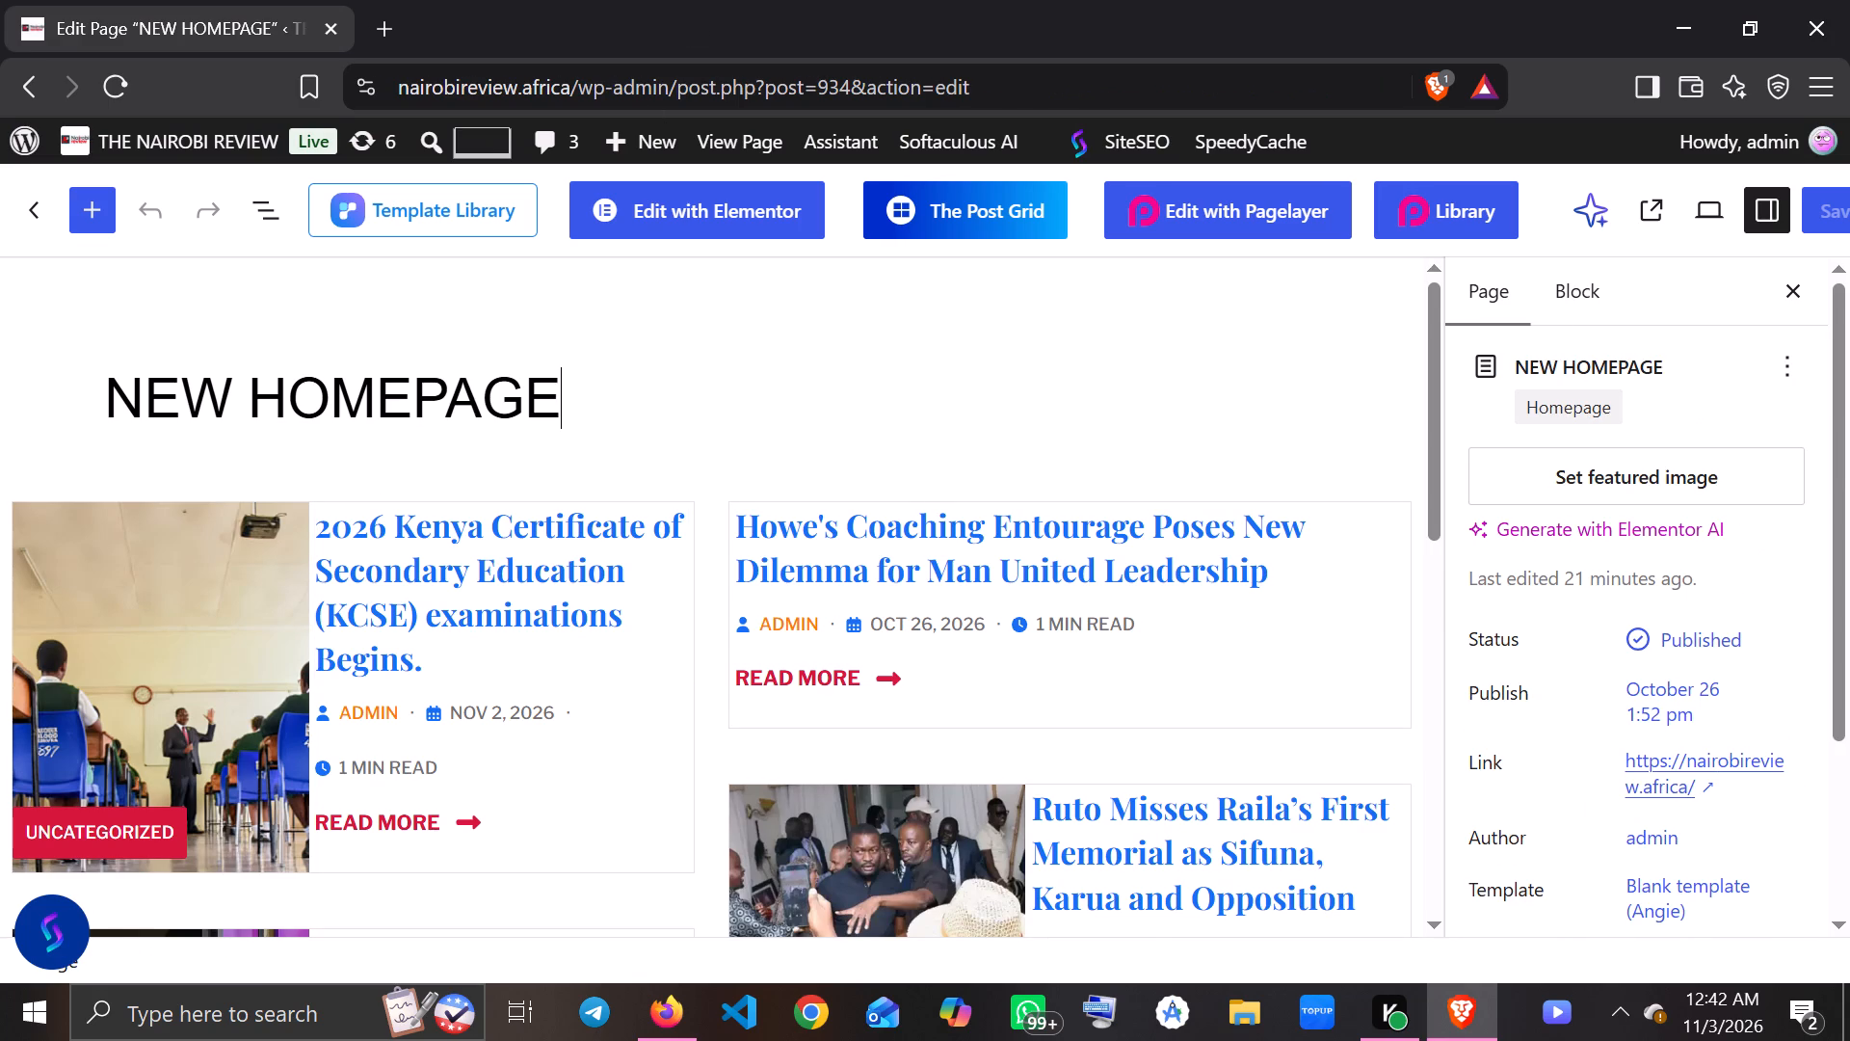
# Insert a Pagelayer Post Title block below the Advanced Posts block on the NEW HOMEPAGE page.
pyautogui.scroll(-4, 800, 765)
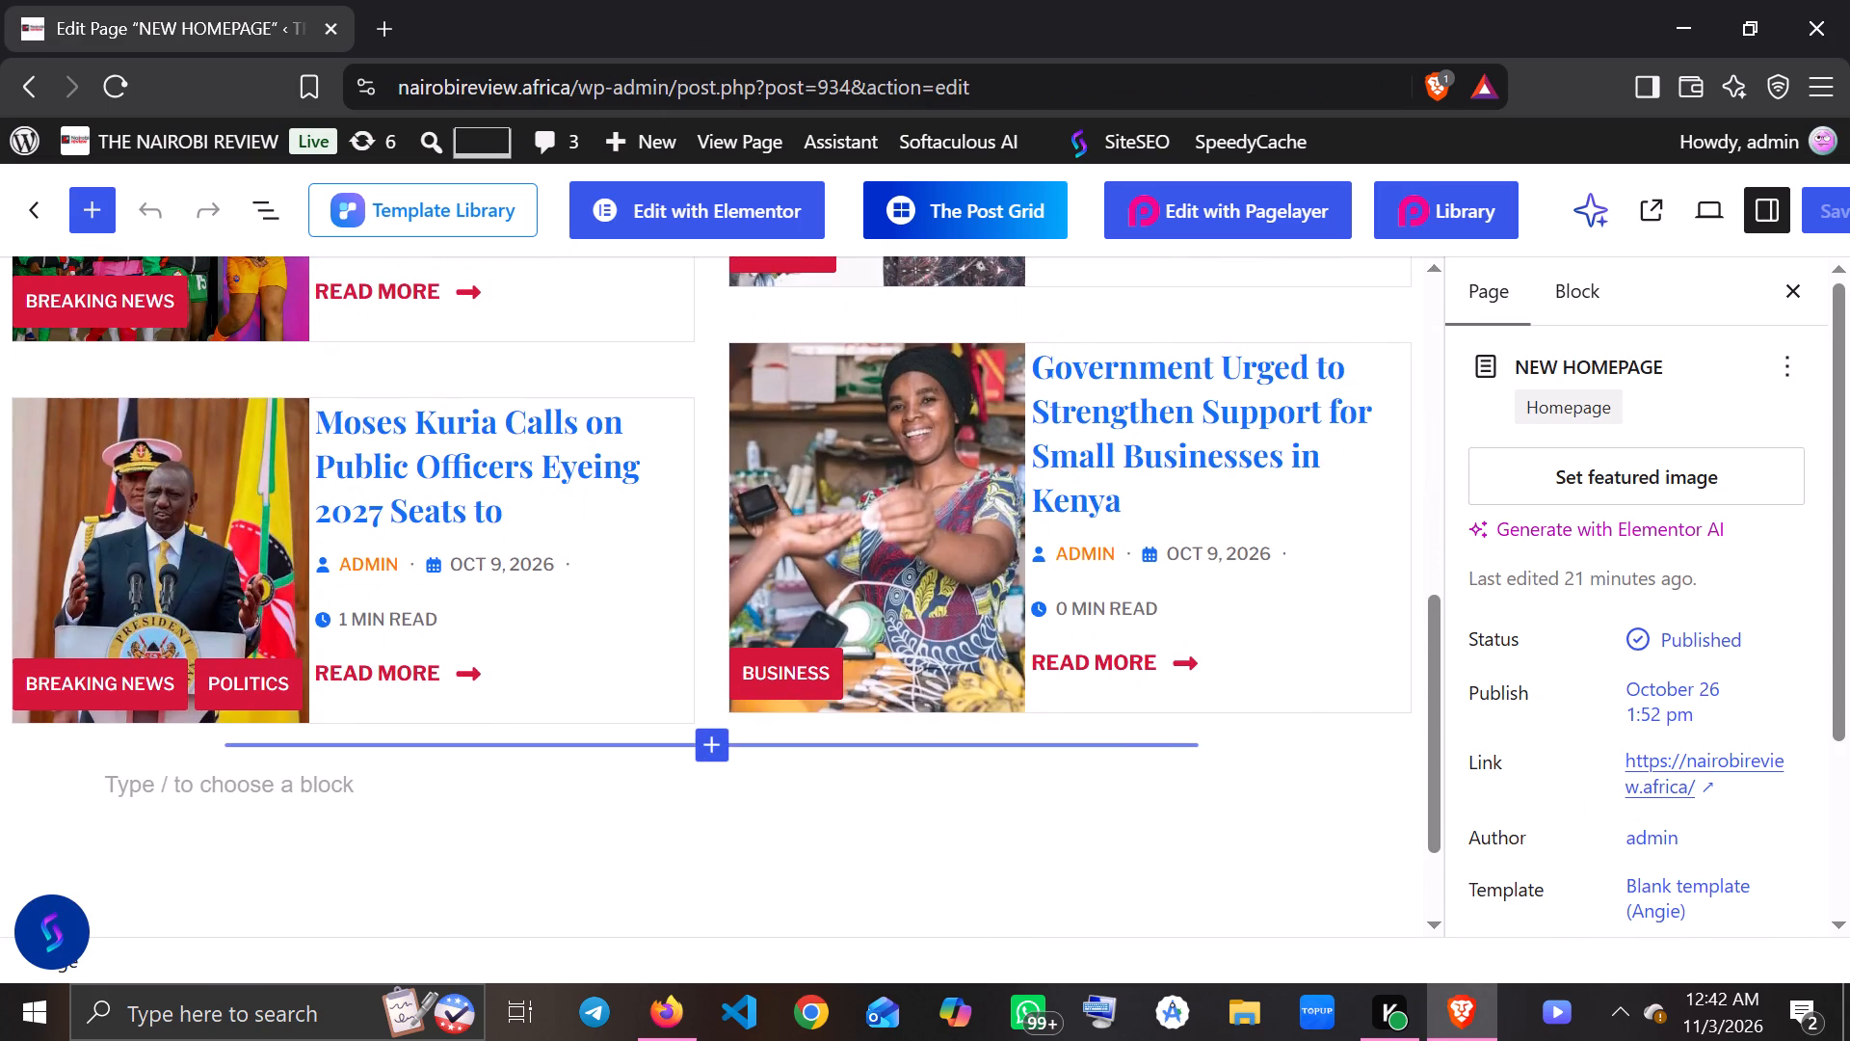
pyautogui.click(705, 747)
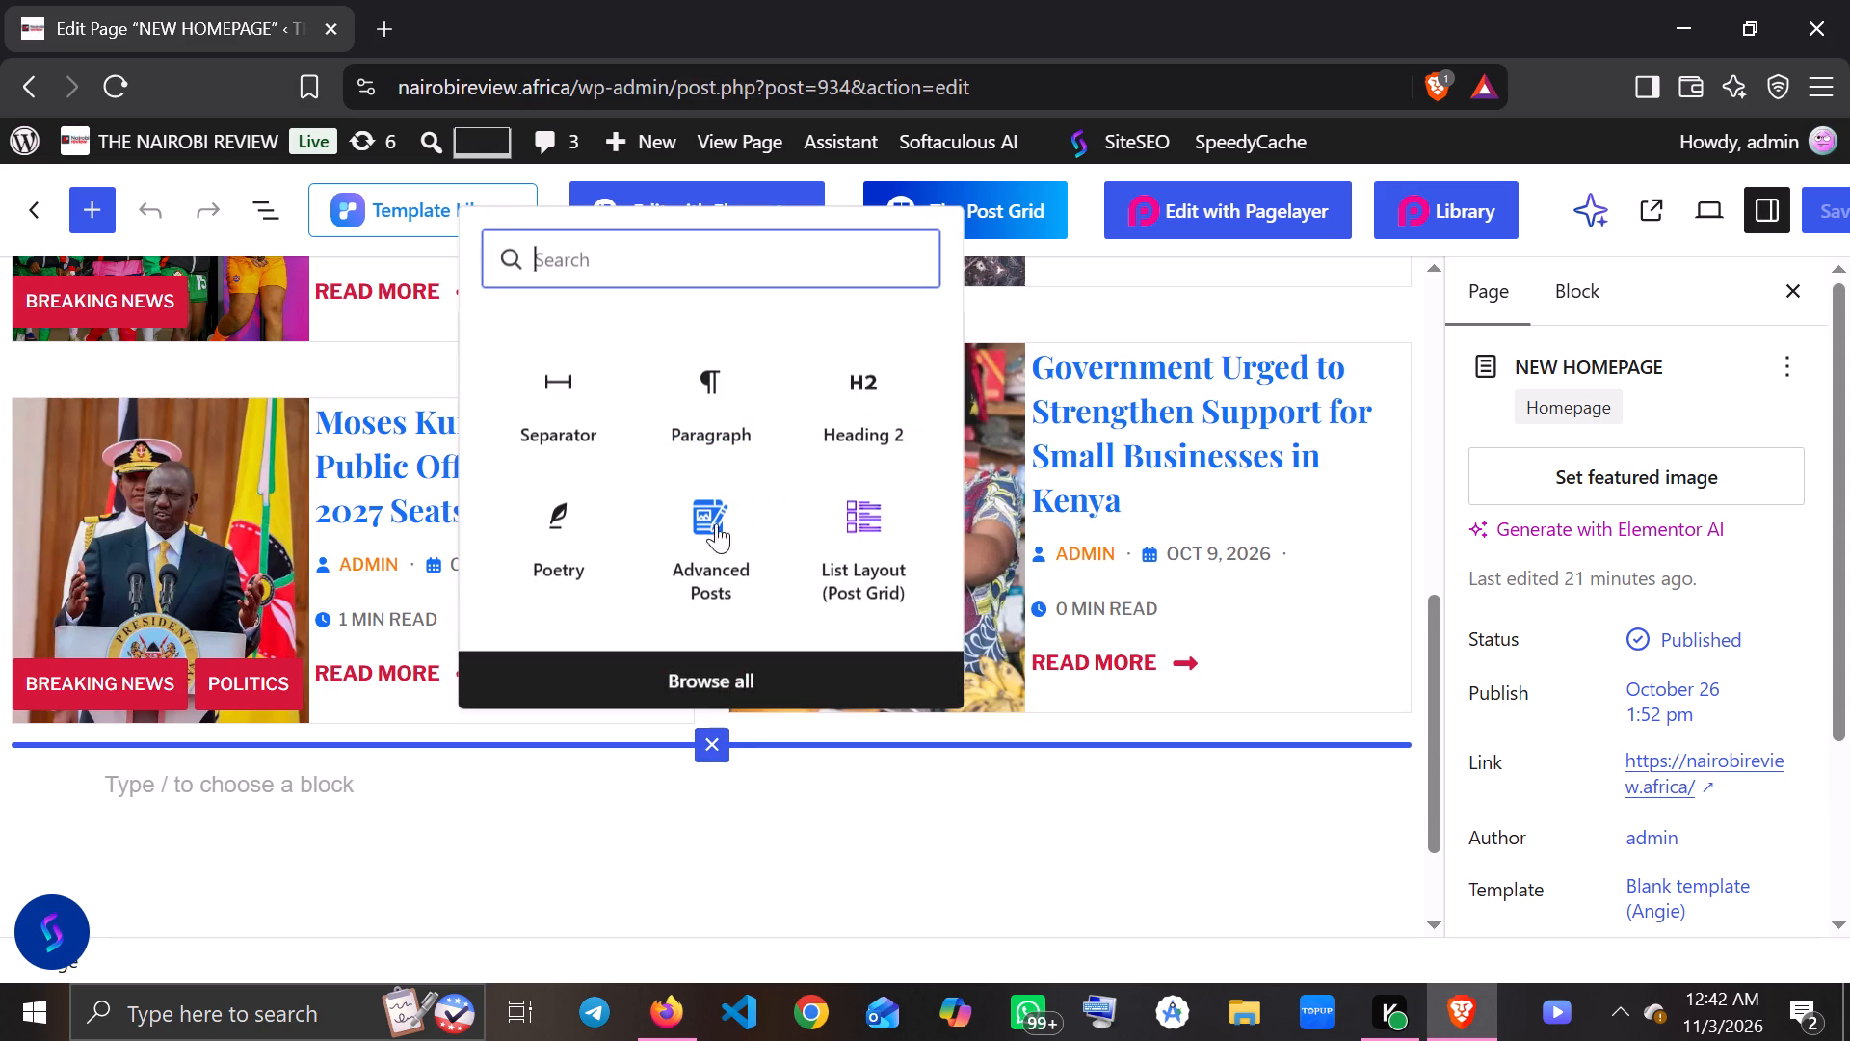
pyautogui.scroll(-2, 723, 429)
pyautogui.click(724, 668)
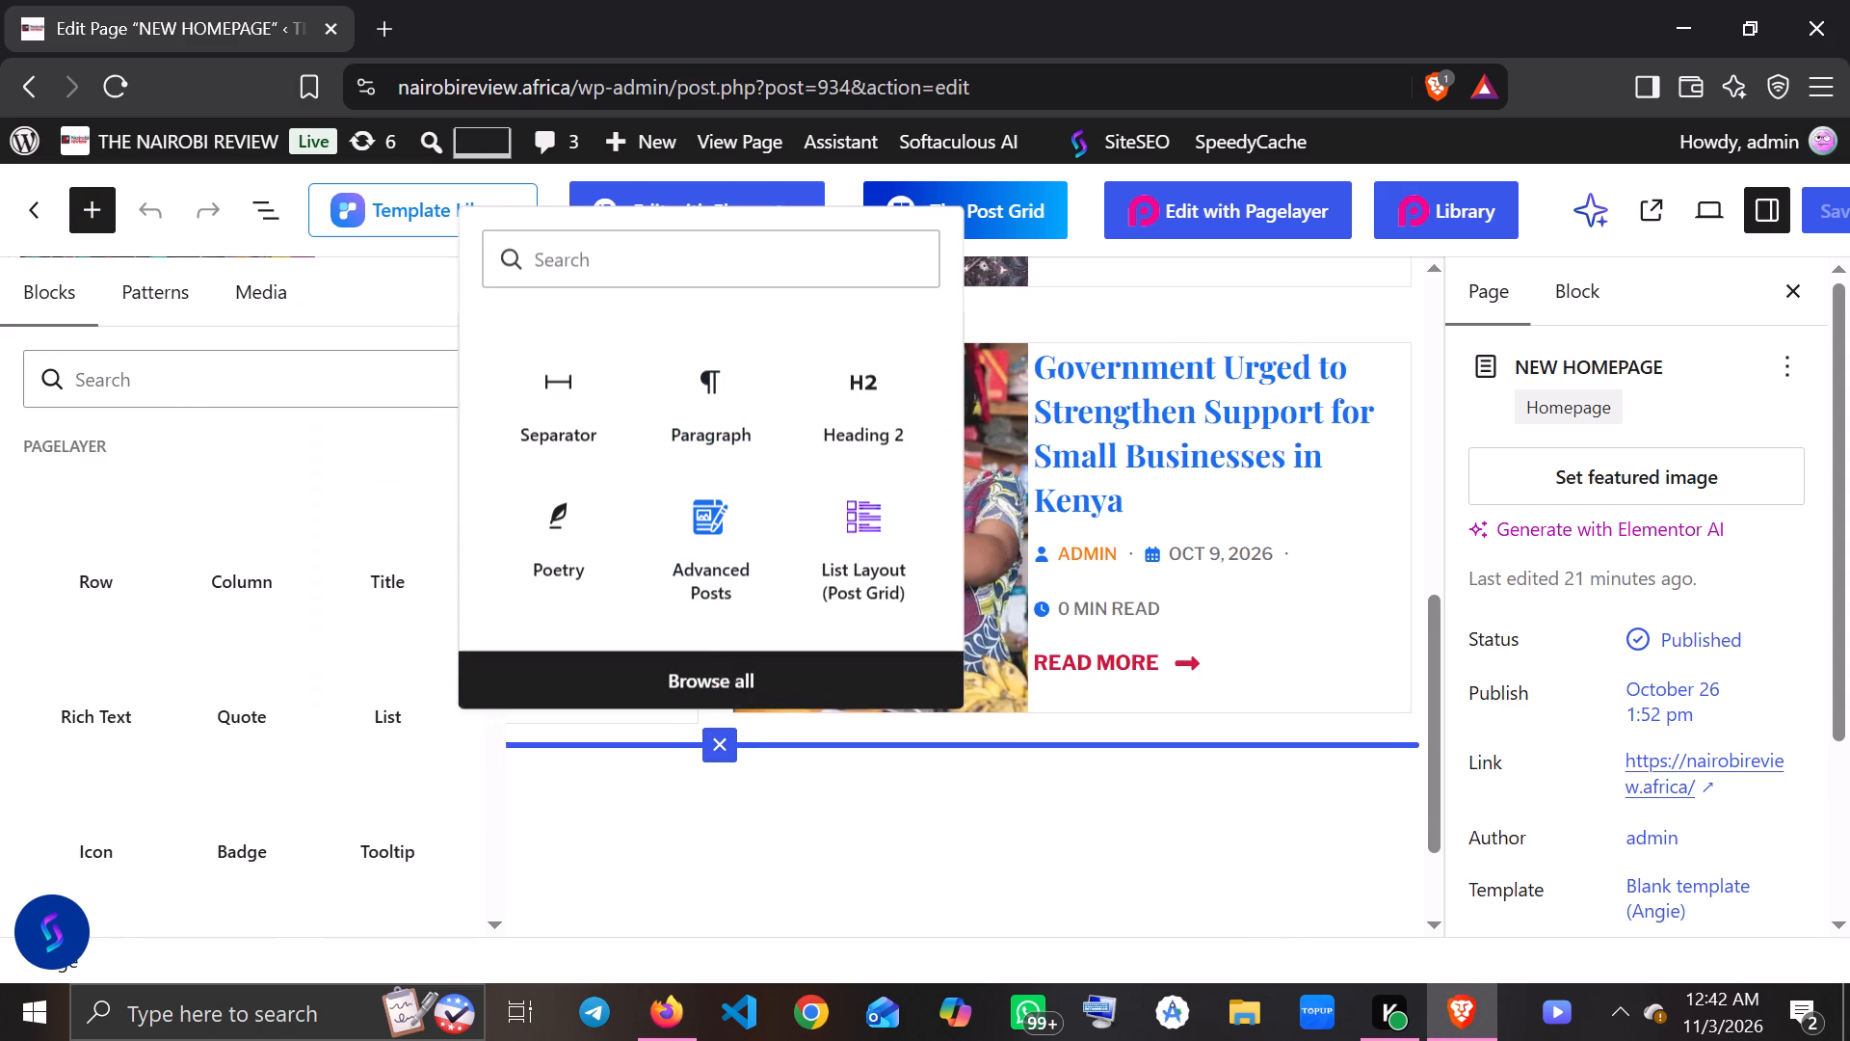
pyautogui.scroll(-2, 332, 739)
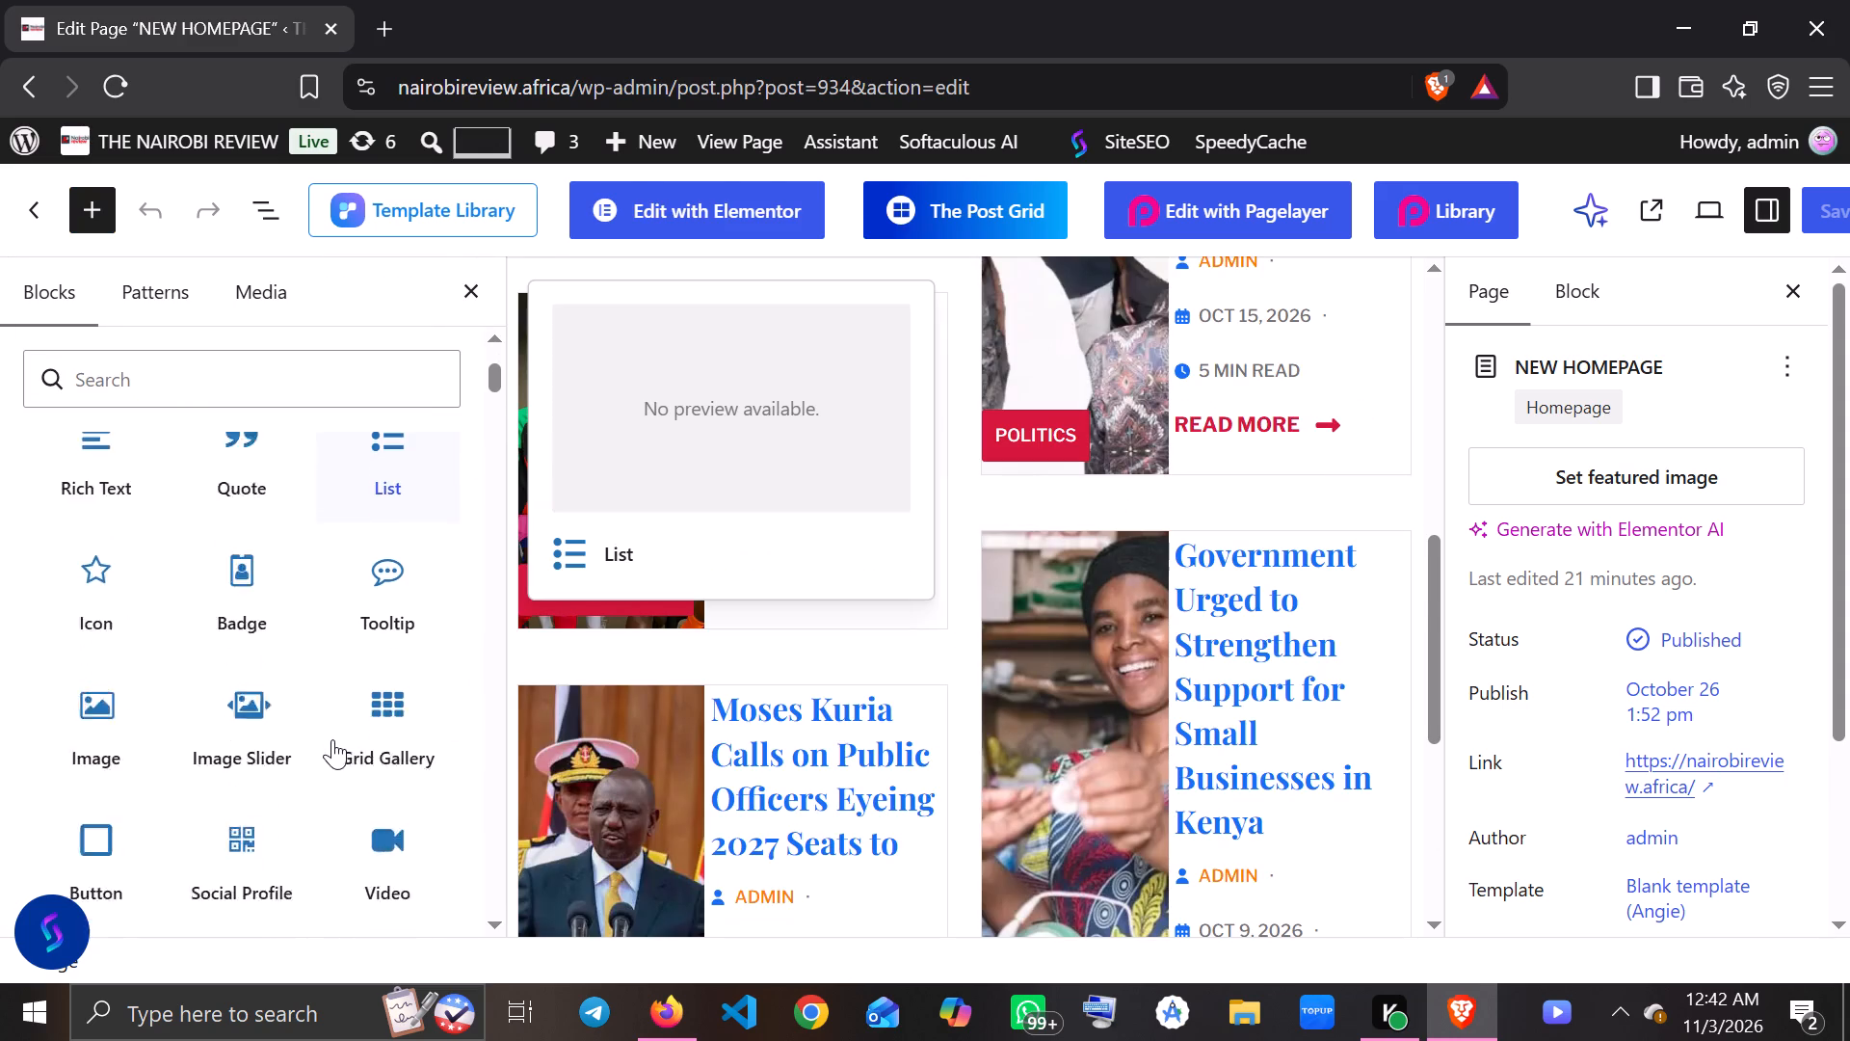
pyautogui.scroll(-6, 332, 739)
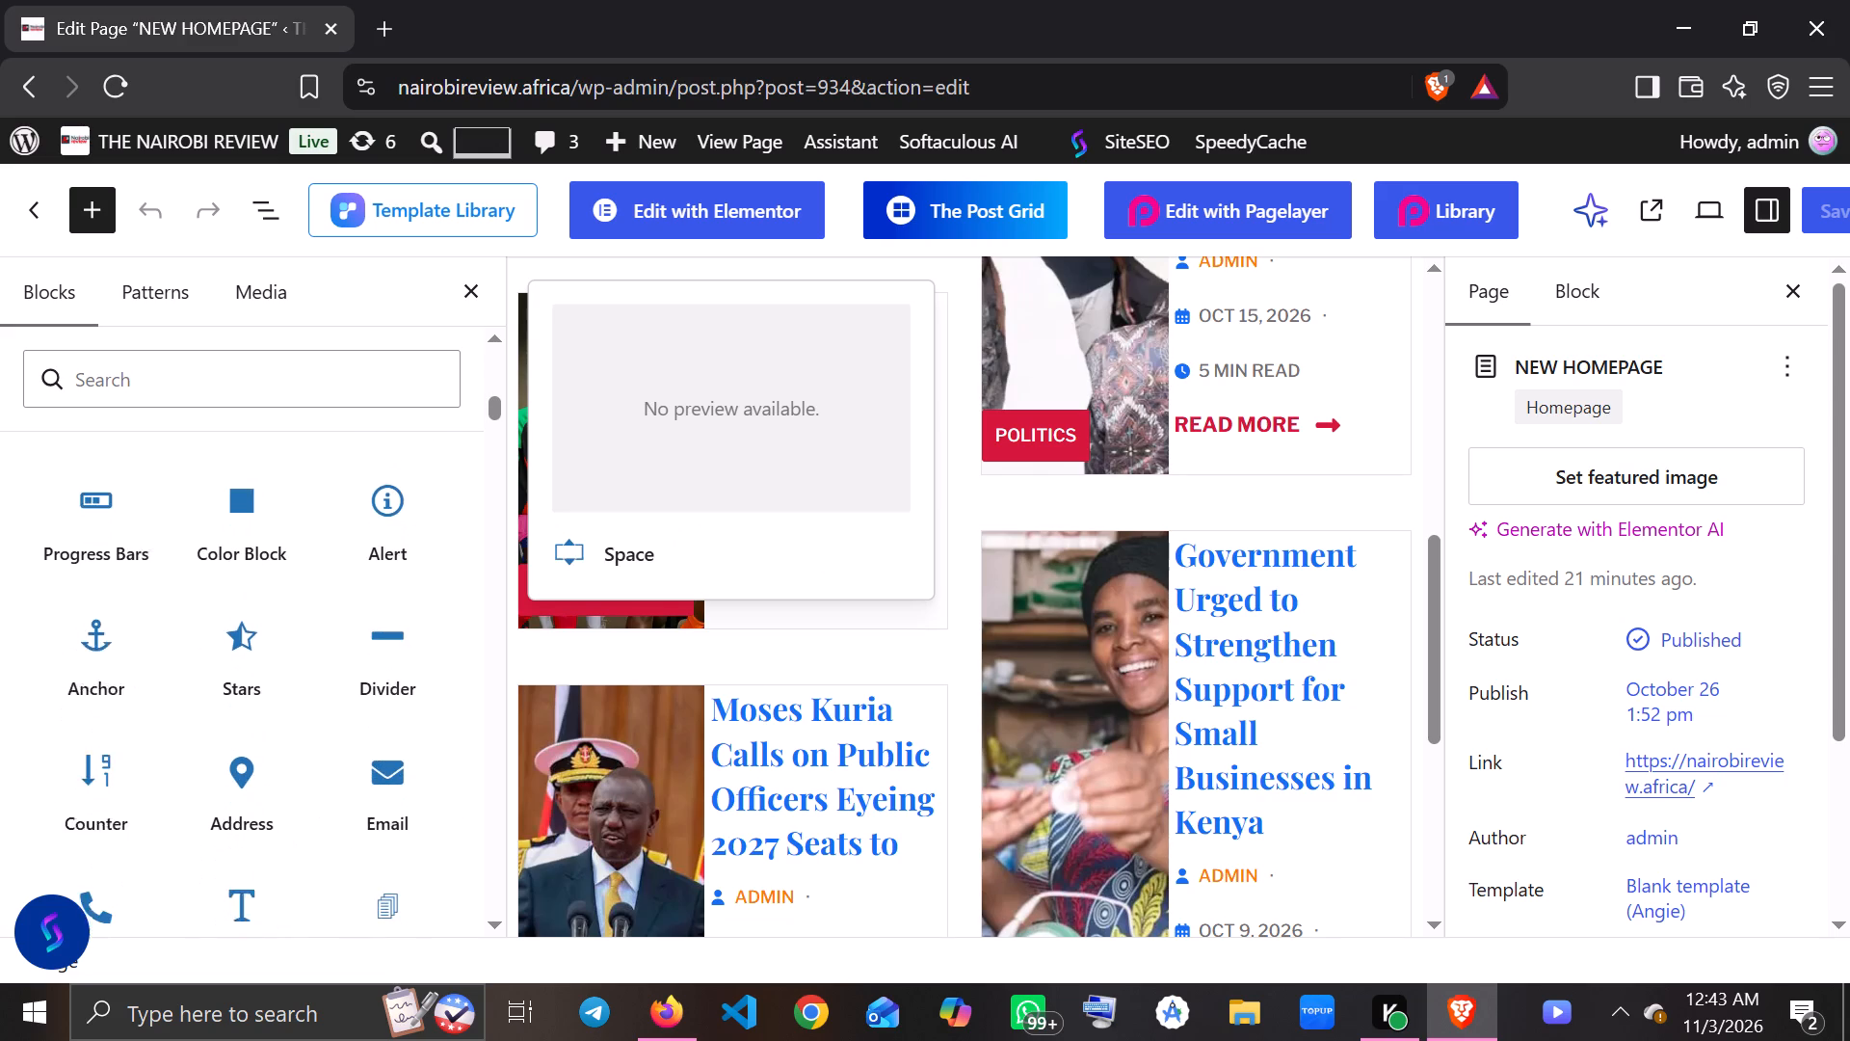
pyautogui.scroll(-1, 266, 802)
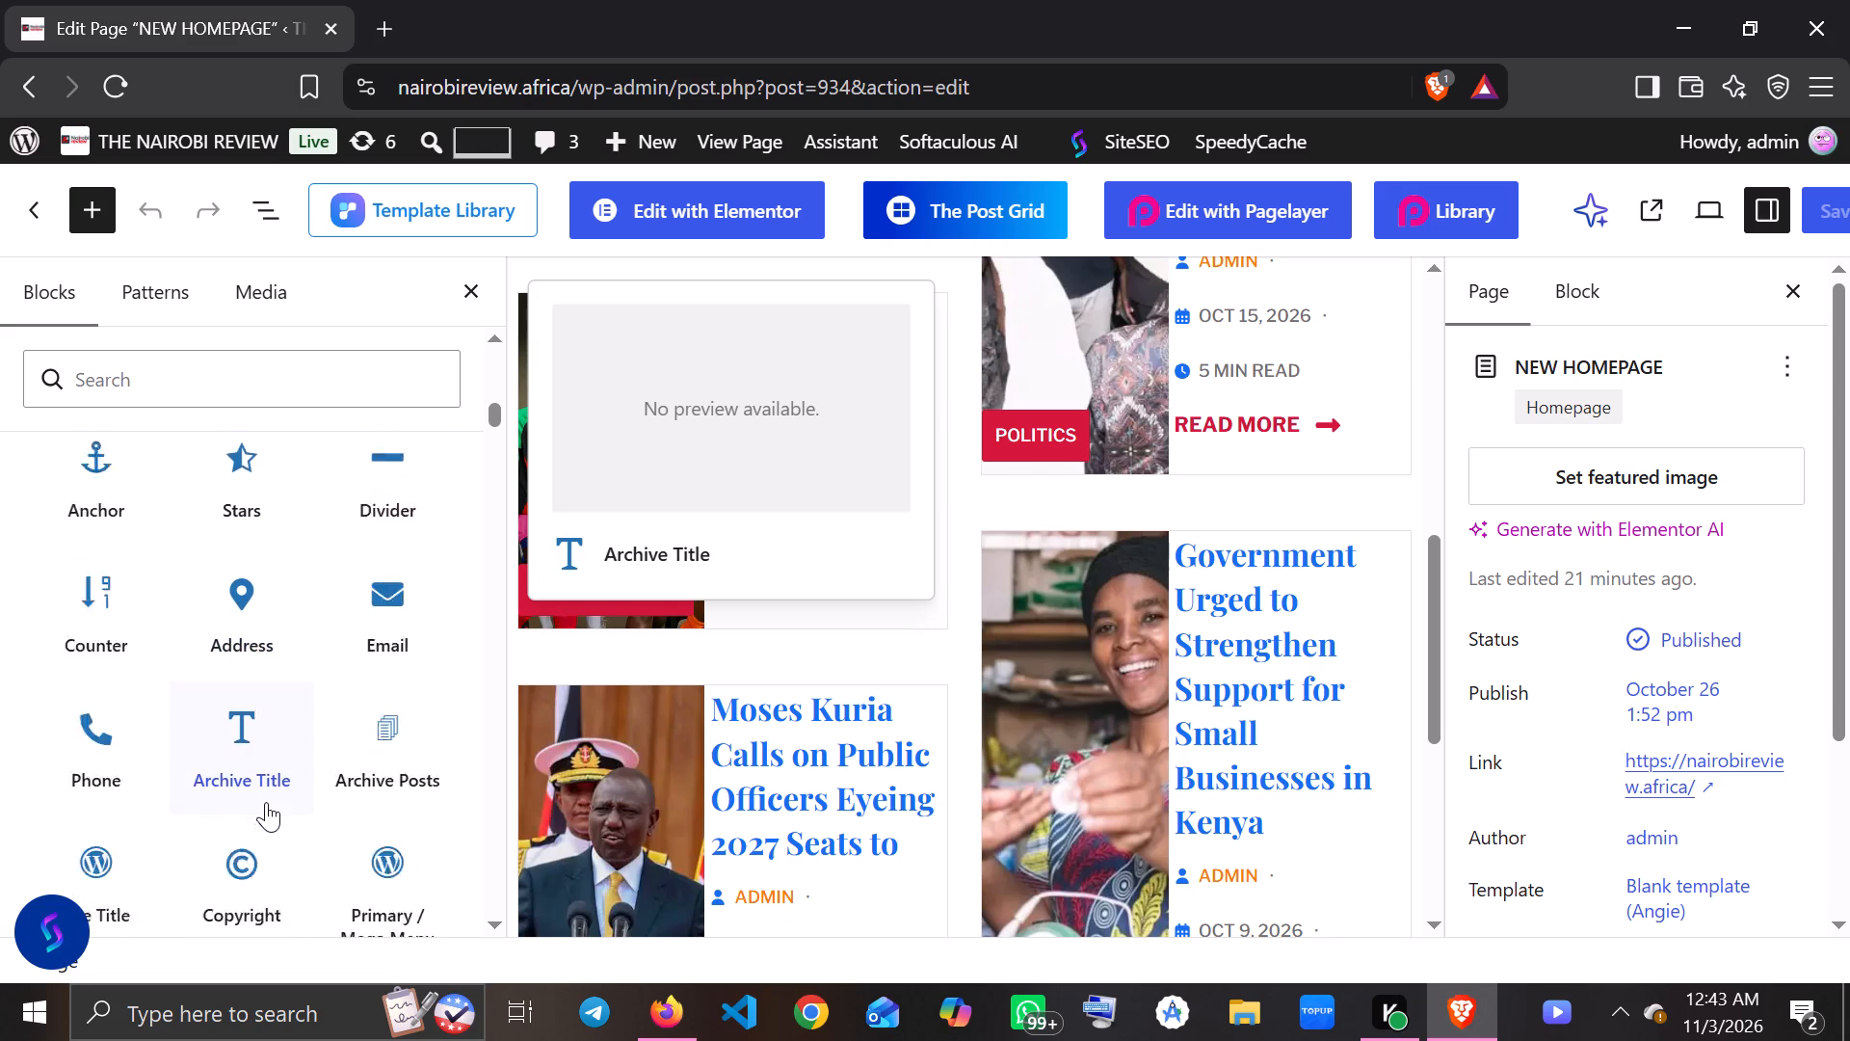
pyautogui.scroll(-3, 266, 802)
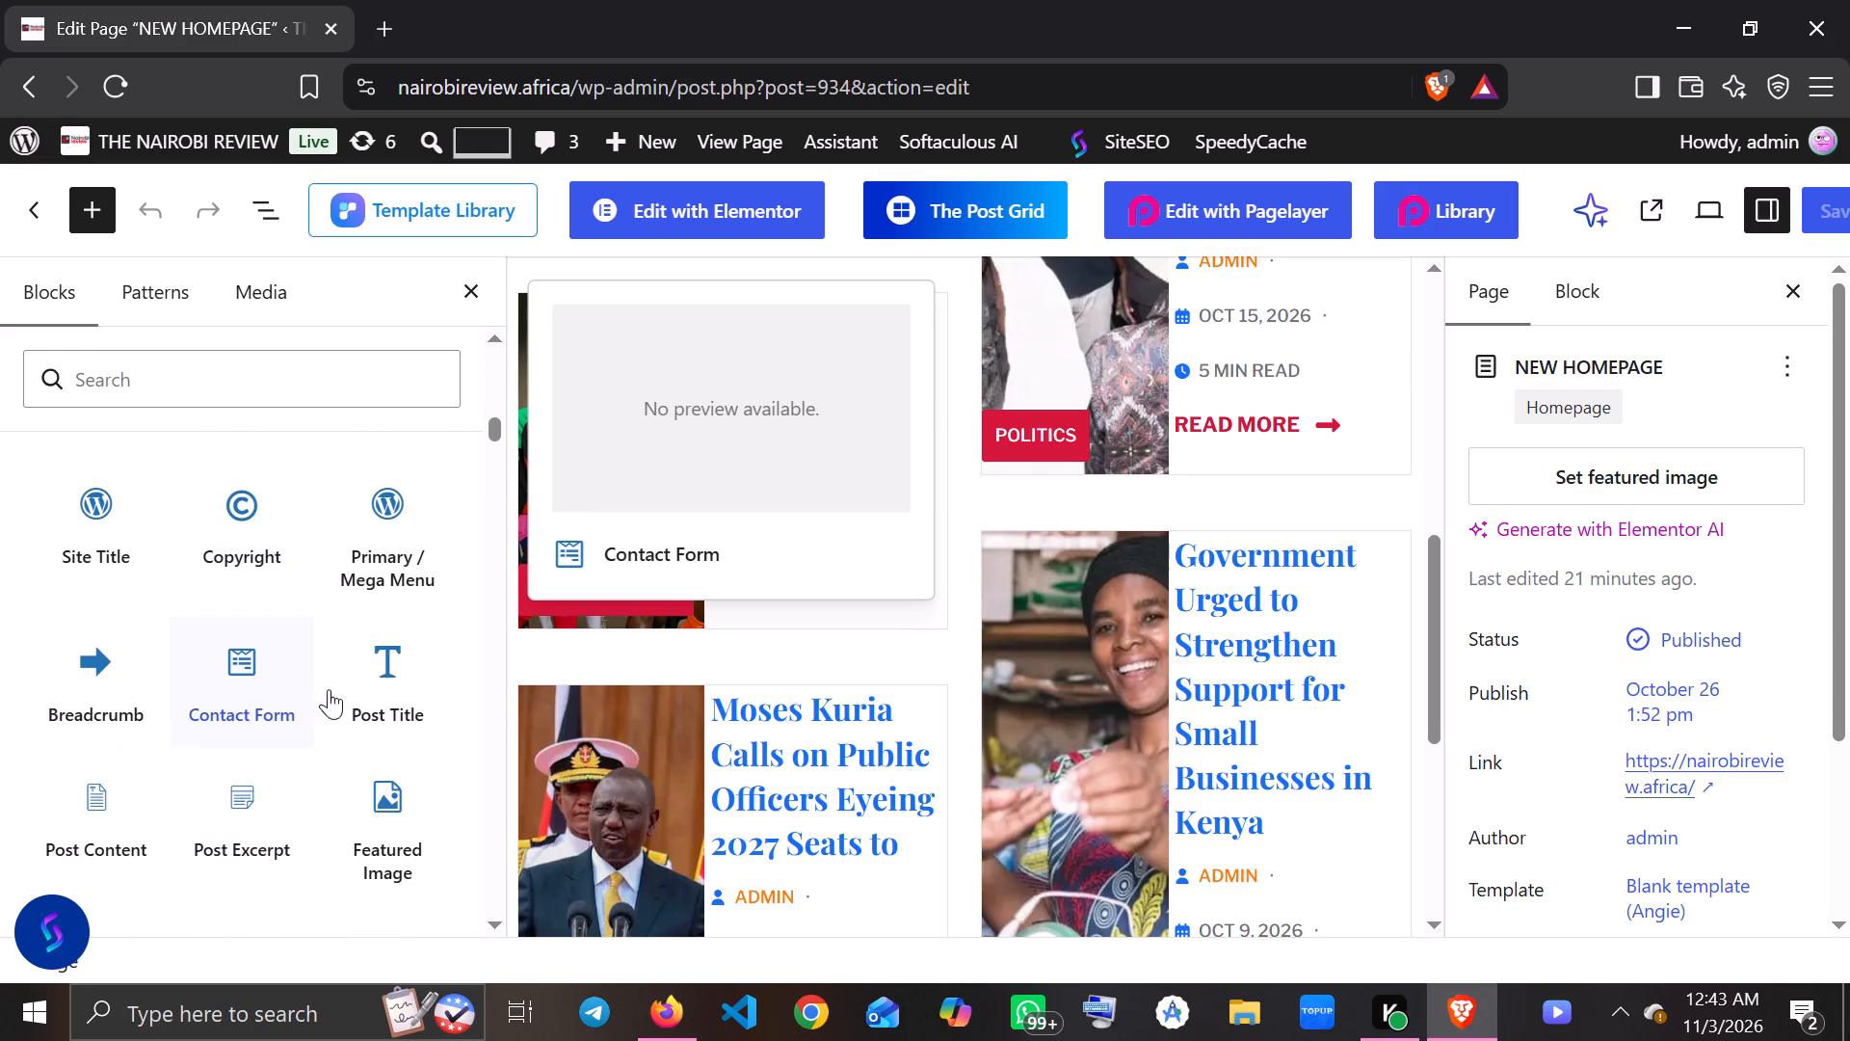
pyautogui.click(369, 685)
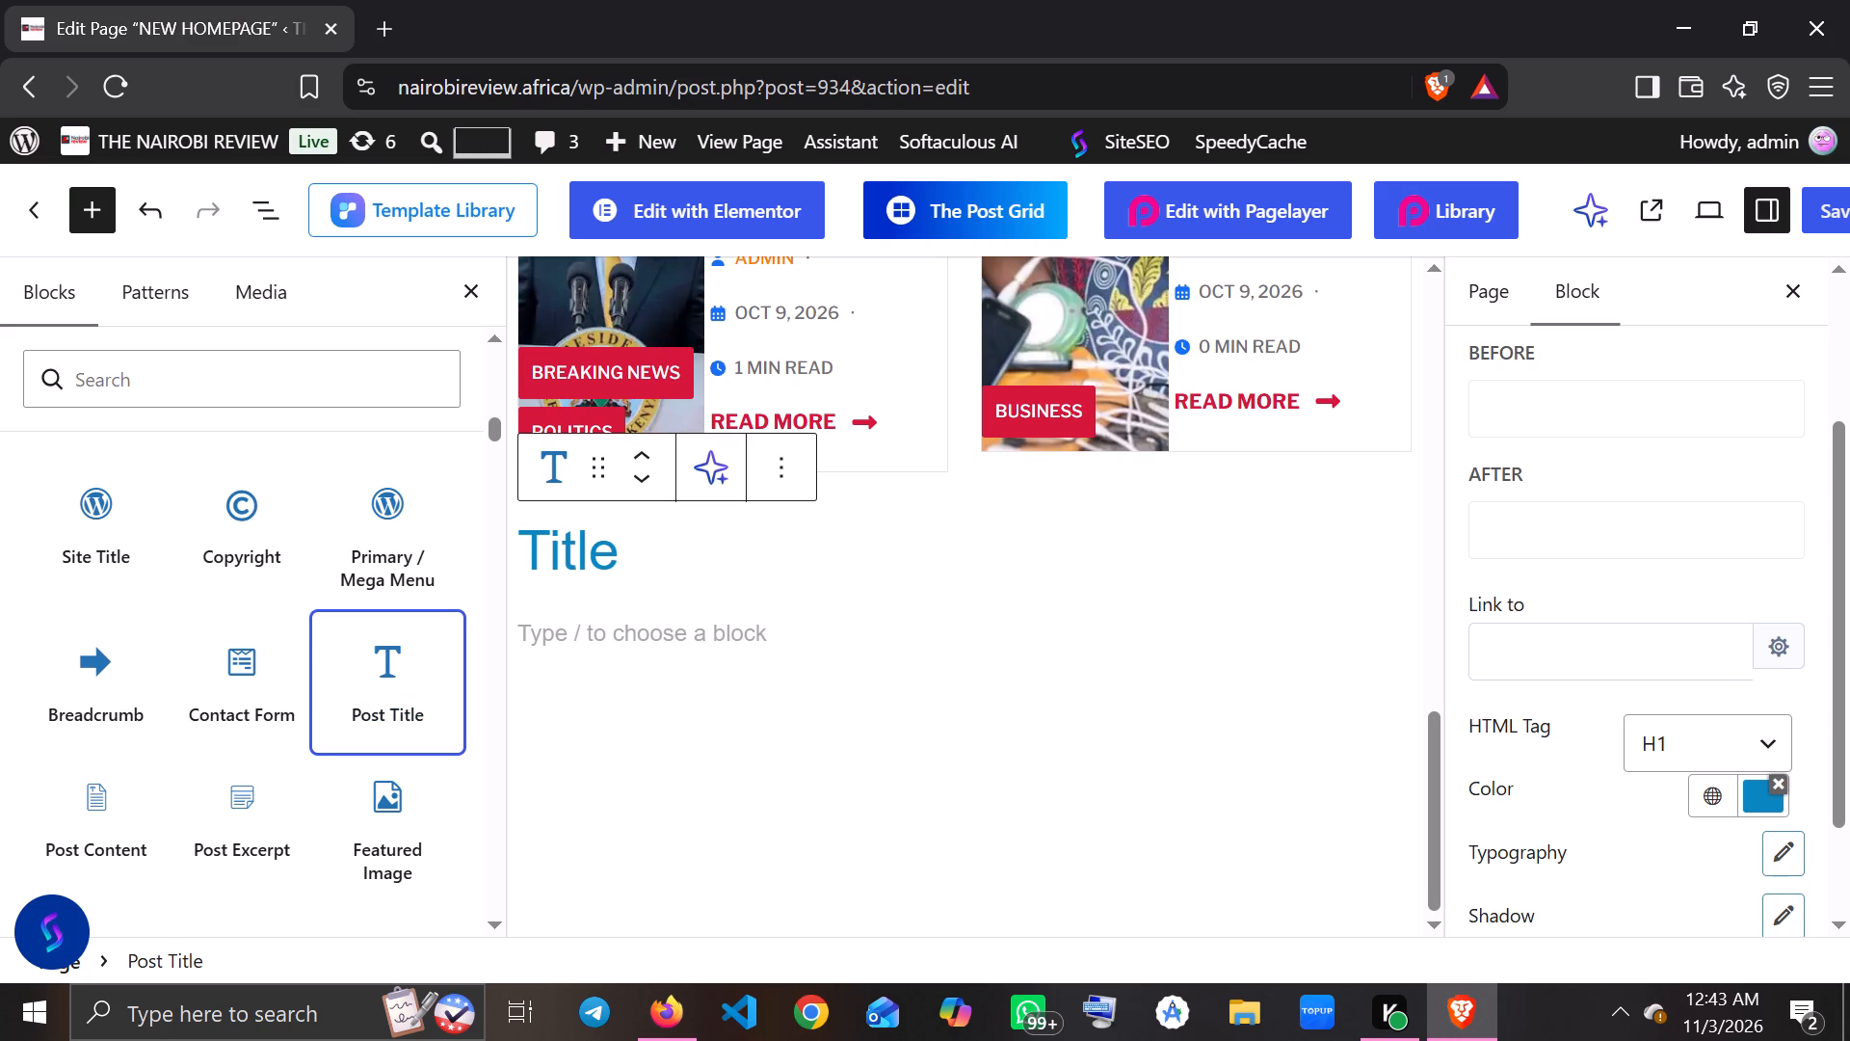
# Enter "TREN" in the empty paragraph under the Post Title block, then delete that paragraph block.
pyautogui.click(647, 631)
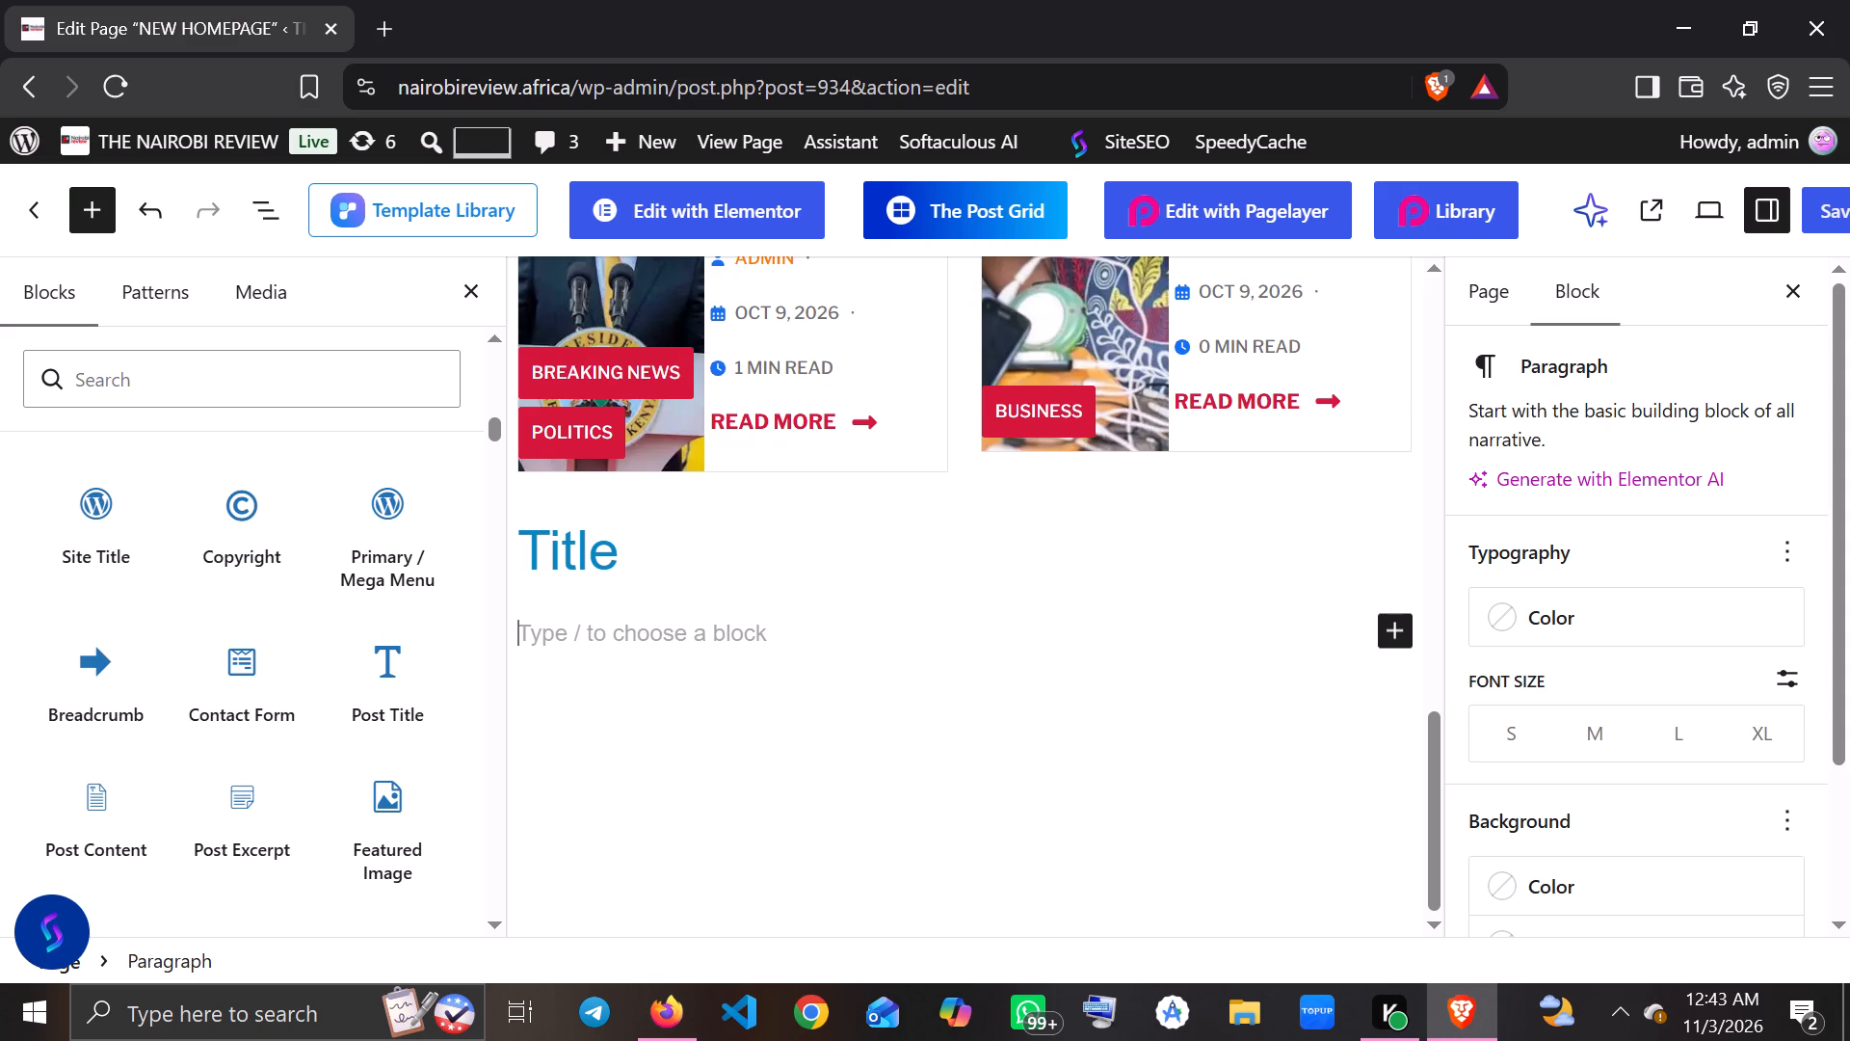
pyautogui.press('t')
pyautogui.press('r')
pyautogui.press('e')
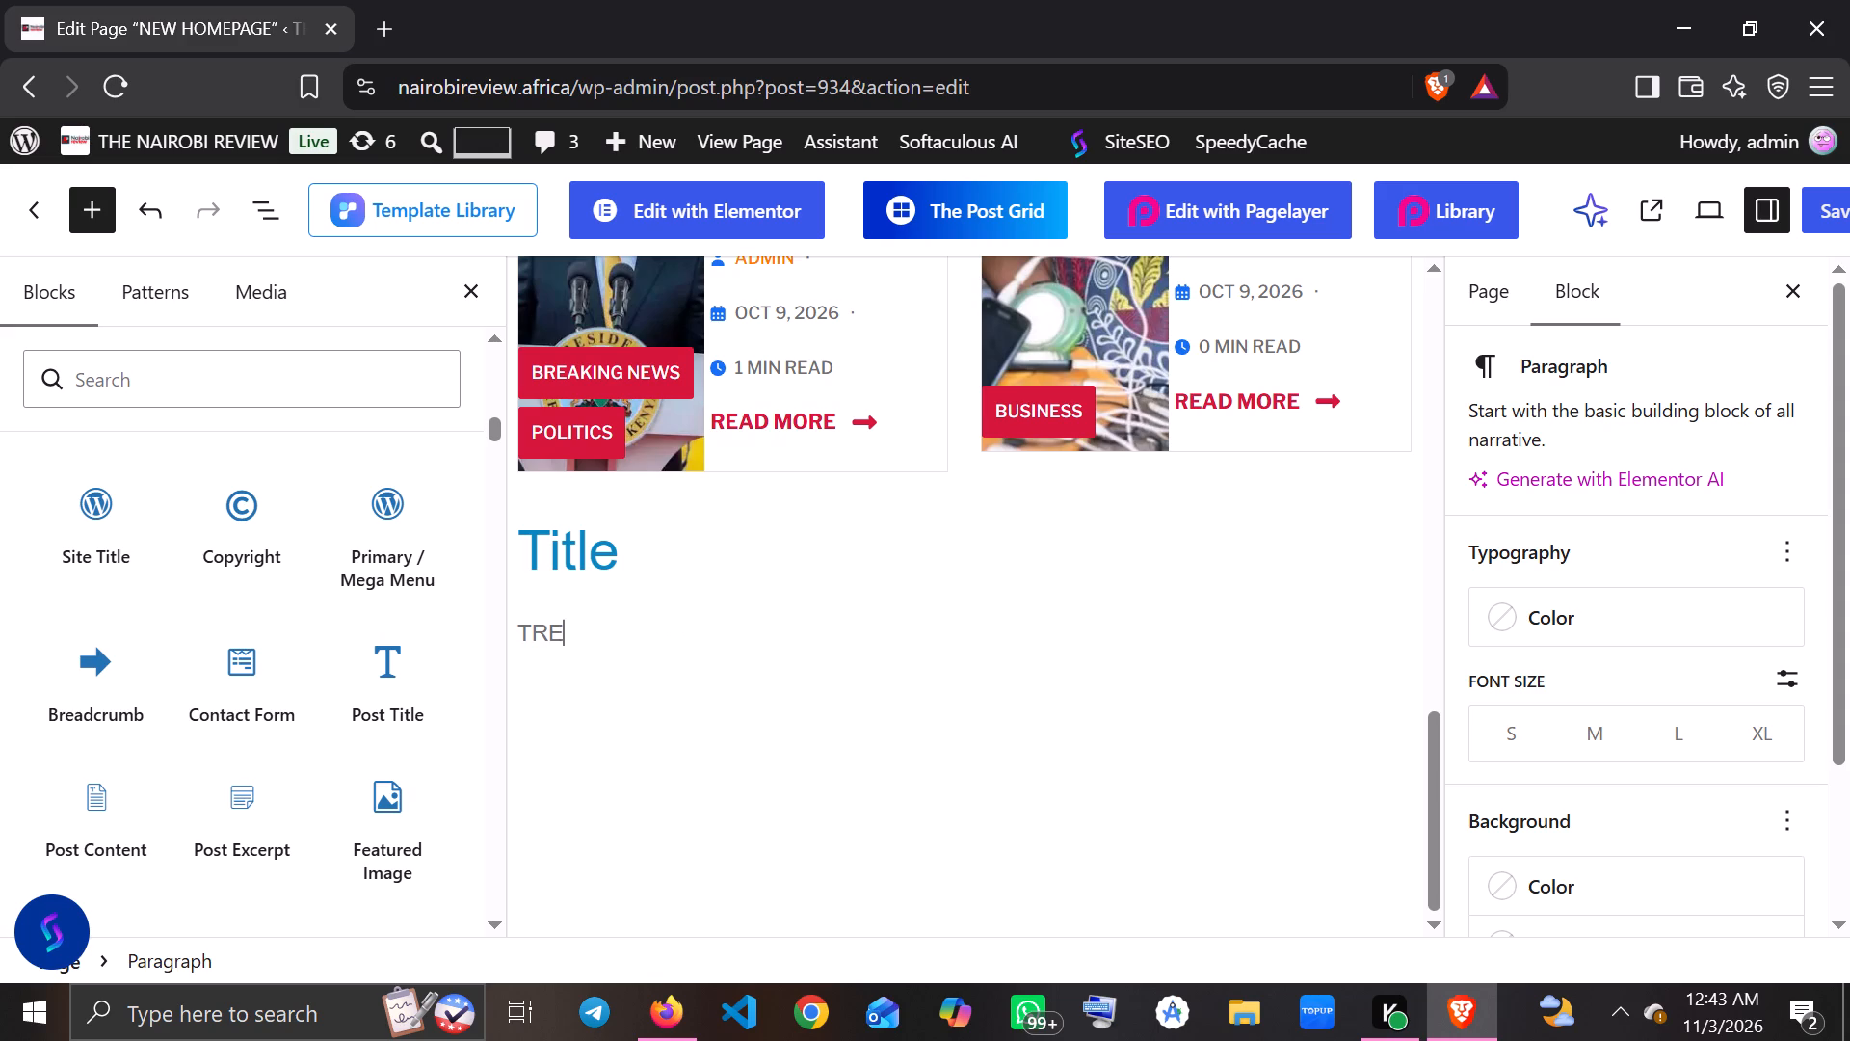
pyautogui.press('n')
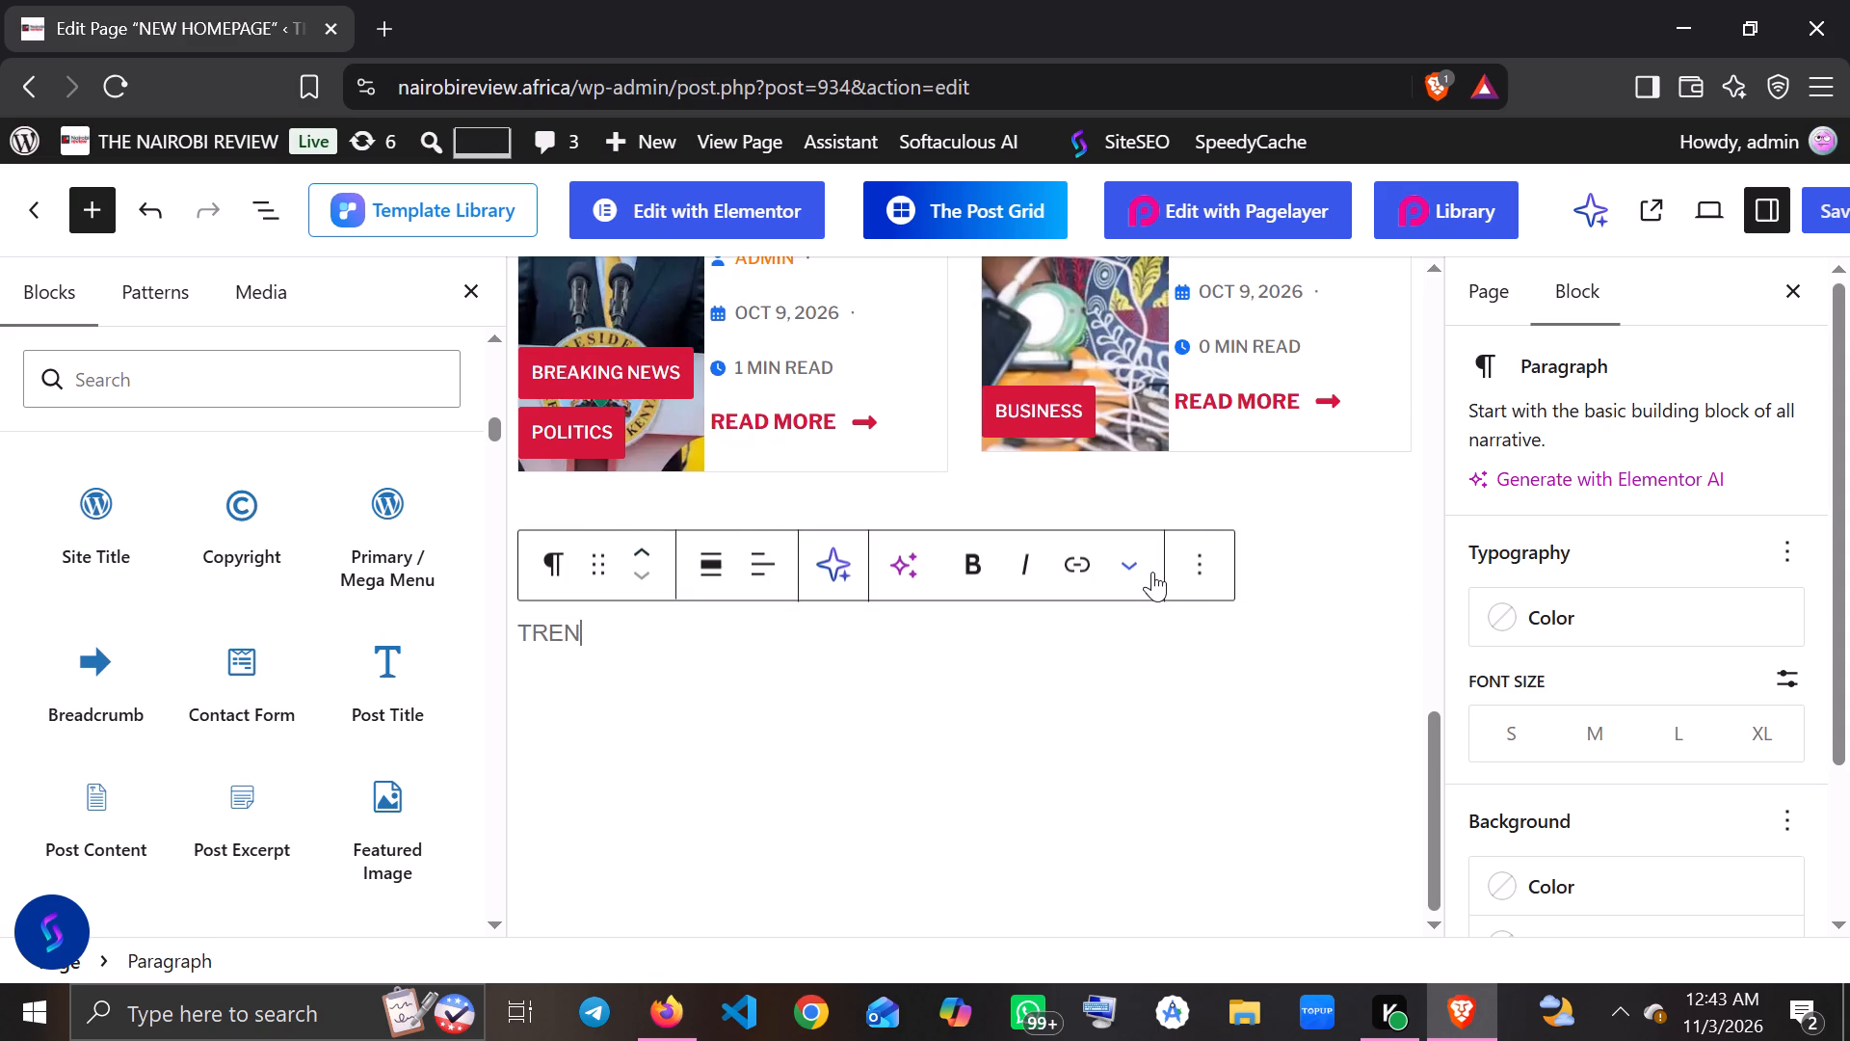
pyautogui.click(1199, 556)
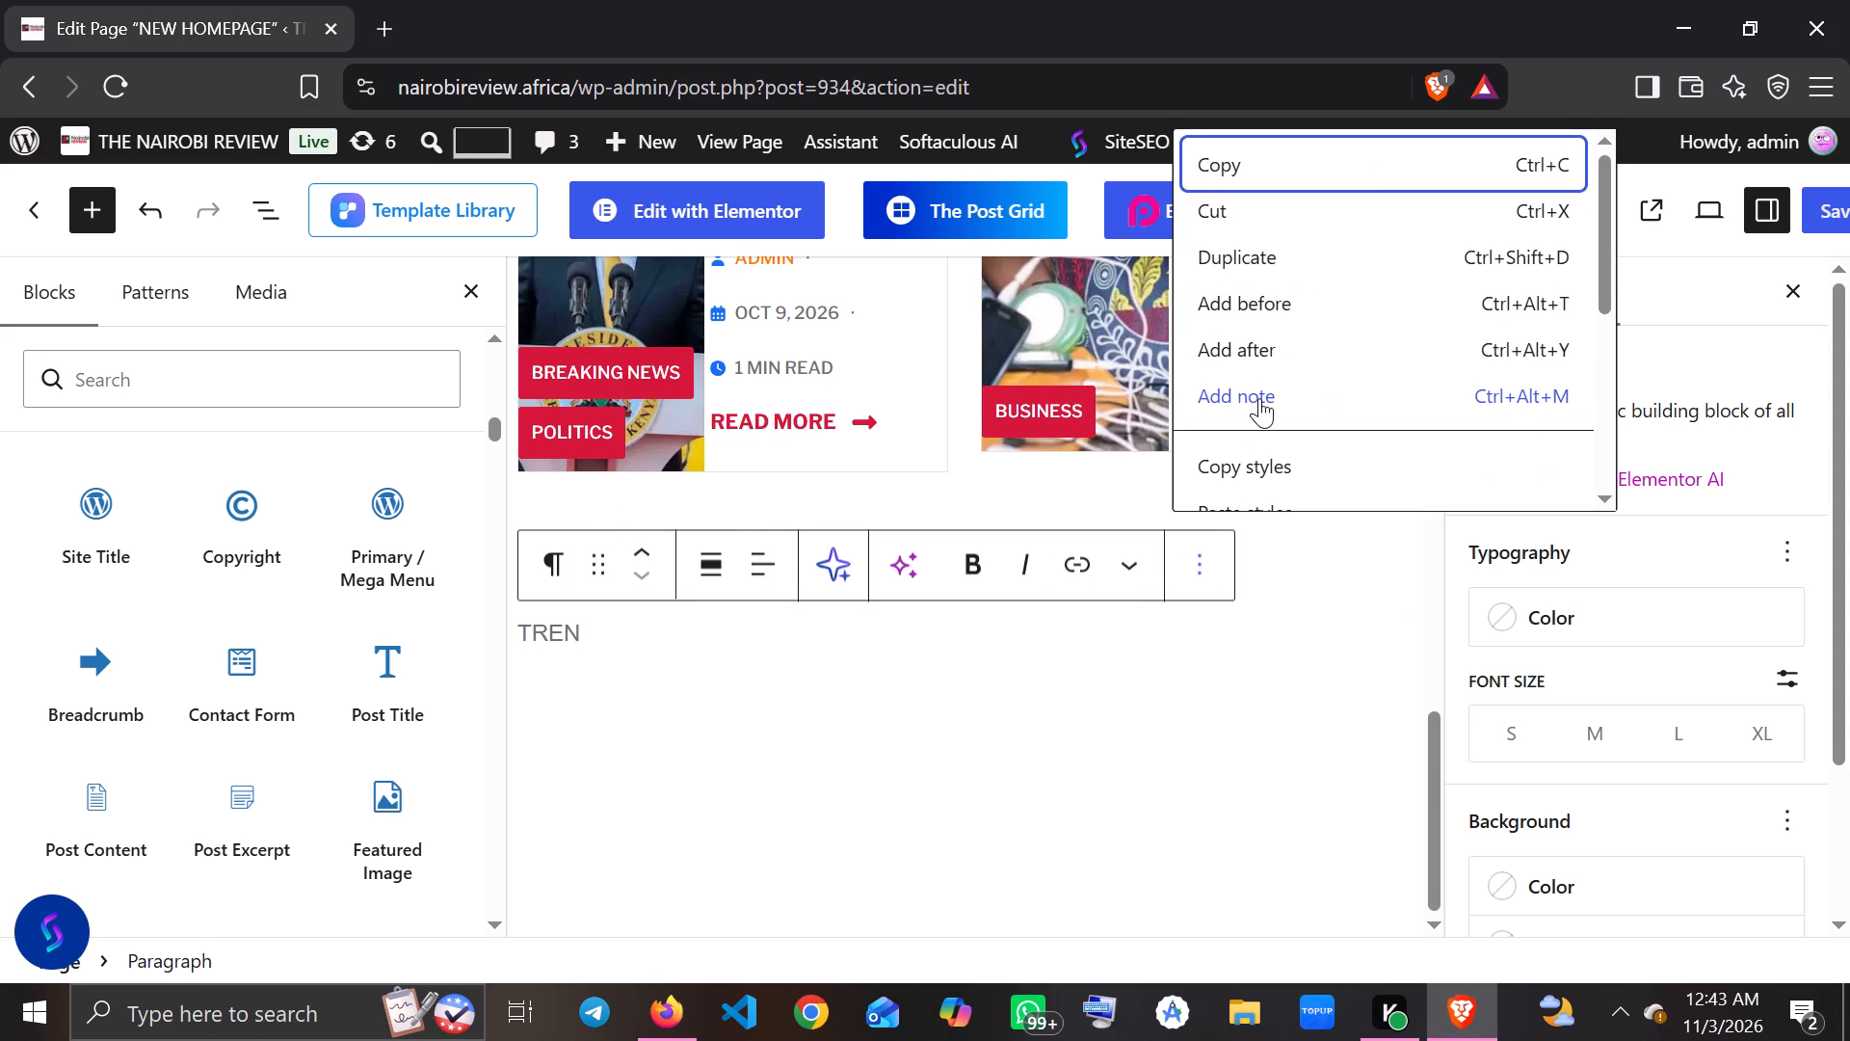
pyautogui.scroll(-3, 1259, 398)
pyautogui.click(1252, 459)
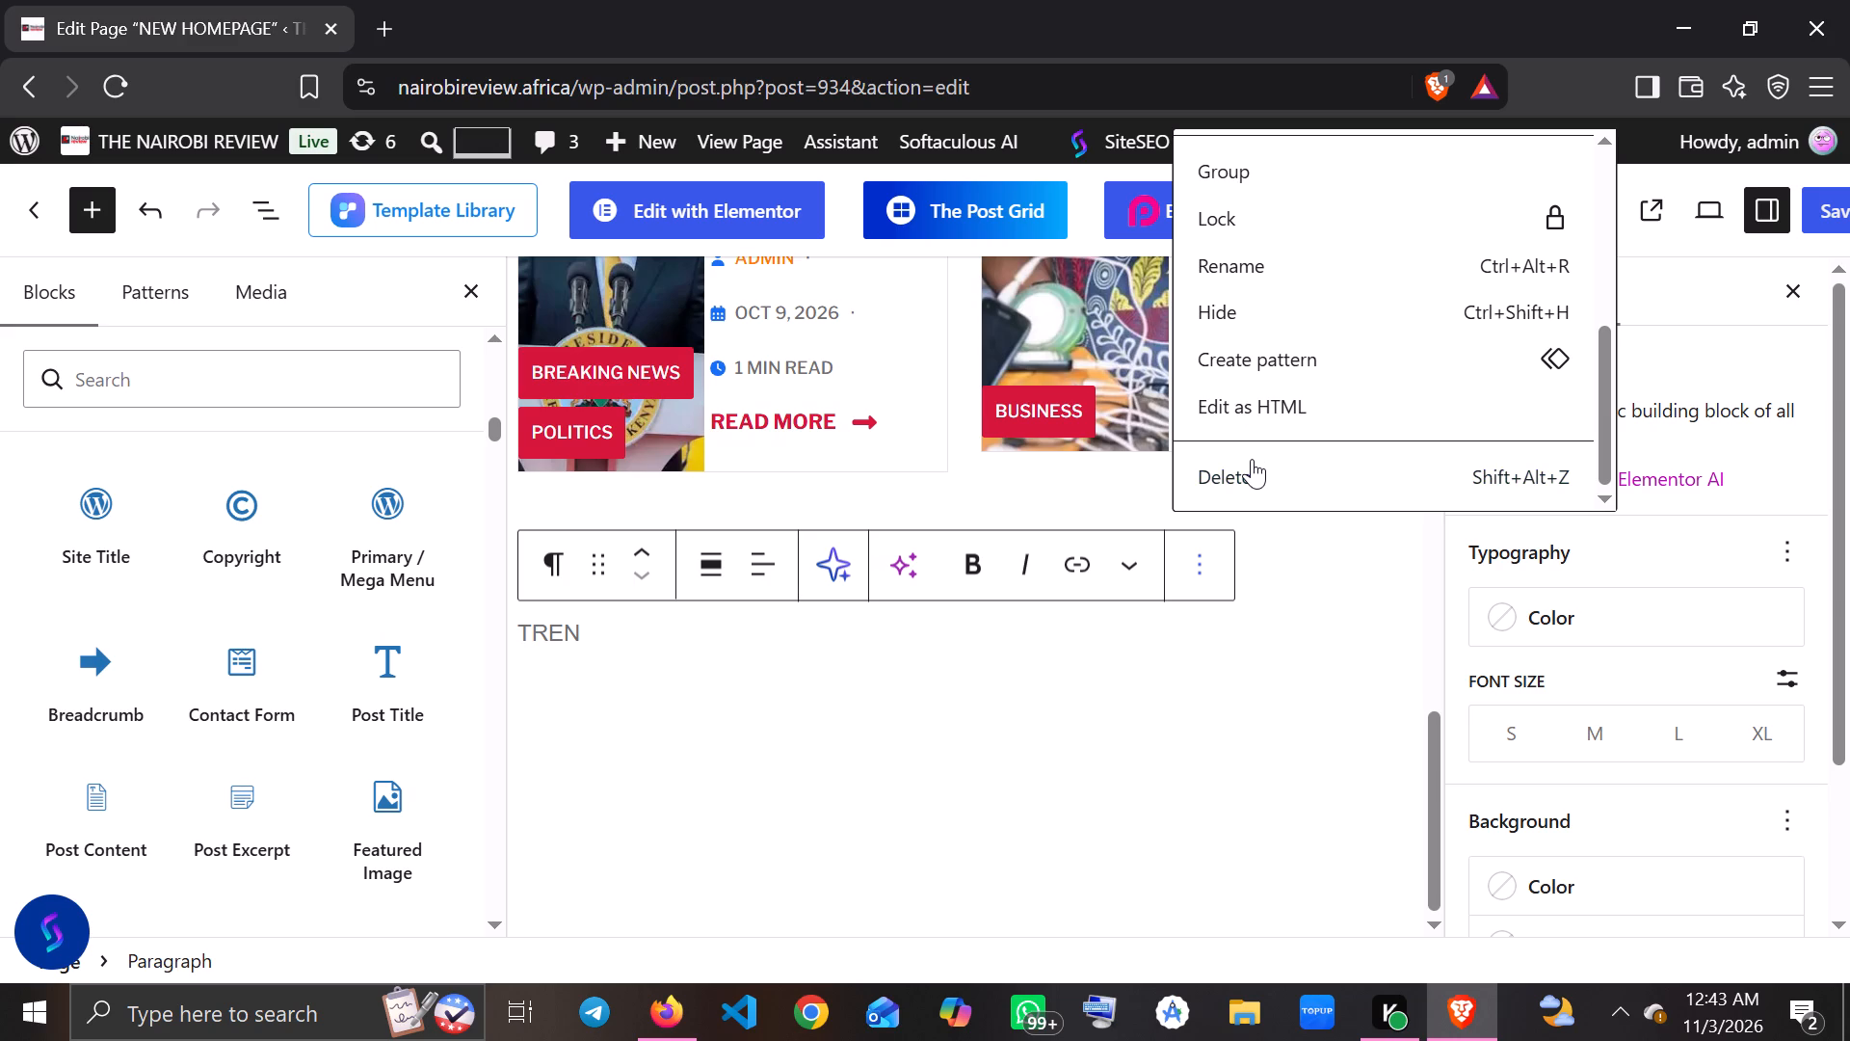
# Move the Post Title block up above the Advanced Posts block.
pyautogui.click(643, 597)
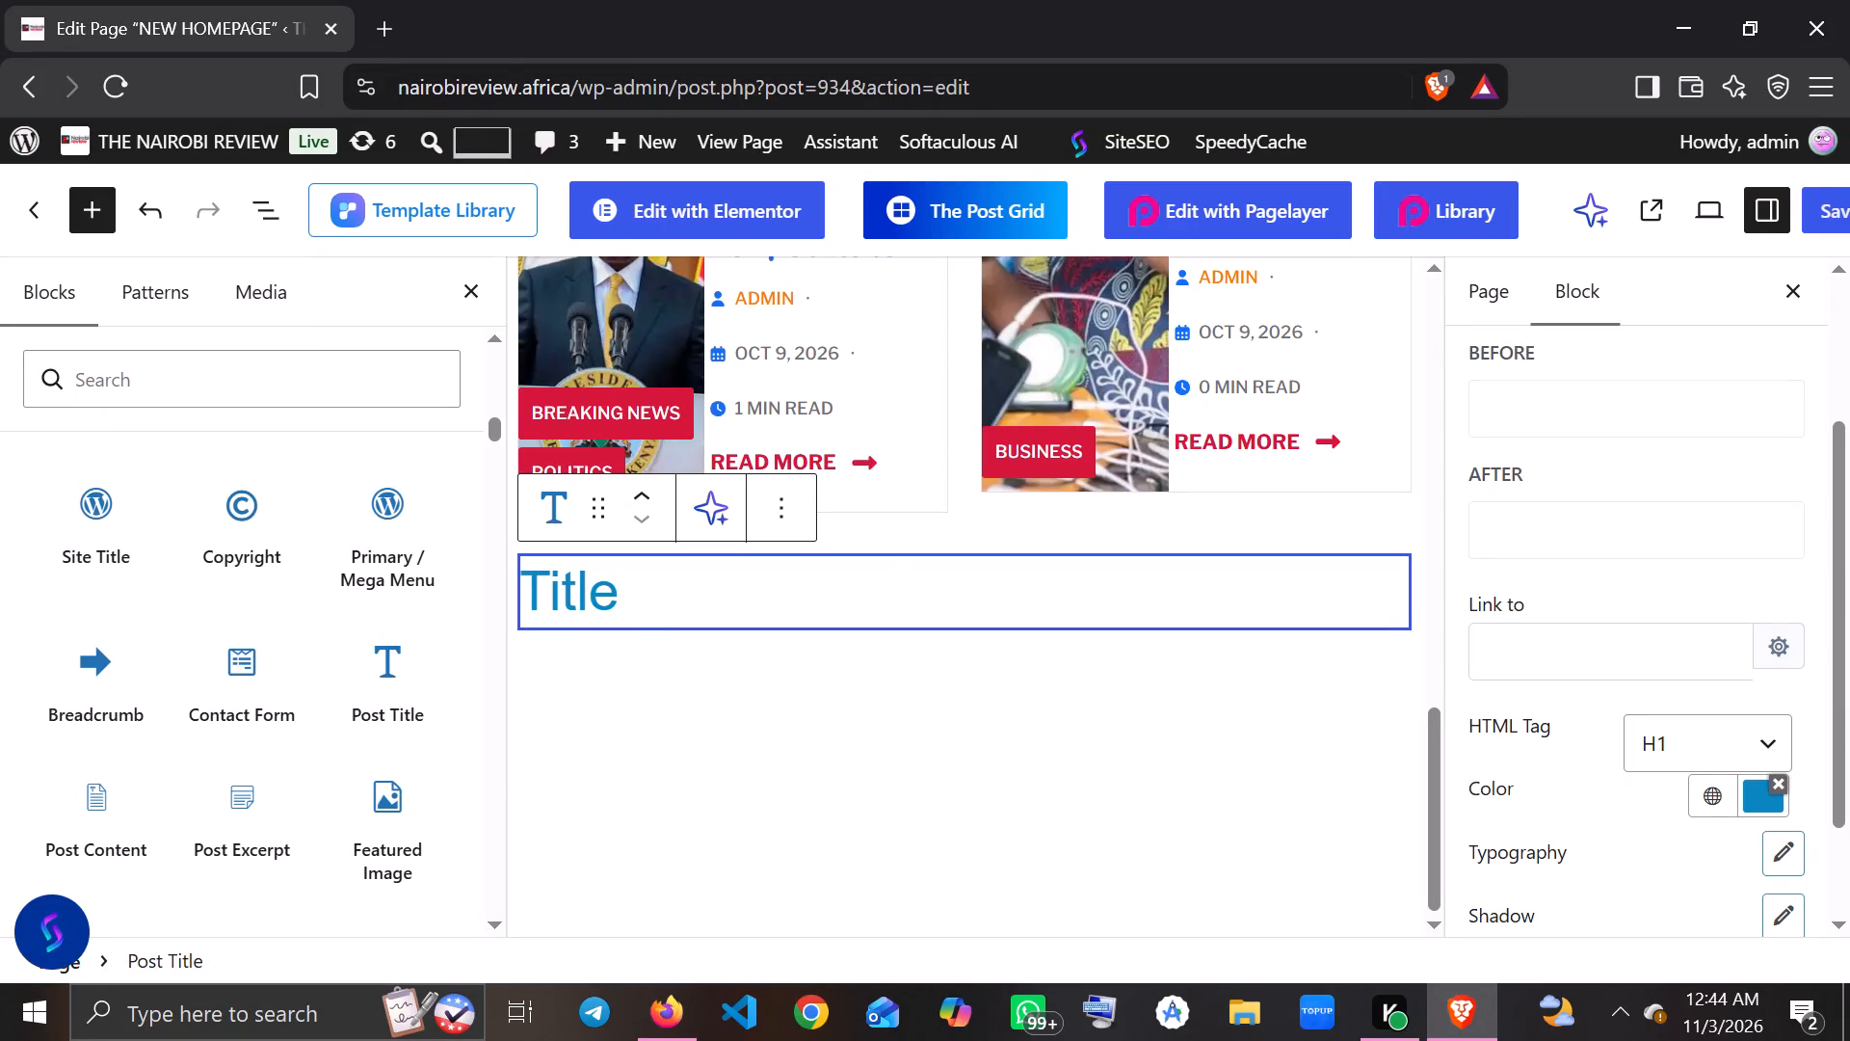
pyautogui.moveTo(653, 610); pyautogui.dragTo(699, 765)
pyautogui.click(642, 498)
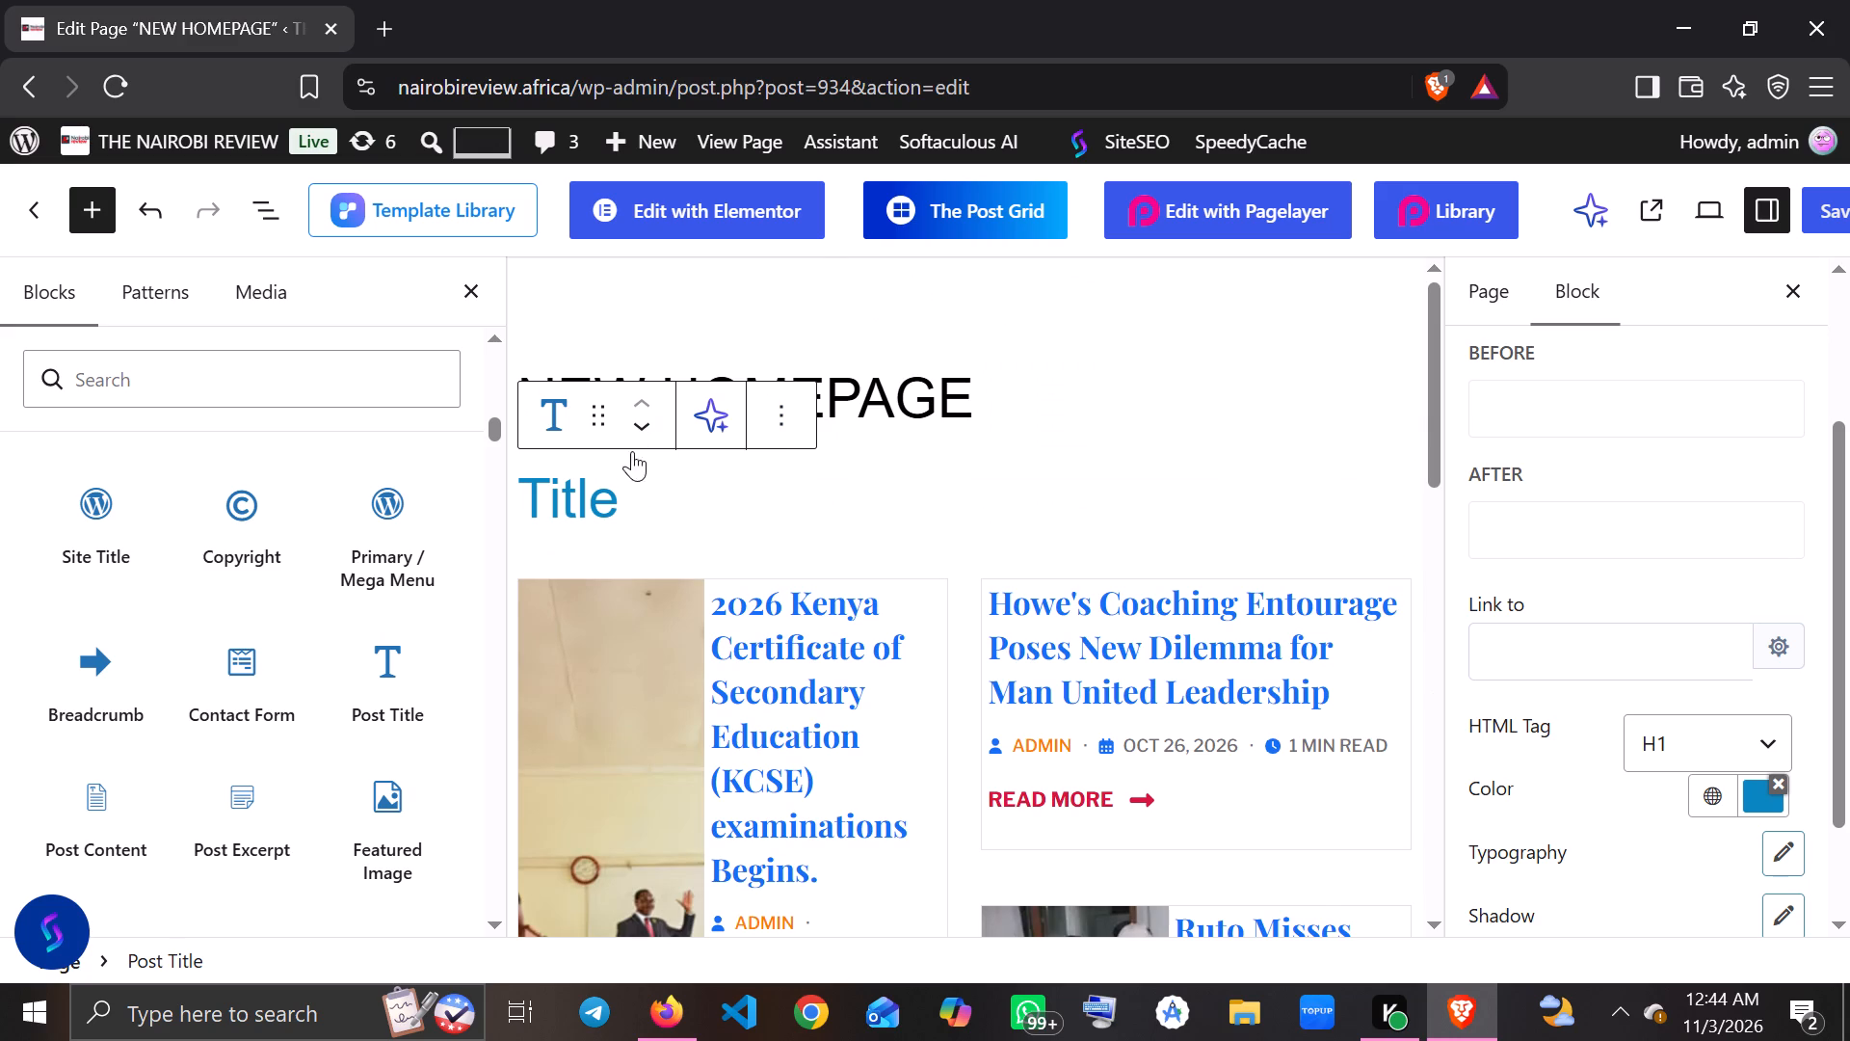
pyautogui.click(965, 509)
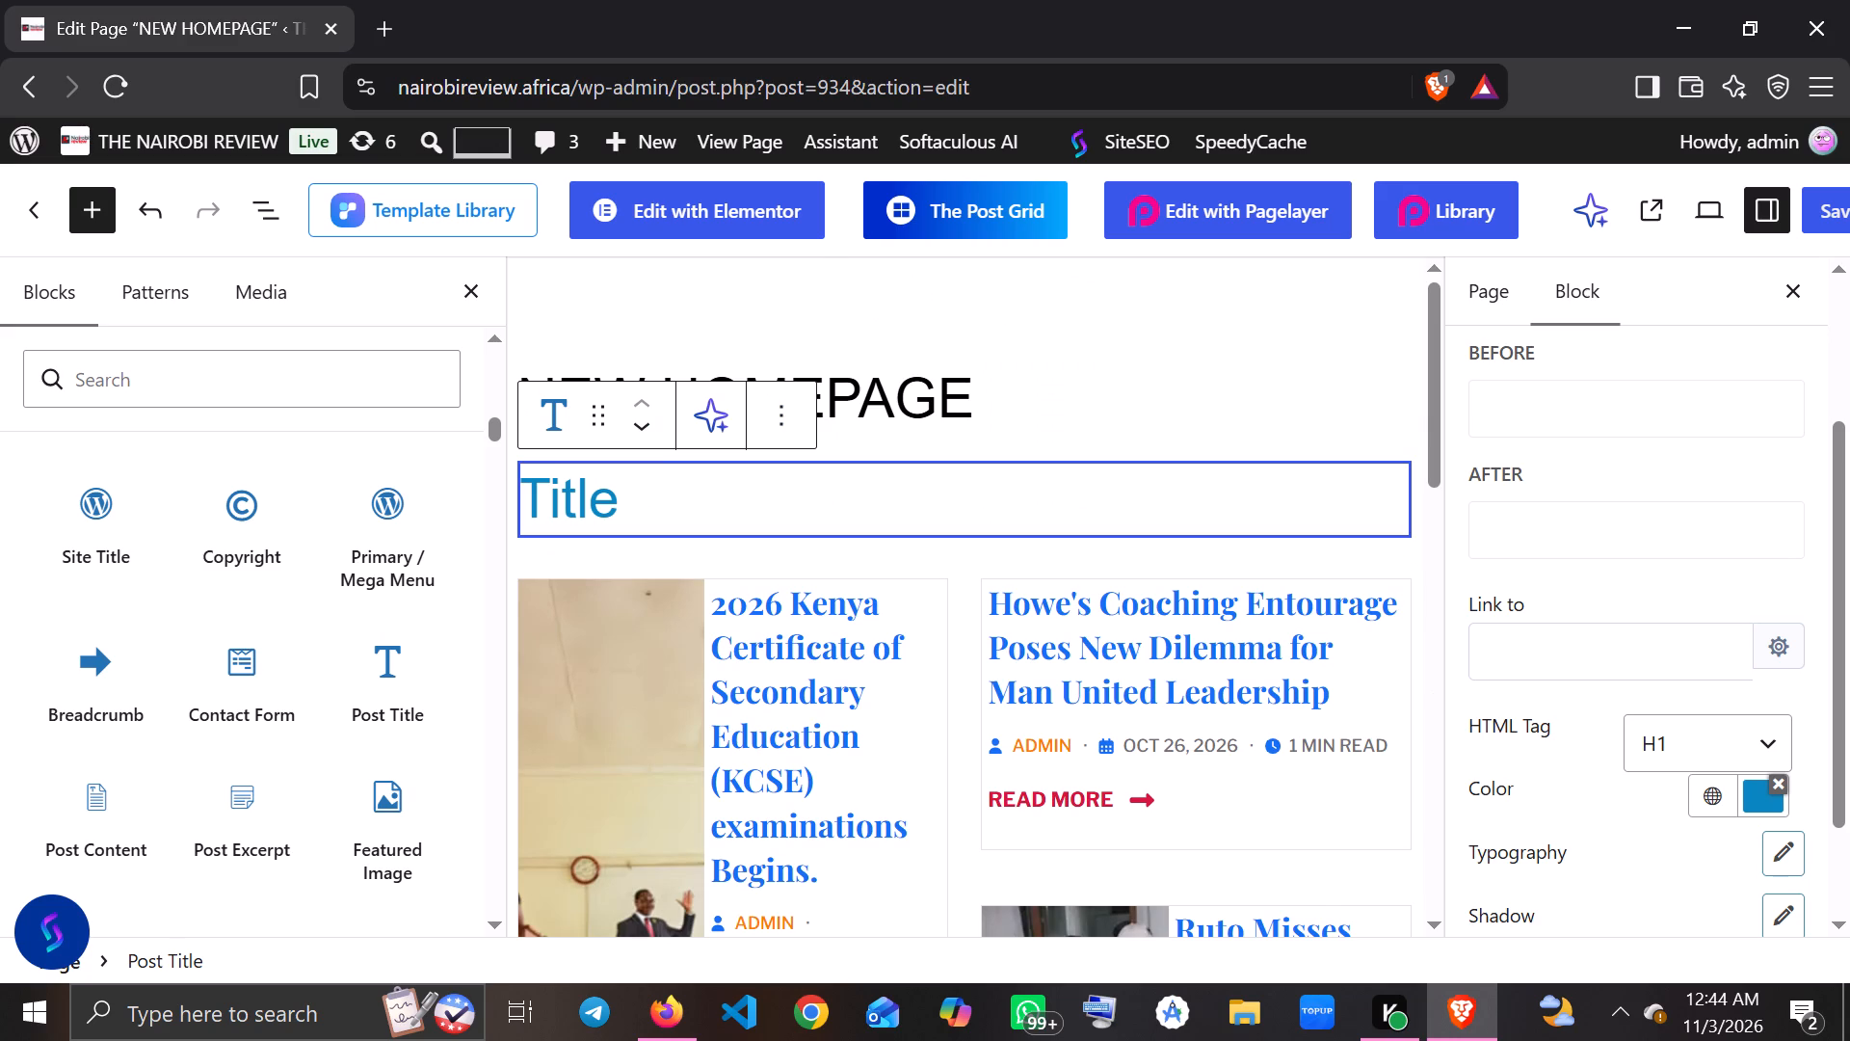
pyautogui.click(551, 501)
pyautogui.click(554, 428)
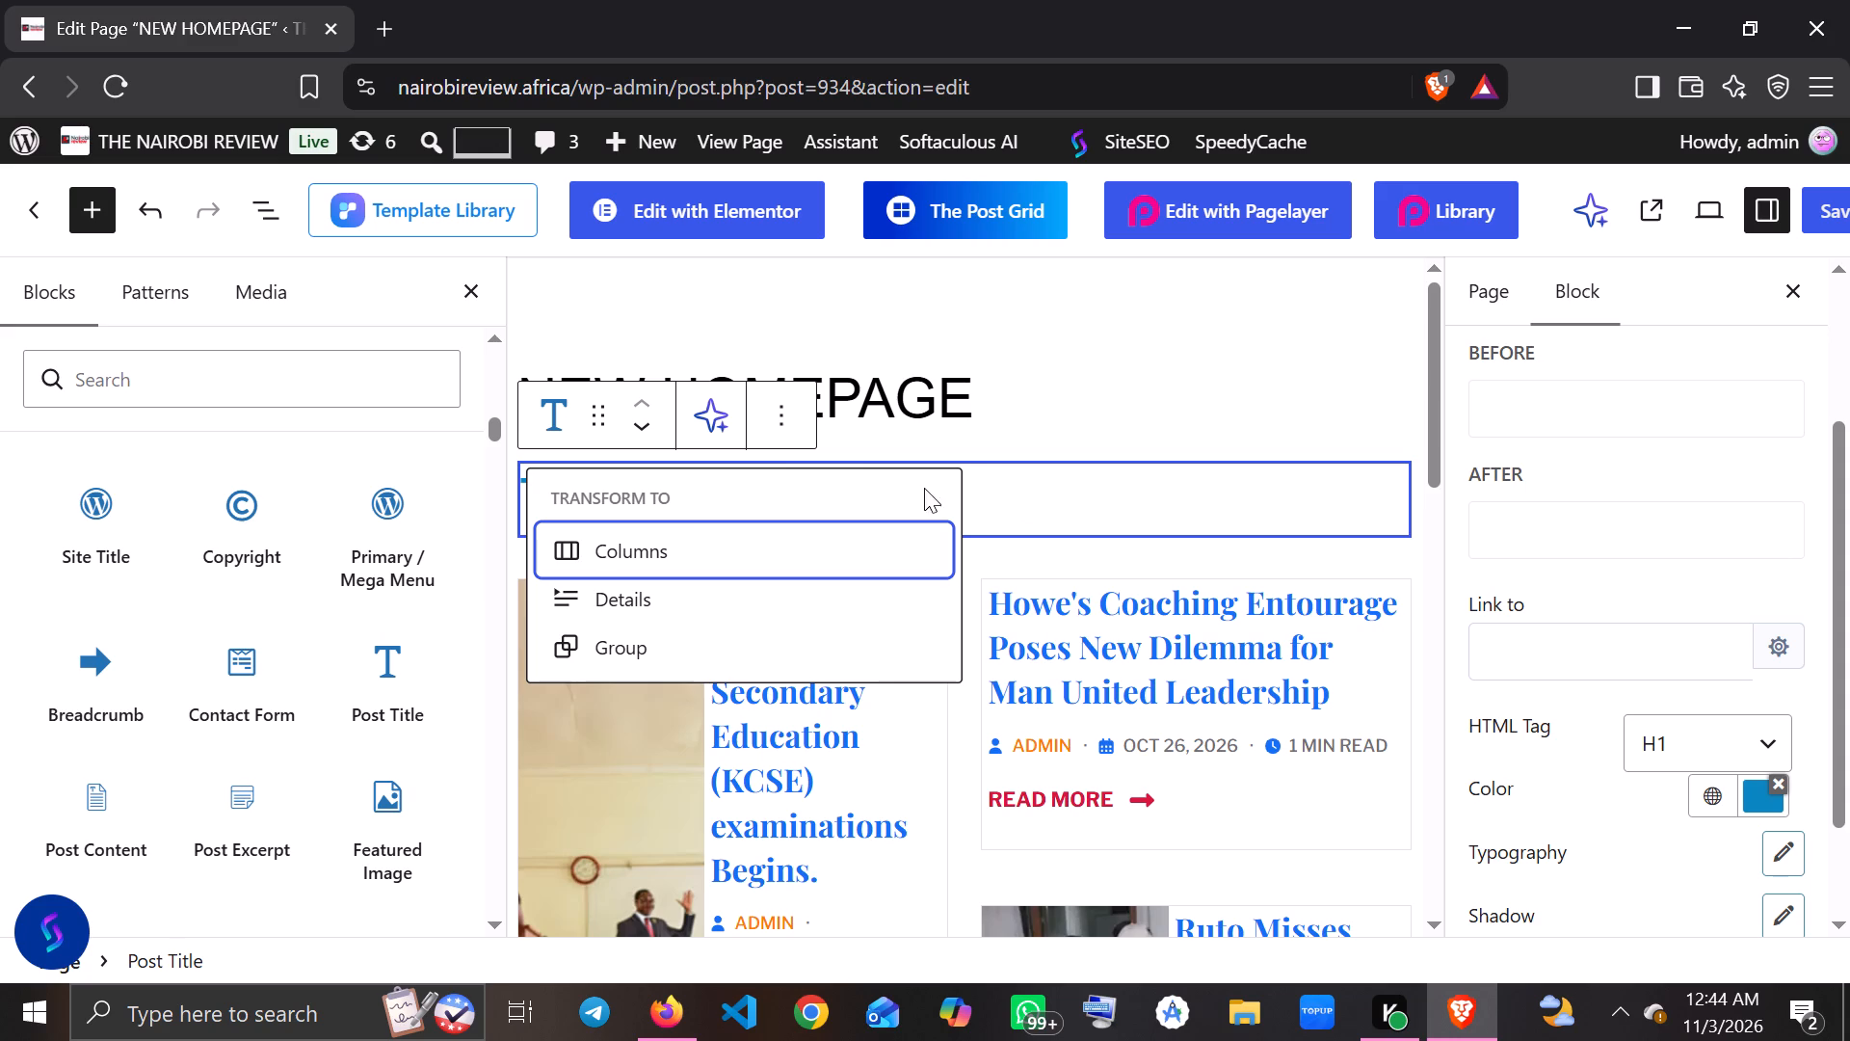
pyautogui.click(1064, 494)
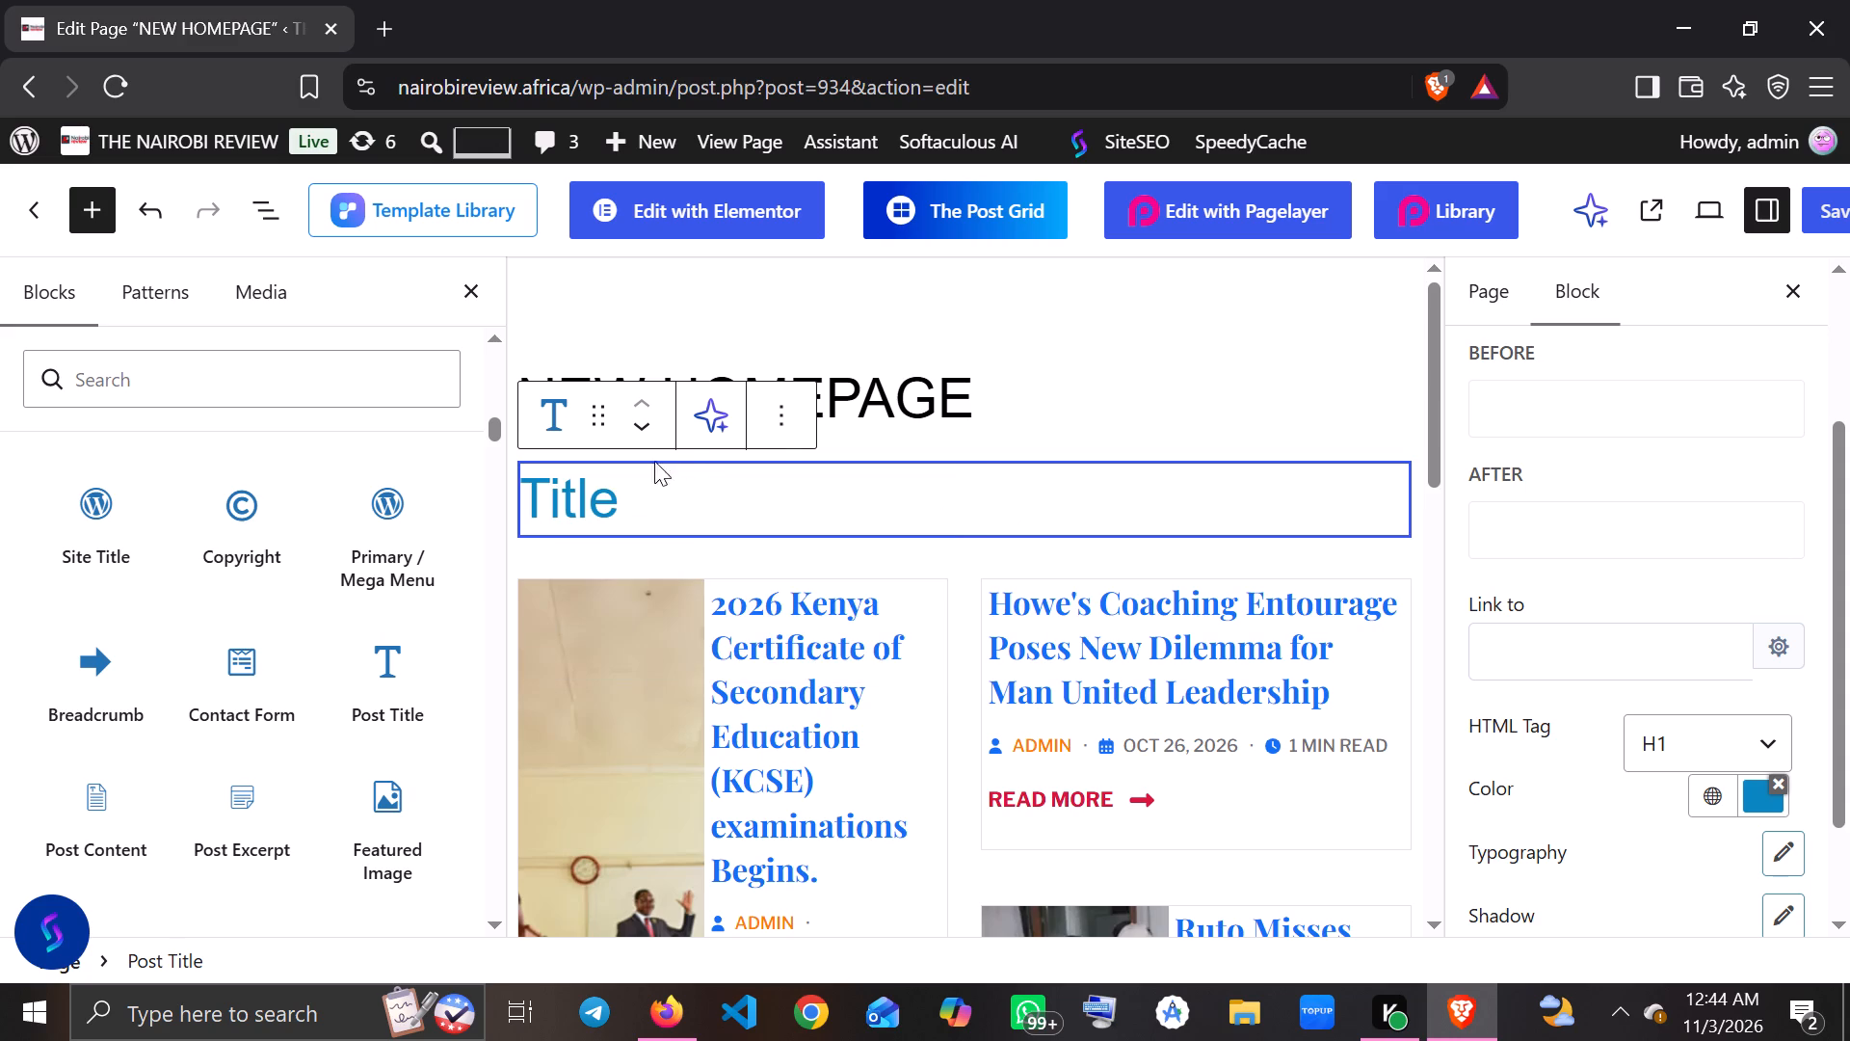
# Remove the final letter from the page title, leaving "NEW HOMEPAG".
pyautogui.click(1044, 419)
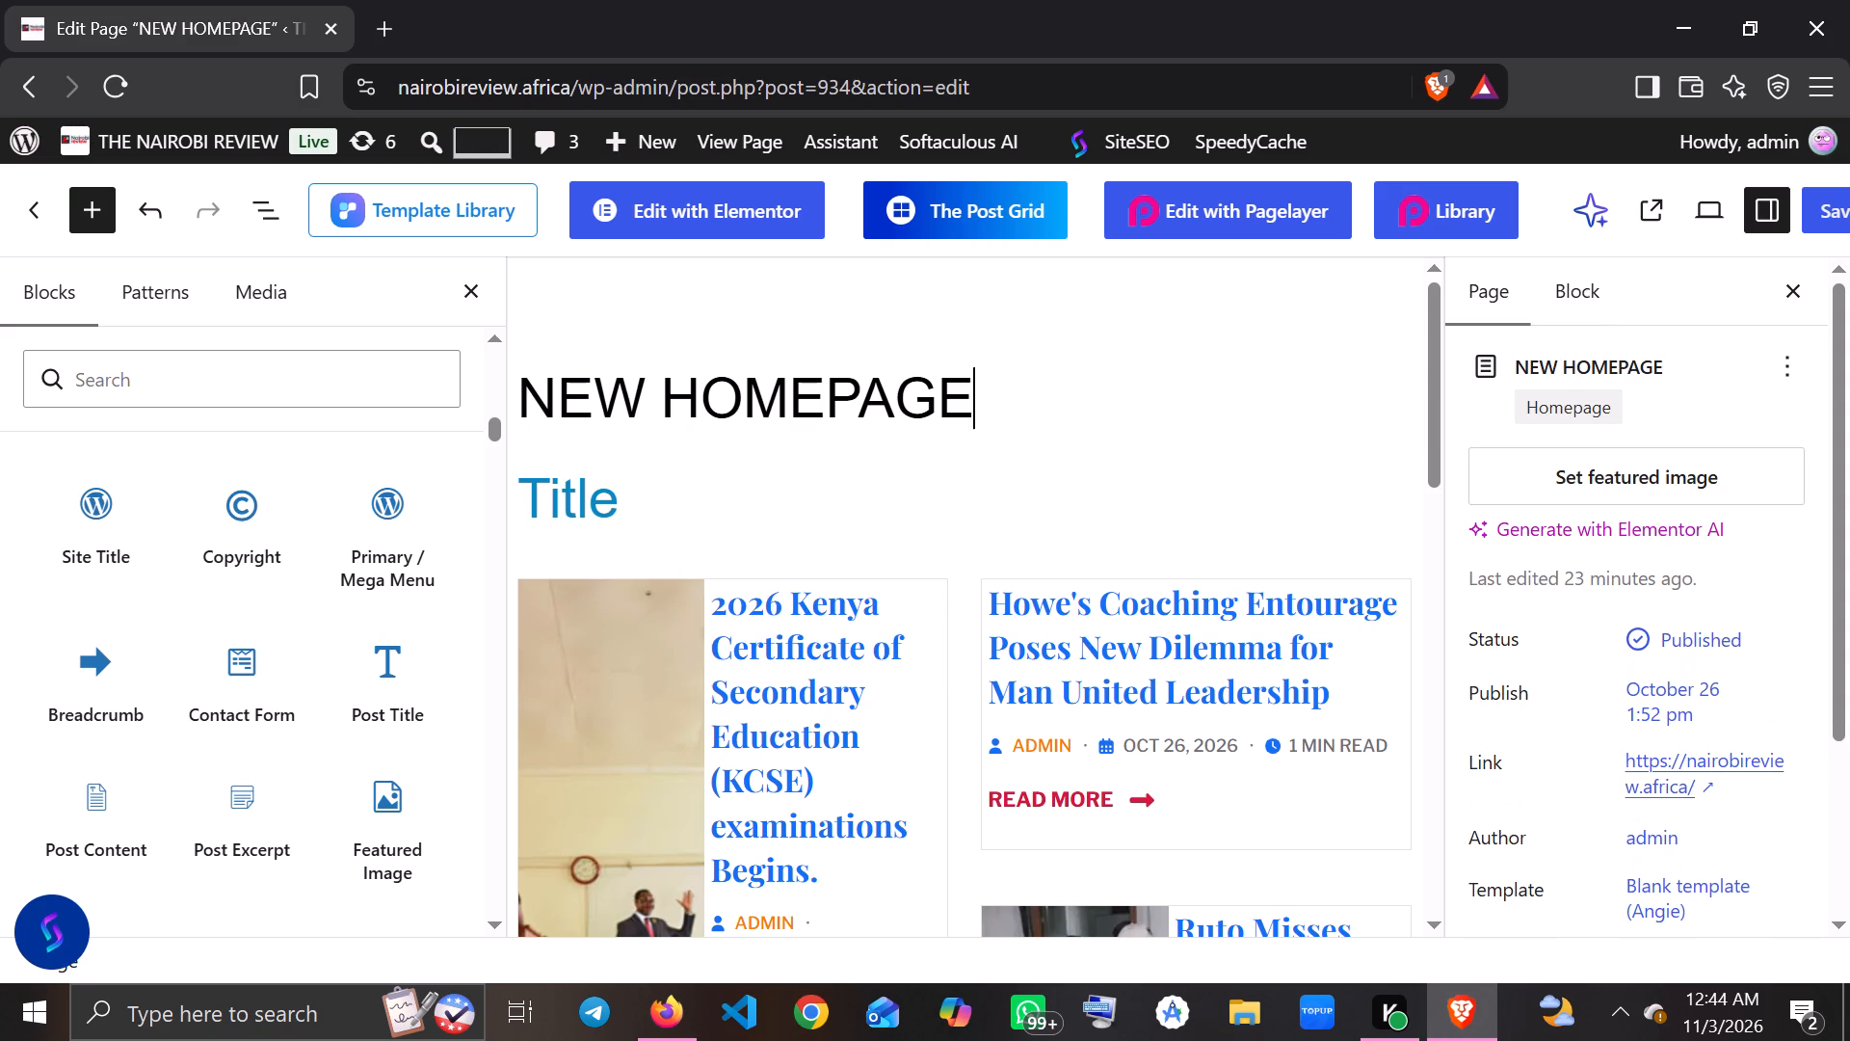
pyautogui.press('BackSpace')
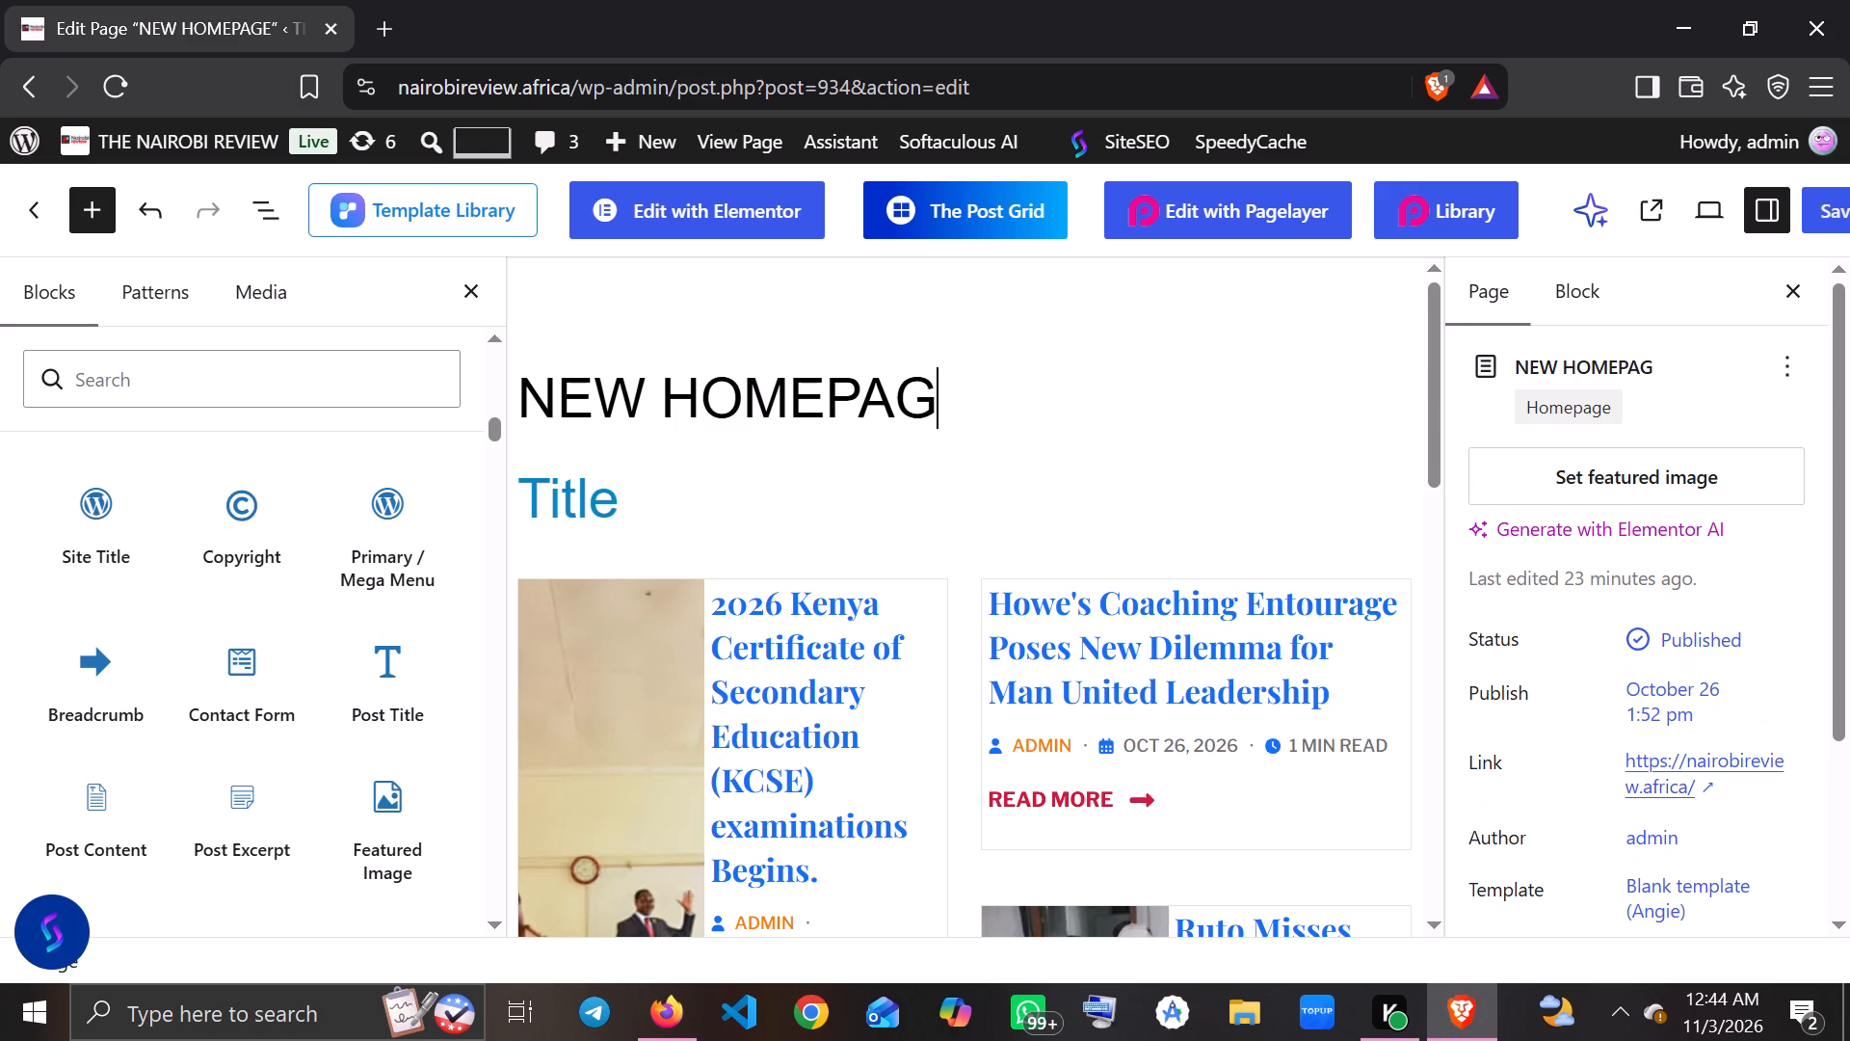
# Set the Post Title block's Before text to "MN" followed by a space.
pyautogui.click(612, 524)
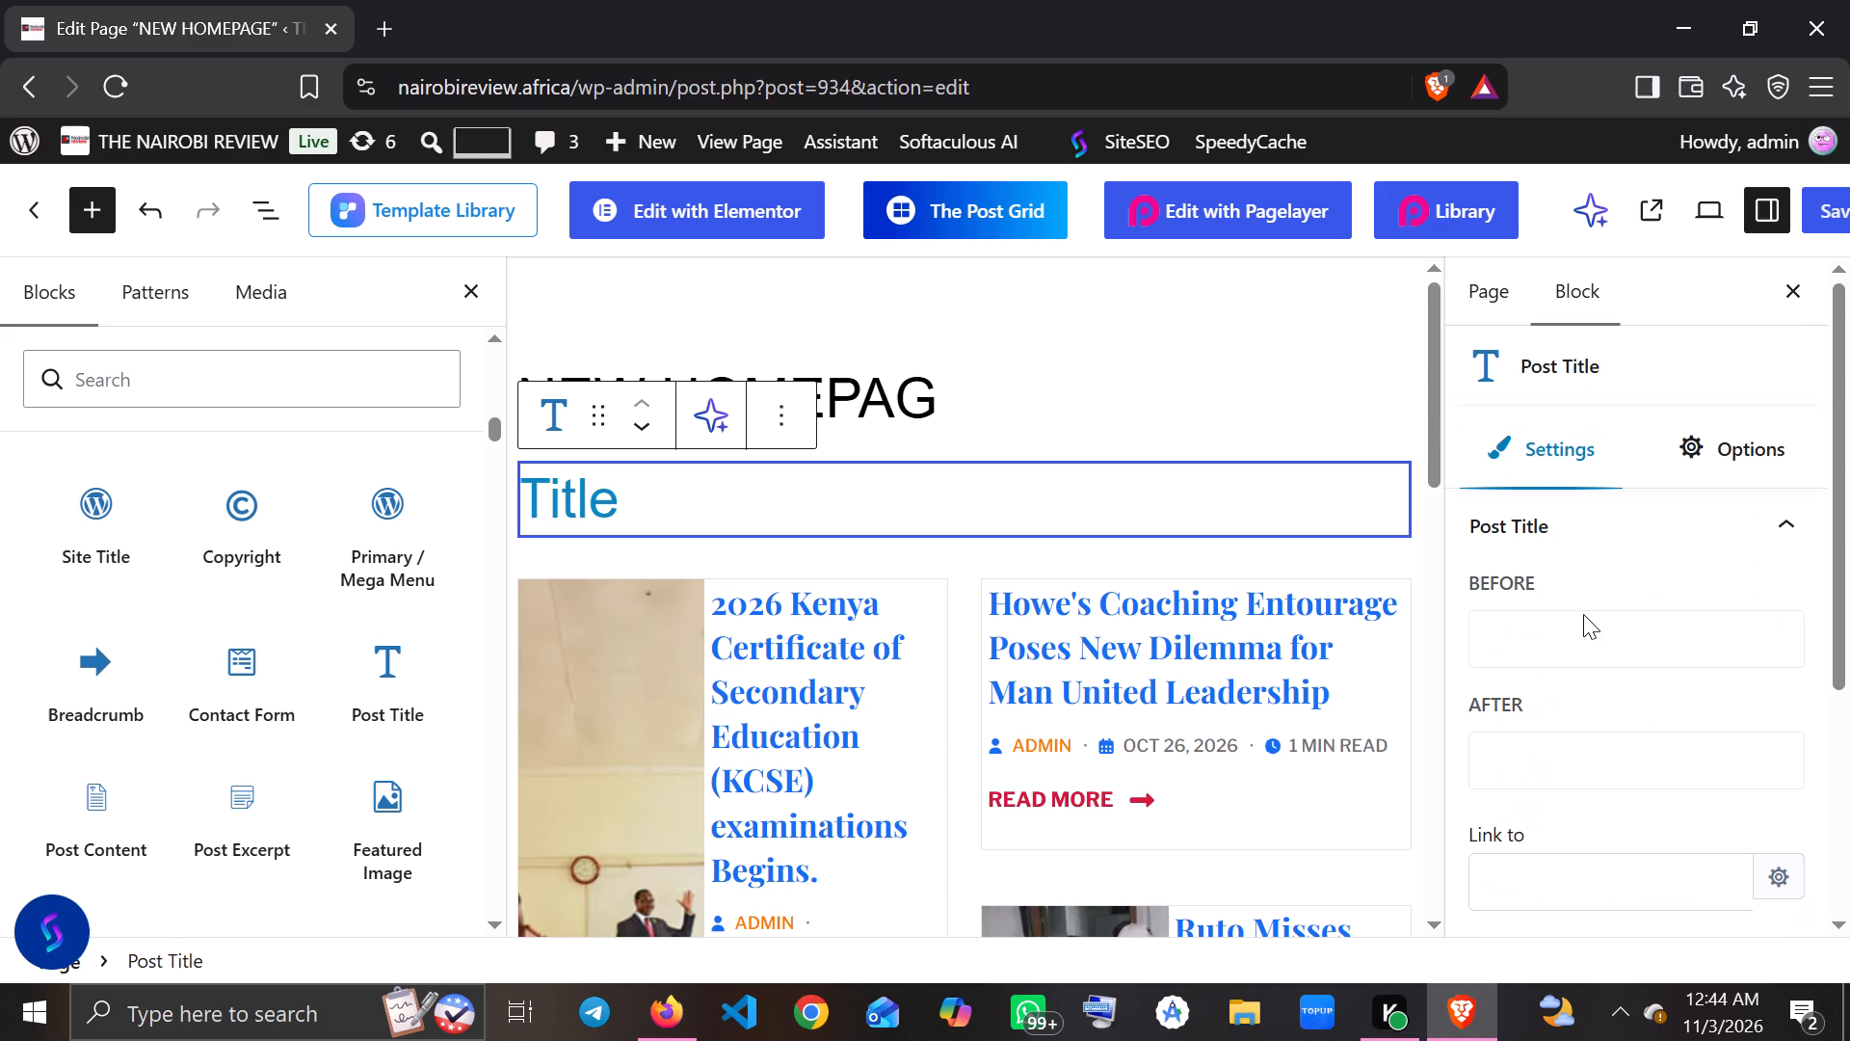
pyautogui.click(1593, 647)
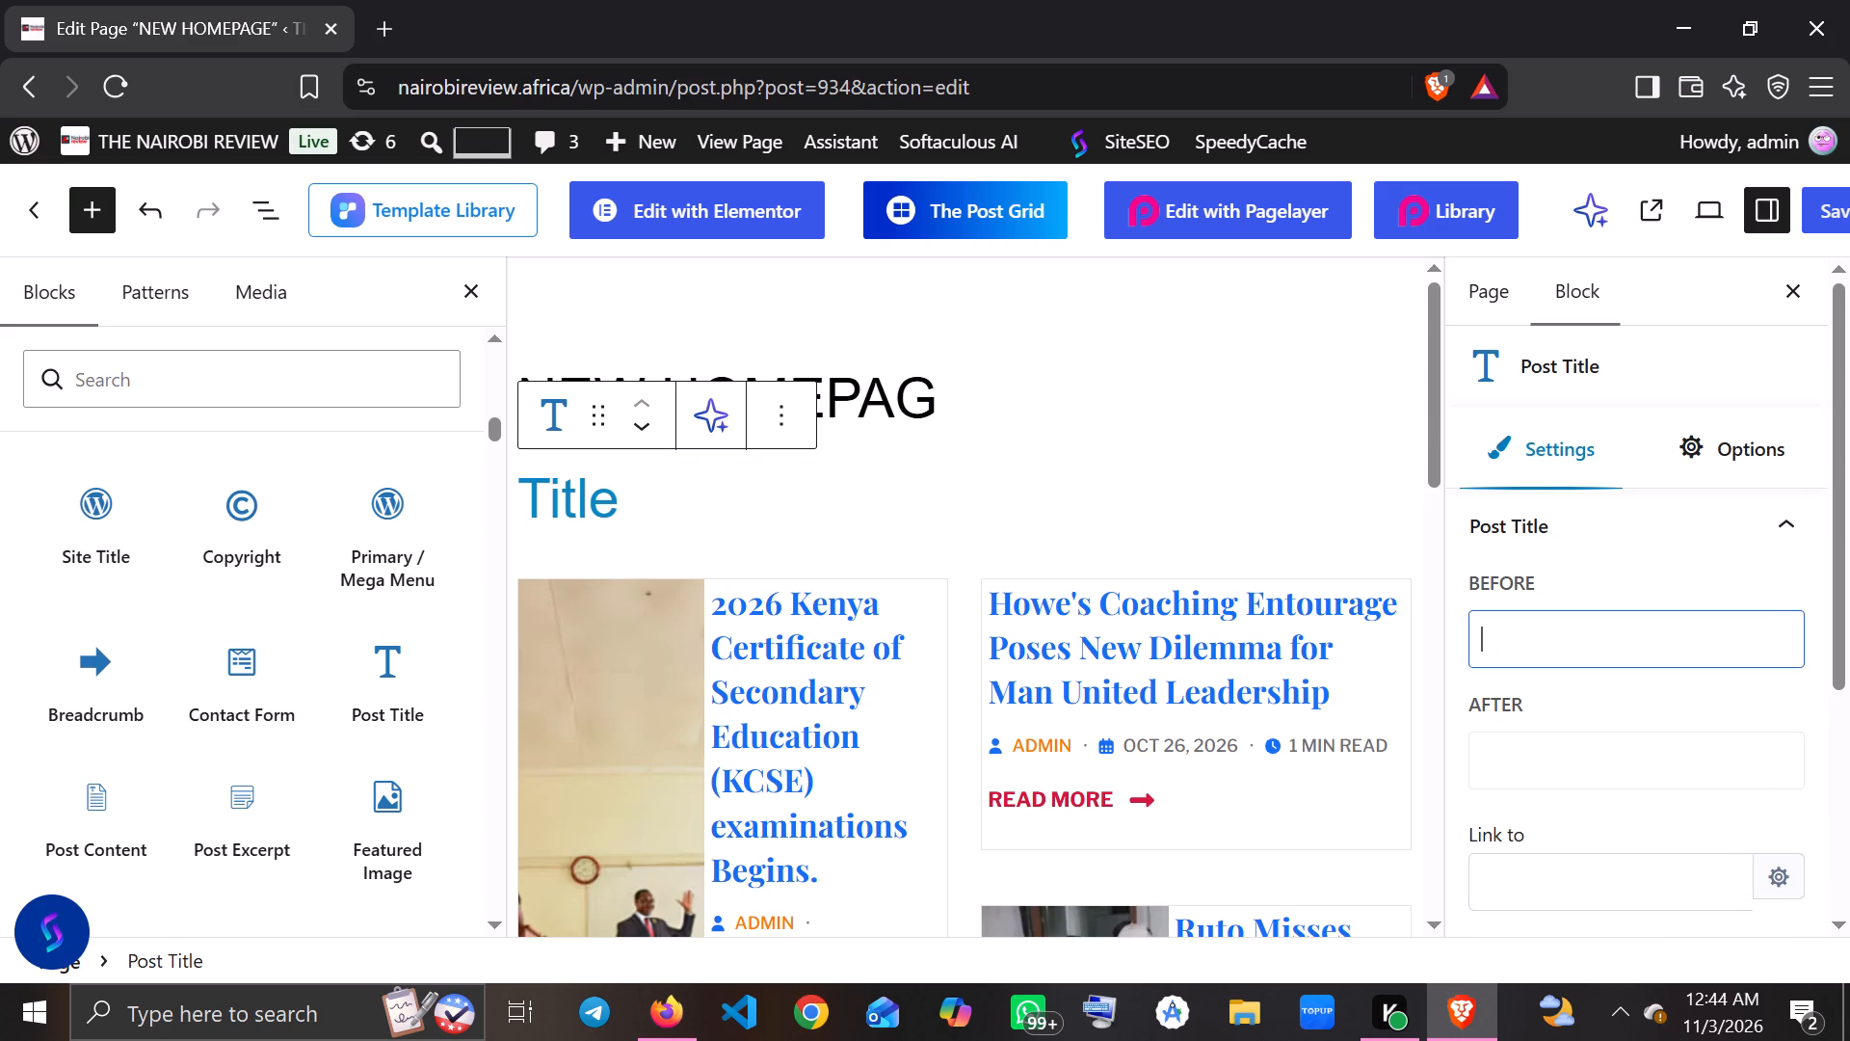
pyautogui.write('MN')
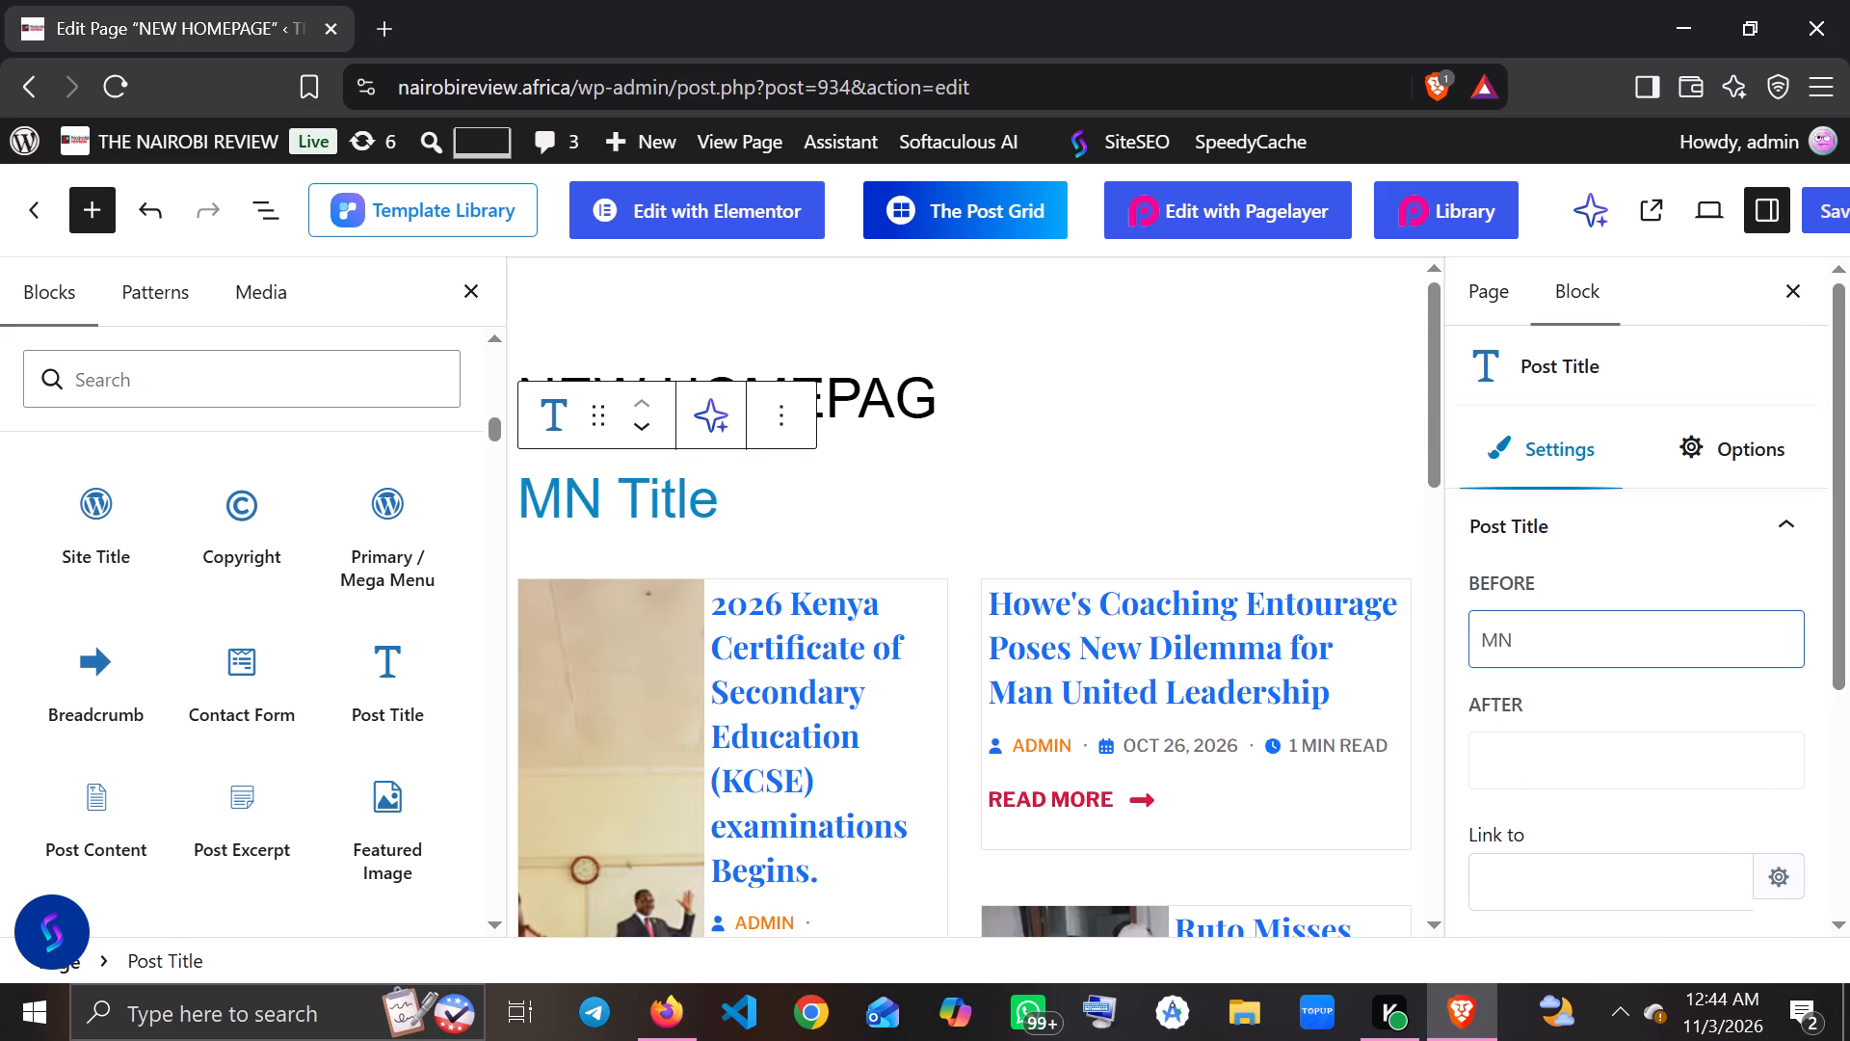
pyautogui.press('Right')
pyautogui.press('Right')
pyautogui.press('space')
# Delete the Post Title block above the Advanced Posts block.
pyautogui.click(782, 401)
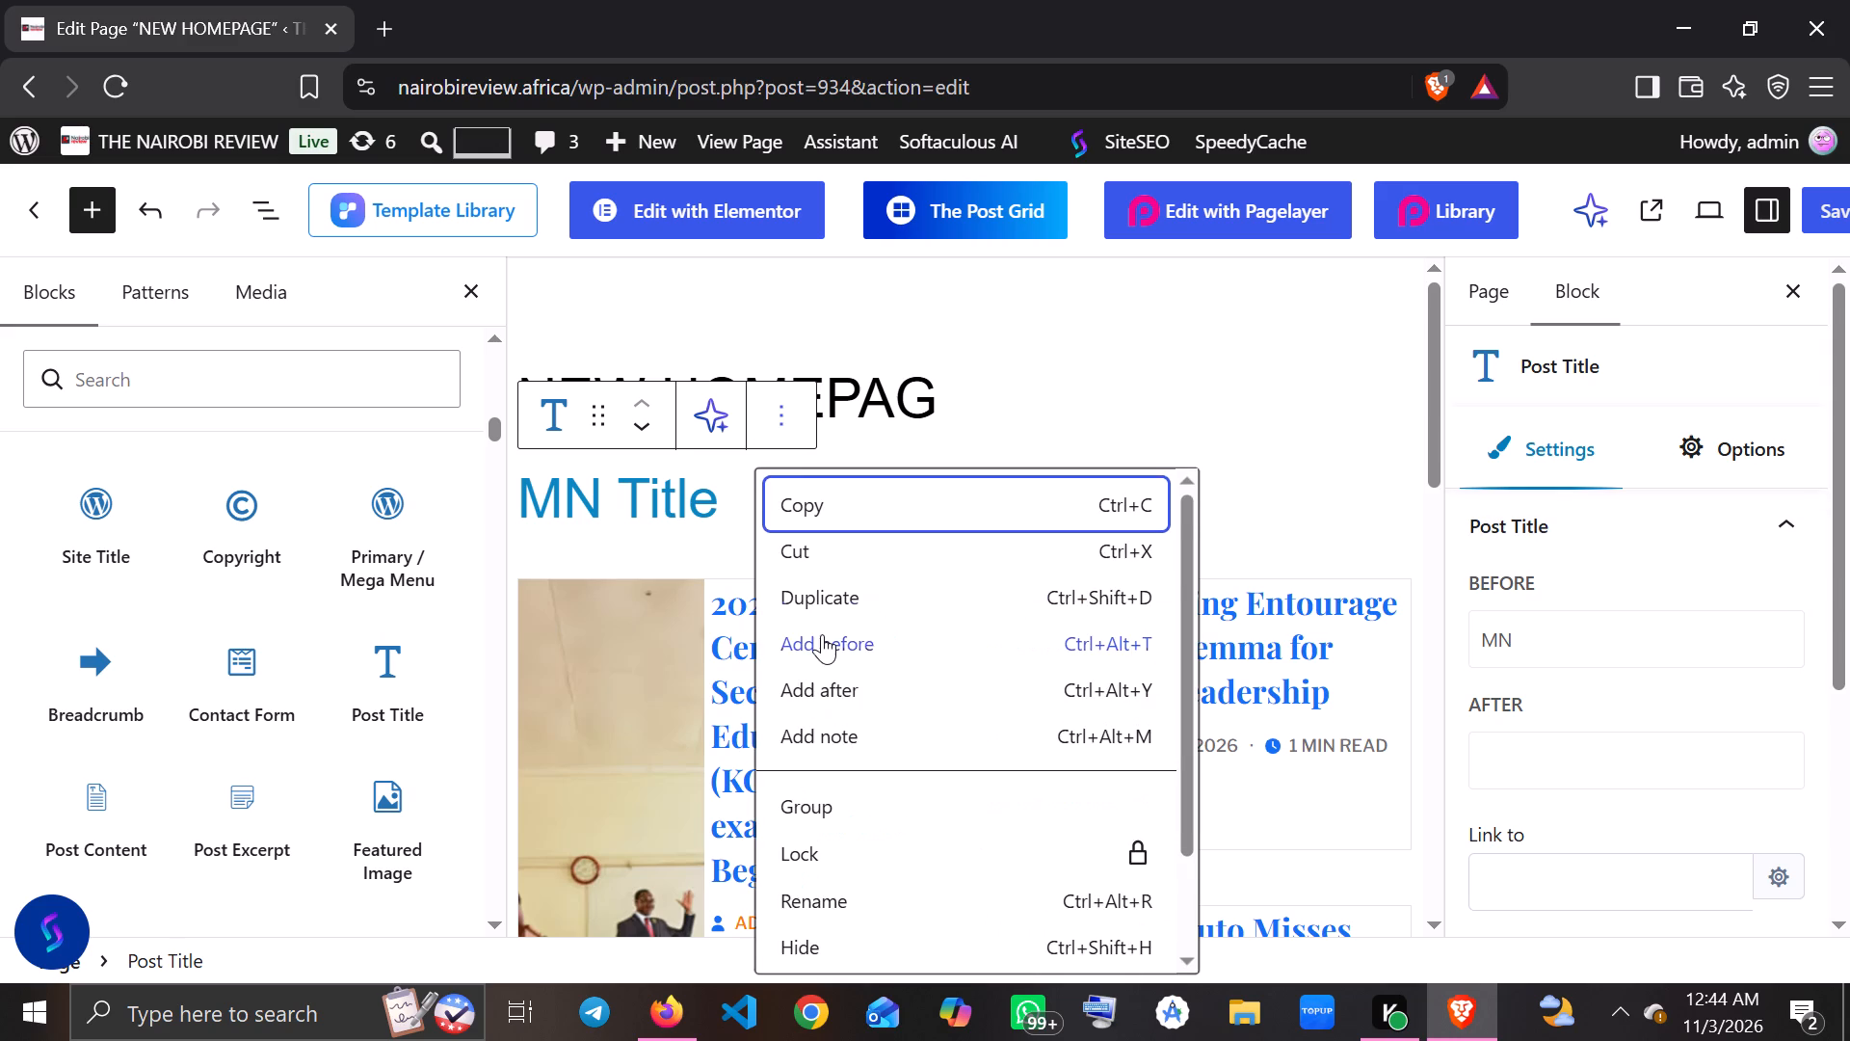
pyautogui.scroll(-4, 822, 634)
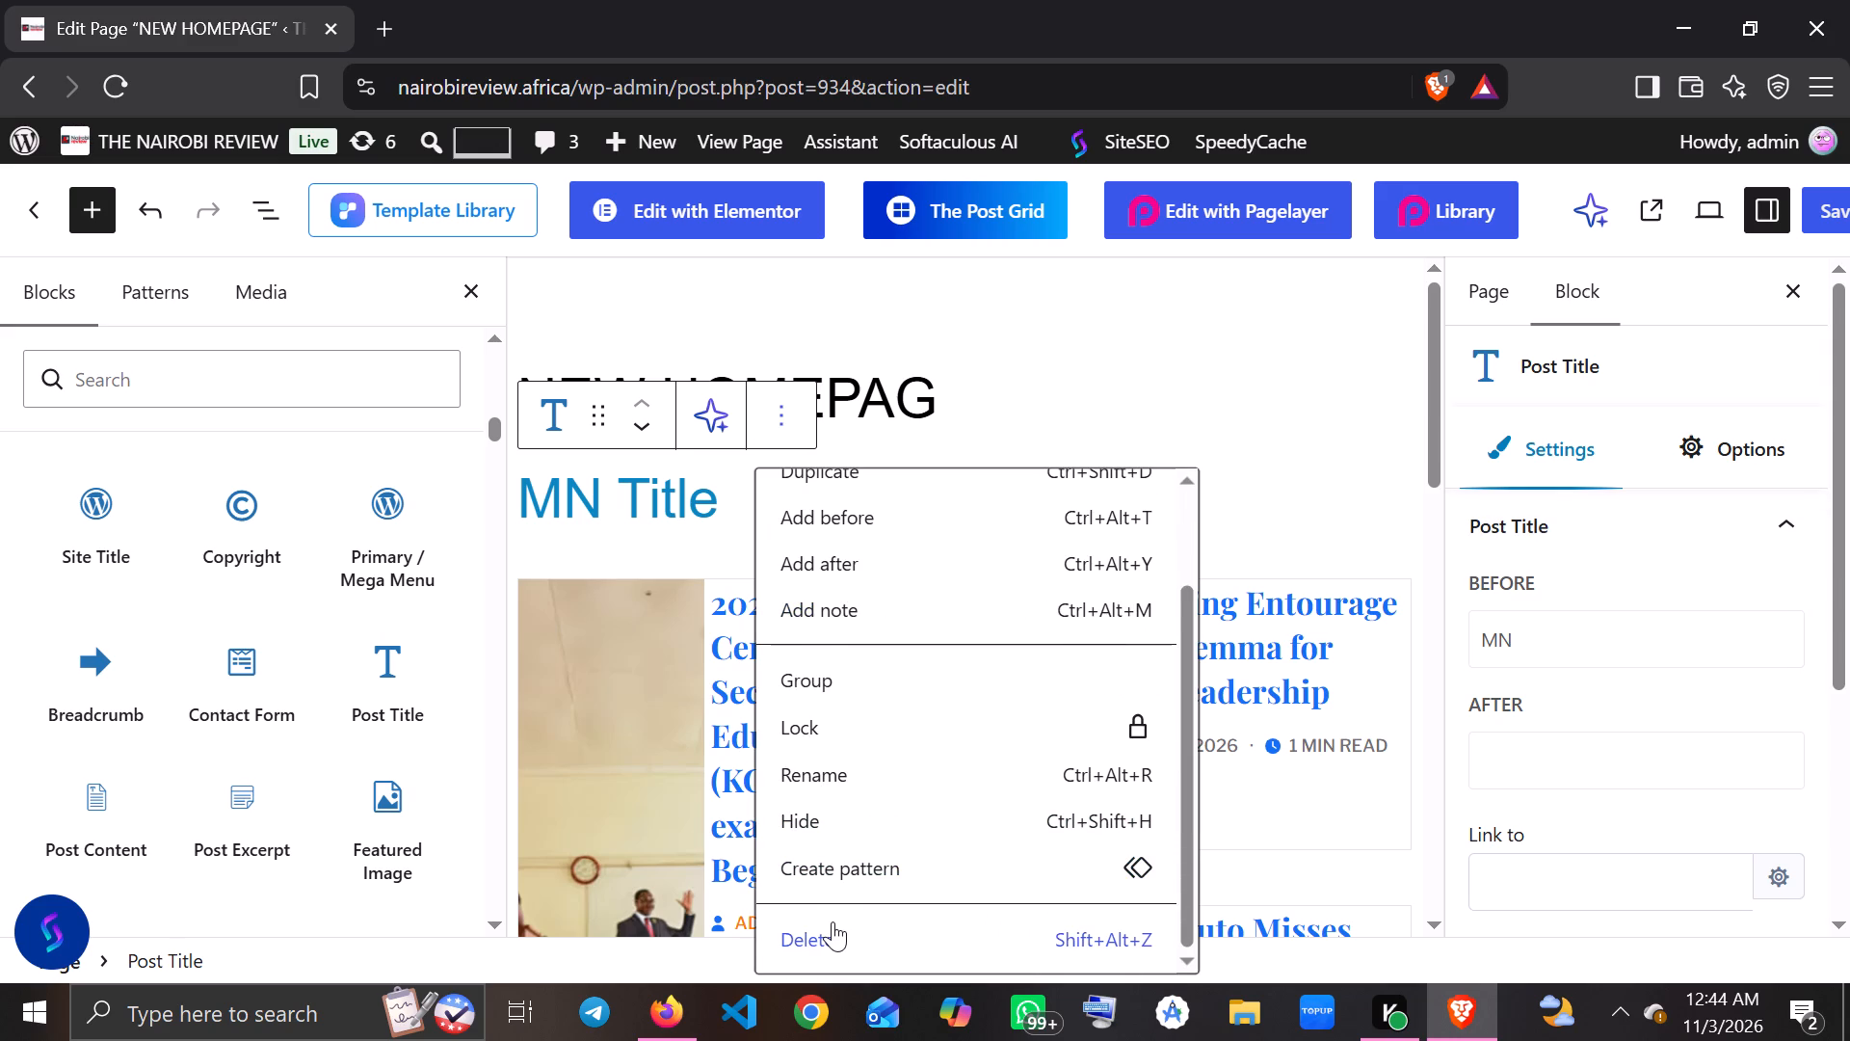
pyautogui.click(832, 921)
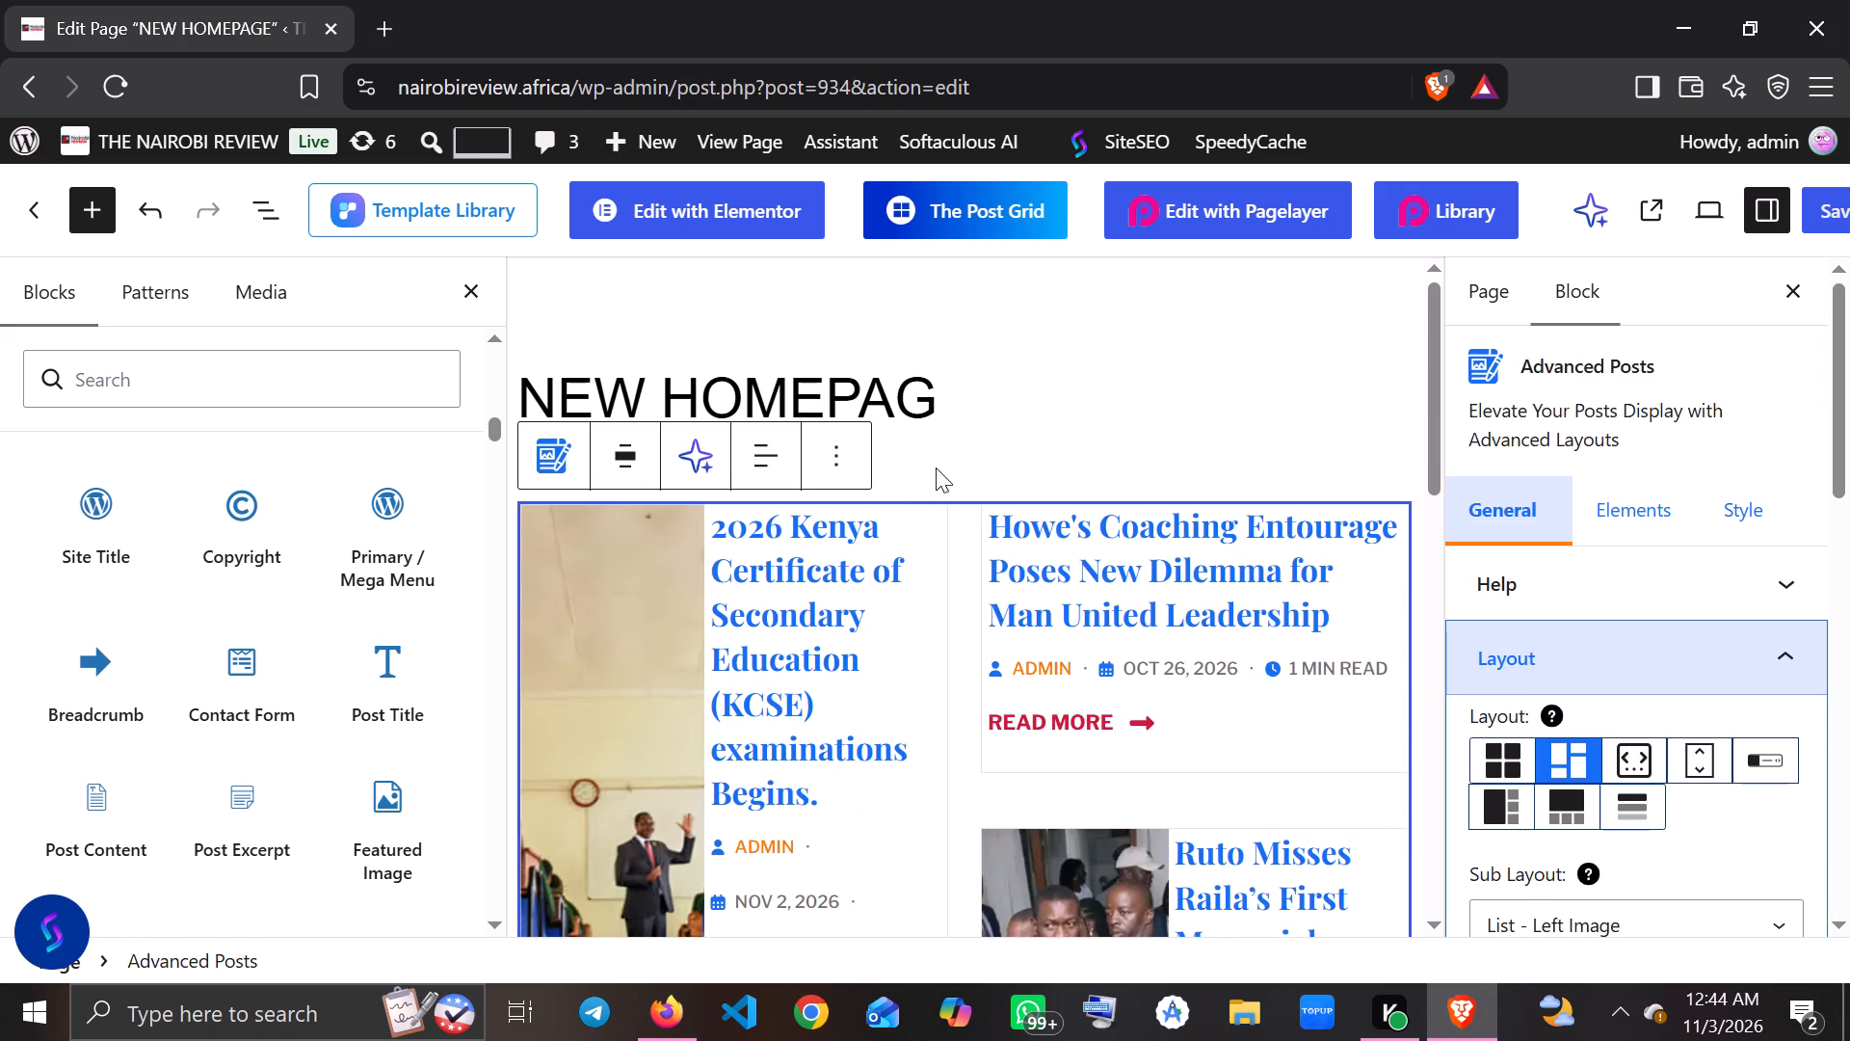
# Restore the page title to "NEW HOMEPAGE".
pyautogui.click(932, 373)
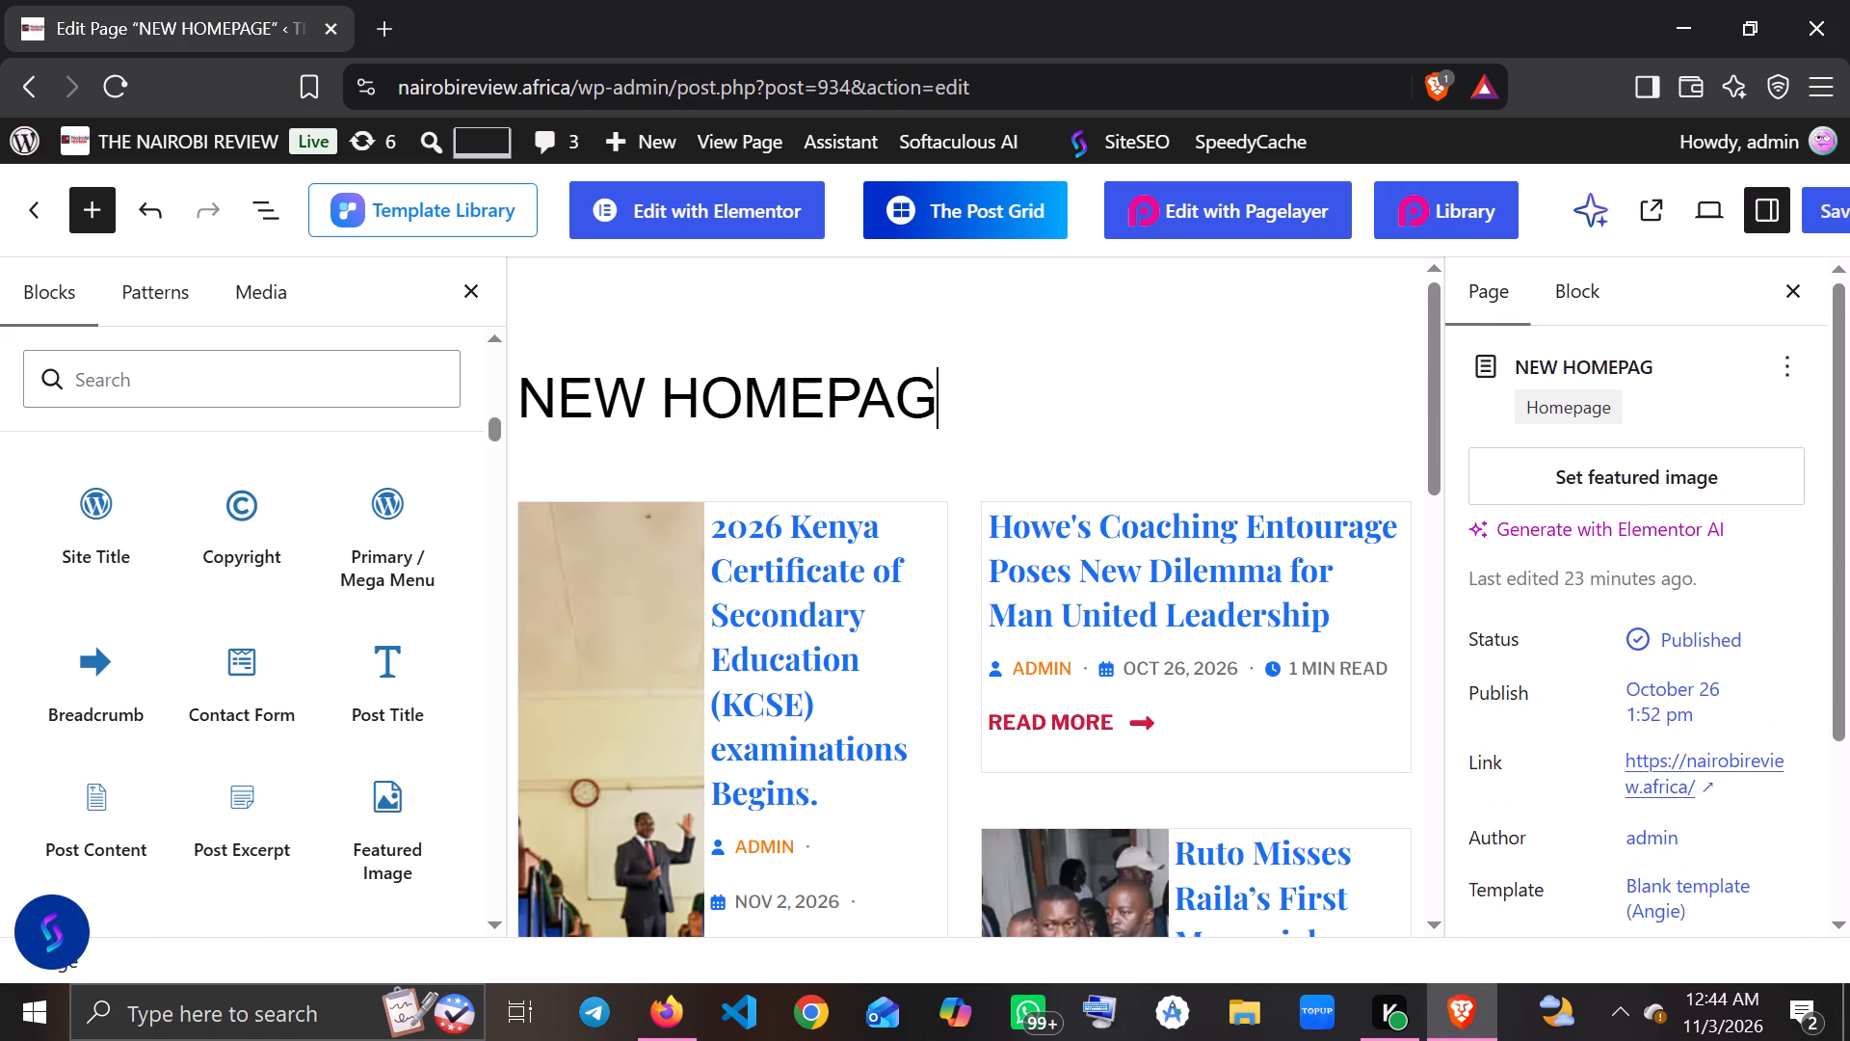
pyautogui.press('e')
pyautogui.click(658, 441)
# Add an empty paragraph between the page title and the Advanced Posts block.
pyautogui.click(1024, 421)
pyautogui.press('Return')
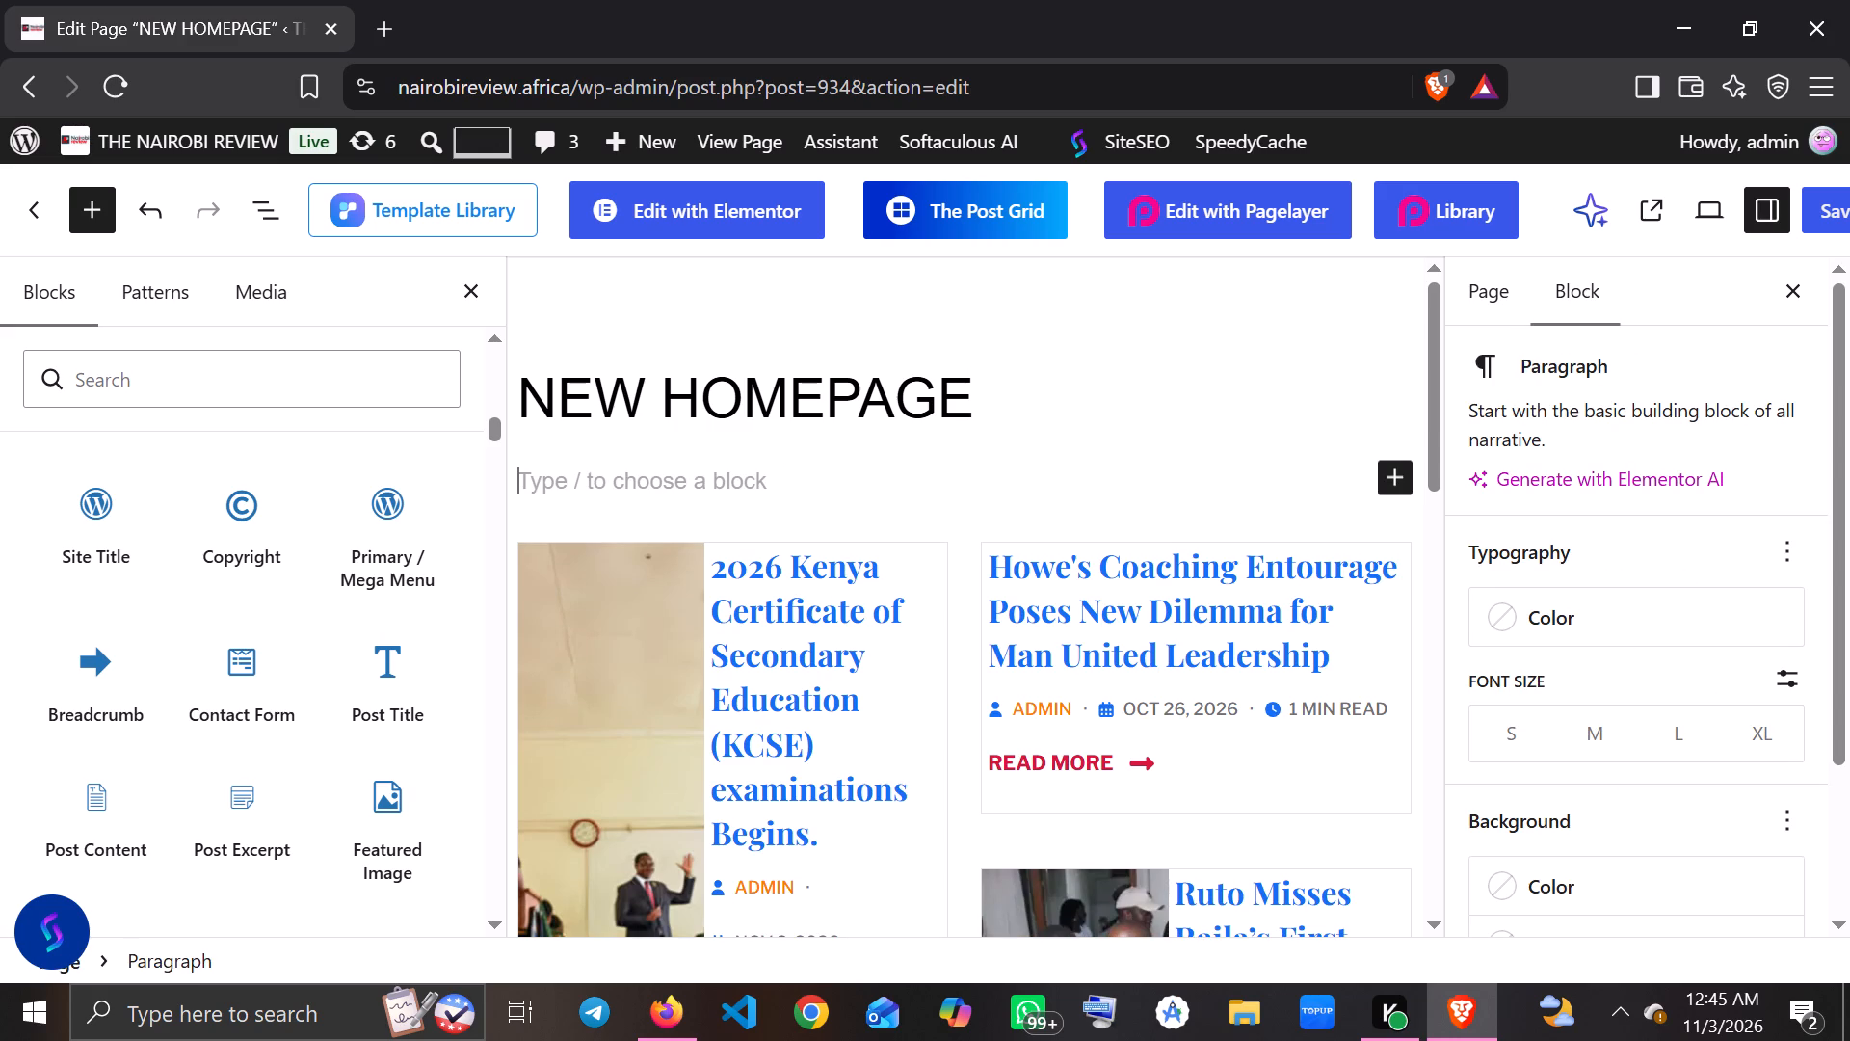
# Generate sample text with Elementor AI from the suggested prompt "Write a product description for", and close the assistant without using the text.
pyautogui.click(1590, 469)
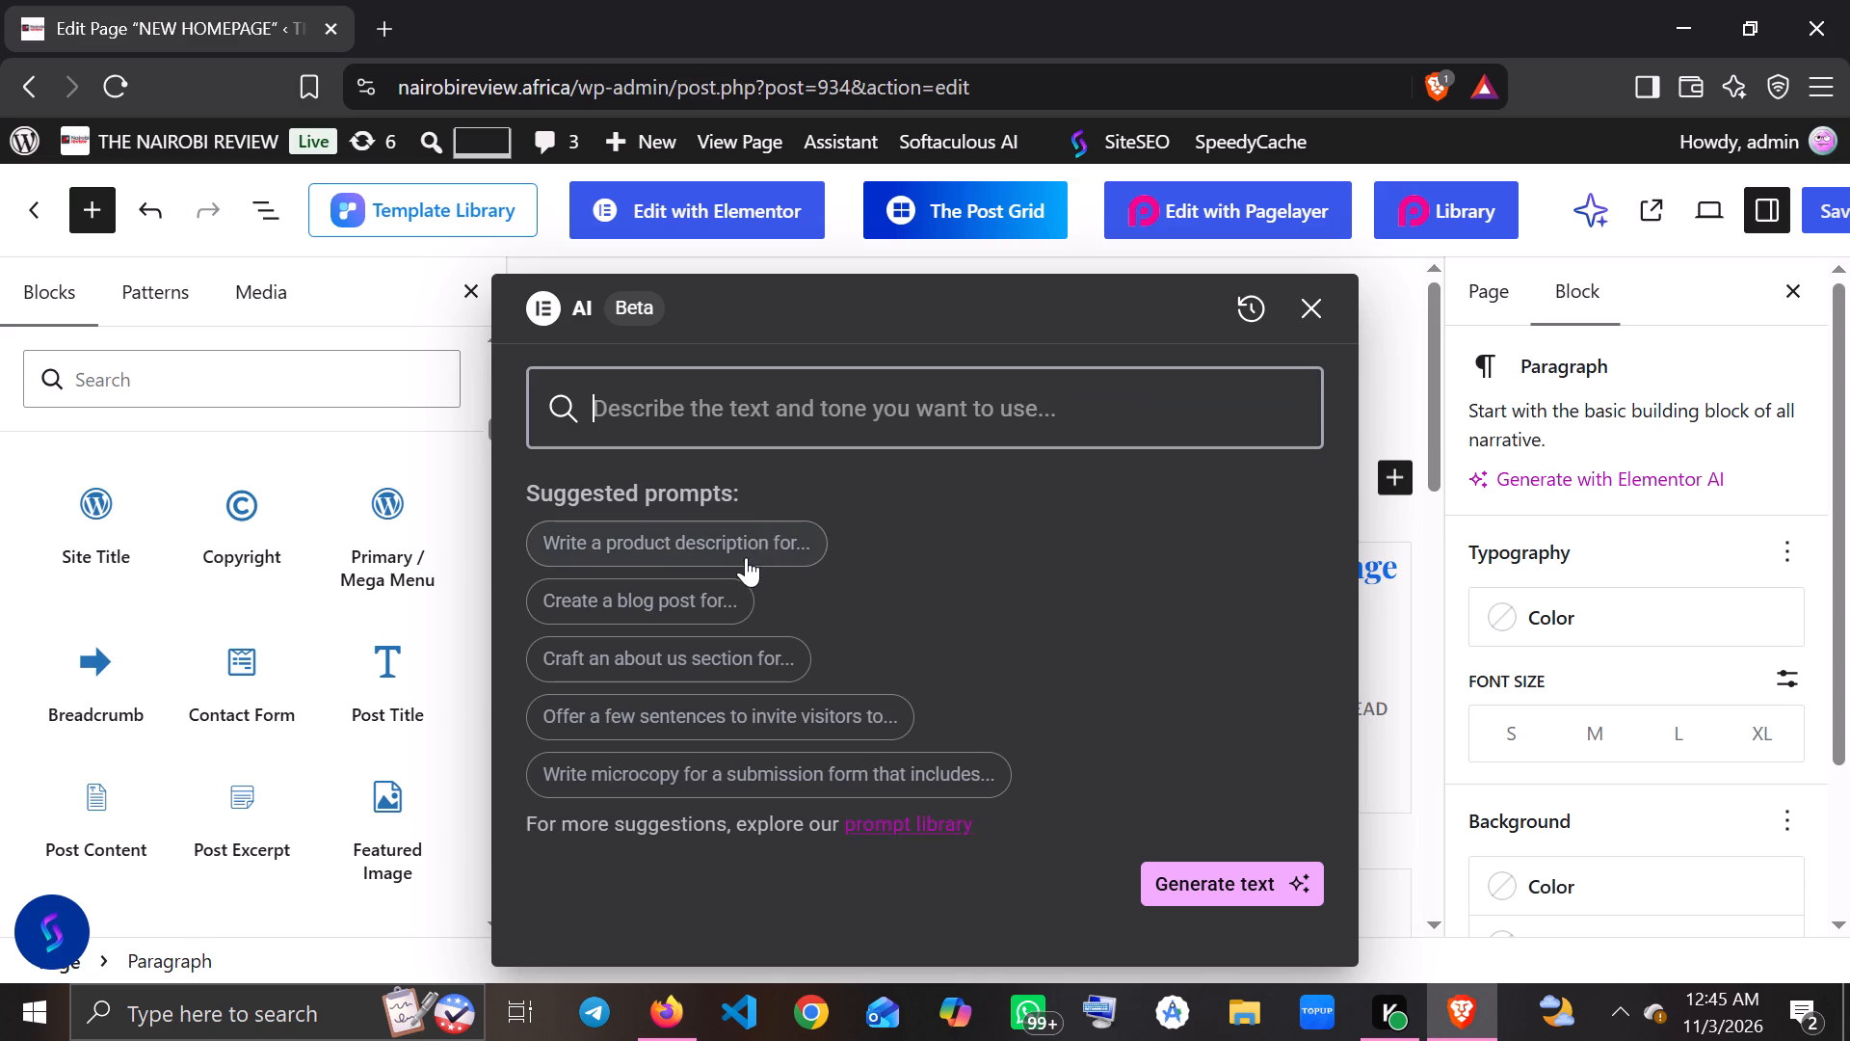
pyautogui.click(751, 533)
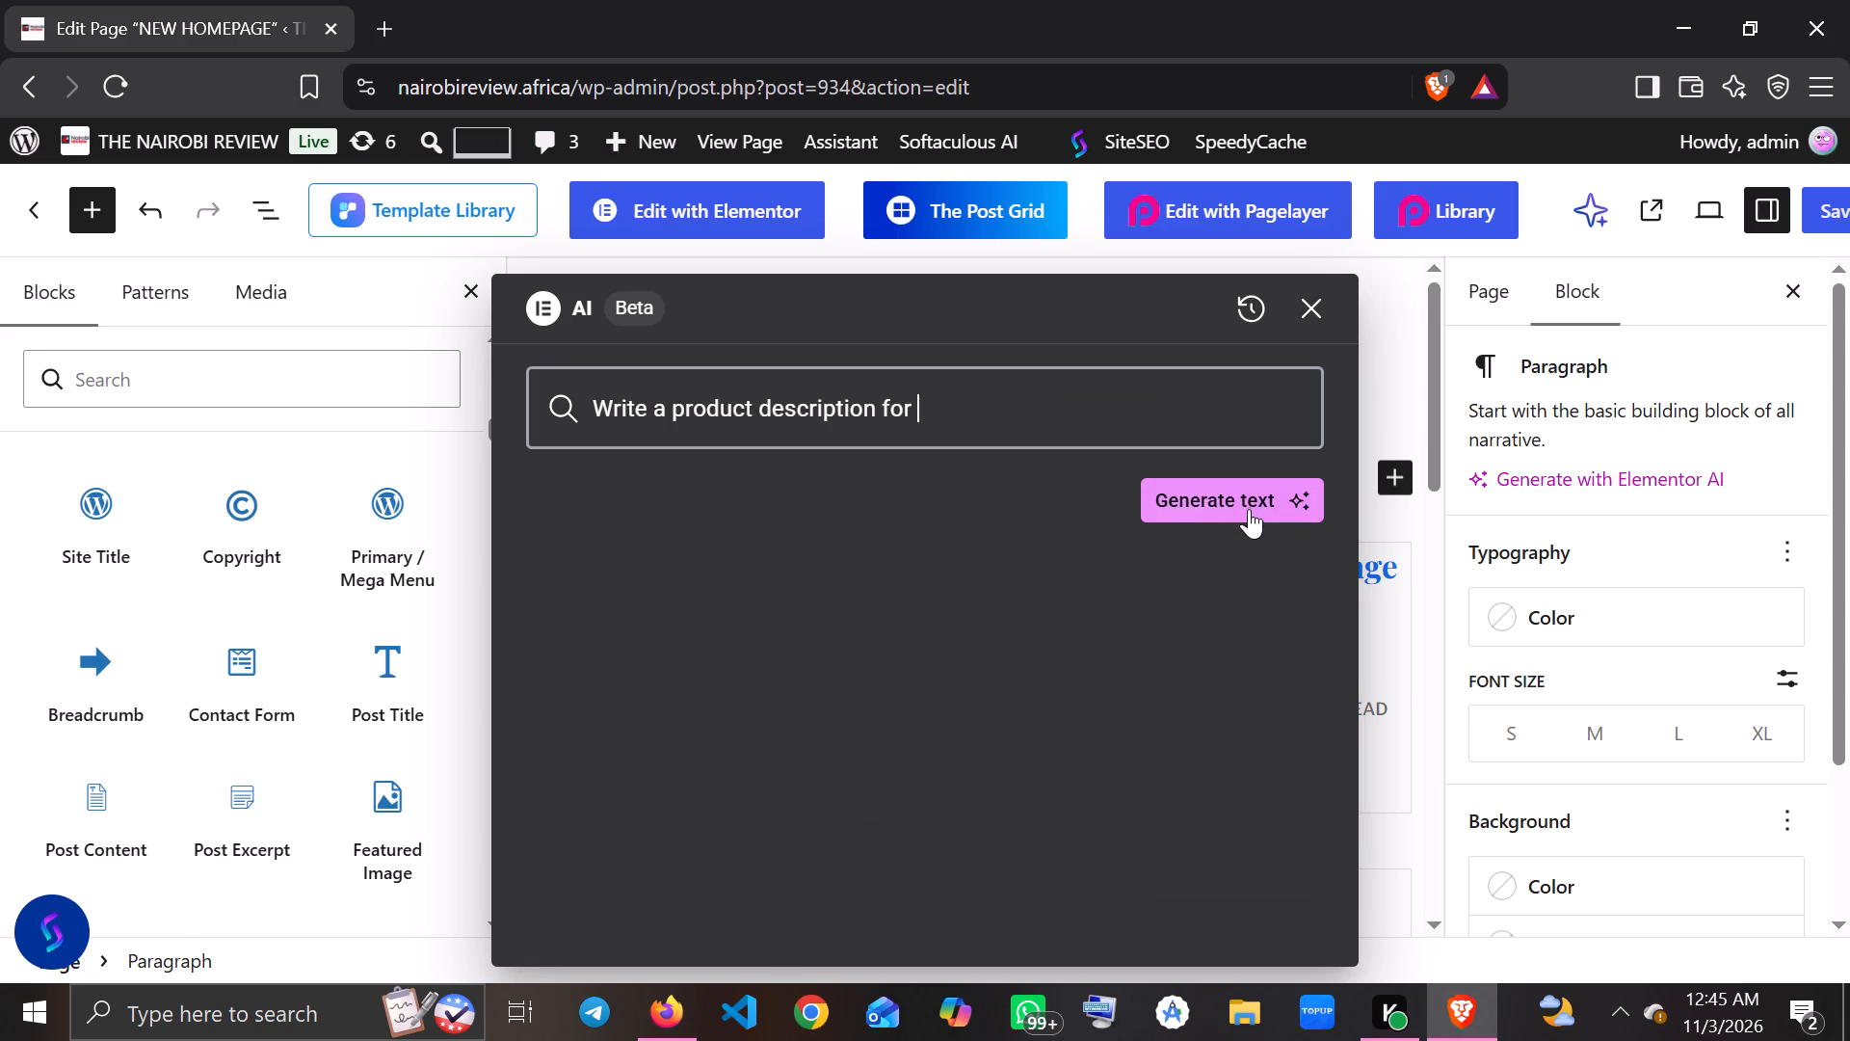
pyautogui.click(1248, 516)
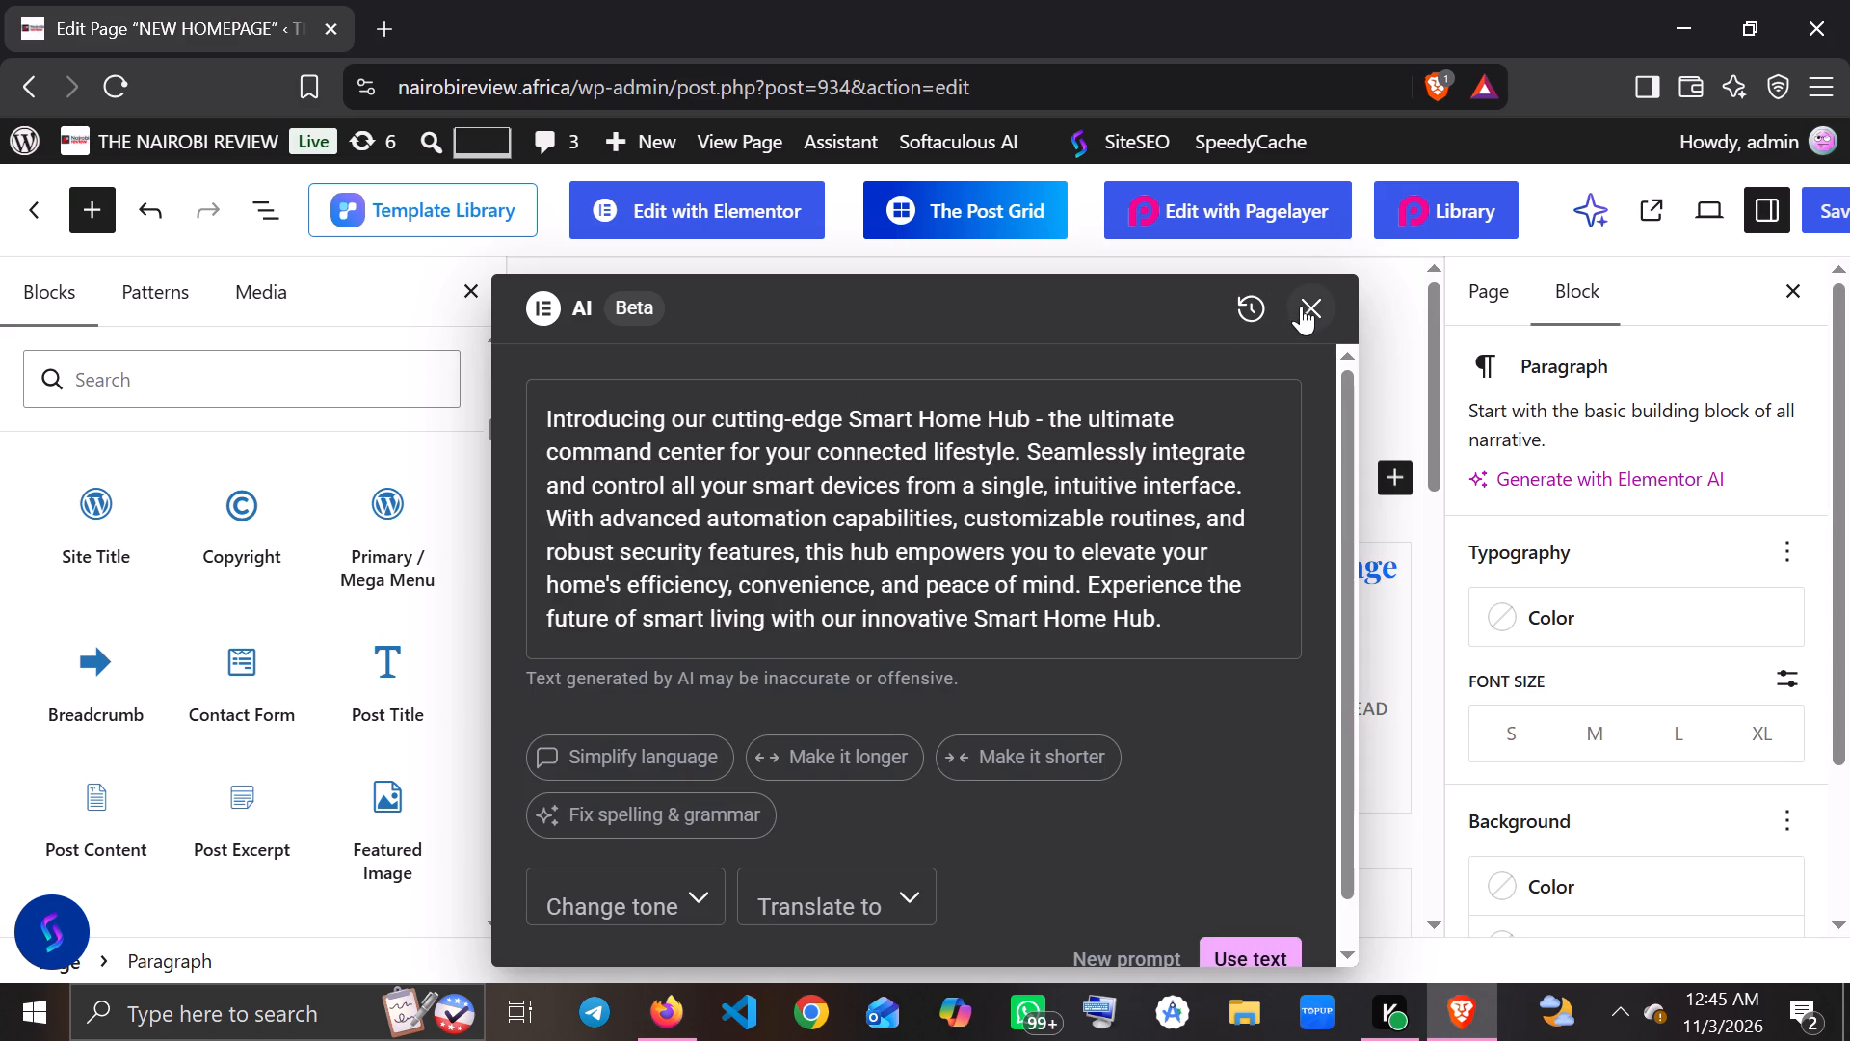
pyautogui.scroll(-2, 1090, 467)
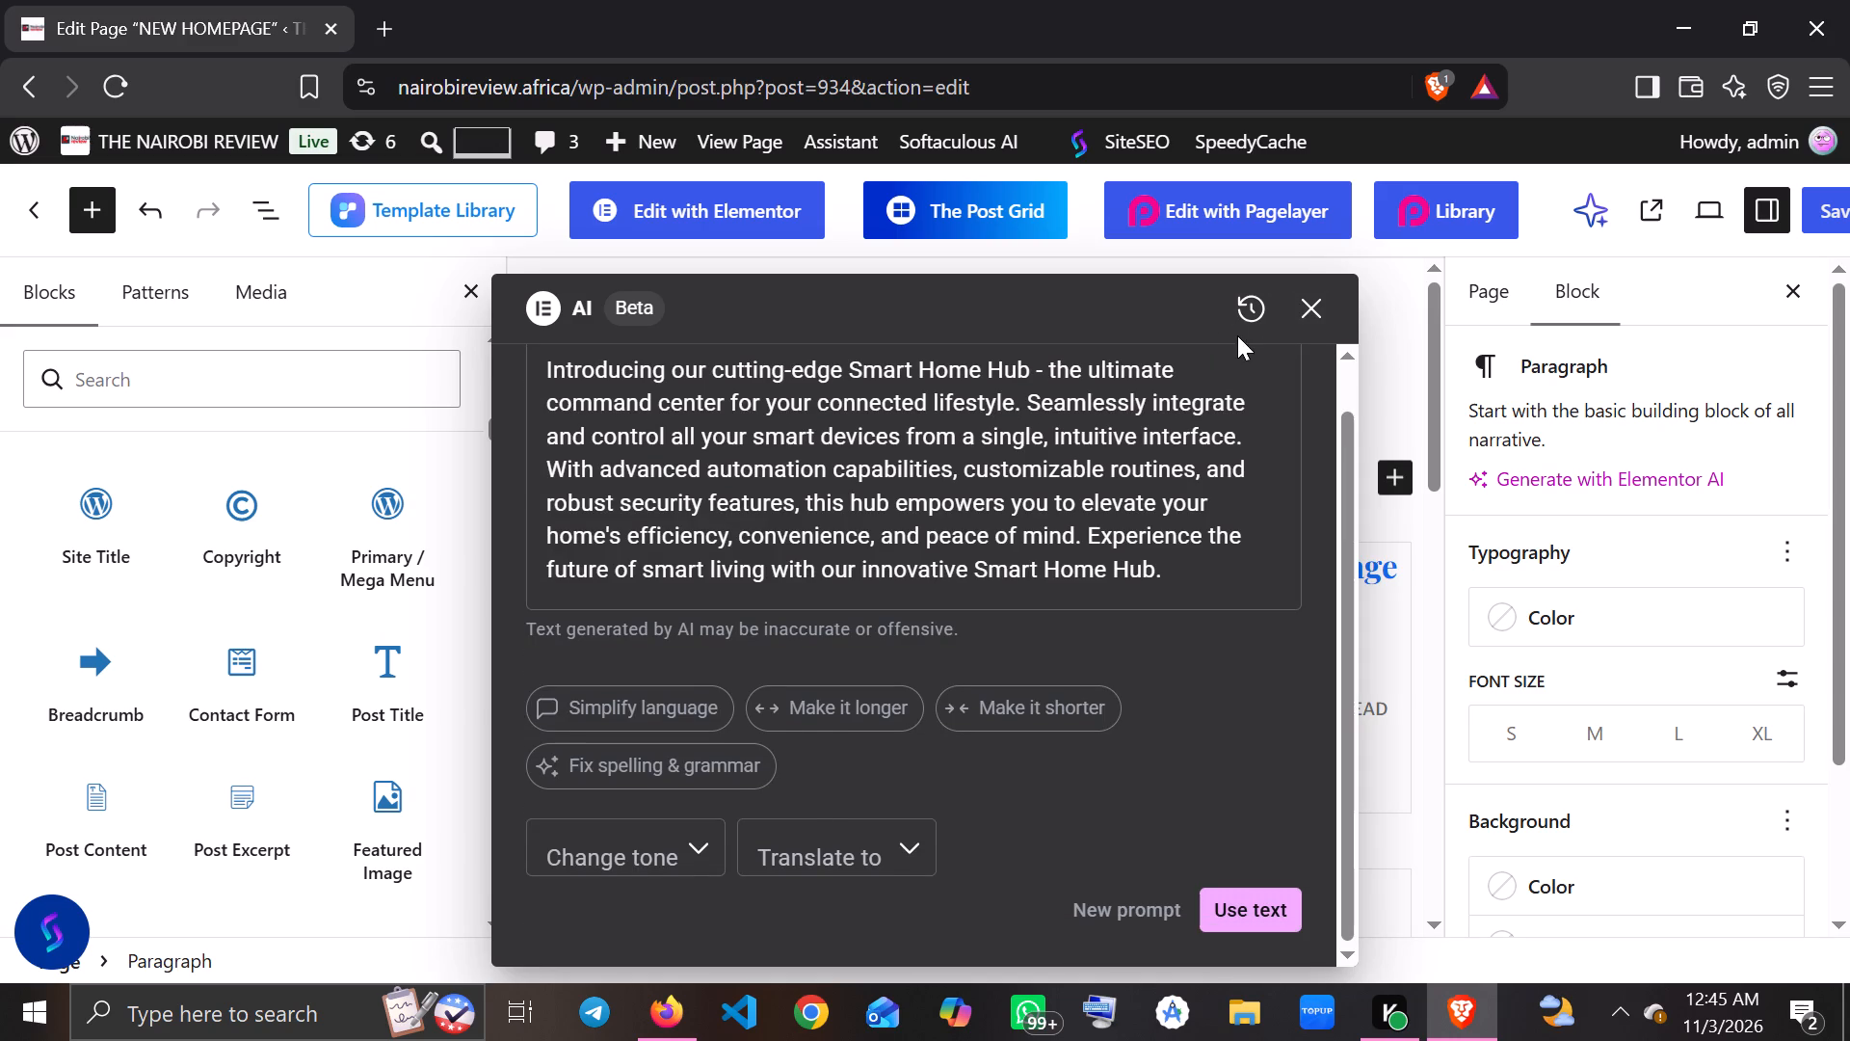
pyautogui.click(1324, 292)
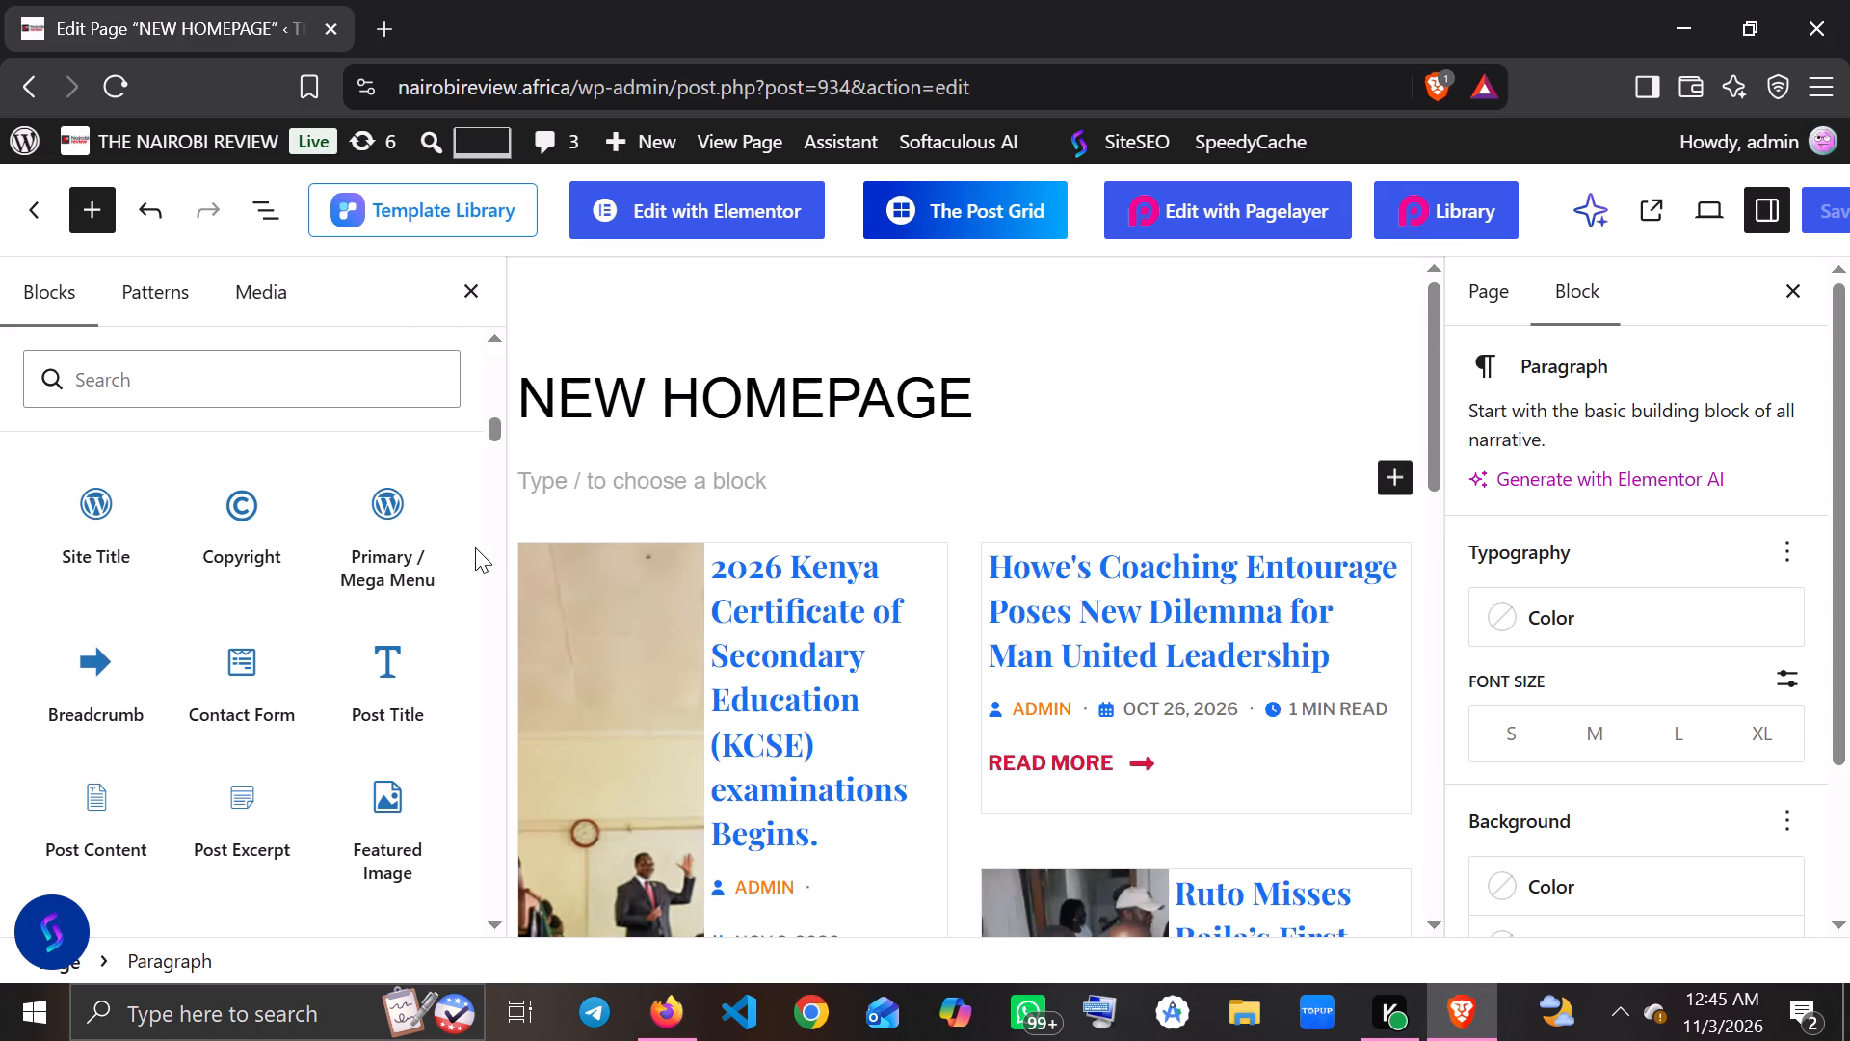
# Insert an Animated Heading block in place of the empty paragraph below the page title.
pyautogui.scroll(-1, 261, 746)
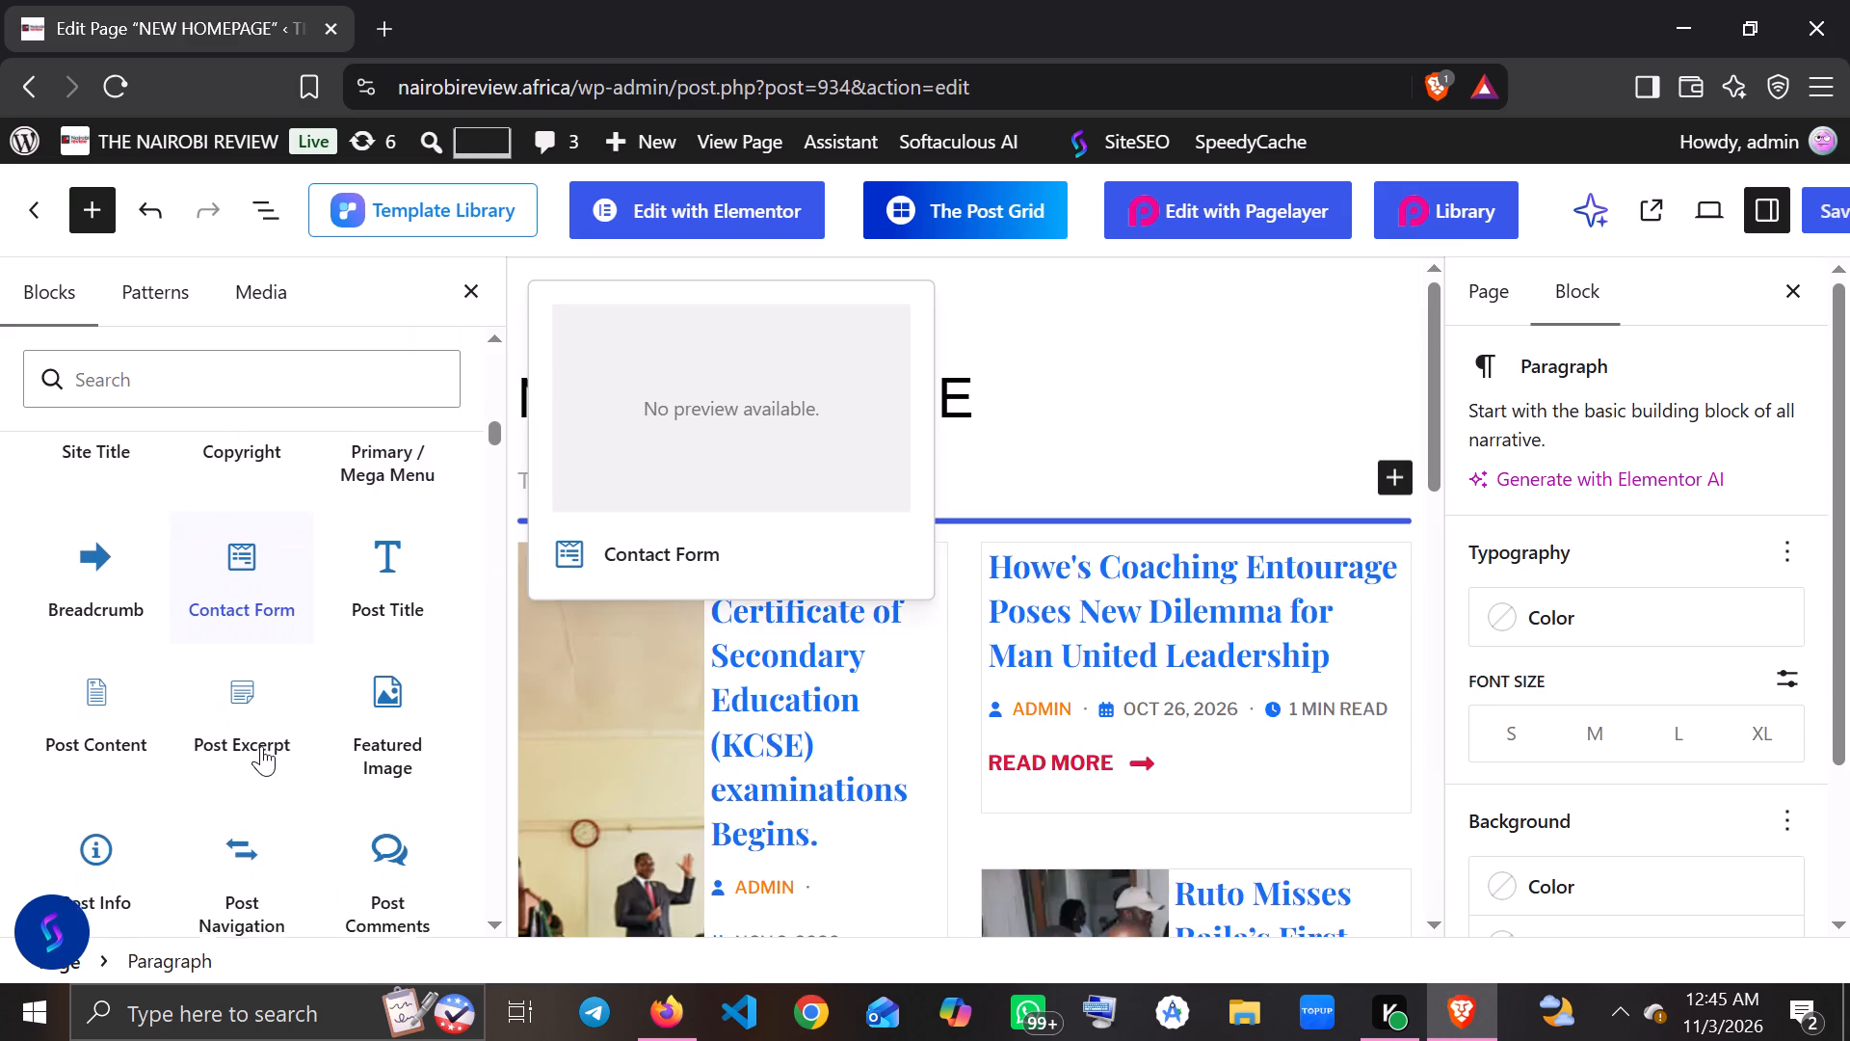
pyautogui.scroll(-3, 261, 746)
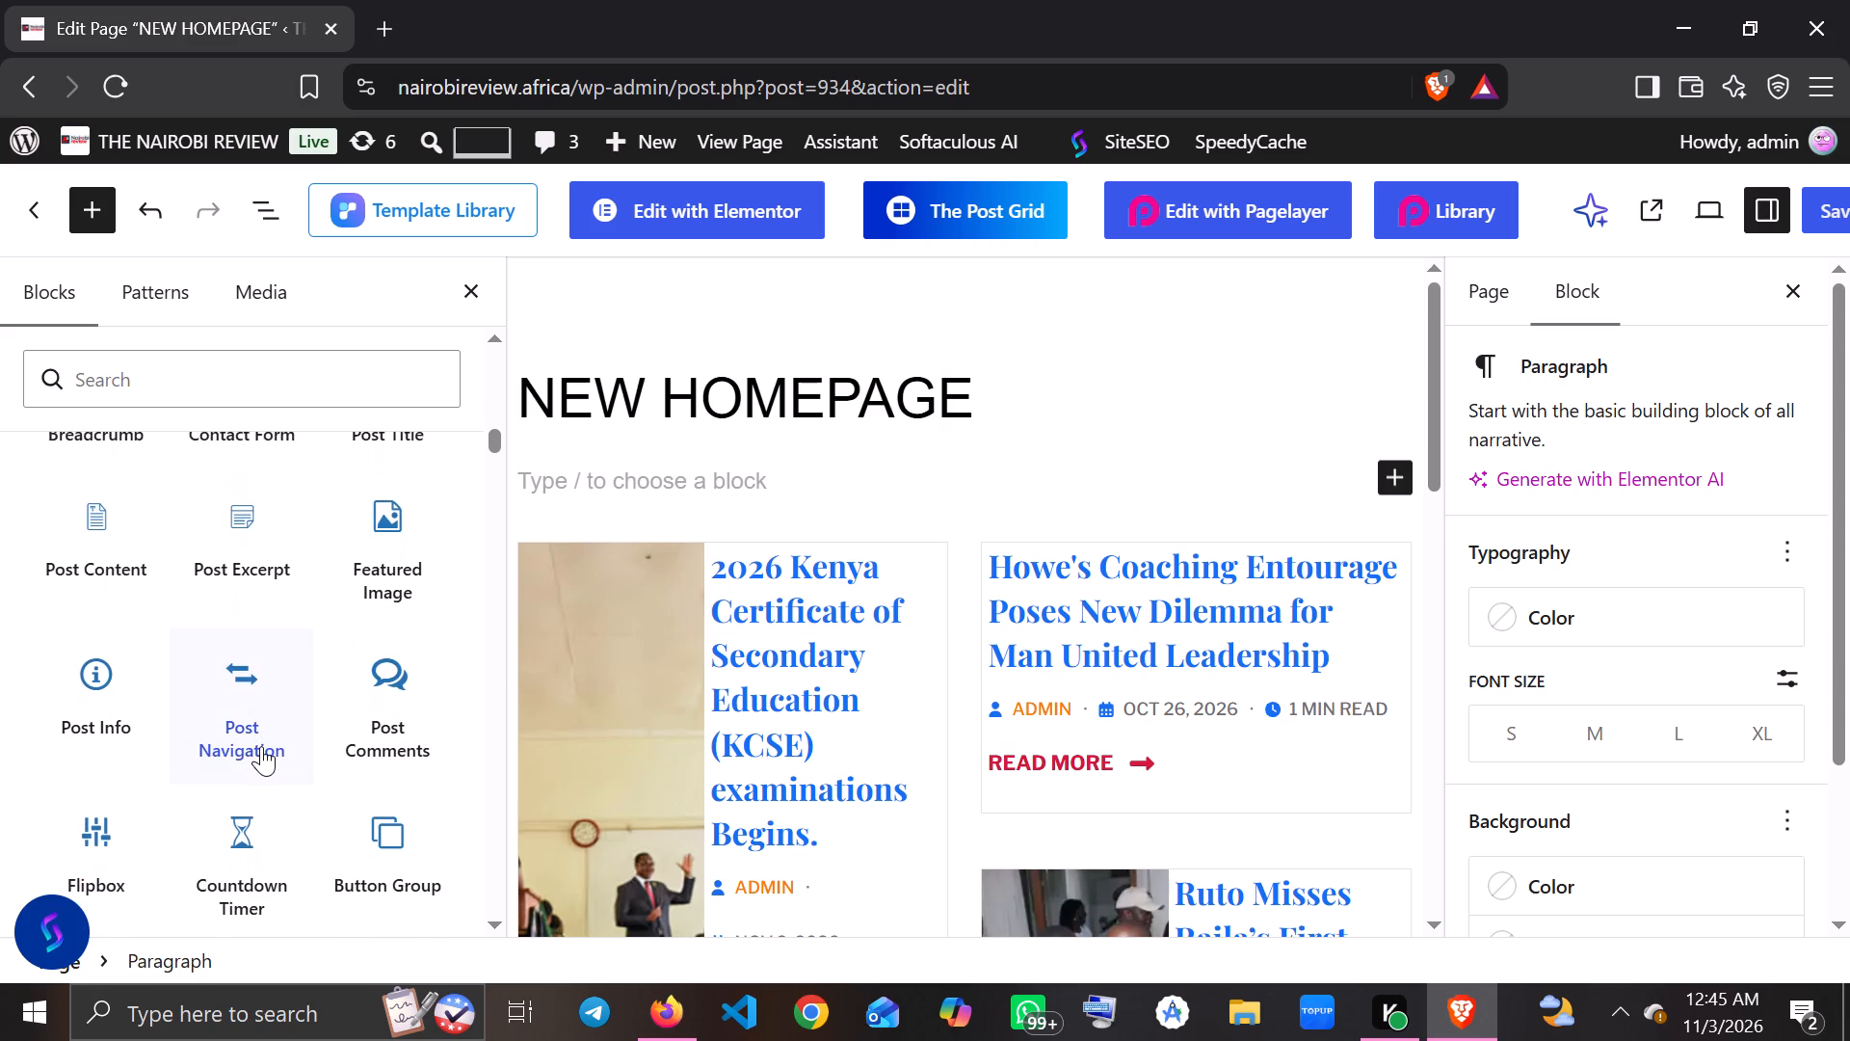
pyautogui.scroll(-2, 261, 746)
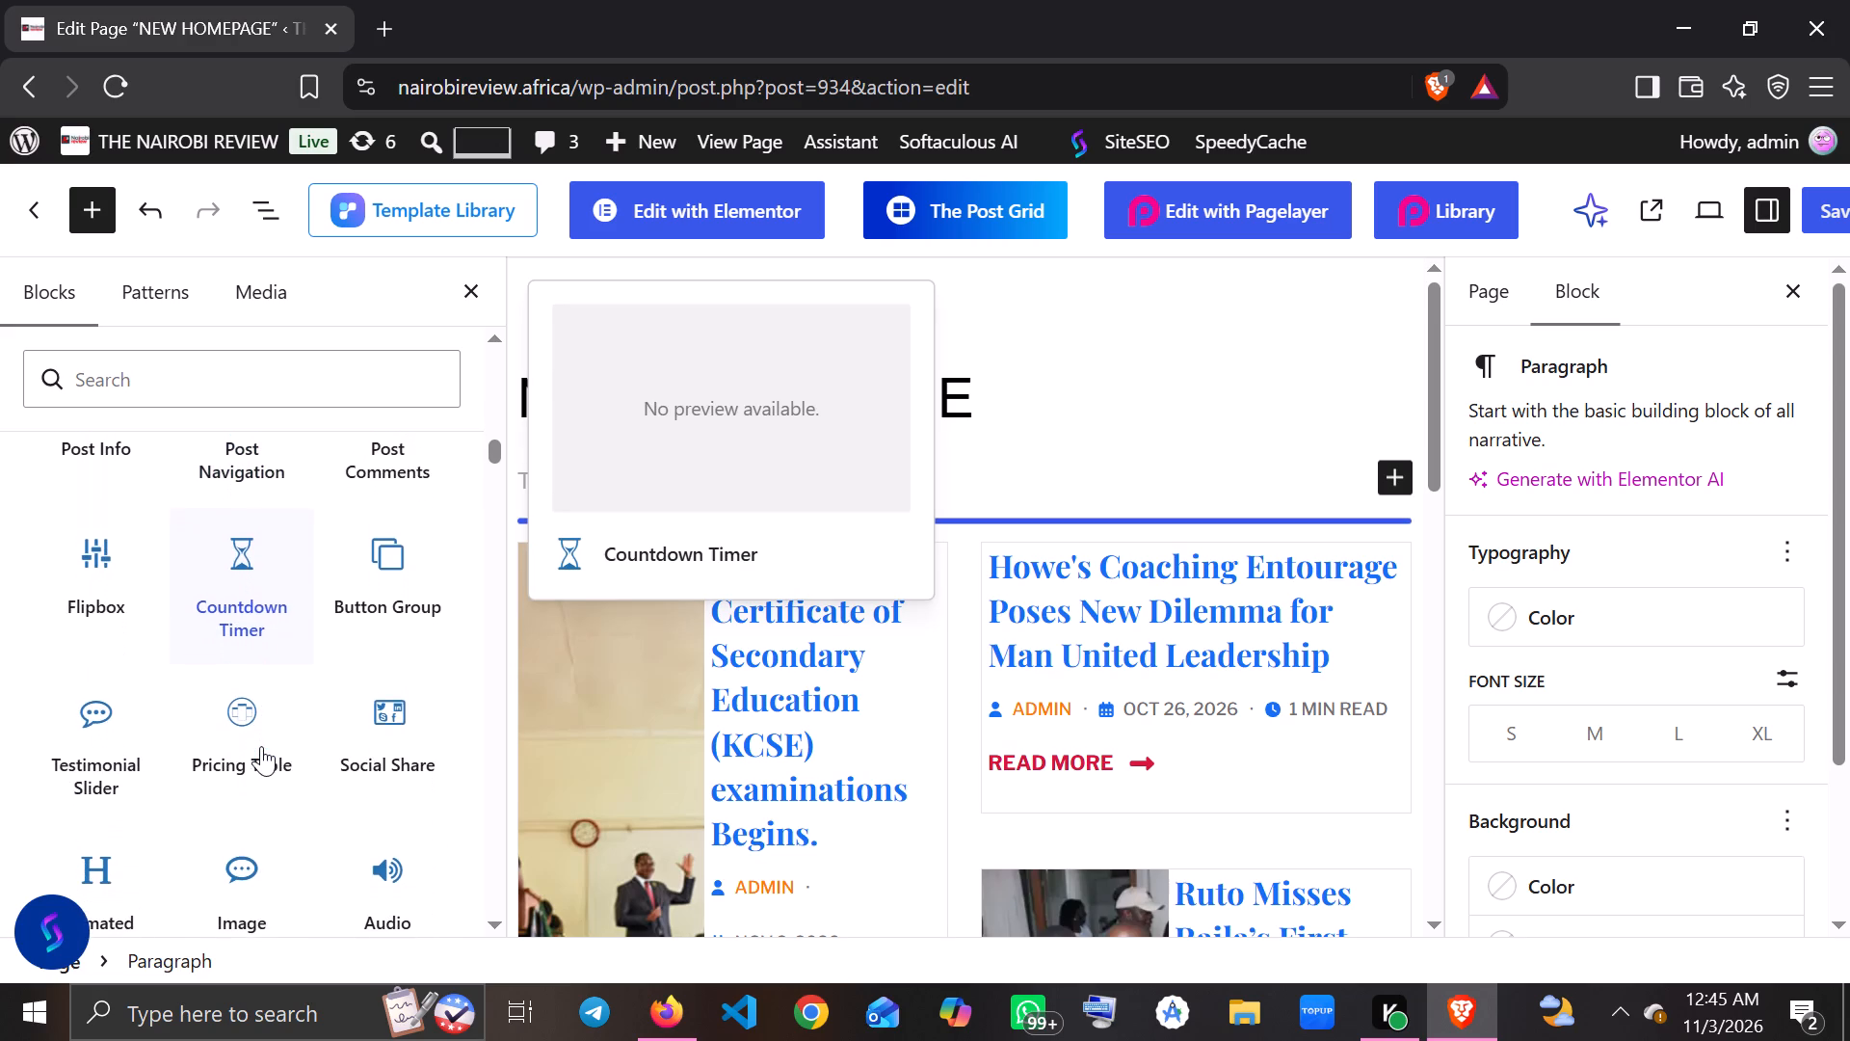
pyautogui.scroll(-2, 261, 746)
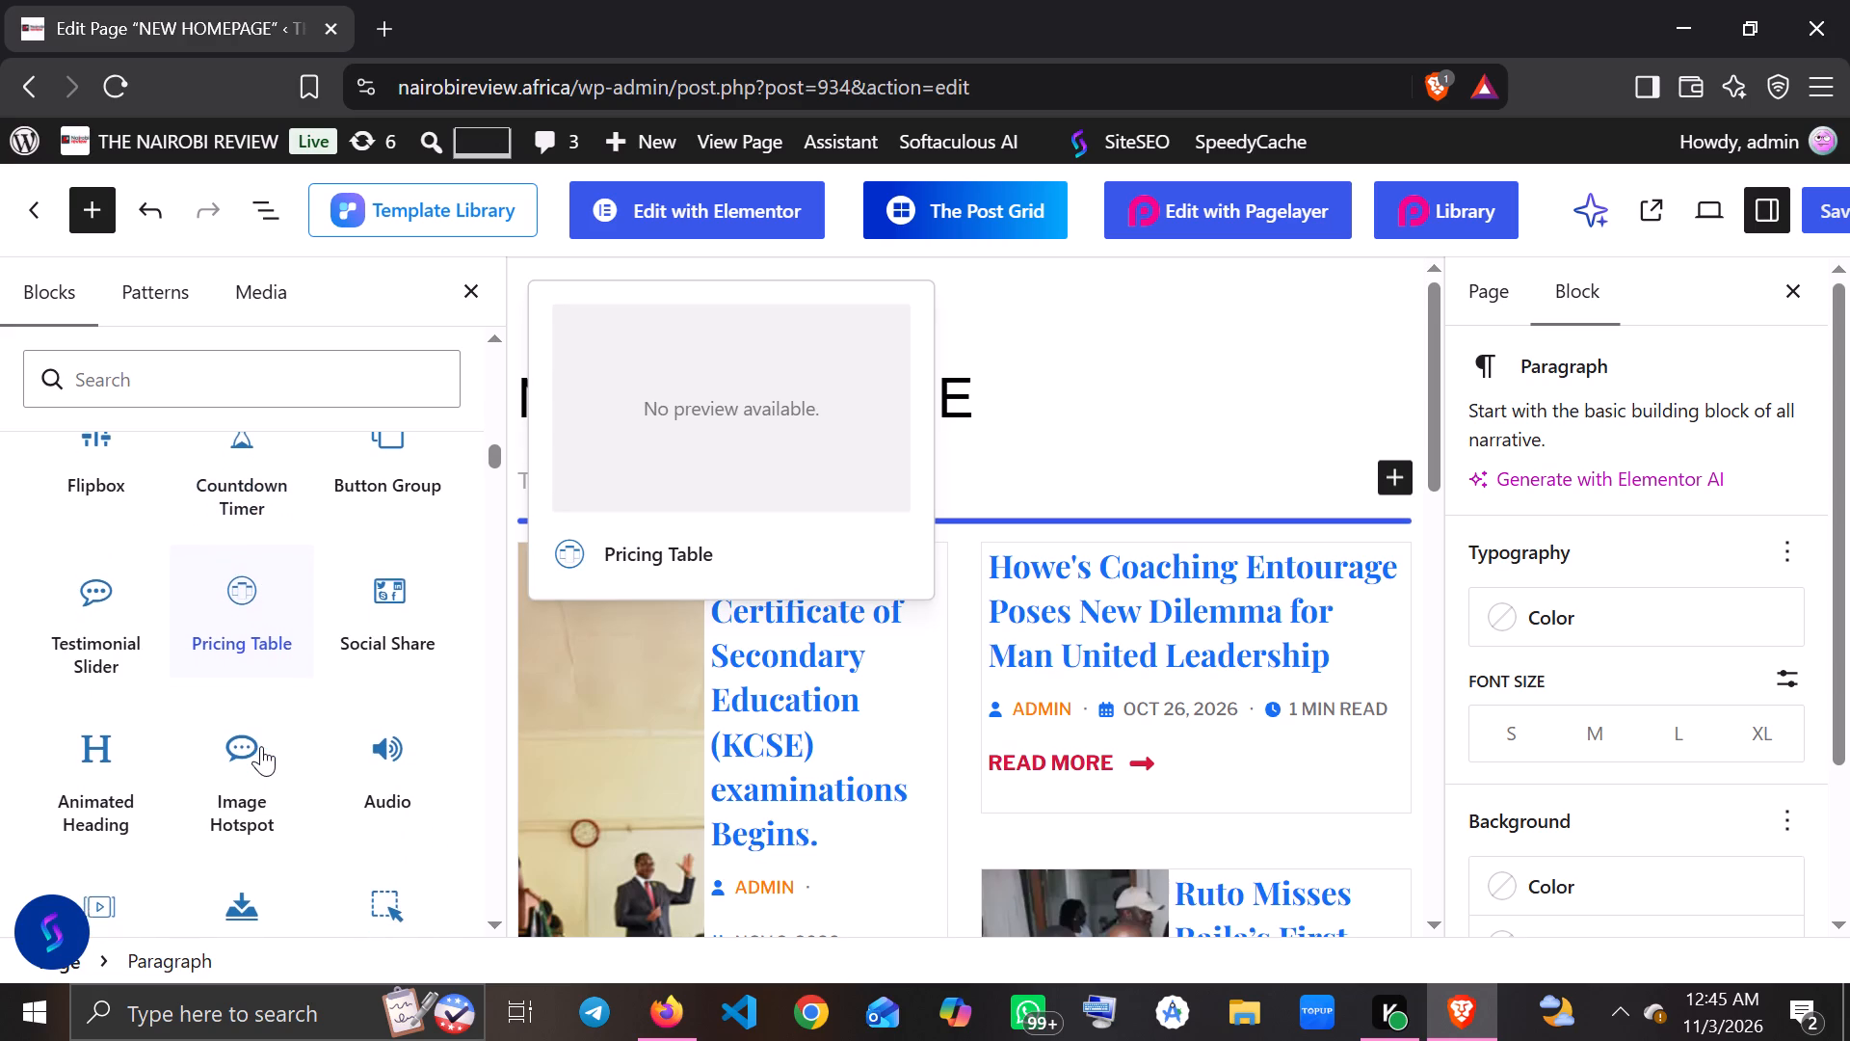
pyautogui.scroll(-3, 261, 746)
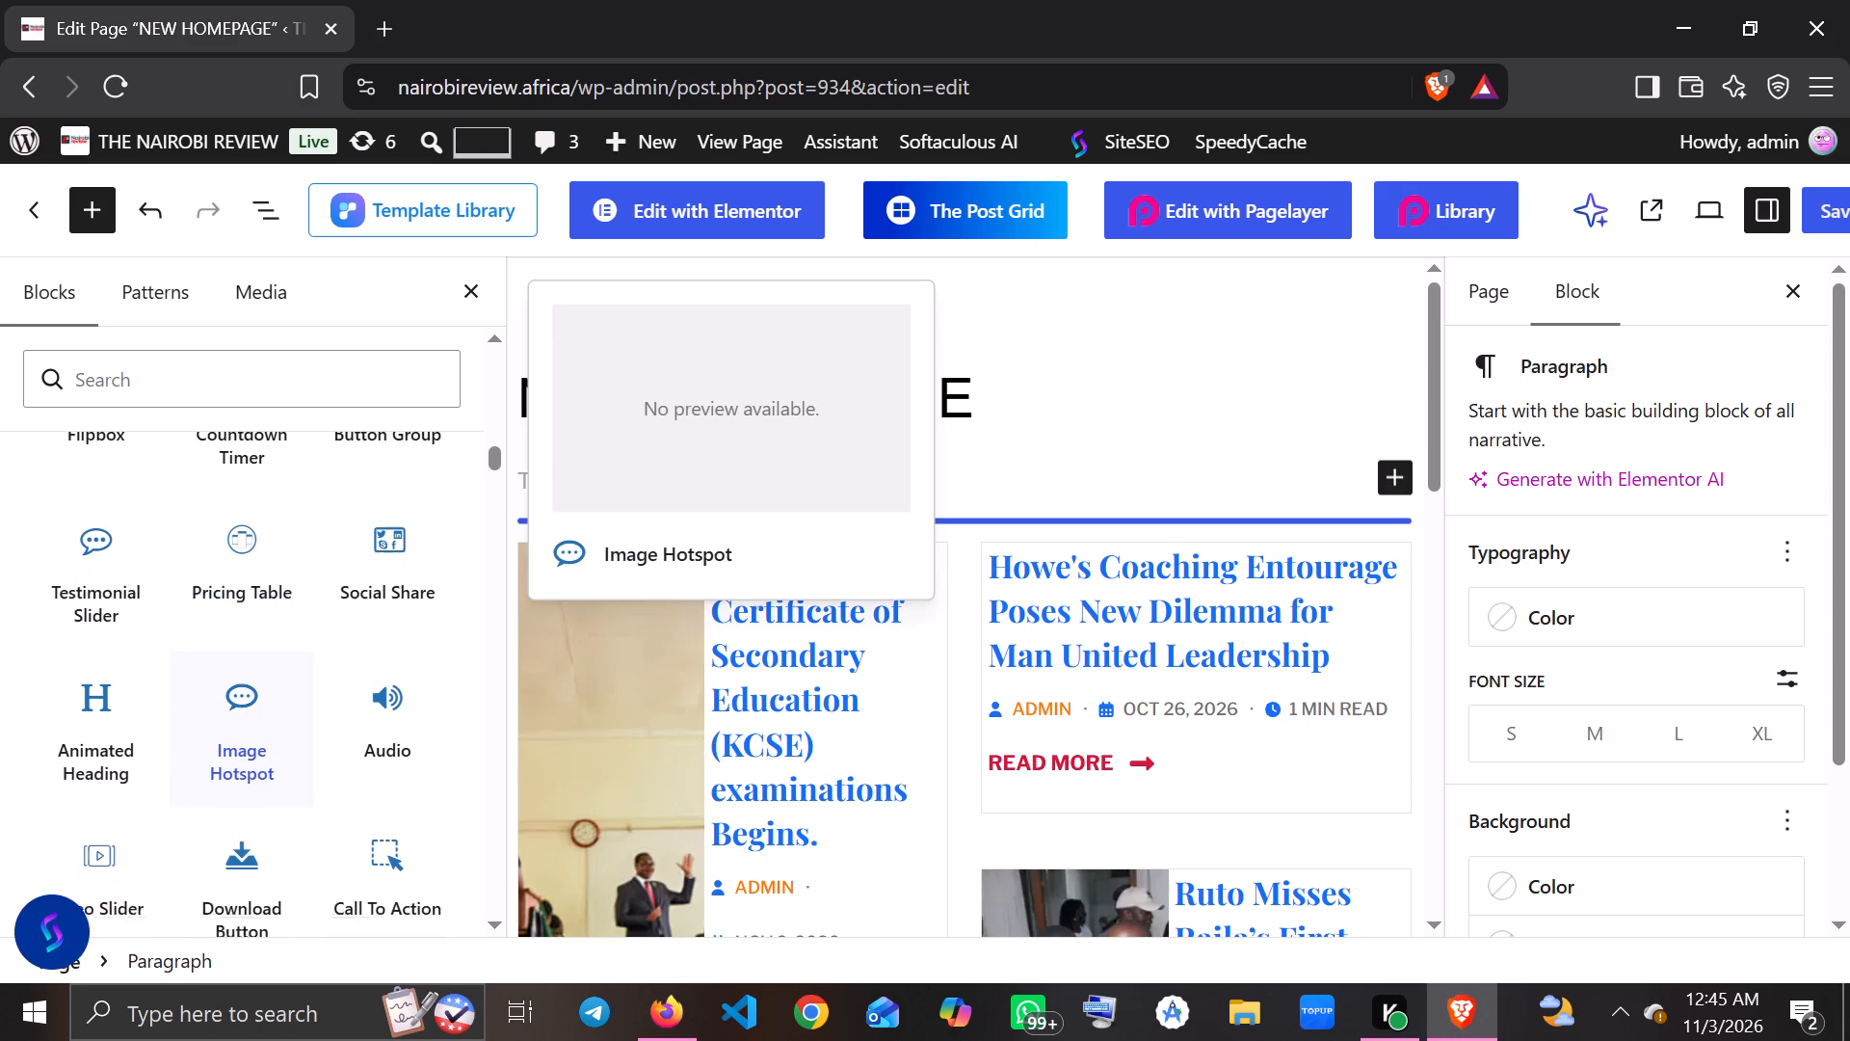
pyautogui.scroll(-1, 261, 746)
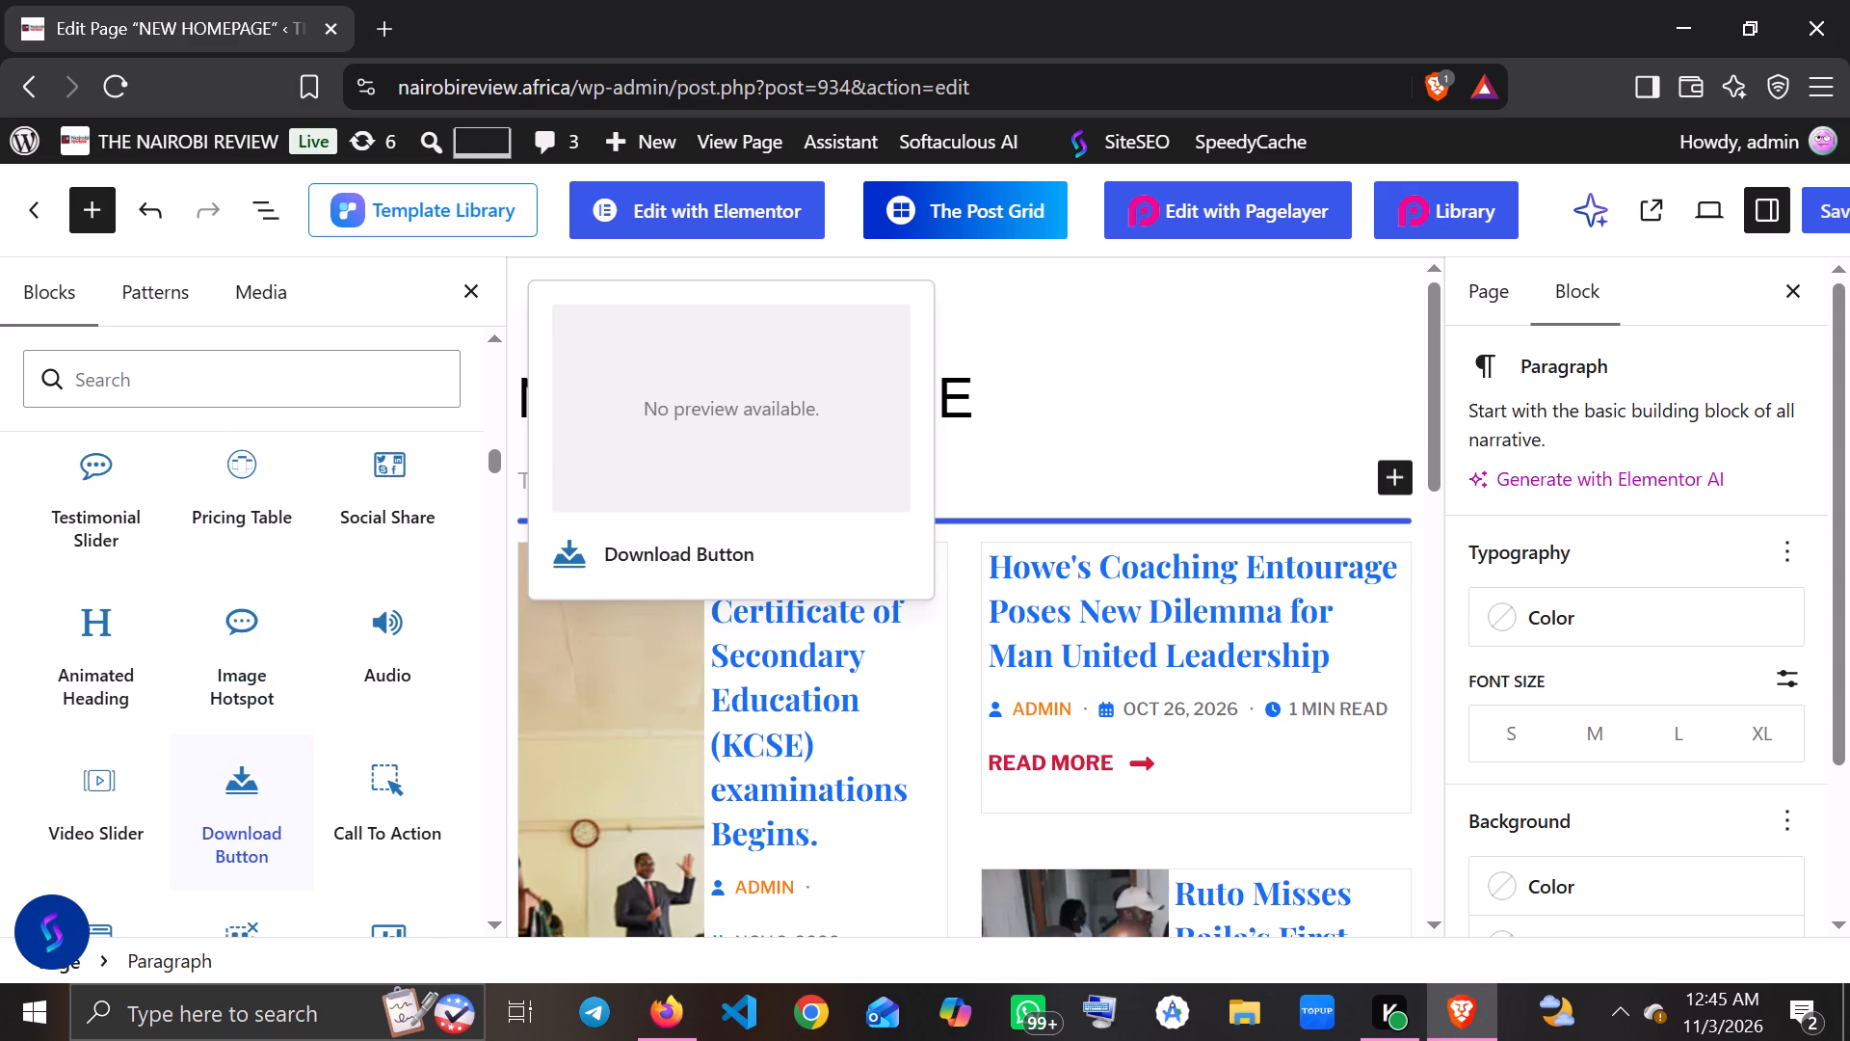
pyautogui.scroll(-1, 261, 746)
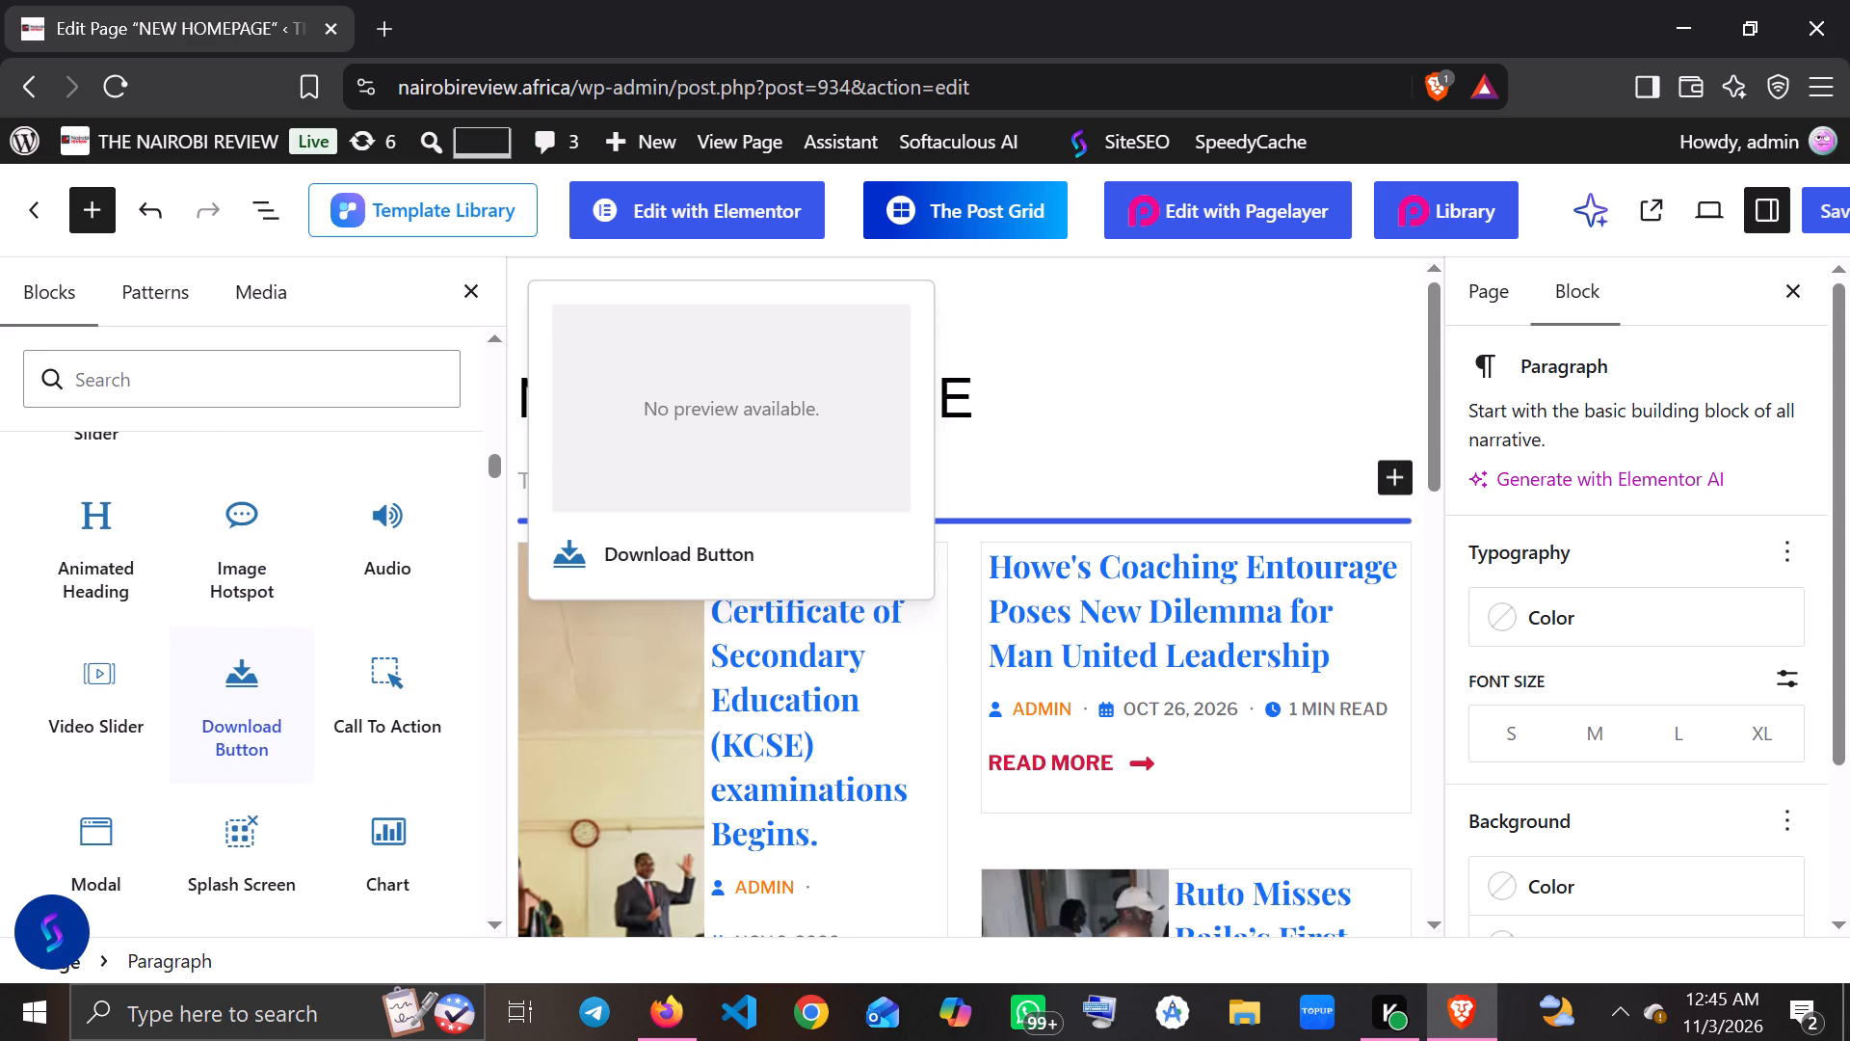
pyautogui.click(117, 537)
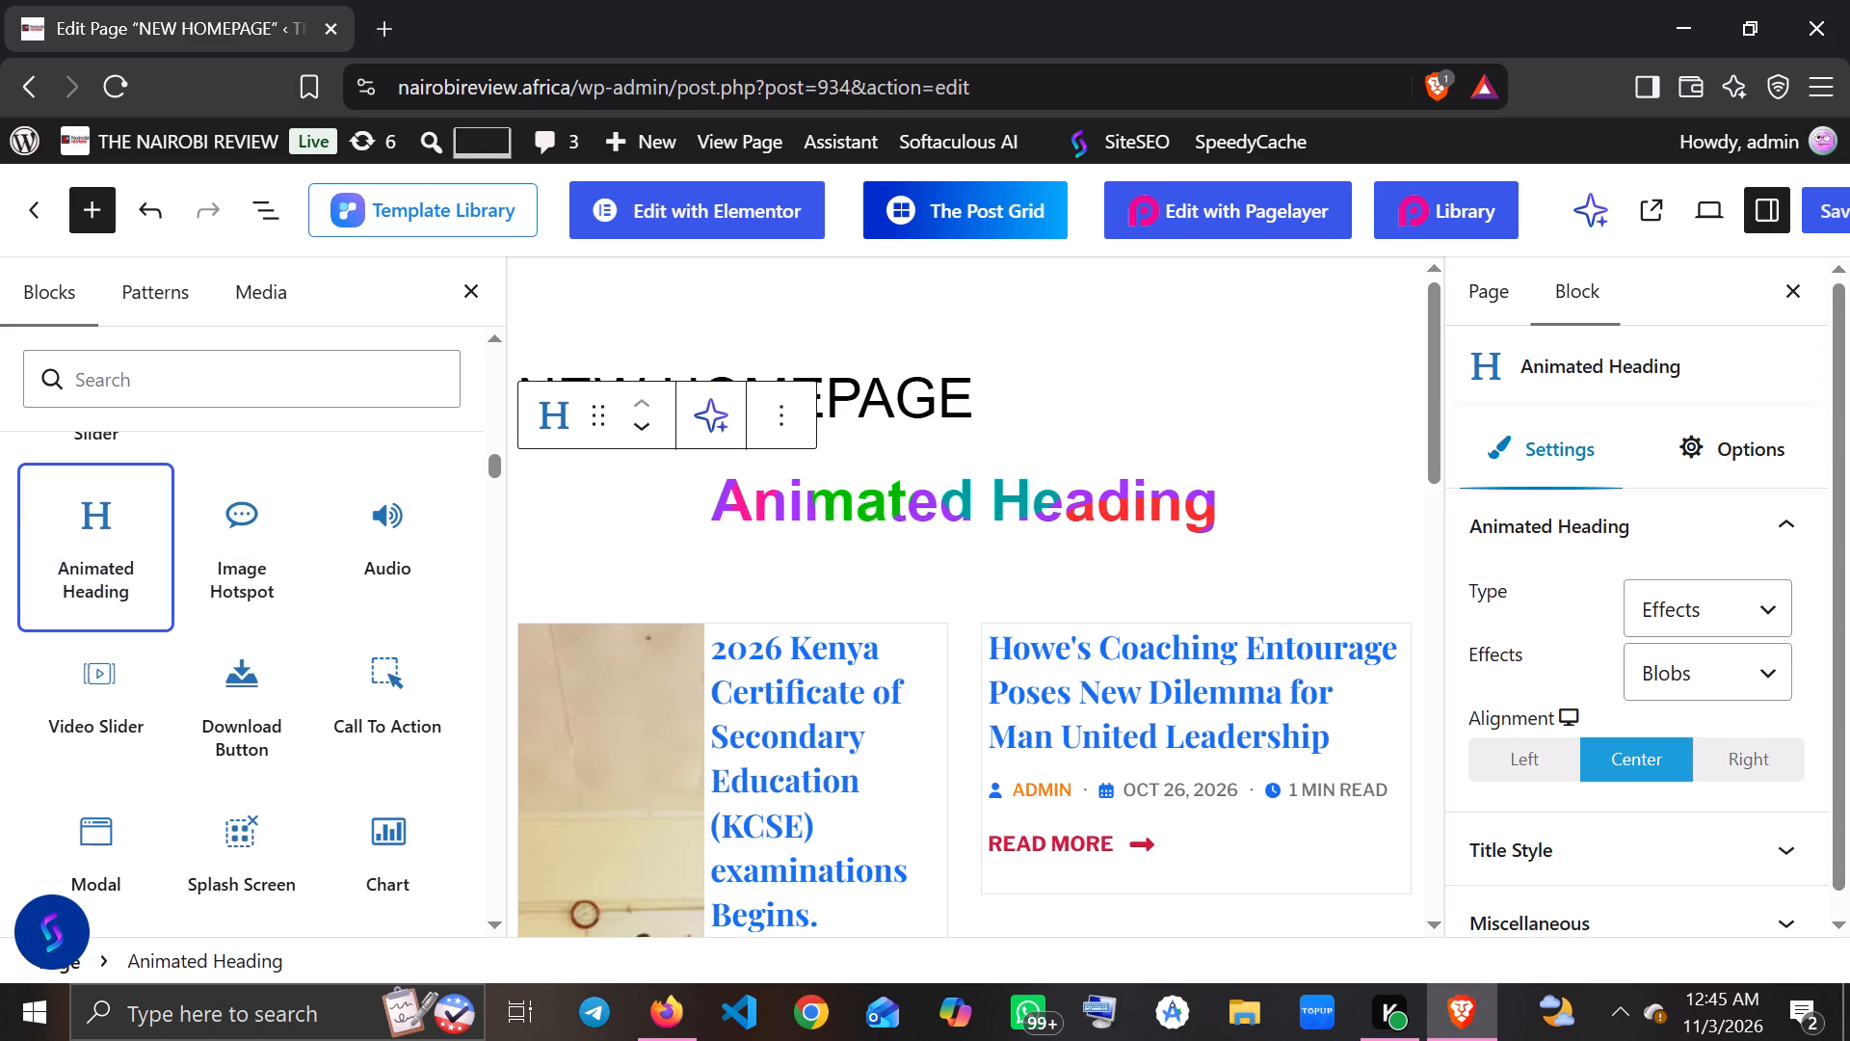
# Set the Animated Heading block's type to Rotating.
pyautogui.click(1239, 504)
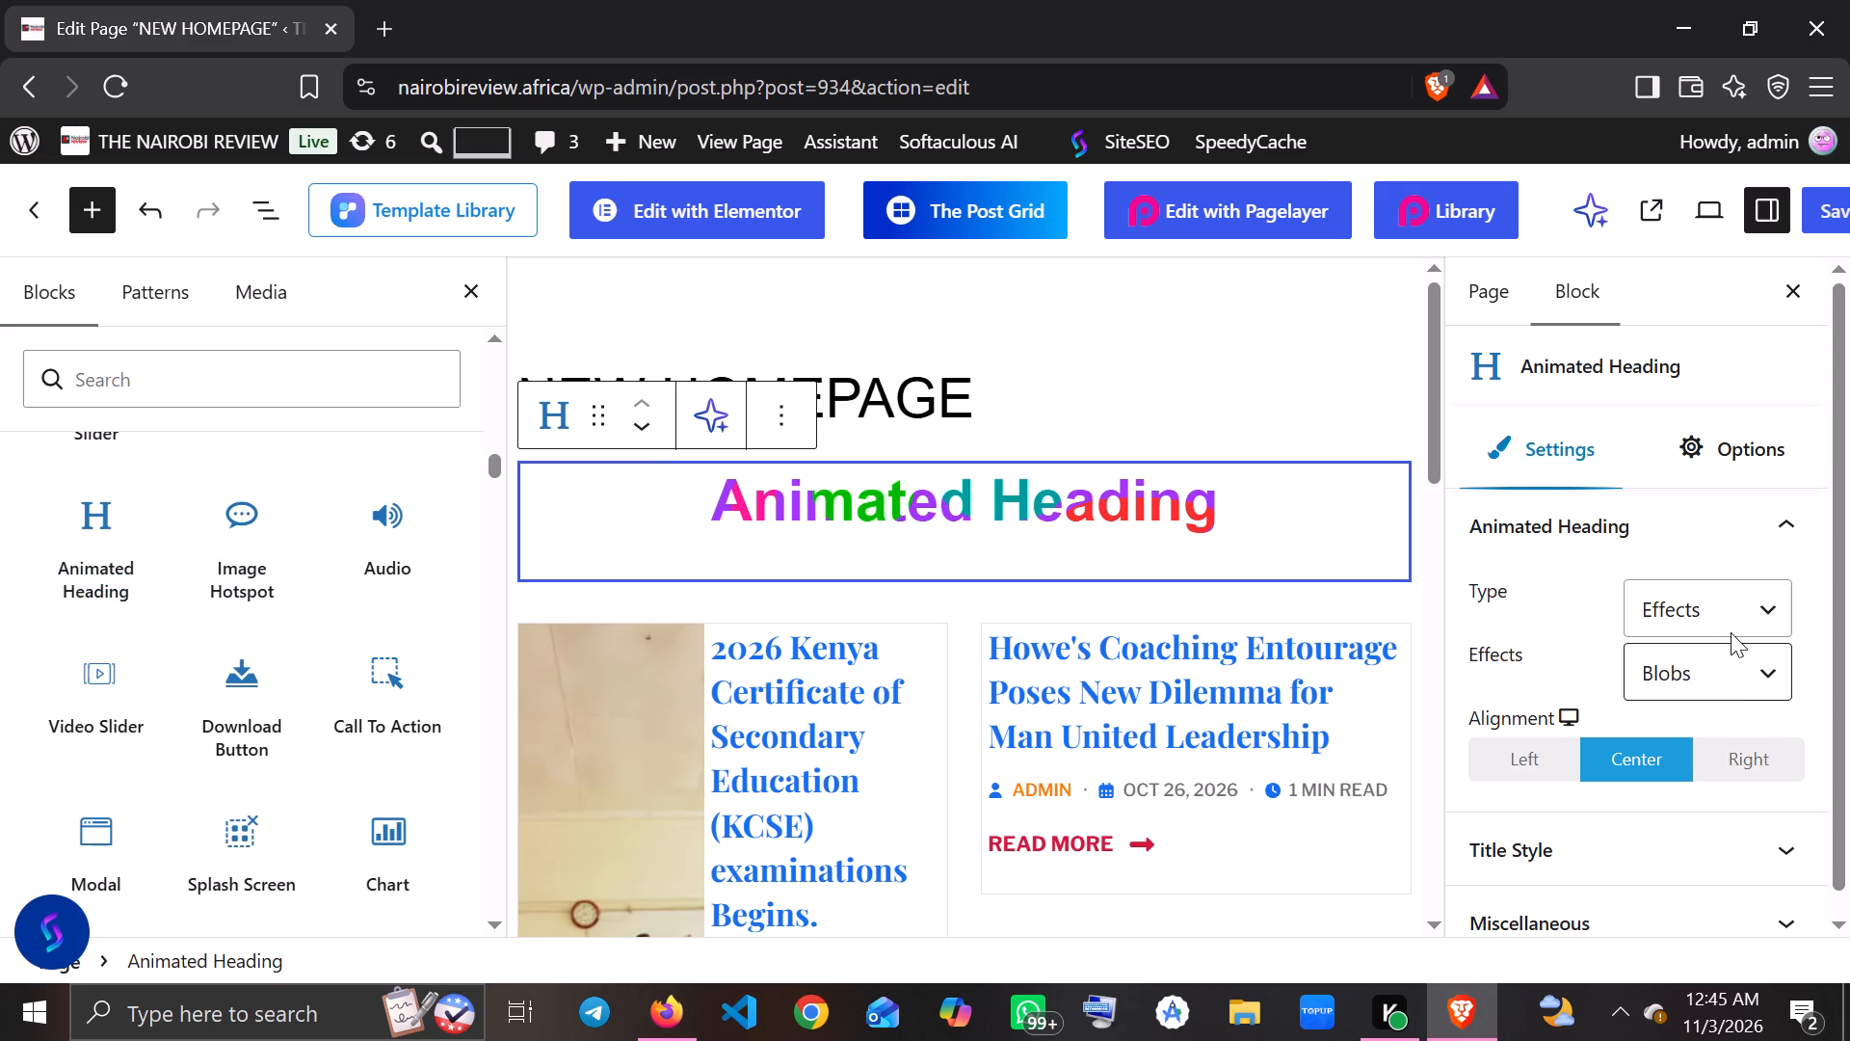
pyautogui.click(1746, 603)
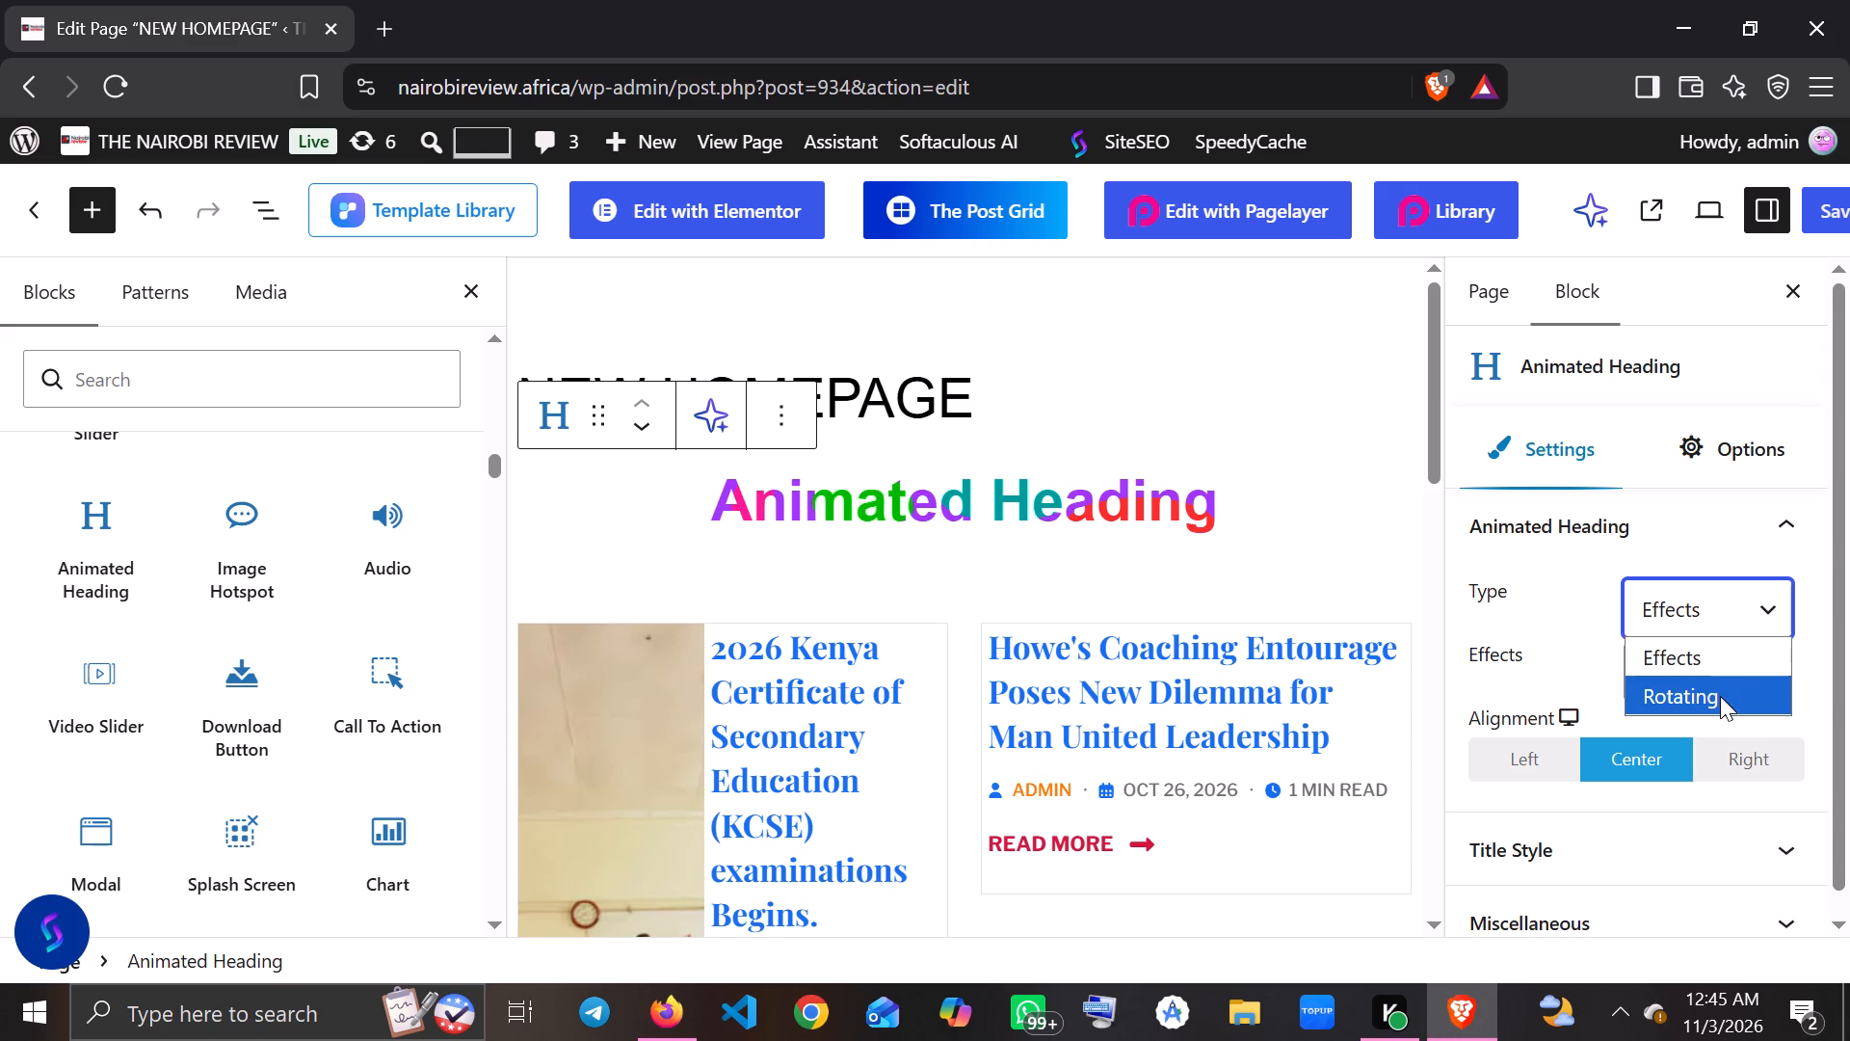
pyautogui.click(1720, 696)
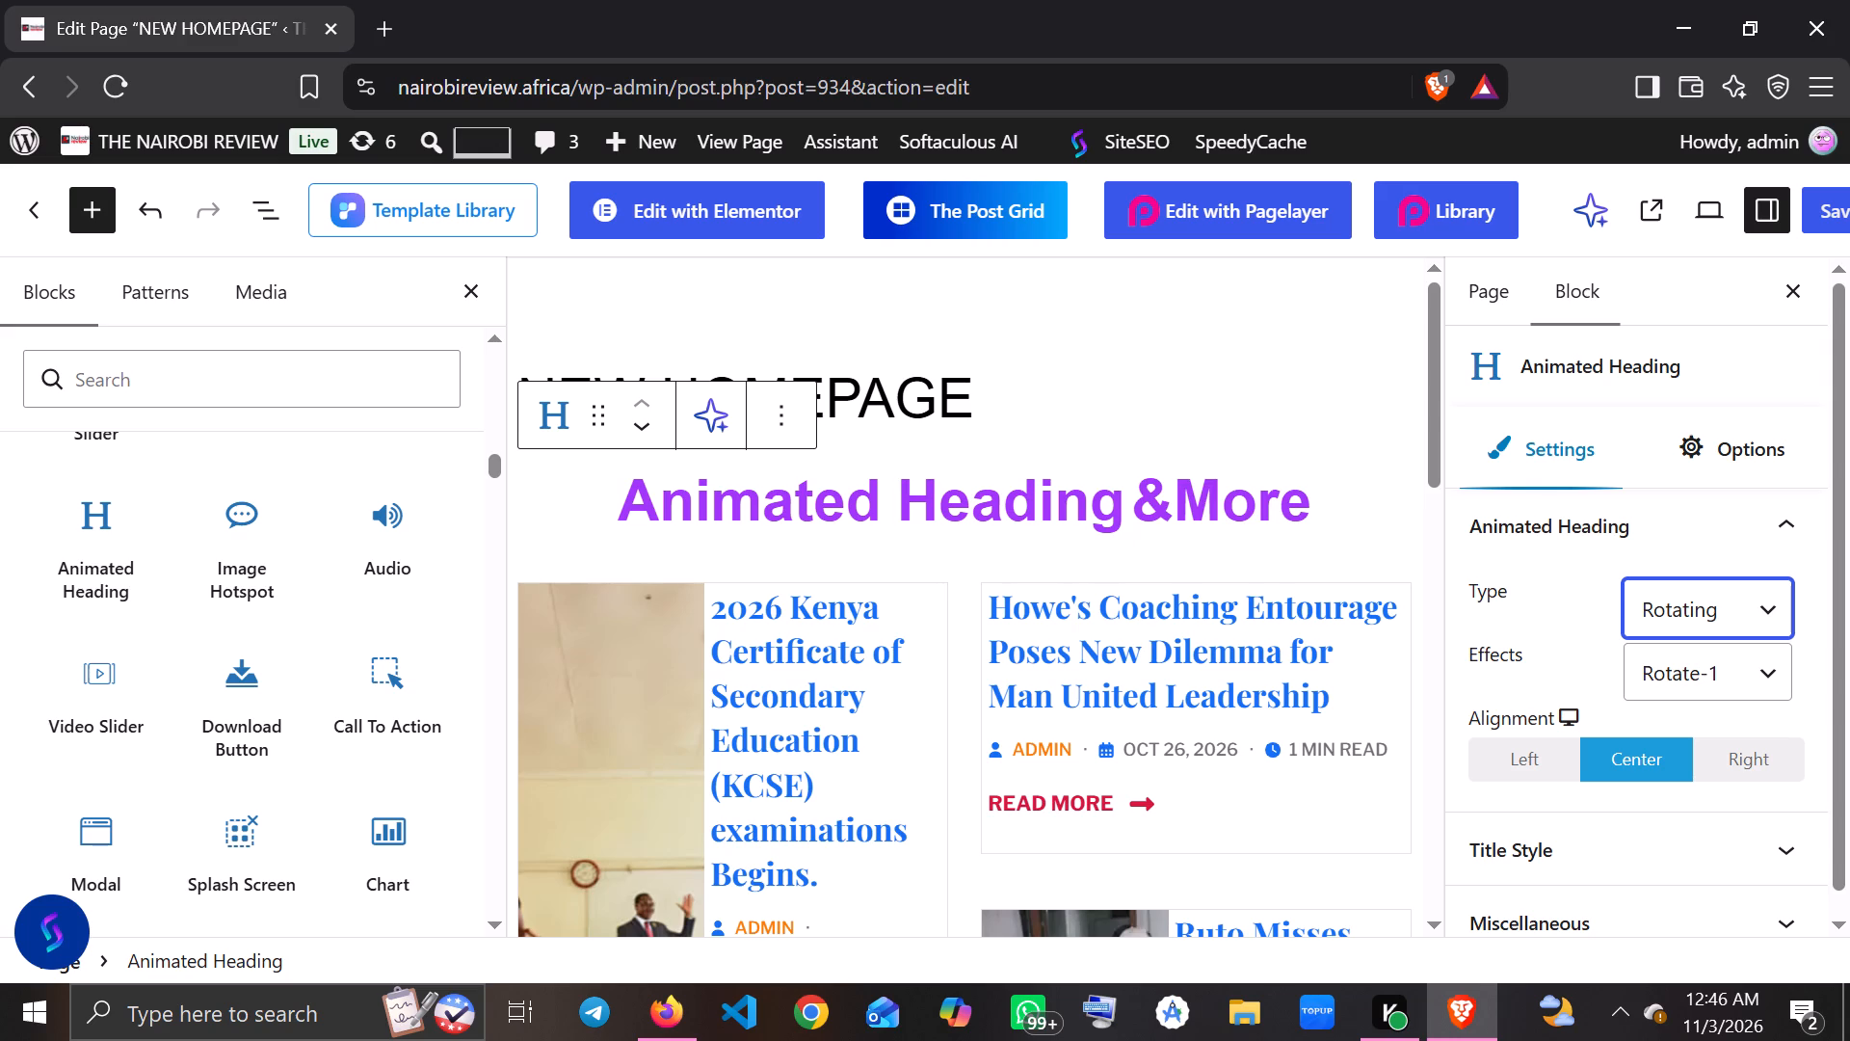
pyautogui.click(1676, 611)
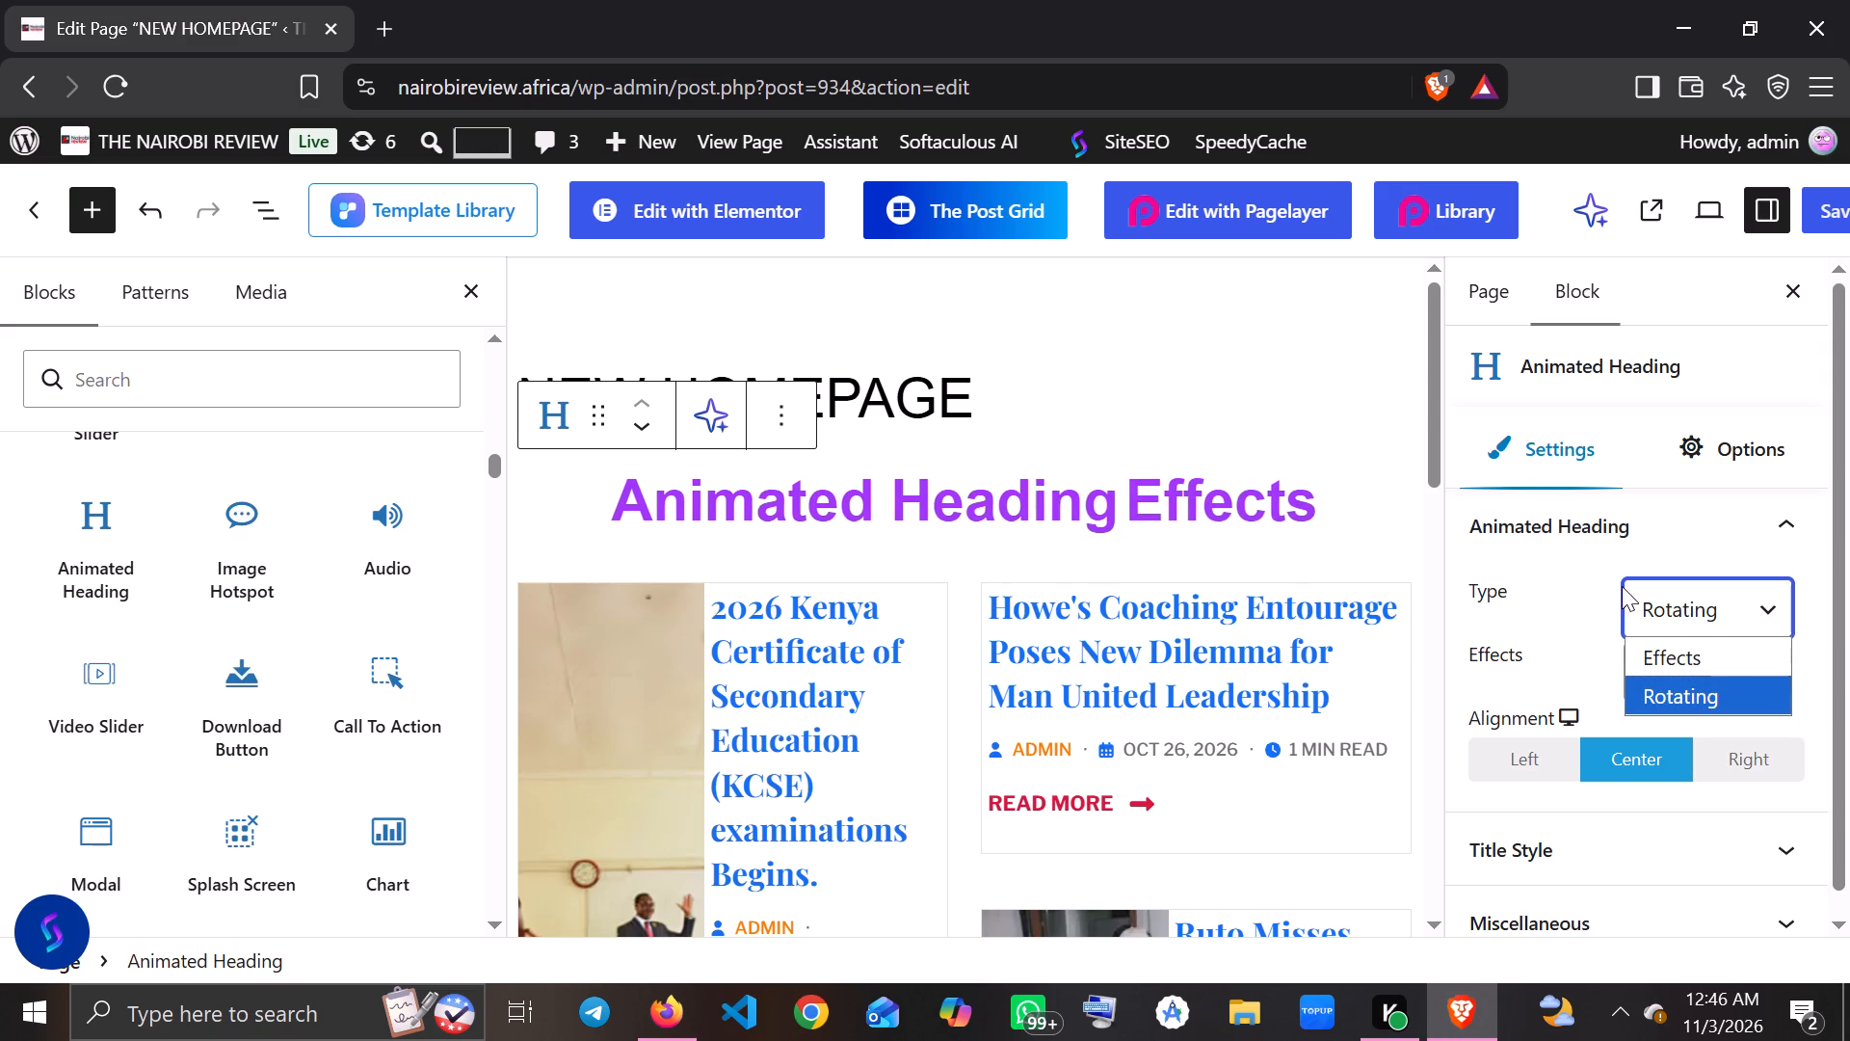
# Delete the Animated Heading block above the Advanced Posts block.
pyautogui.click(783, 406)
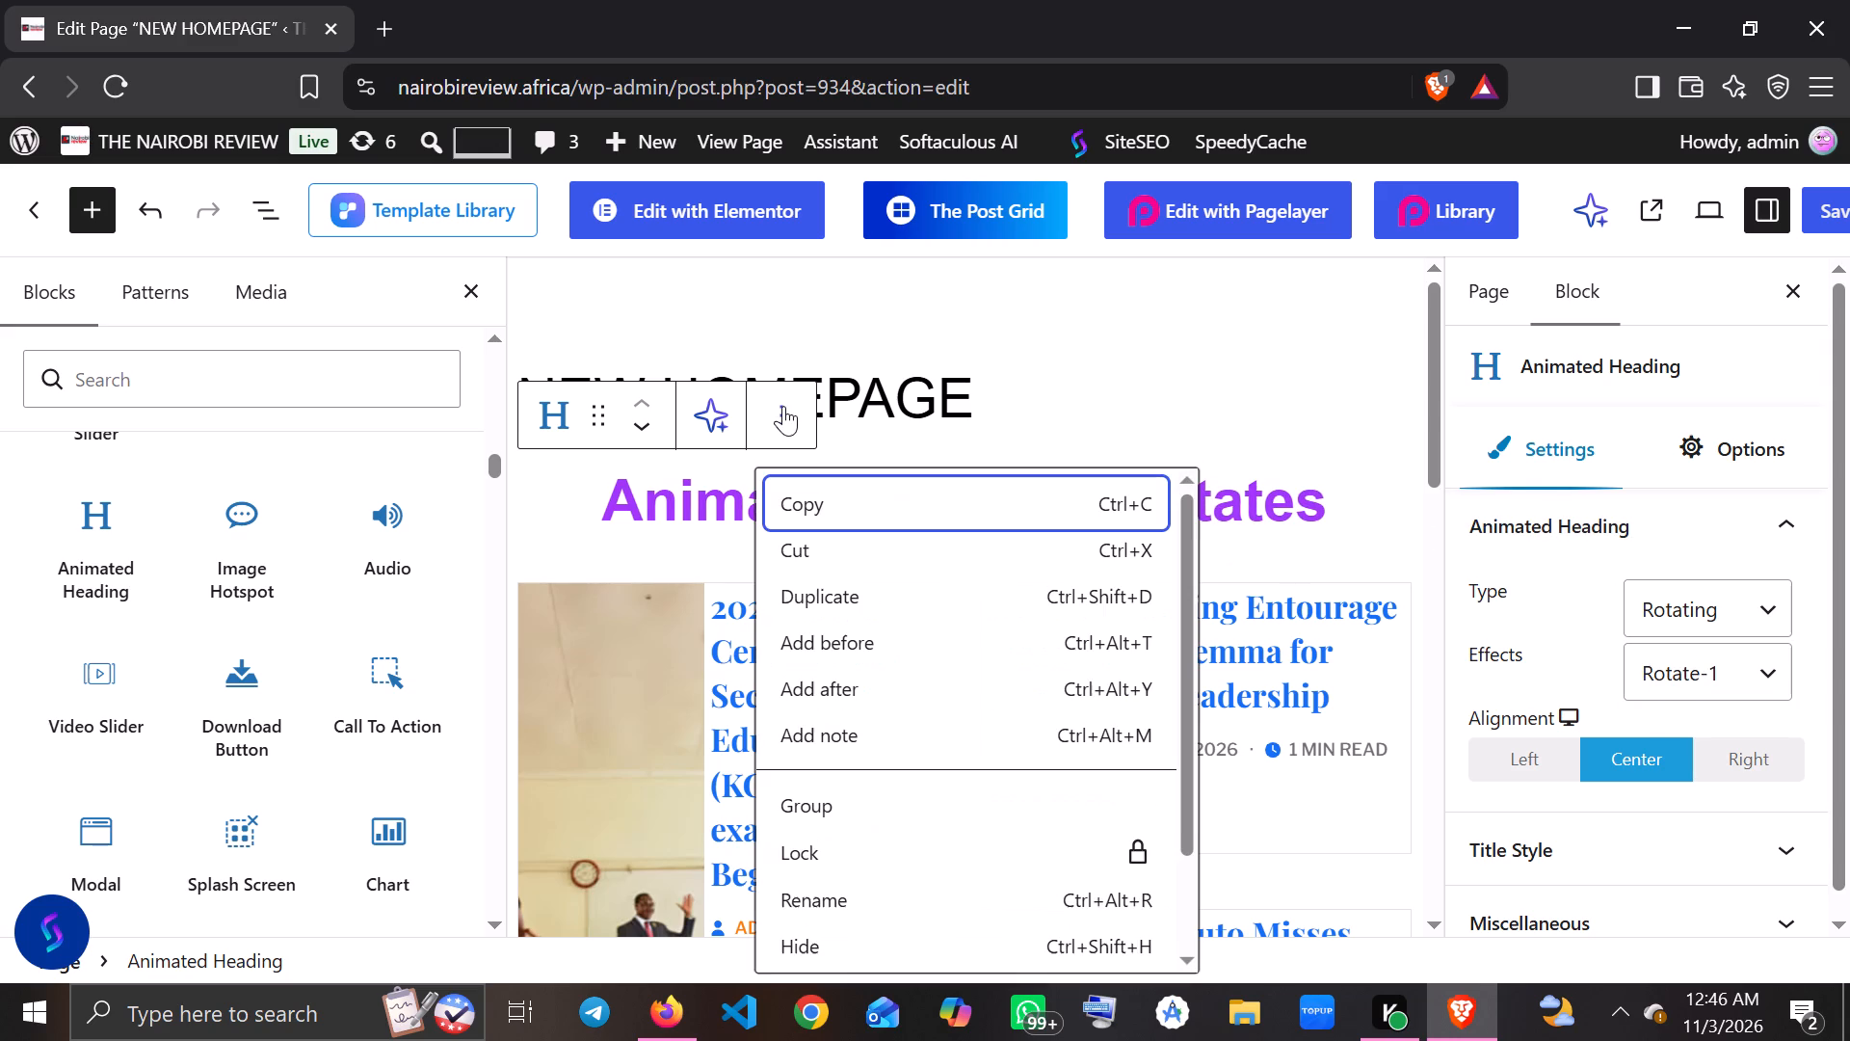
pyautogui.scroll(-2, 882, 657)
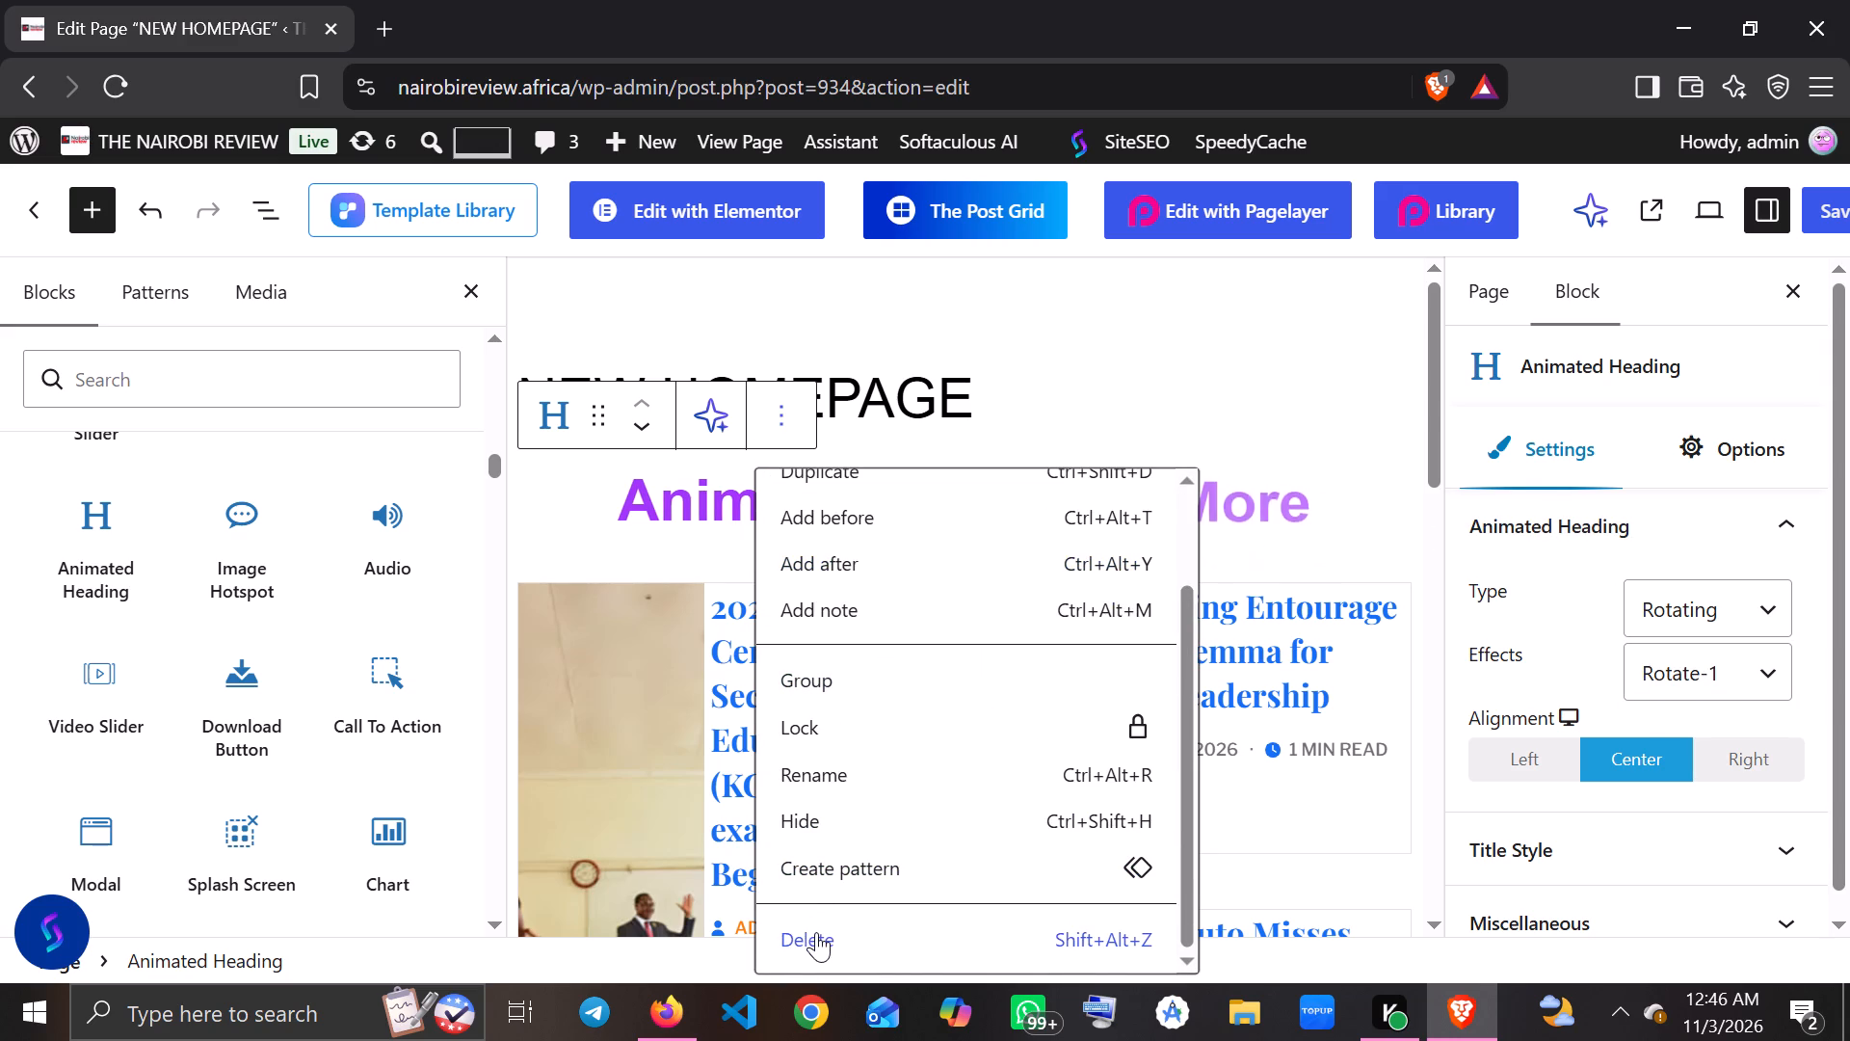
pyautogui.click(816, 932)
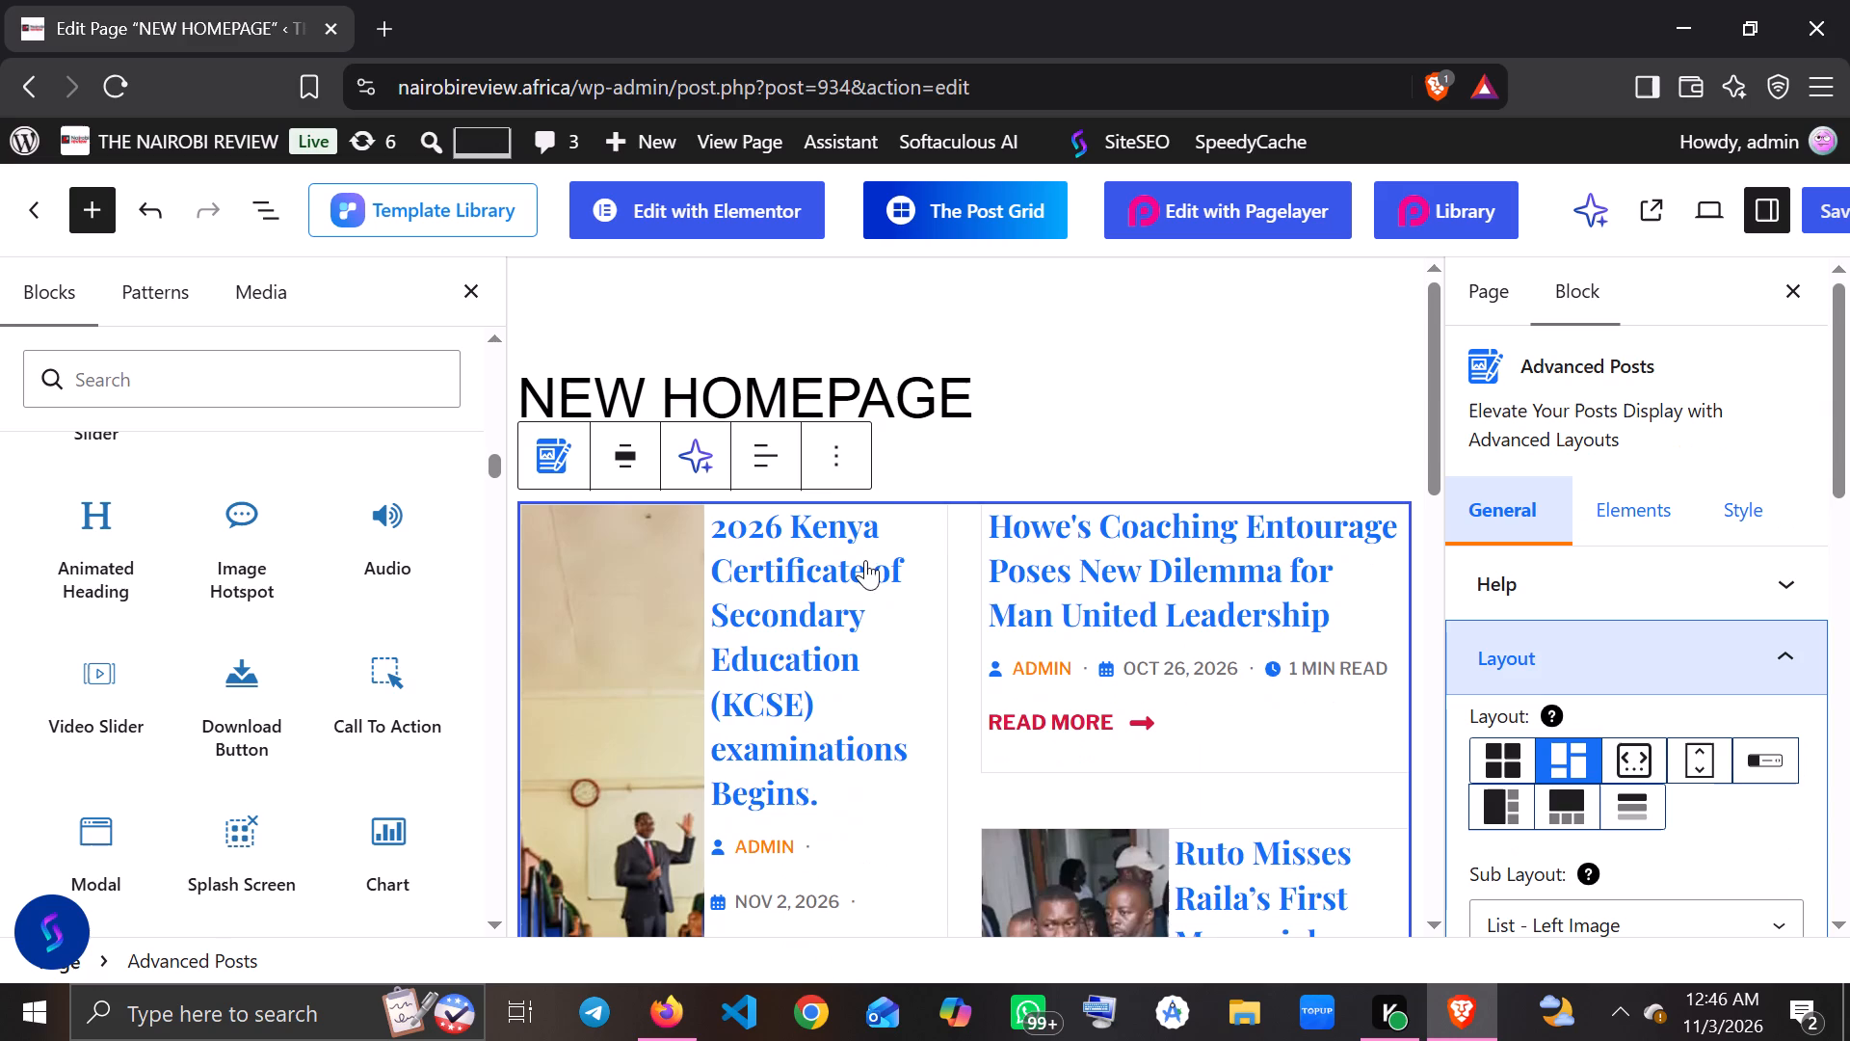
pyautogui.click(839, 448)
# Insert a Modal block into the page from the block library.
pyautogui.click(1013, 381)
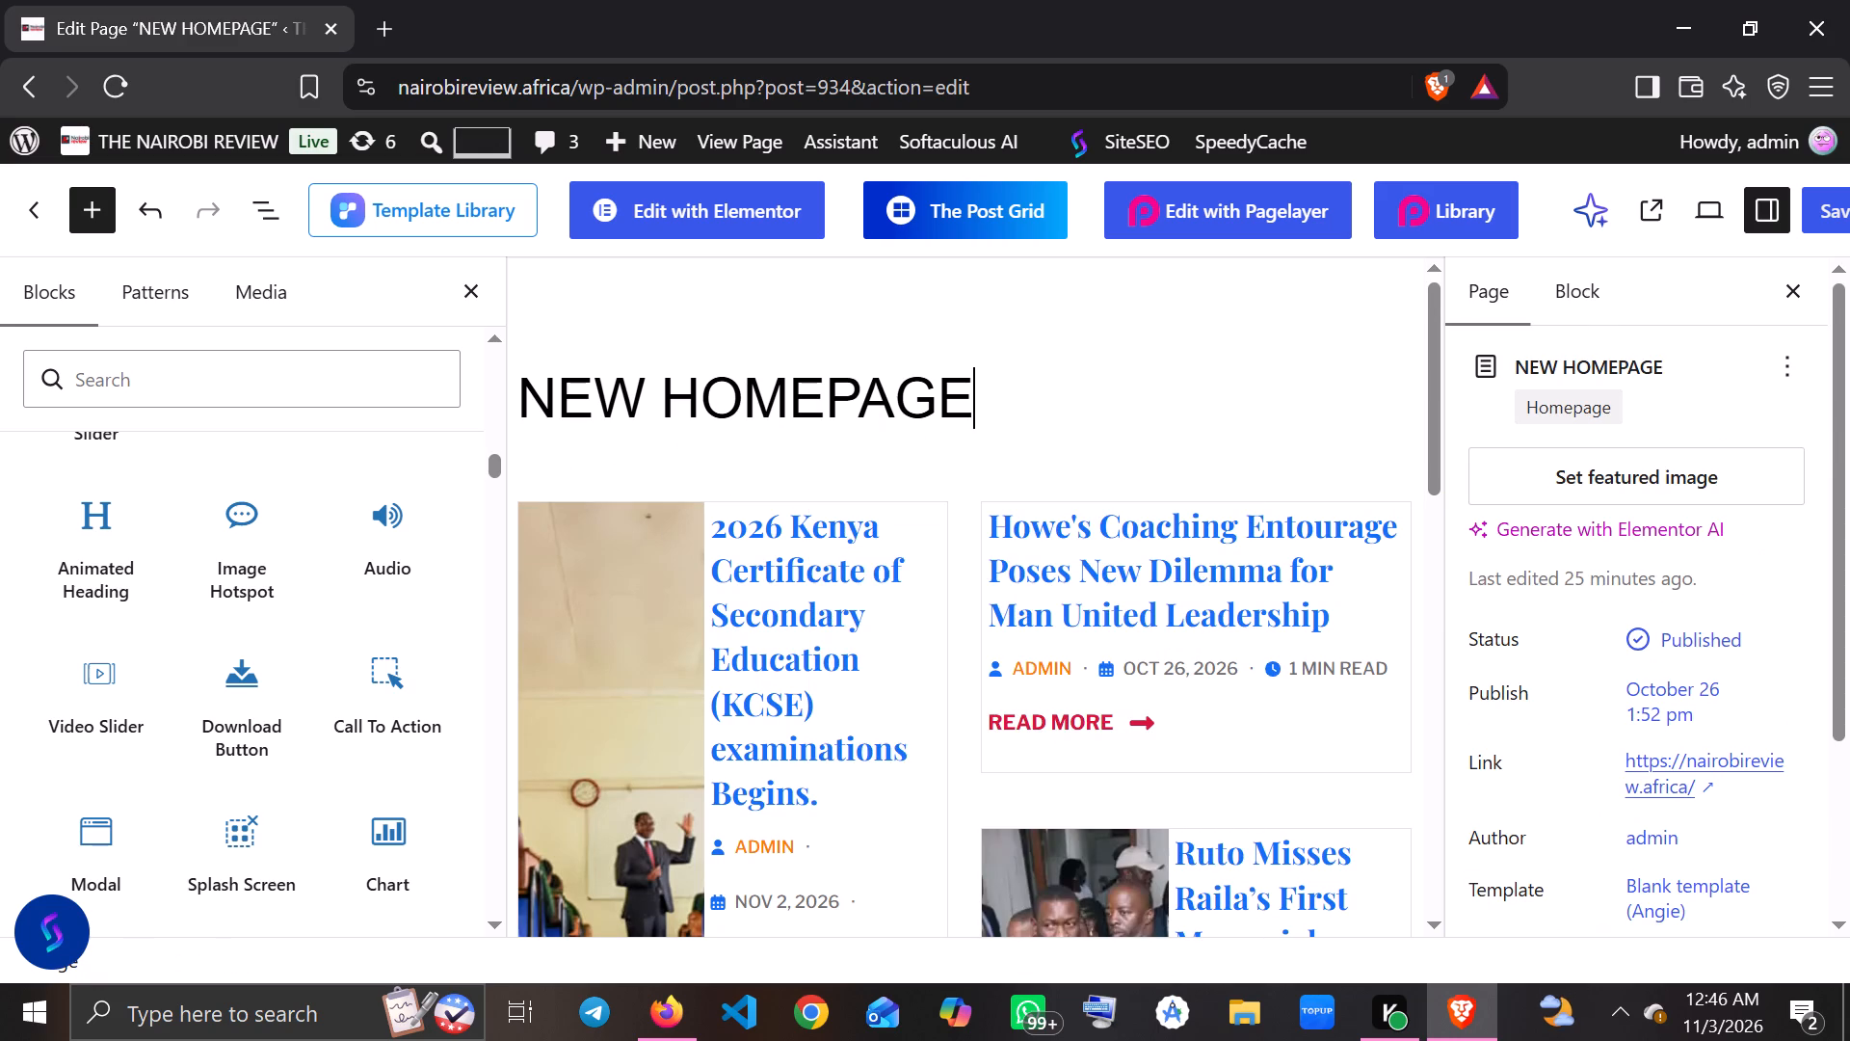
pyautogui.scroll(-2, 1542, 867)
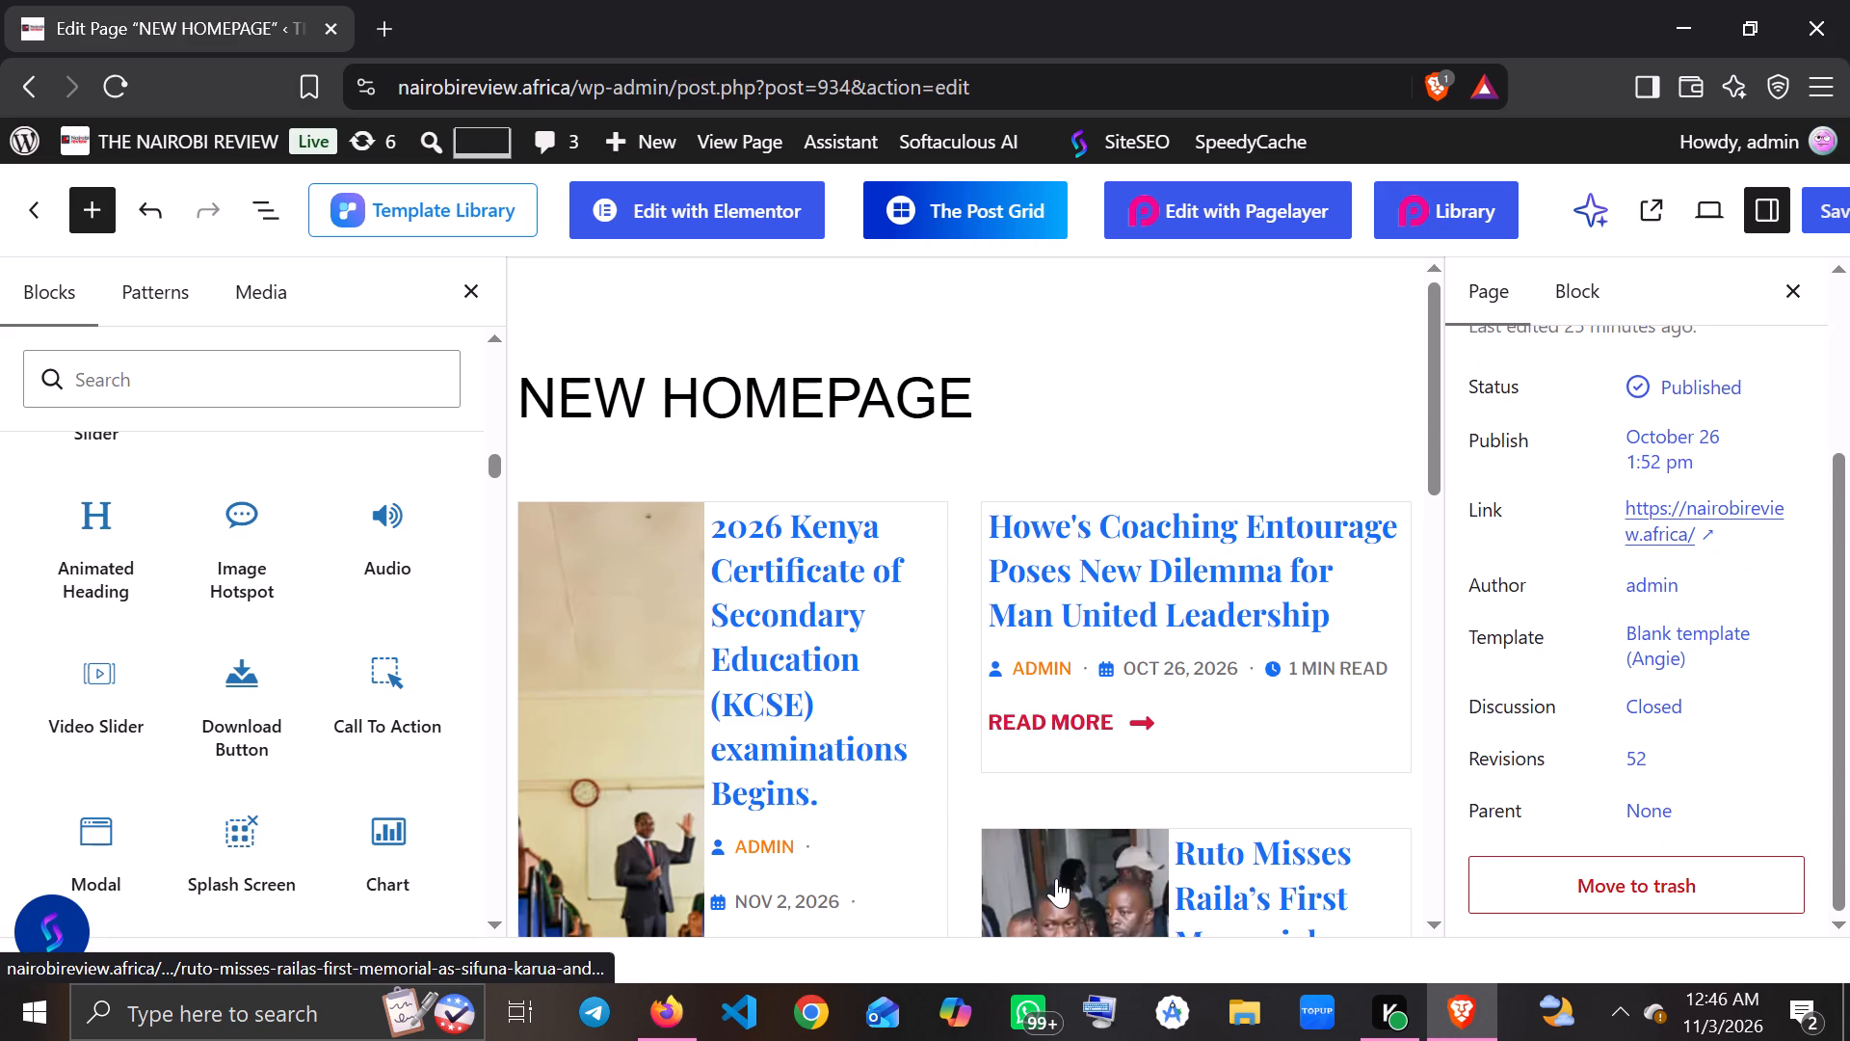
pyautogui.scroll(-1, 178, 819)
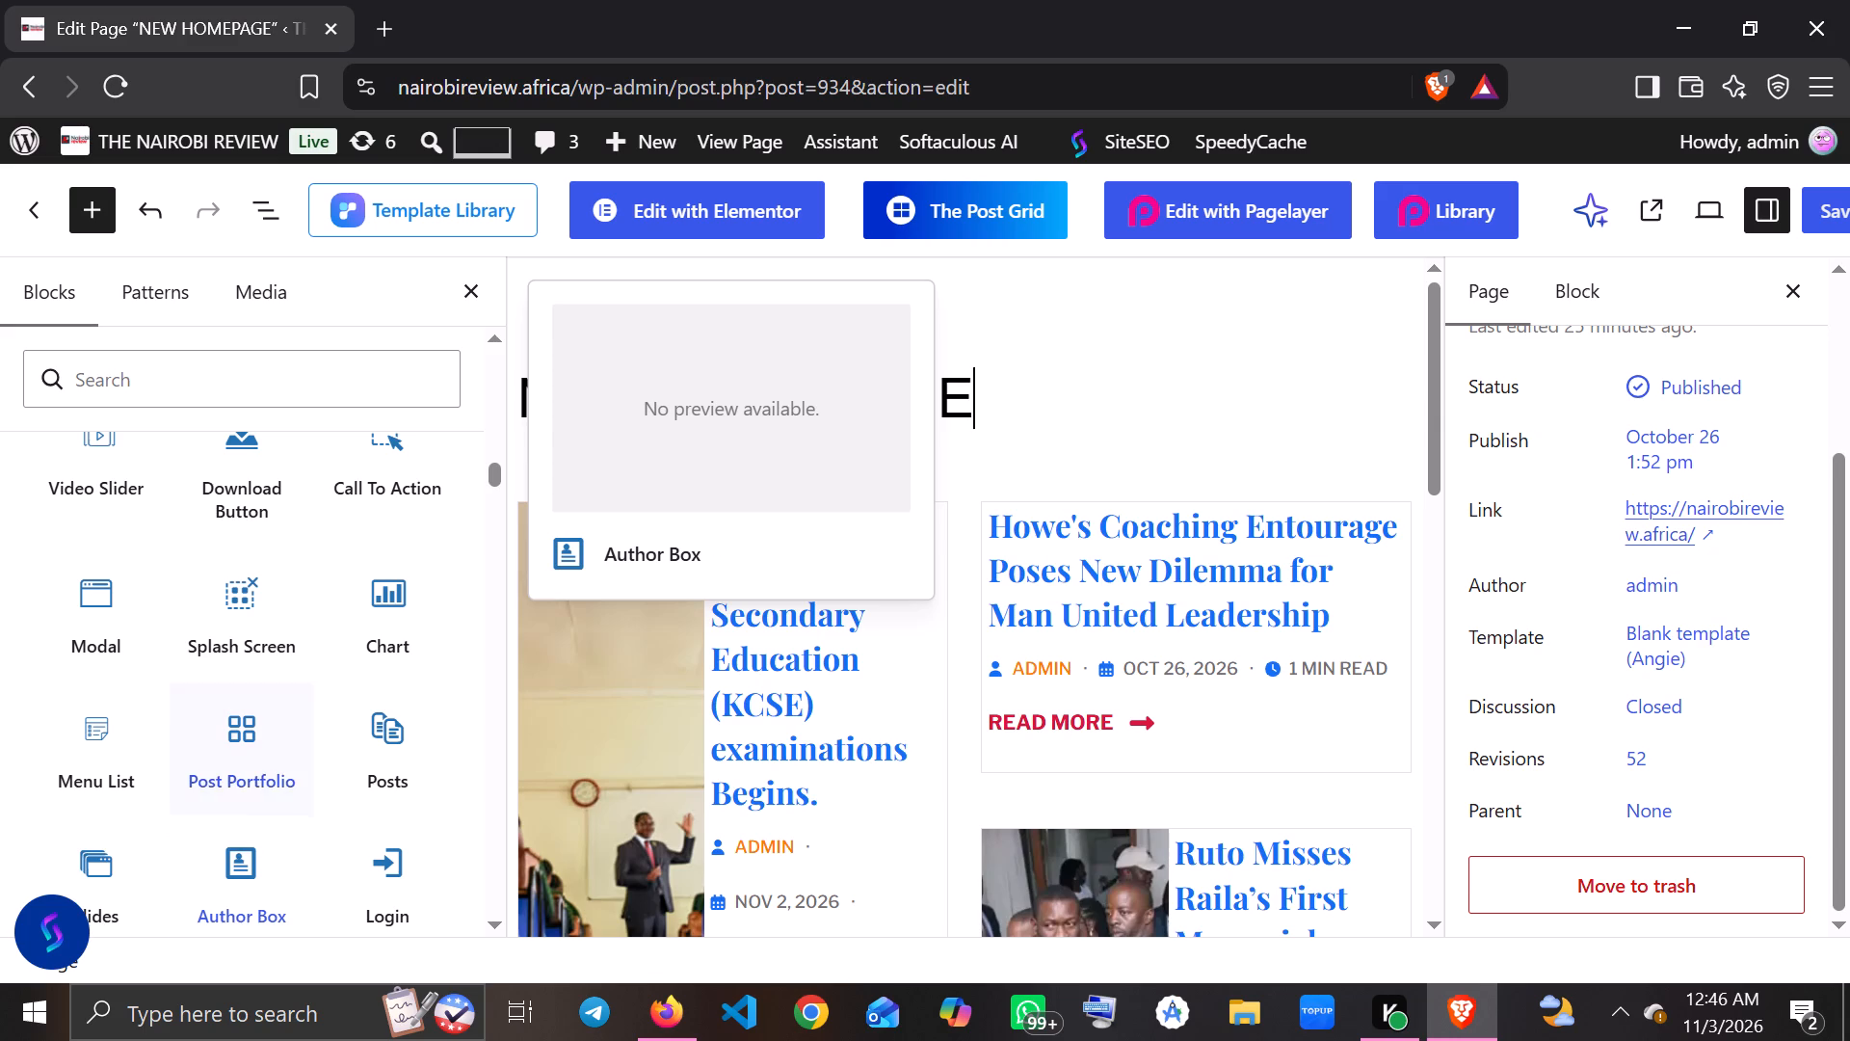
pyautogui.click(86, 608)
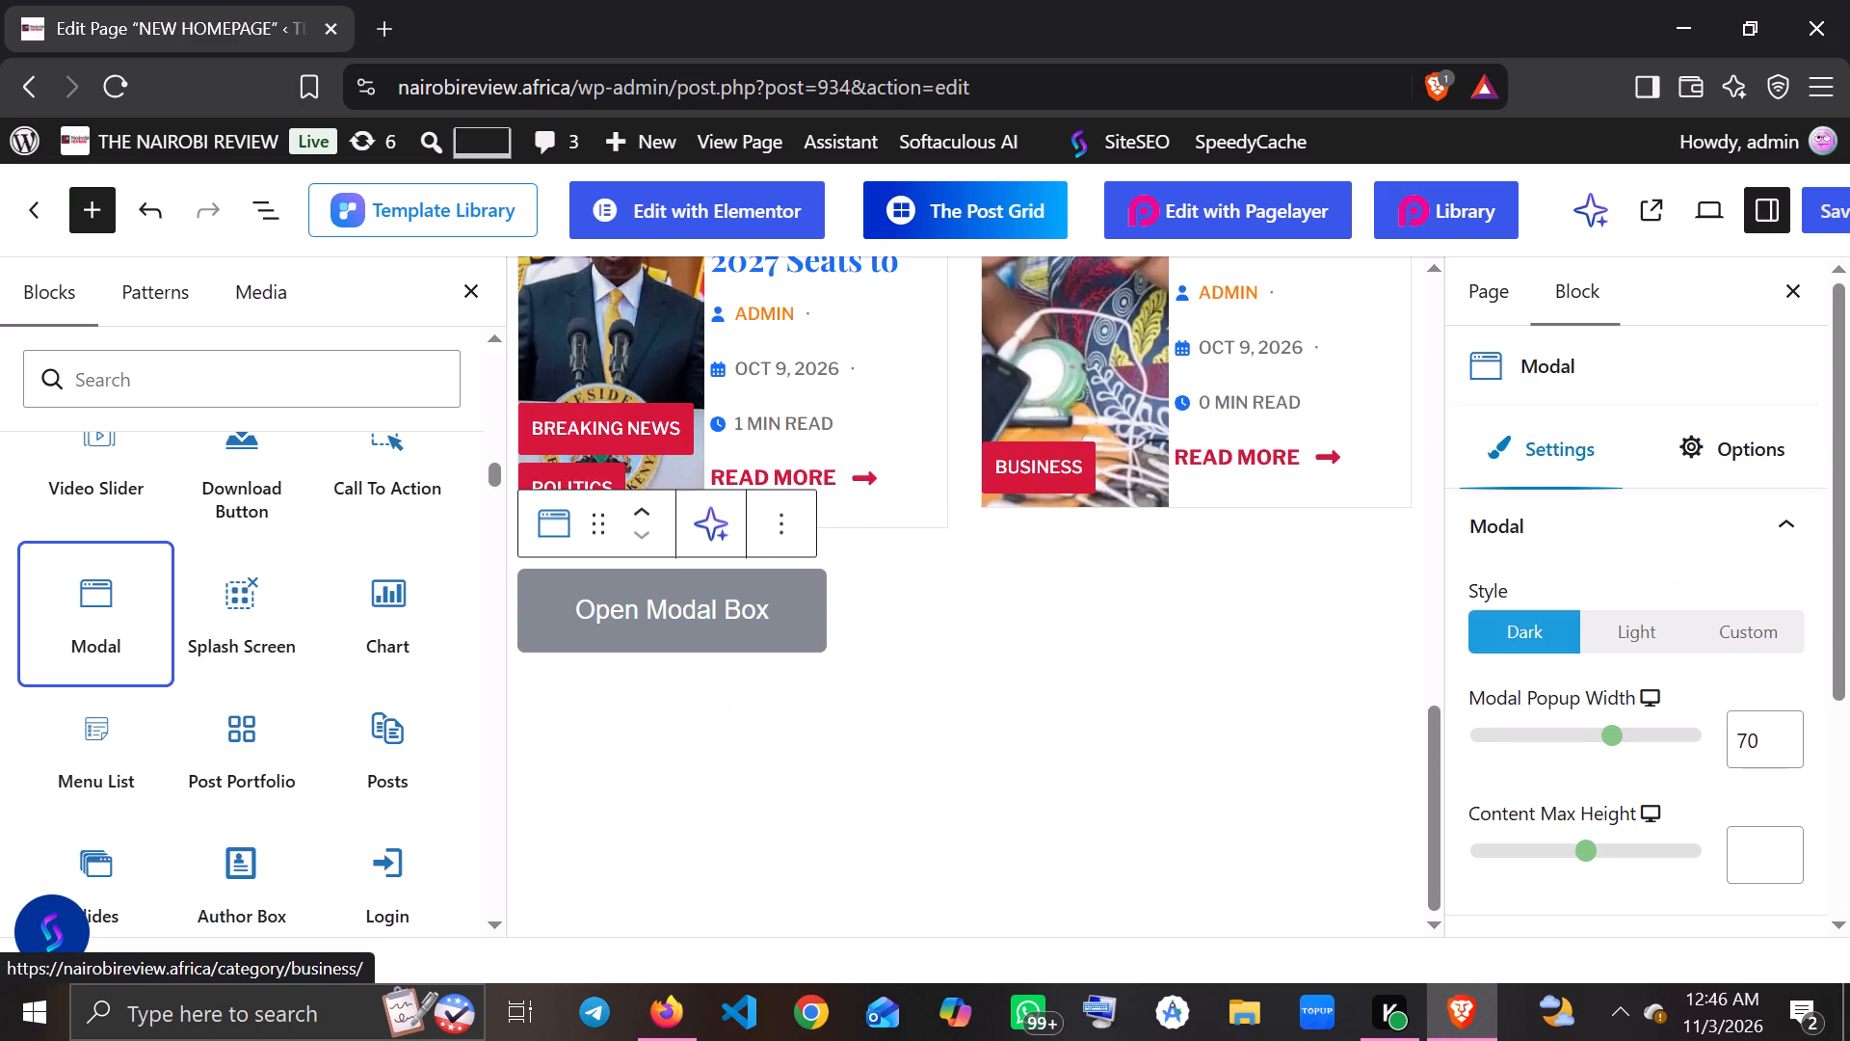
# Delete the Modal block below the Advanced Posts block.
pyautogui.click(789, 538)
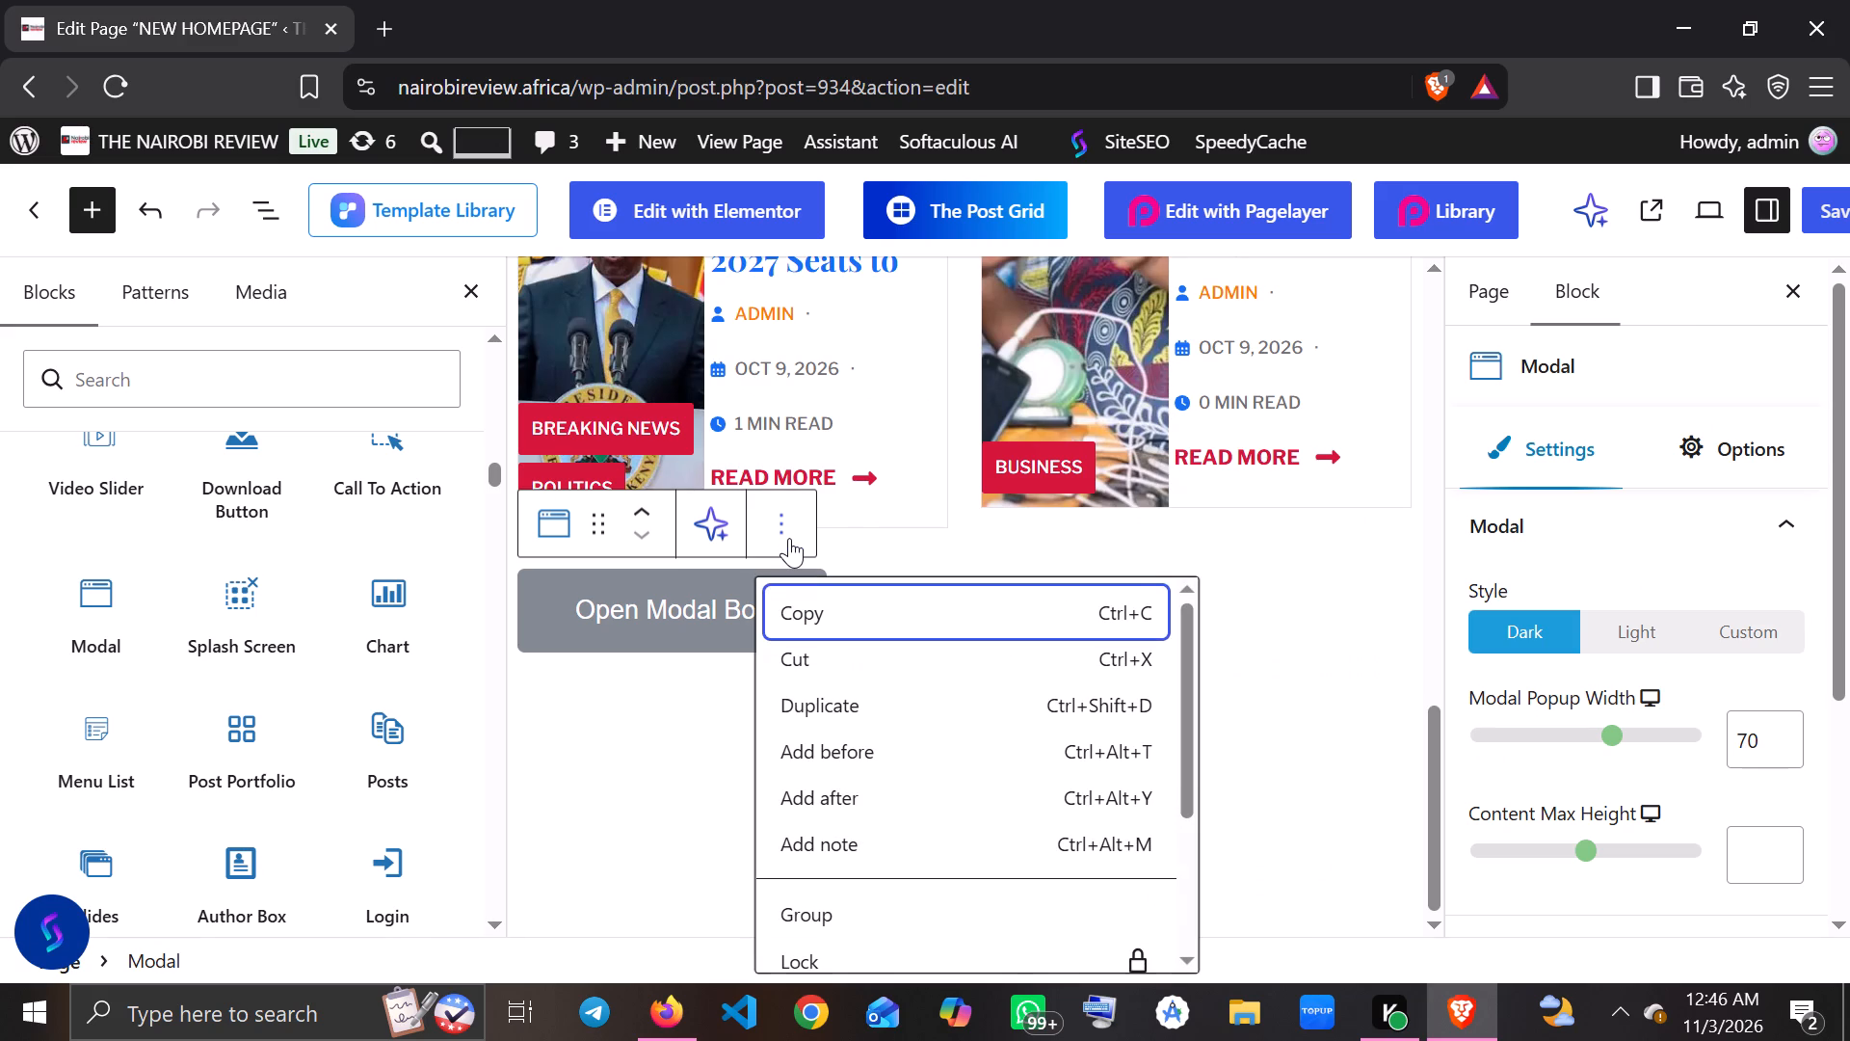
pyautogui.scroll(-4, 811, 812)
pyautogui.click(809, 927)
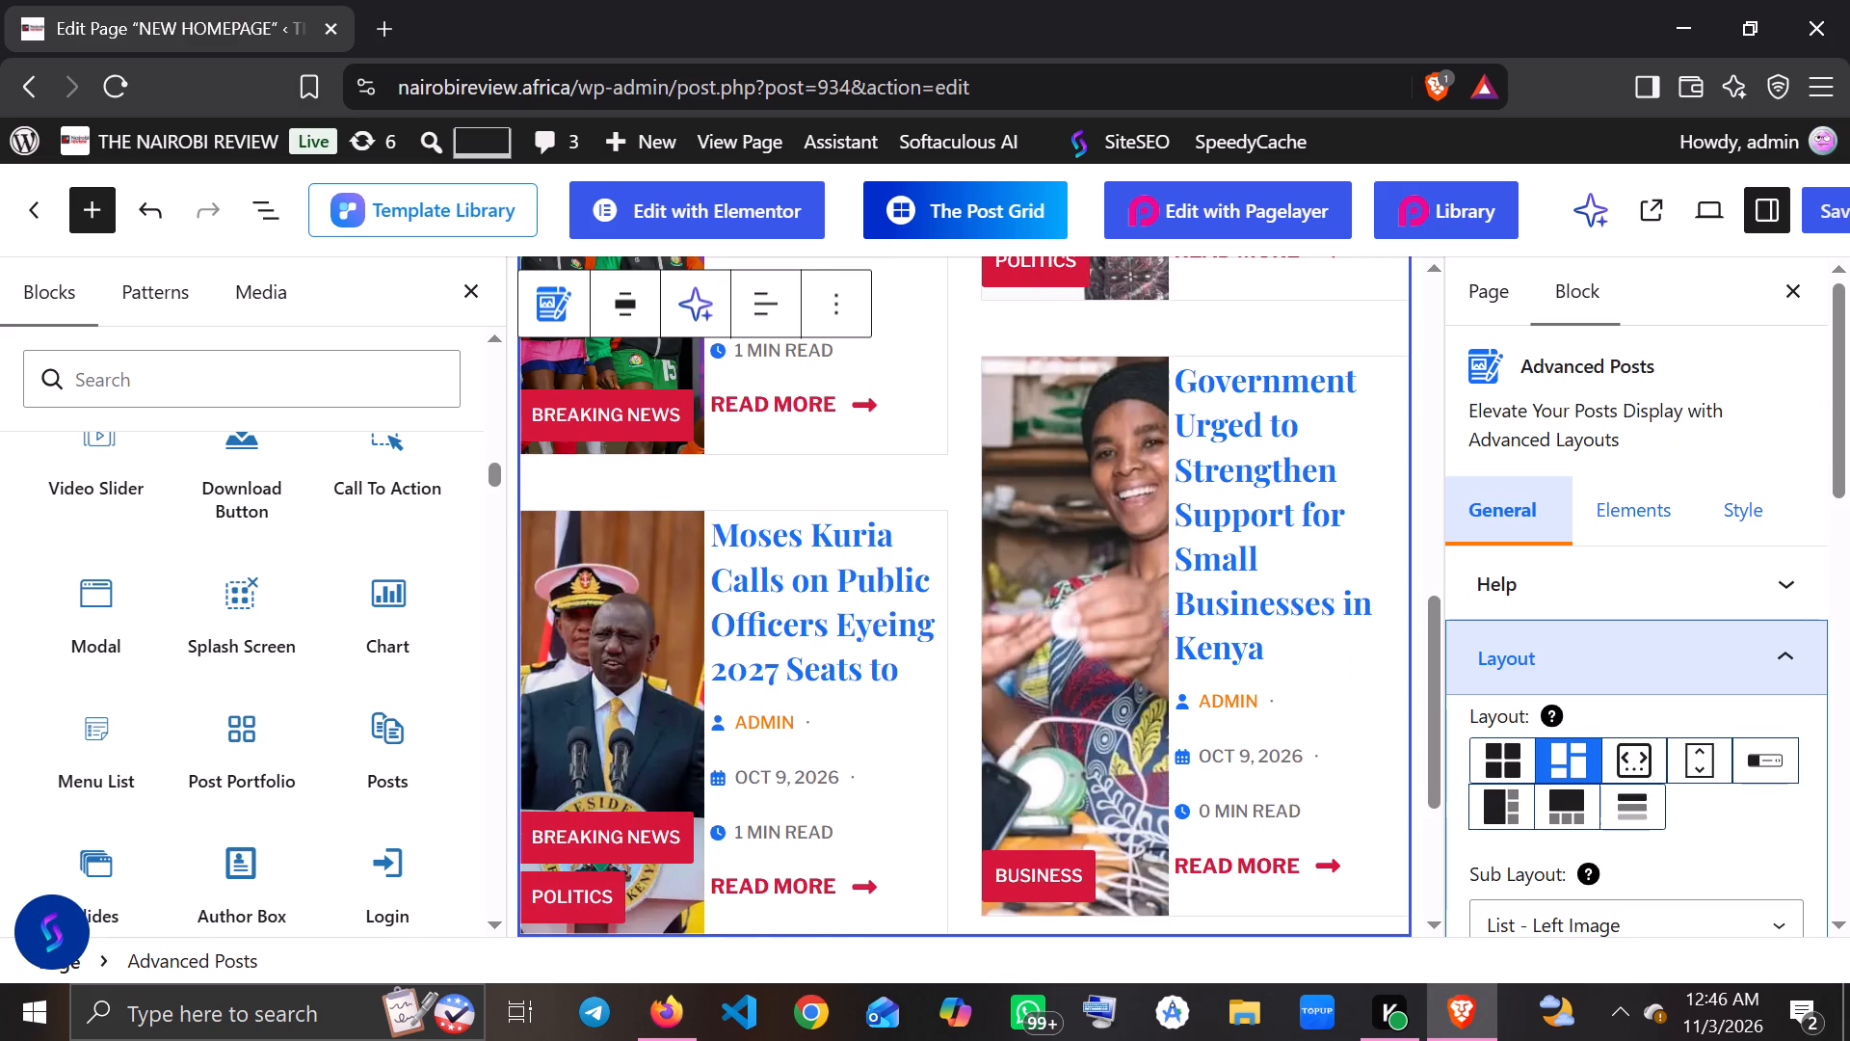
# Add a paragraph containing a backtick between the page title and the Advanced Posts block.
pyautogui.scroll(7, 873, 482)
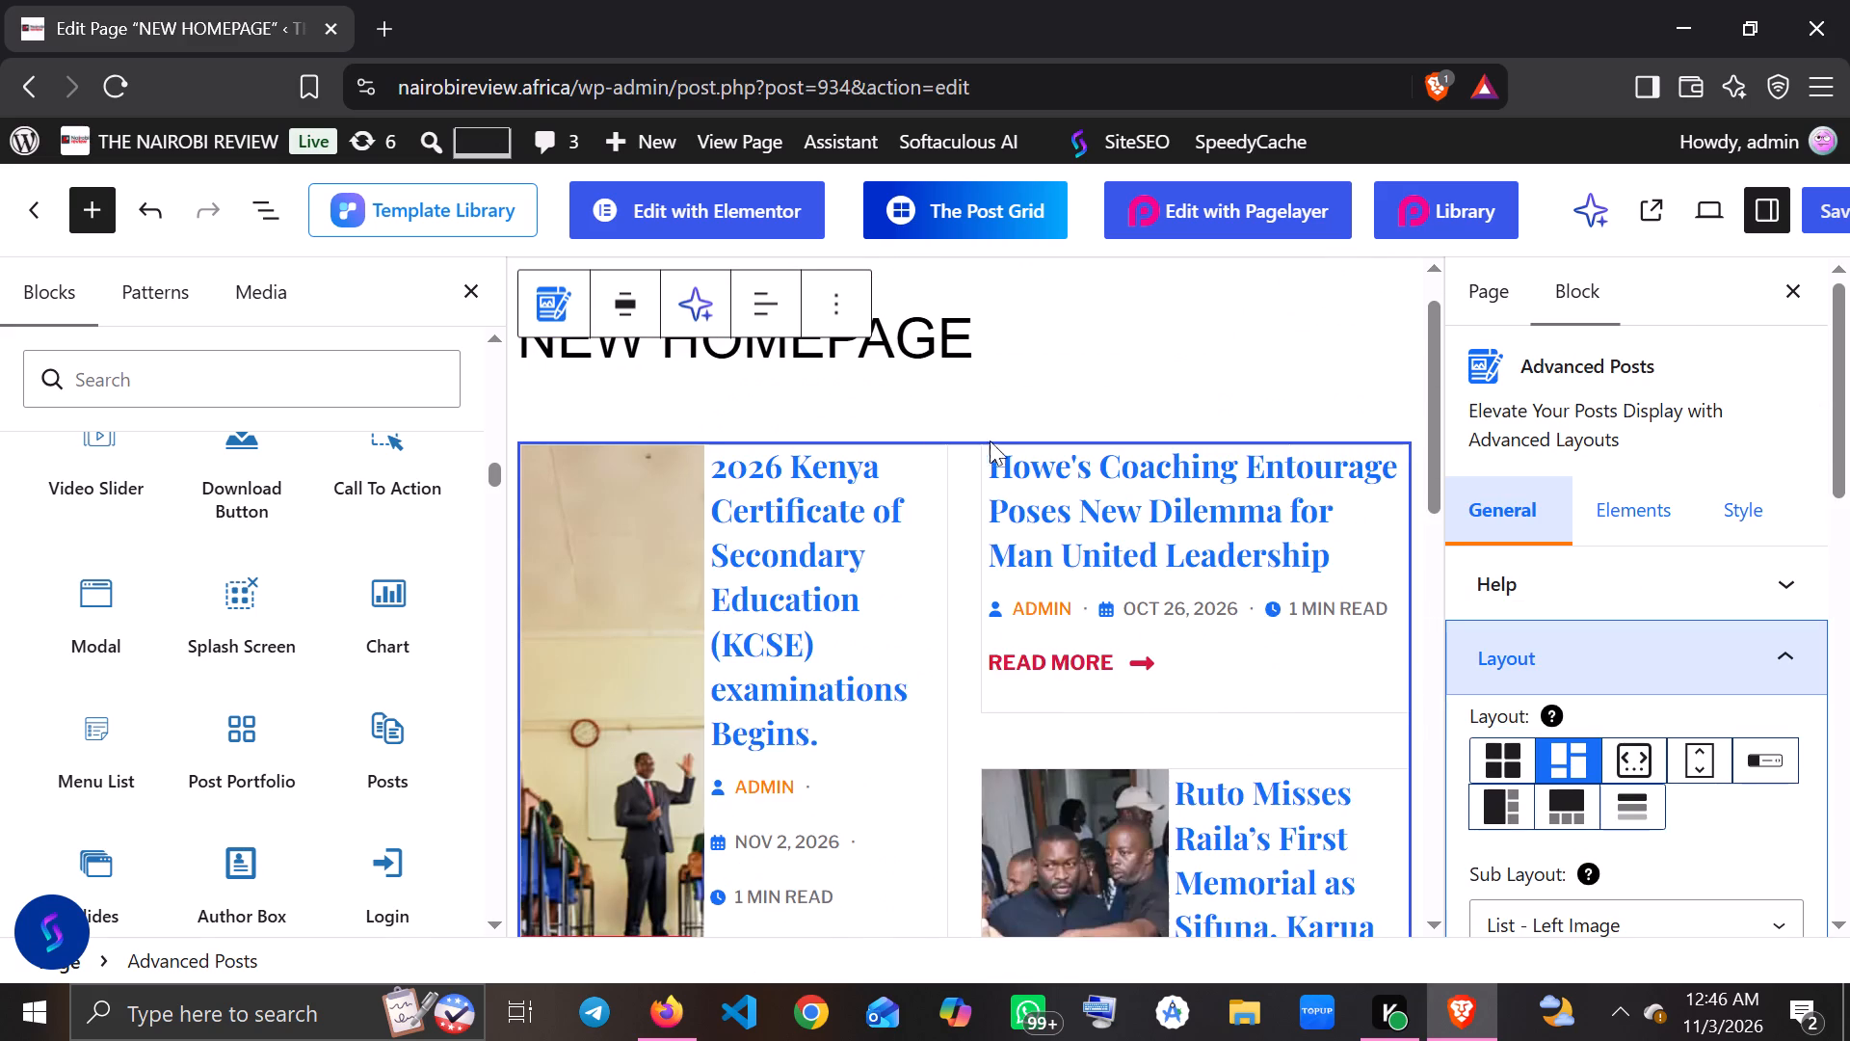
pyautogui.click(991, 365)
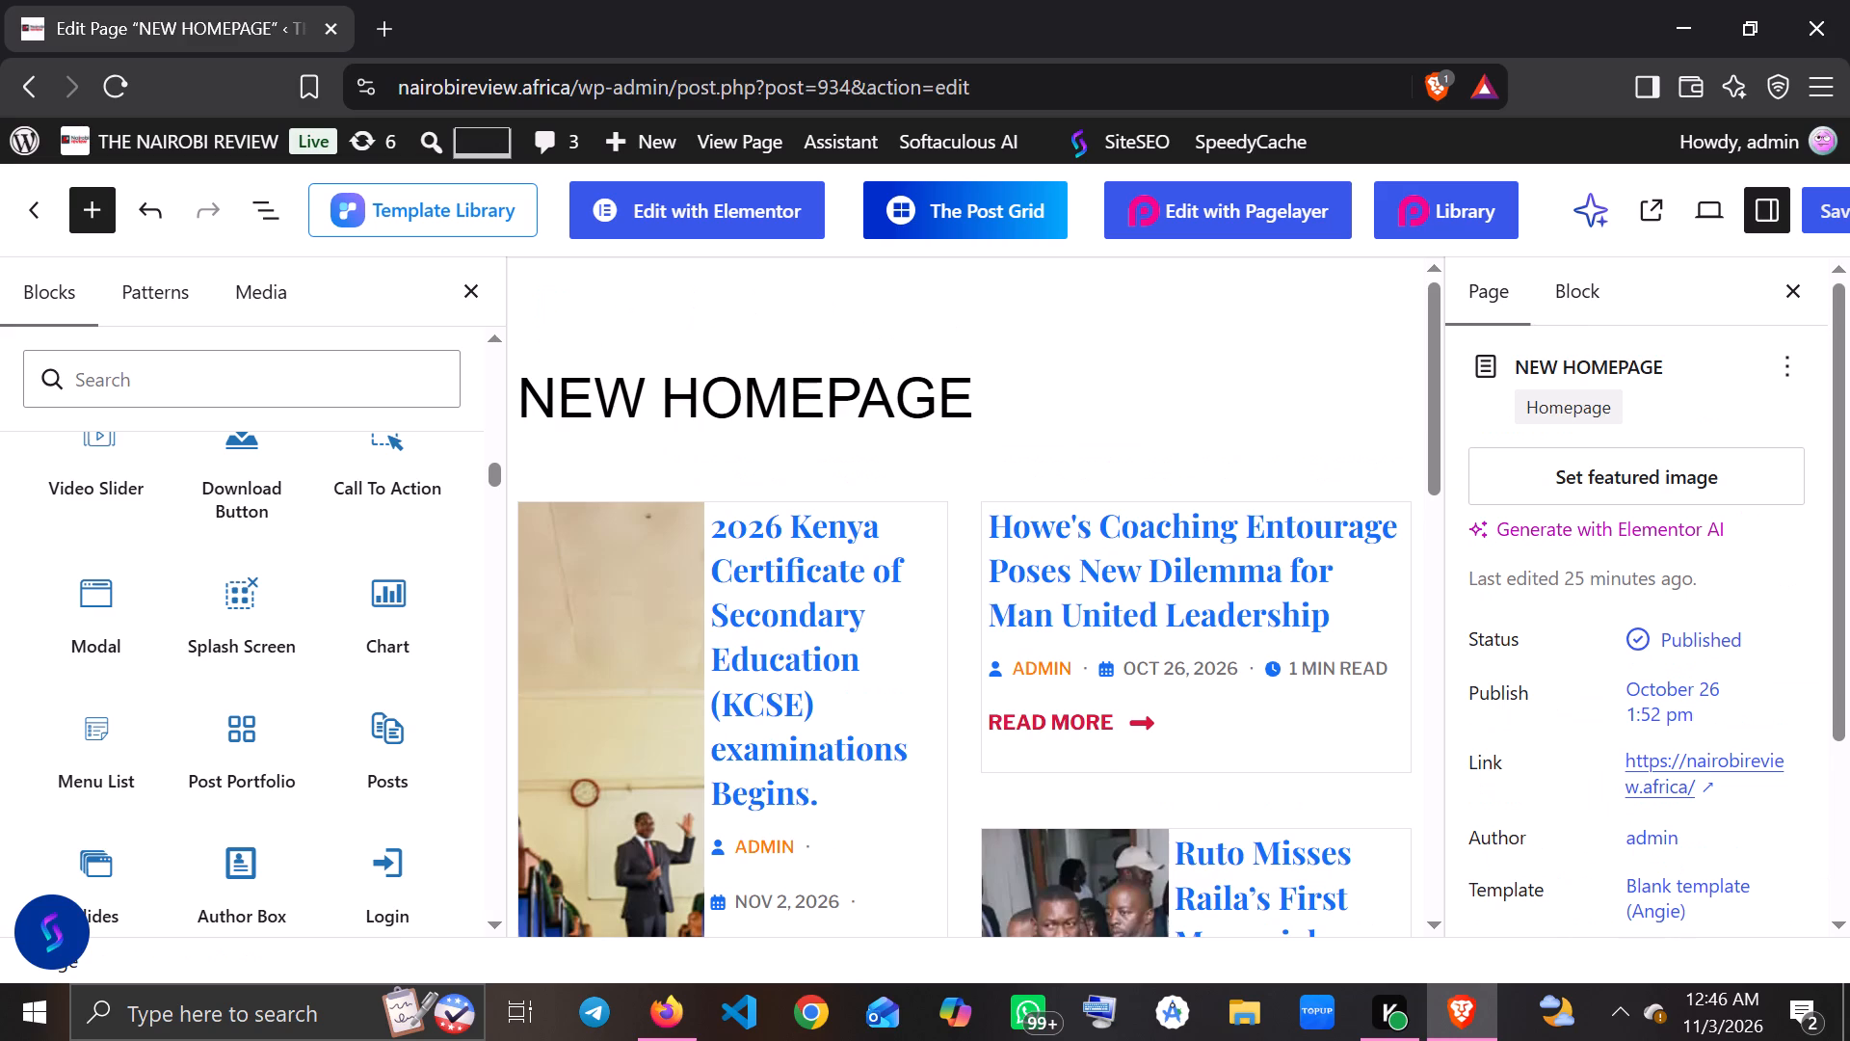
pyautogui.press('Return')
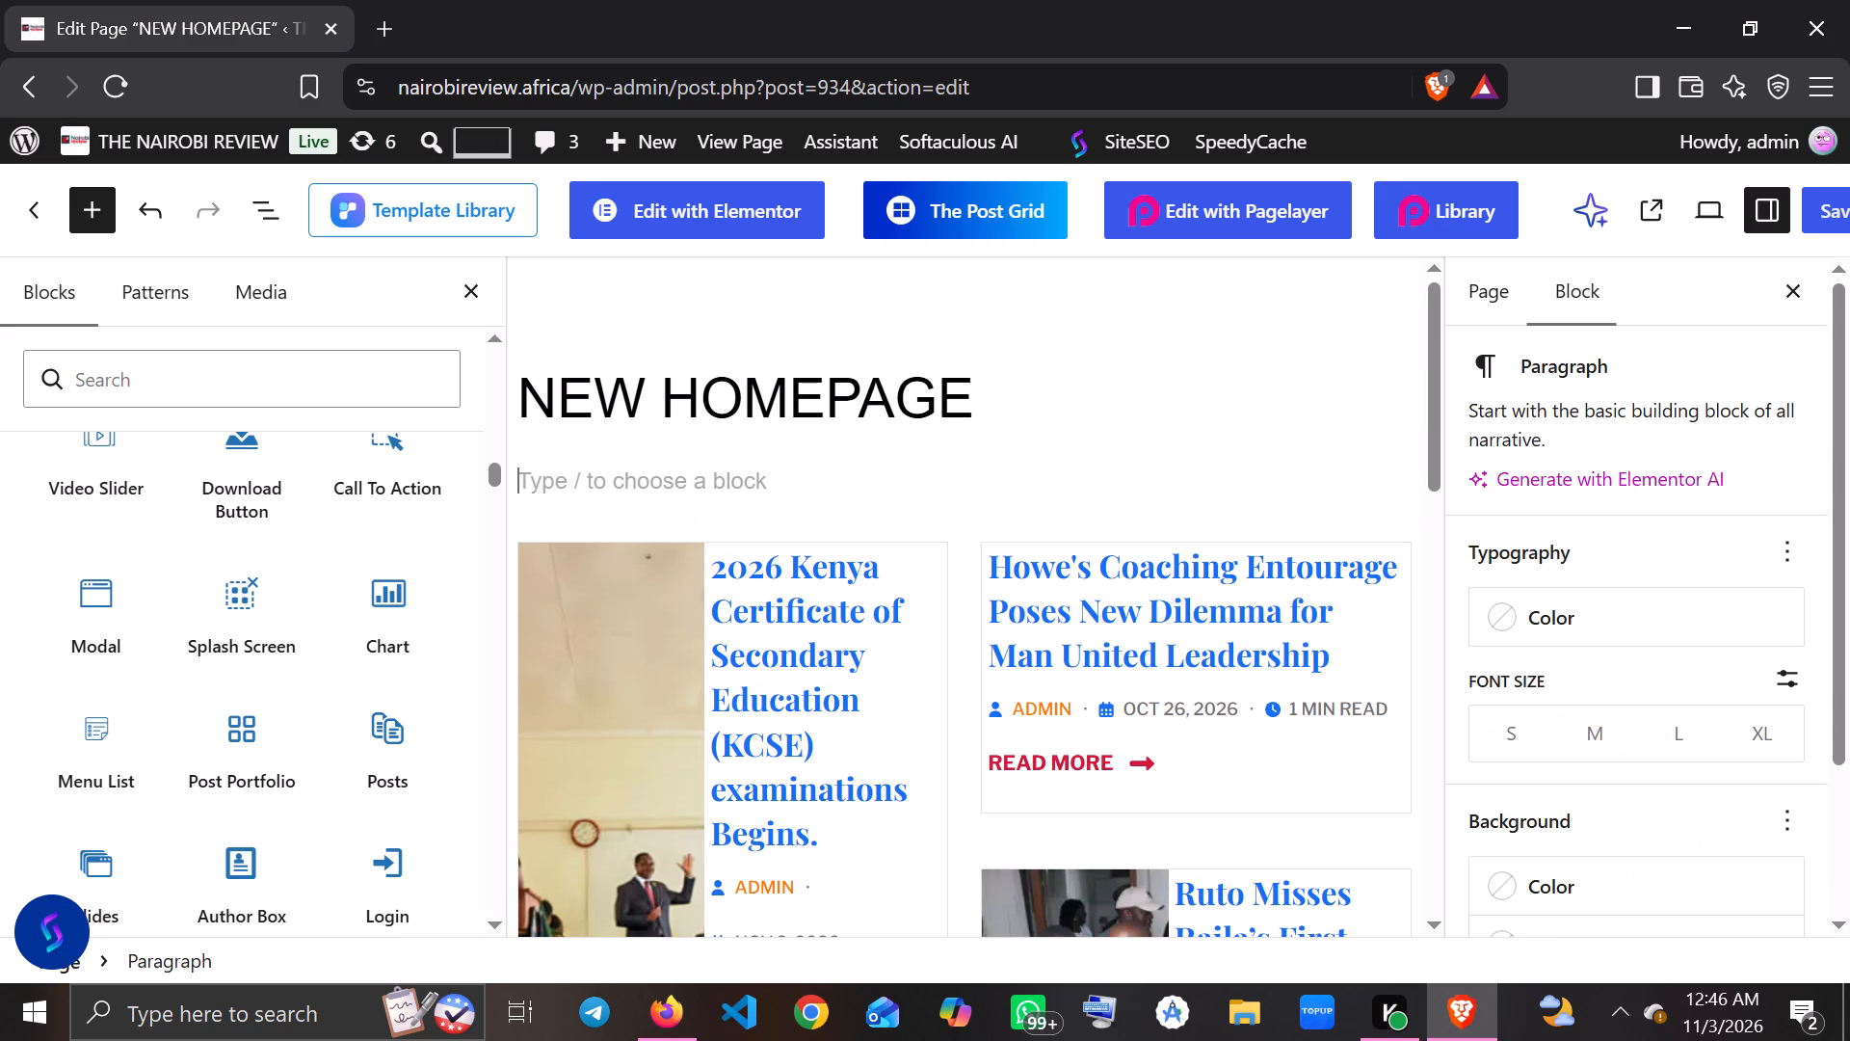
pyautogui.scroll(-1, 252, 535)
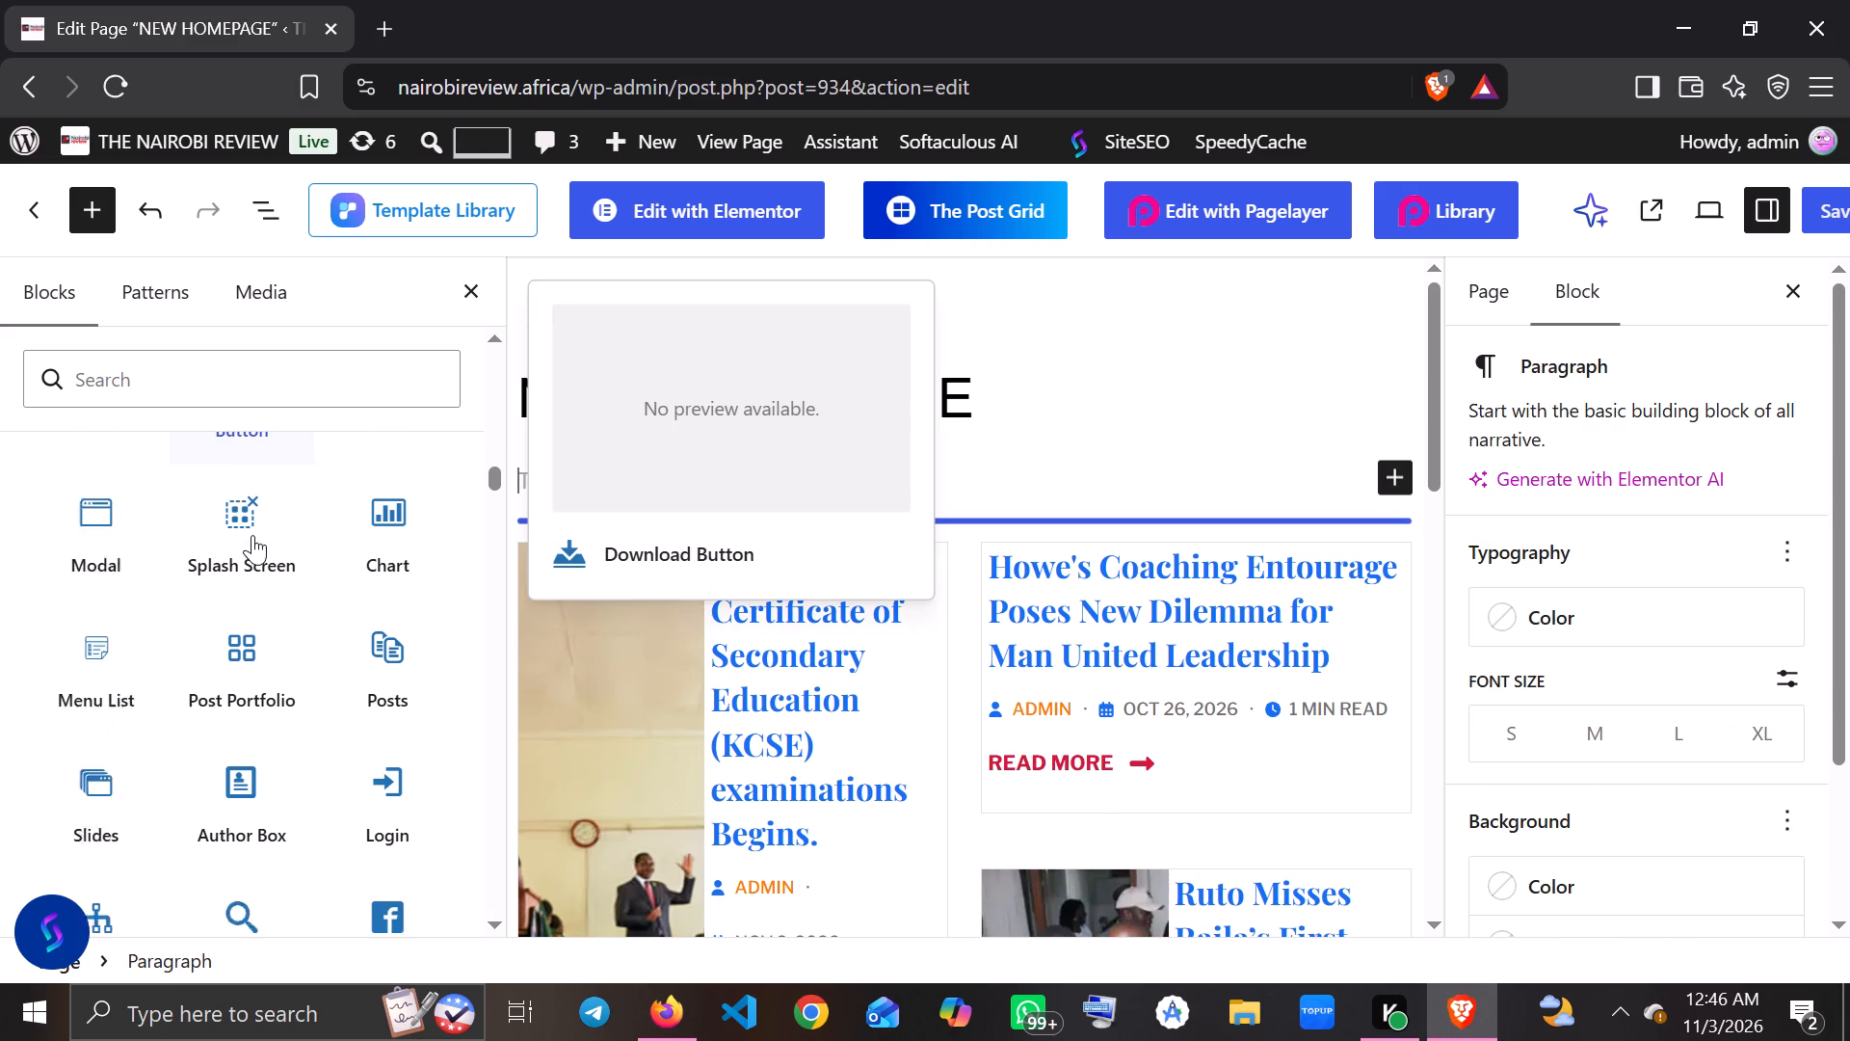
pyautogui.scroll(-1, 252, 535)
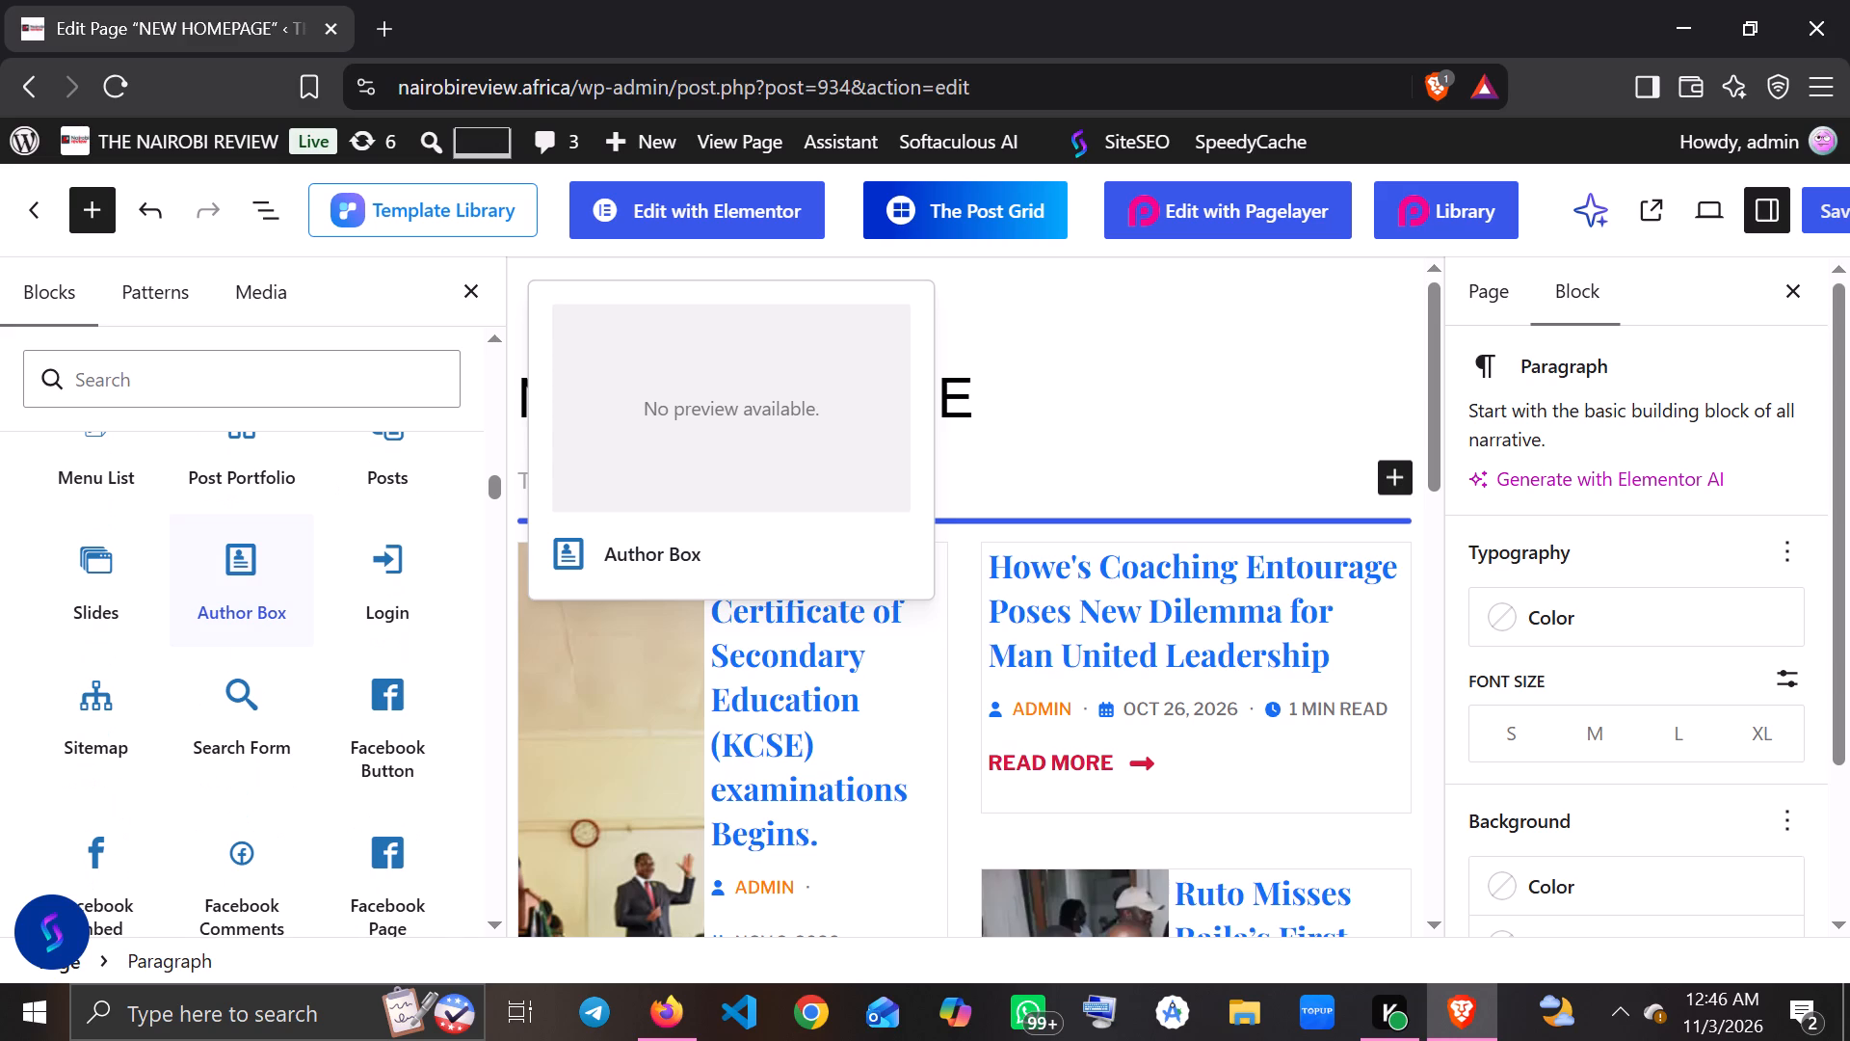
pyautogui.press('`')
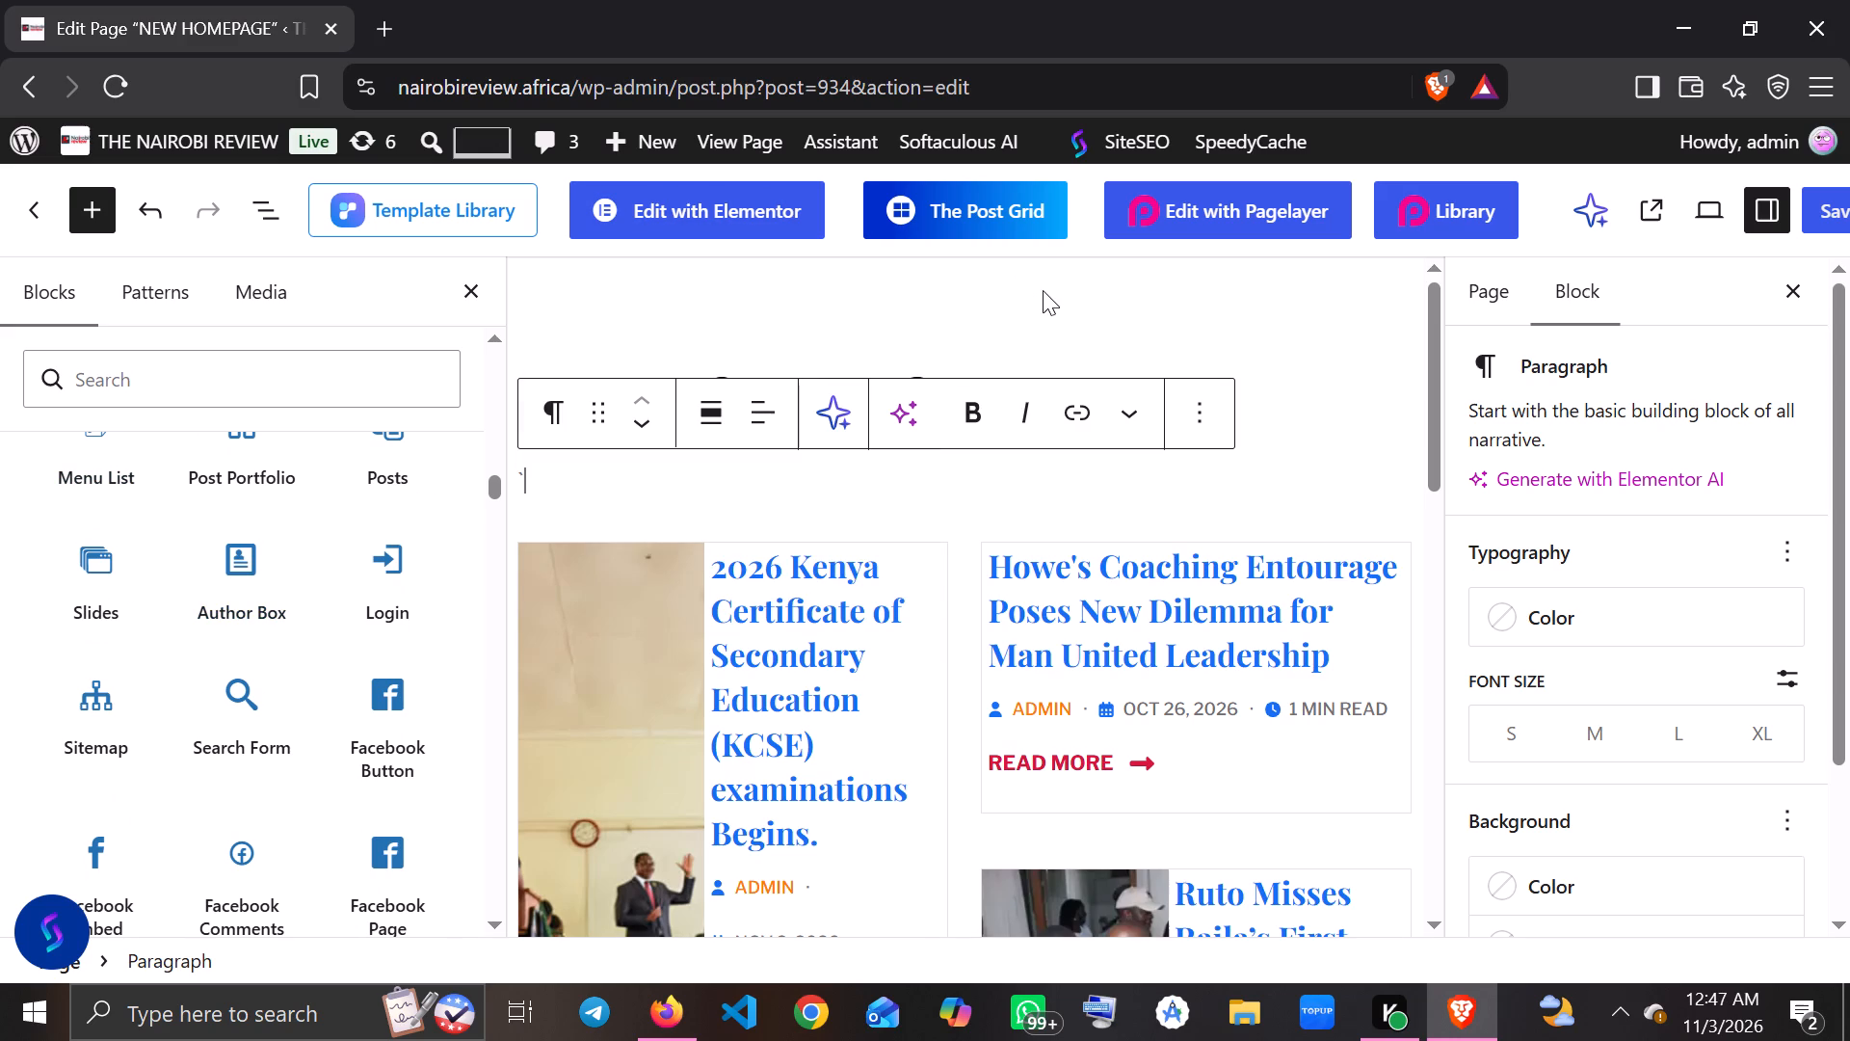
# Insert a Section Title (Post Grid) block between the backtick paragraph and the Advanced Posts block.
pyautogui.scroll(-3, 344, 636)
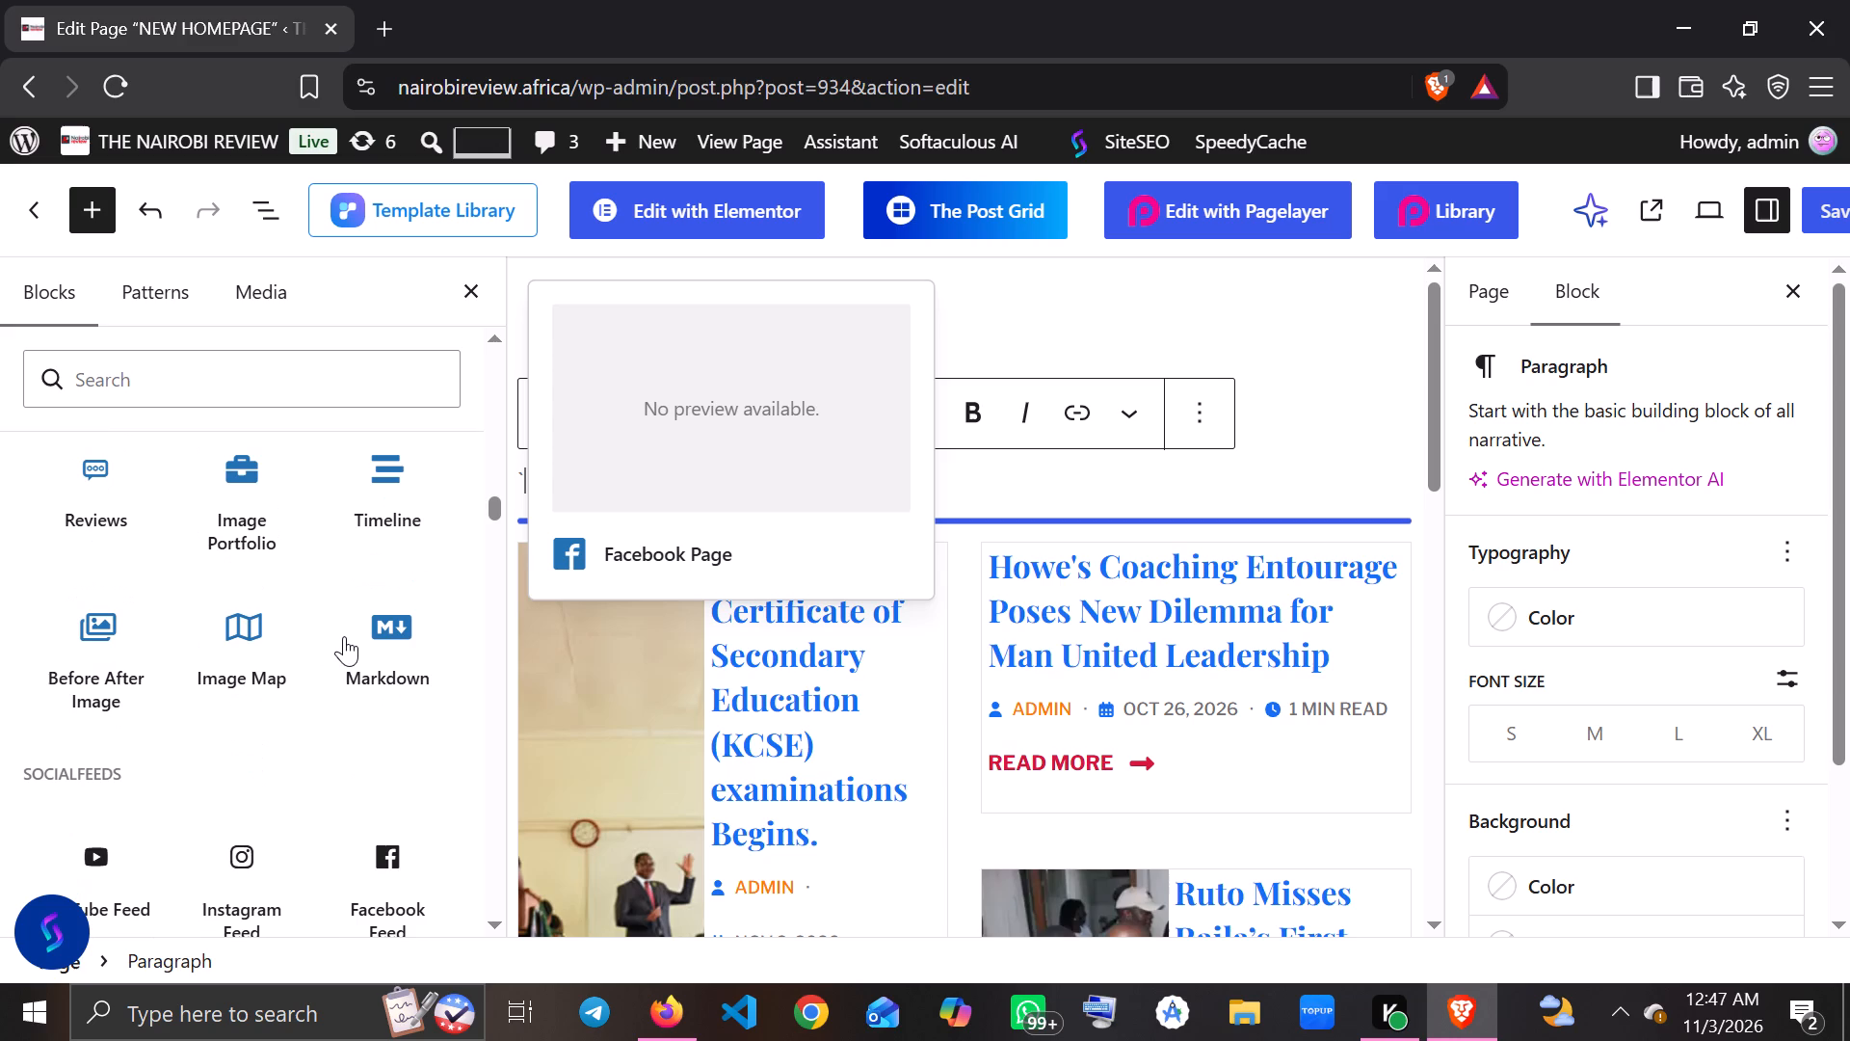
pyautogui.scroll(-5, 344, 636)
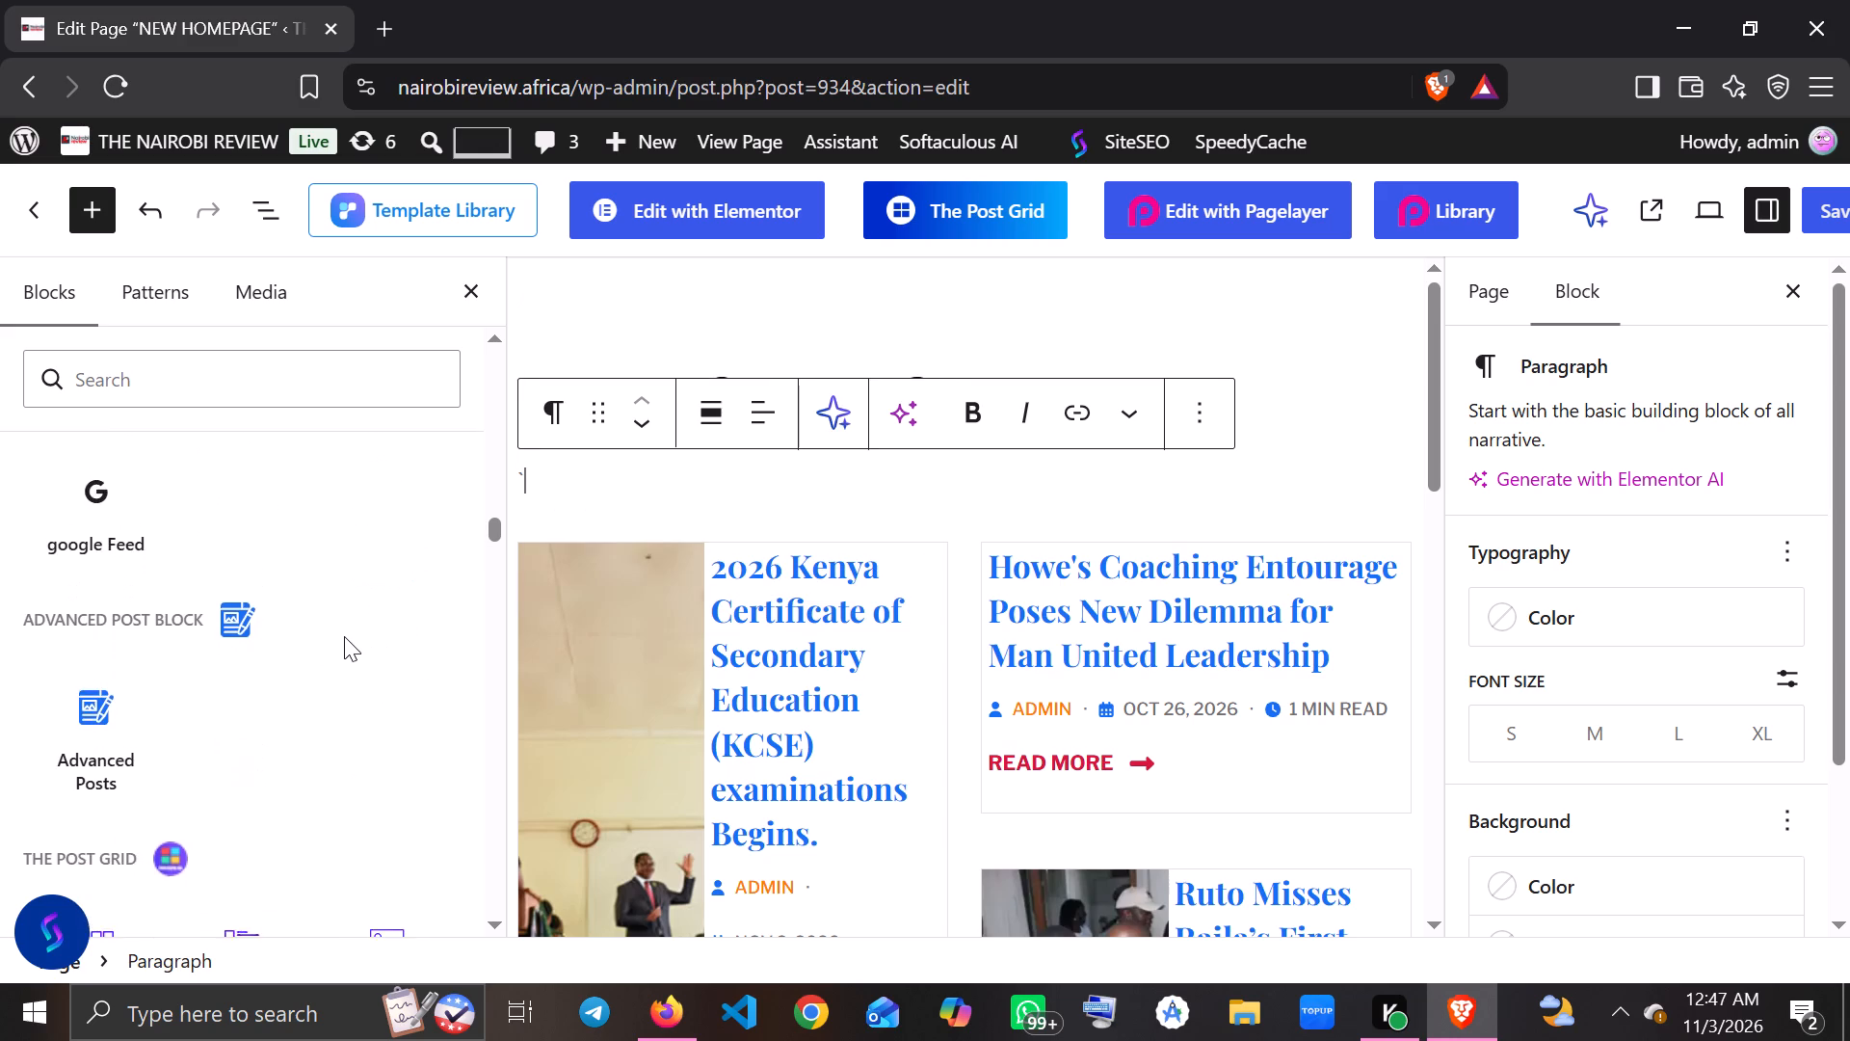
pyautogui.scroll(-5, 344, 636)
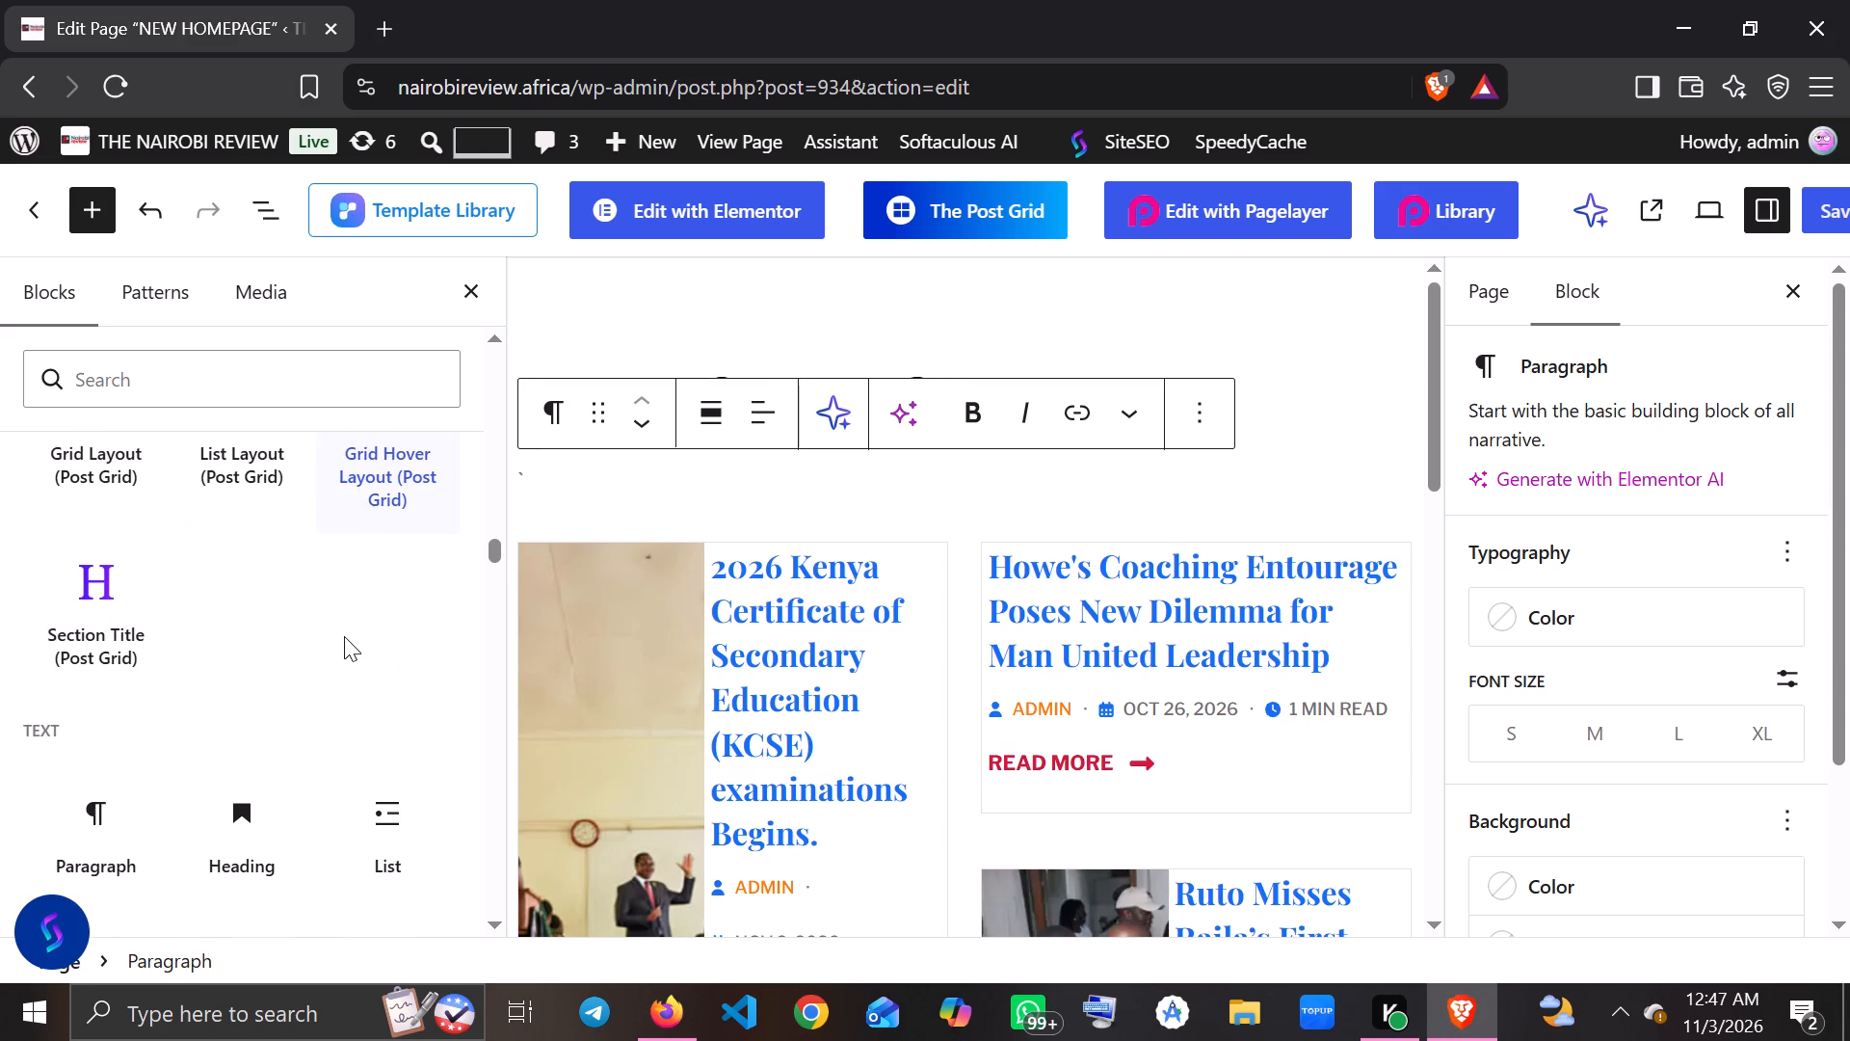
pyautogui.scroll(-2, 344, 636)
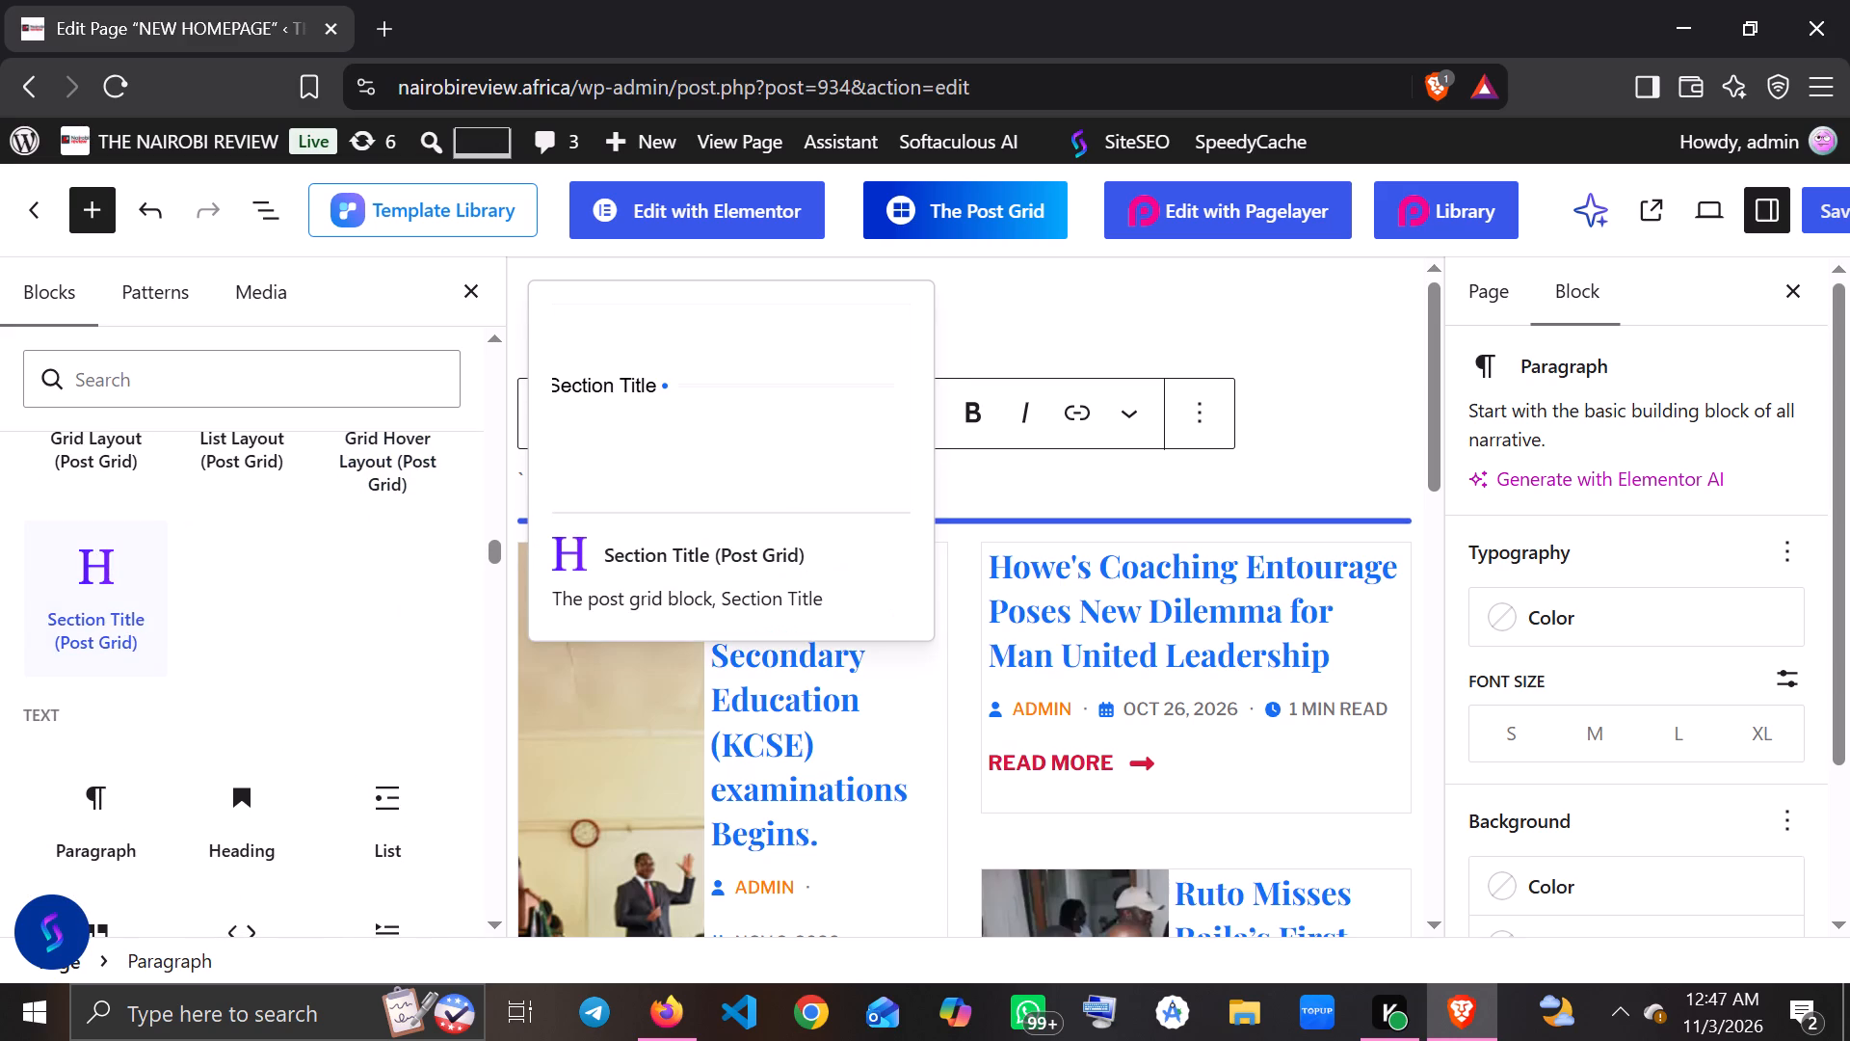
pyautogui.moveTo(94, 552); pyautogui.dragTo(666, 501)
pyautogui.moveTo(666, 501); pyautogui.dragTo(692, 478)
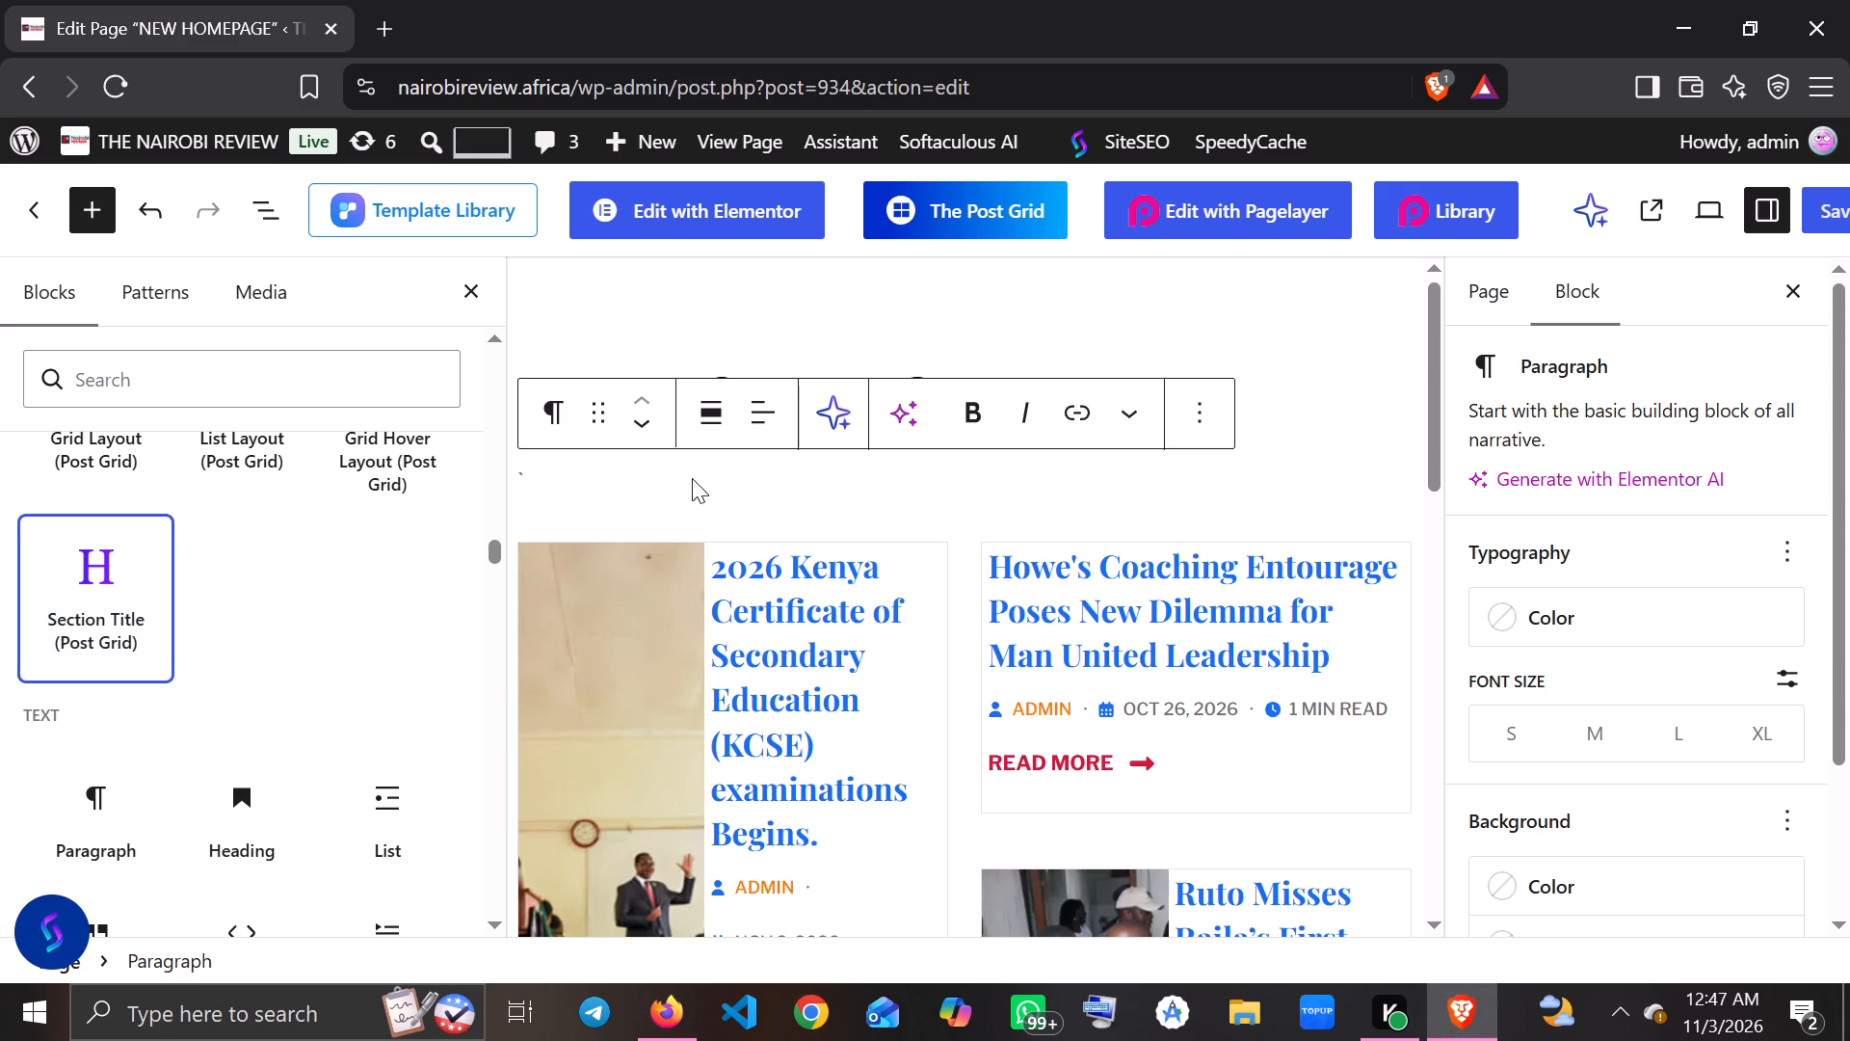
pyautogui.click(40, 587)
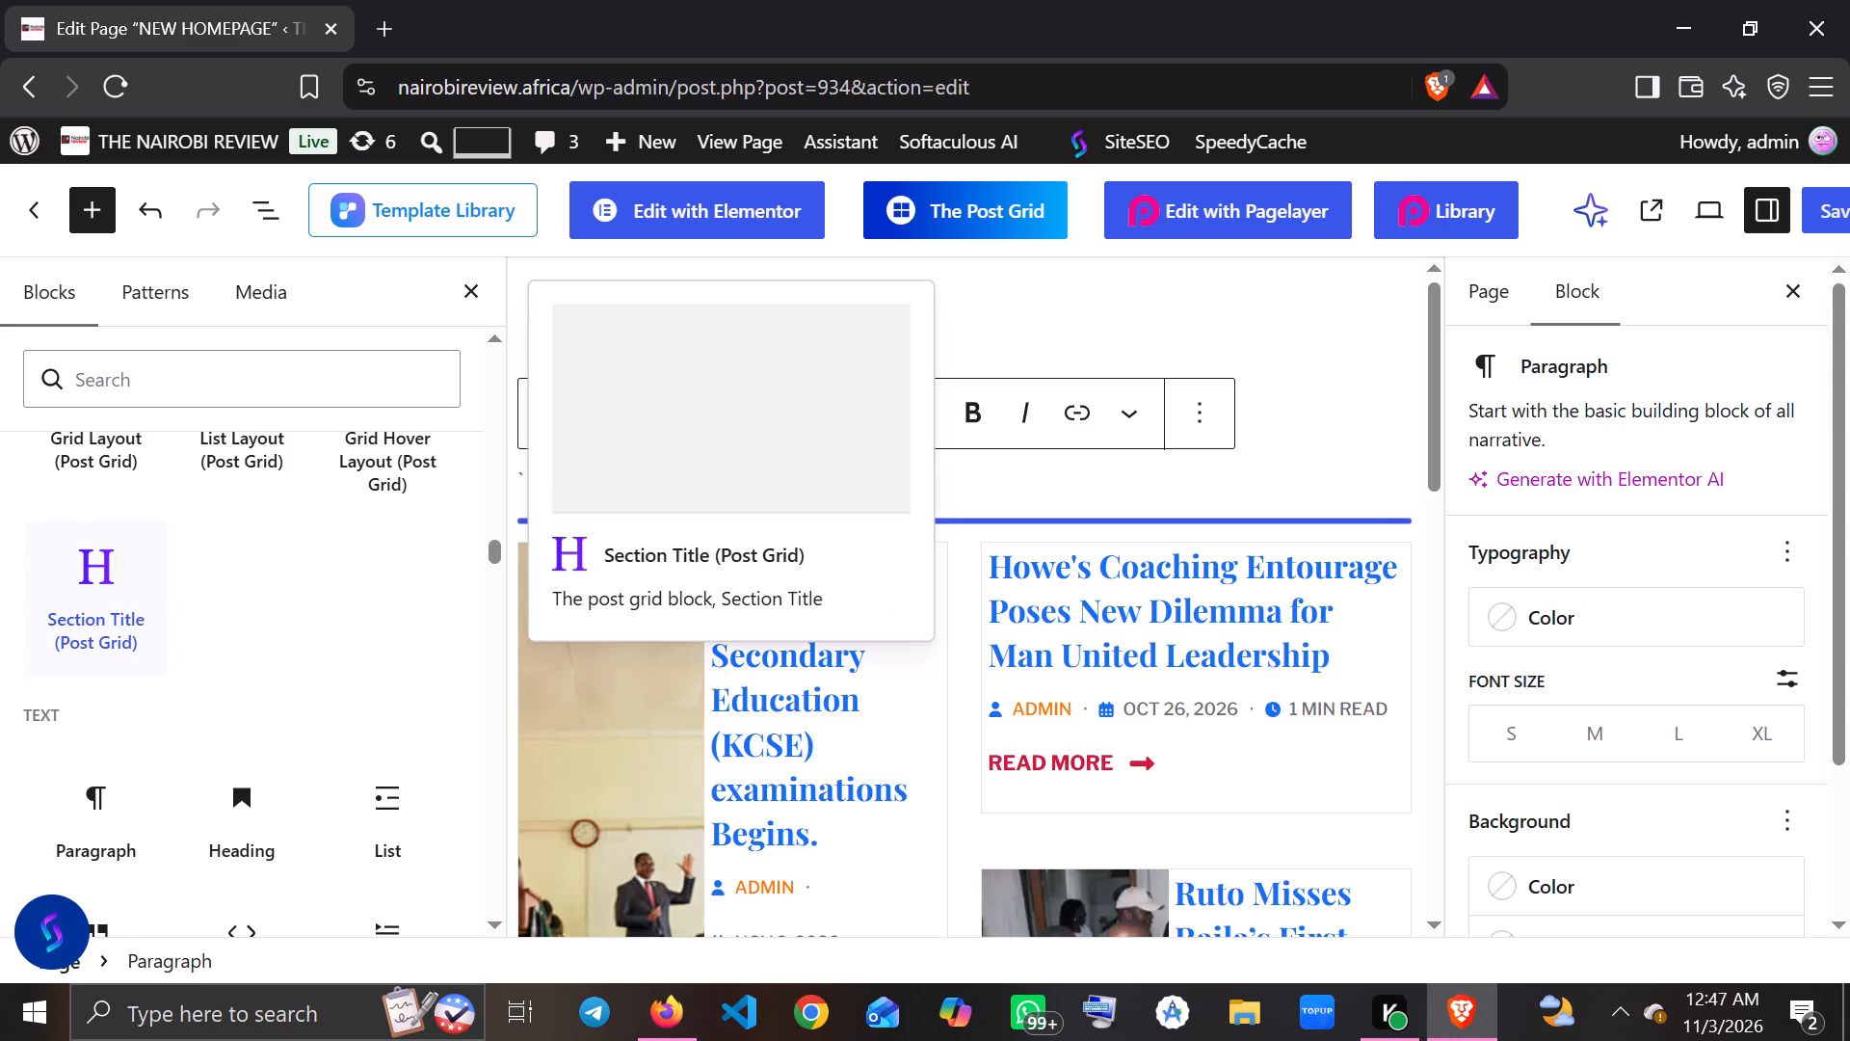
pyautogui.moveTo(40, 587); pyautogui.dragTo(932, 456)
pyautogui.moveTo(932, 456); pyautogui.dragTo(989, 479)
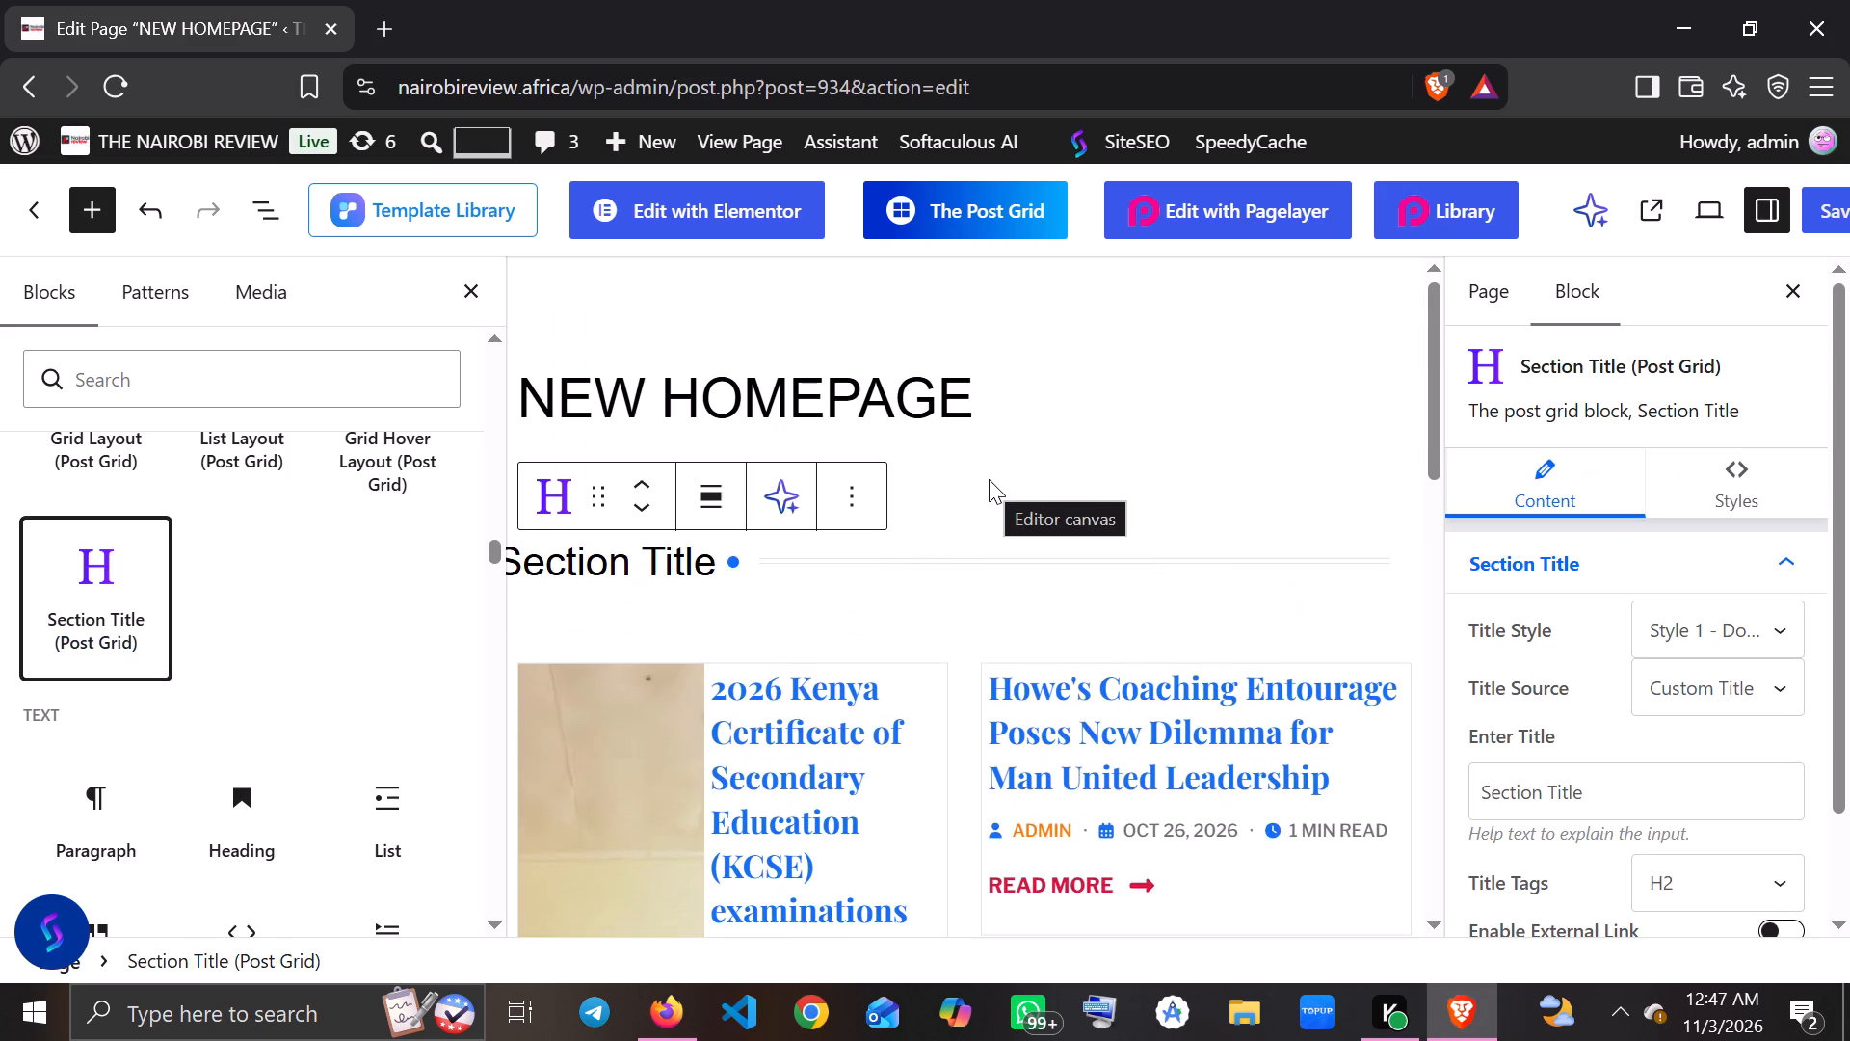
# Close the block settings and replace the section title's placeholder text with TRENDING NEWS.
pyautogui.click(744, 560)
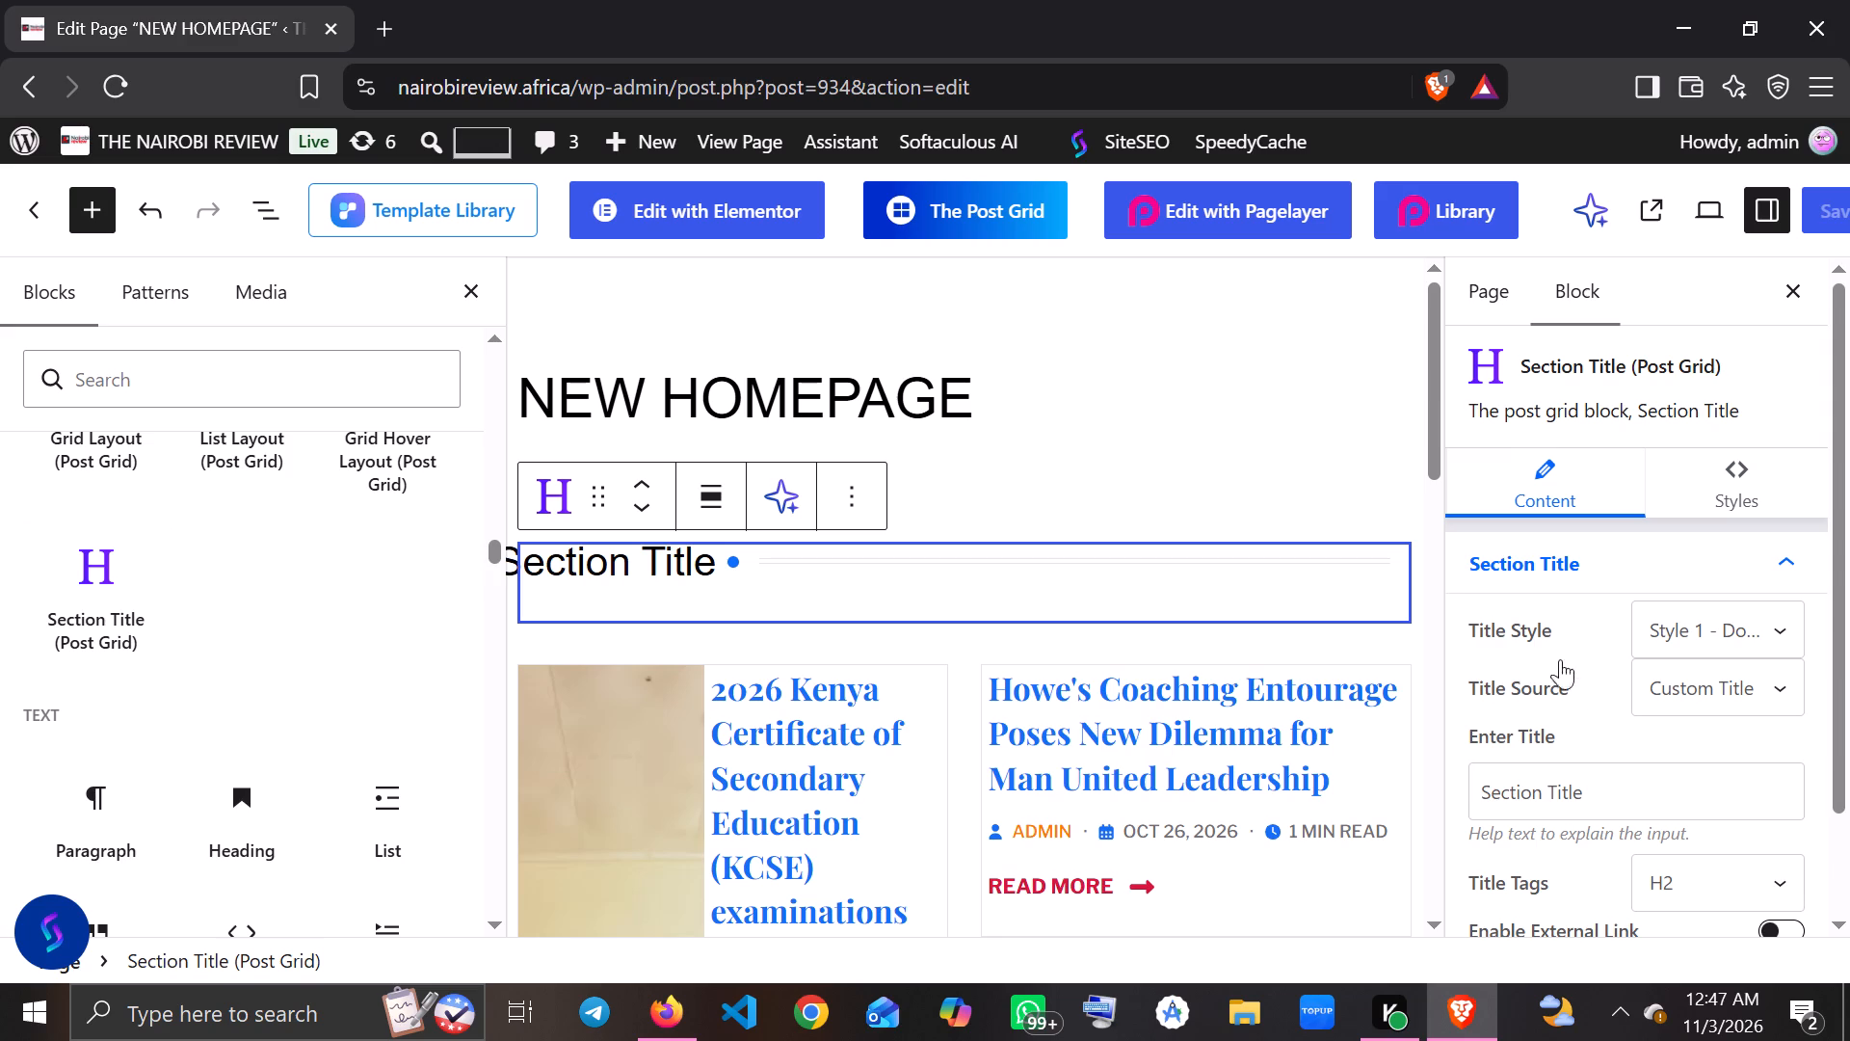
pyautogui.click(1798, 279)
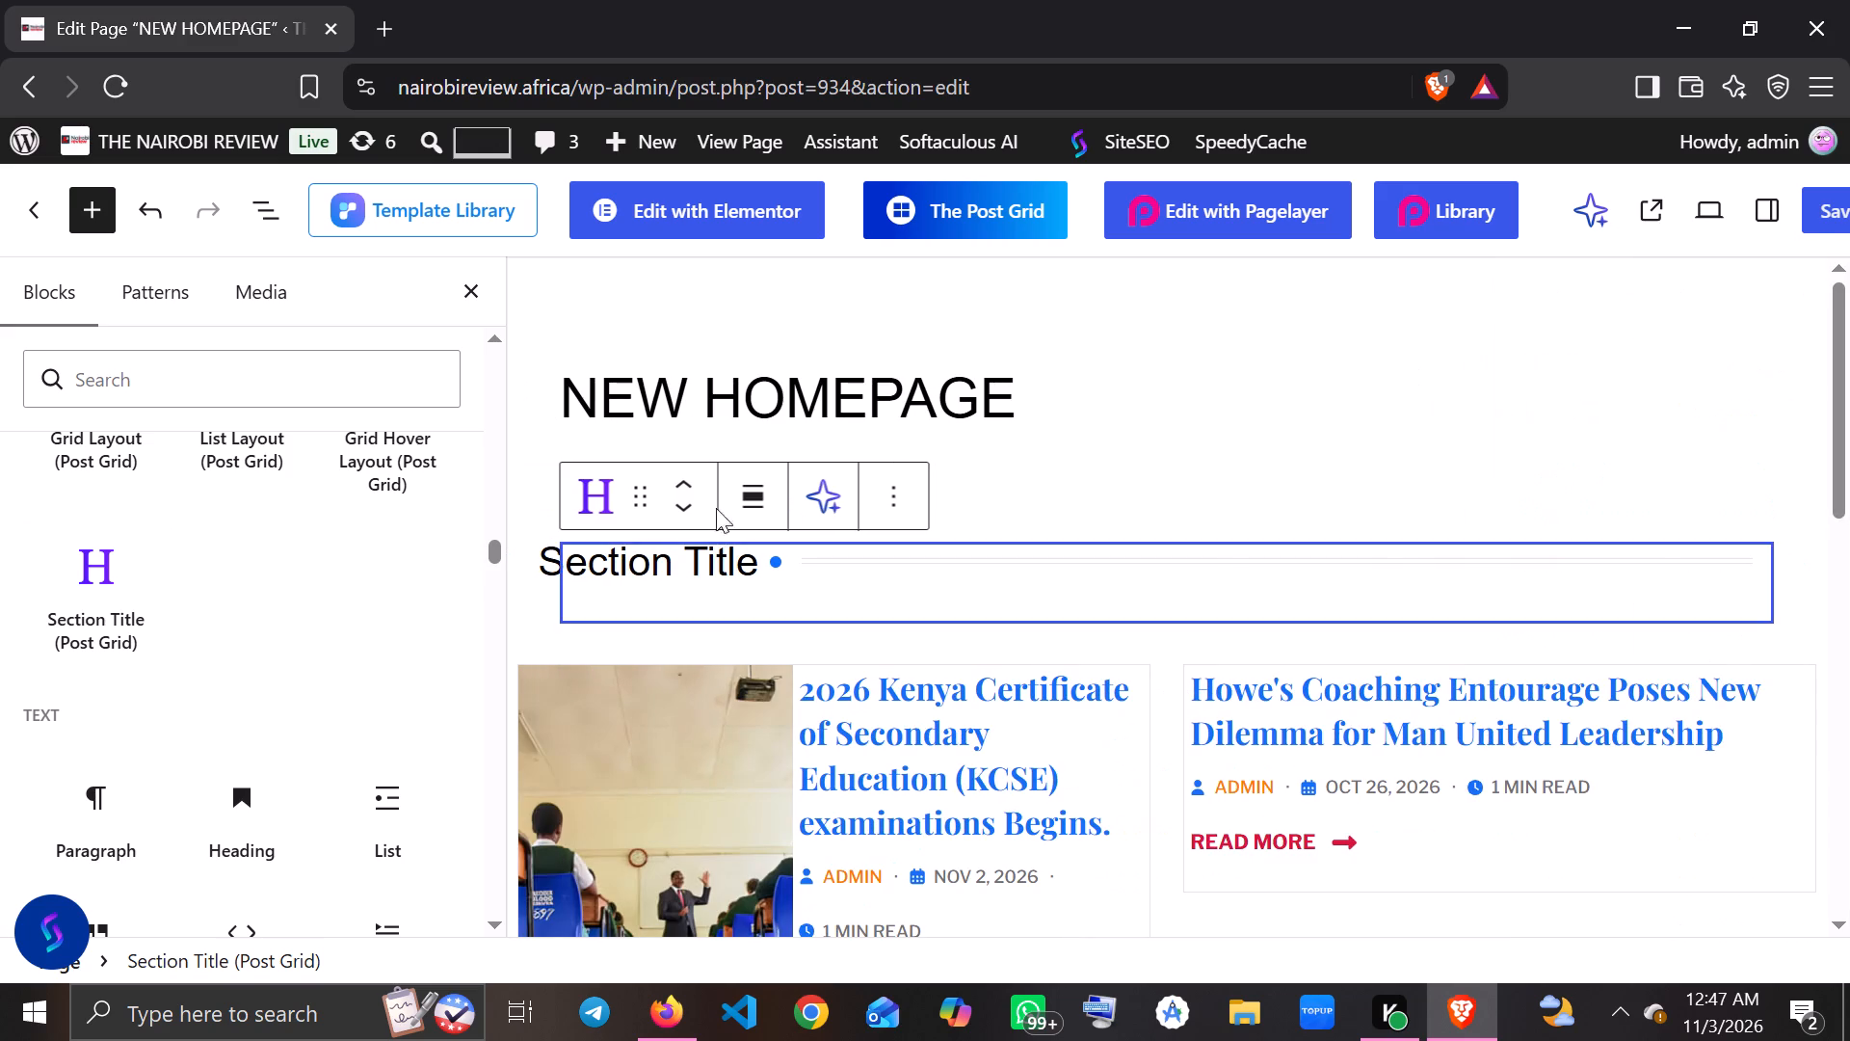
pyautogui.click(722, 567)
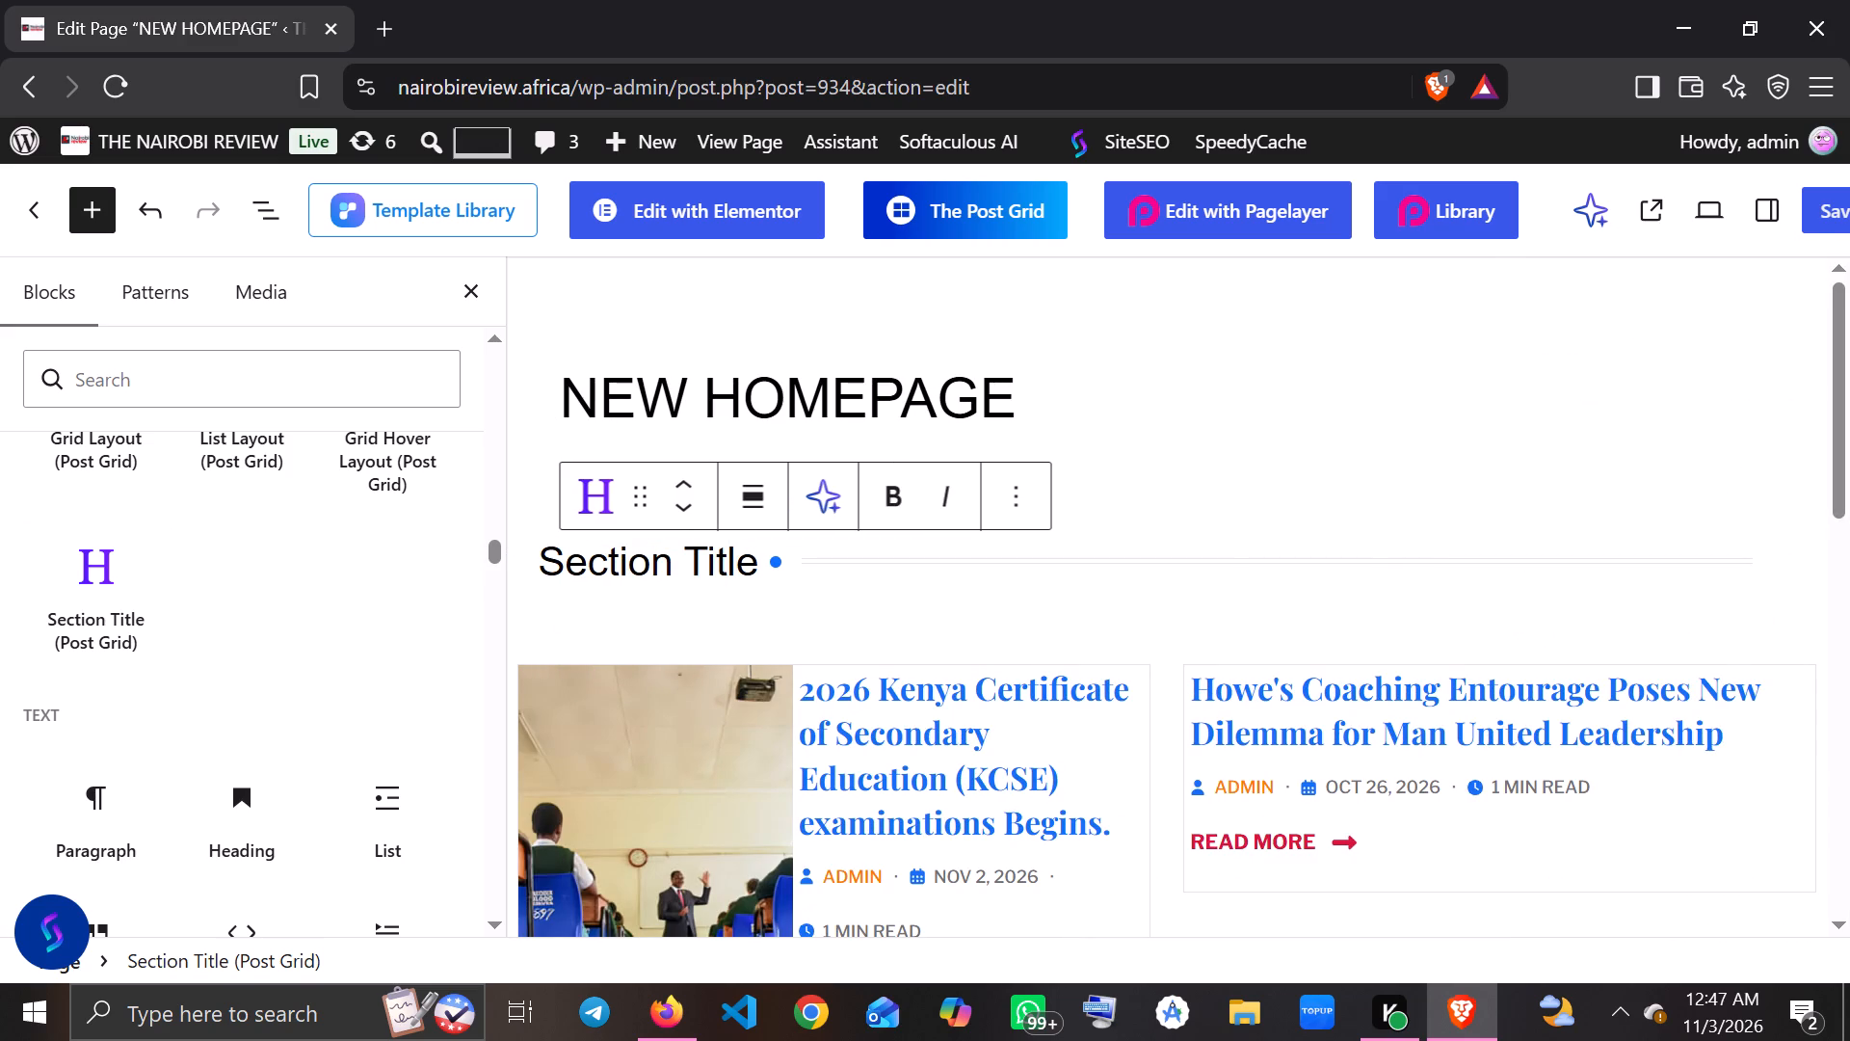
pyautogui.press('Right')
pyautogui.press('Right')
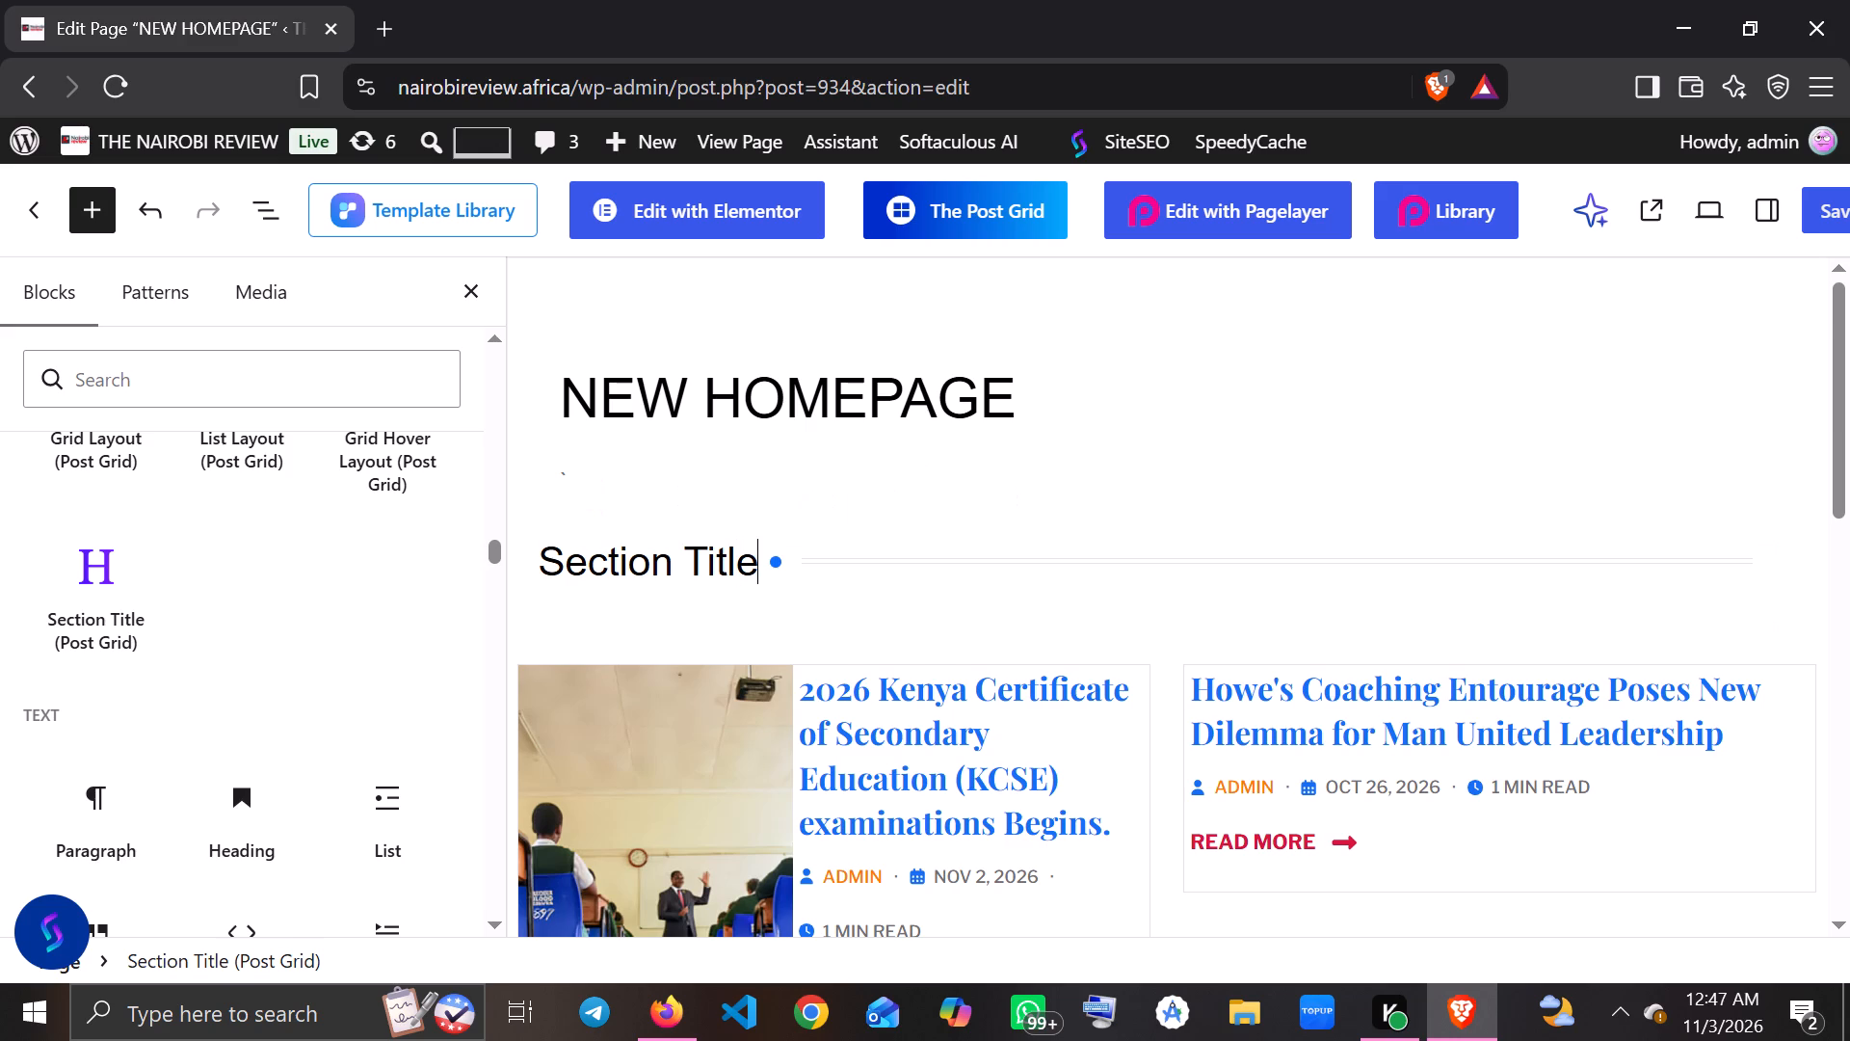
pyautogui.press('Right')
pyautogui.press('Left')
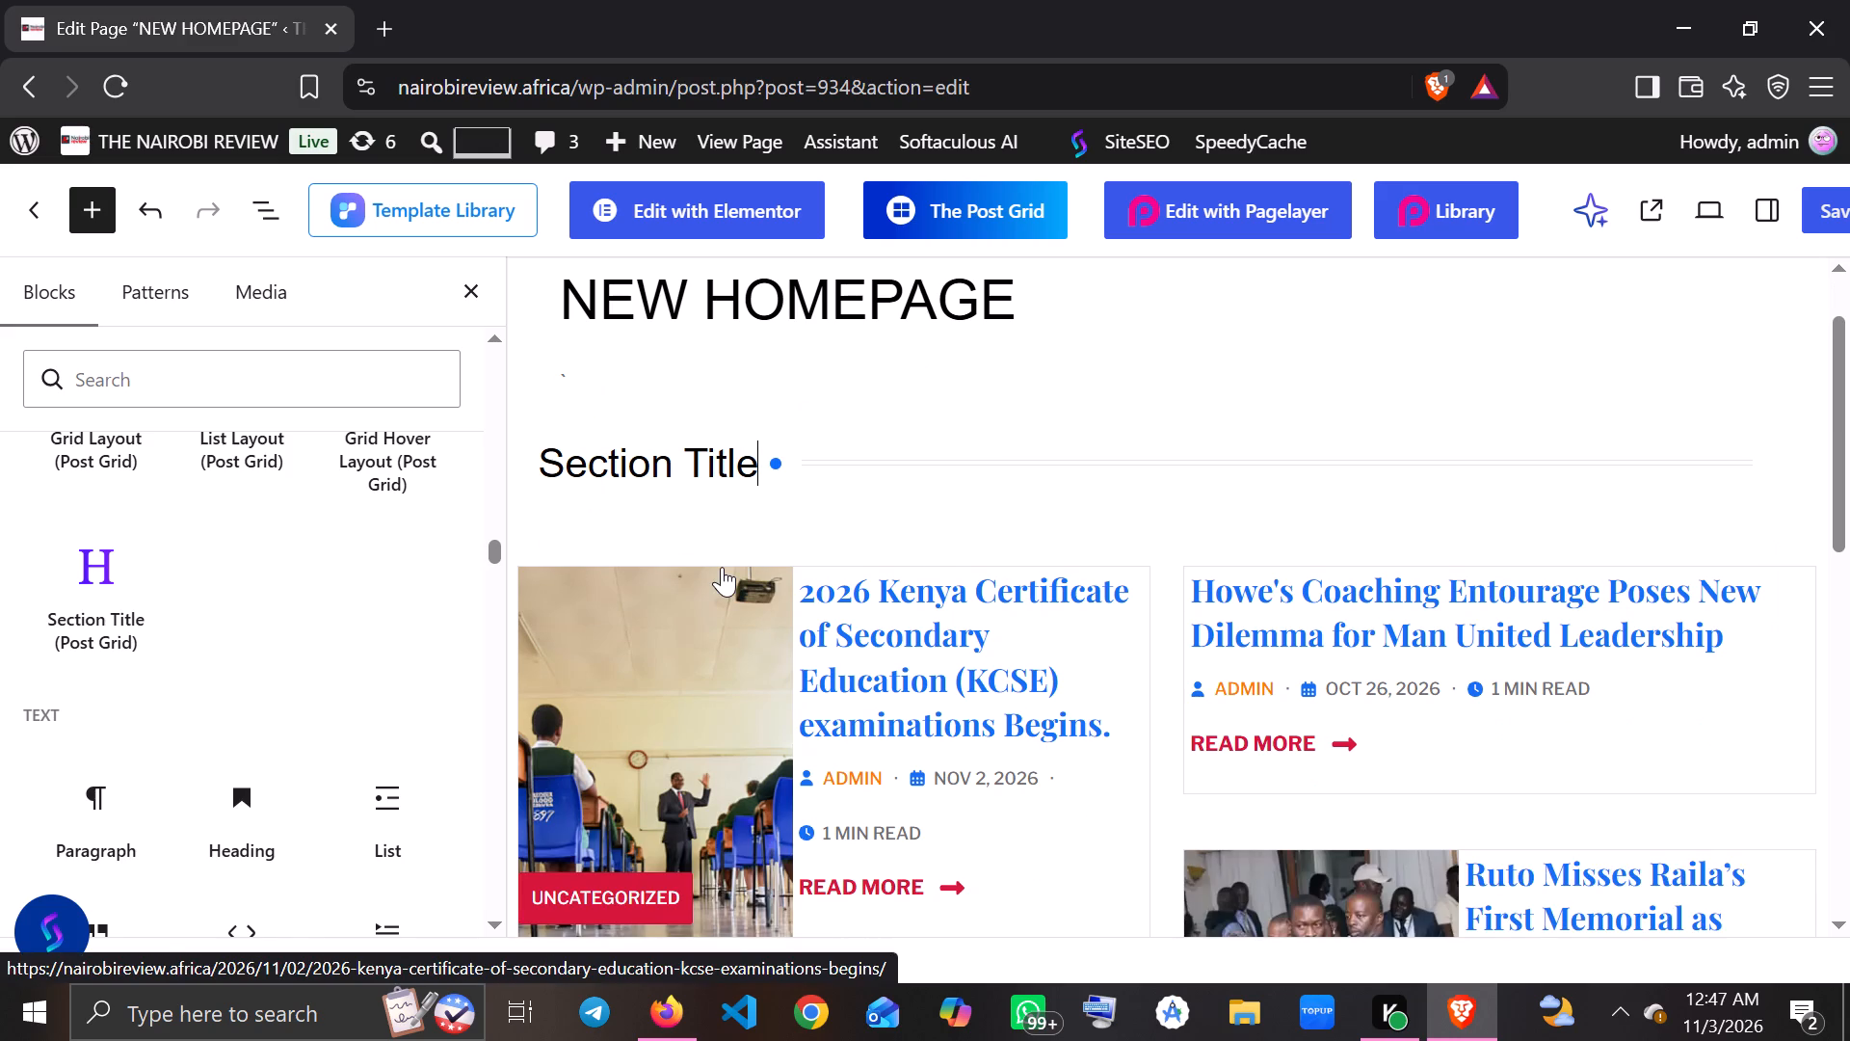
pyautogui.press('BackSpace')
pyautogui.press('BackSpace')
pyautogui.press('BackSpace')
pyautogui.press('BackSpace')
pyautogui.press('BackSpace')
pyautogui.press('BackSpace')
pyautogui.press('BackSpace')
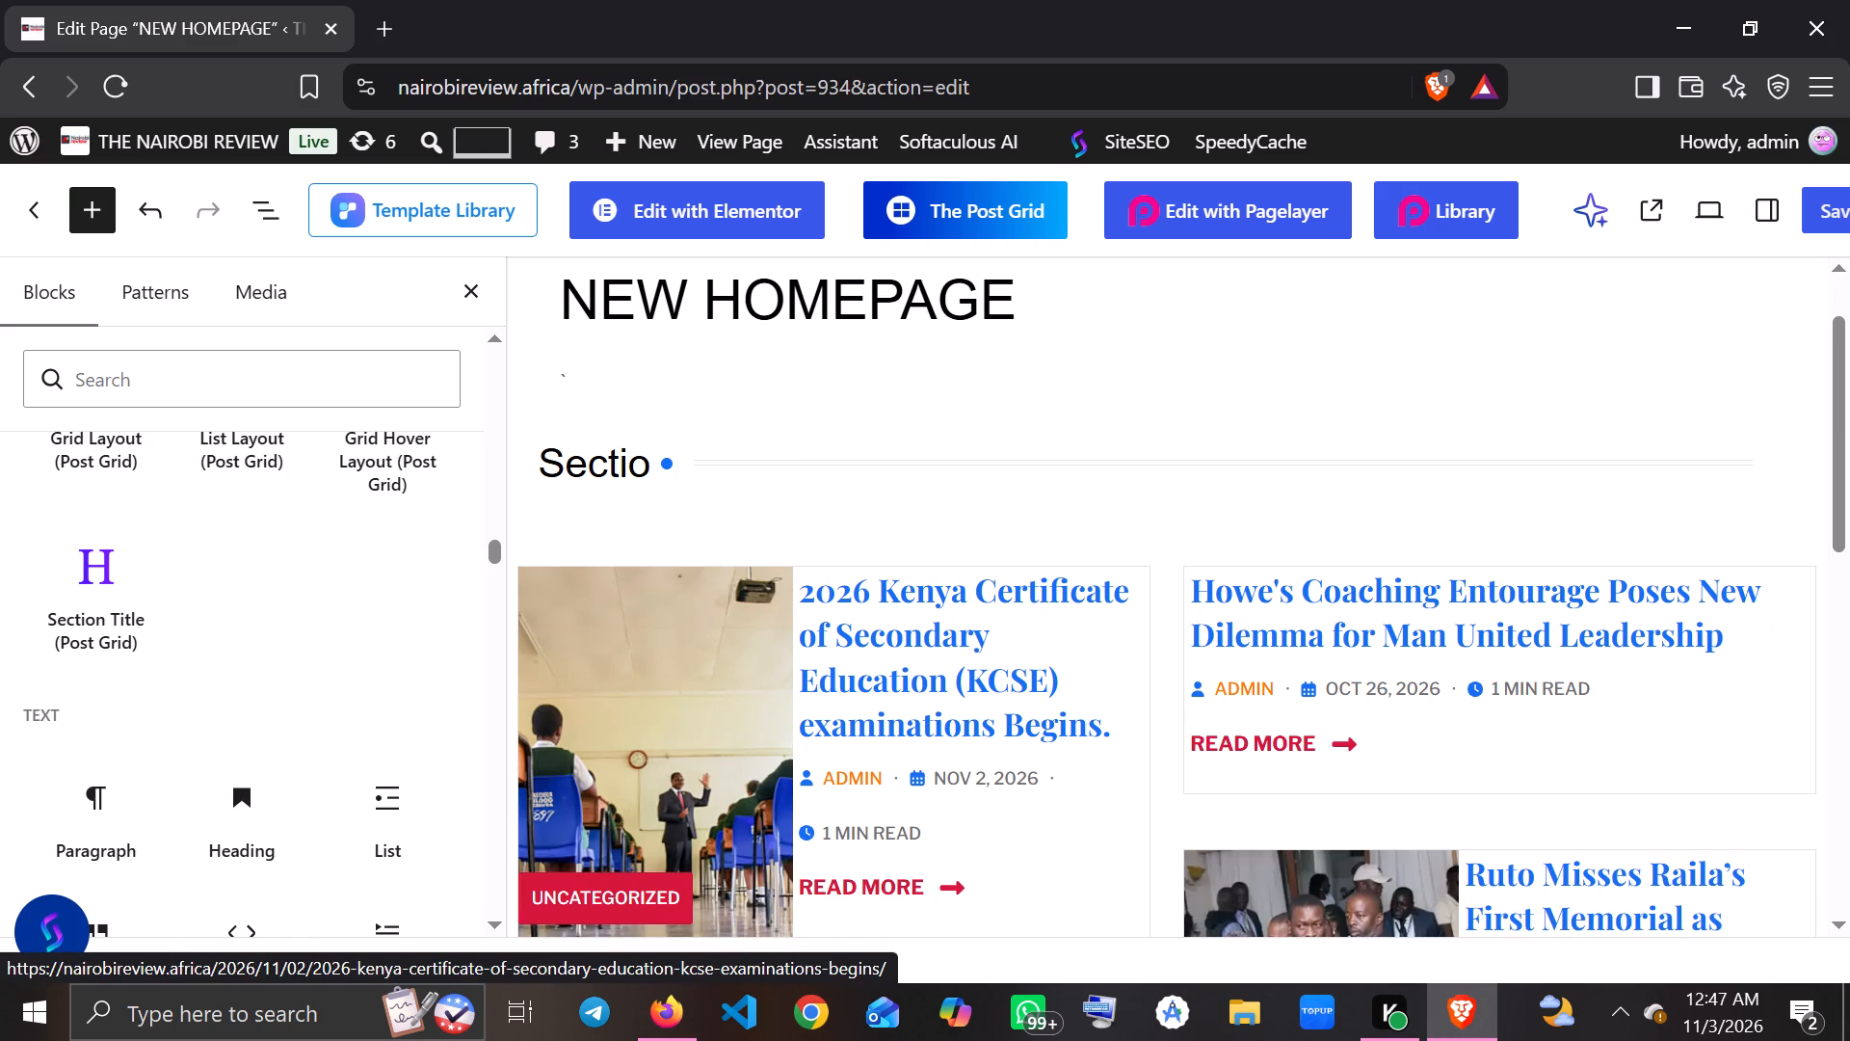
pyautogui.press('BackSpace')
pyautogui.press('BackSpace')
pyautogui.press('BackSpace')
pyautogui.press('BackSpace')
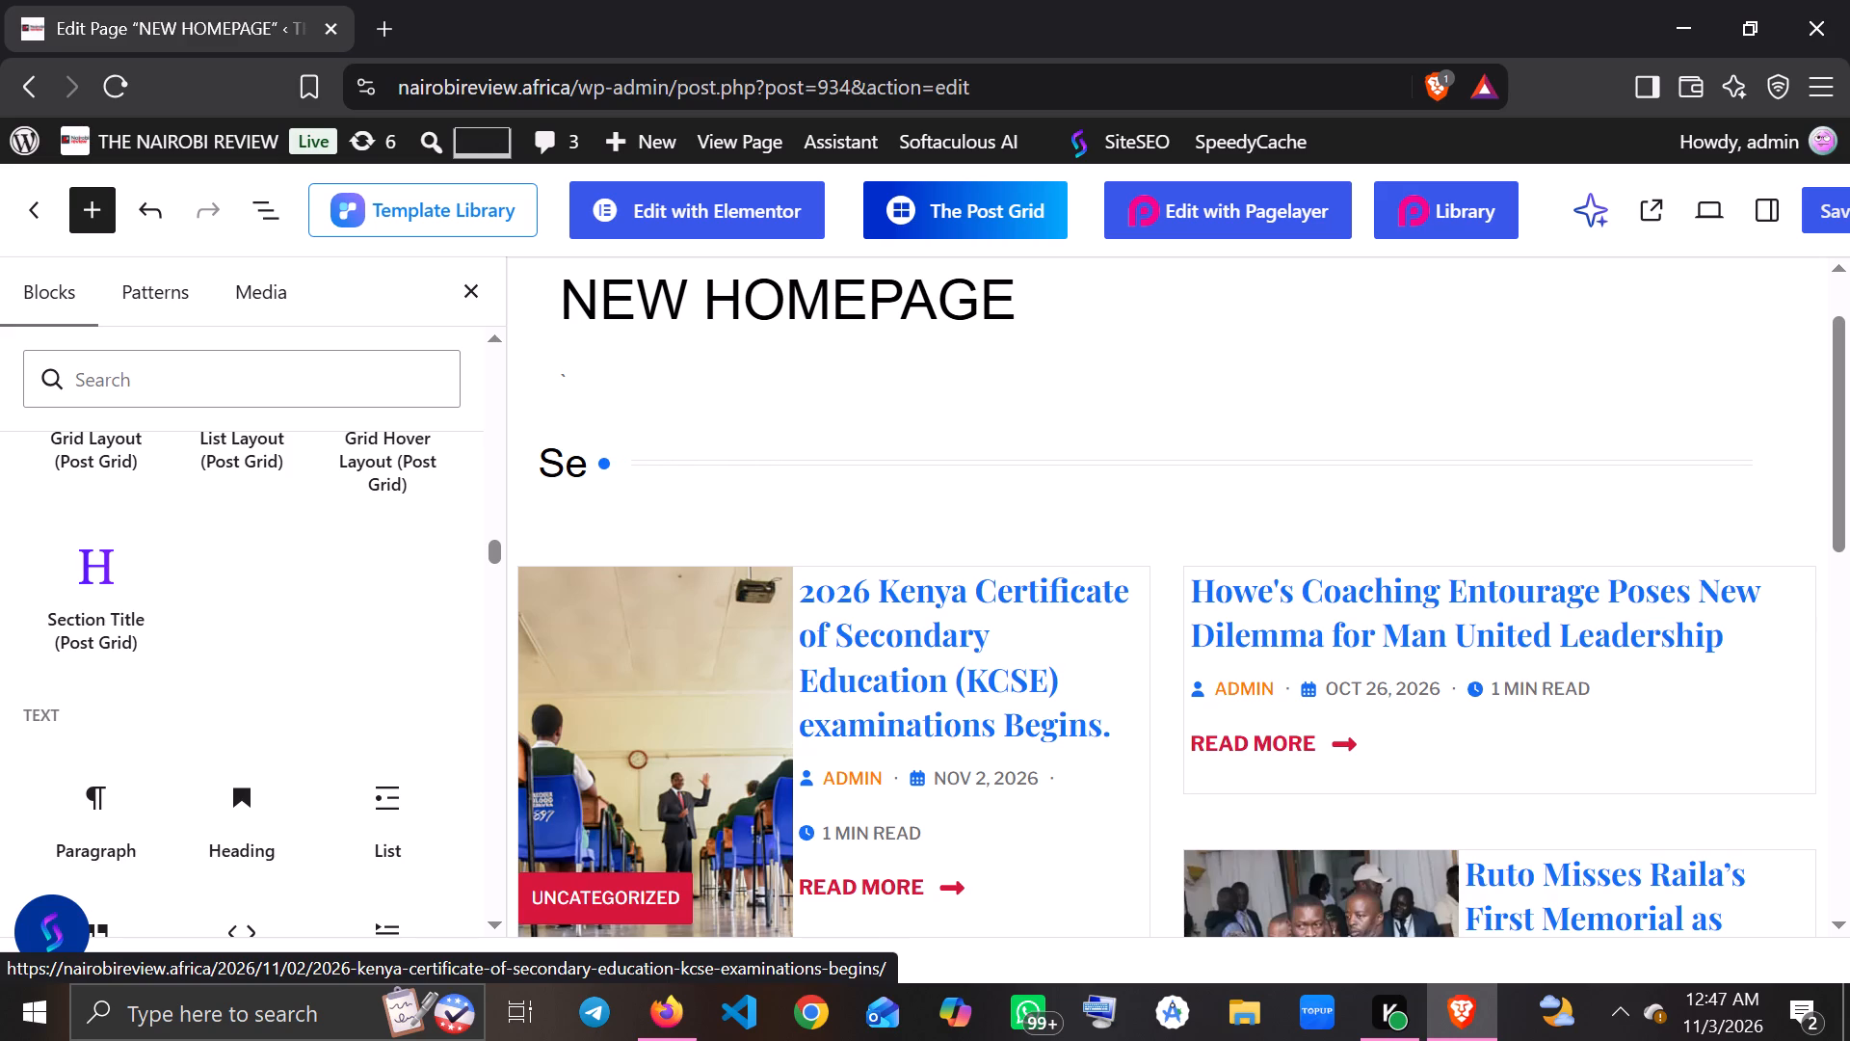
pyautogui.press('BackSpace')
pyautogui.press('BackSpace')
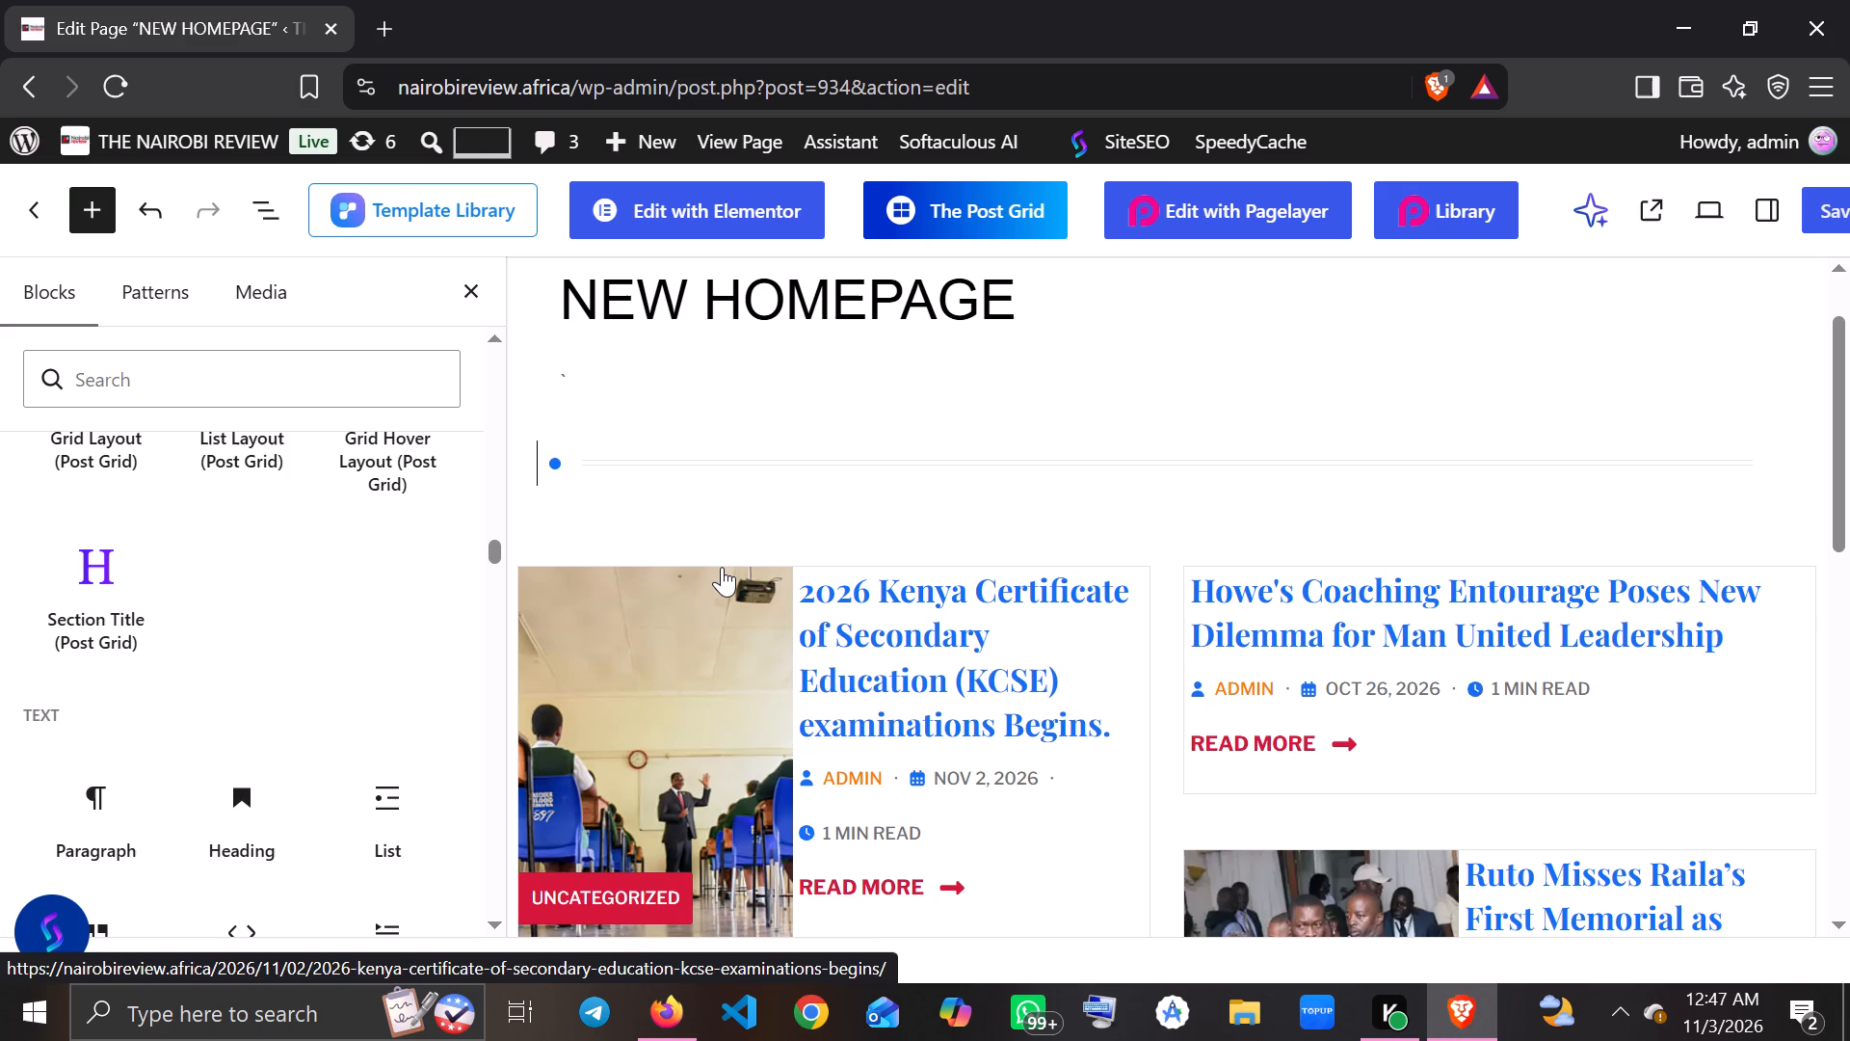
pyautogui.write('TRE')
pyautogui.press('n')
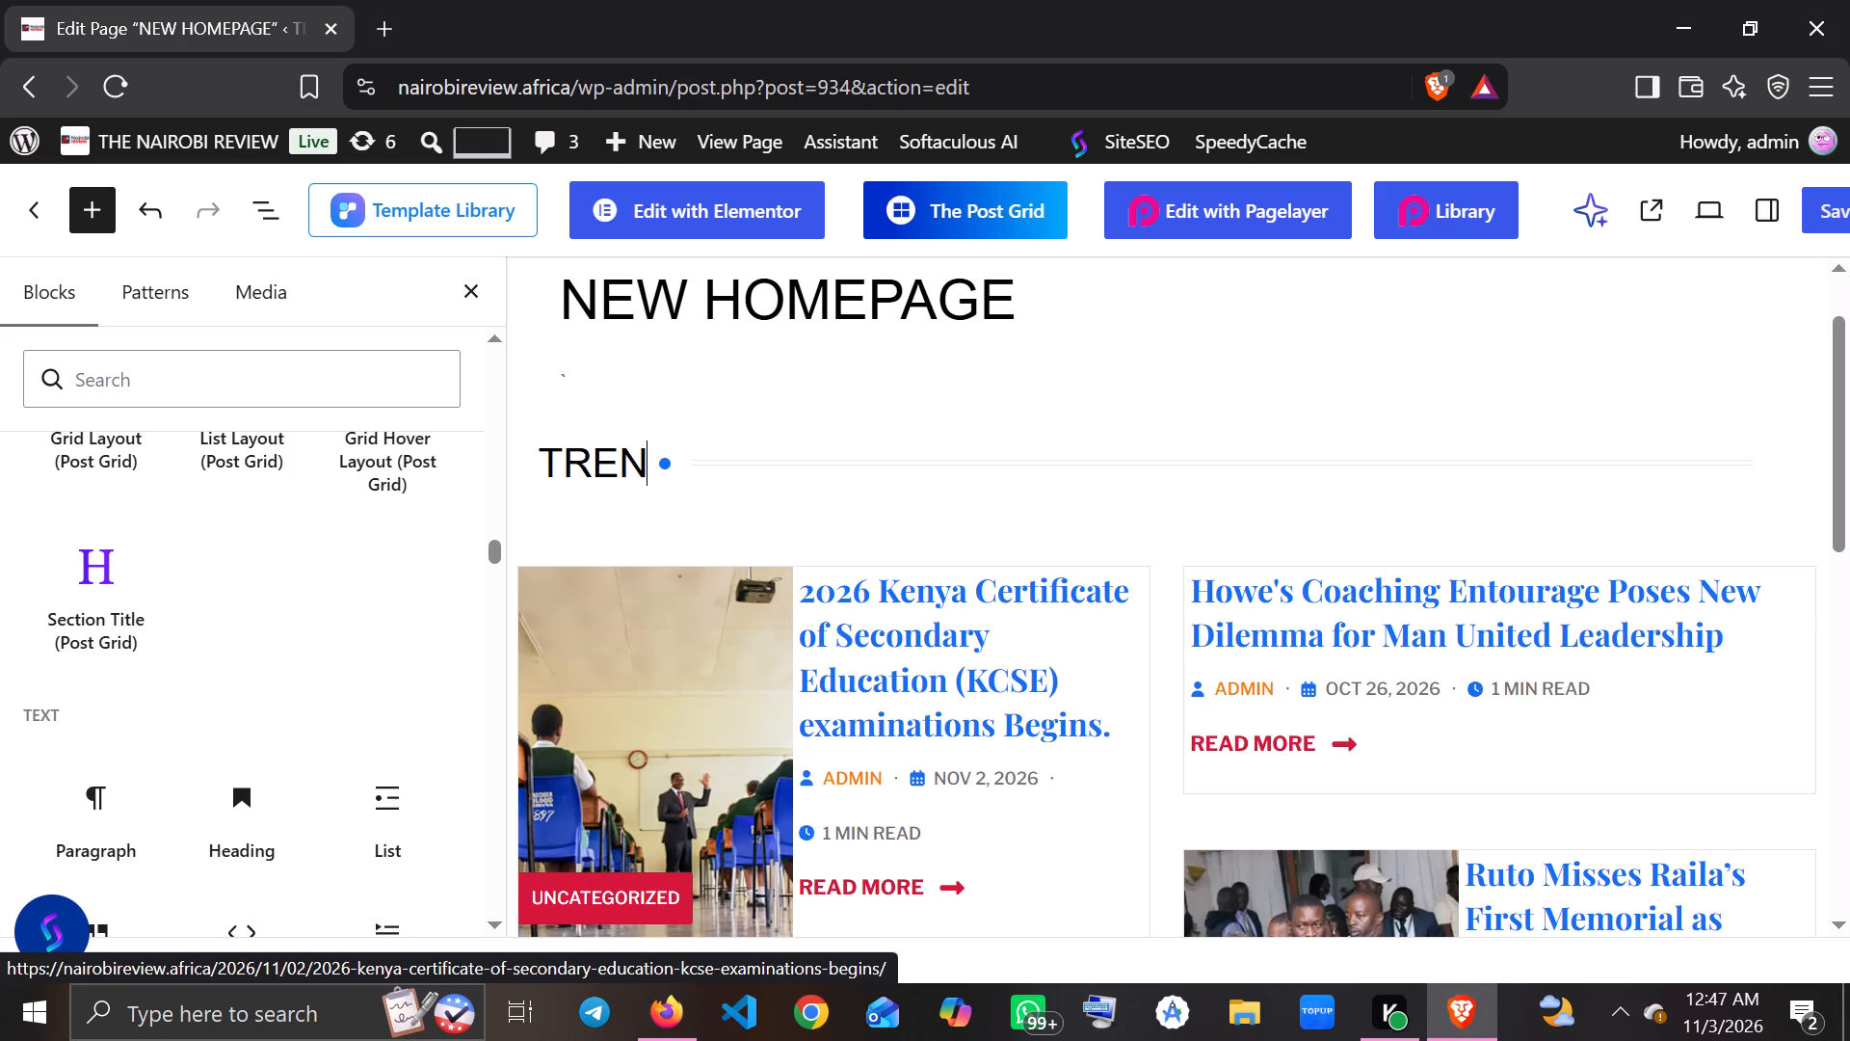
pyautogui.press('d')
pyautogui.write('ING')
pyautogui.press('space')
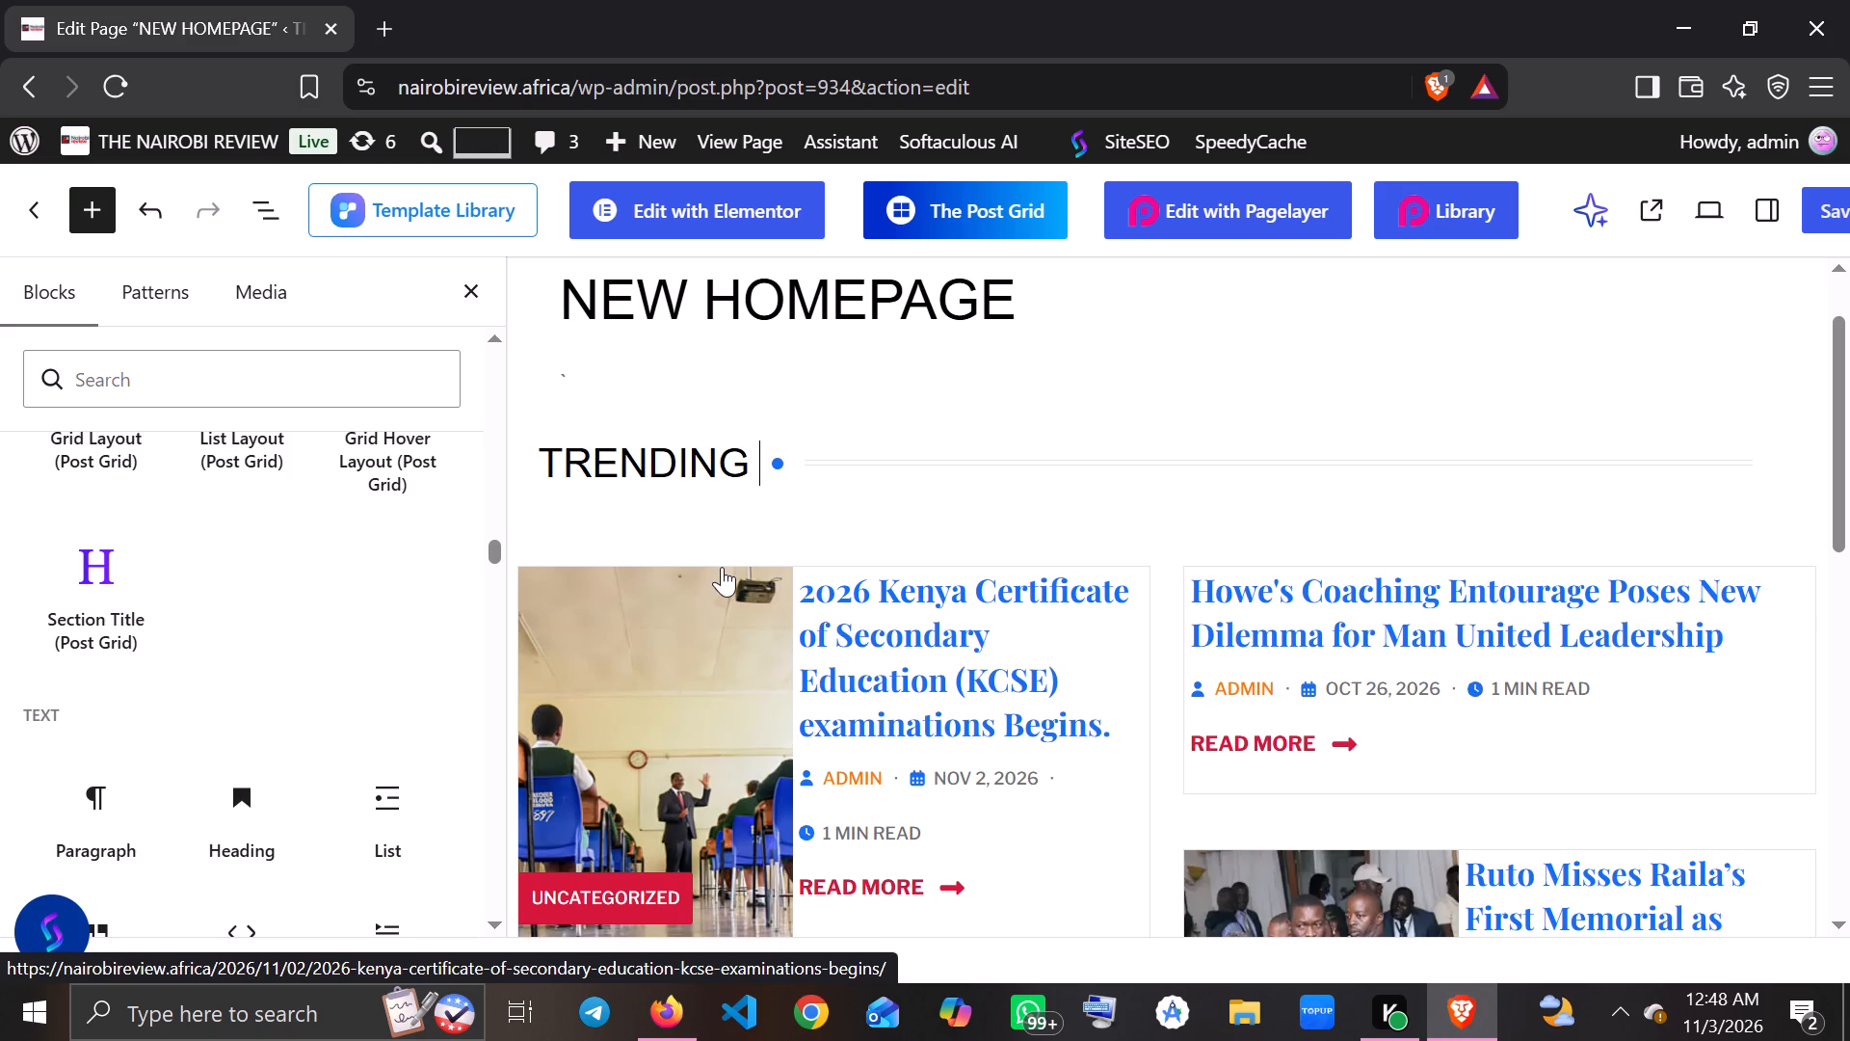
pyautogui.write('NEWS')
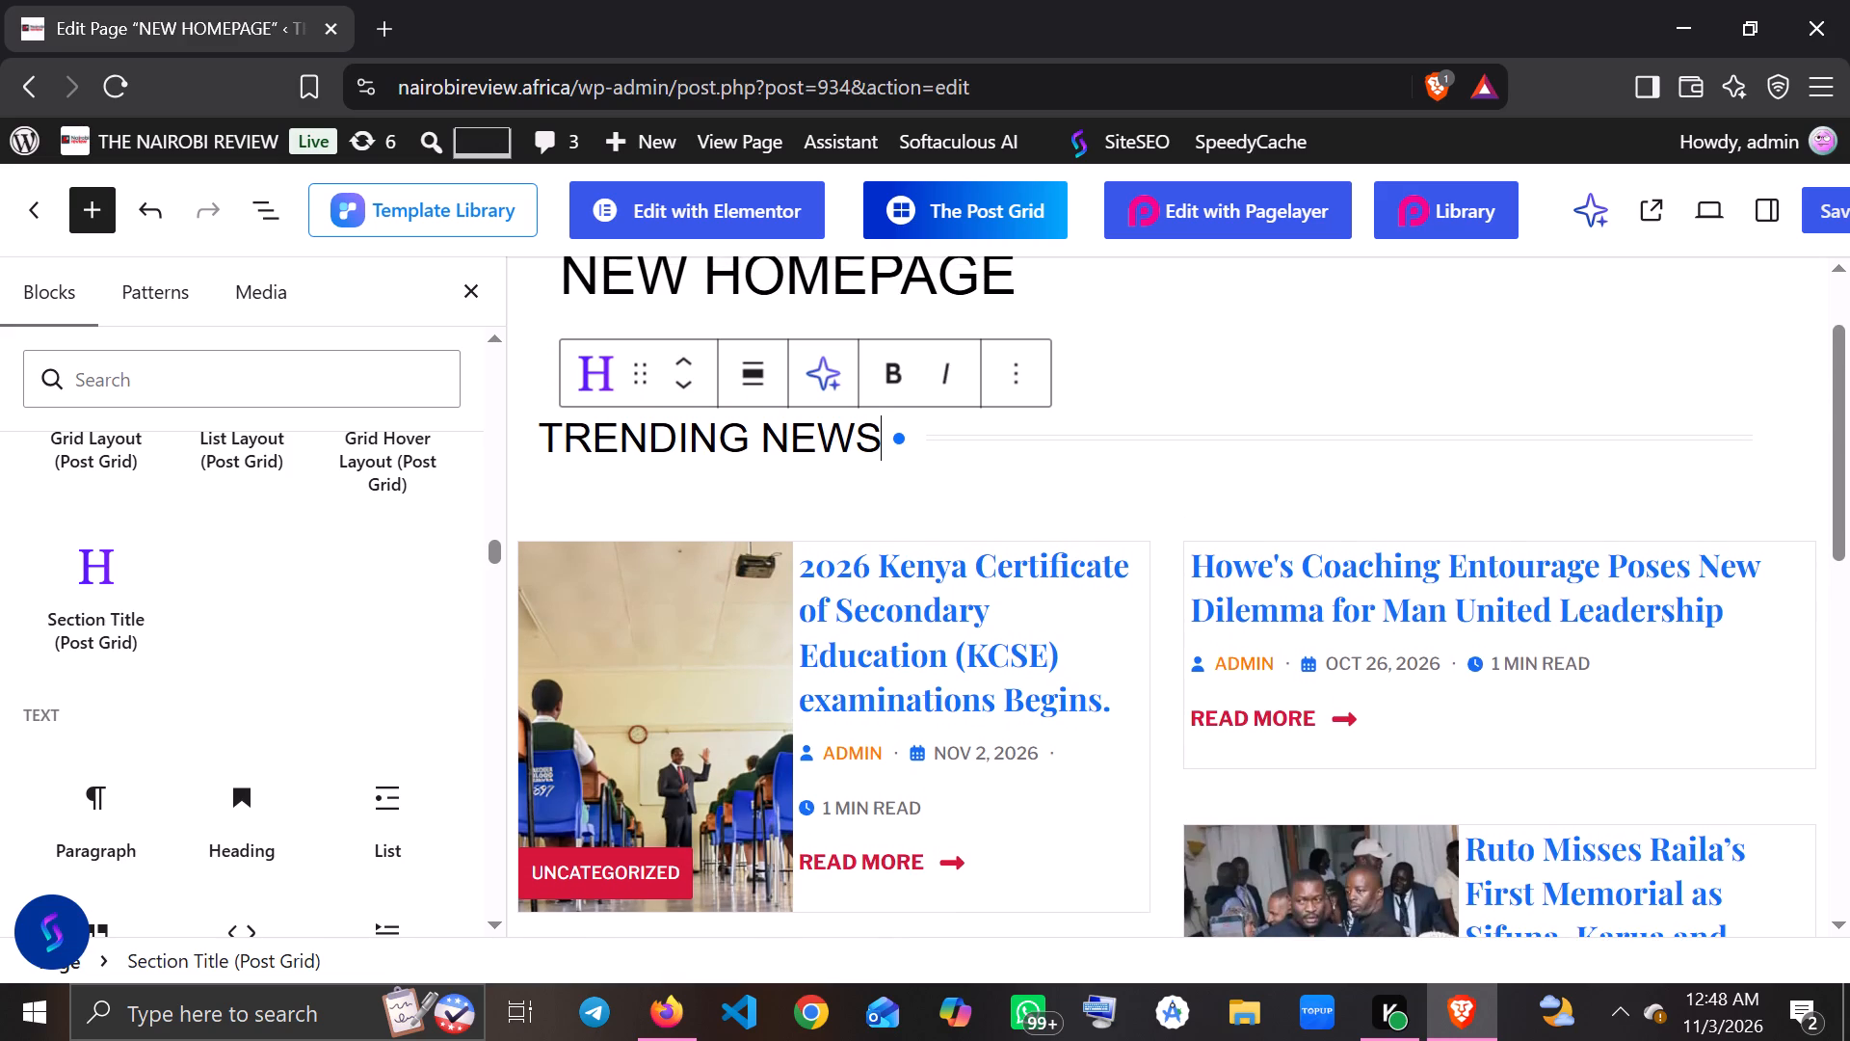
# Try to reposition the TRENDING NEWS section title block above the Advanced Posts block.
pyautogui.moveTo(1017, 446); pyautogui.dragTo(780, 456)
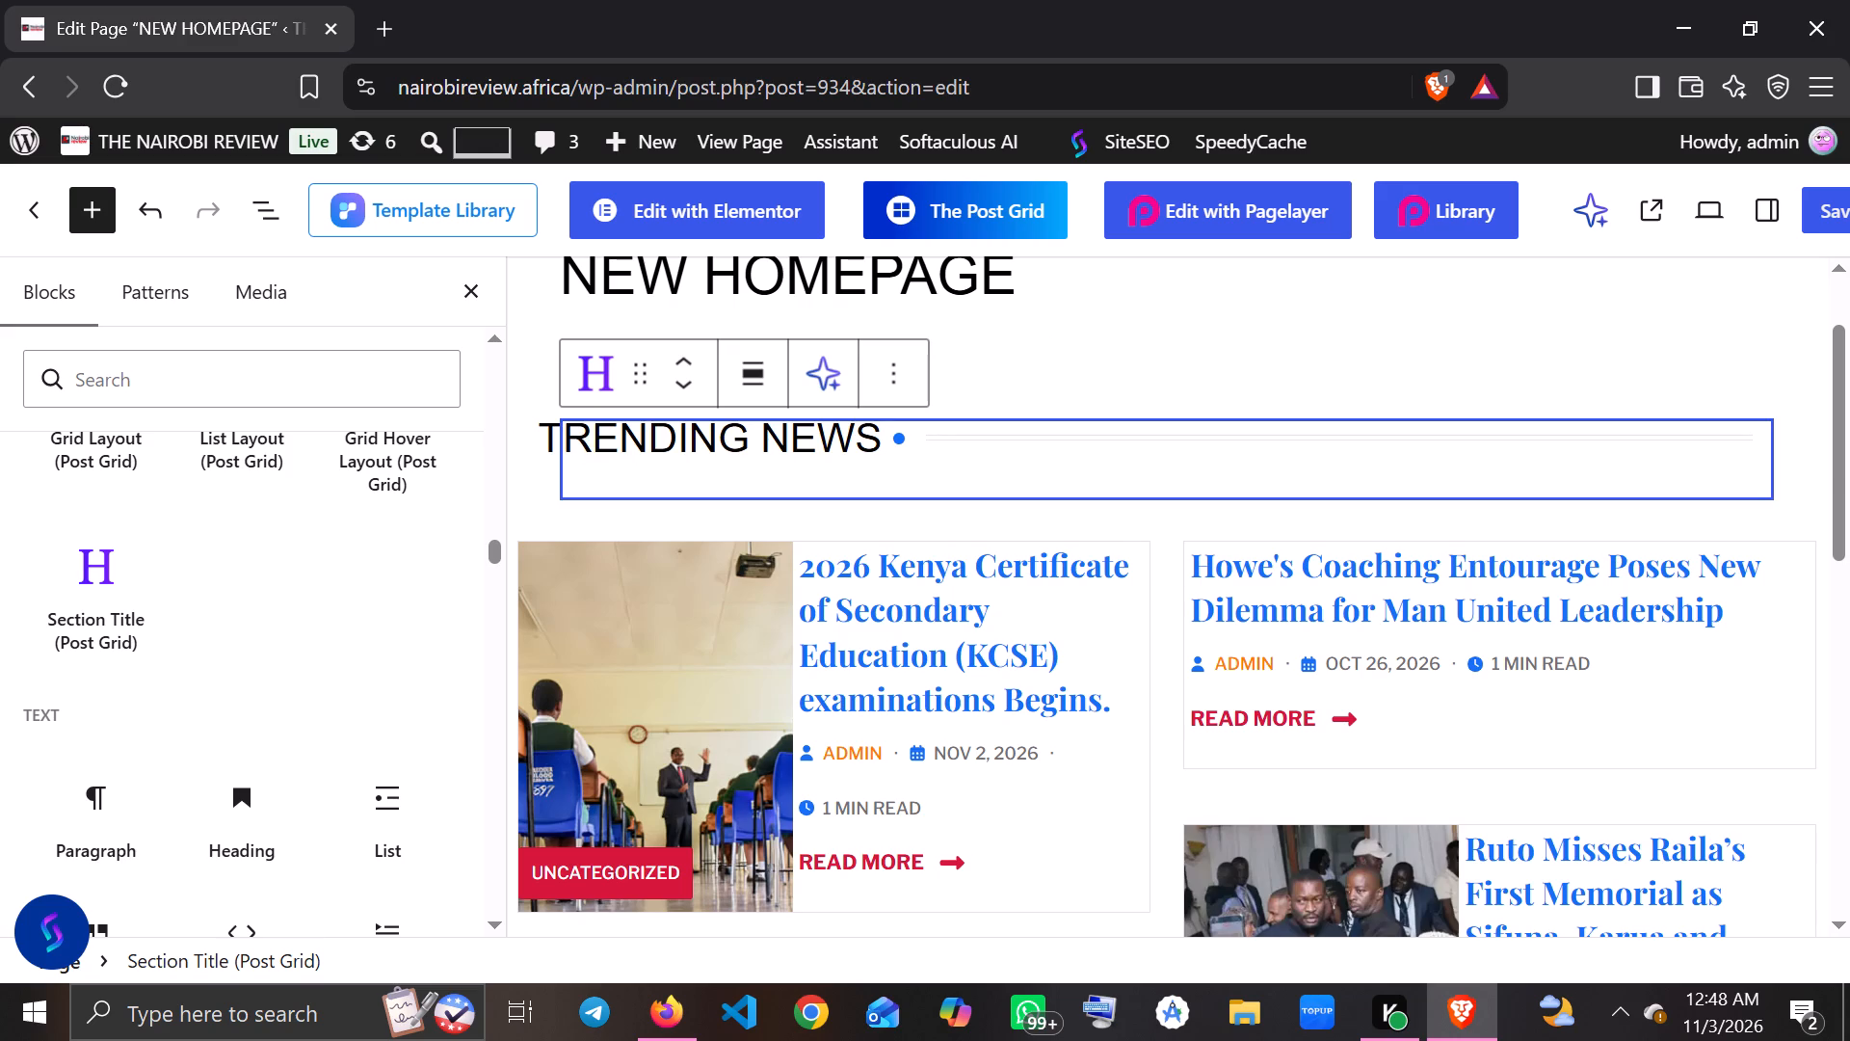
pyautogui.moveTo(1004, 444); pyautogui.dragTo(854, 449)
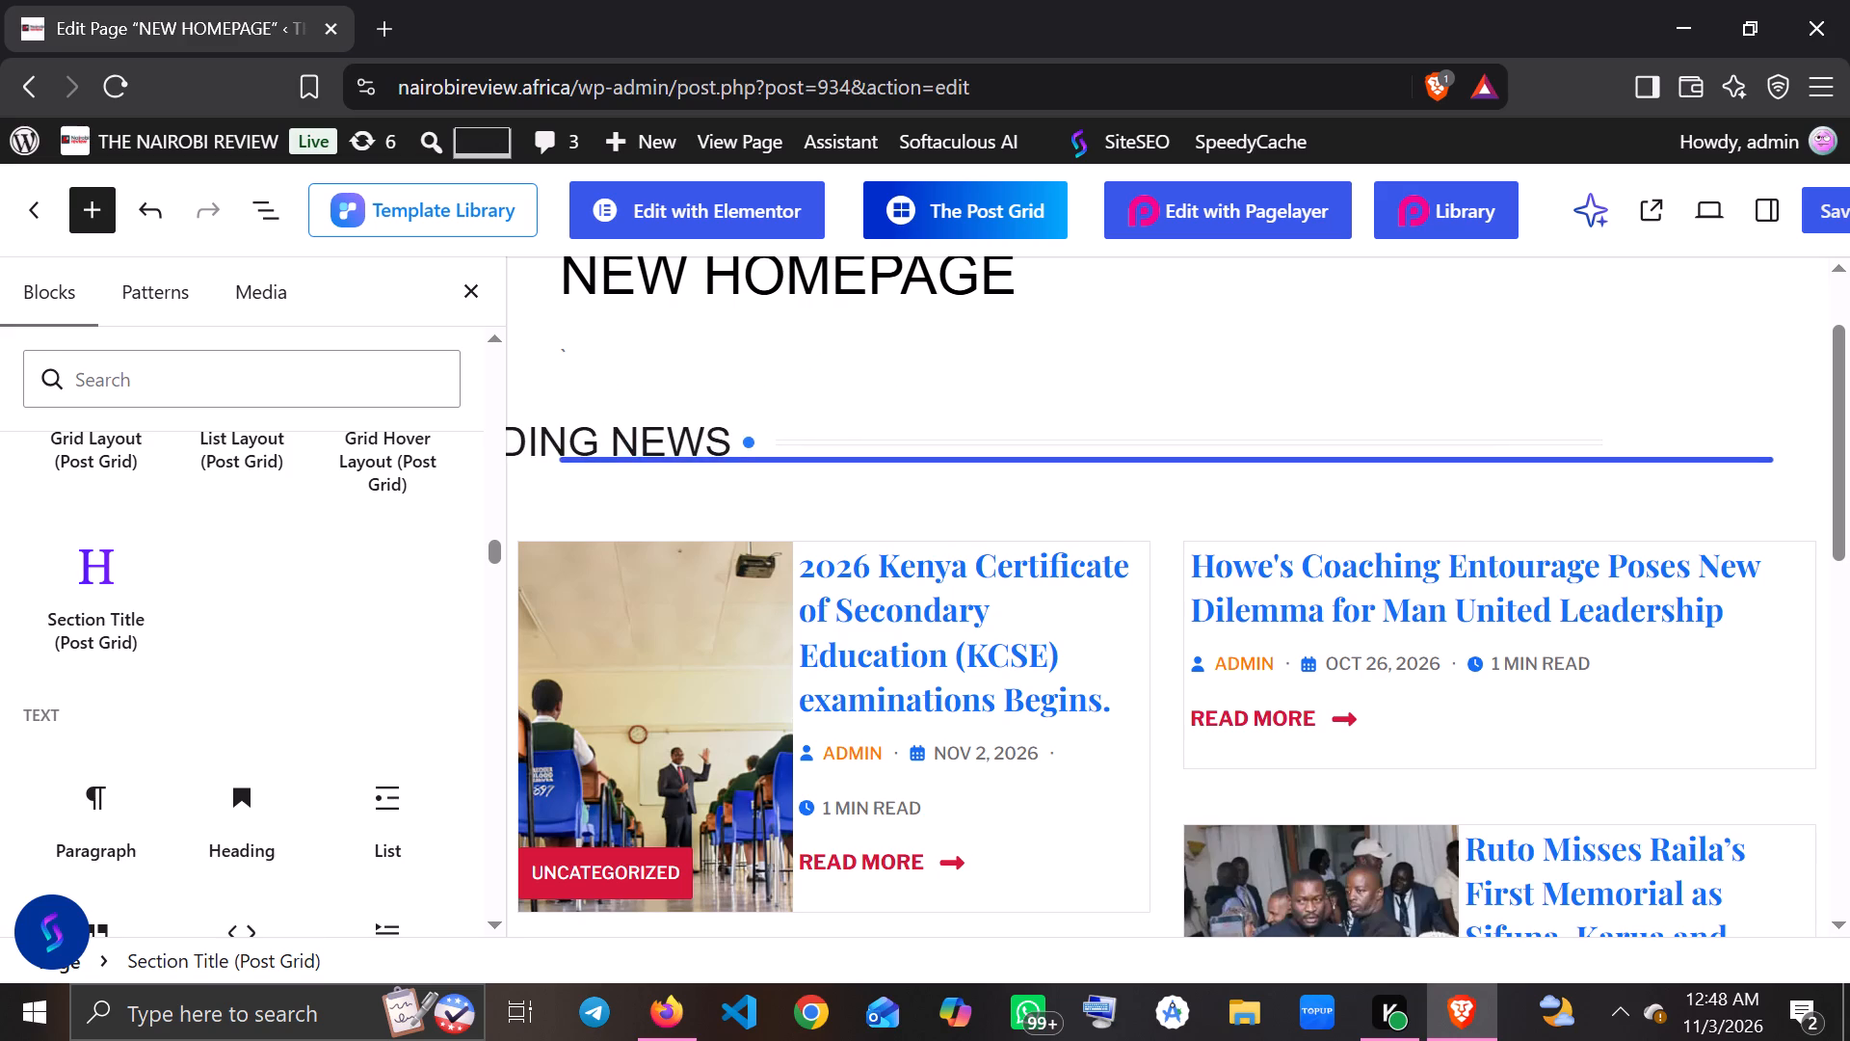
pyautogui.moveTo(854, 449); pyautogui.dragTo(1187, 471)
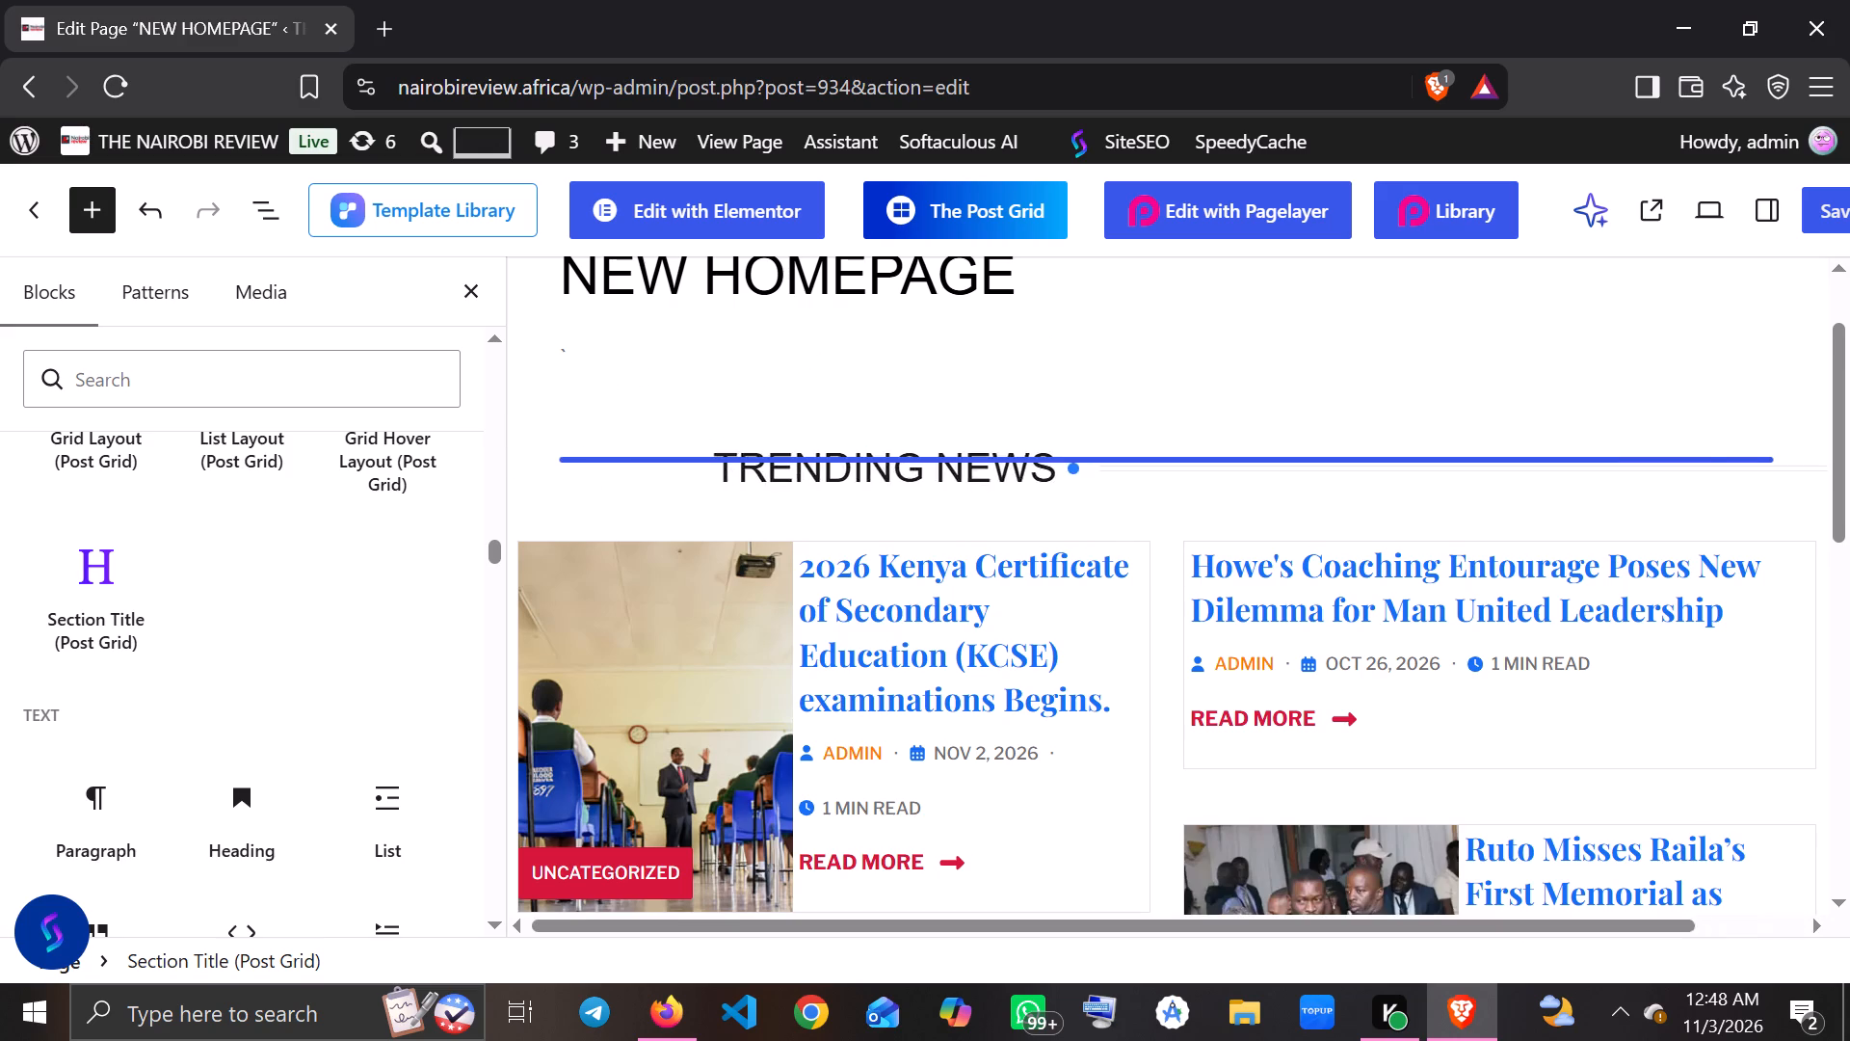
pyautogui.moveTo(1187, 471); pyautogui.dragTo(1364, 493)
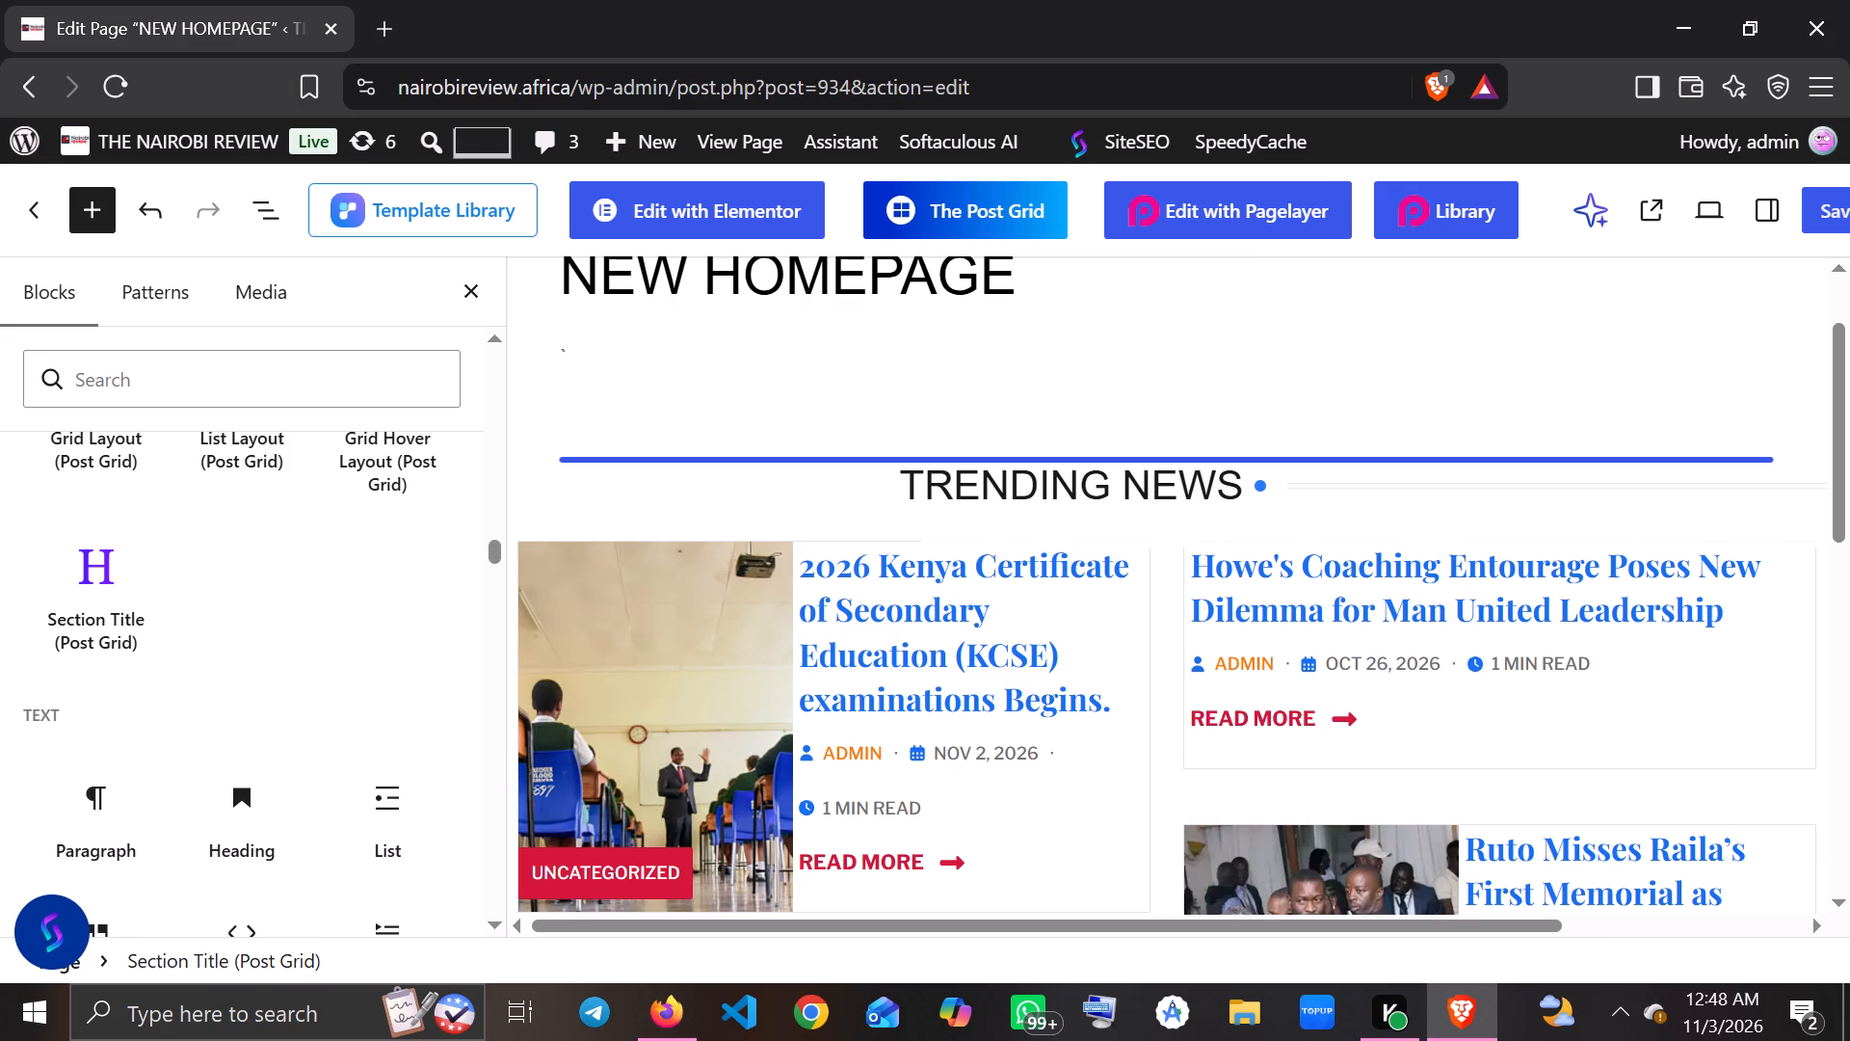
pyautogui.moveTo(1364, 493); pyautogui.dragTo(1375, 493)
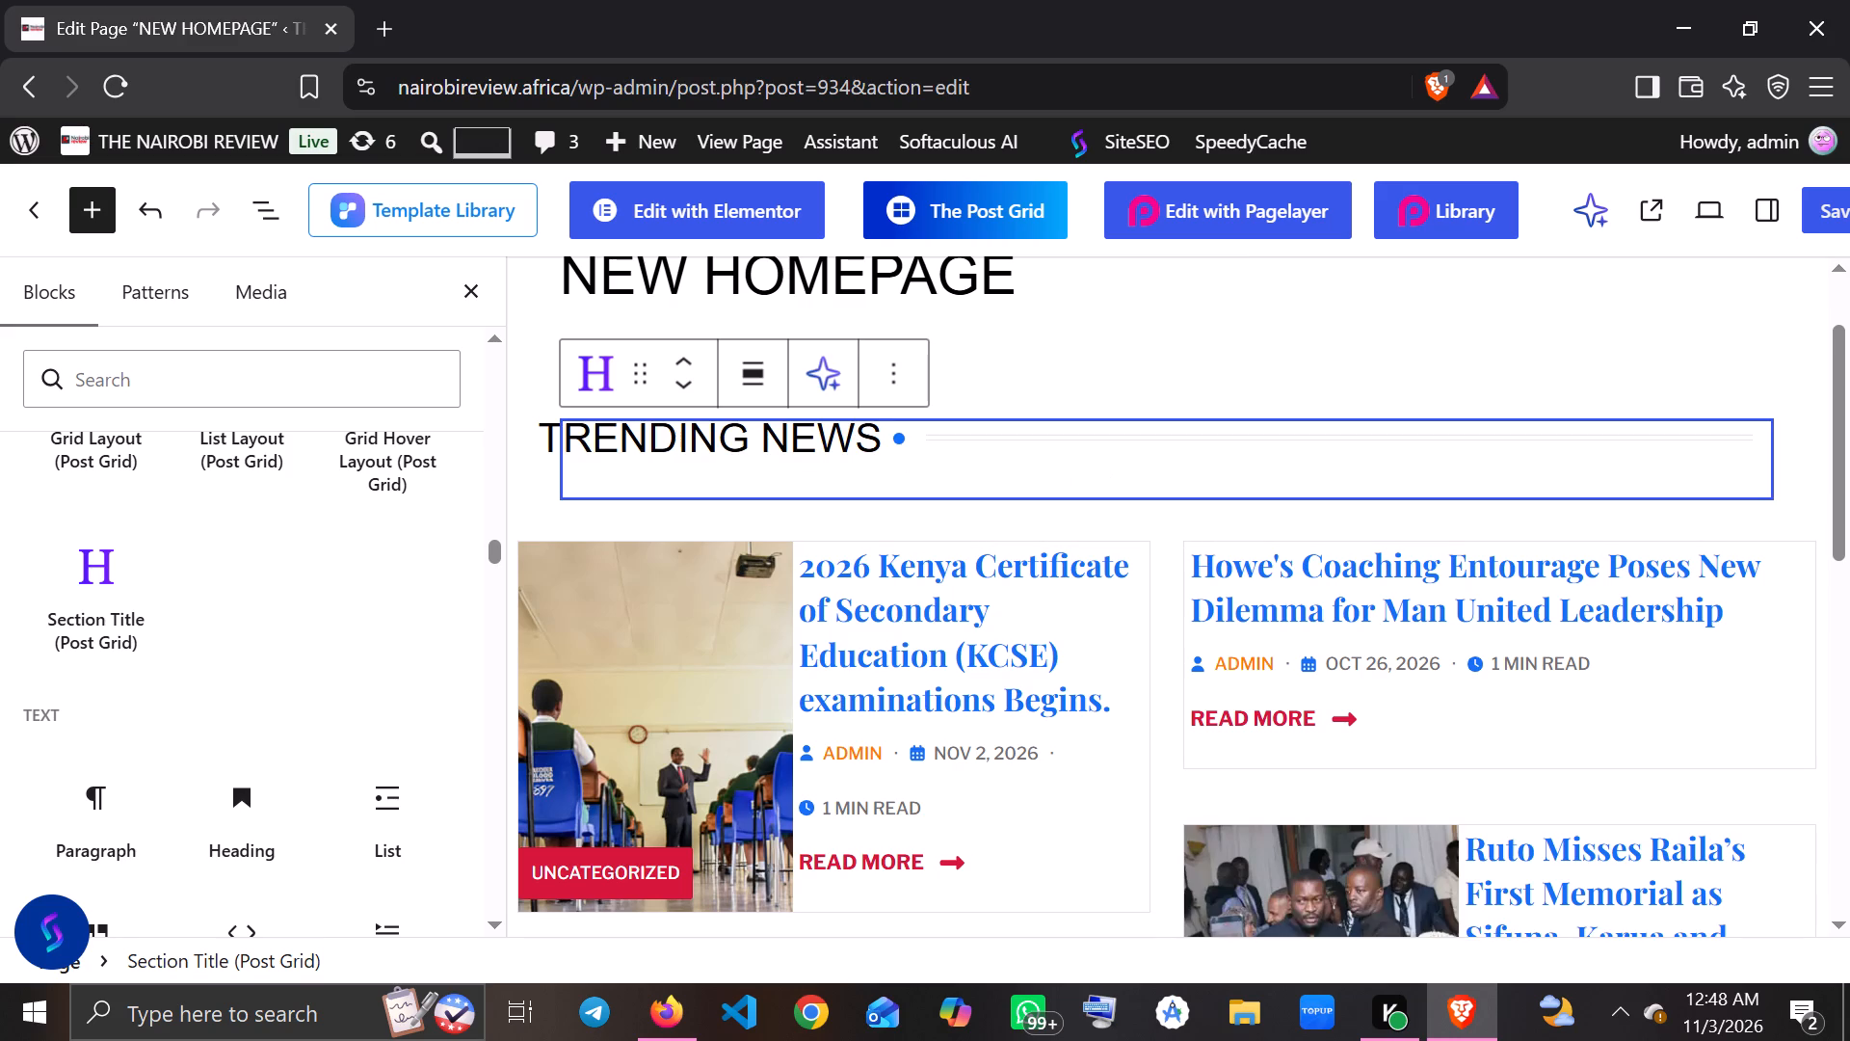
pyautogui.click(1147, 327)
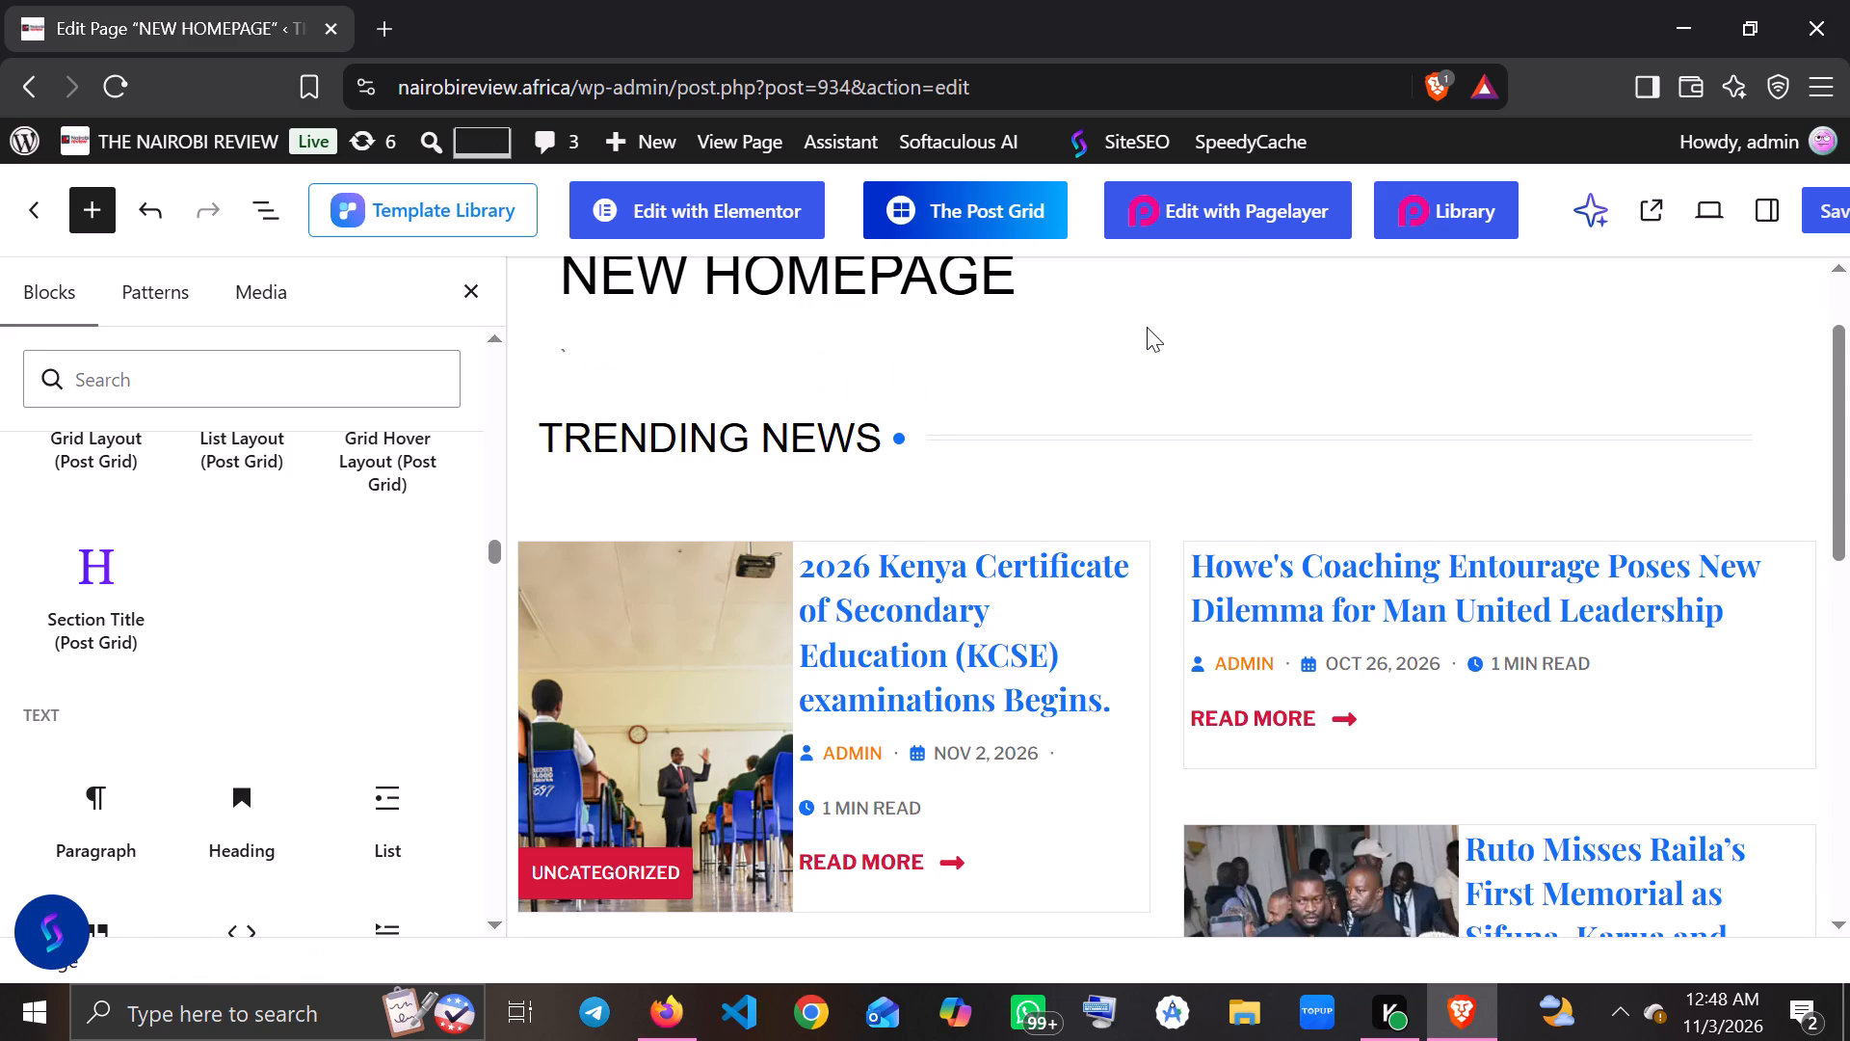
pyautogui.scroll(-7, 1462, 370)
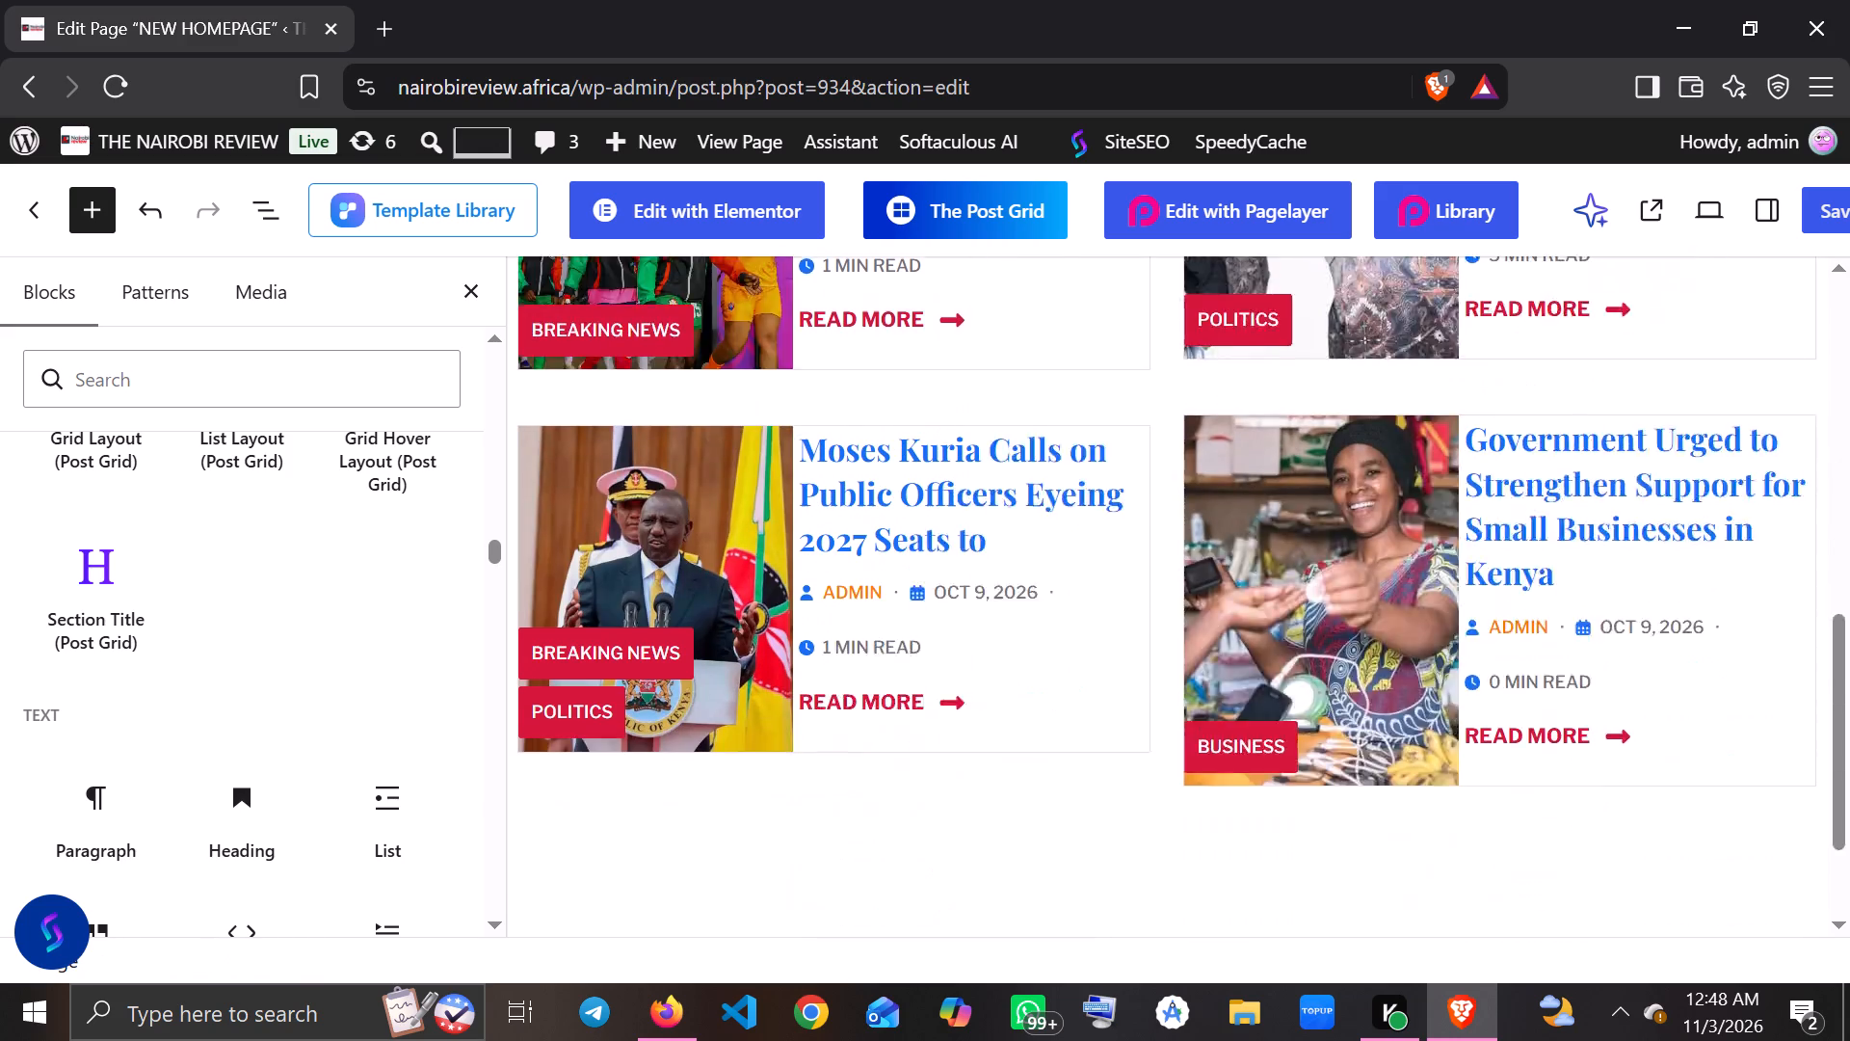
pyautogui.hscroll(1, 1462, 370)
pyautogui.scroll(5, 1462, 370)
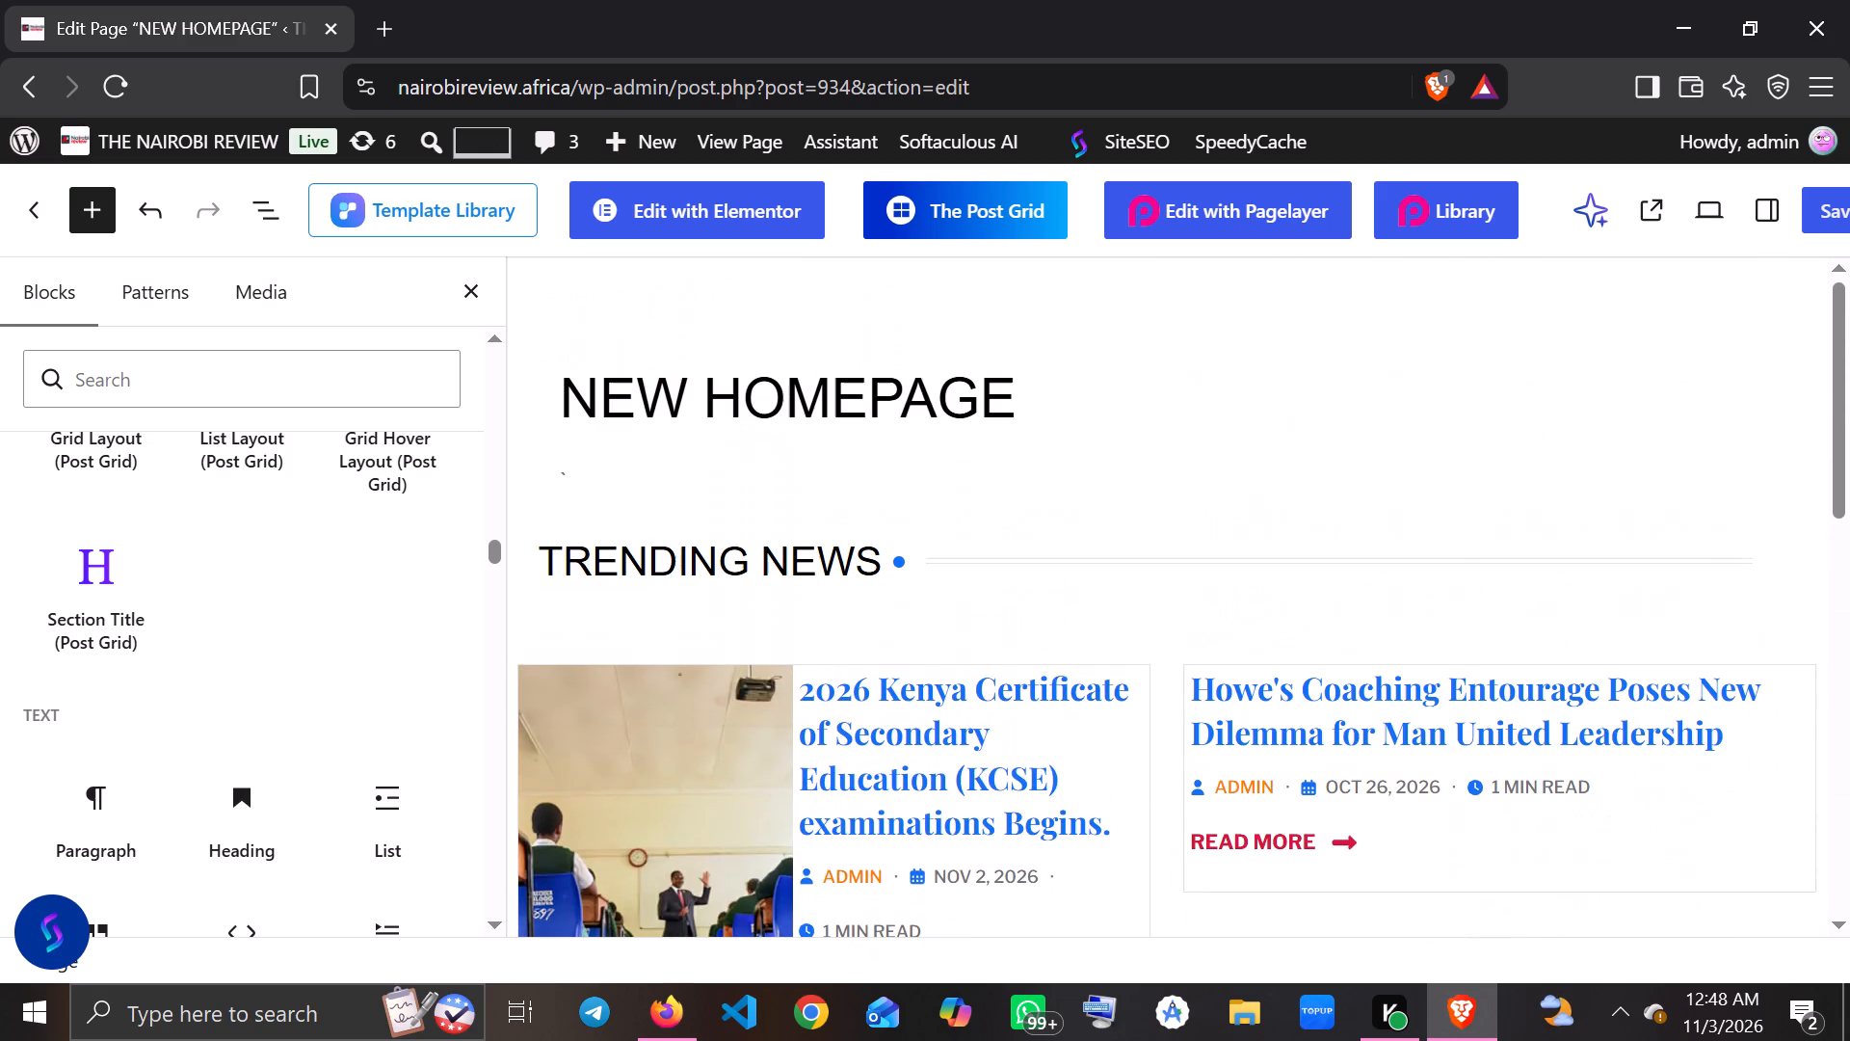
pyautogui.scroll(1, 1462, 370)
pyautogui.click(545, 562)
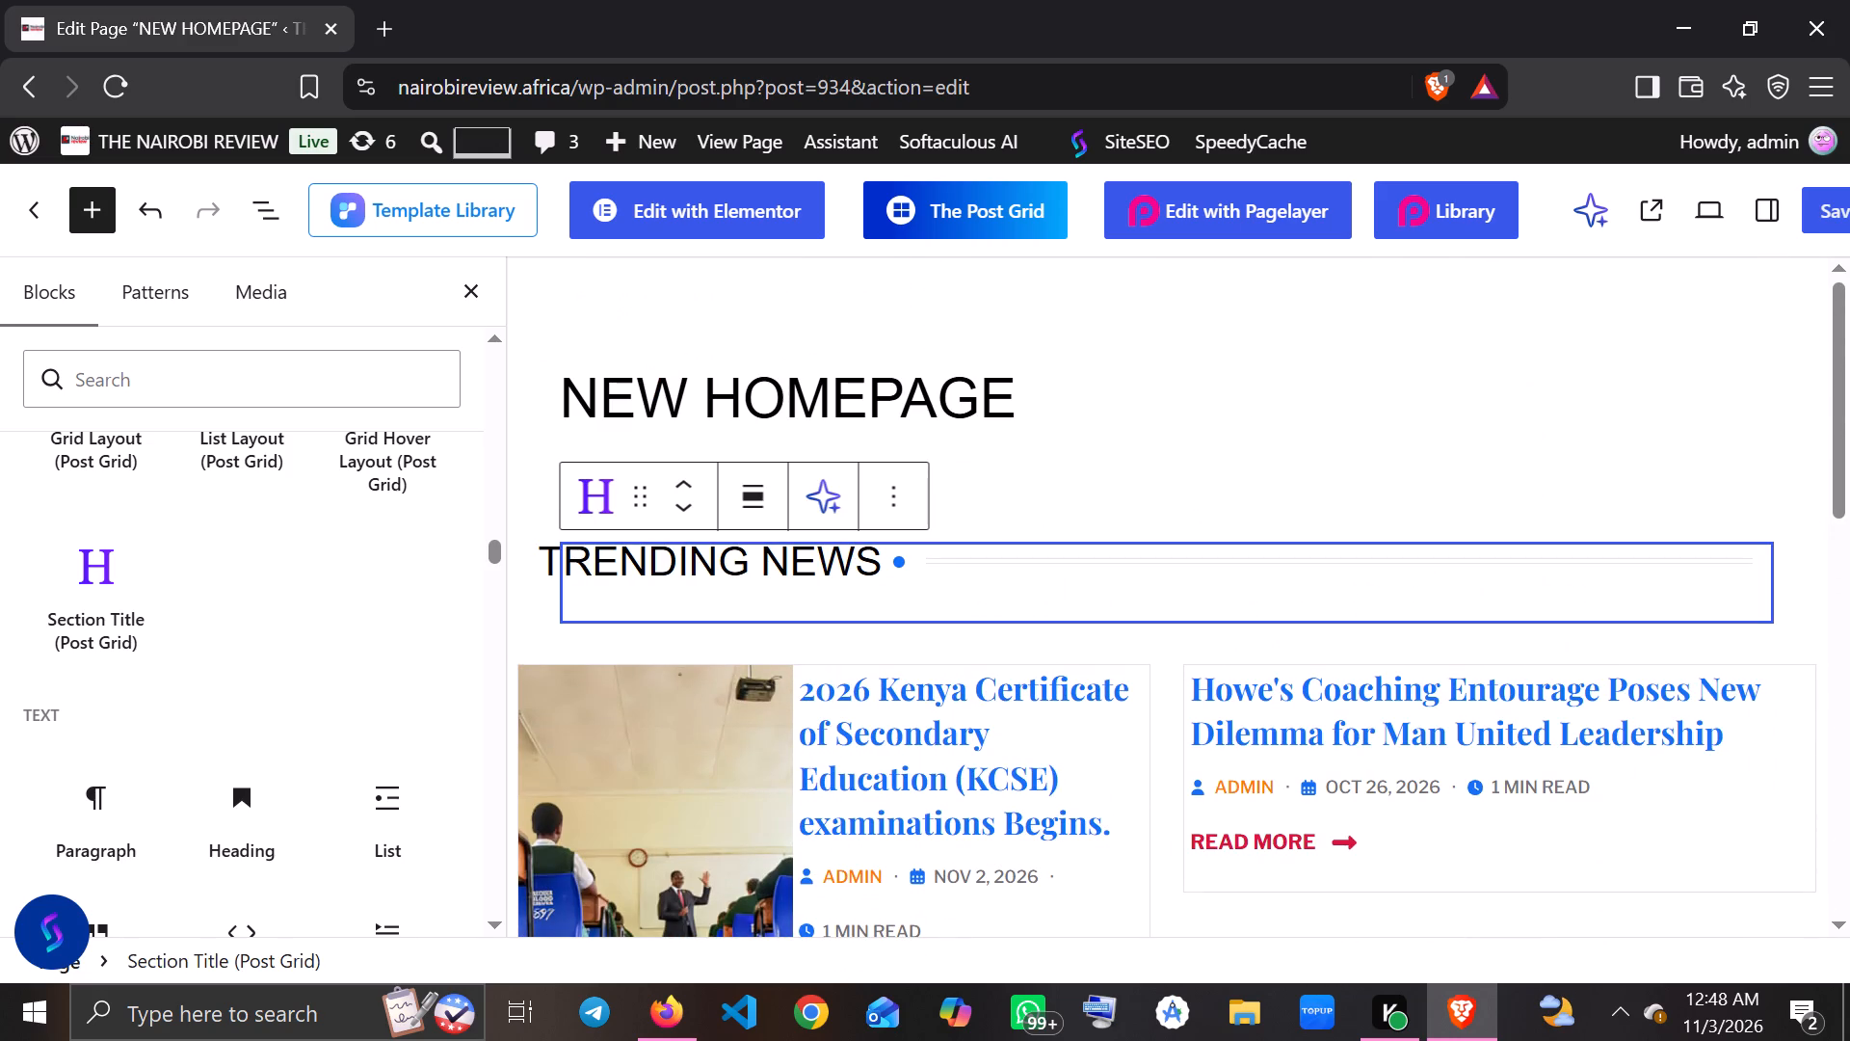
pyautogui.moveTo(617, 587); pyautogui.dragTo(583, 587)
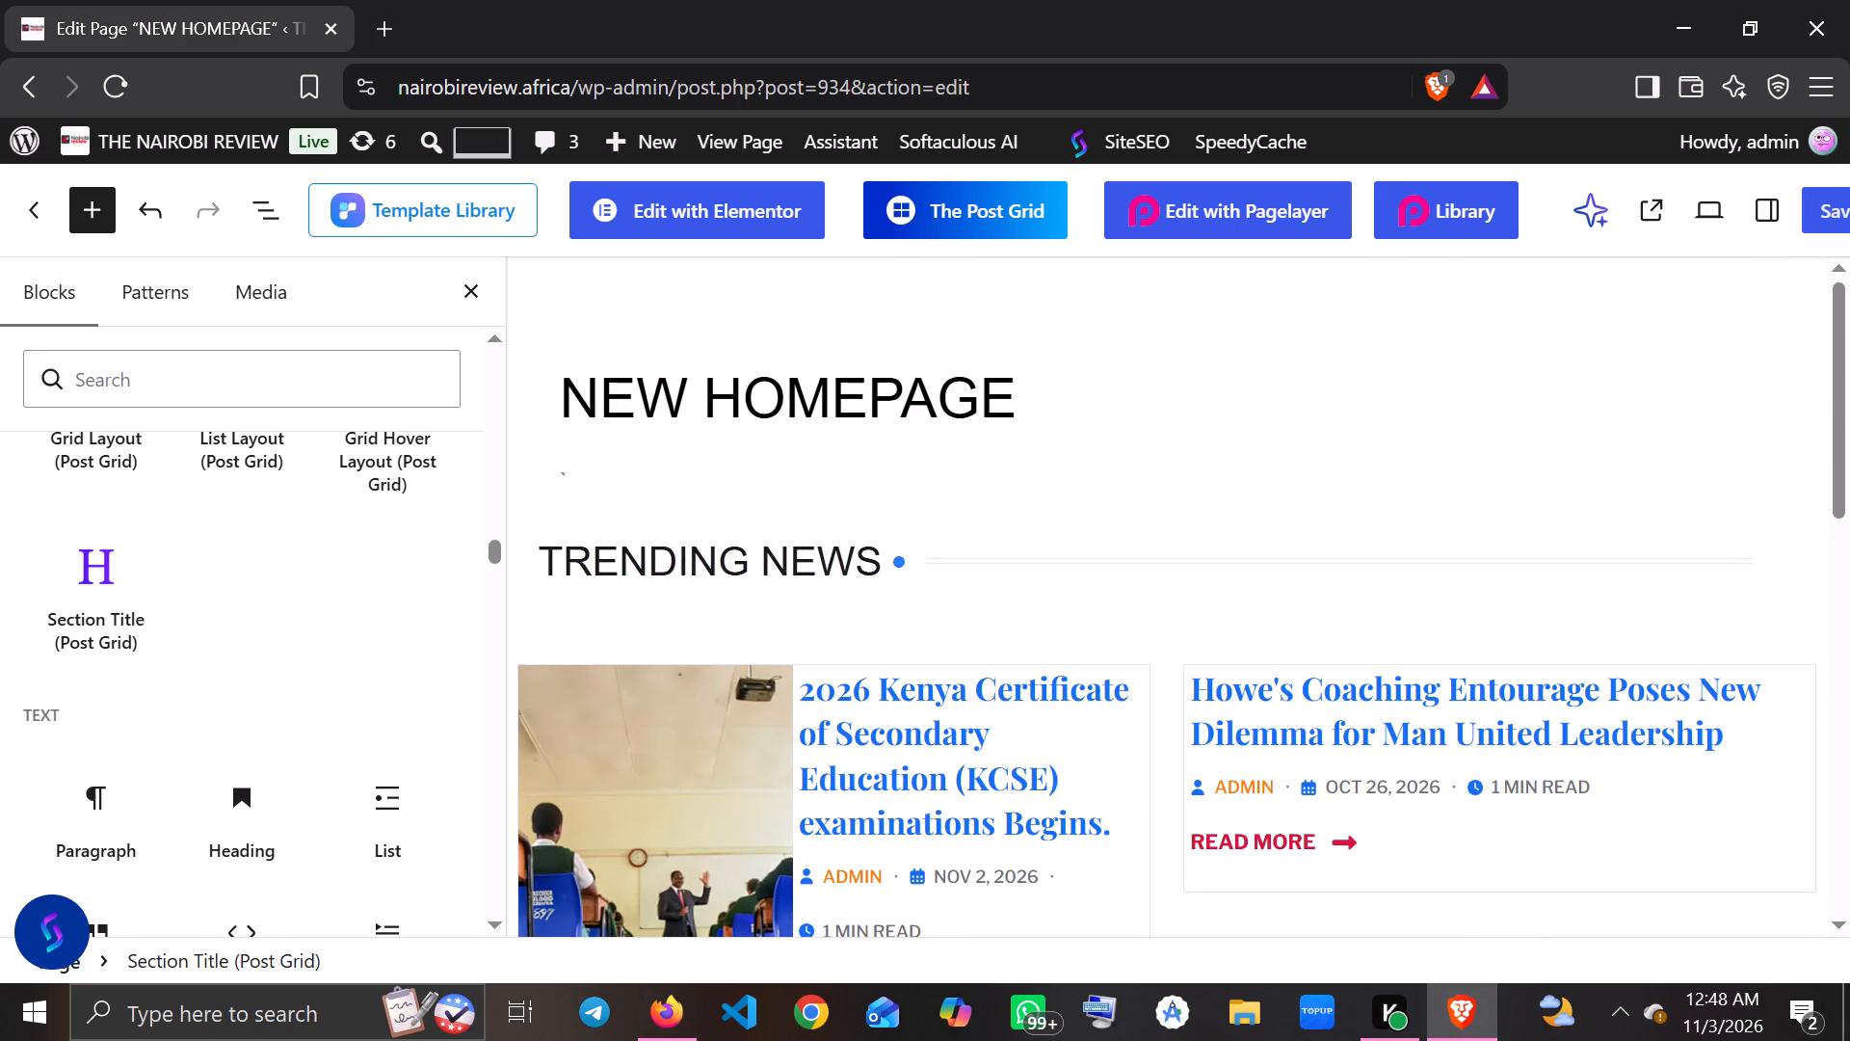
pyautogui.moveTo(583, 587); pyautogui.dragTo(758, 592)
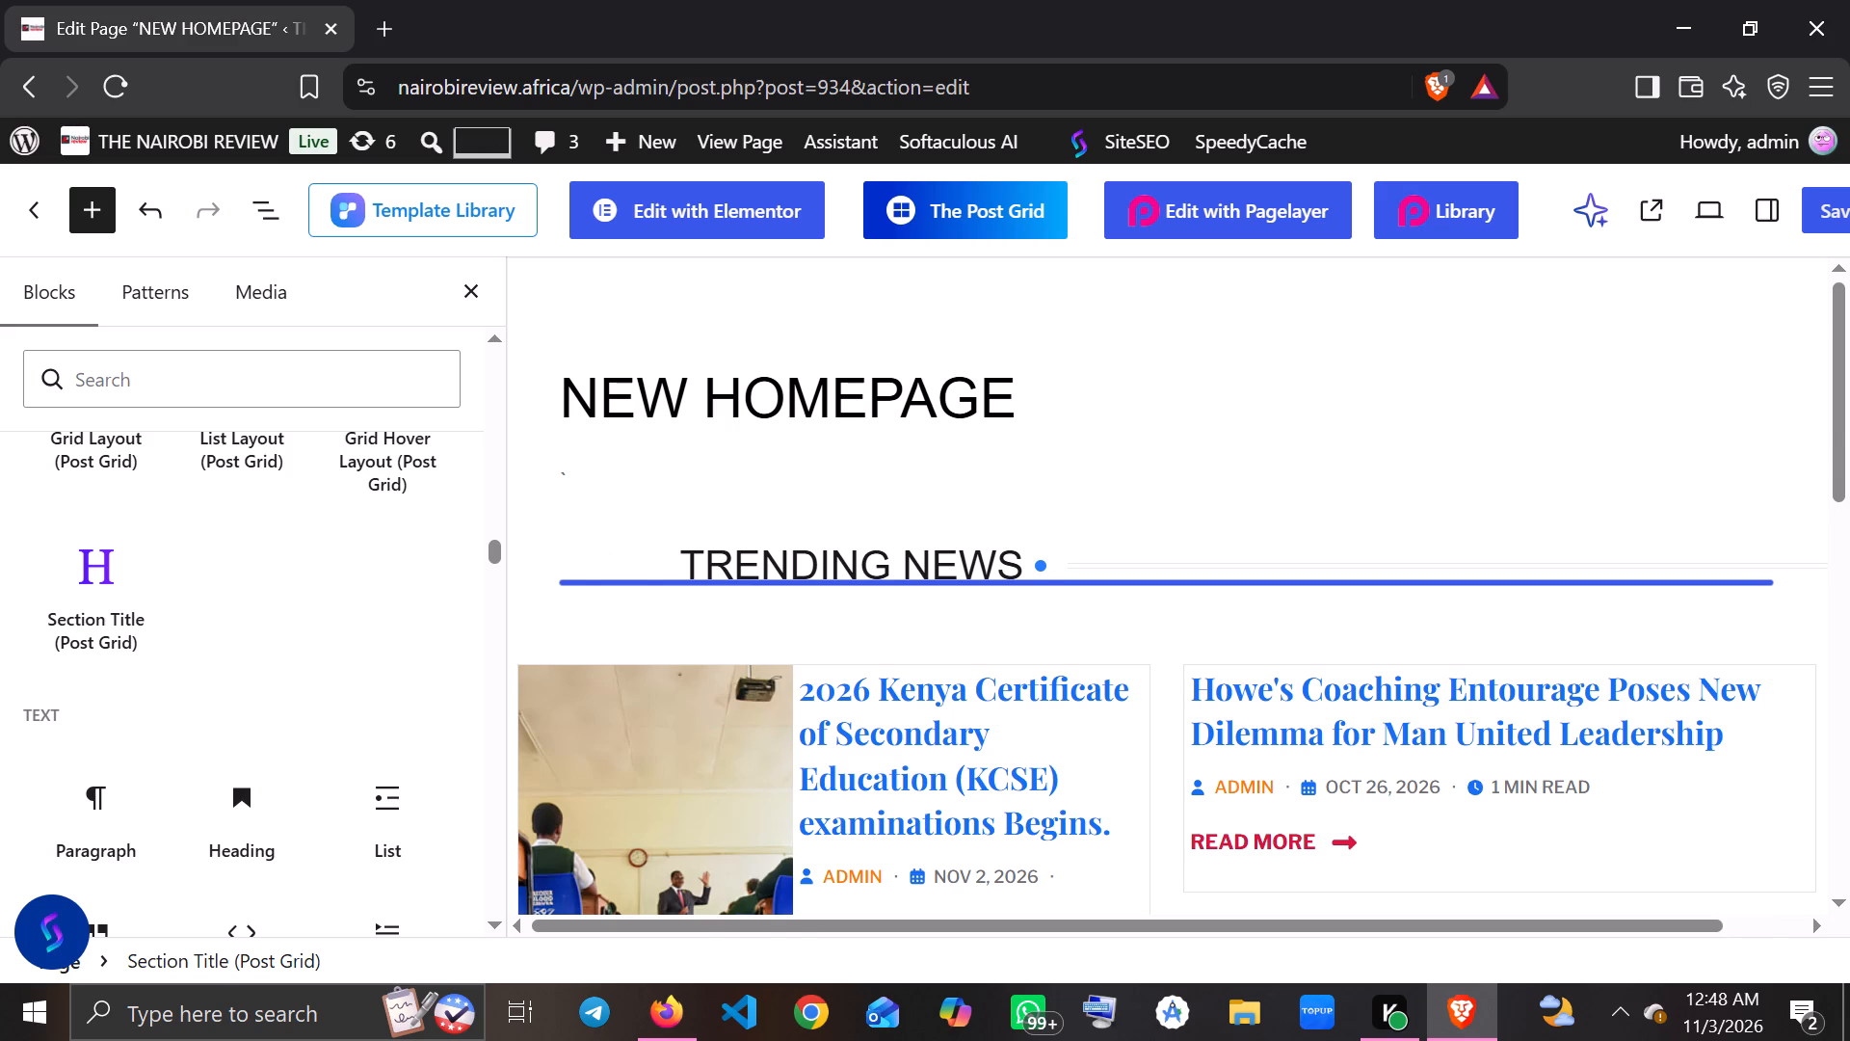
# Save the changes to the NEW HOMEPAGE page.
pyautogui.click(1818, 208)
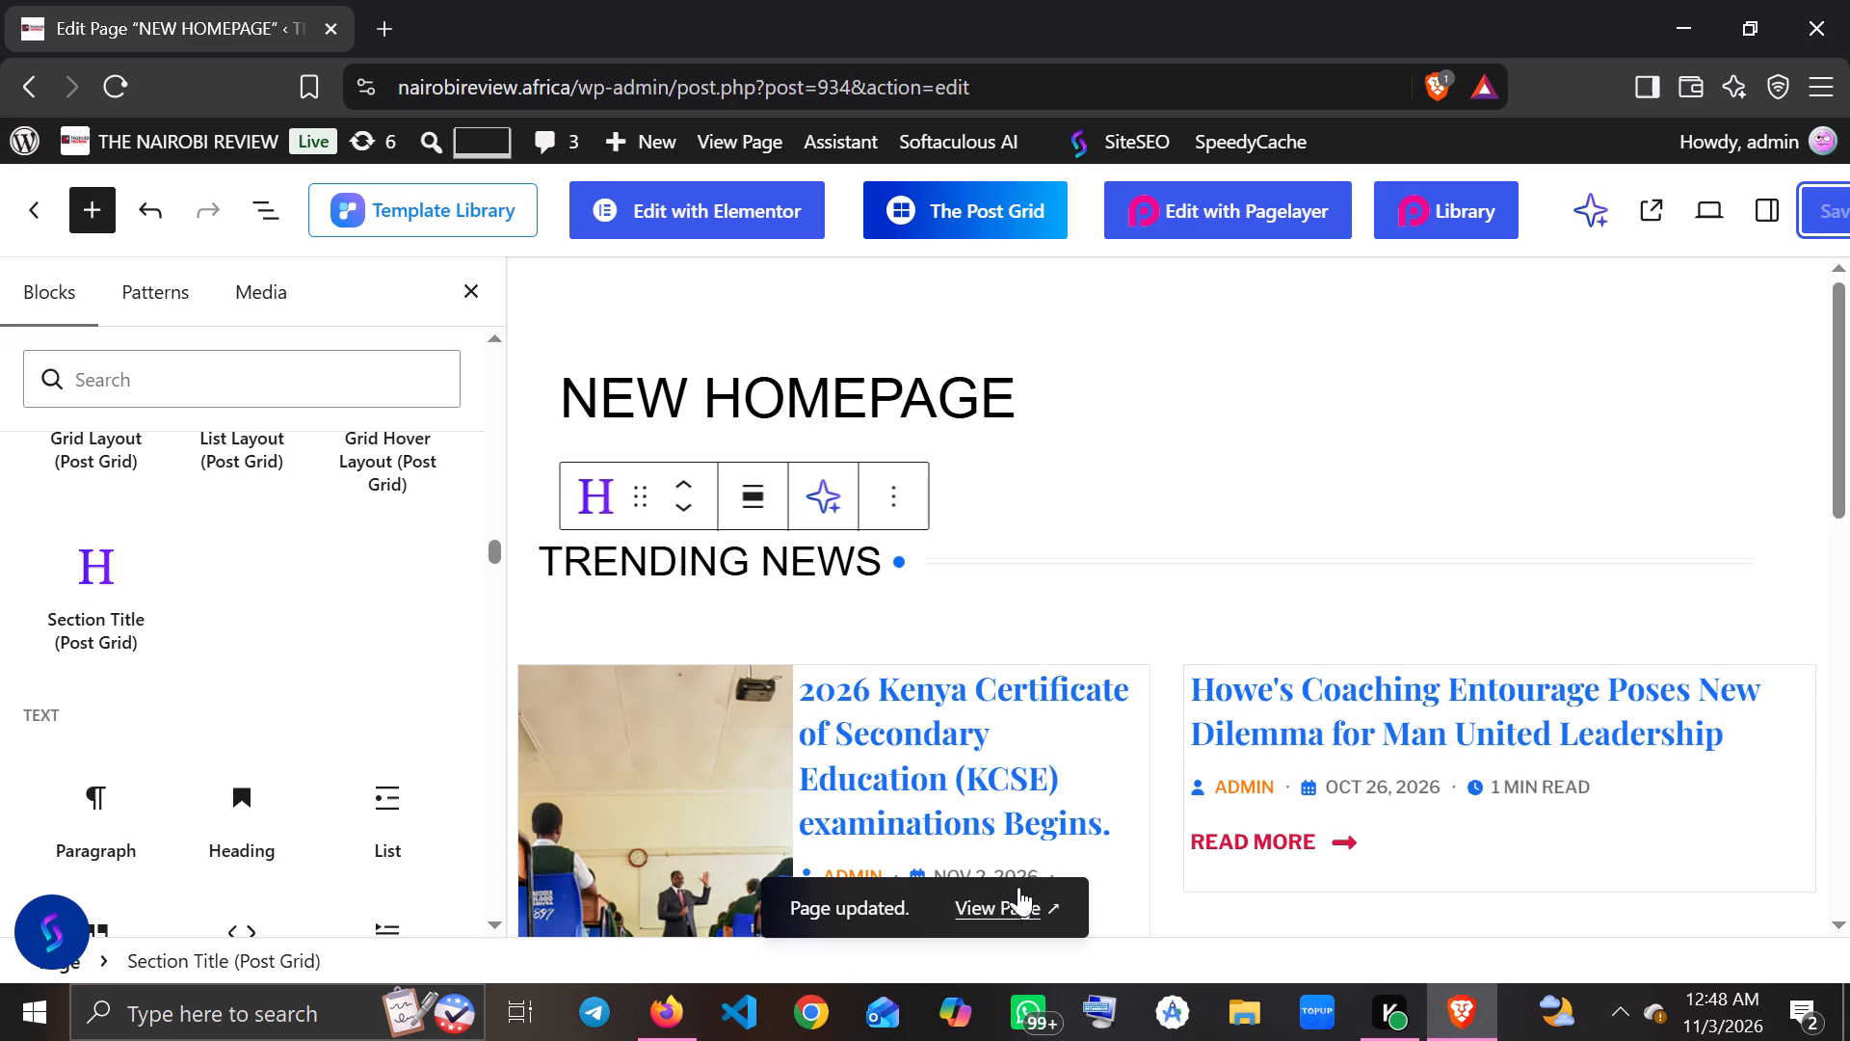
# Open the live NEW HOMEPAGE page in a new tab and check the TRENDING NEWS section title, hero and header.
pyautogui.click(1009, 914)
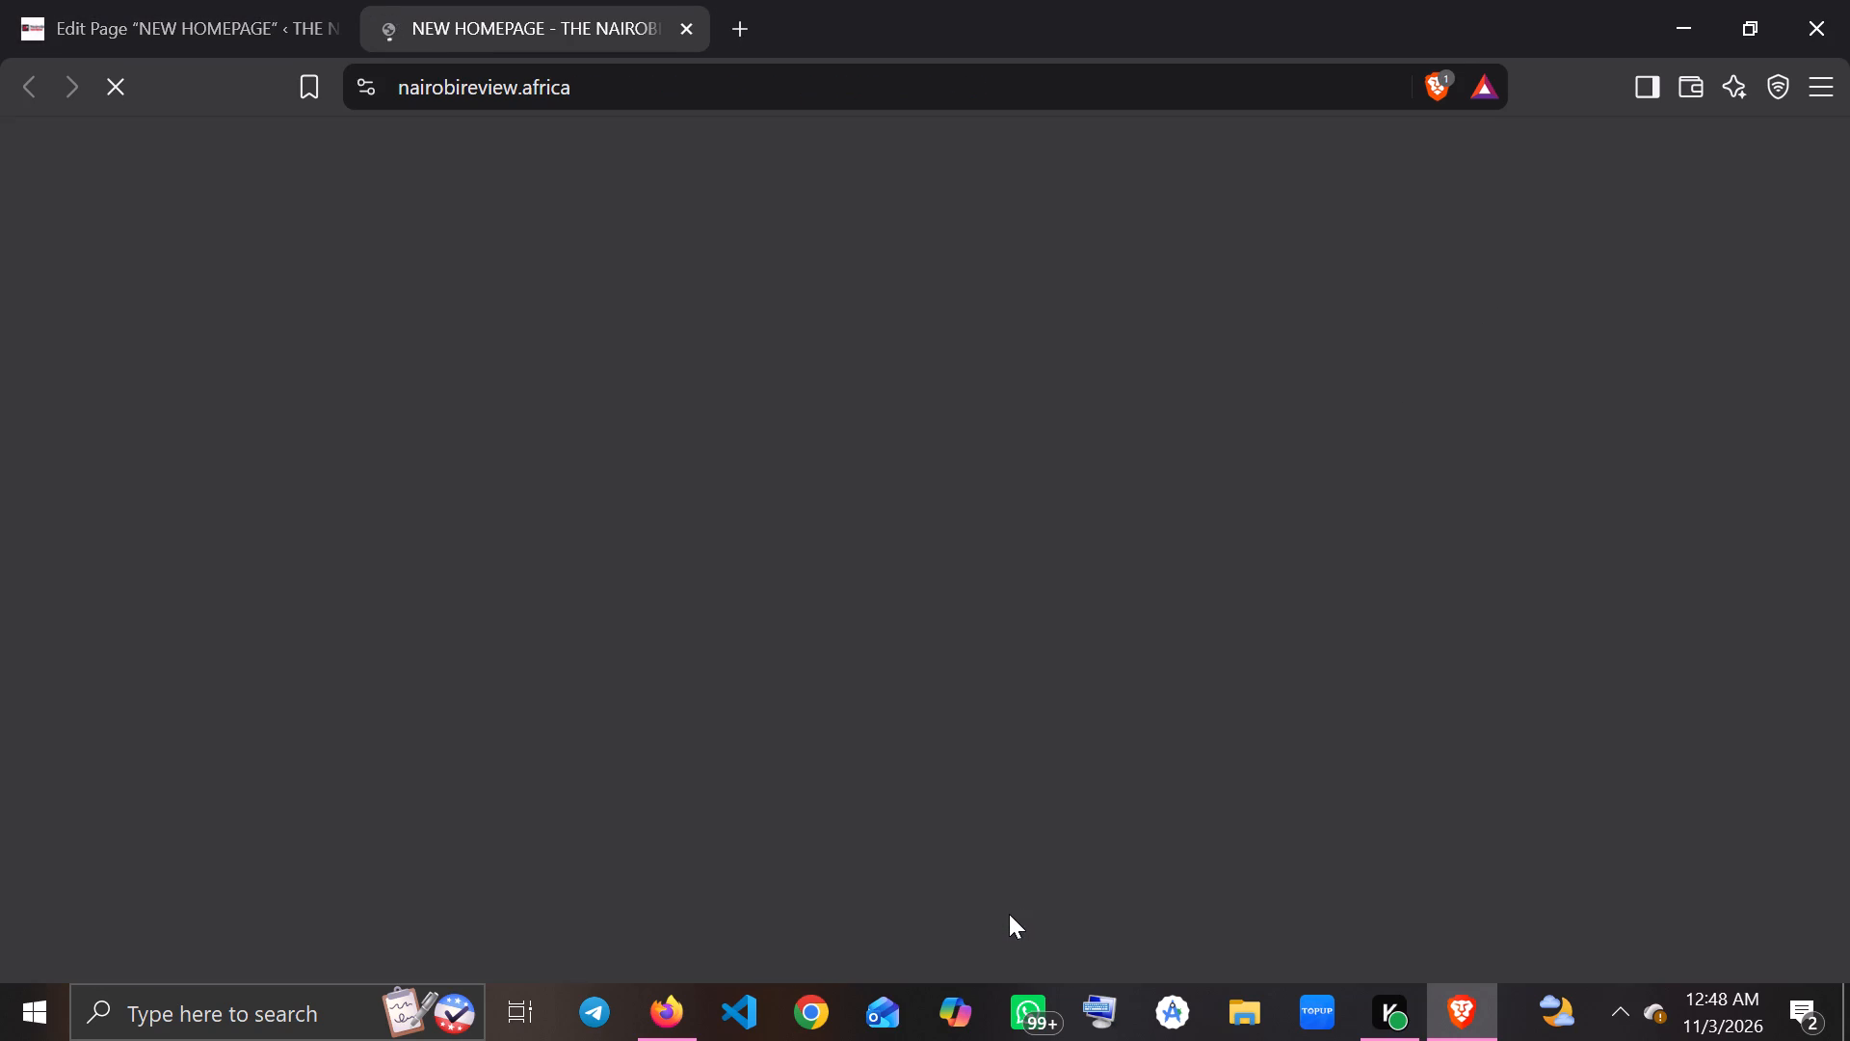
pyautogui.scroll(-2, 1009, 914)
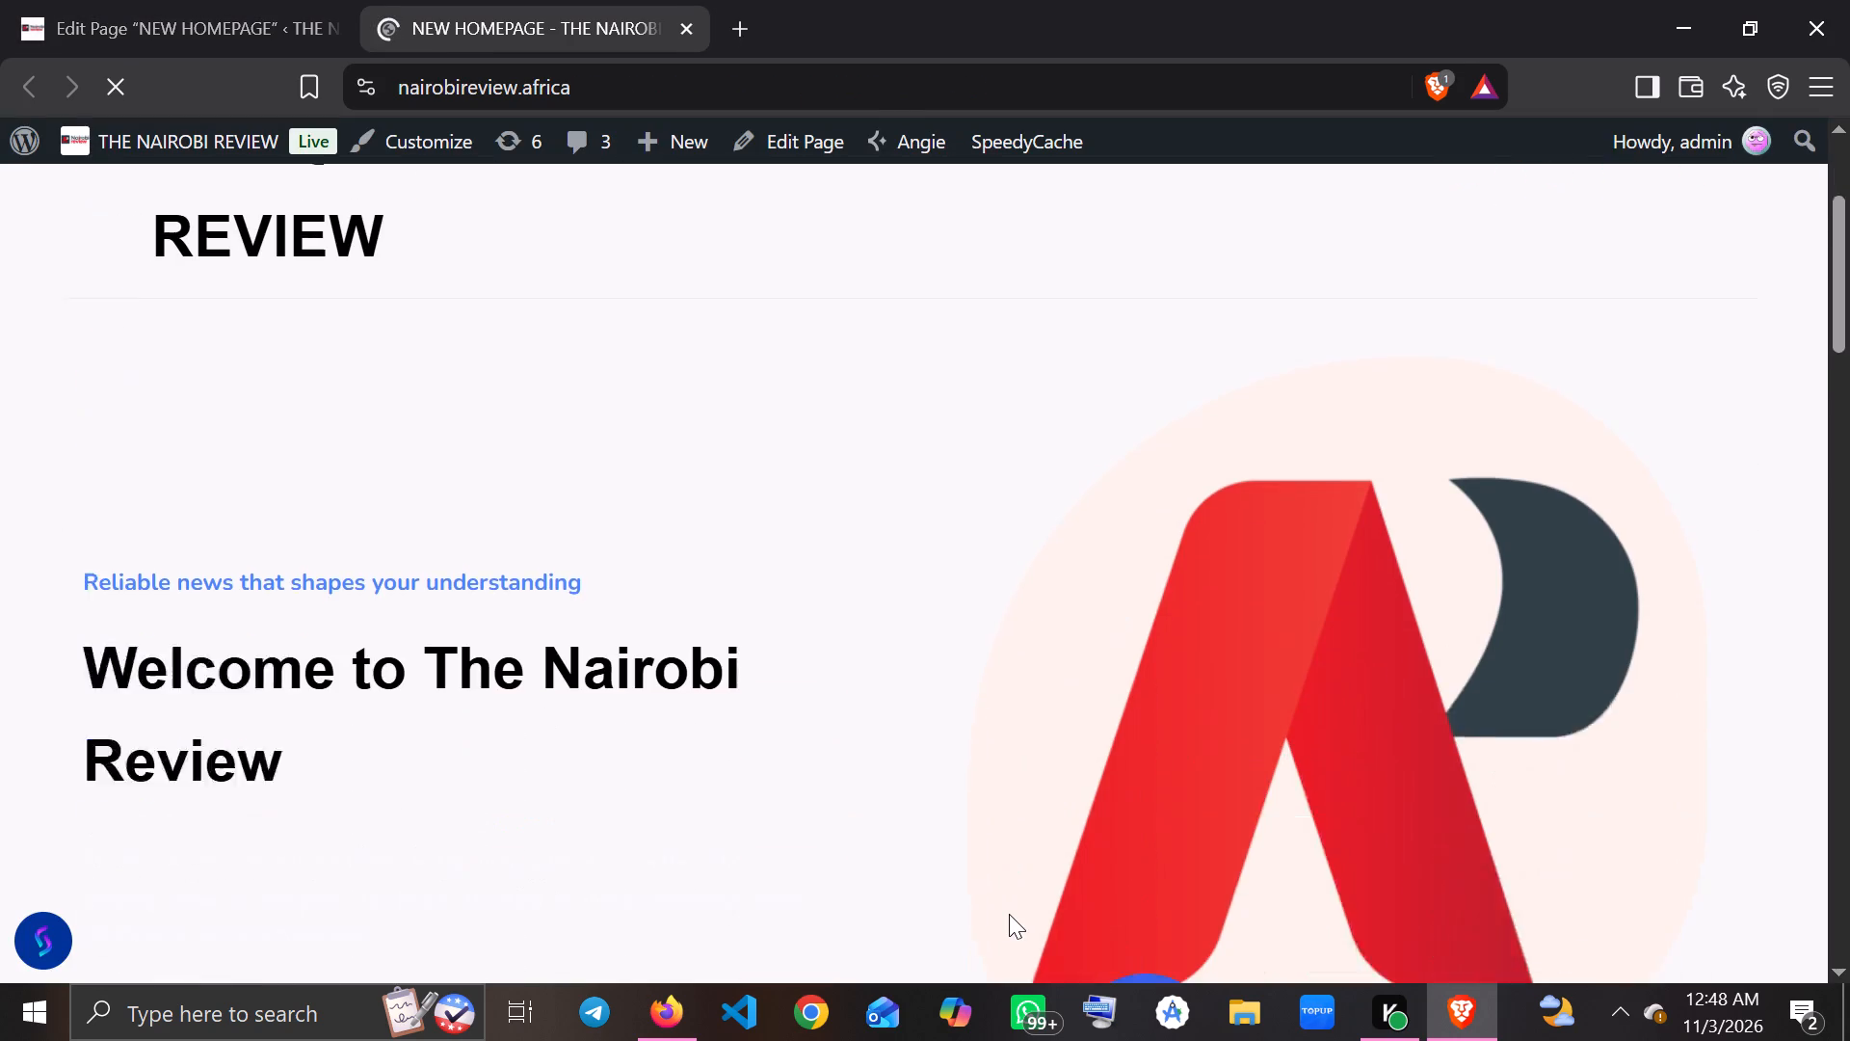
pyautogui.scroll(-5, 1009, 914)
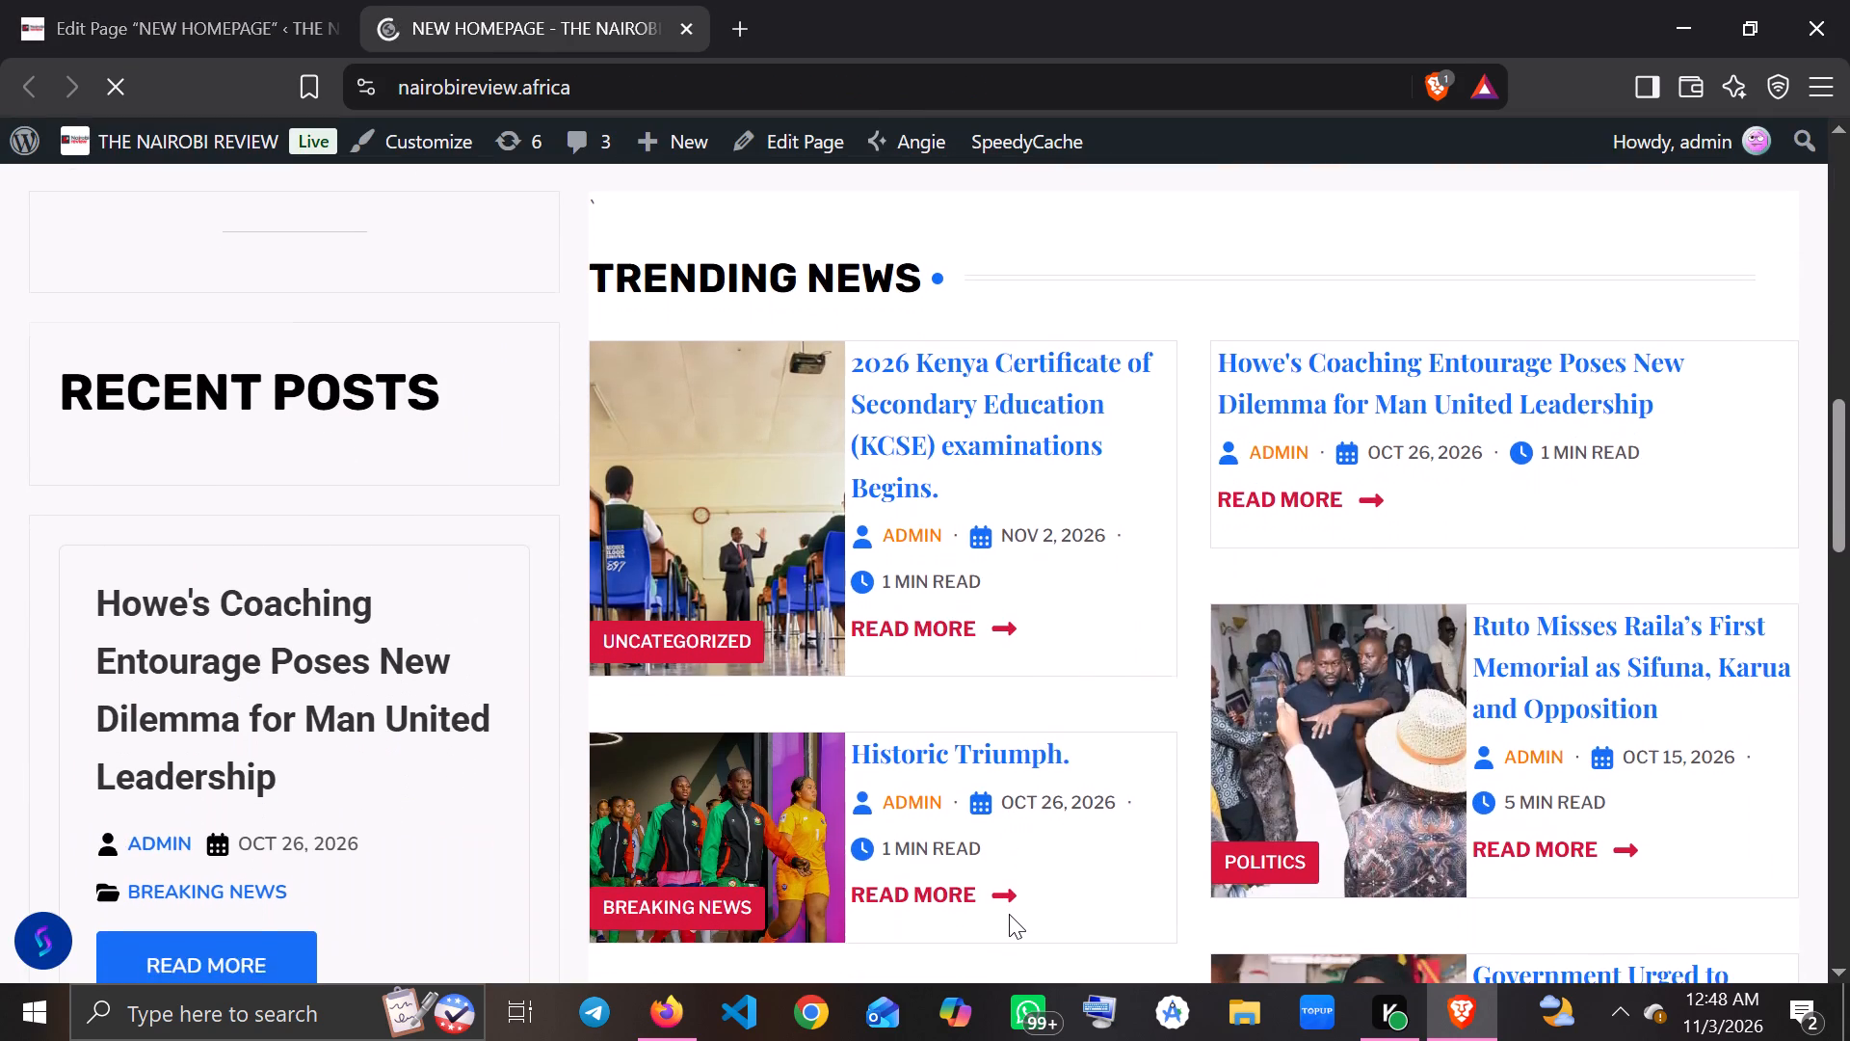
pyautogui.scroll(2, 1009, 914)
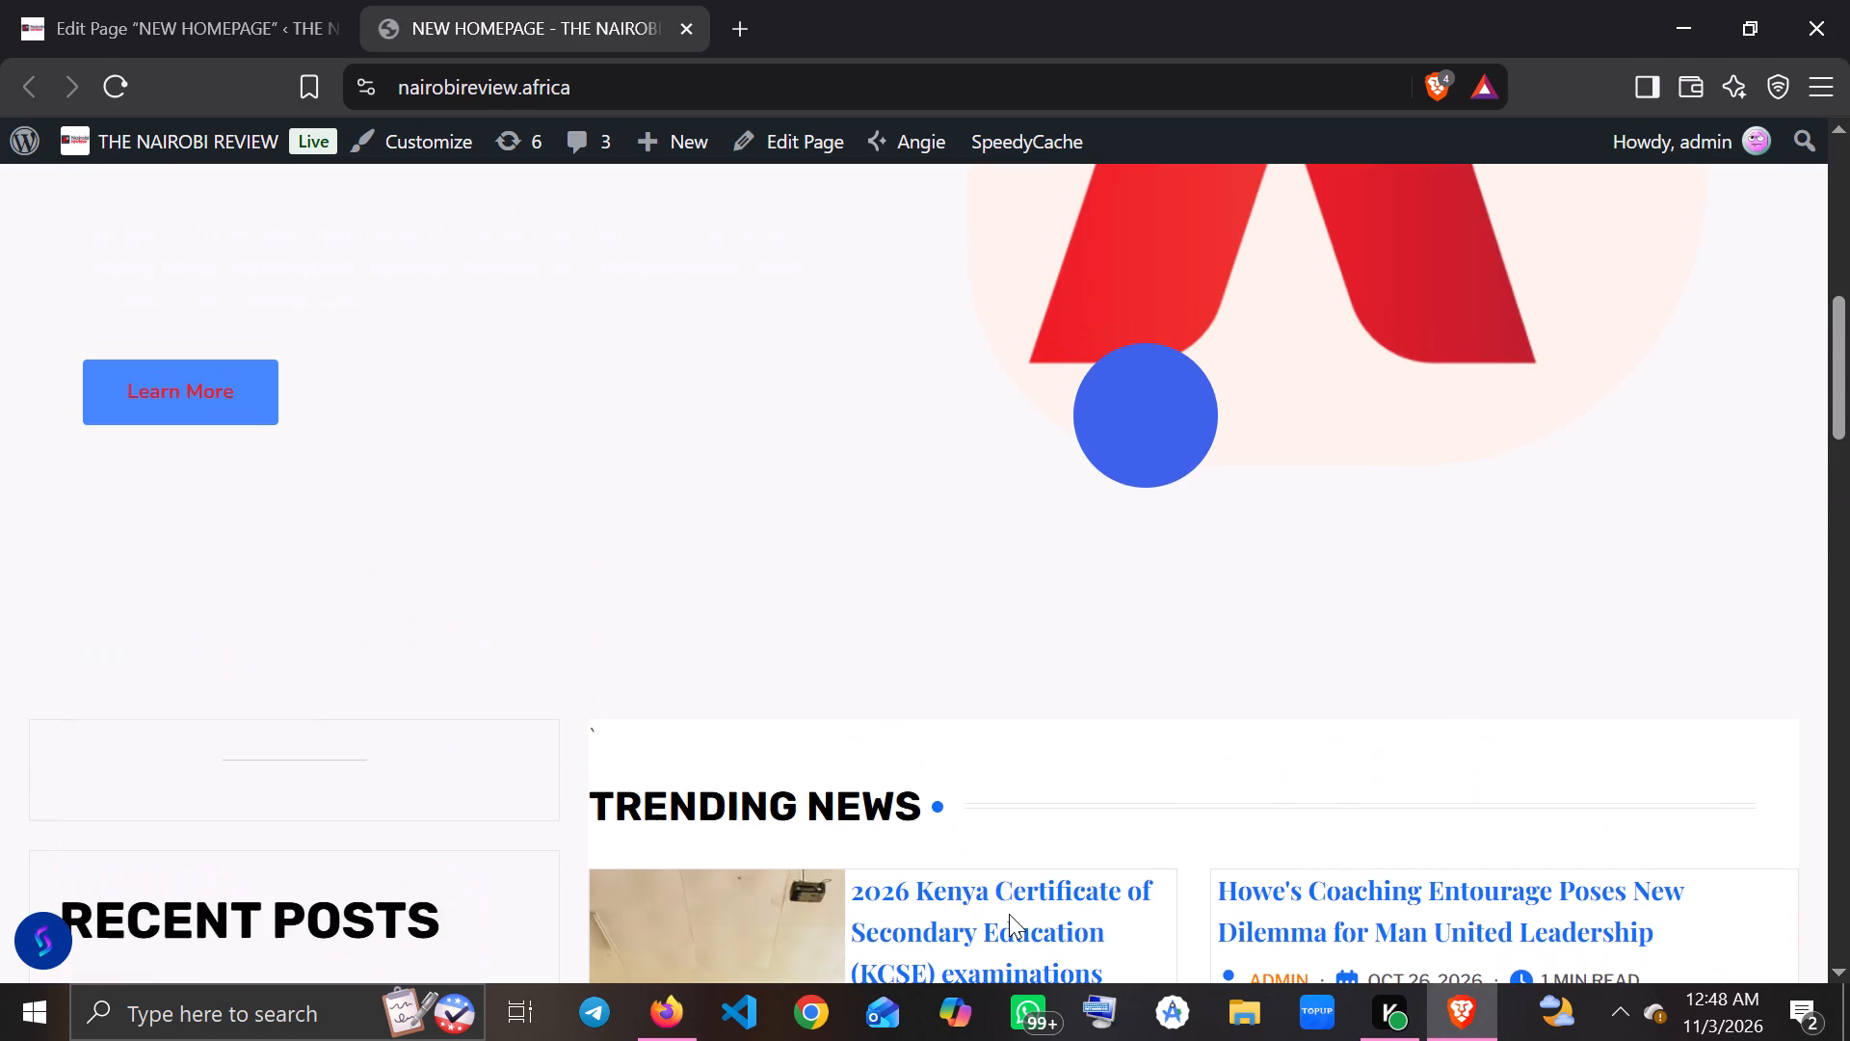
pyautogui.scroll(4, 1009, 914)
pyautogui.scroll(-4, 1009, 914)
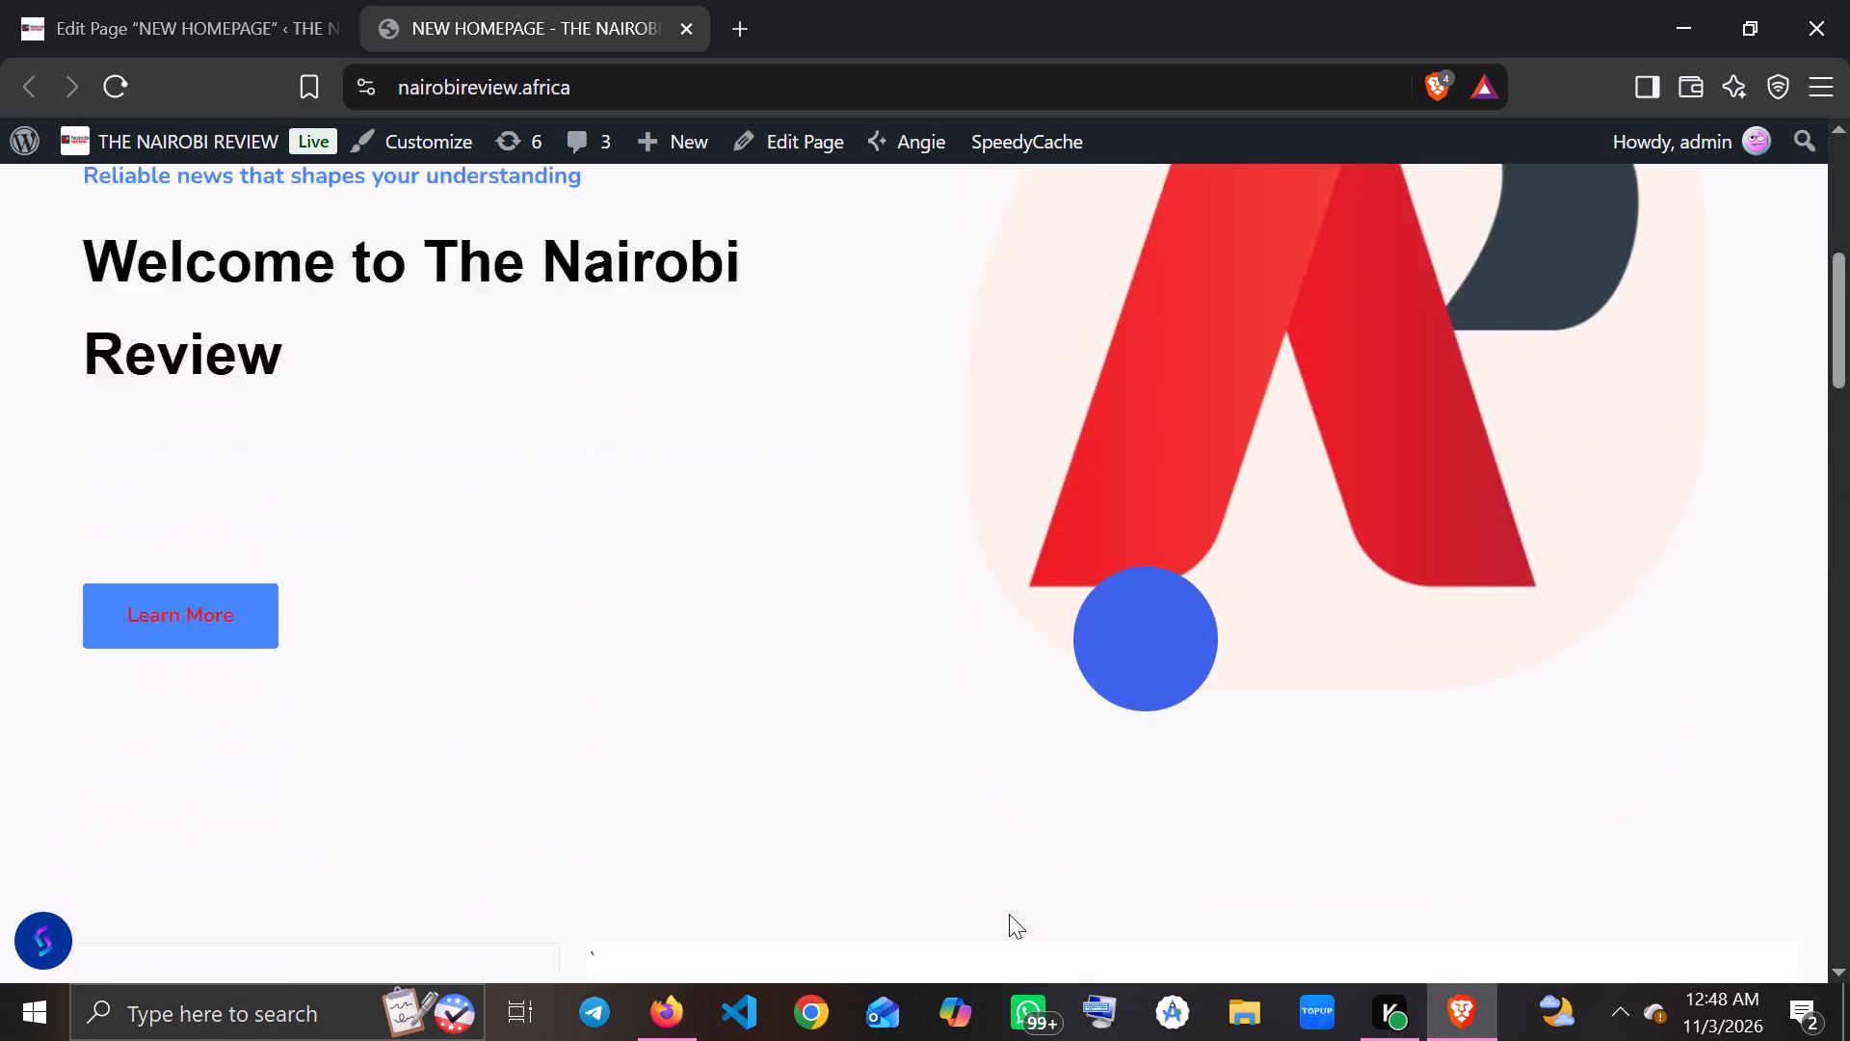
pyautogui.scroll(1, 1009, 914)
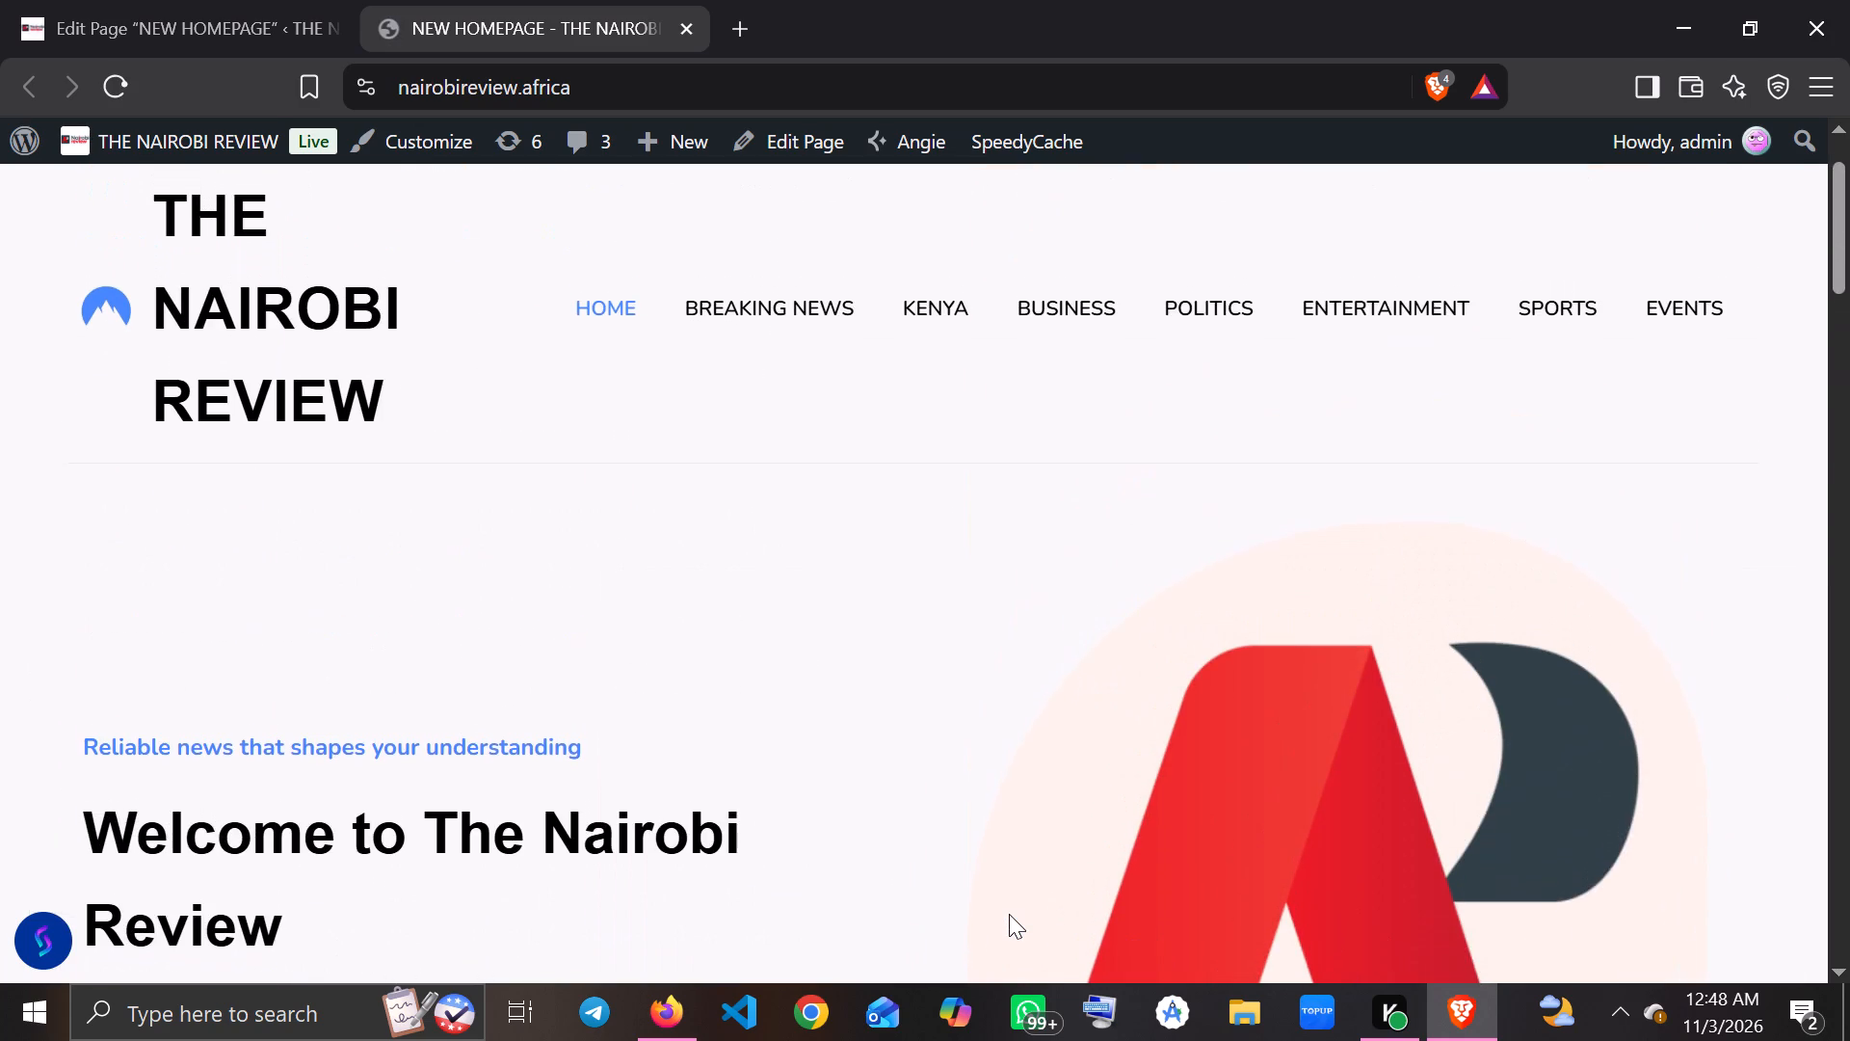
# Examine the full live homepage layout from the header through TRENDING NEWS and the RECENT POSTS sidebar to the footer.
pyautogui.scroll(-1, 1009, 914)
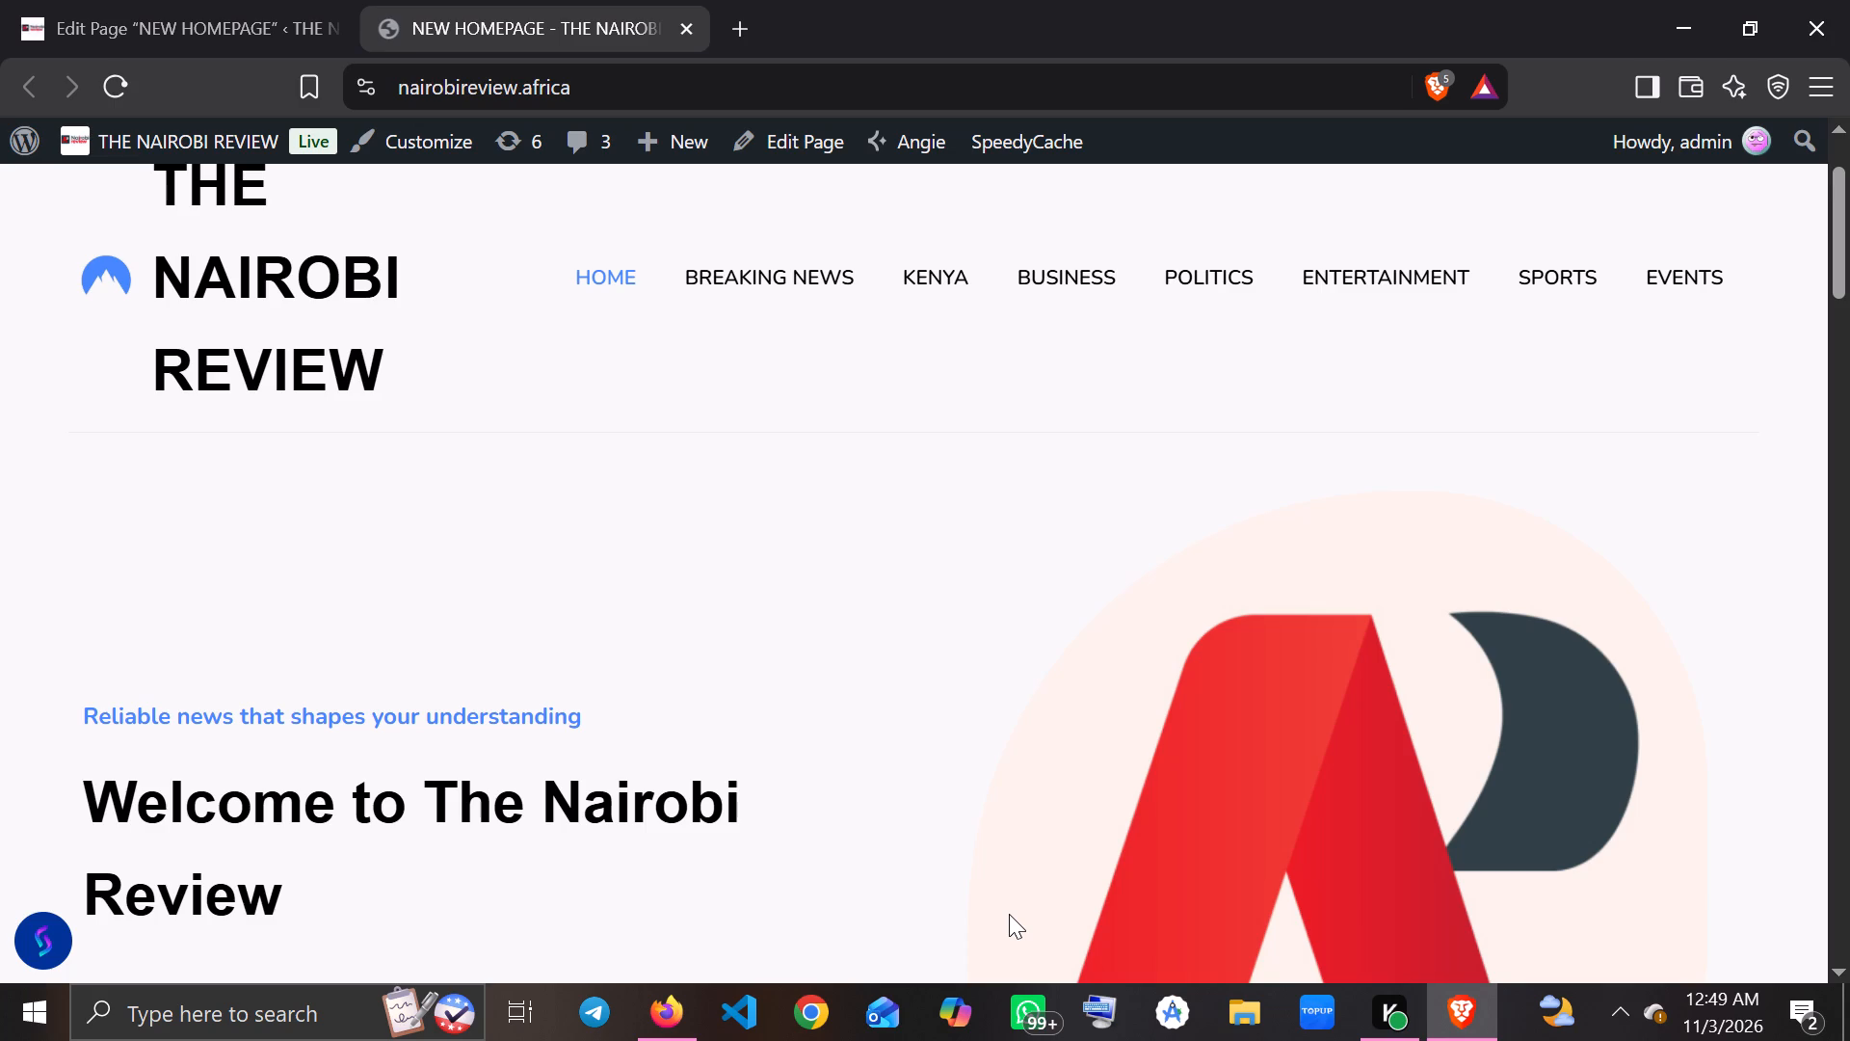
pyautogui.scroll(-7, 1044, 572)
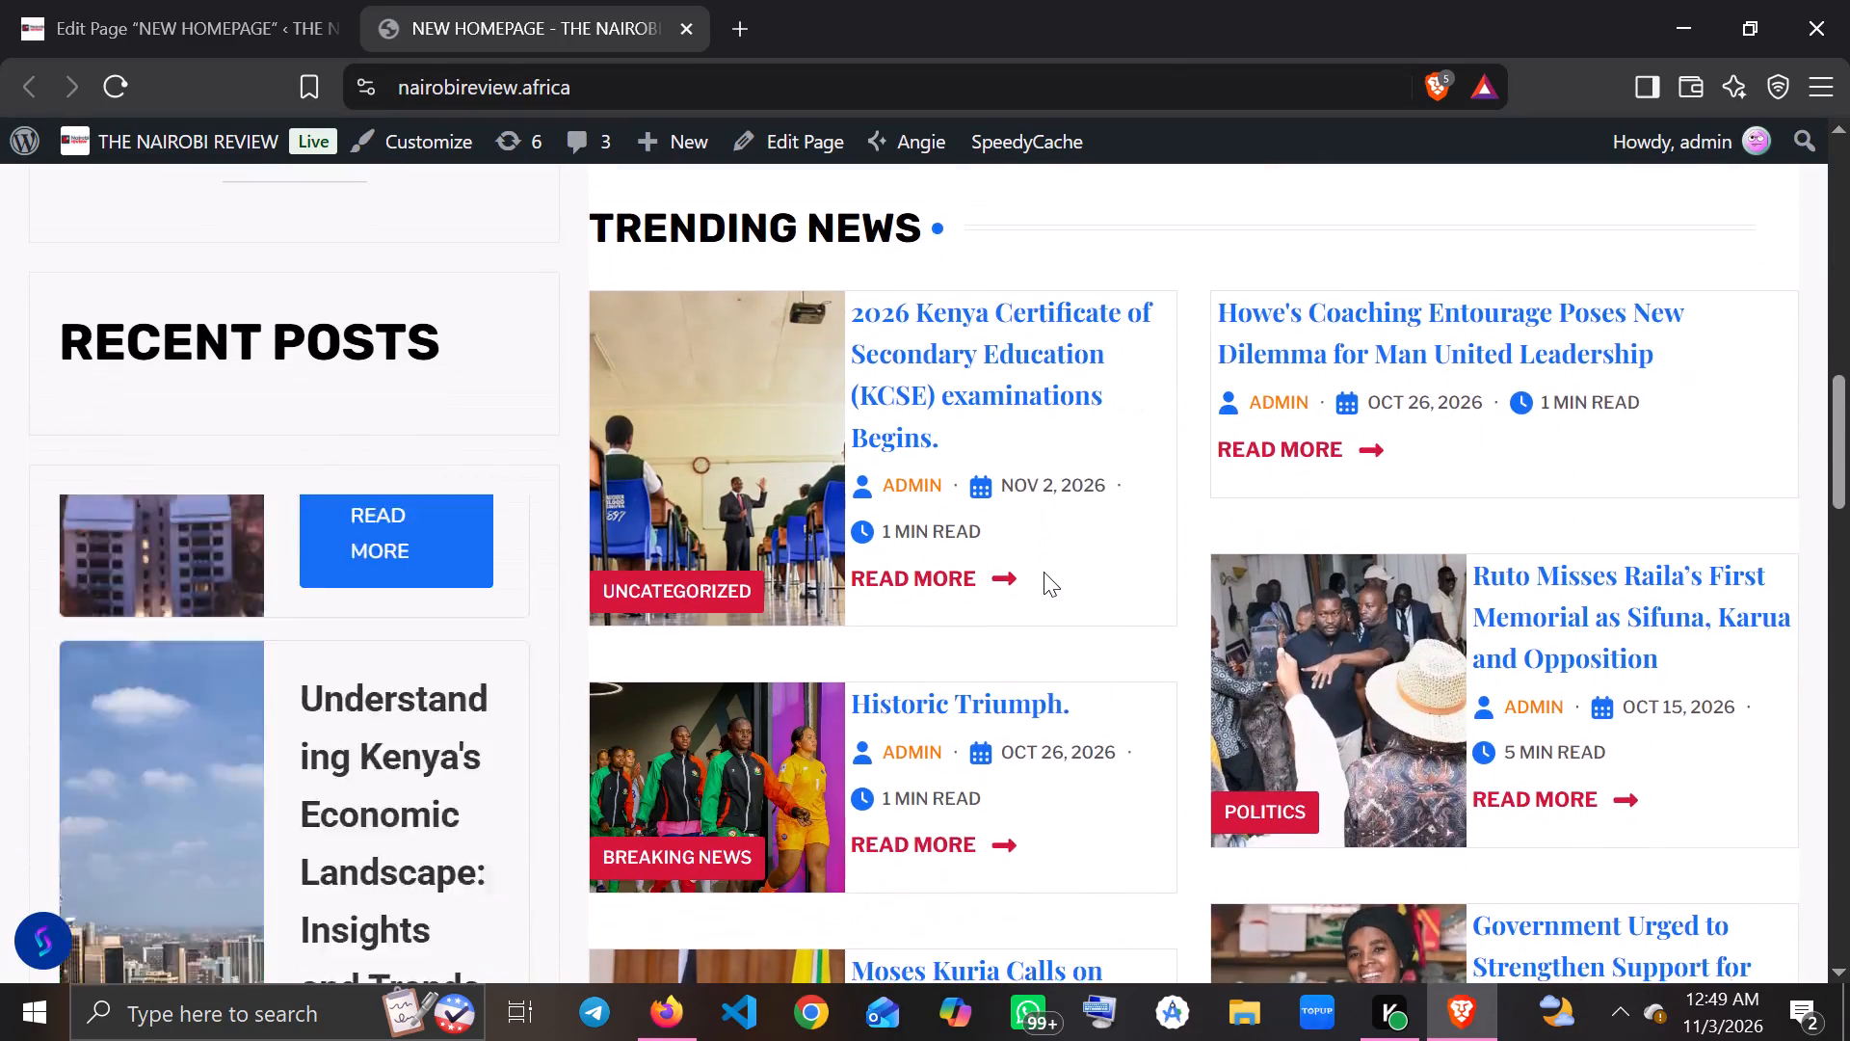
pyautogui.scroll(-8, 1044, 572)
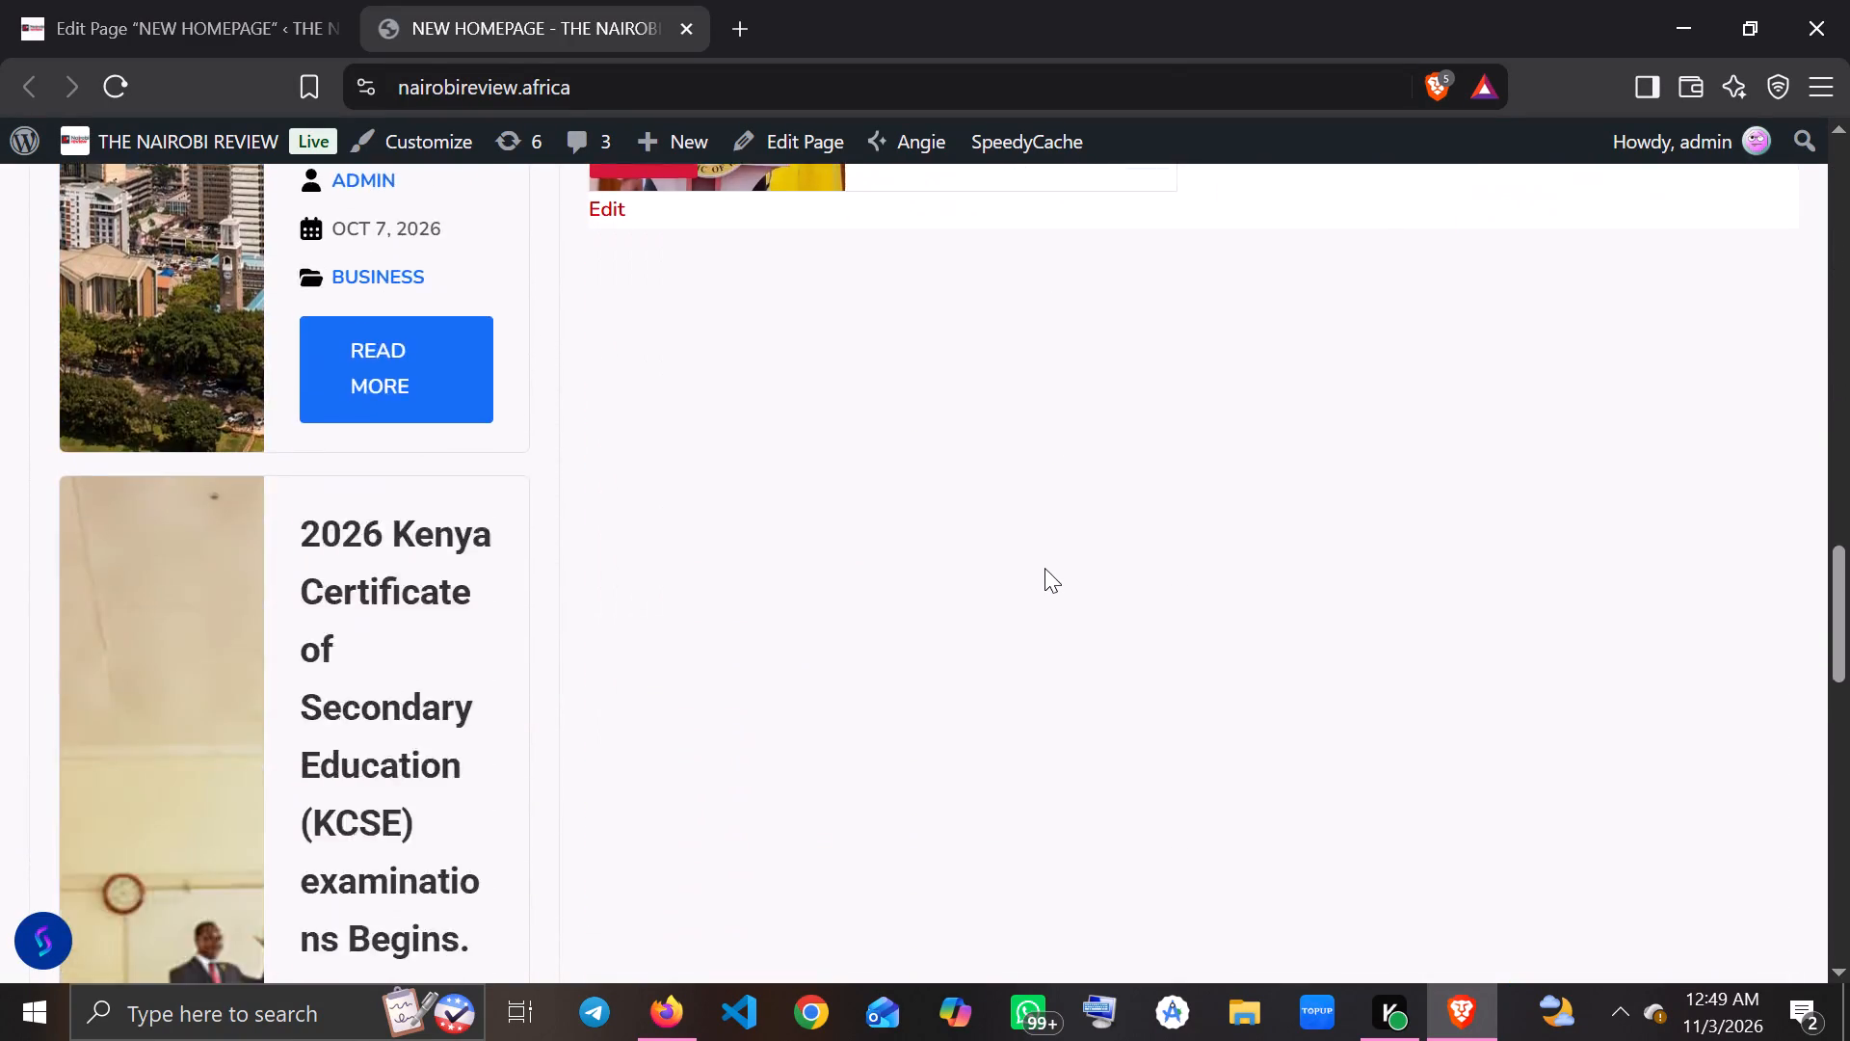
pyautogui.scroll(-8, 1044, 568)
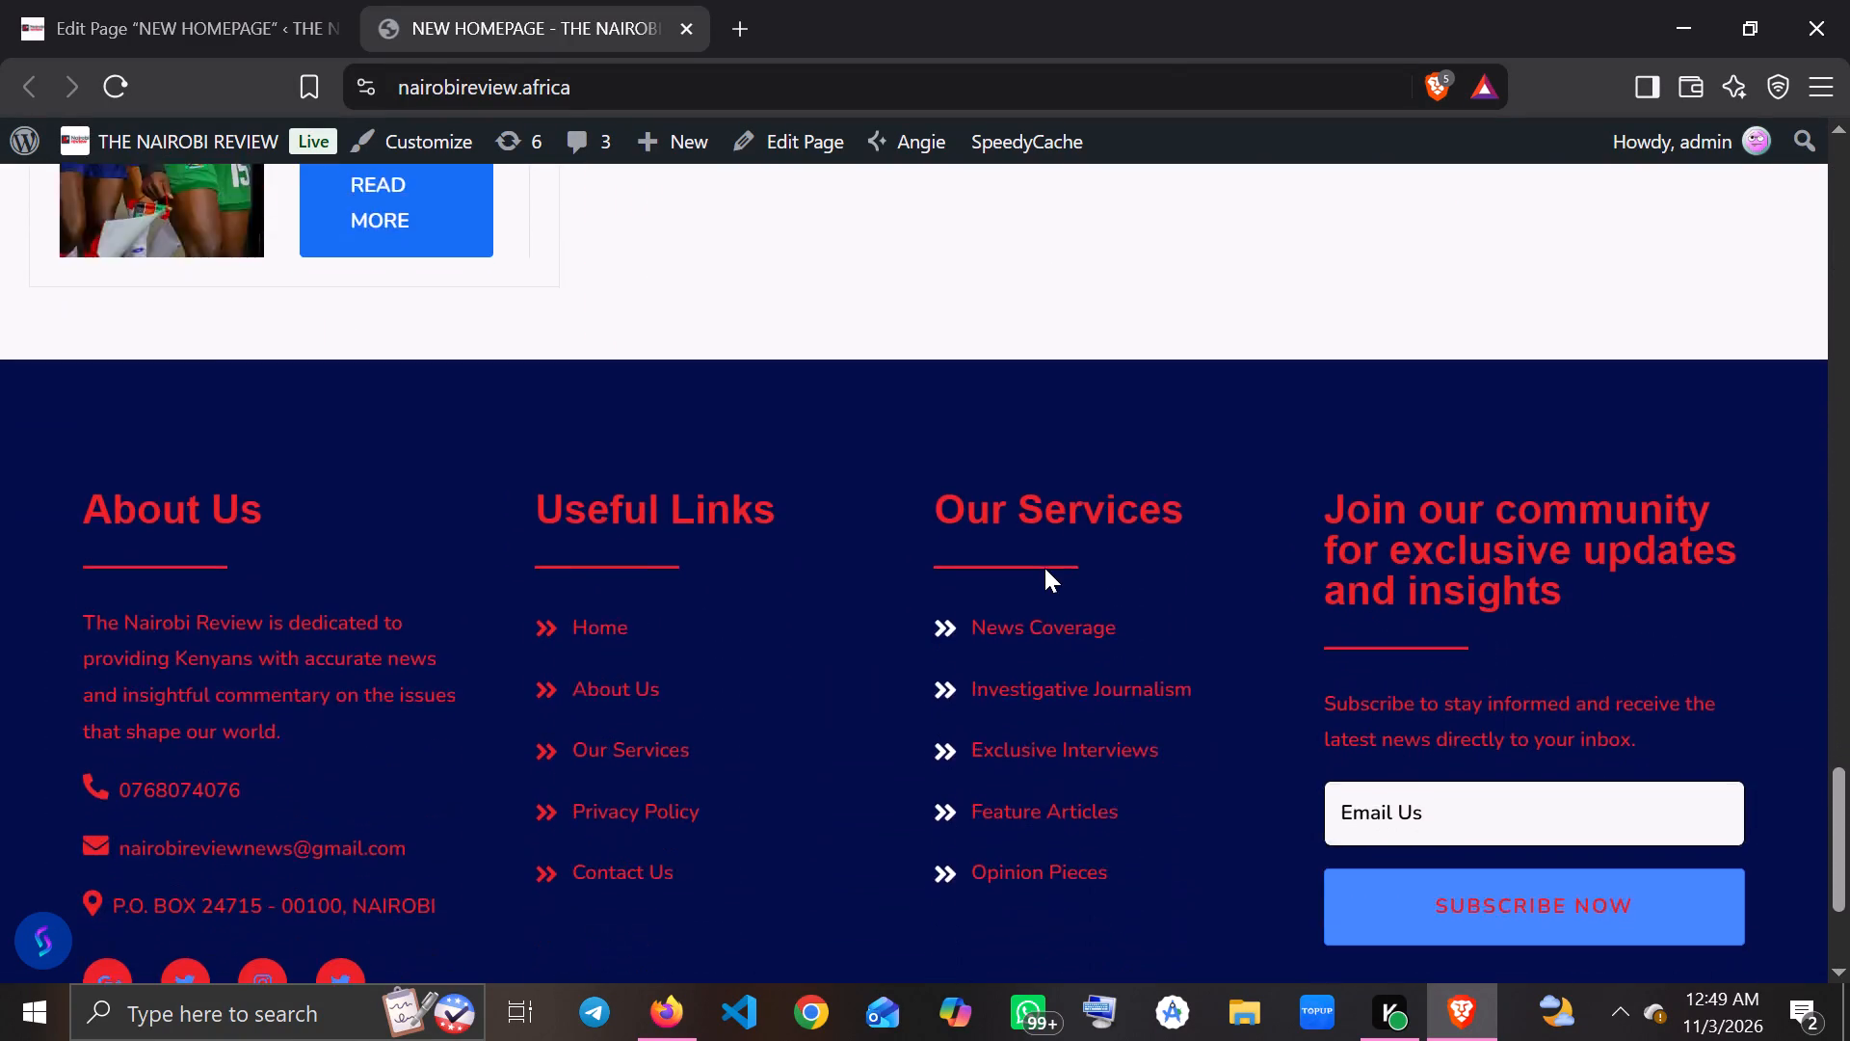
pyautogui.scroll(-1, 1044, 568)
pyautogui.scroll(7, 1044, 568)
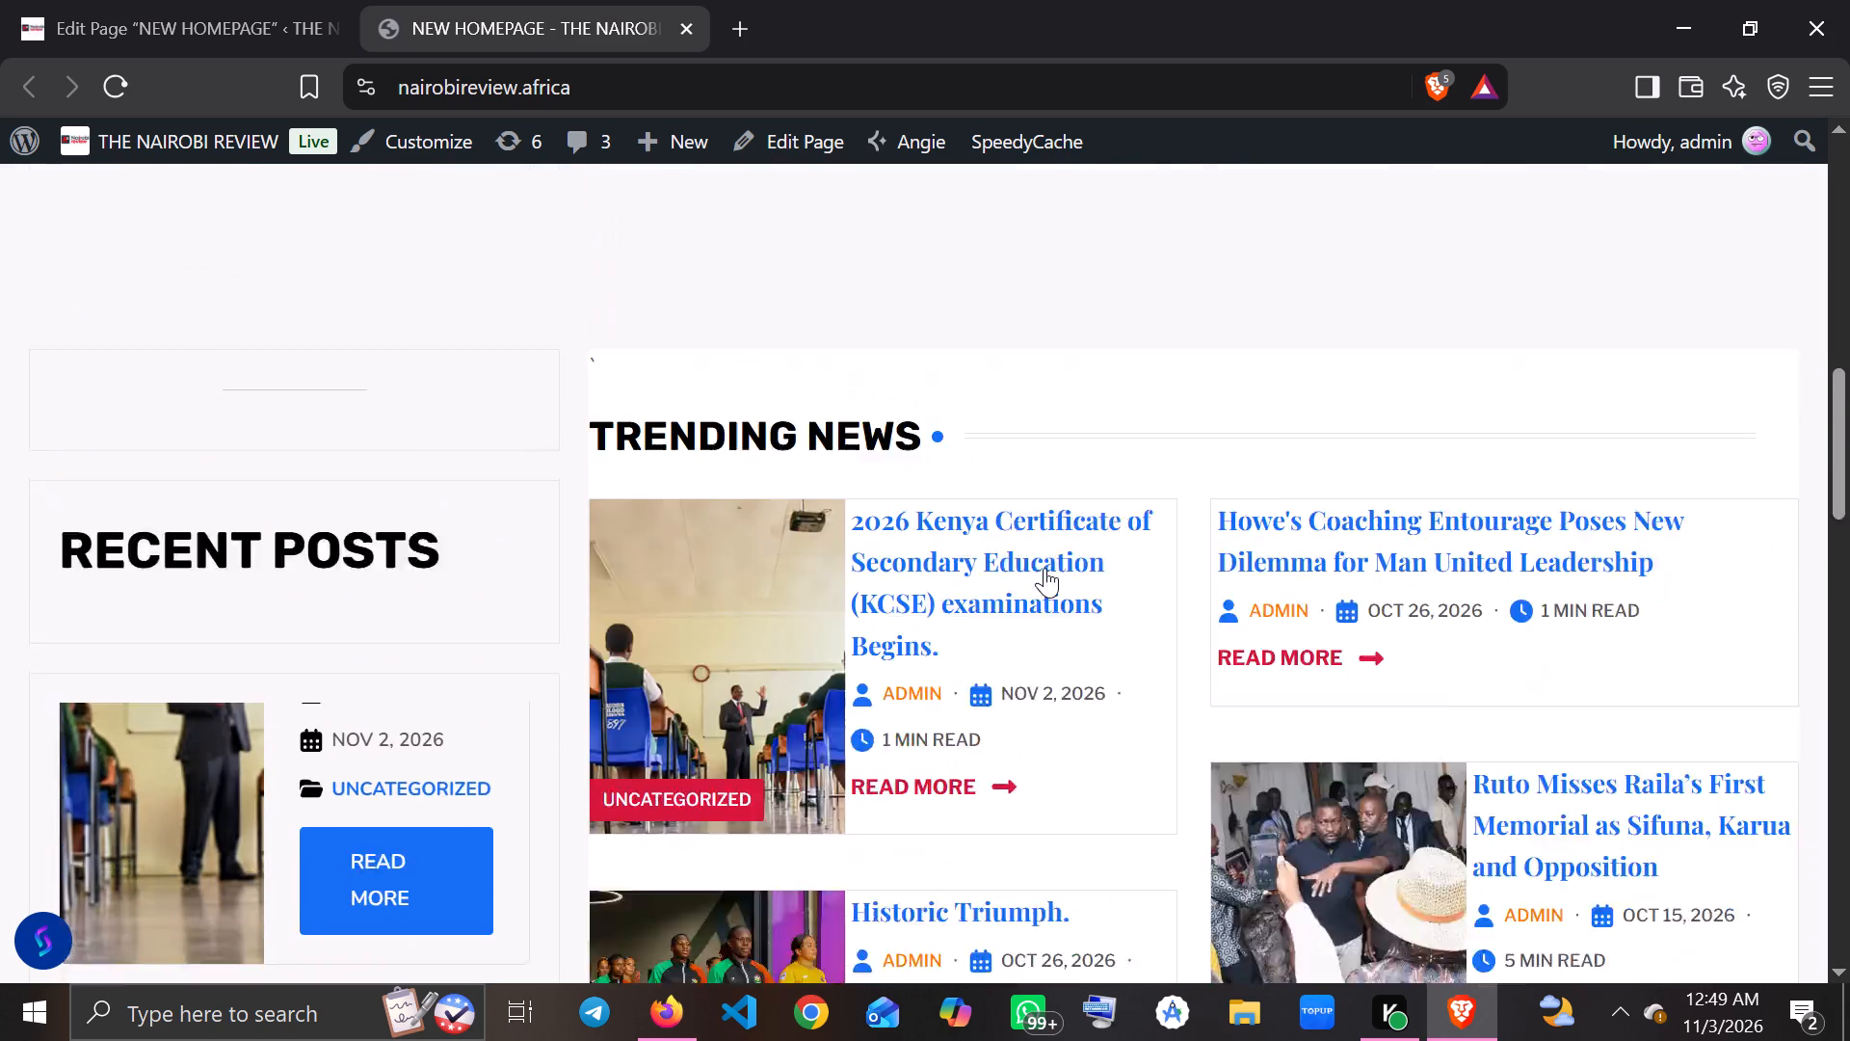
pyautogui.scroll(-5, 1044, 568)
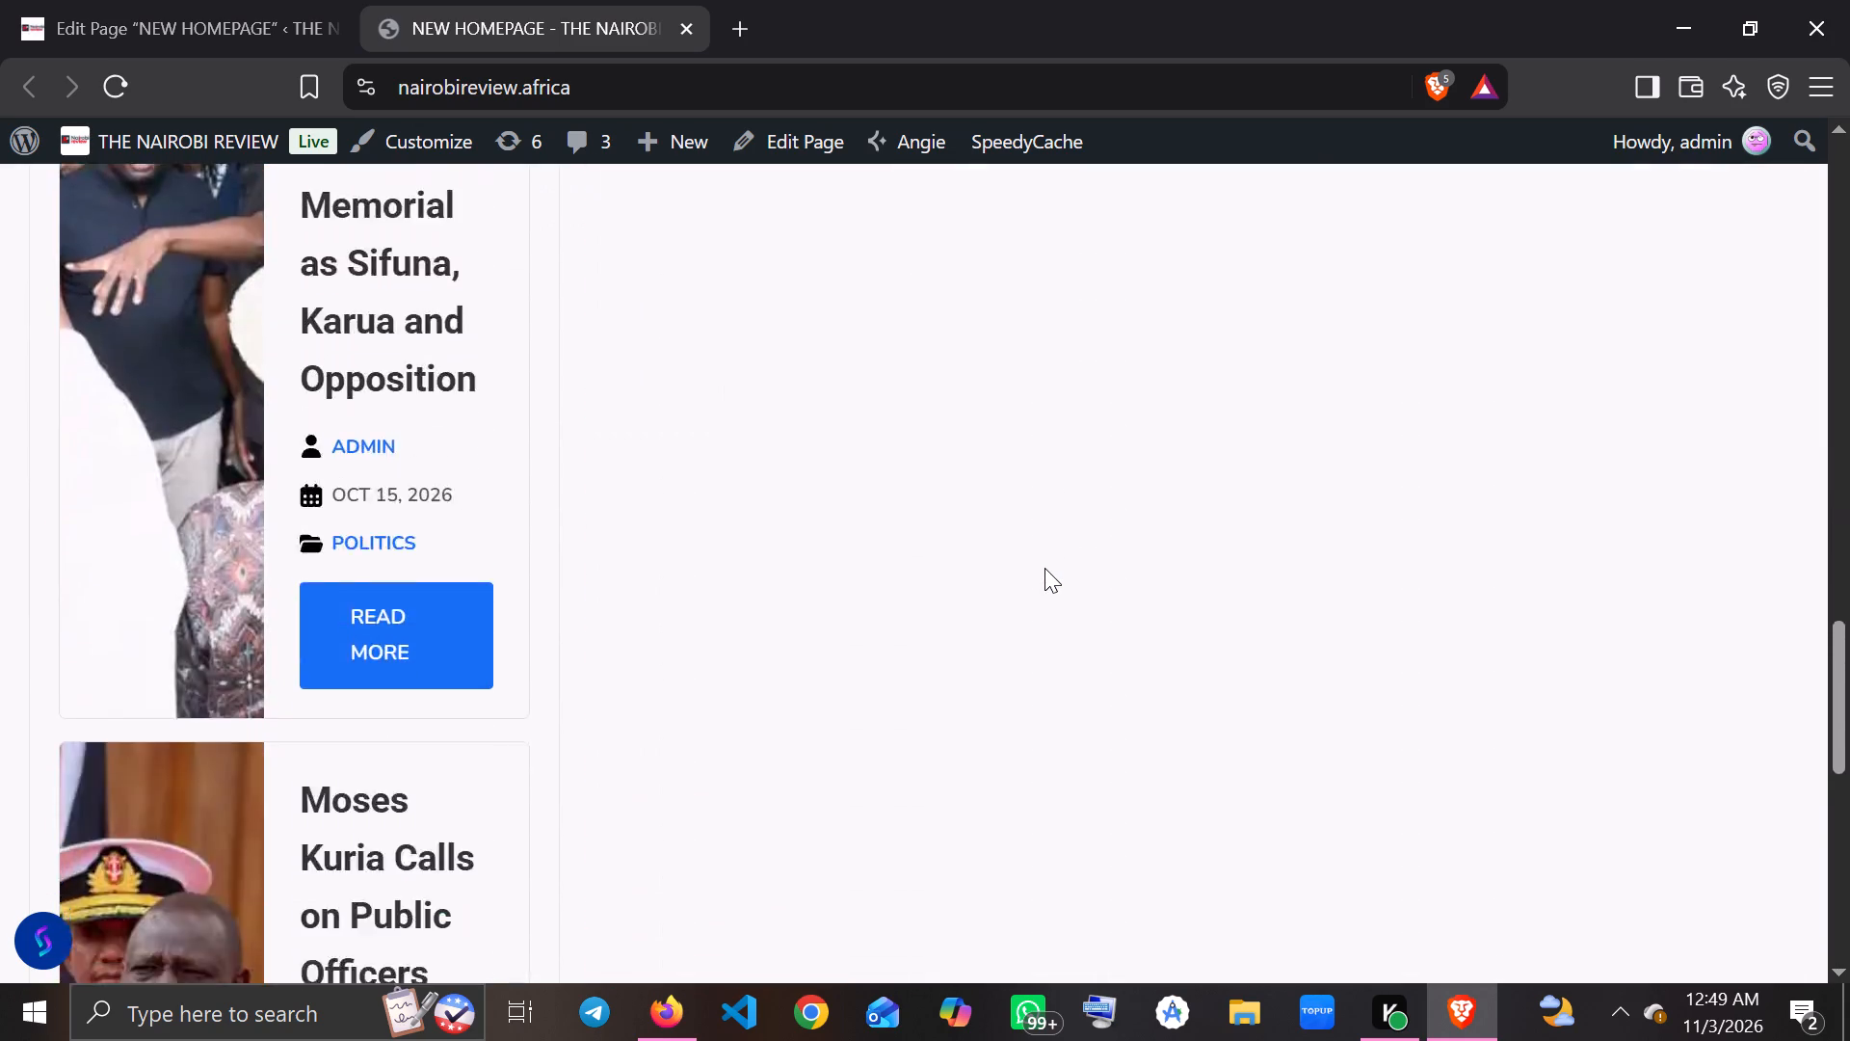
pyautogui.scroll(-2, 1044, 568)
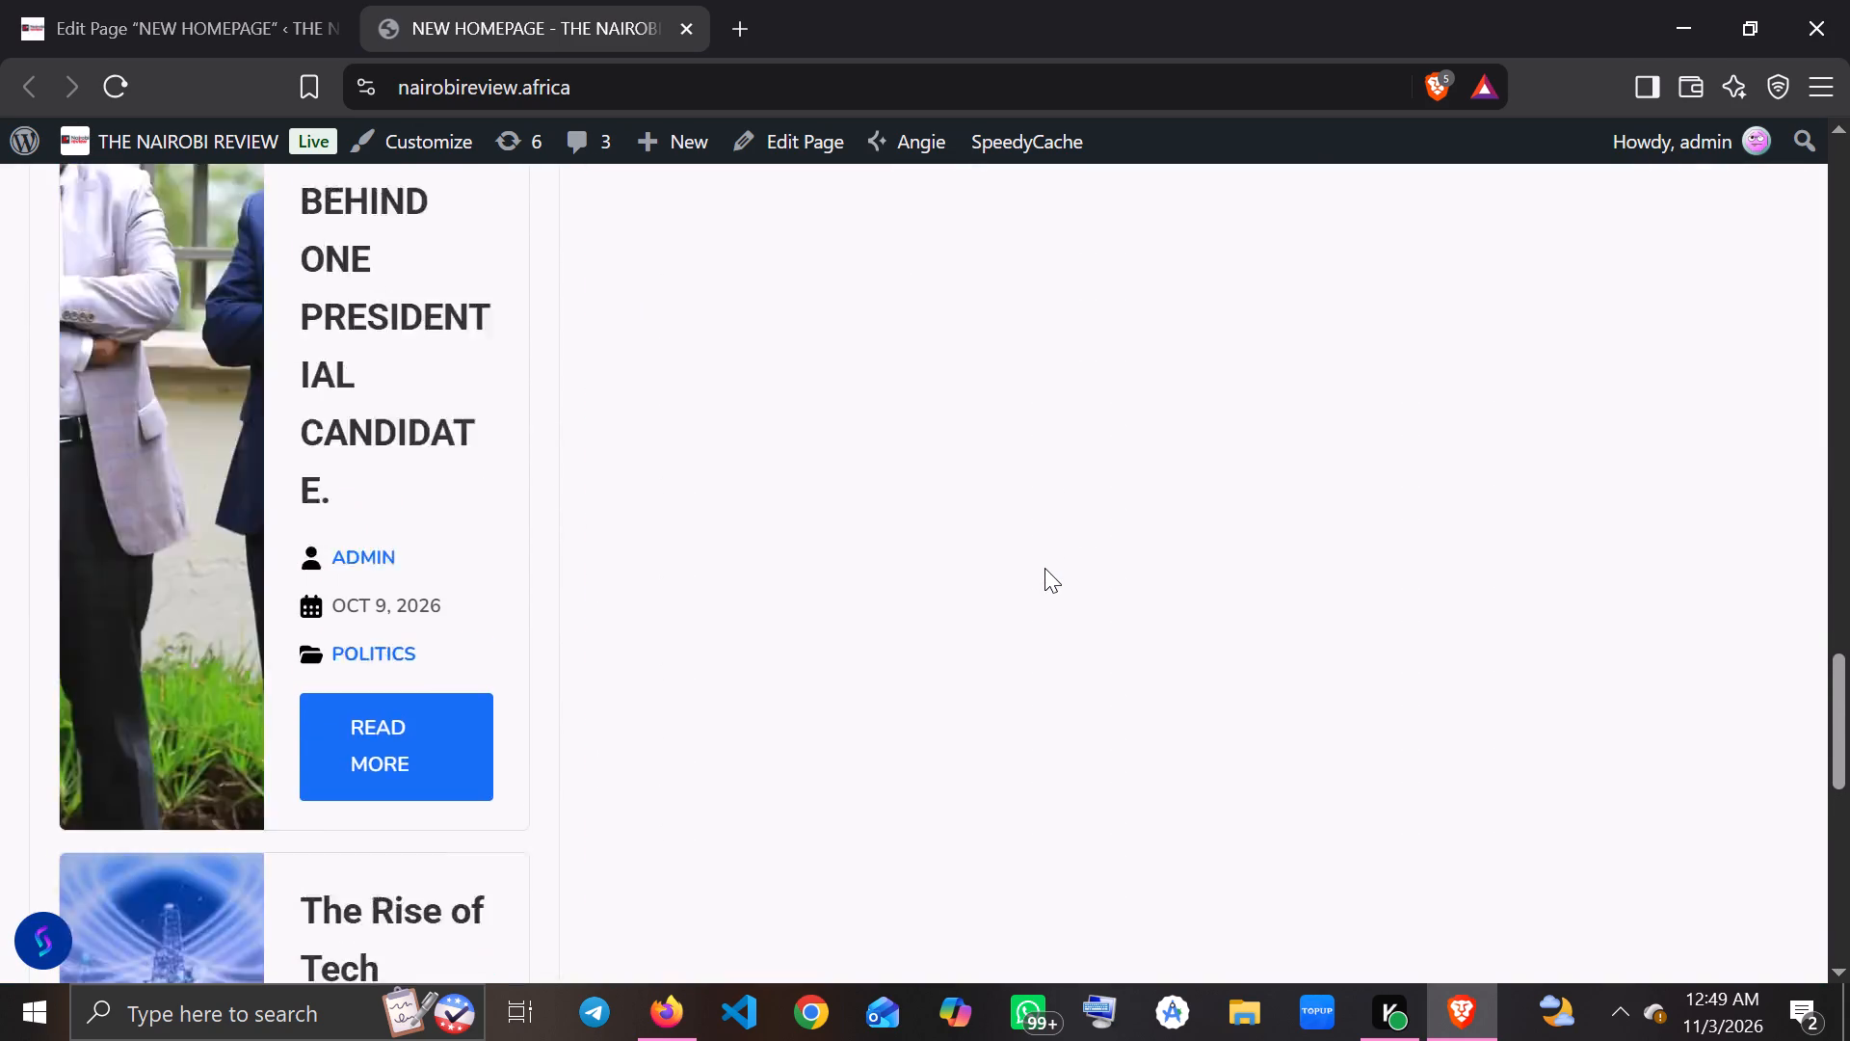
pyautogui.scroll(7, 946, 493)
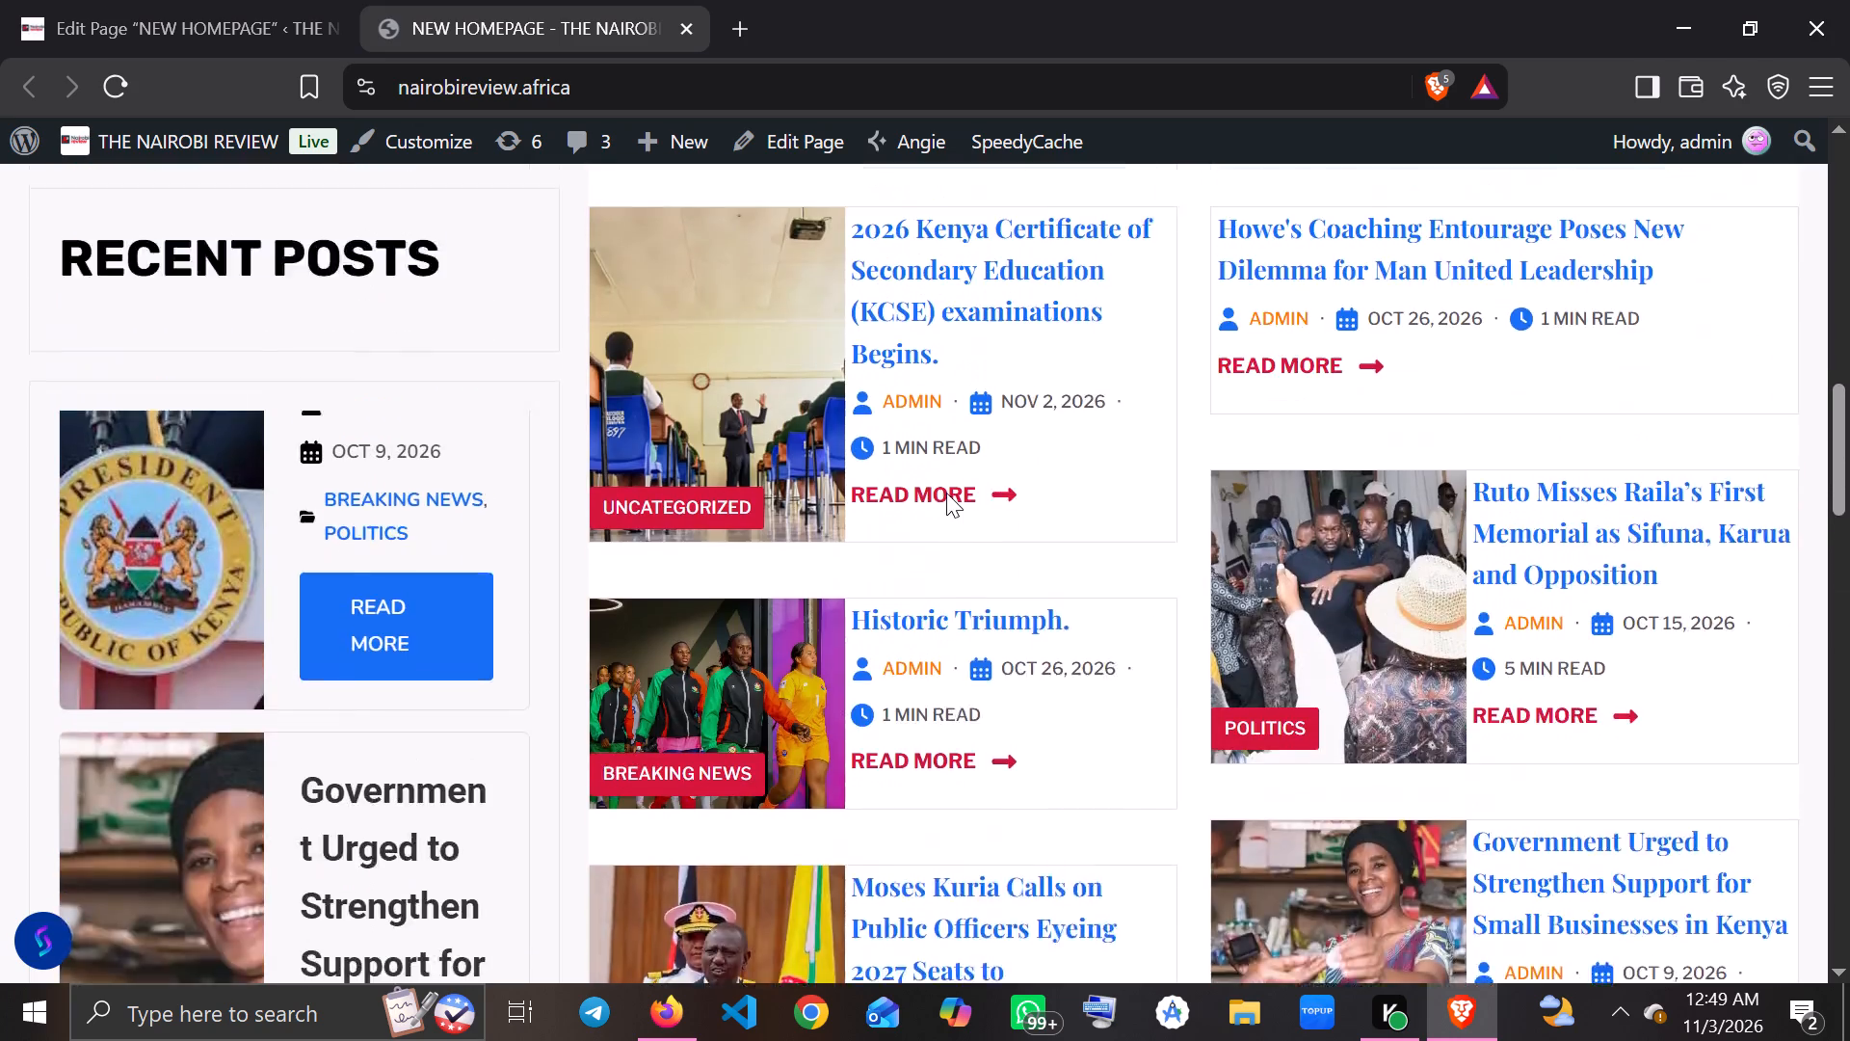
pyautogui.scroll(3, 946, 493)
pyautogui.scroll(-1, 946, 493)
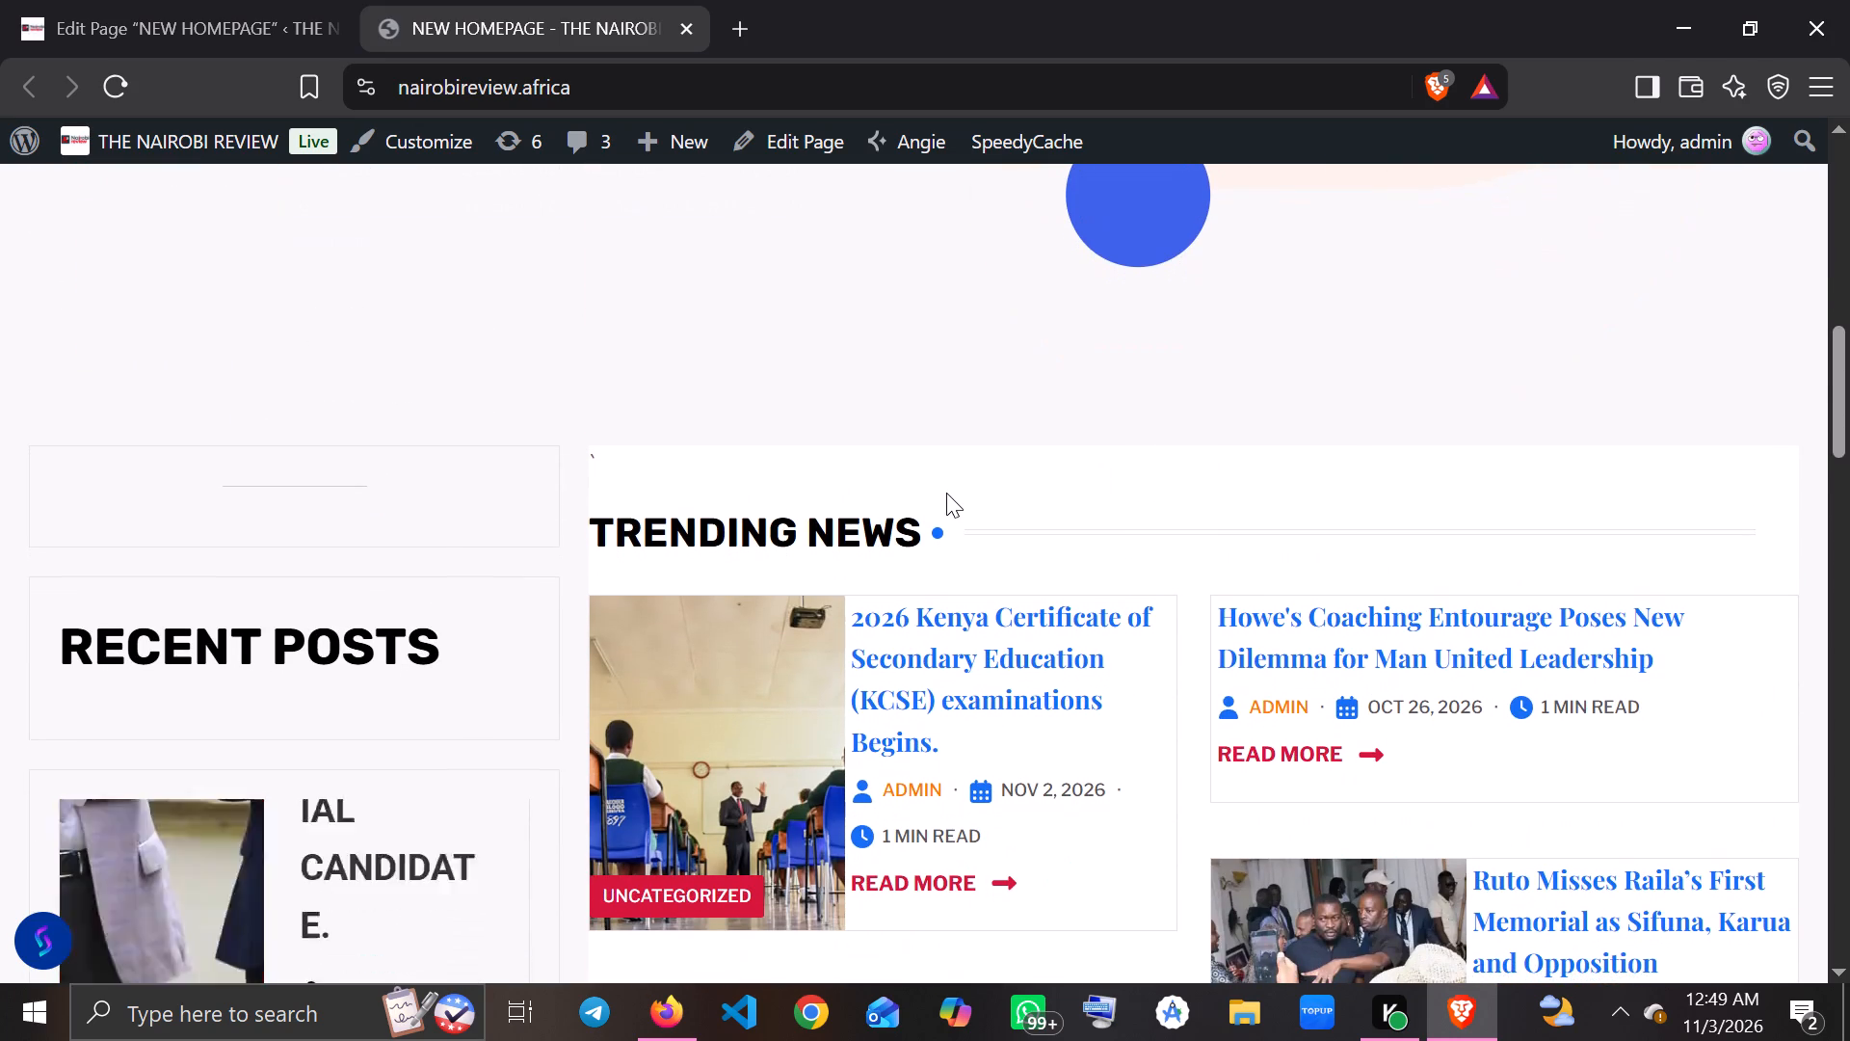
# Search the web for "Standard" in a new browser tab.
pyautogui.click(753, 36)
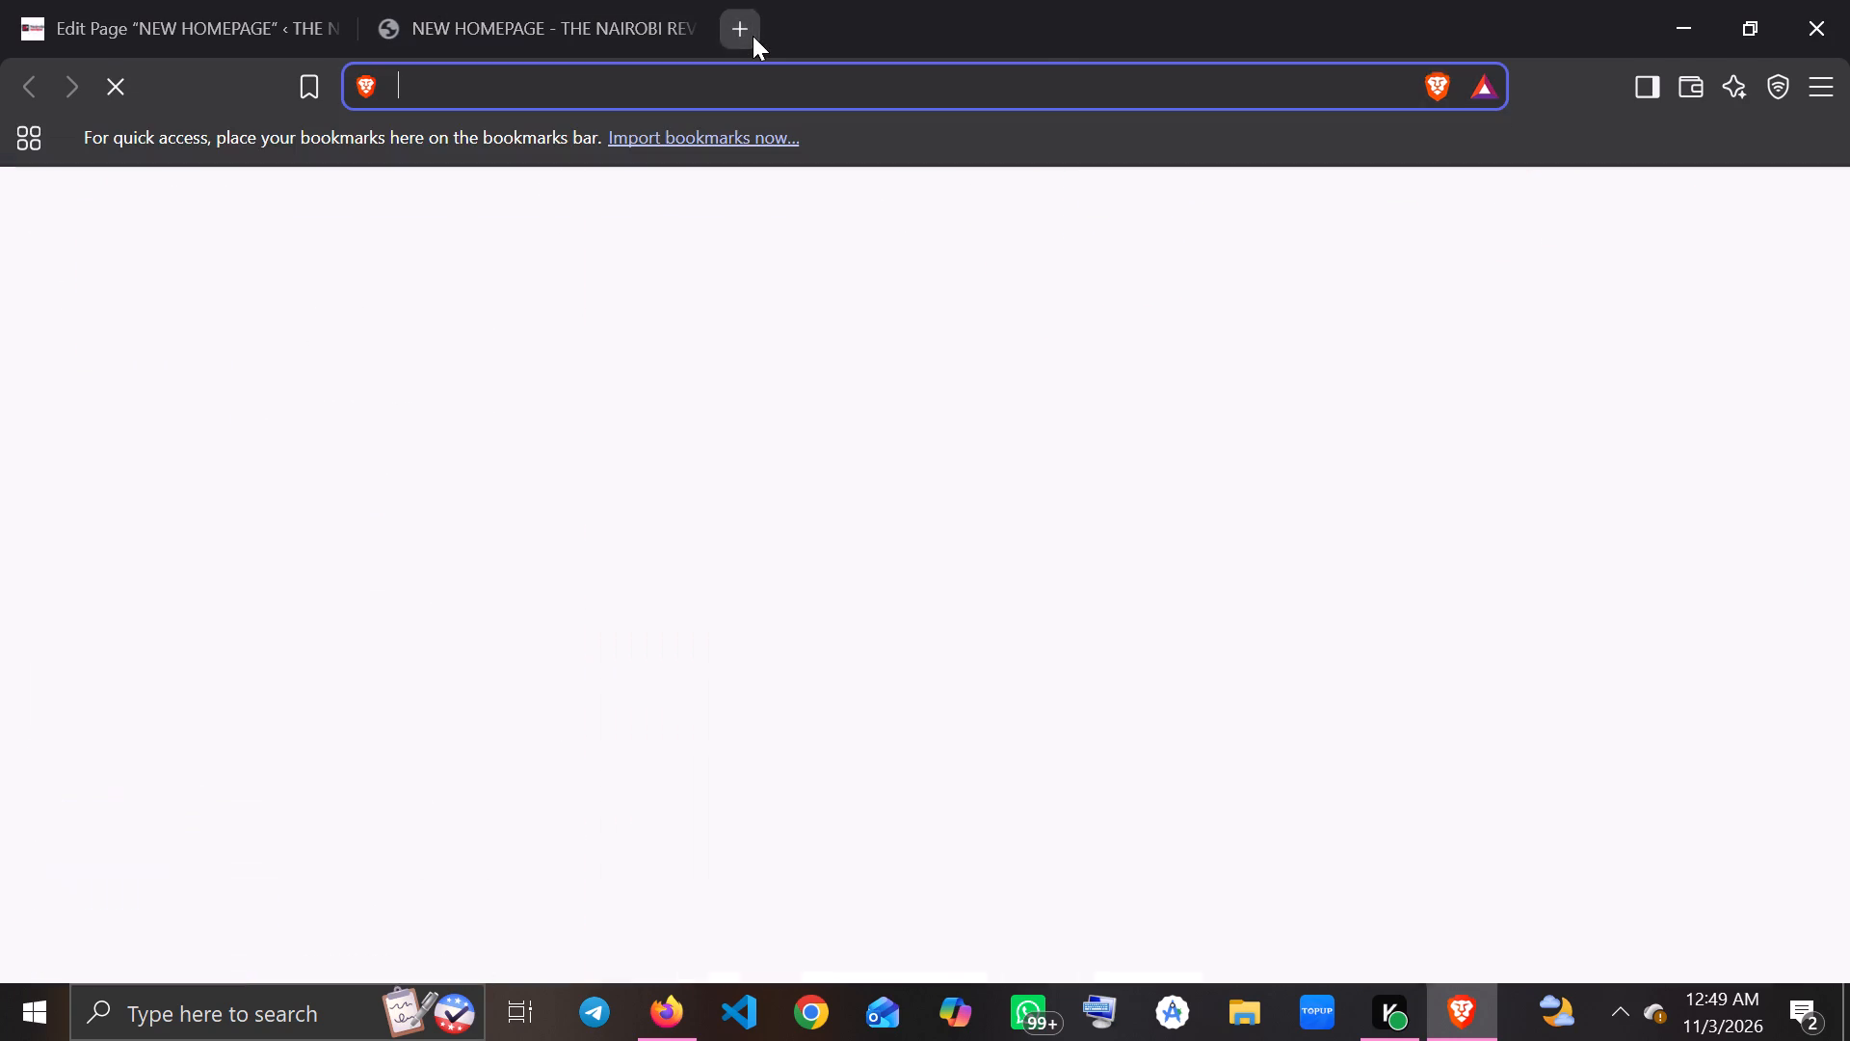
pyautogui.press('s')
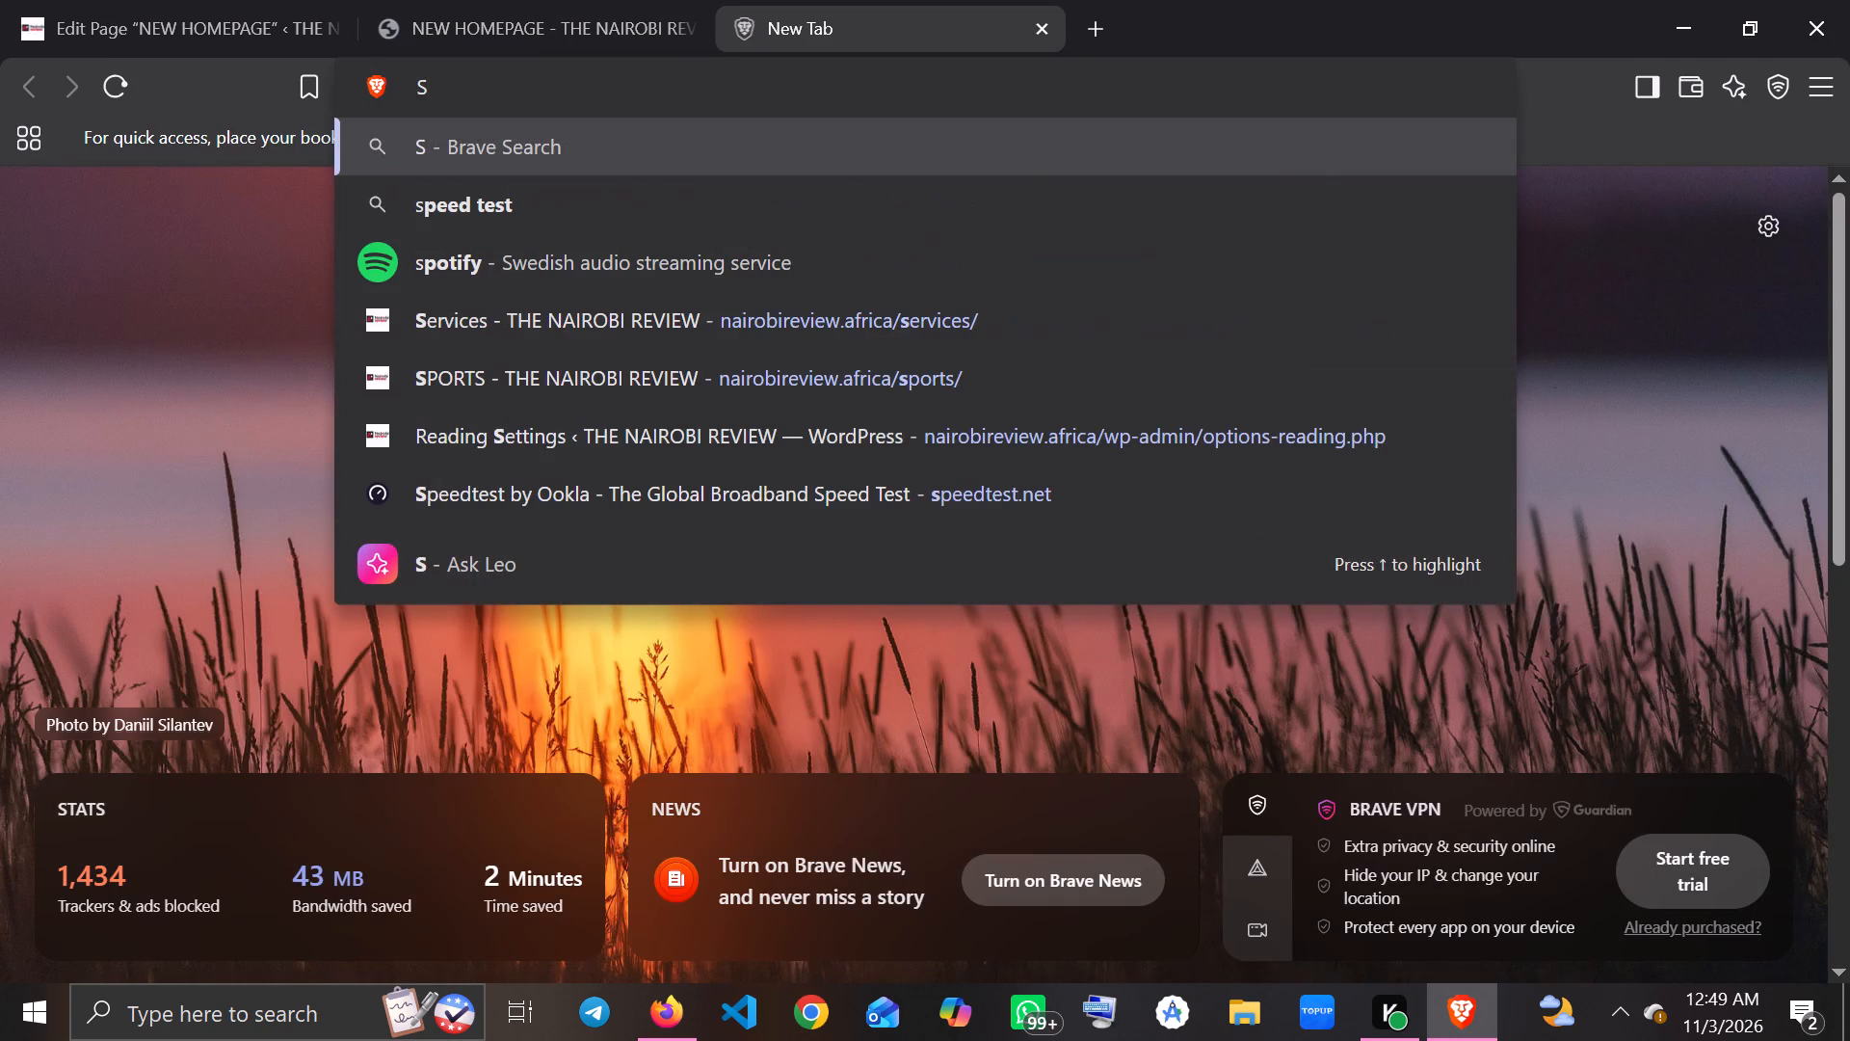
pyautogui.write('ta')
pyautogui.write('ndard')
pyautogui.press('Return')
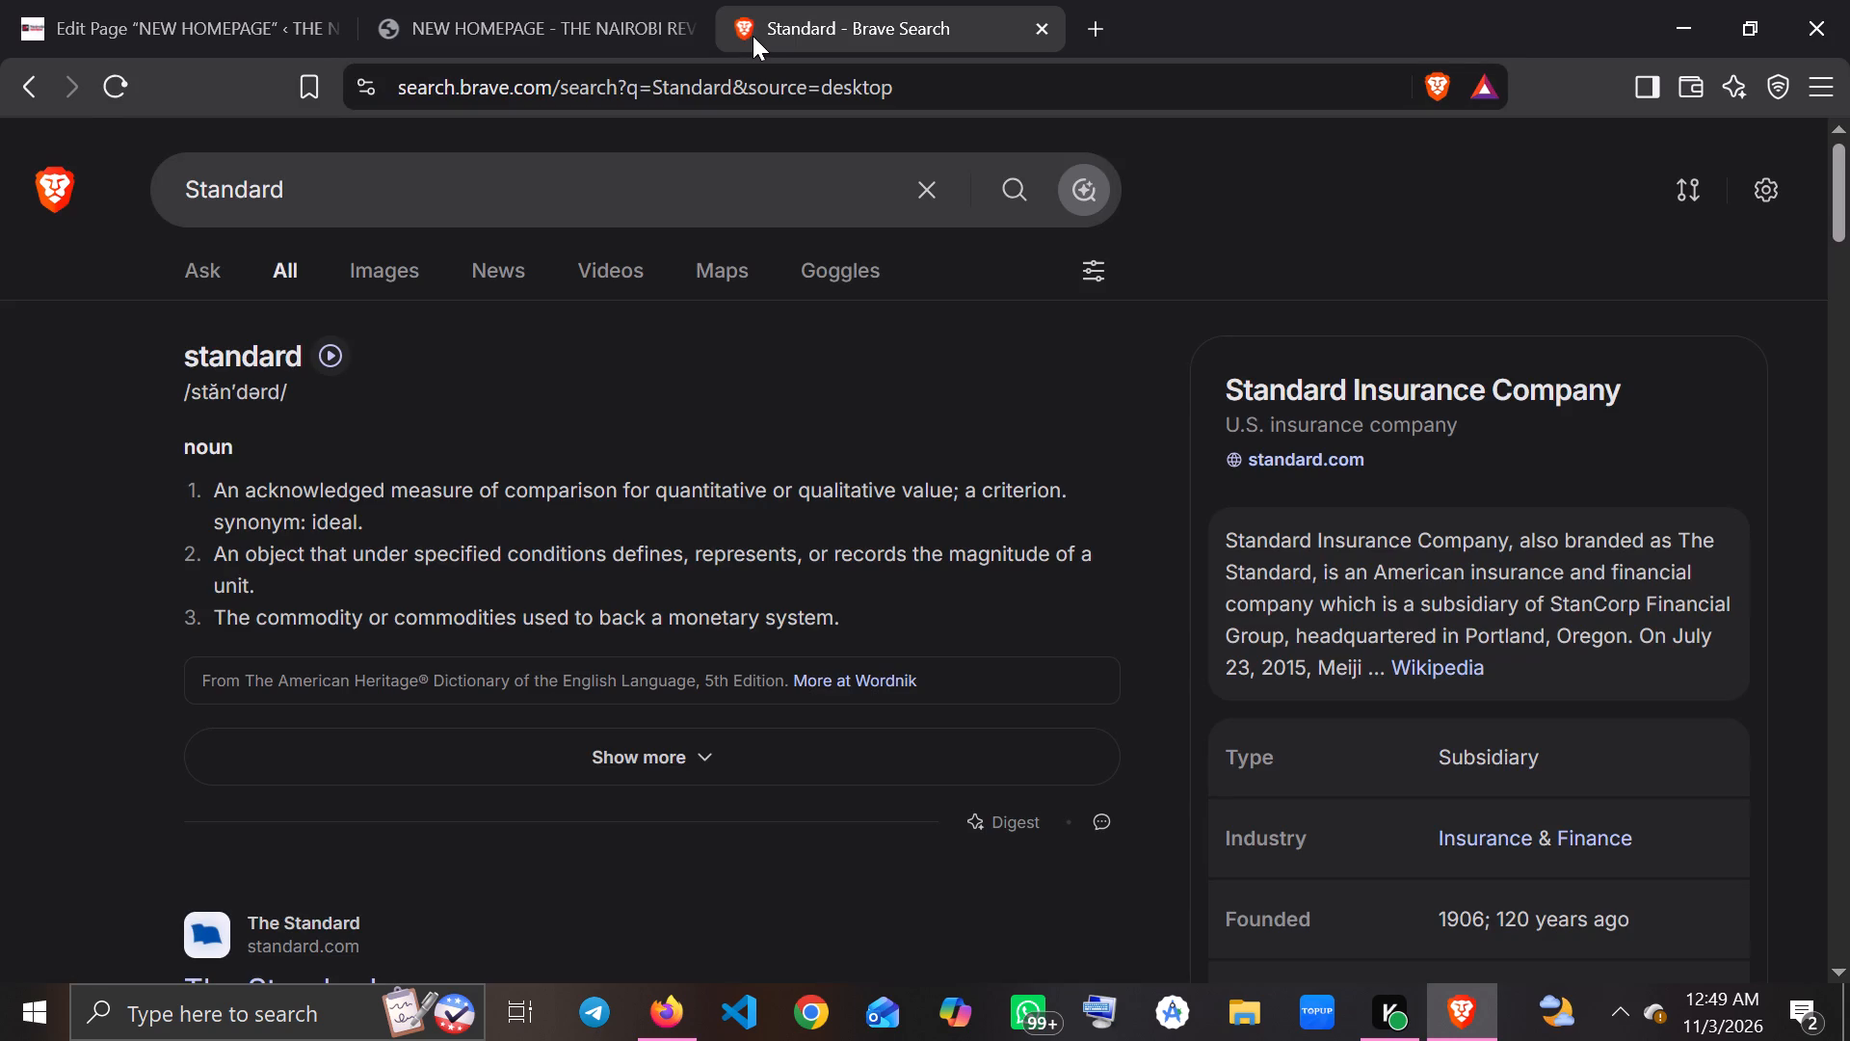
# Open The Standard result at standard.com, look over its homepage, and return to the search results.
pyautogui.scroll(1, 411, 452)
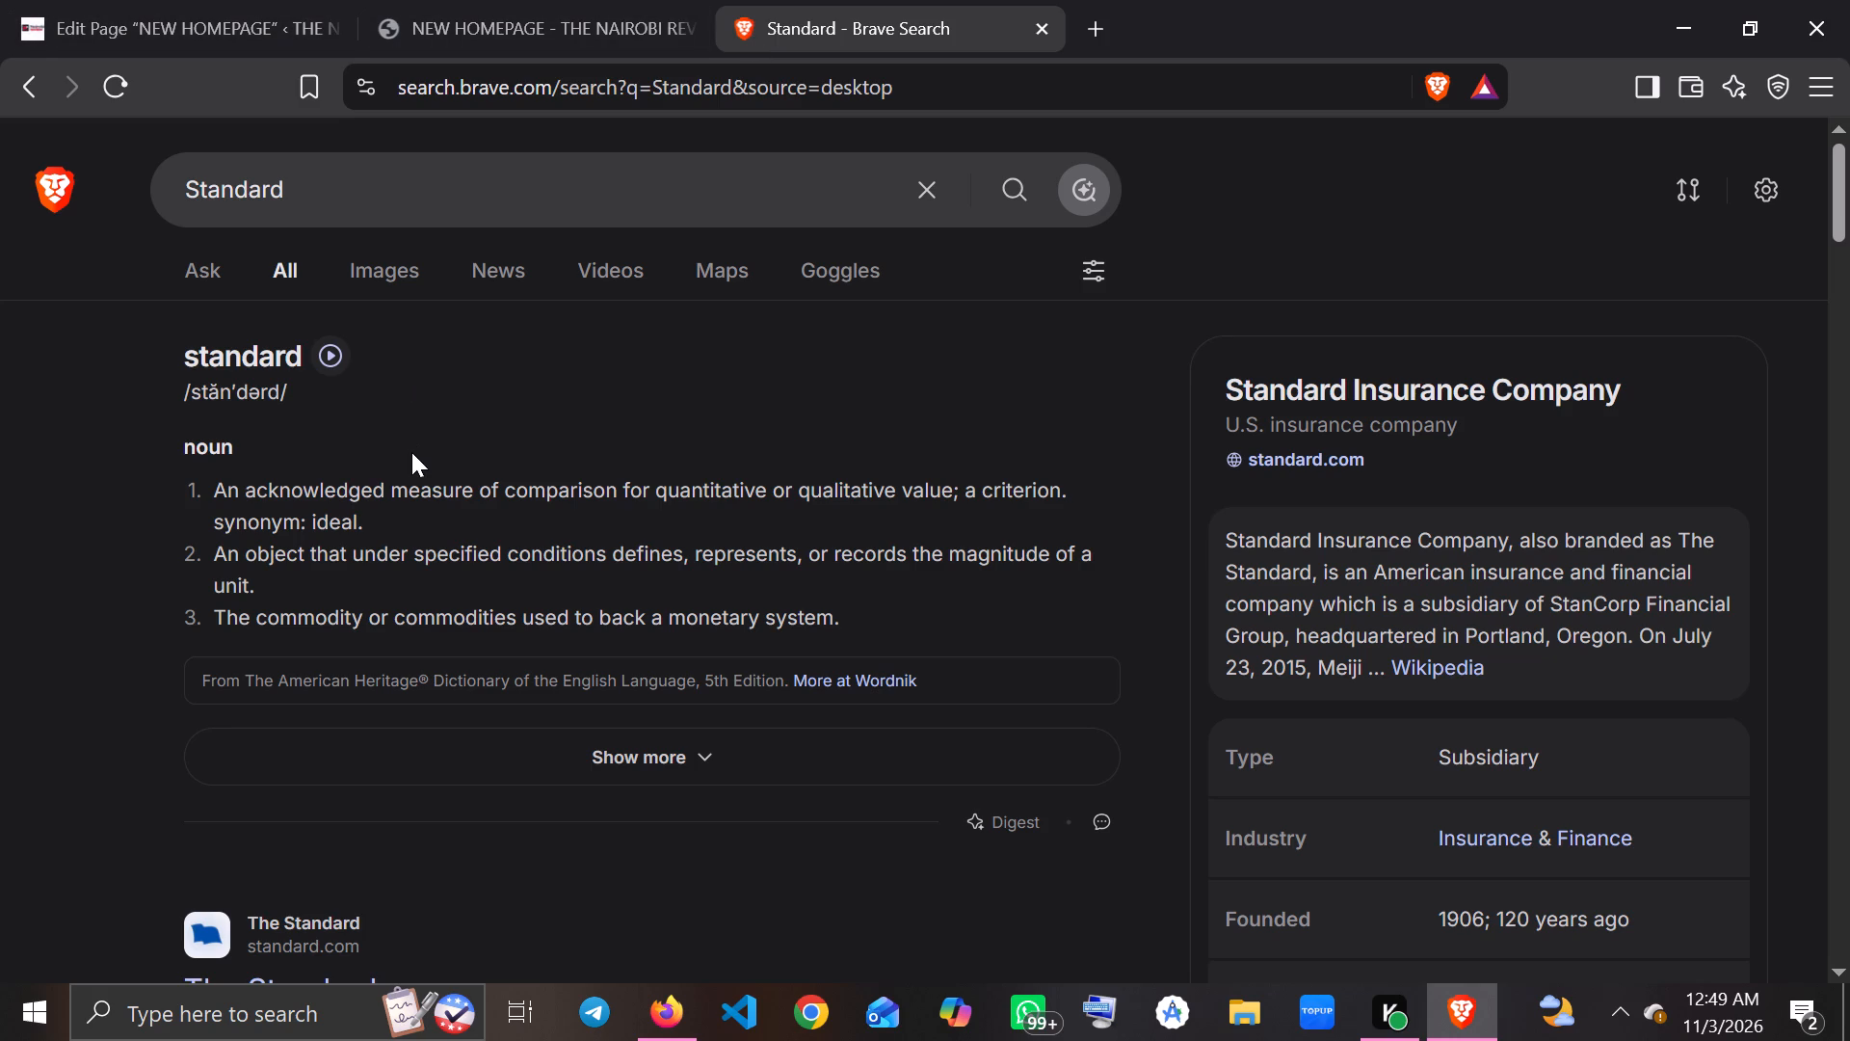
pyautogui.scroll(-2, 411, 452)
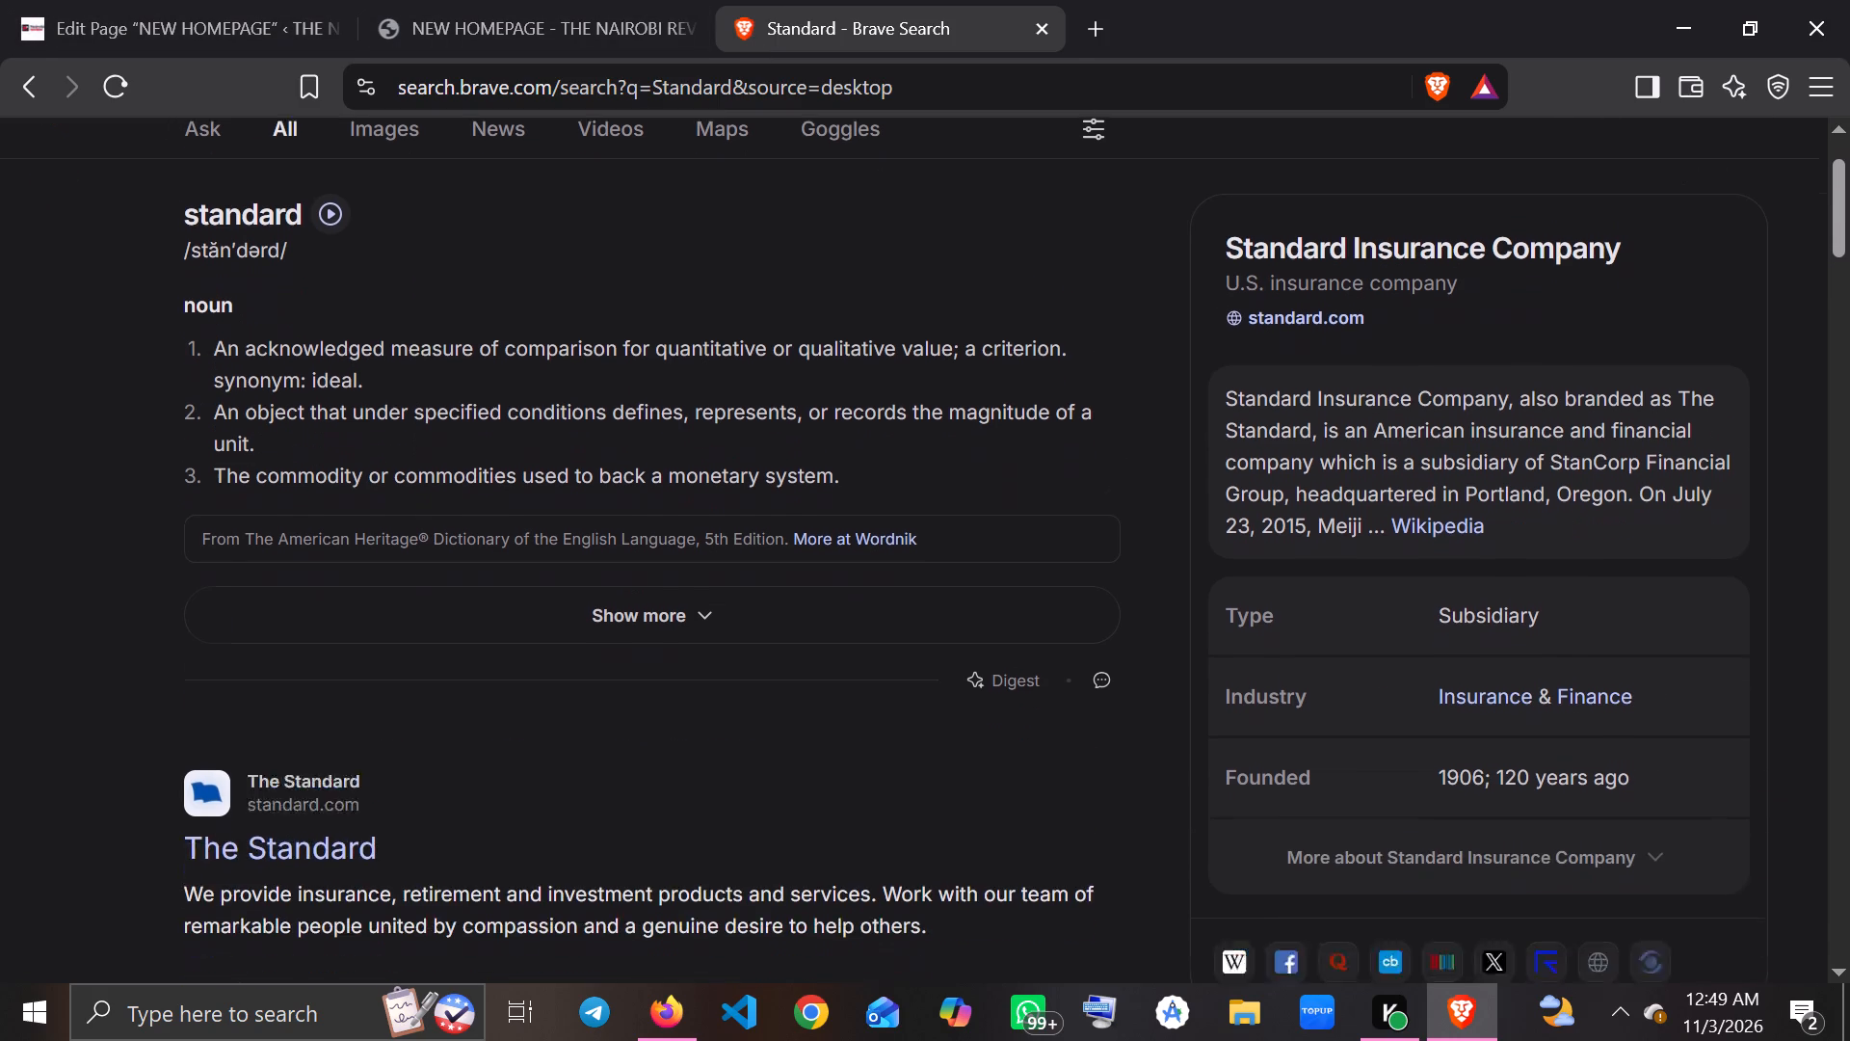
pyautogui.scroll(-1, 411, 452)
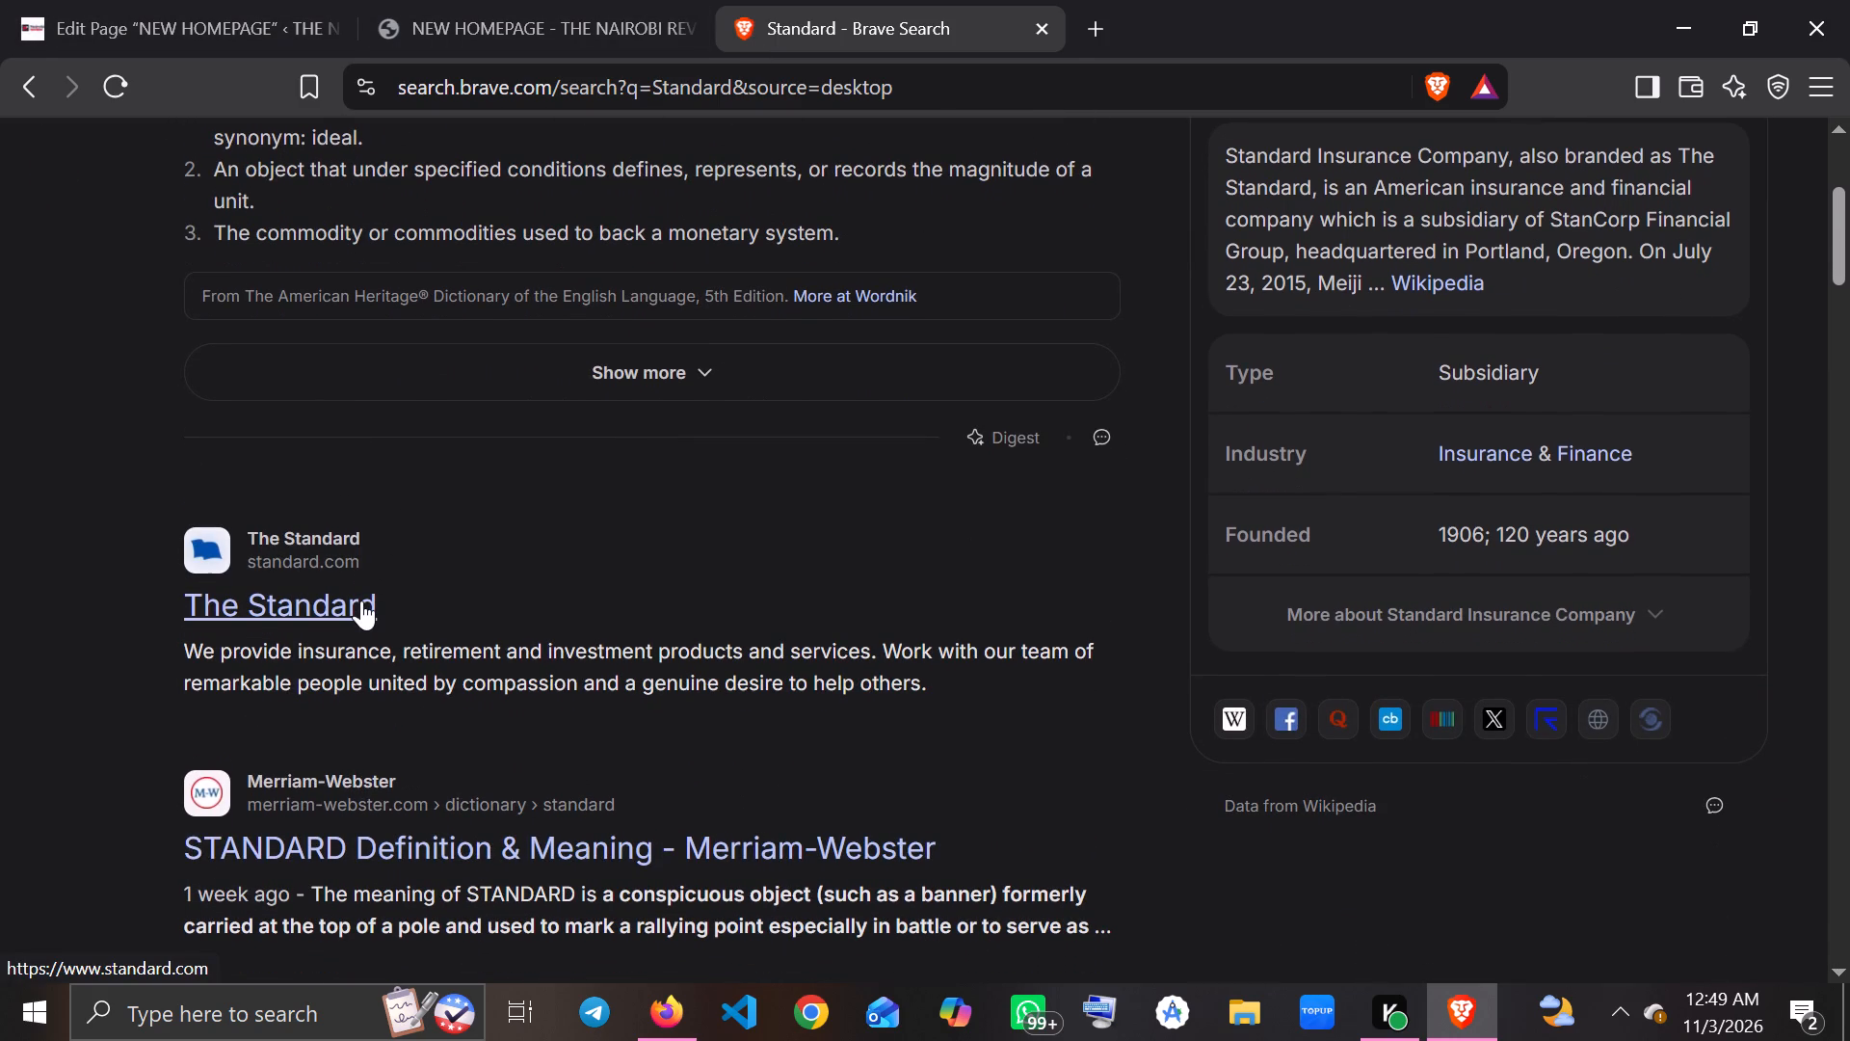
pyautogui.scroll(-2, 361, 601)
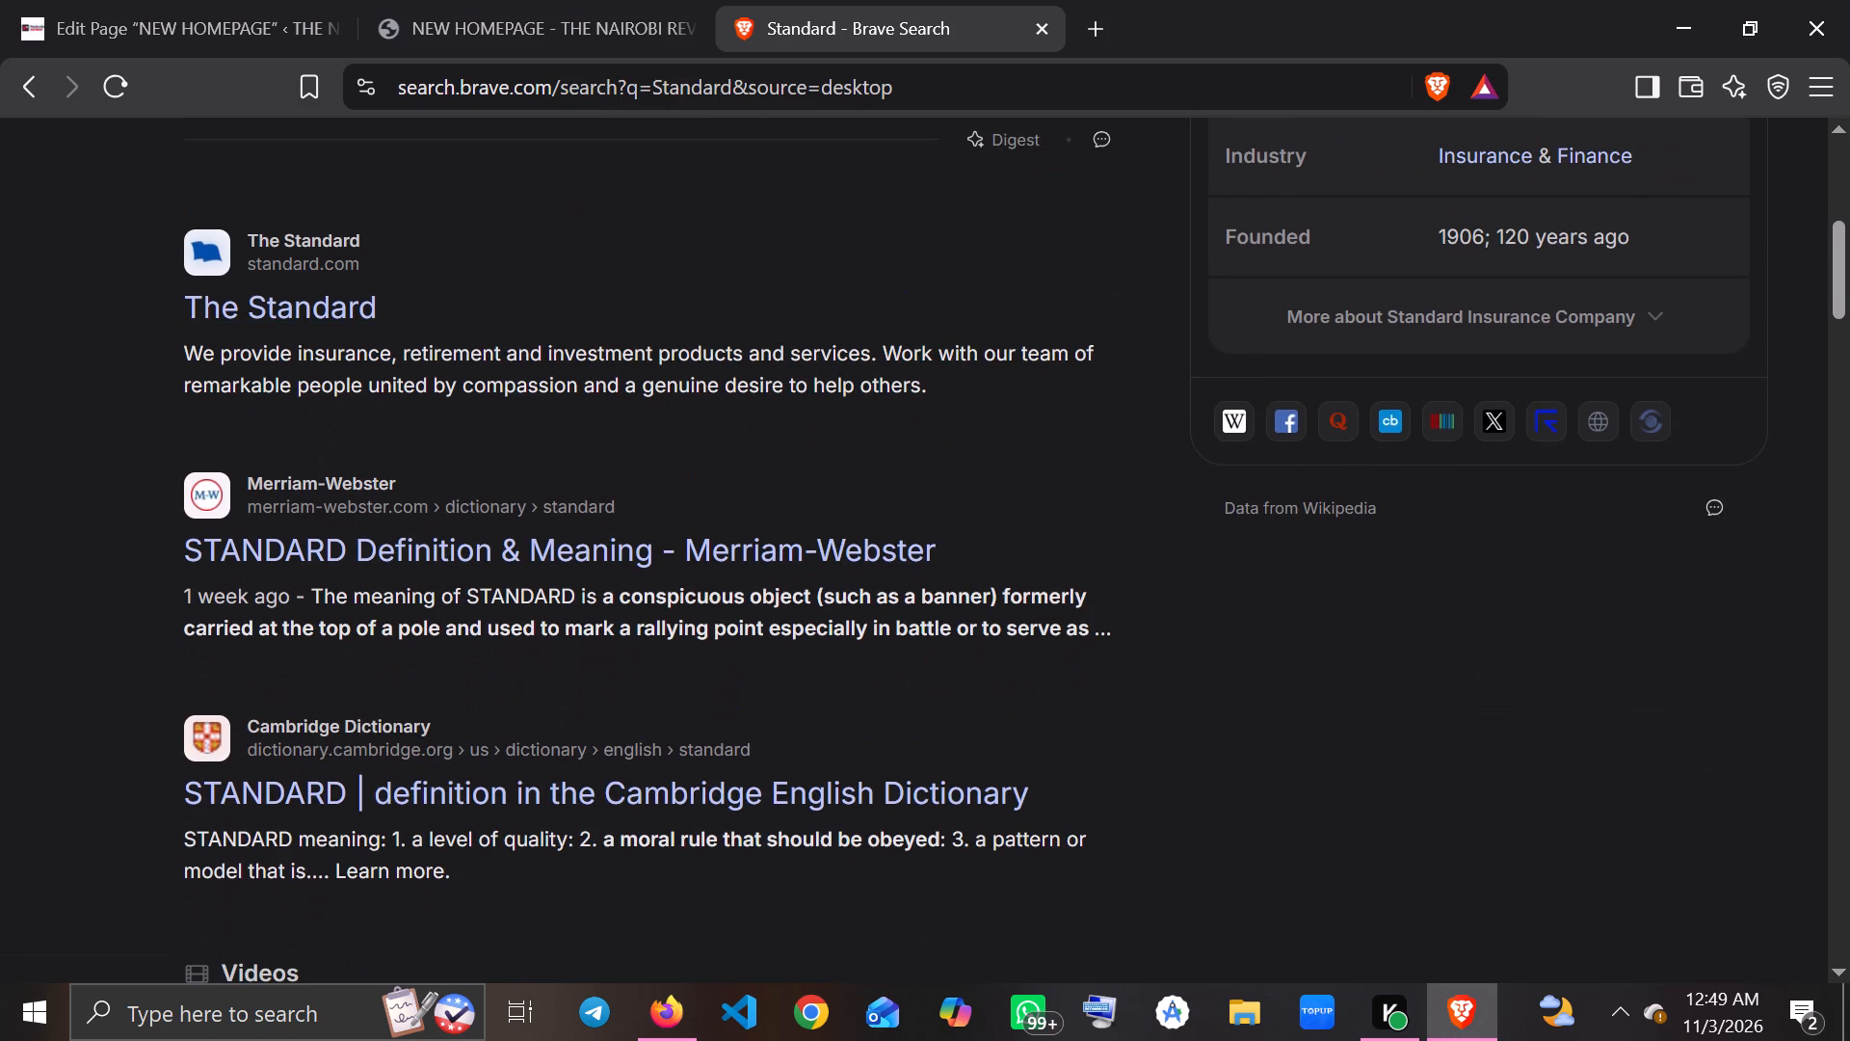
pyautogui.click(301, 305)
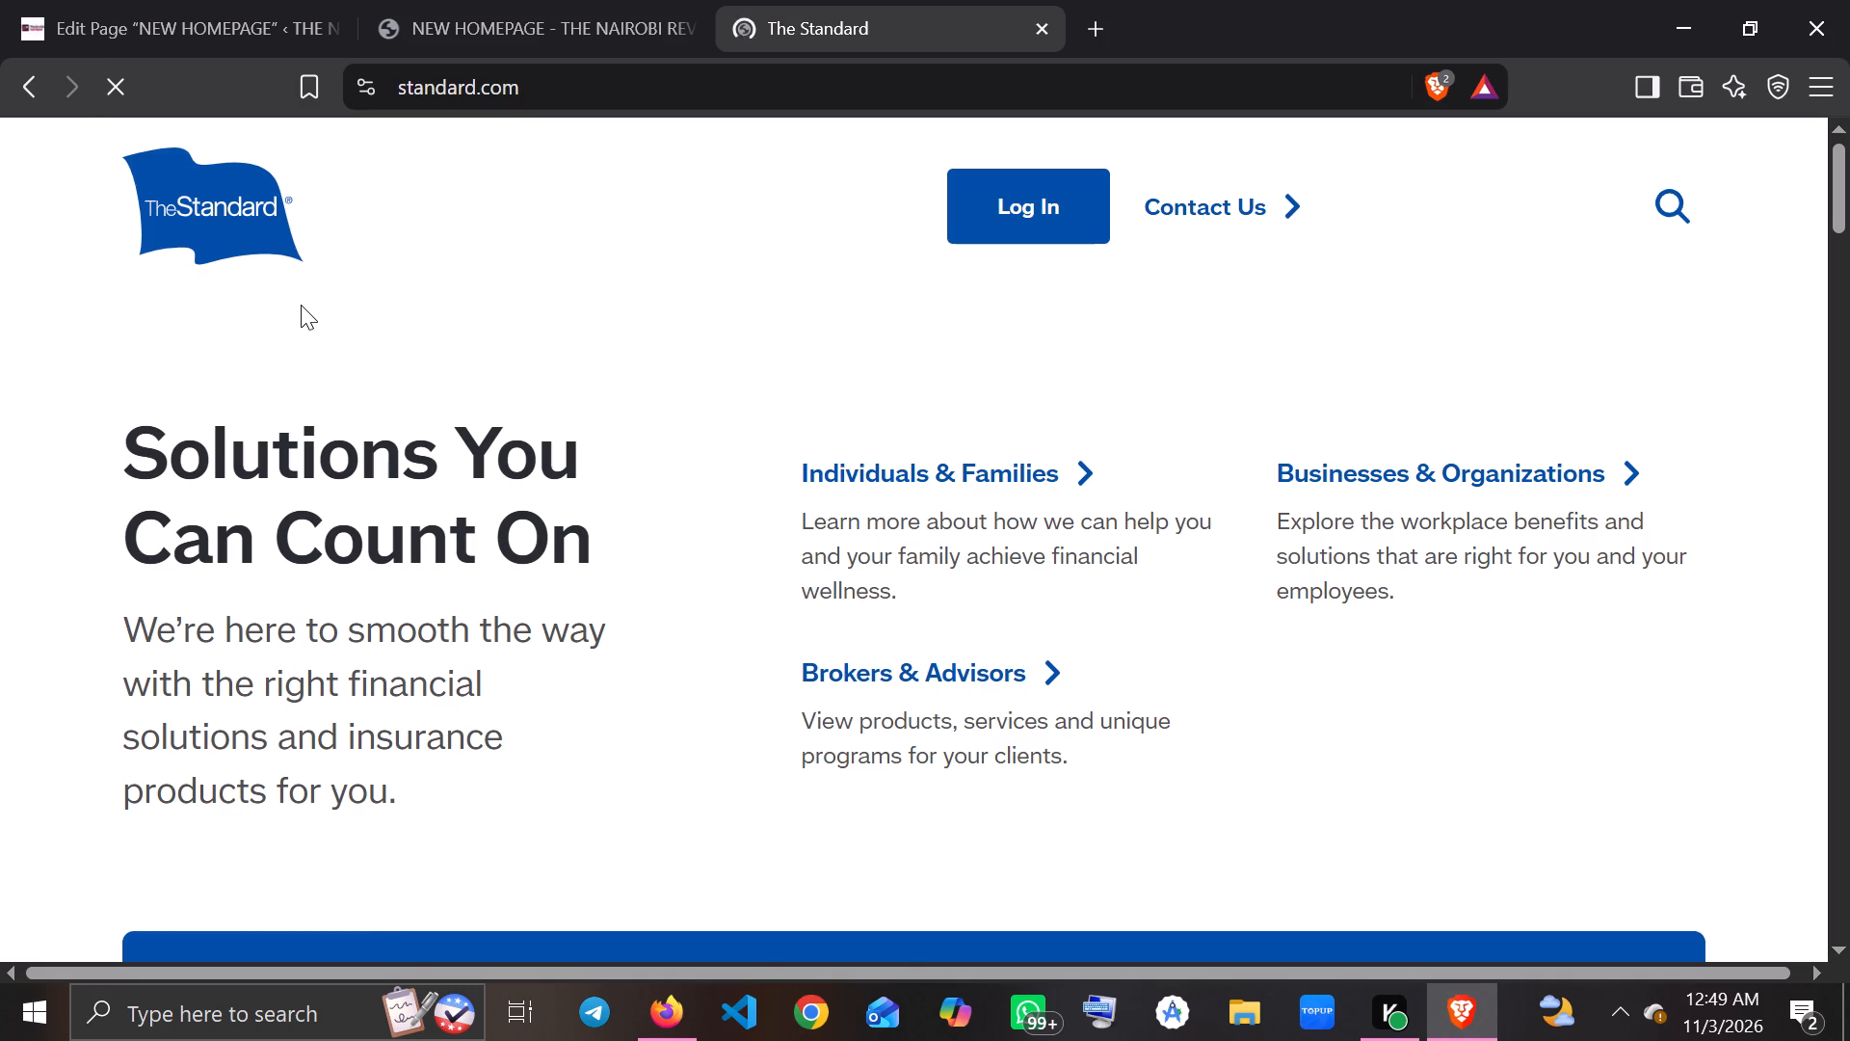
pyautogui.scroll(-4, 301, 305)
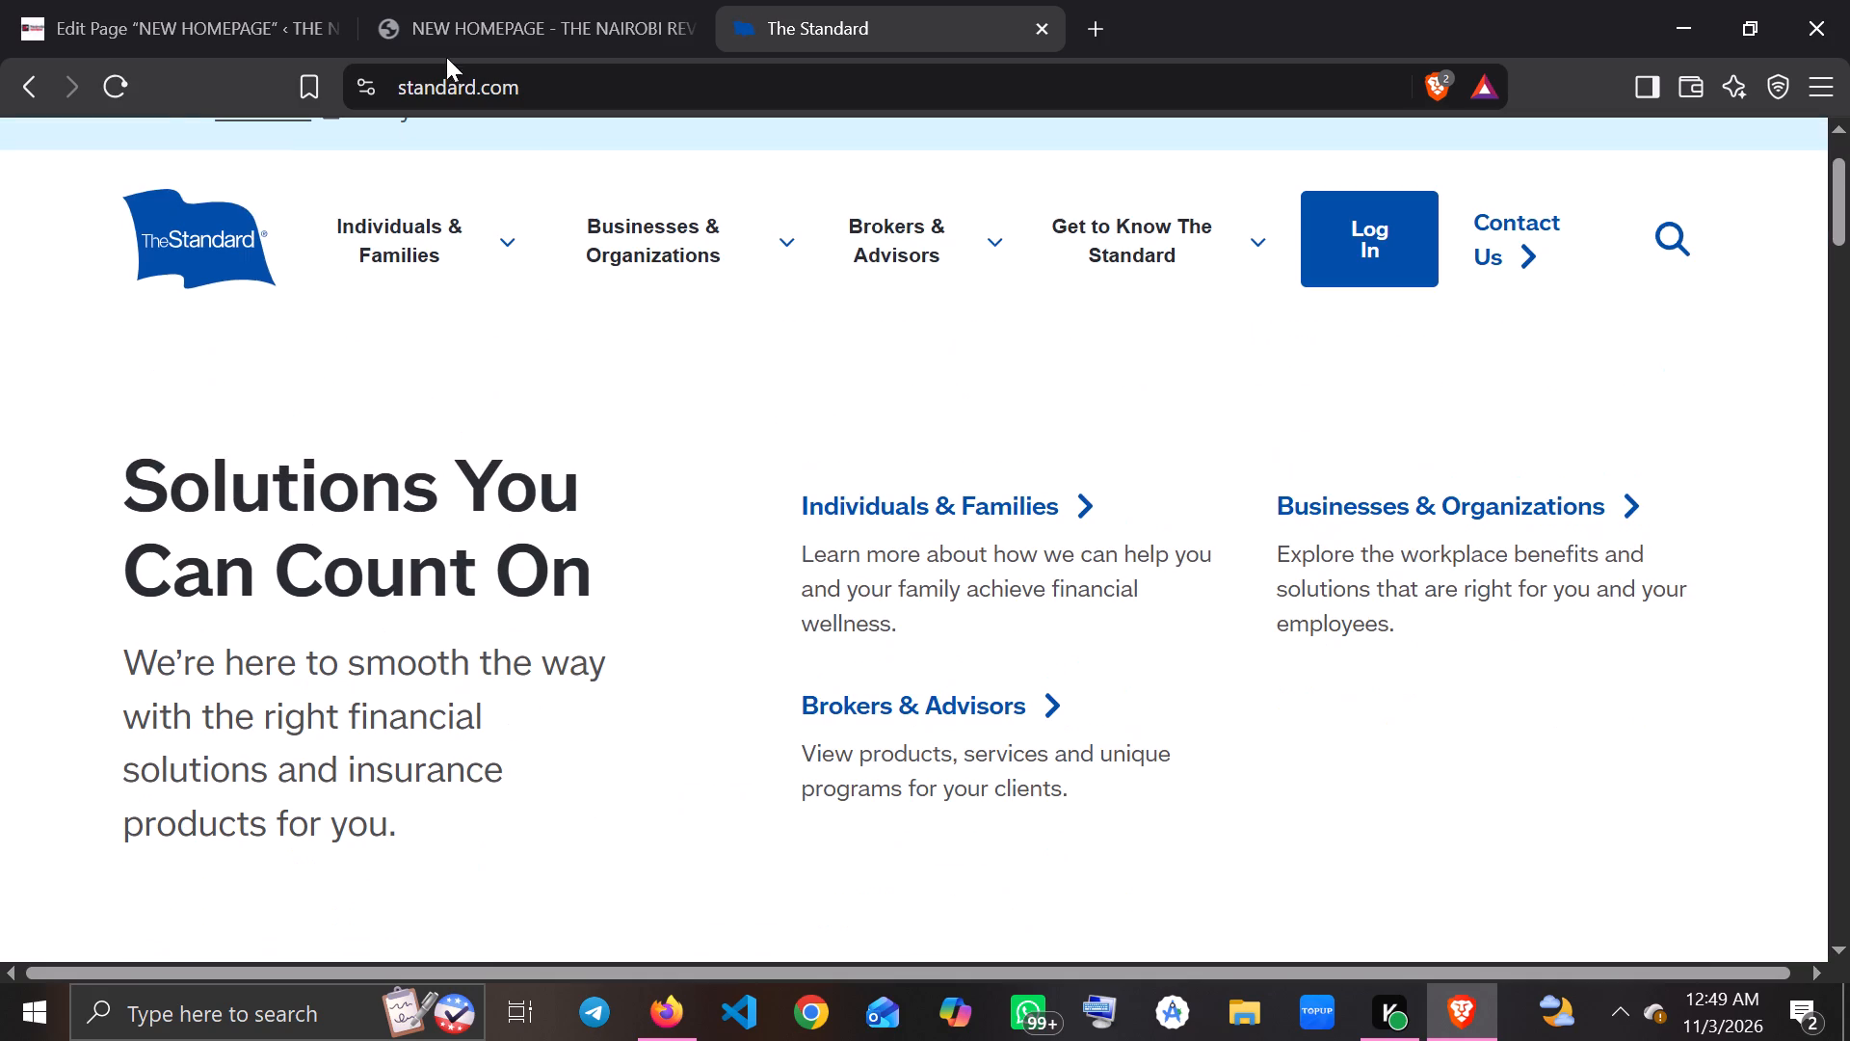
pyautogui.click(27, 87)
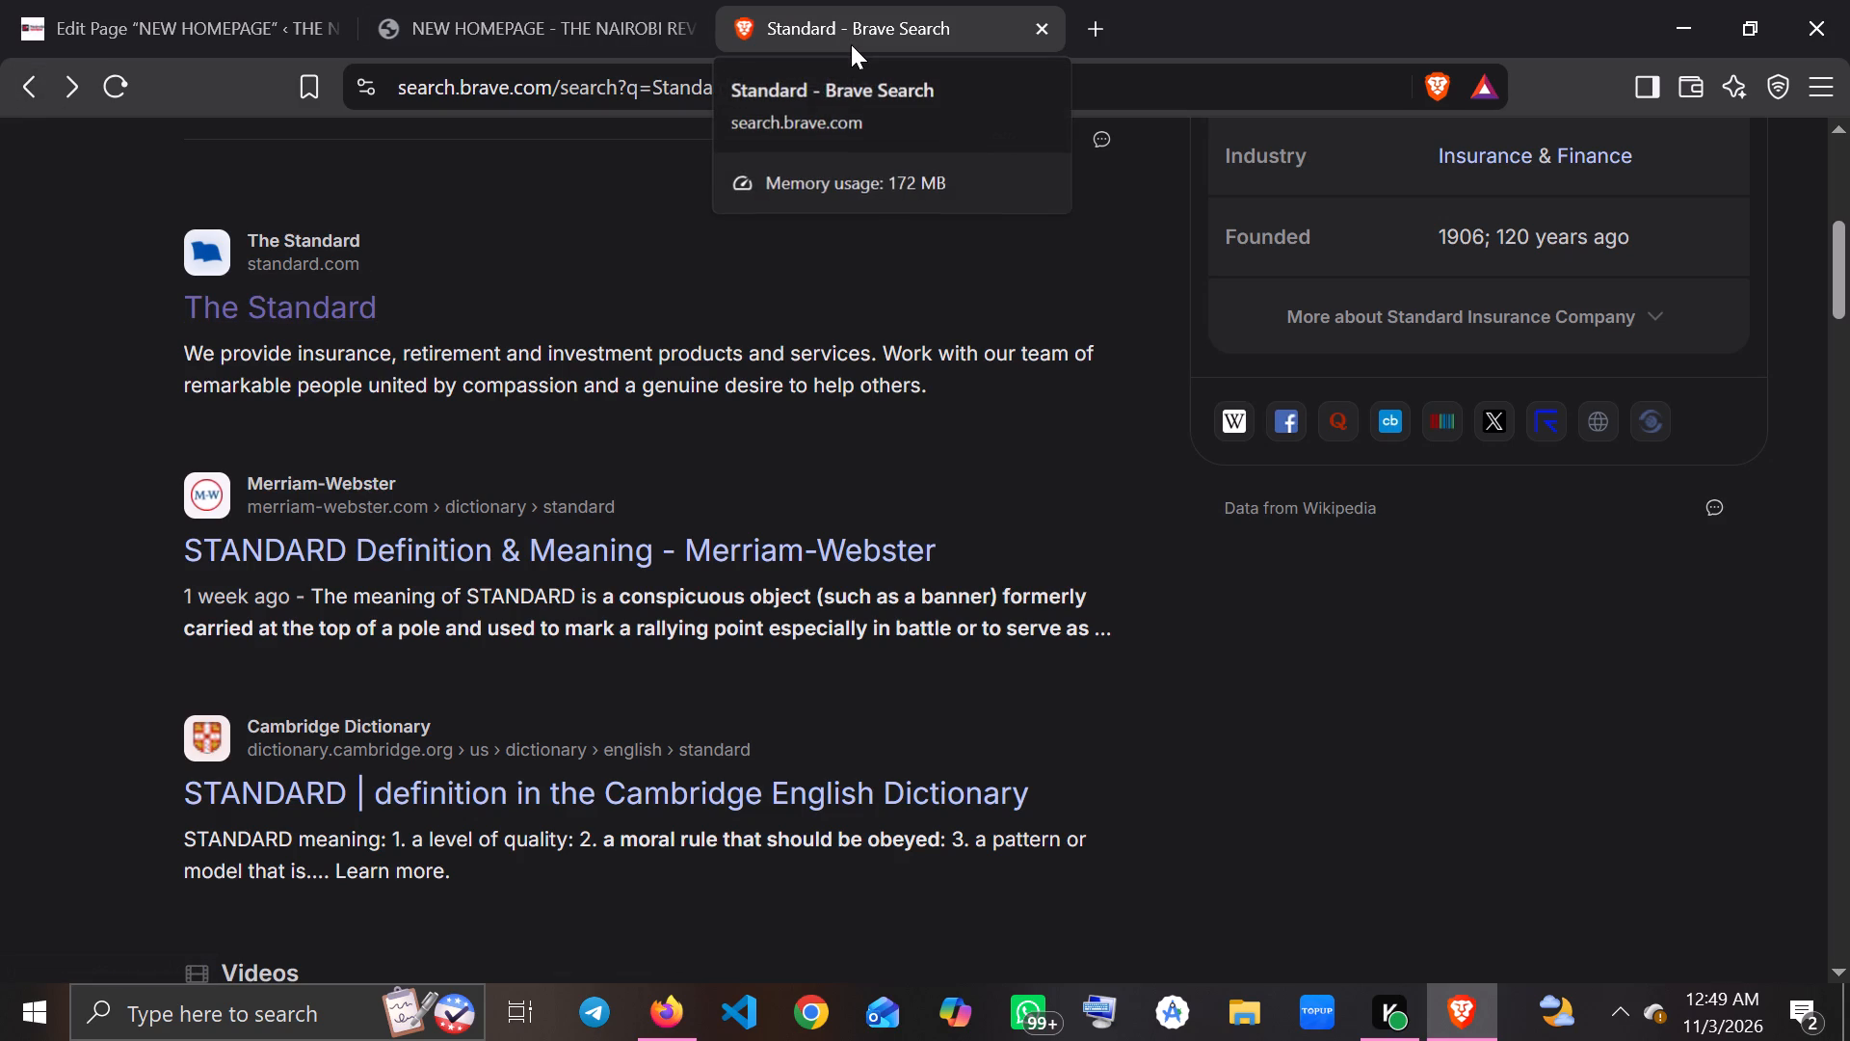
# Look through the remaining "Standard" search results for a relevant site, ending back at the top of the results.
pyautogui.scroll(-3, 781, 287)
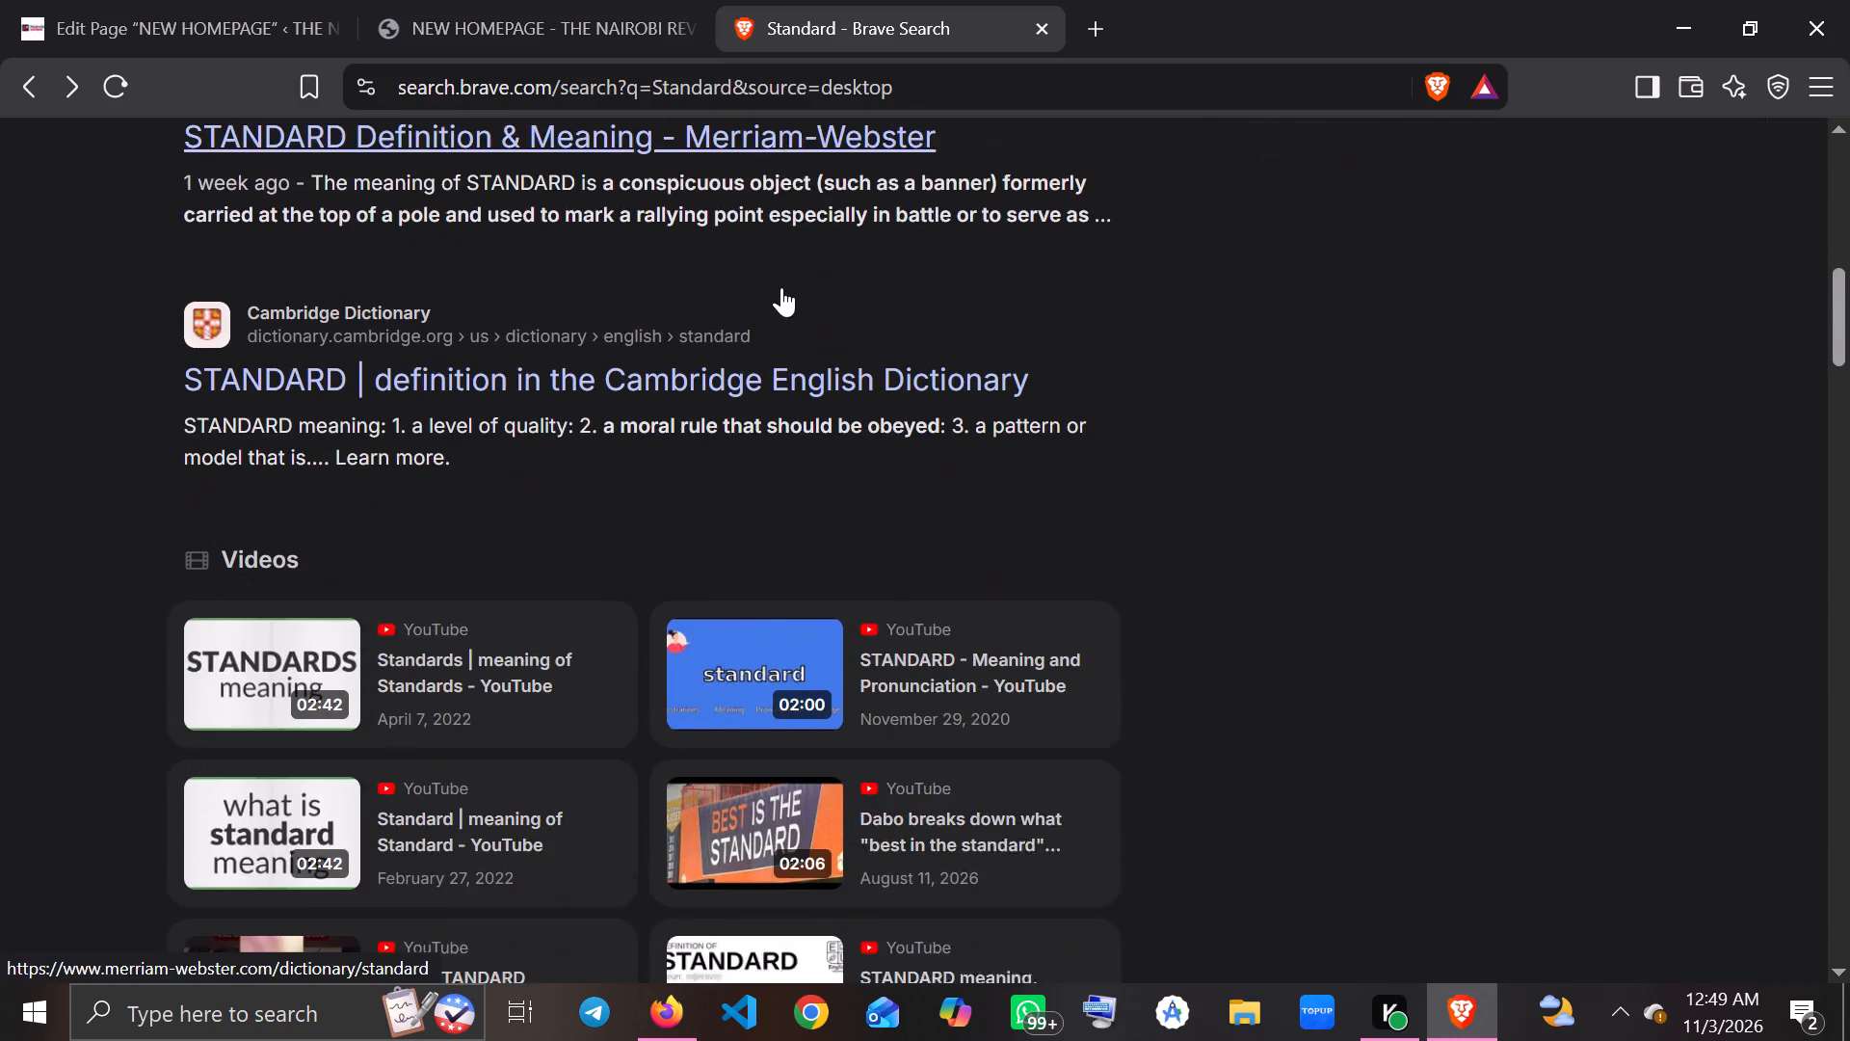
pyautogui.scroll(-5, 781, 287)
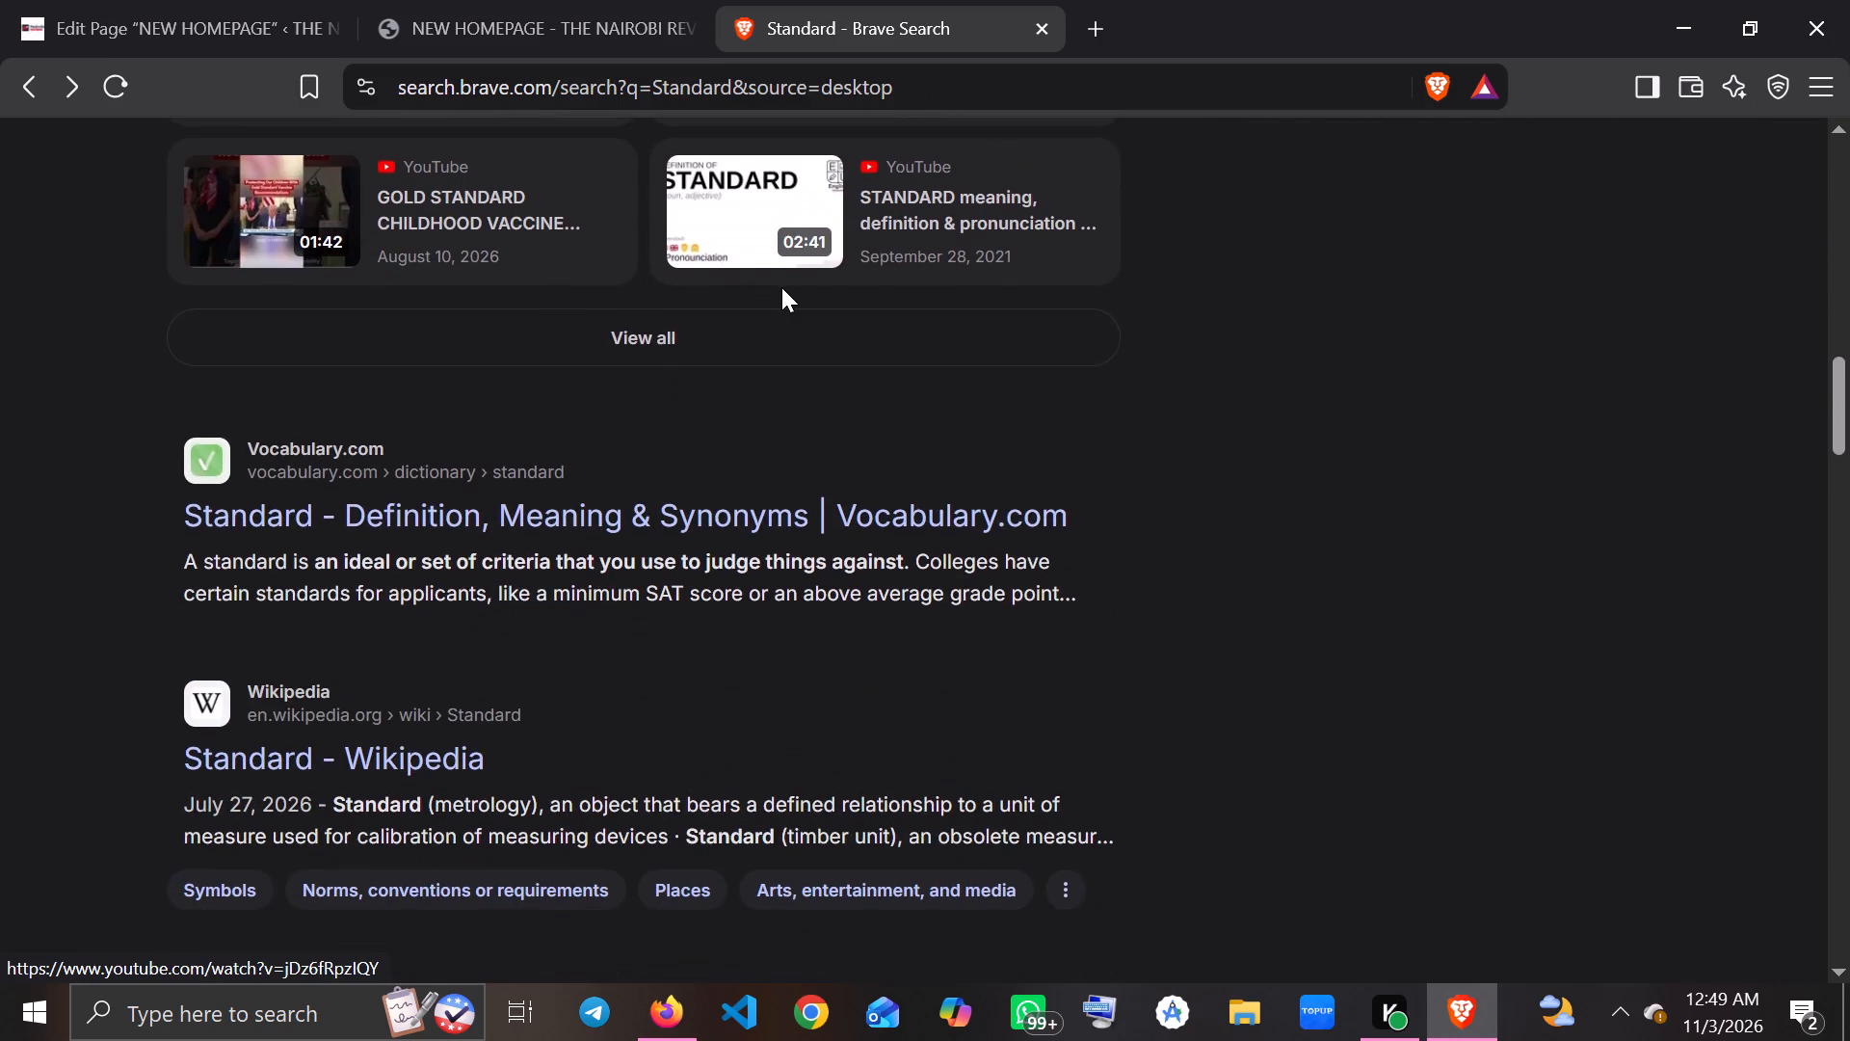
pyautogui.scroll(-5, 781, 287)
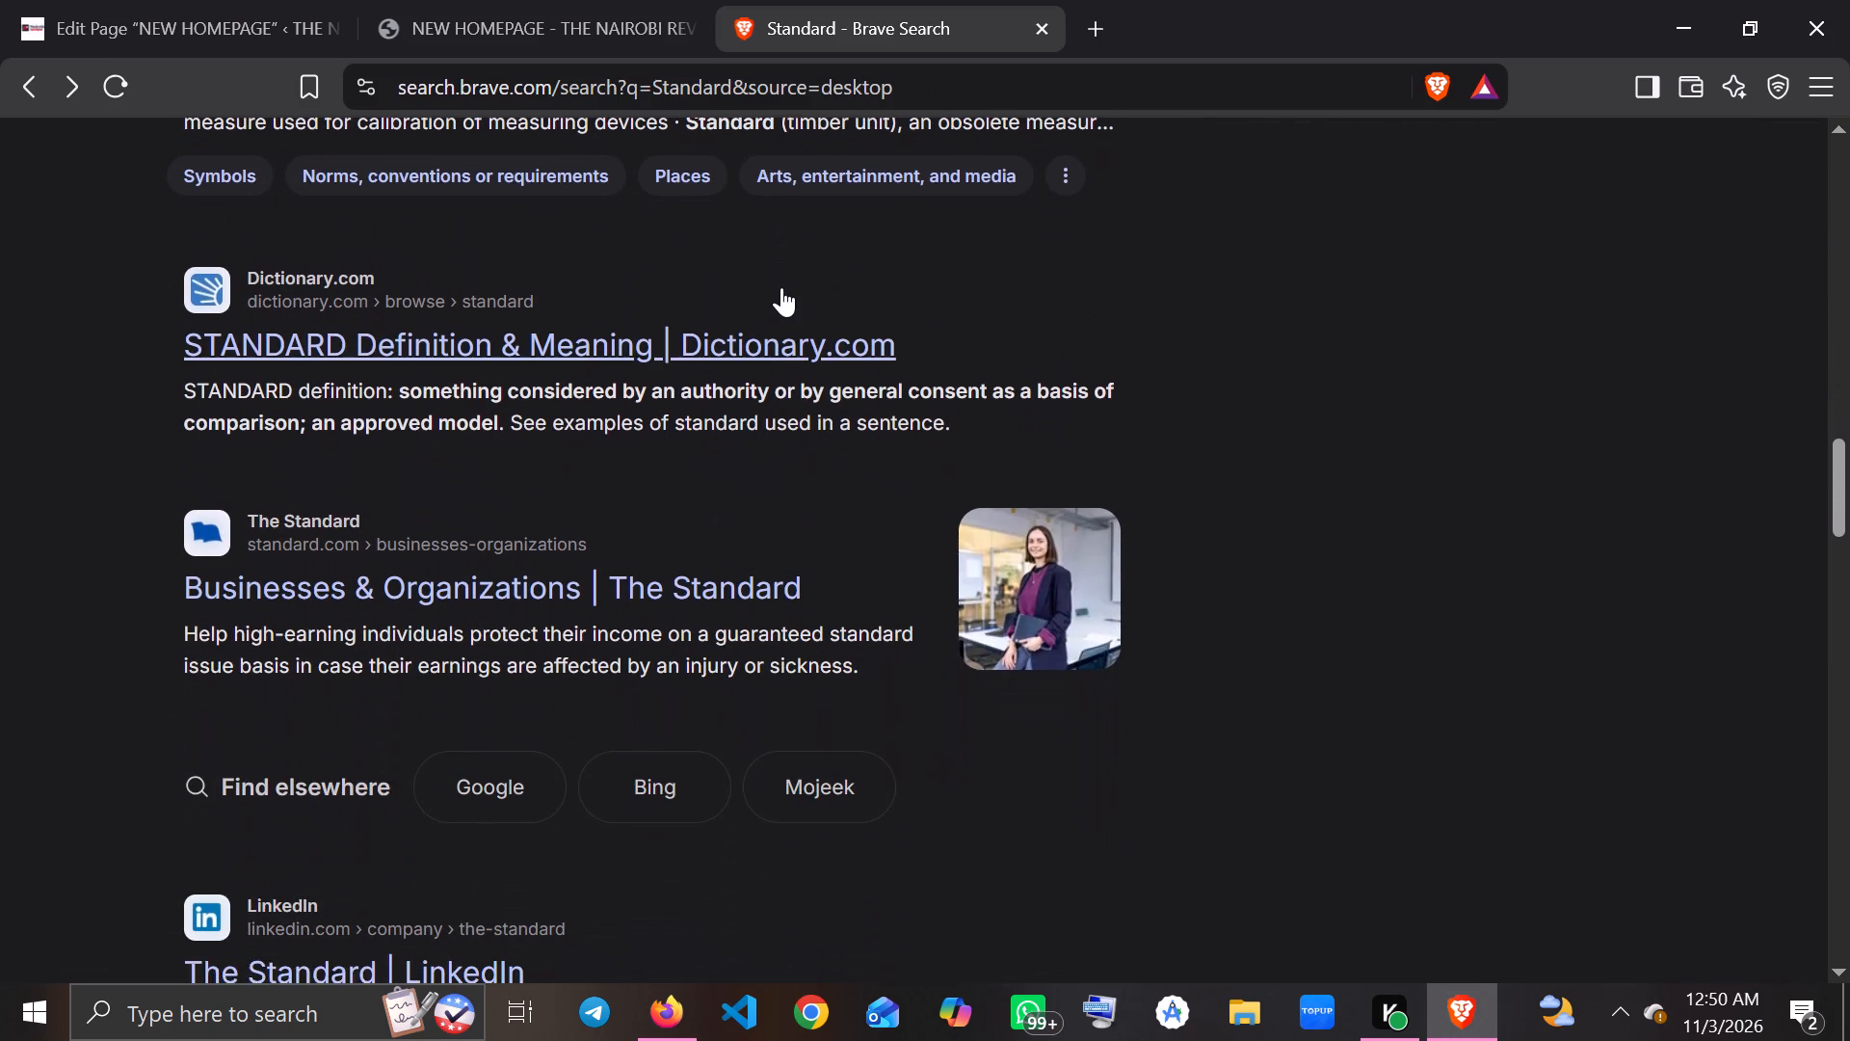
pyautogui.scroll(-1, 781, 287)
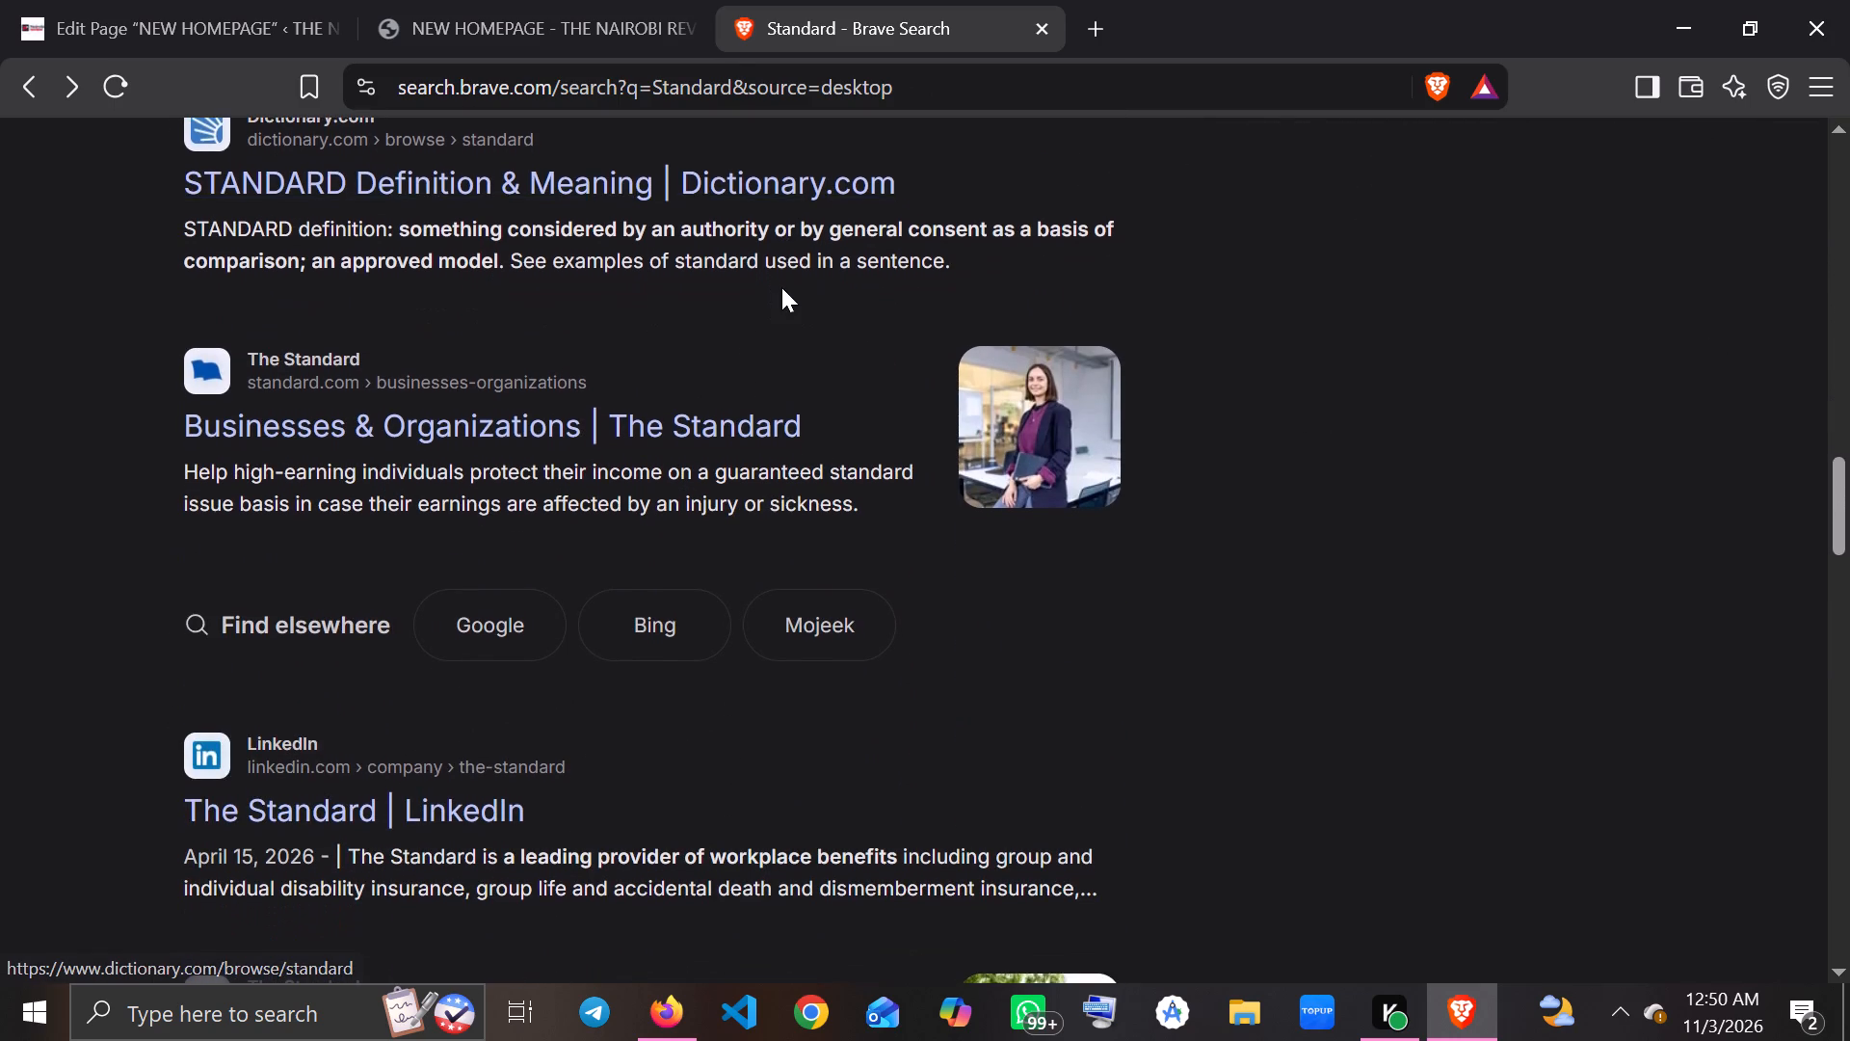
pyautogui.scroll(-4, 781, 287)
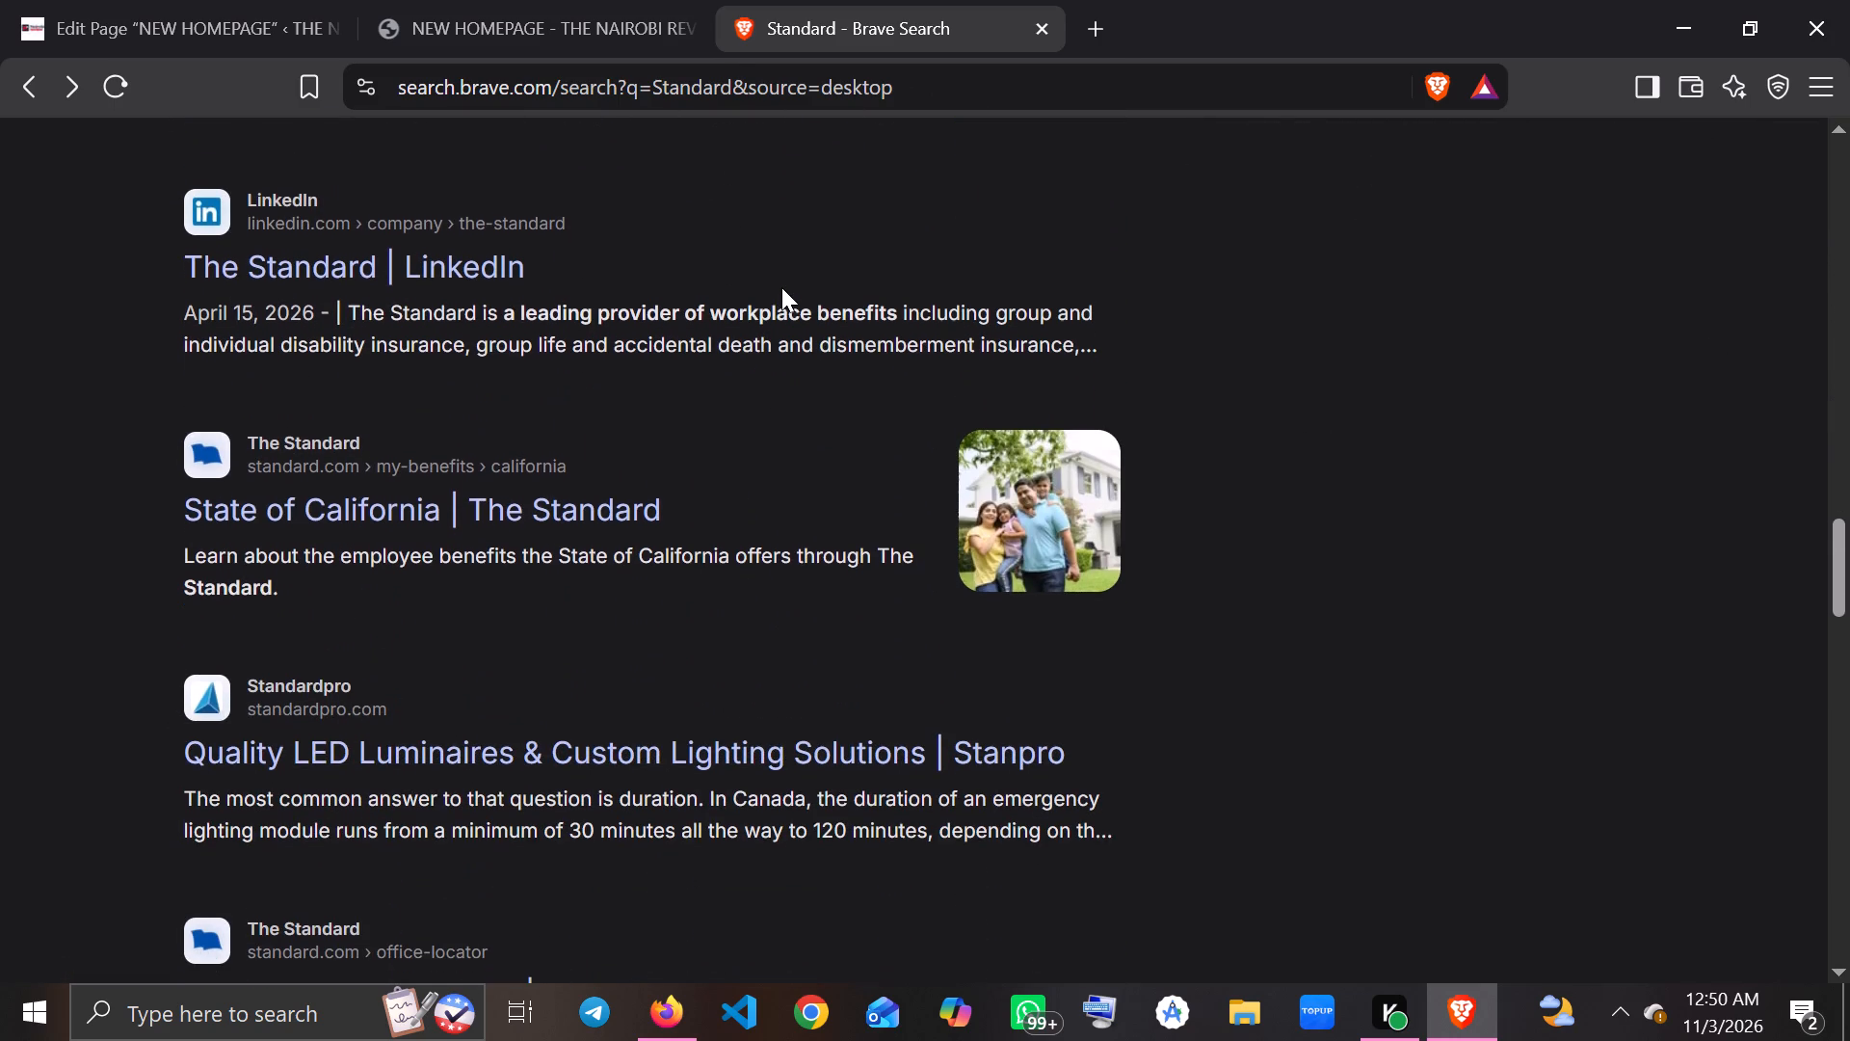
pyautogui.scroll(-6, 781, 287)
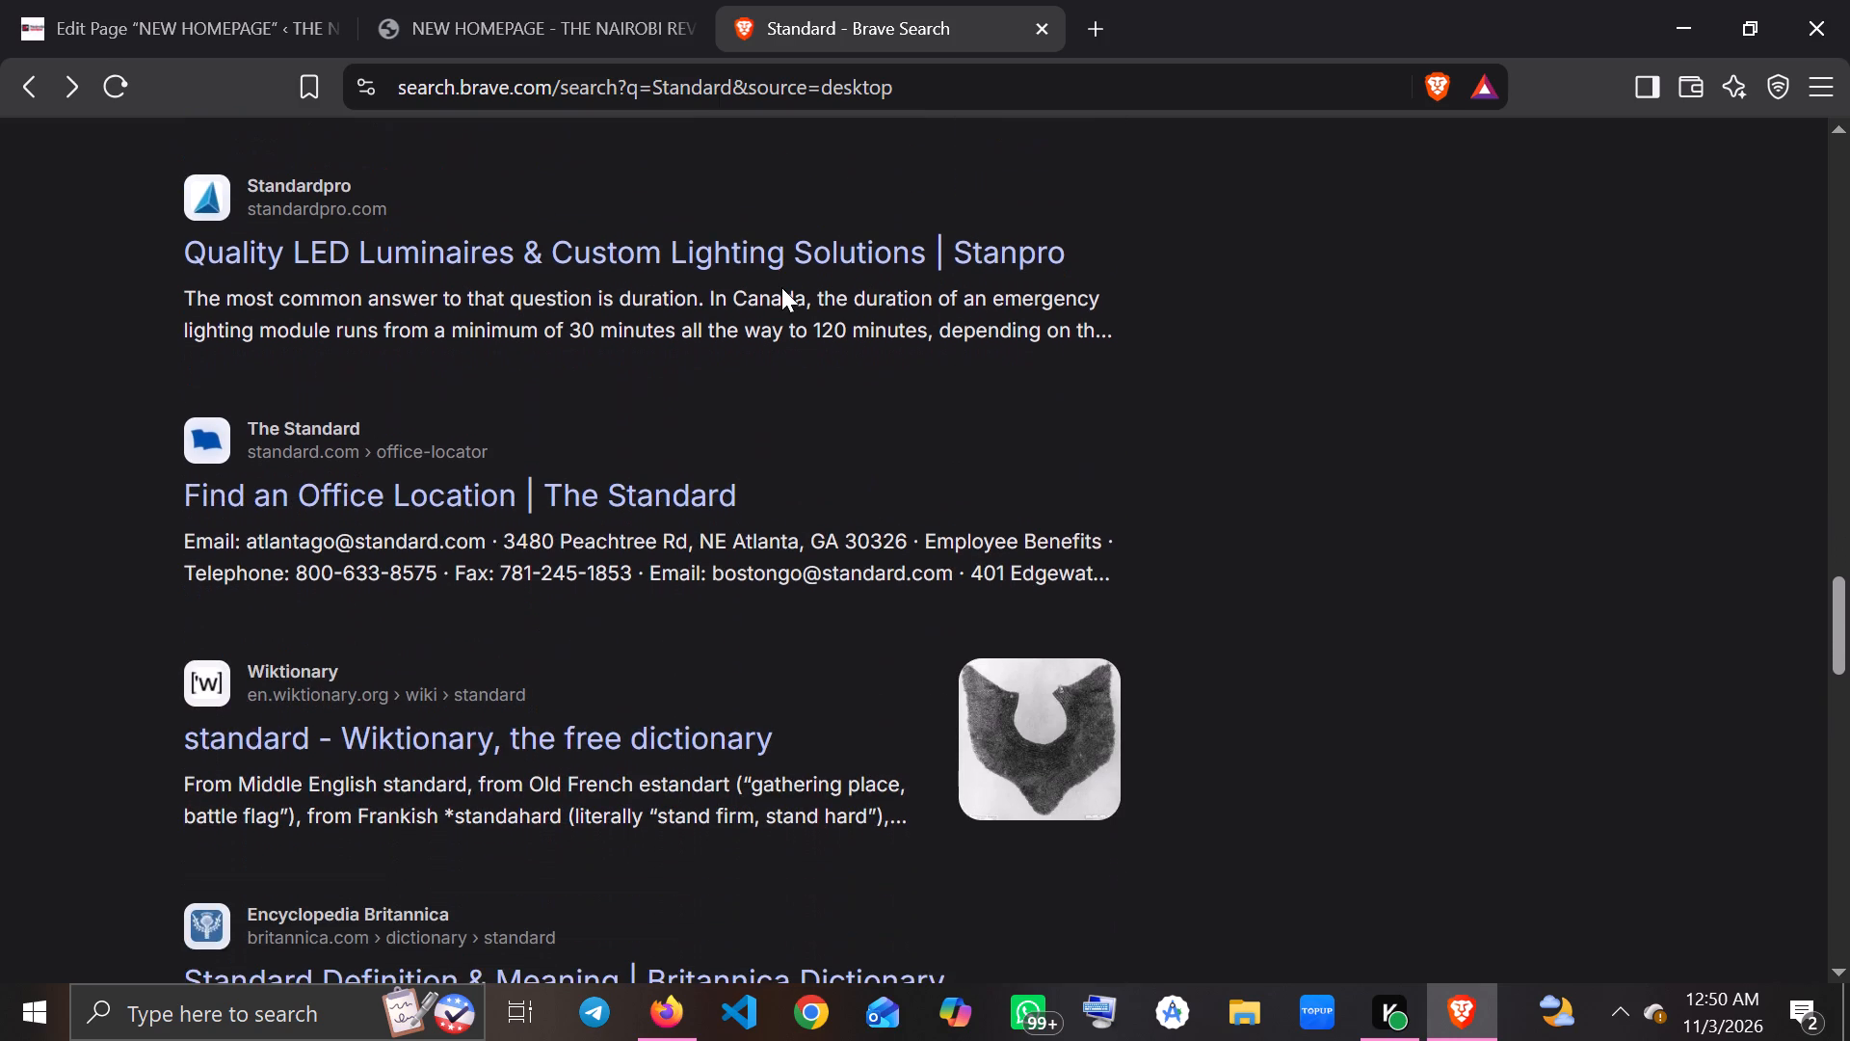
pyautogui.scroll(-6, 781, 287)
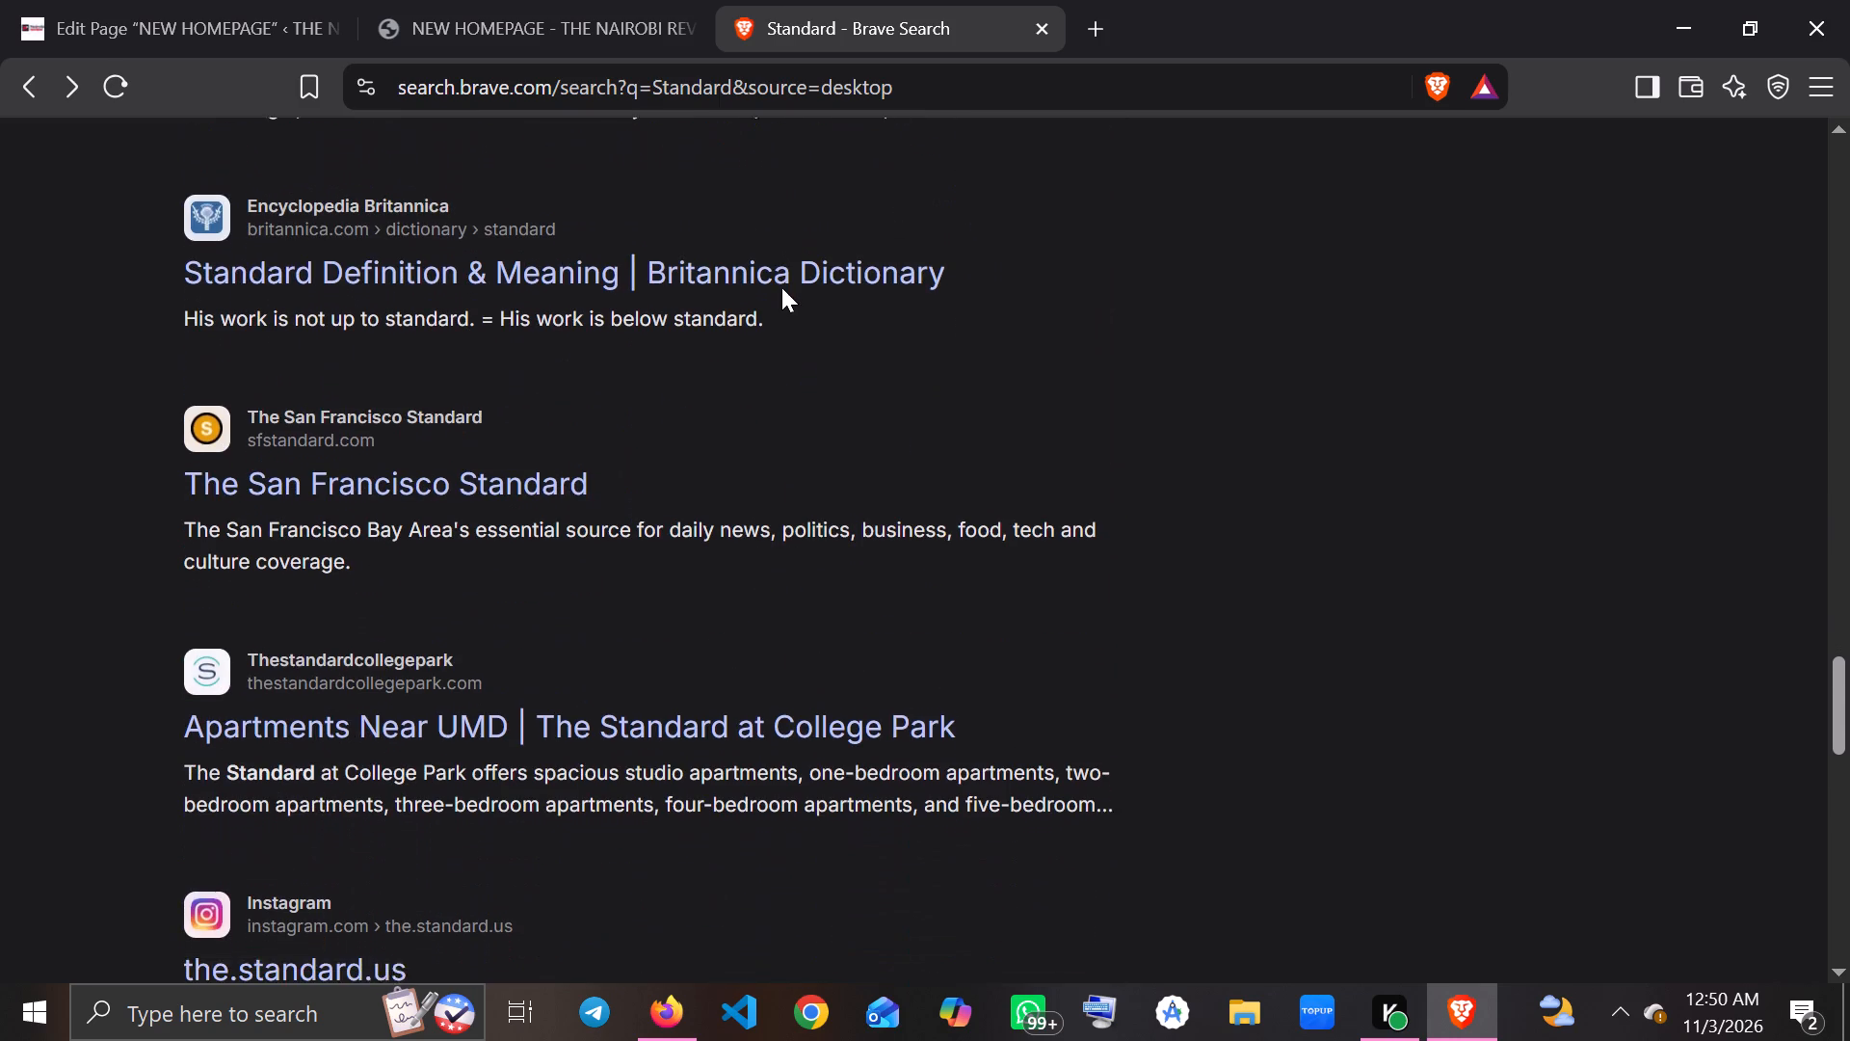
pyautogui.scroll(-3, 781, 287)
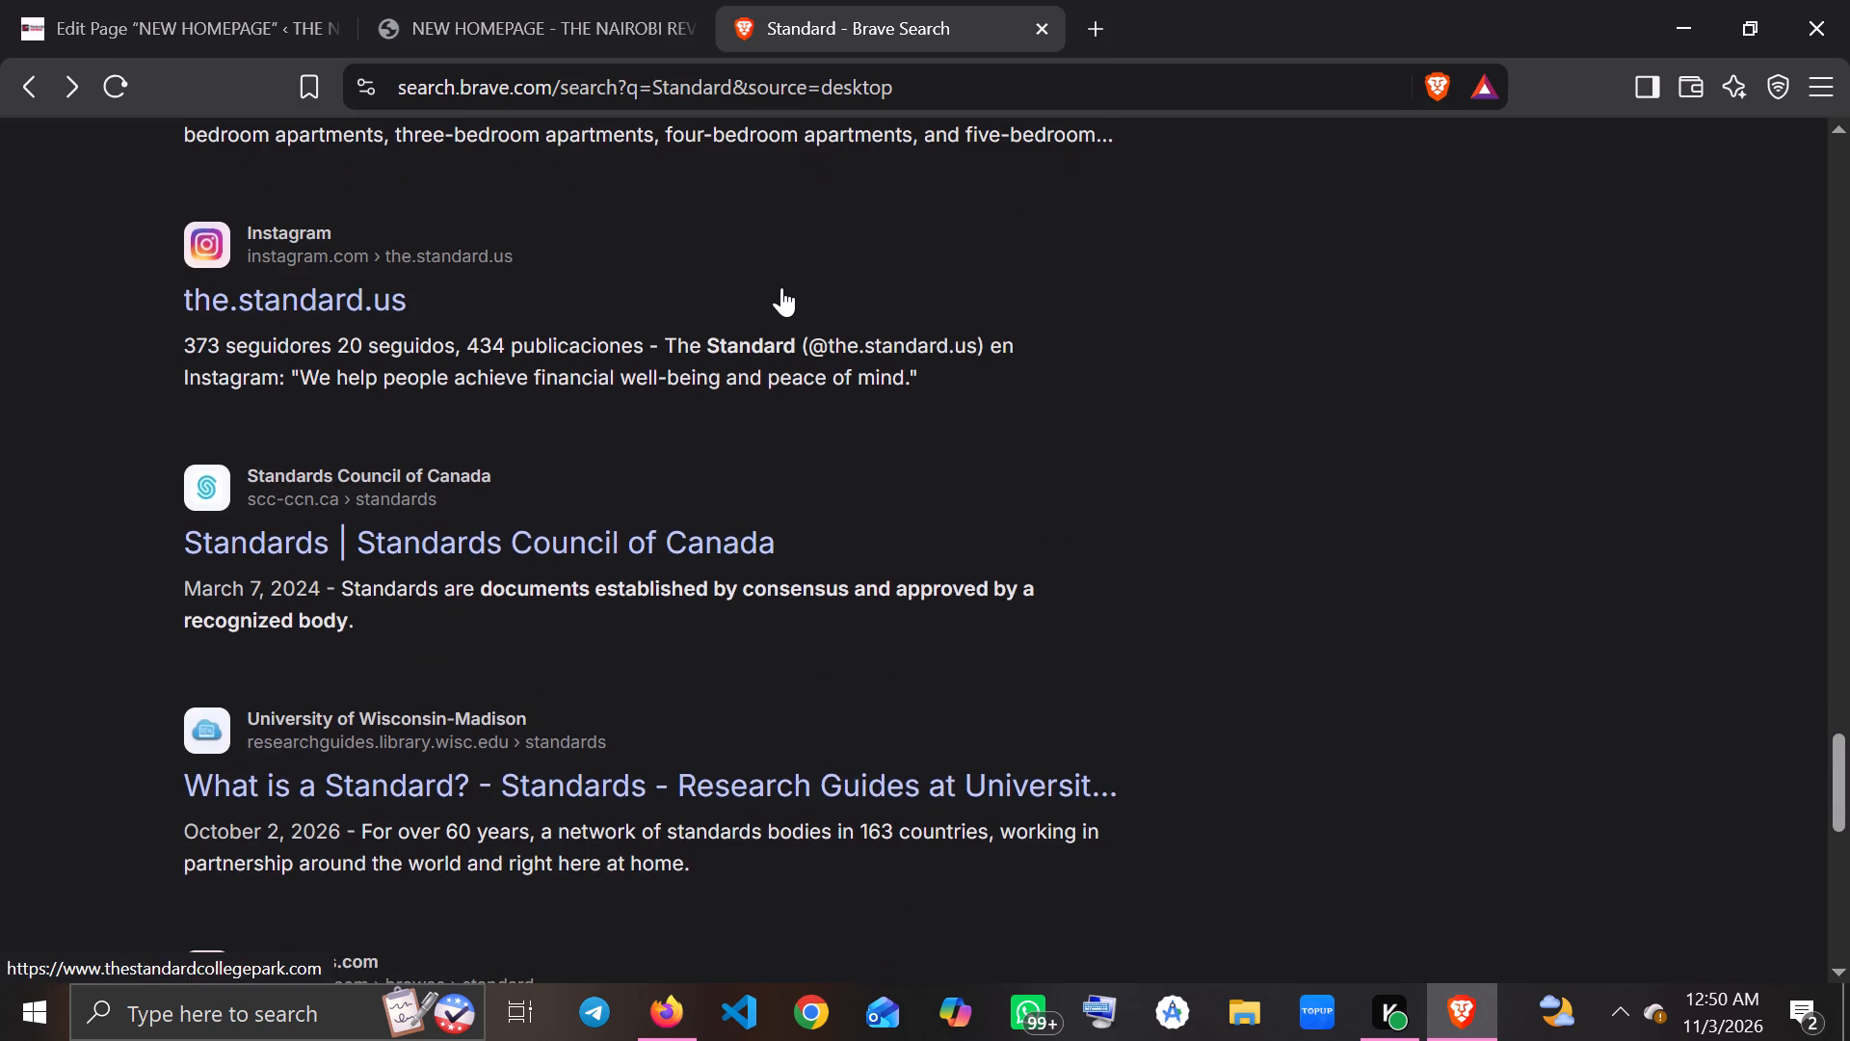
pyautogui.scroll(4, 781, 287)
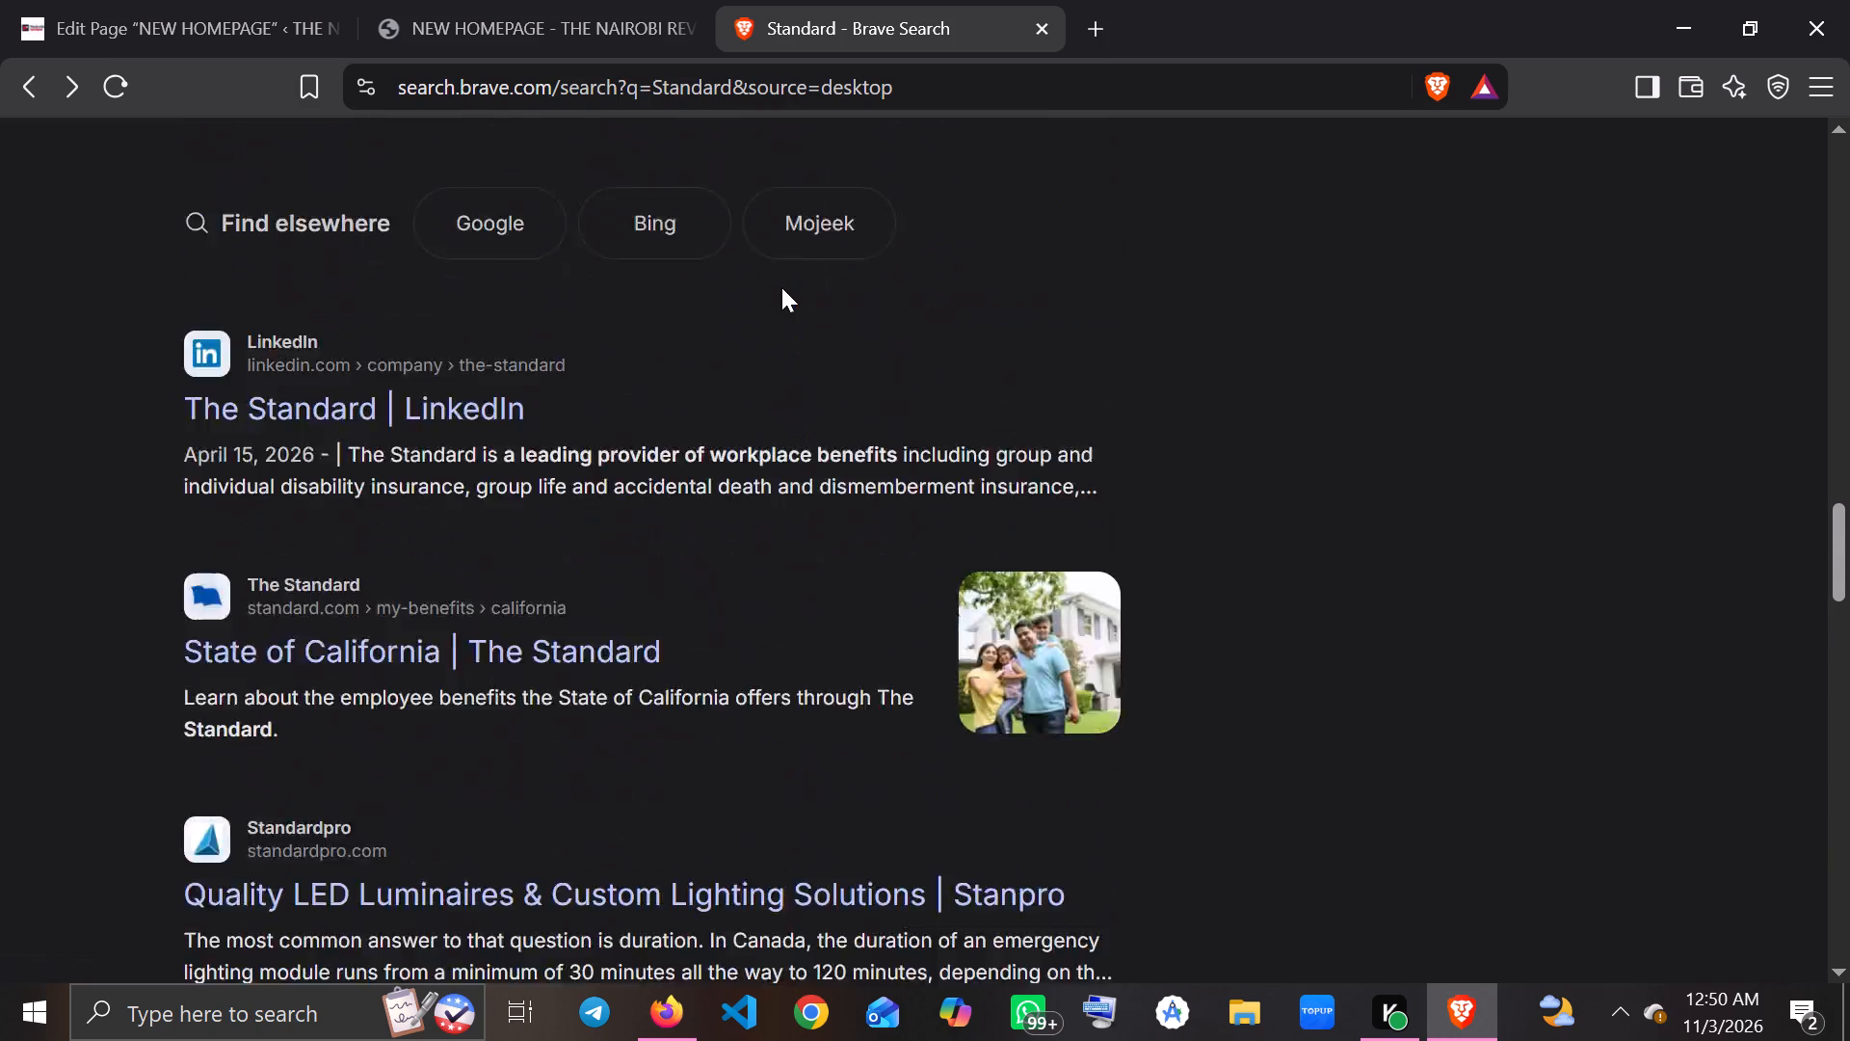
pyautogui.scroll(10, 781, 287)
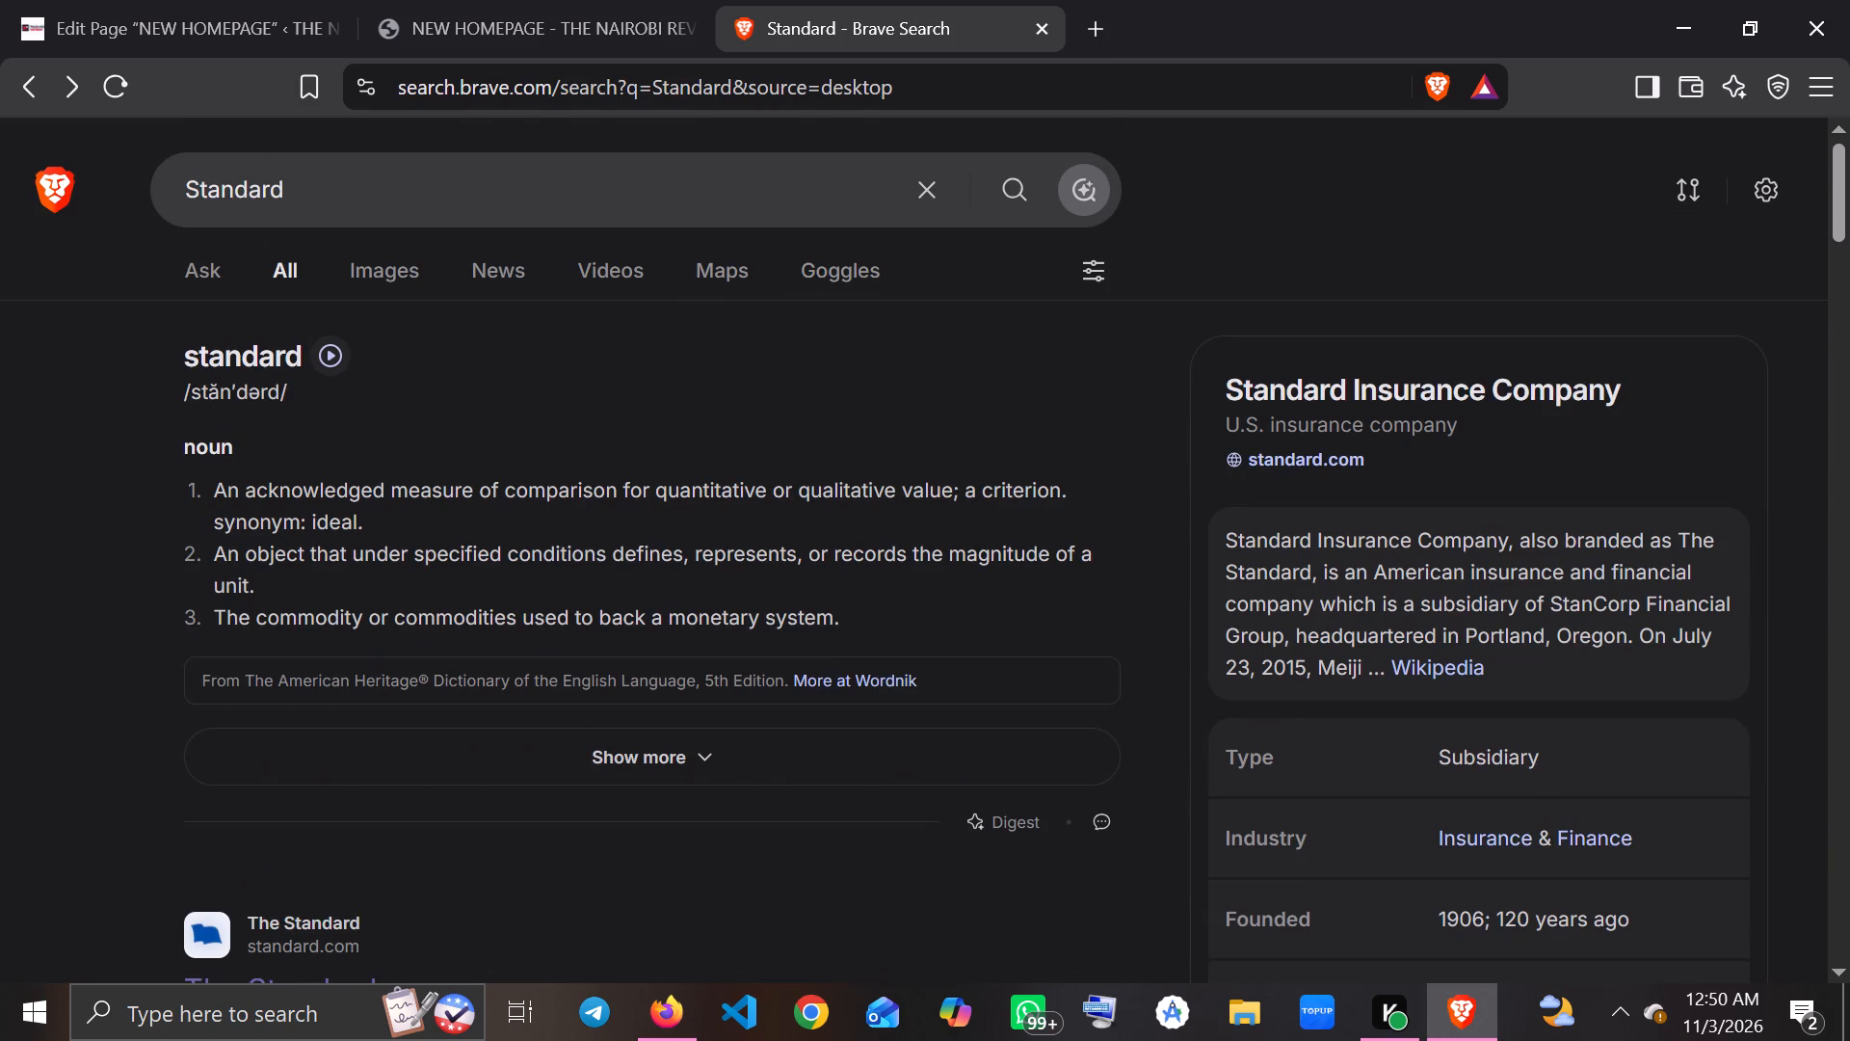
# Refine the web search to "Standard news kenya".
pyautogui.click(710, 161)
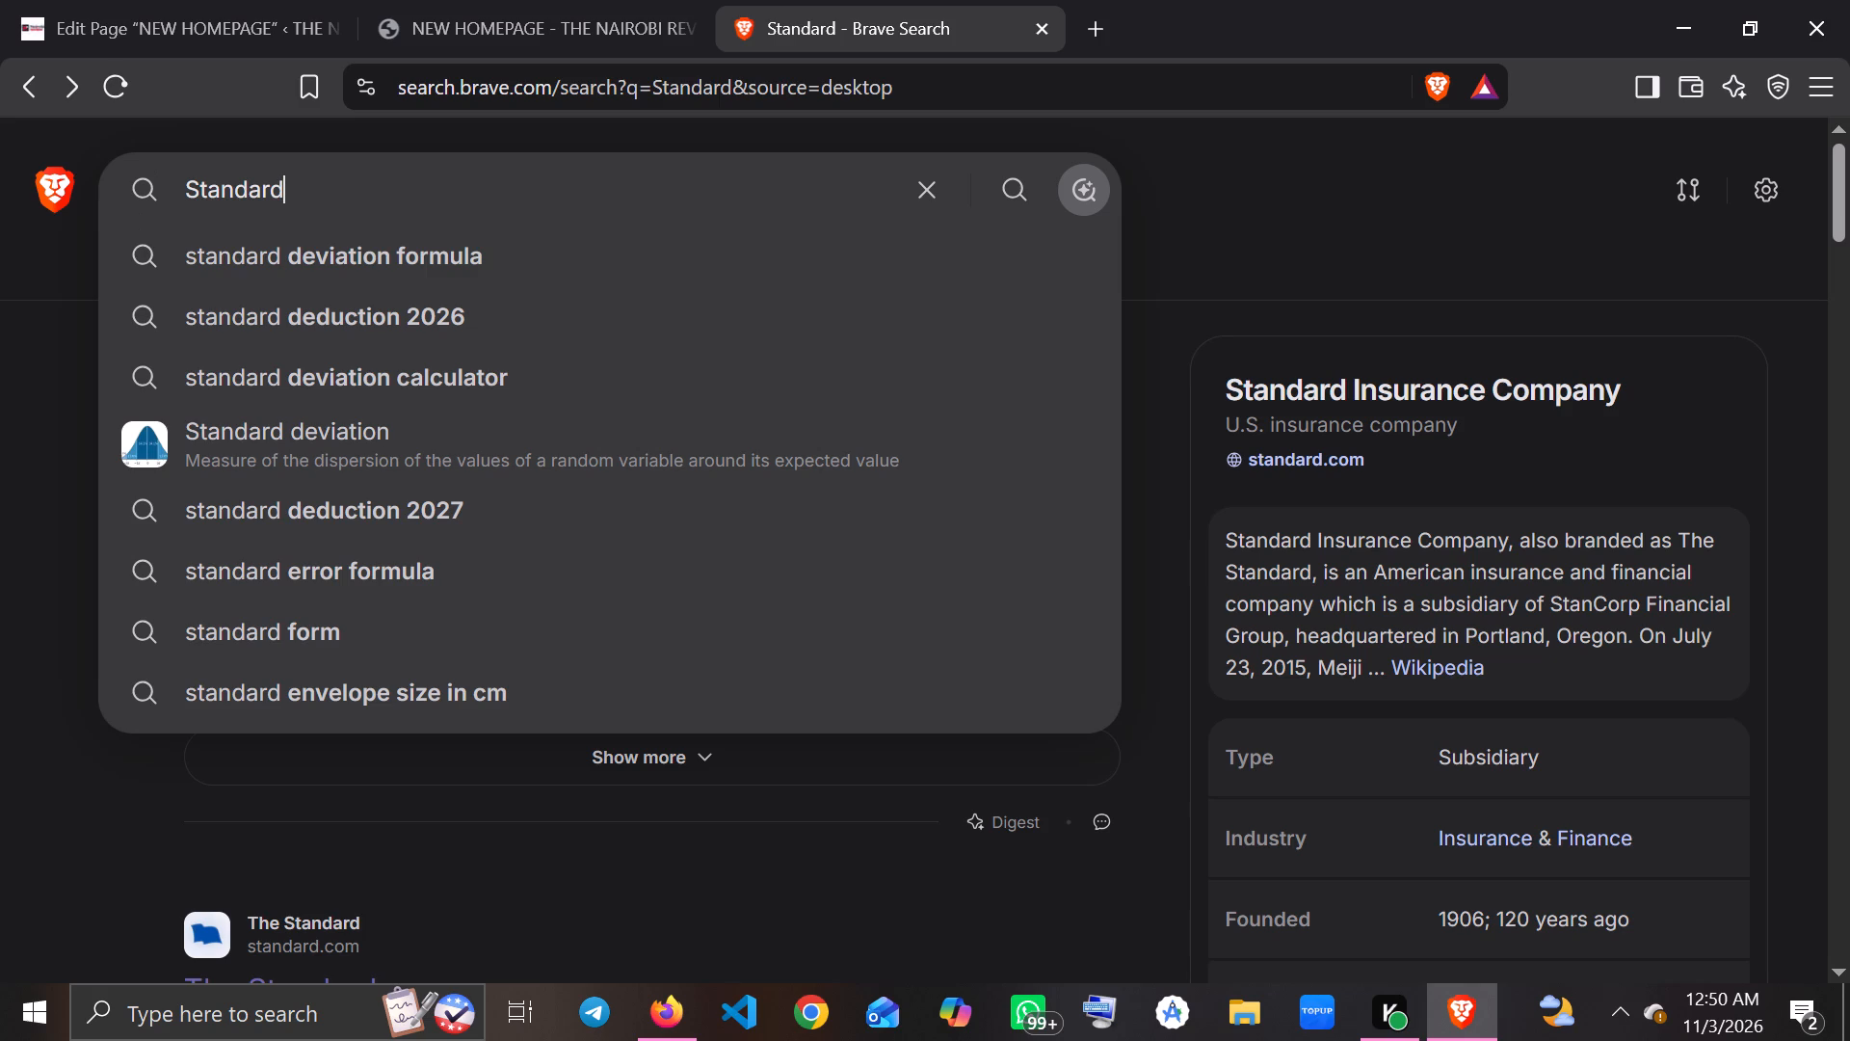
pyautogui.press('space')
pyautogui.write('news')
pyautogui.press('space')
pyautogui.write('kenya')
pyautogui.press('Return')
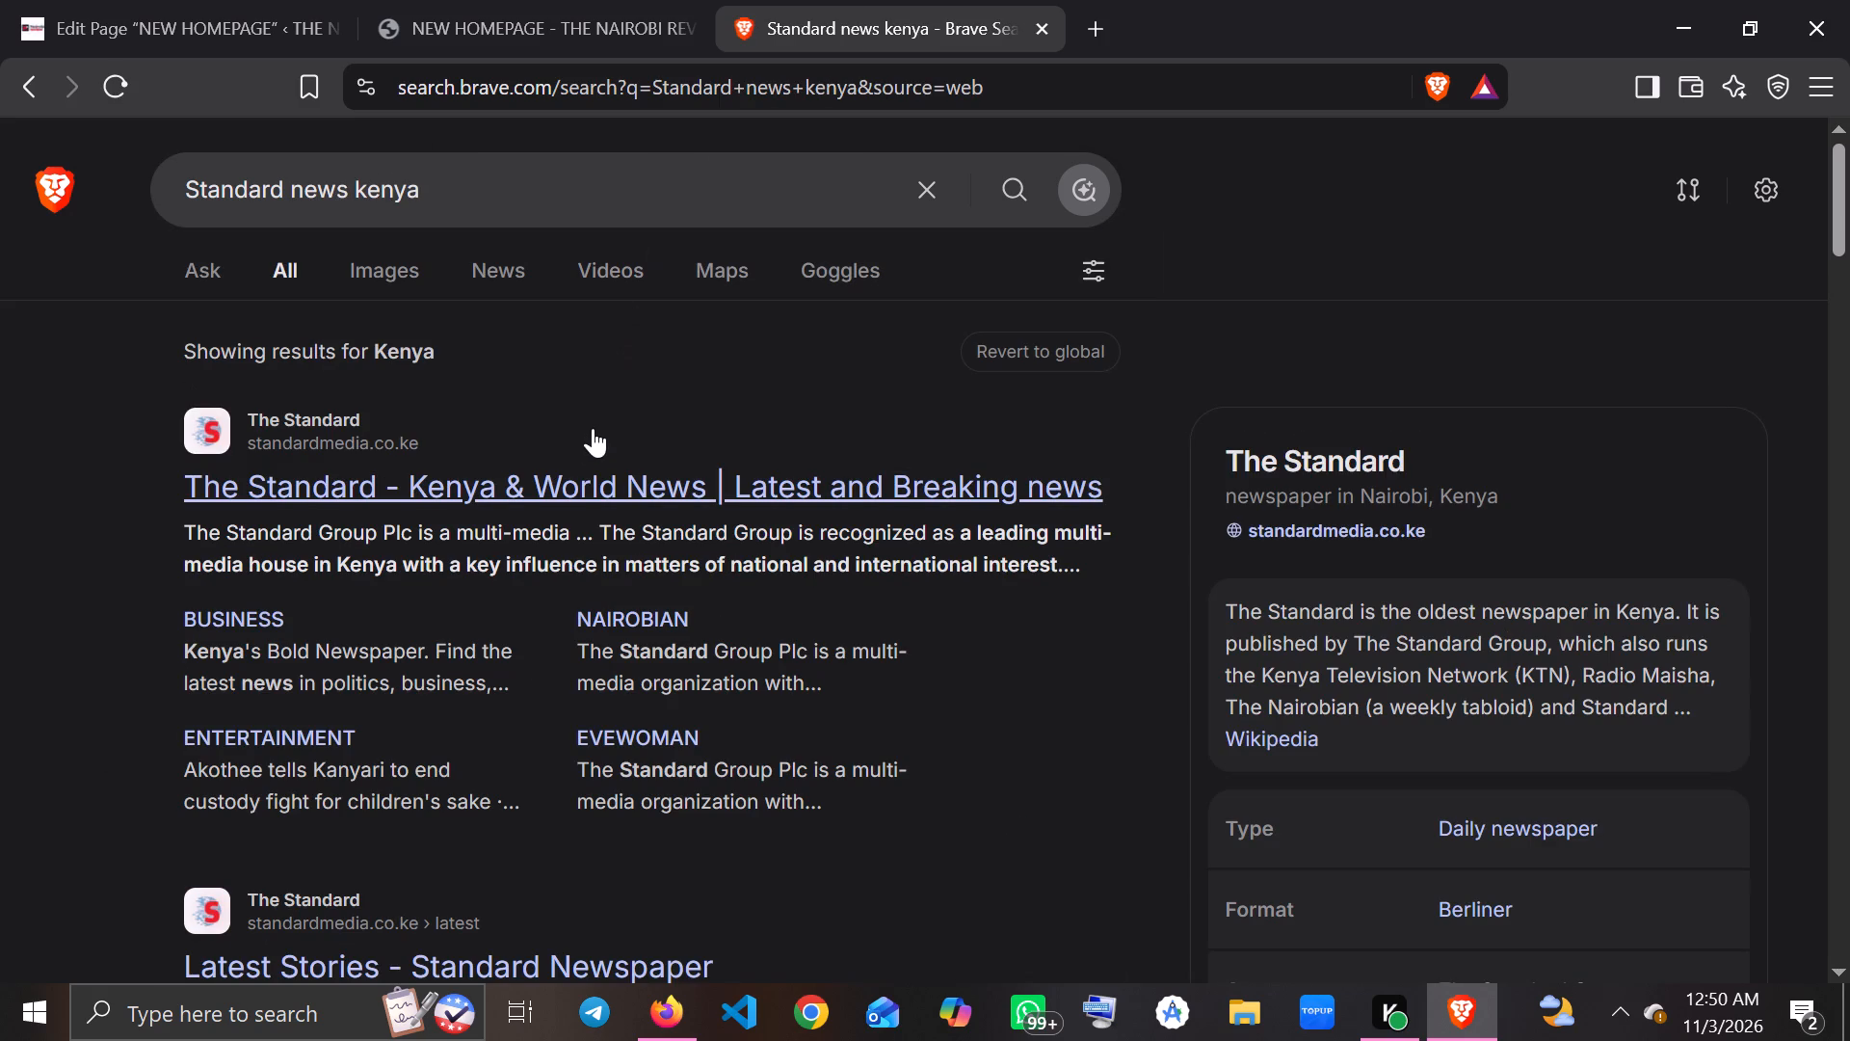
# Open The Standard's Kenyan news site, standardmedia.co.ke, from the search results and allow its notifications.
pyautogui.click(584, 477)
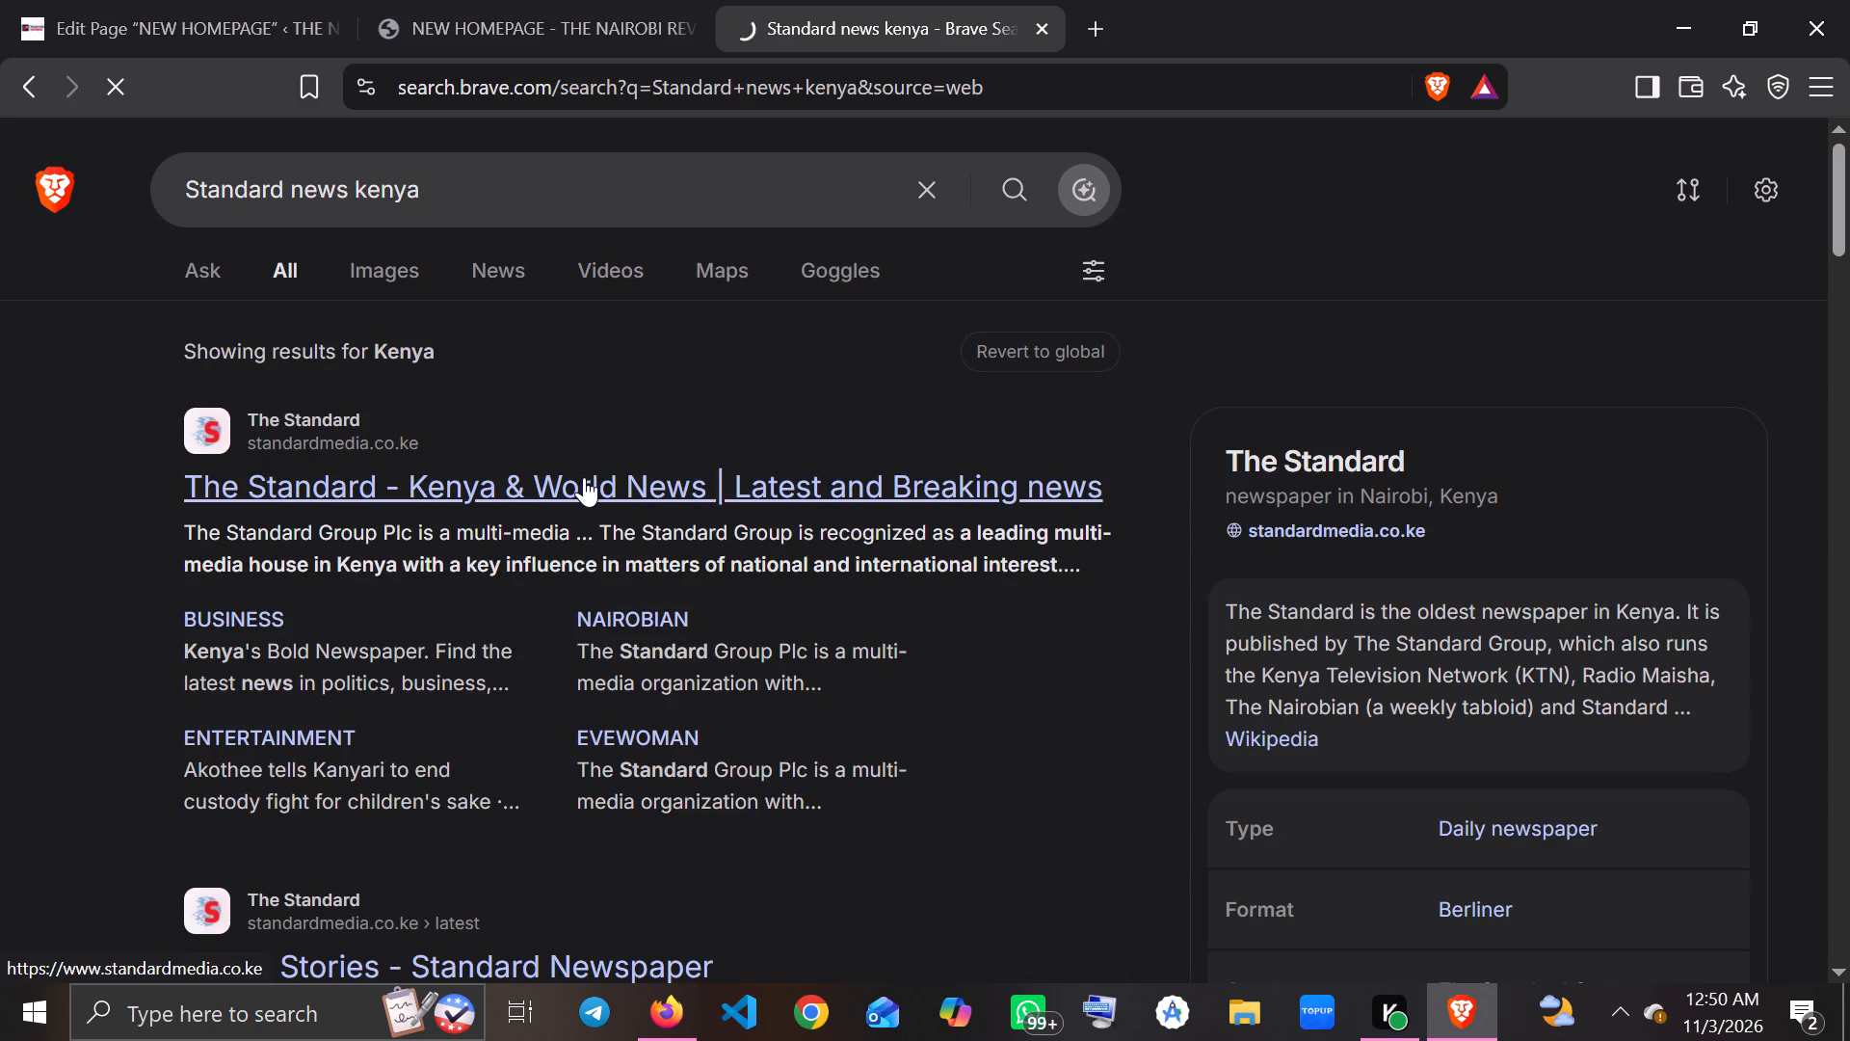
pyautogui.scroll(-1, 584, 477)
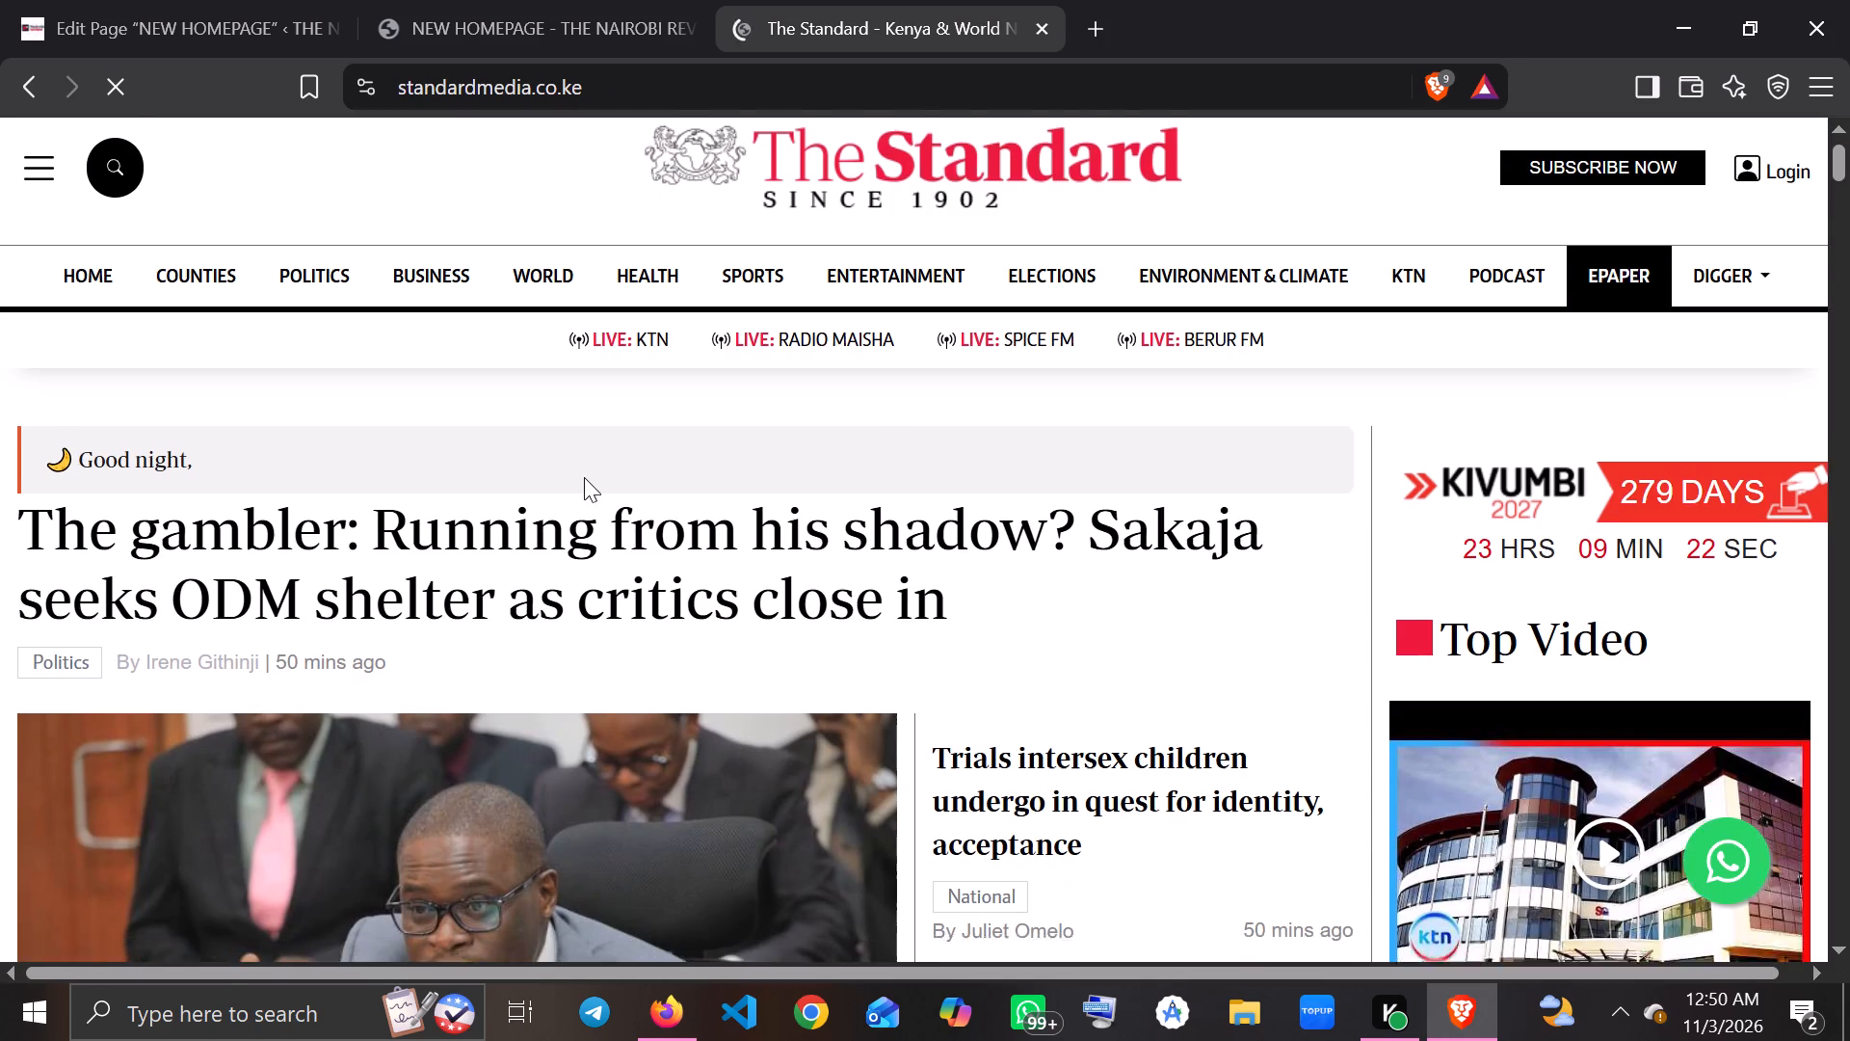
pyautogui.scroll(-3, 584, 477)
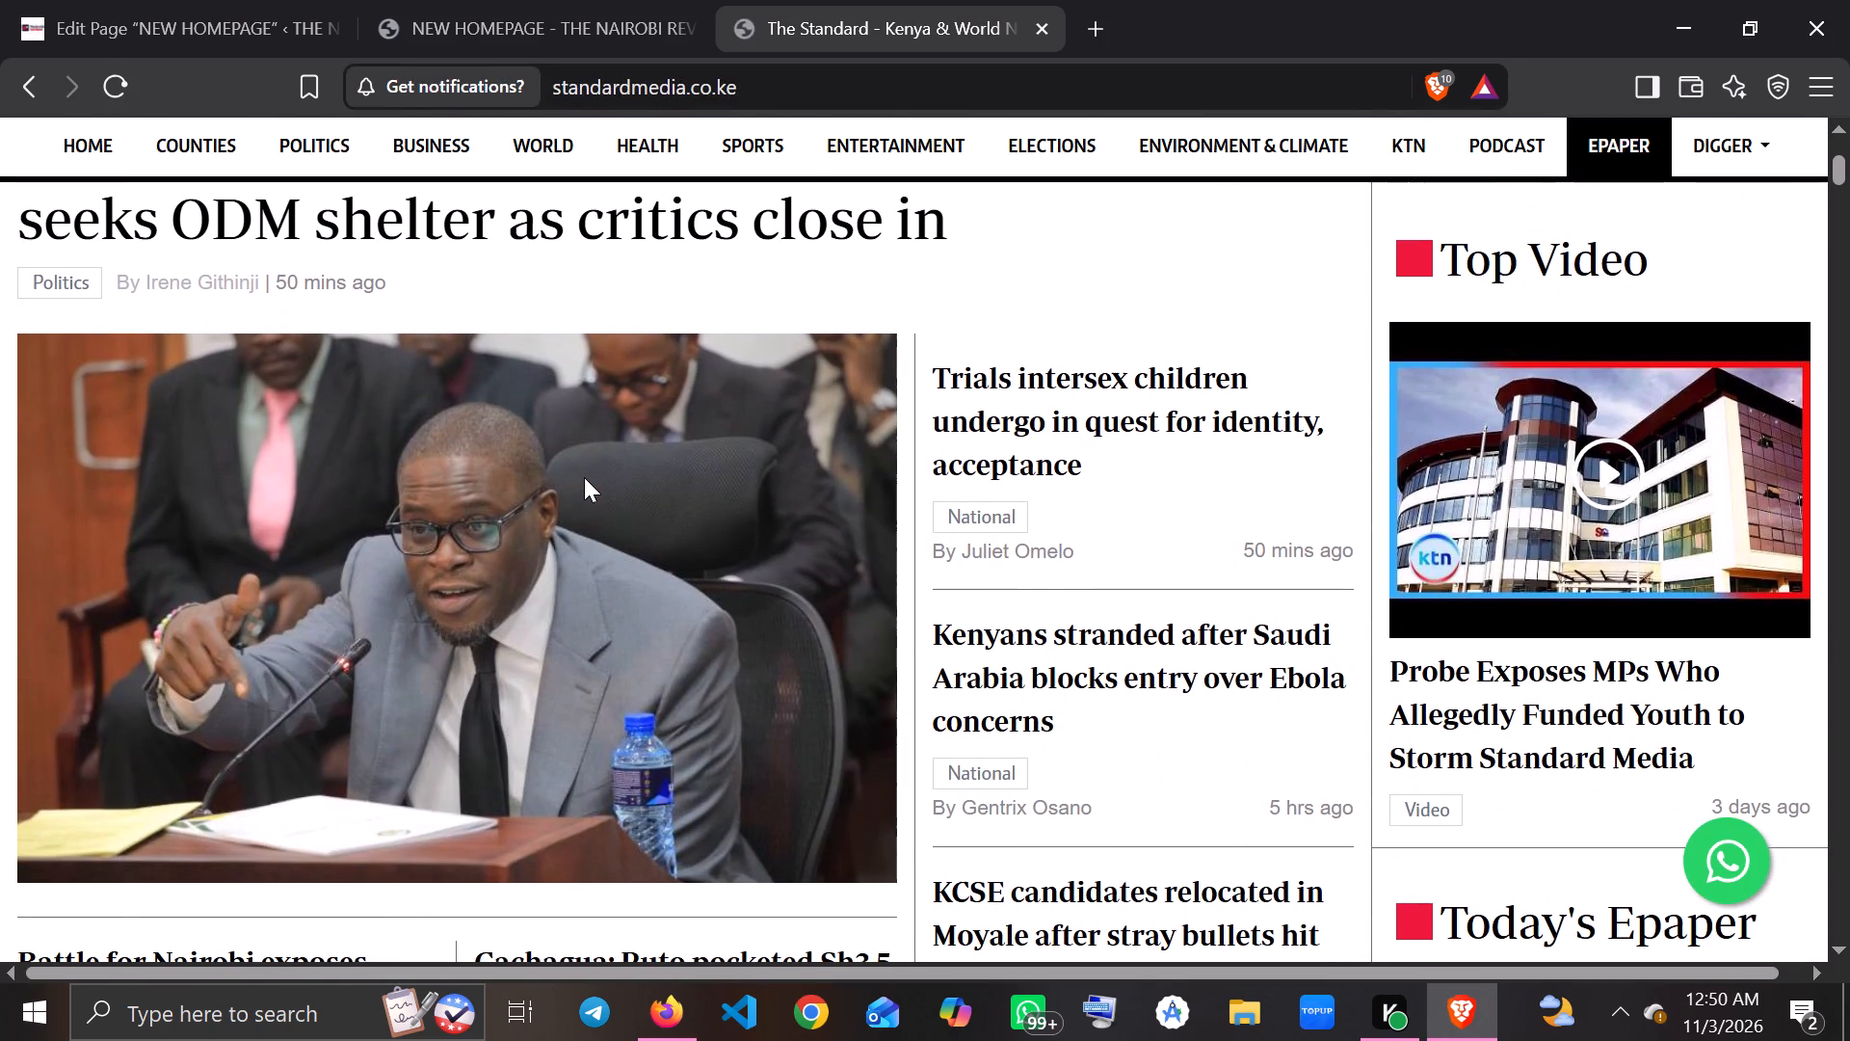
pyautogui.scroll(-3, 584, 477)
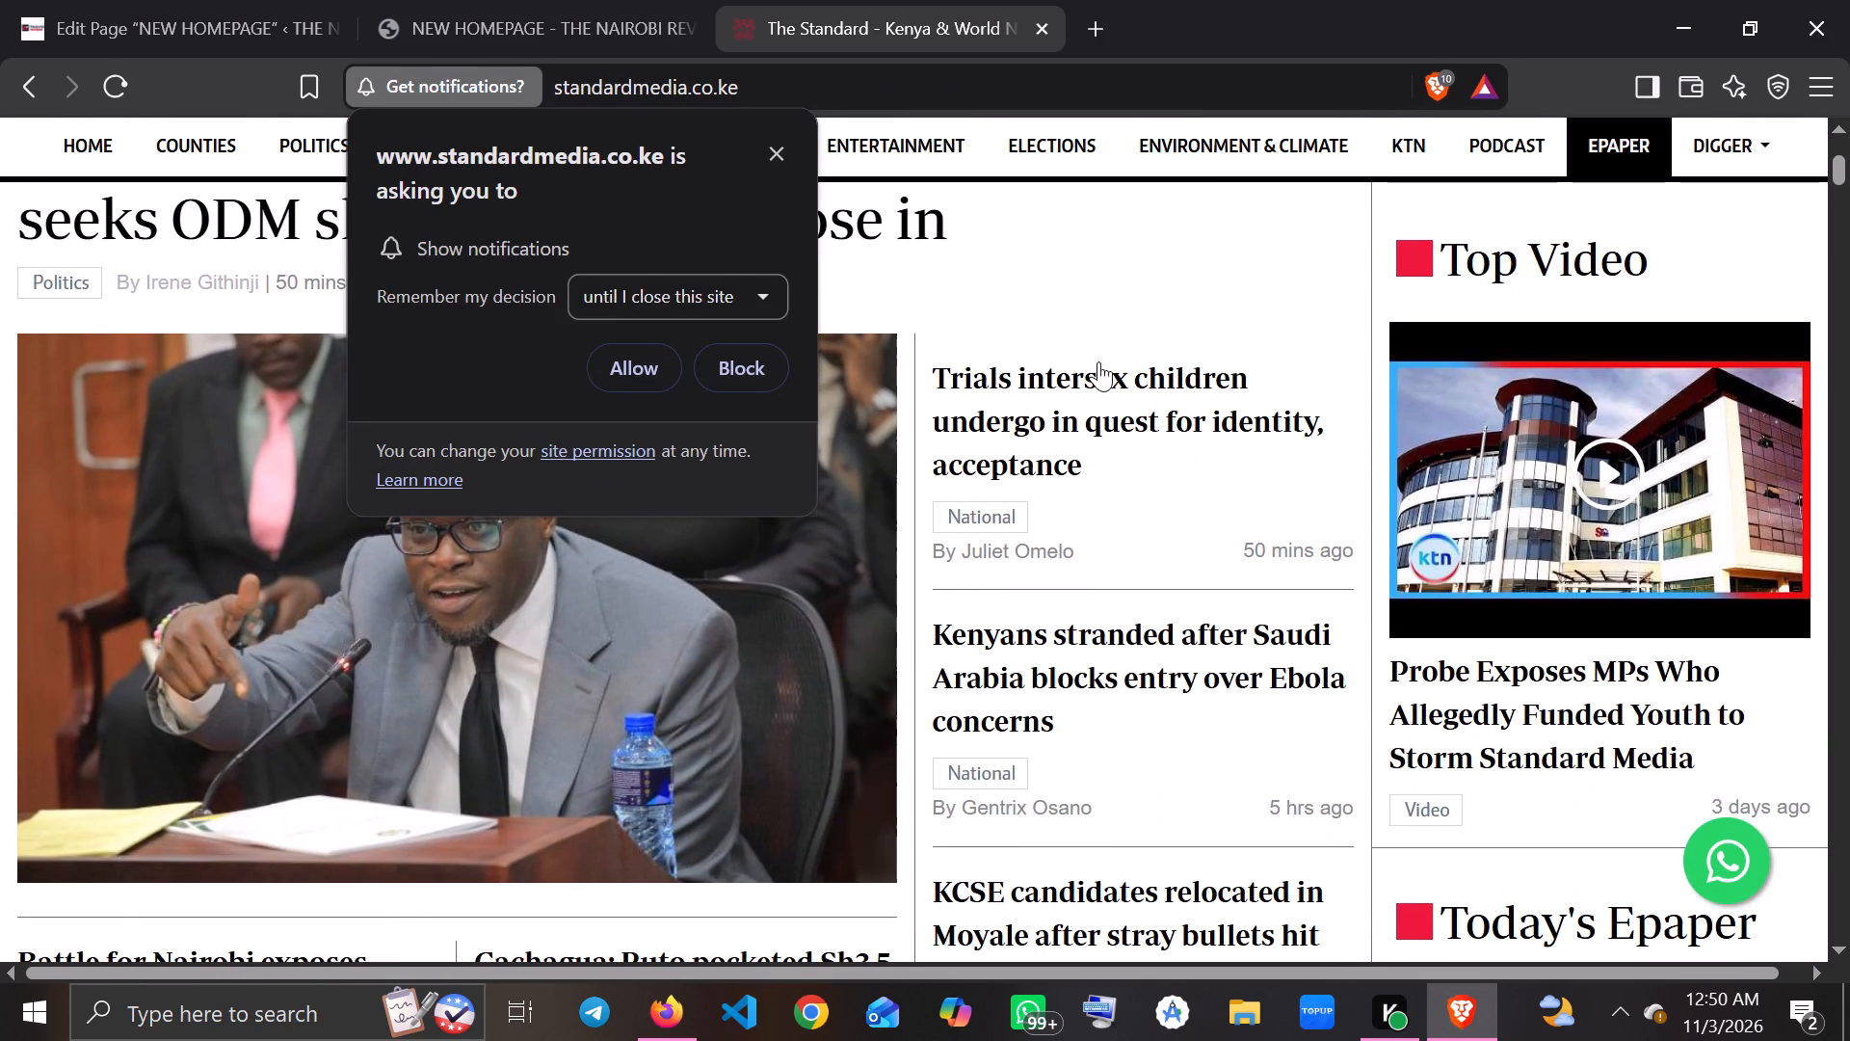
pyautogui.click(639, 377)
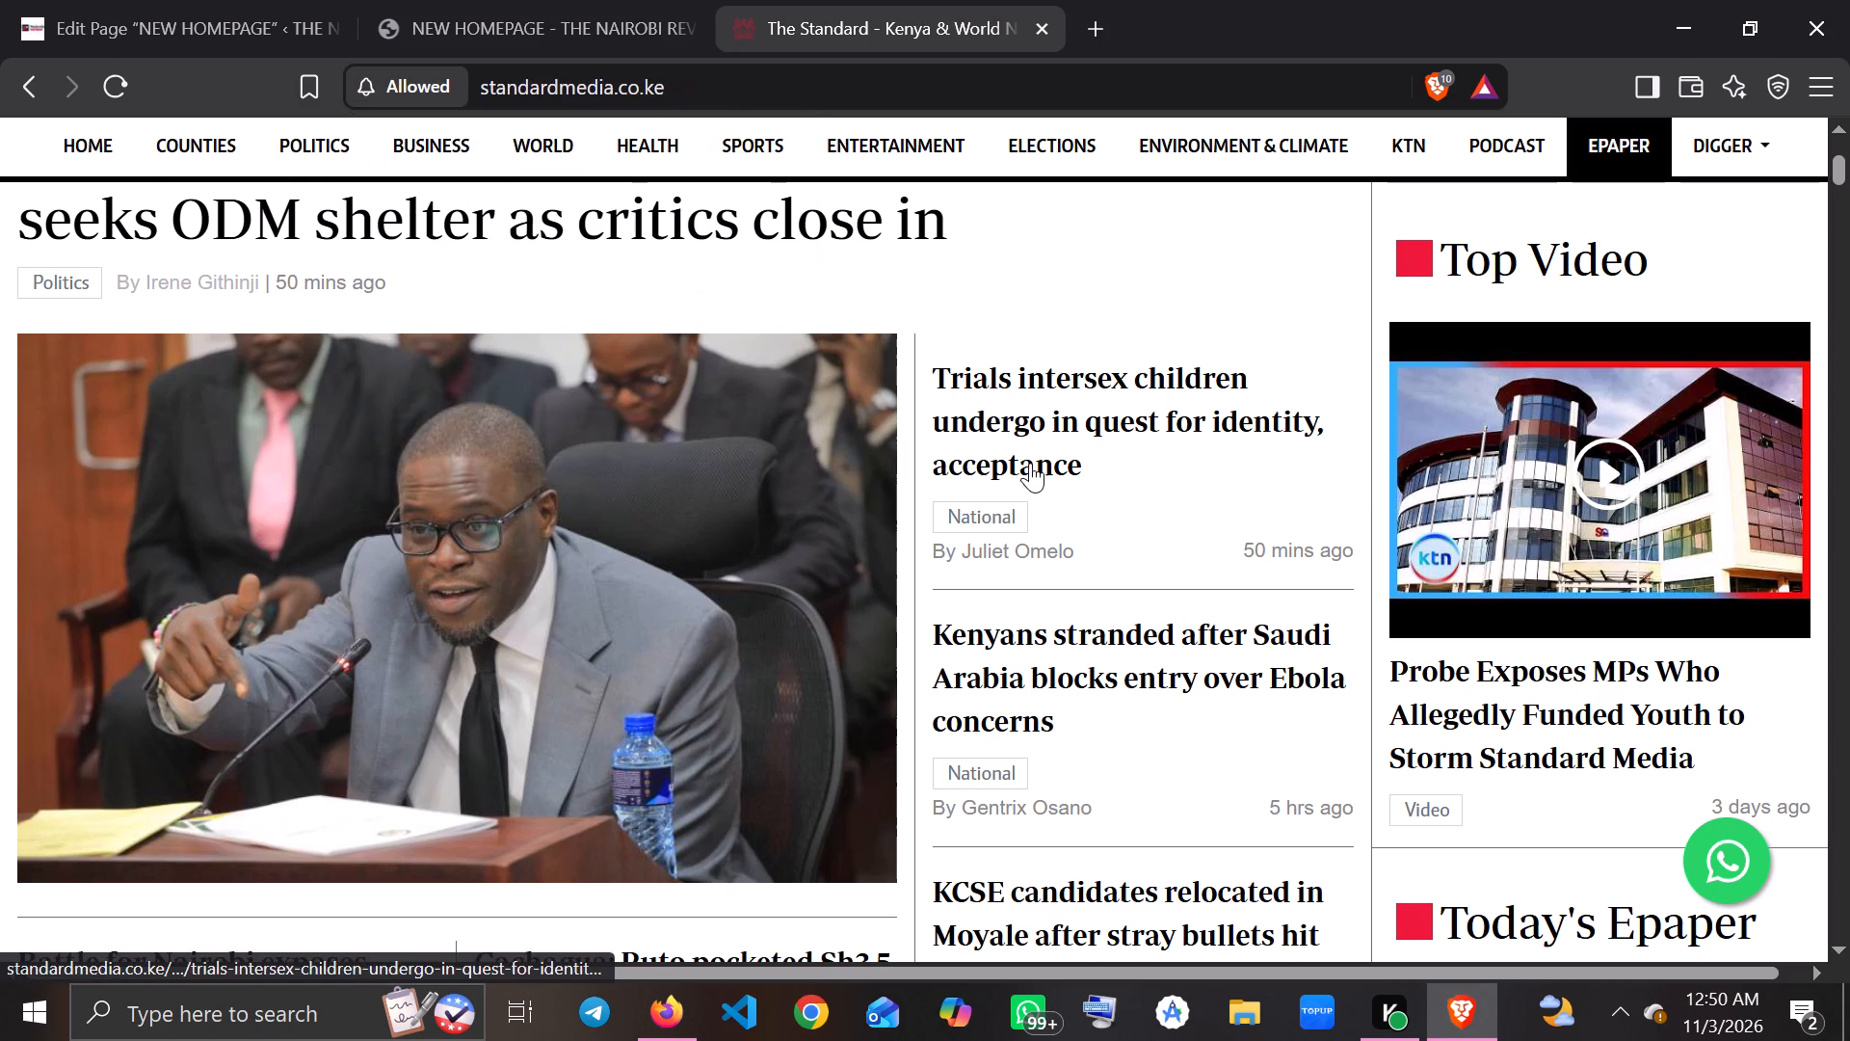
# Examine The Standard's homepage layout from the lead story and sidebar through the Latest and Trending sections to In case you missed it.
pyautogui.scroll(-2, 1030, 463)
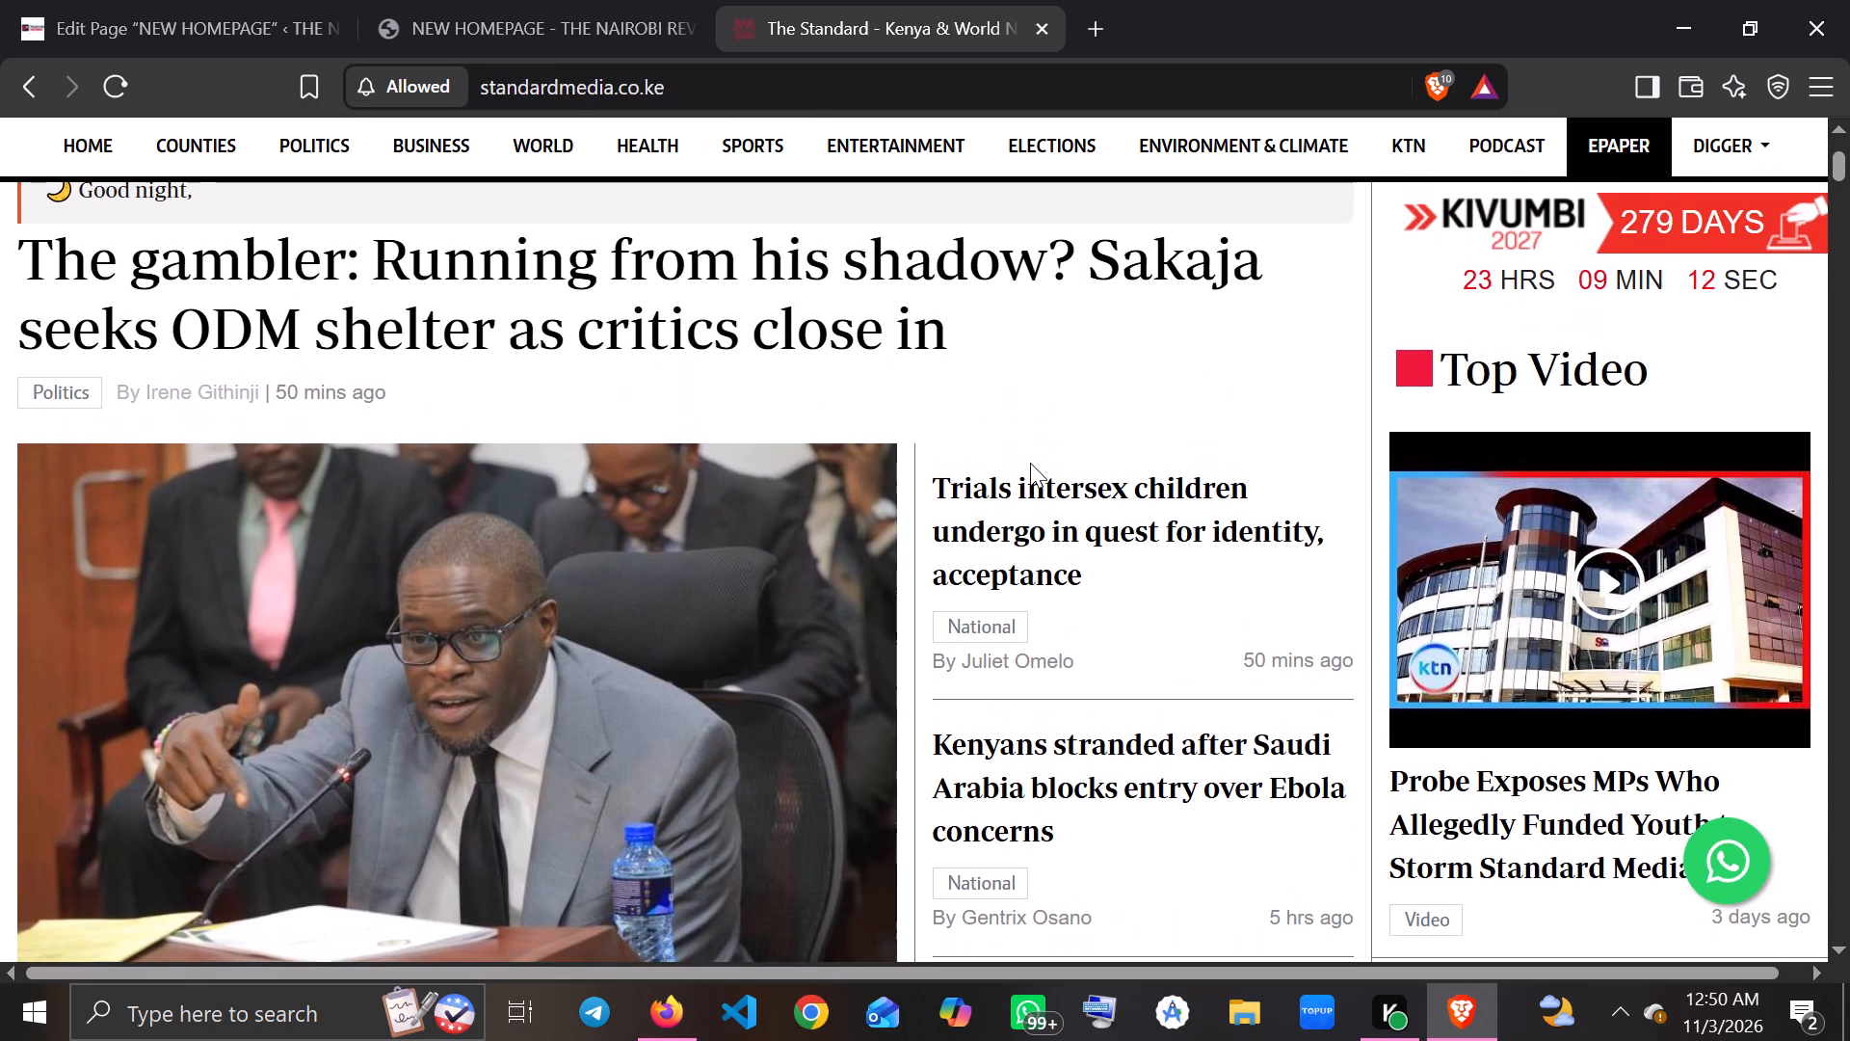
pyautogui.scroll(-3, 1030, 463)
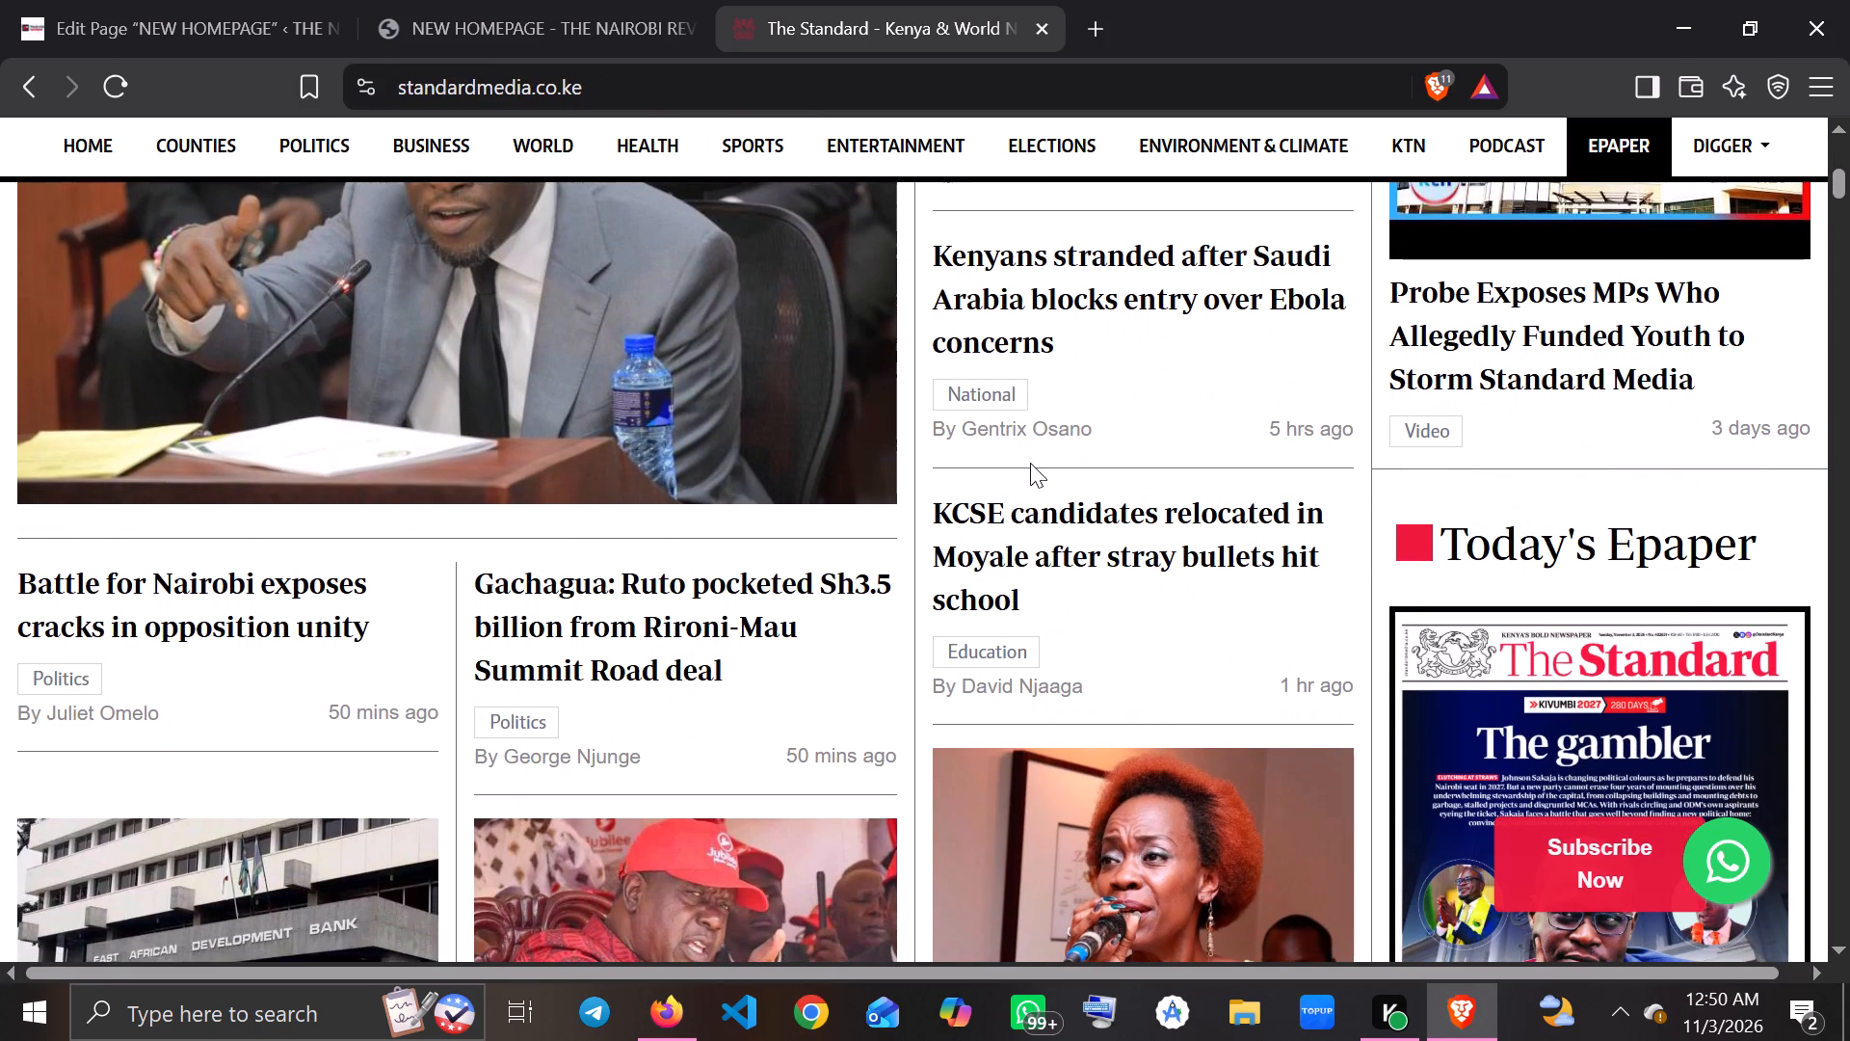
pyautogui.scroll(-3, 1030, 463)
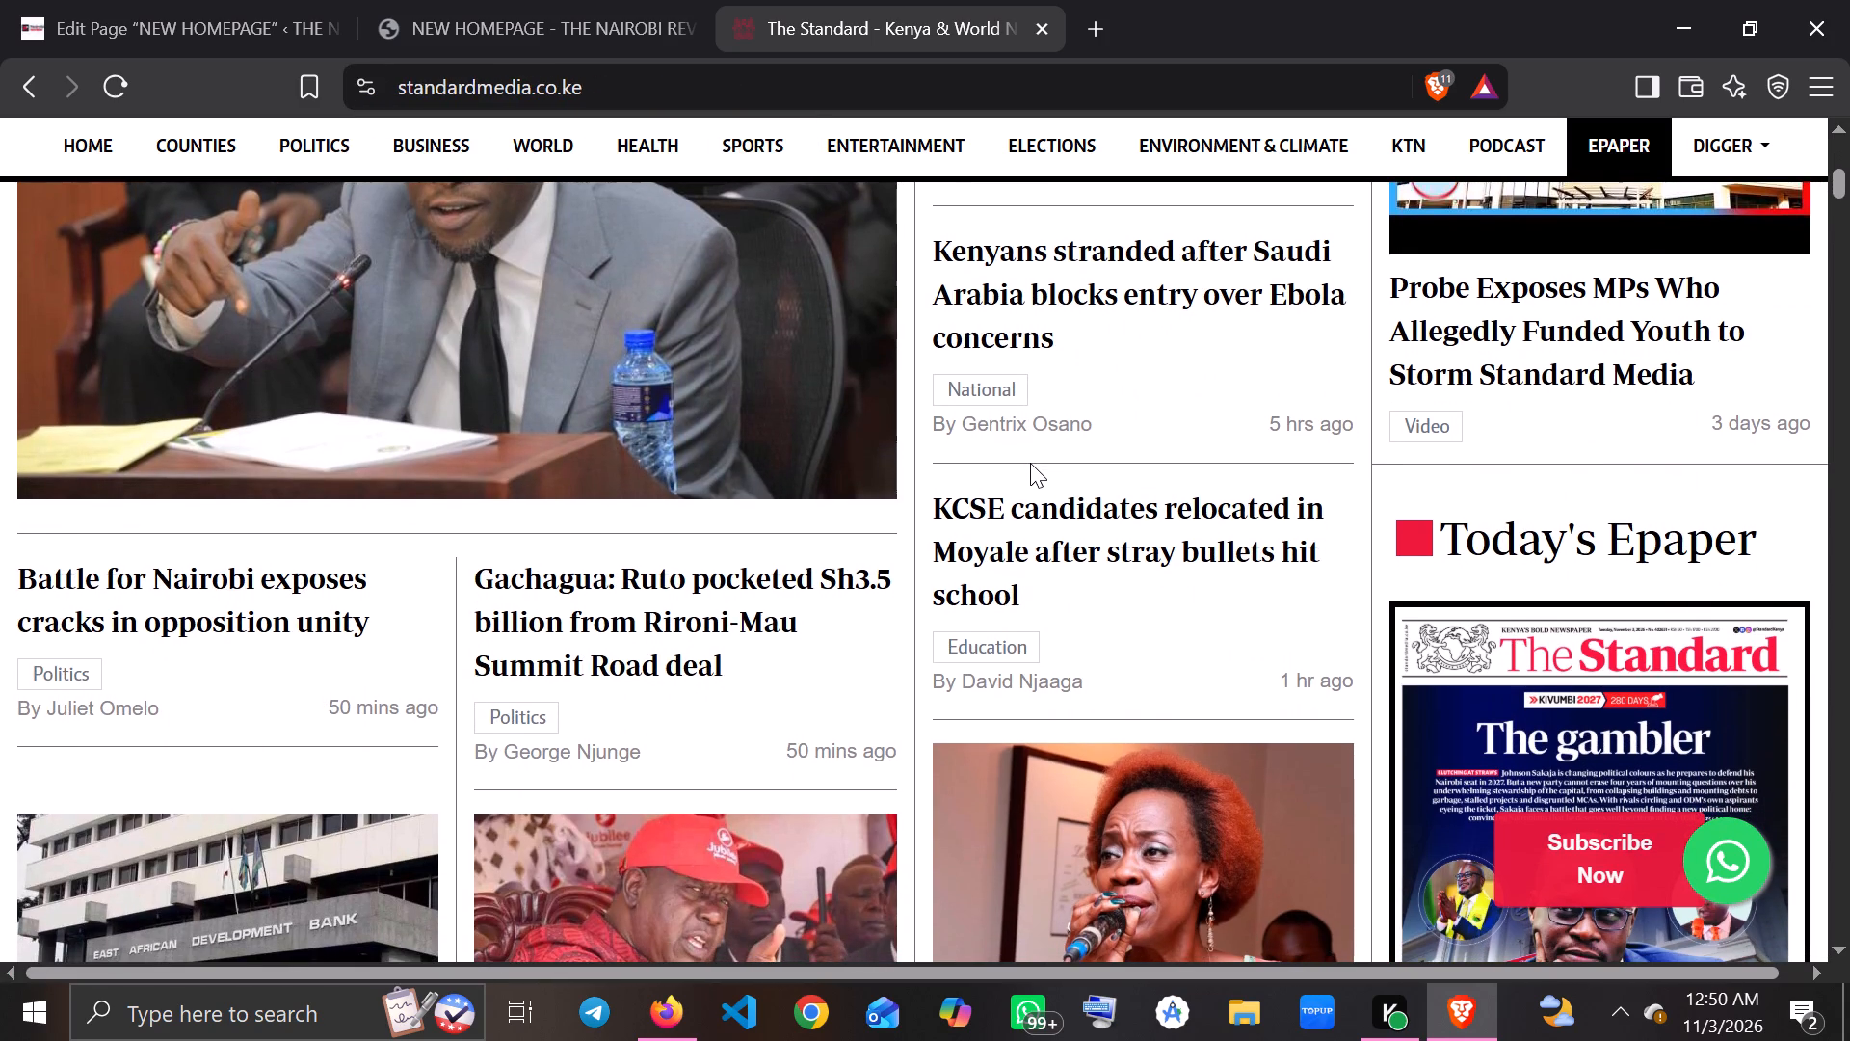
pyautogui.scroll(-6, 1030, 463)
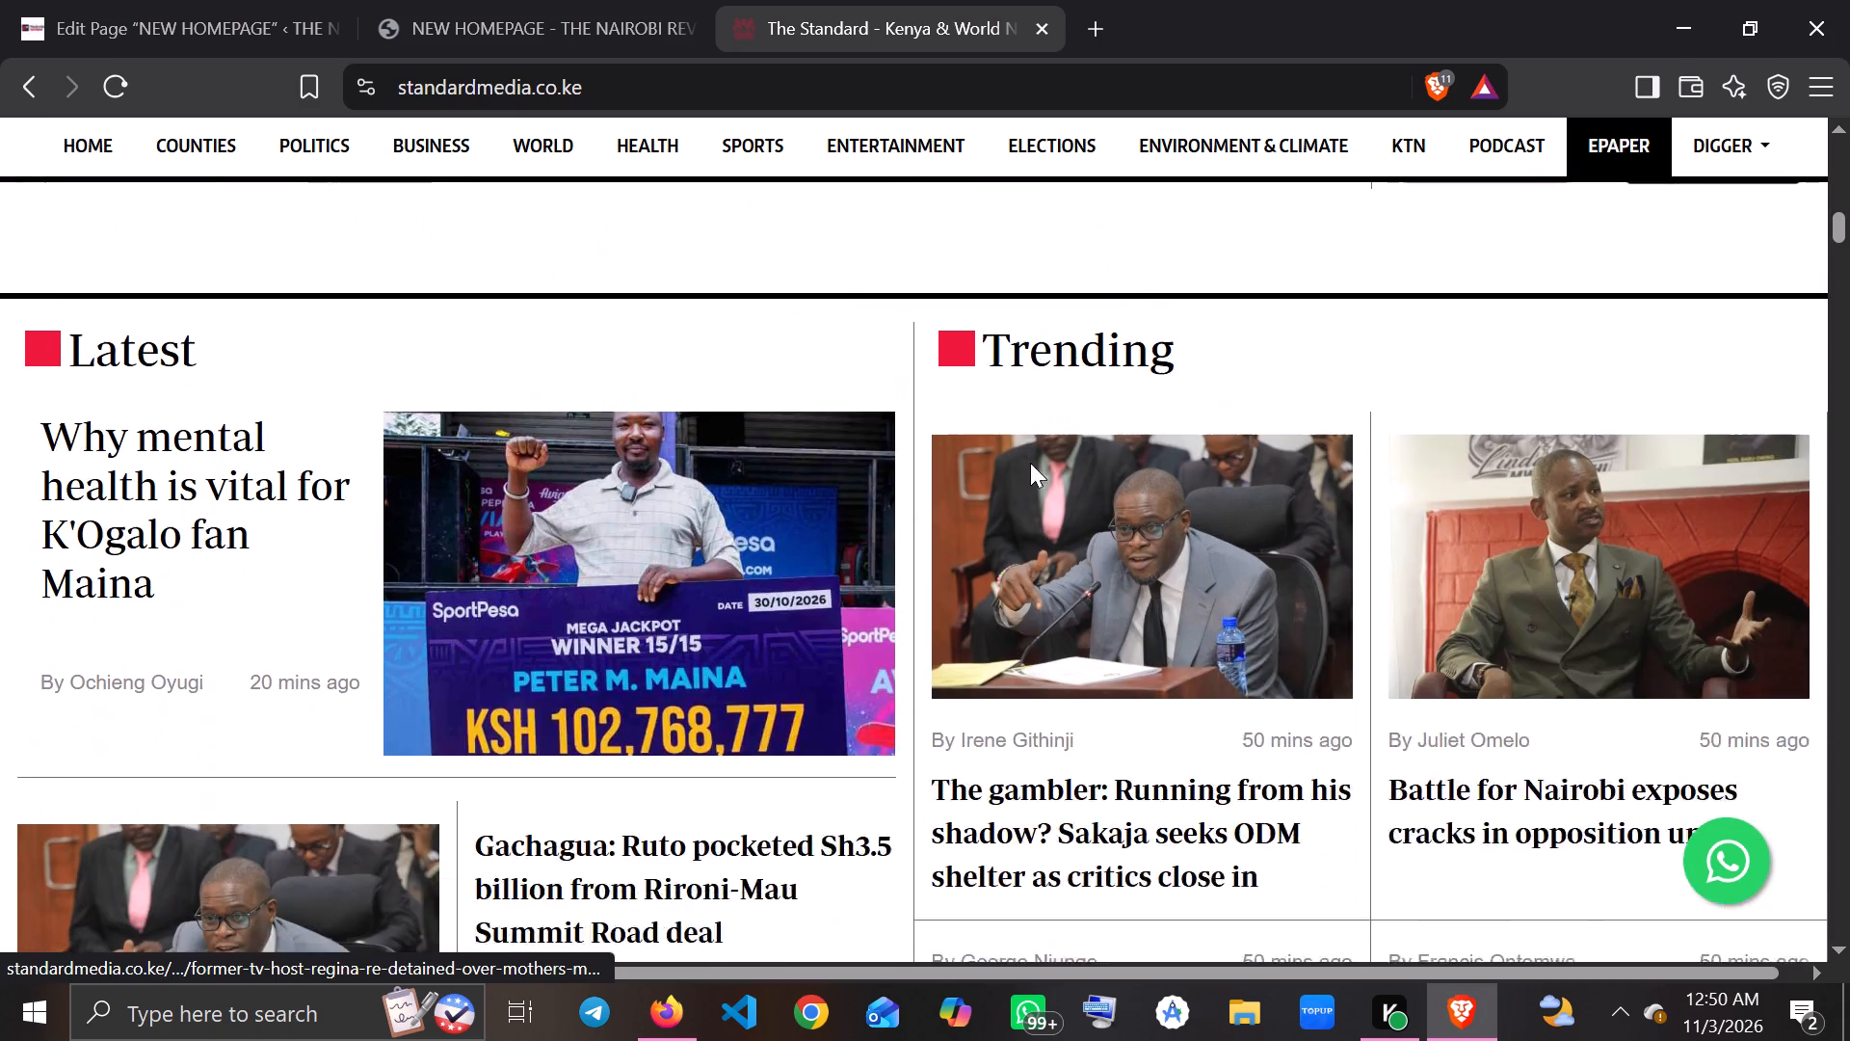
pyautogui.scroll(3, 1030, 463)
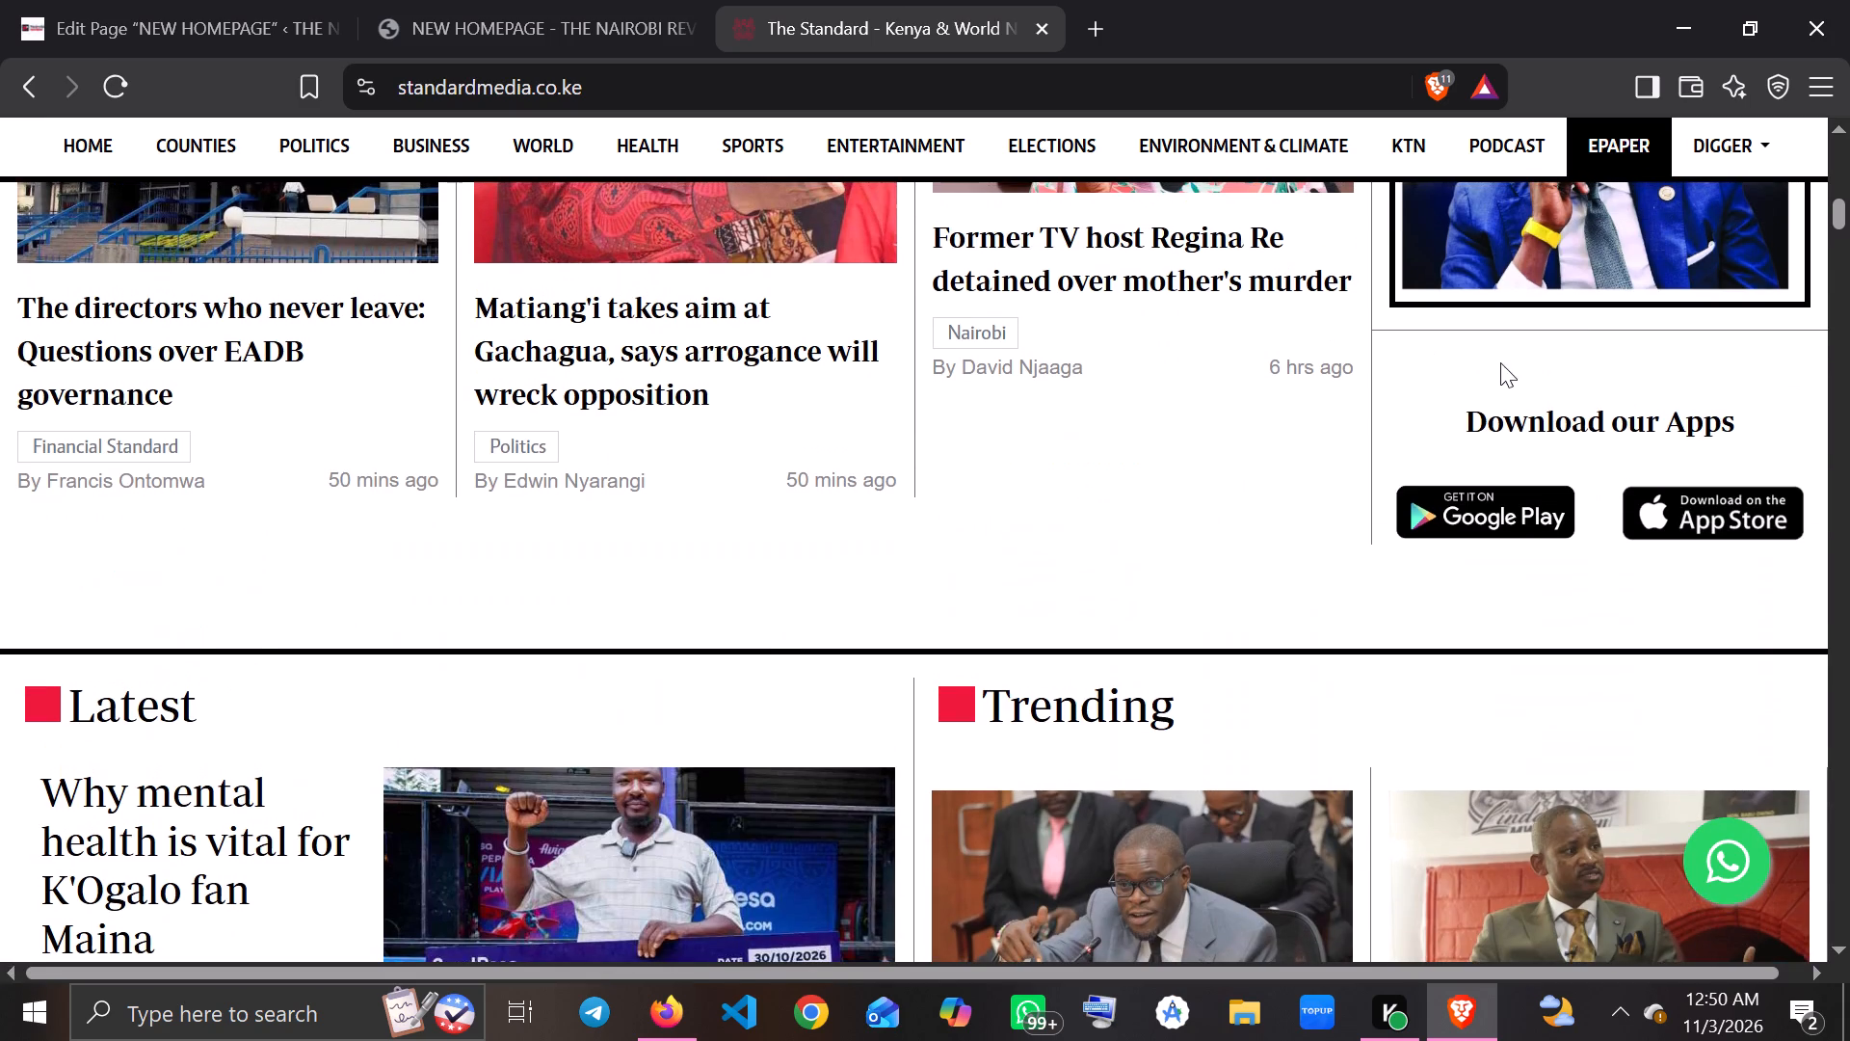
pyautogui.scroll(-1, 1316, 621)
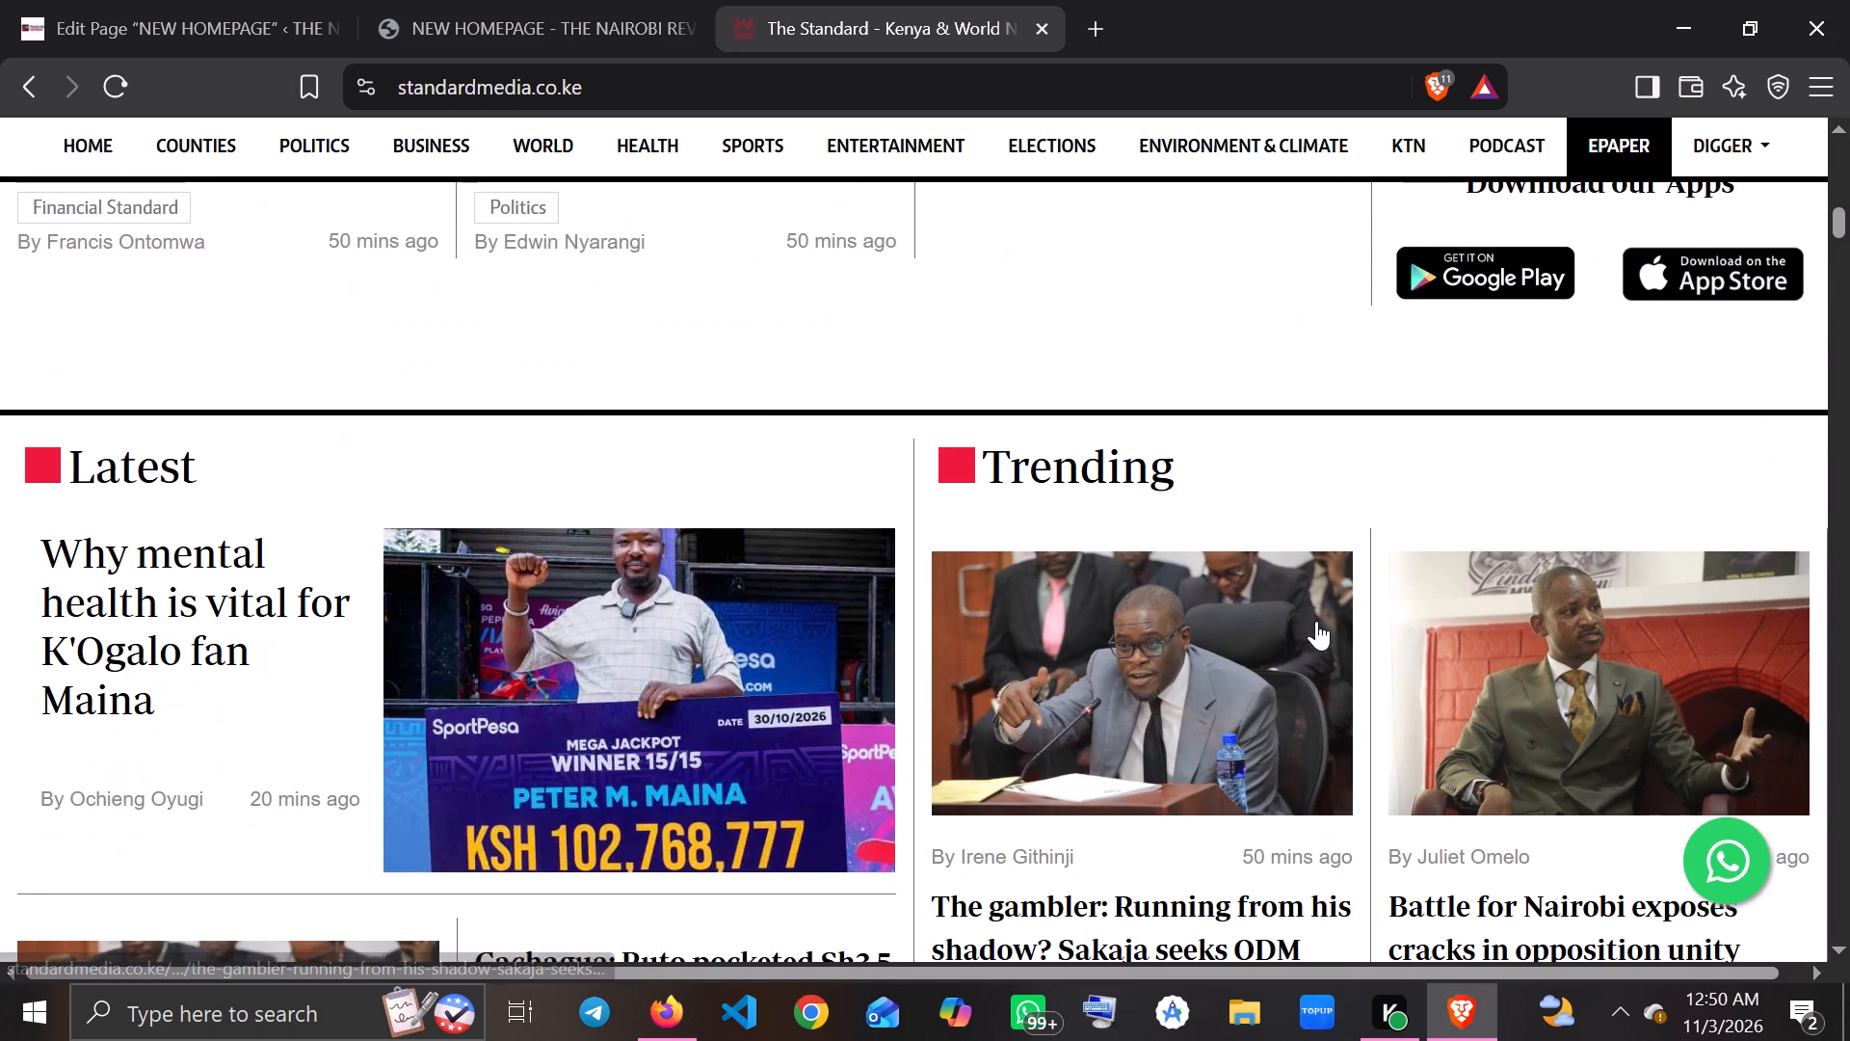
pyautogui.scroll(-4, 1316, 621)
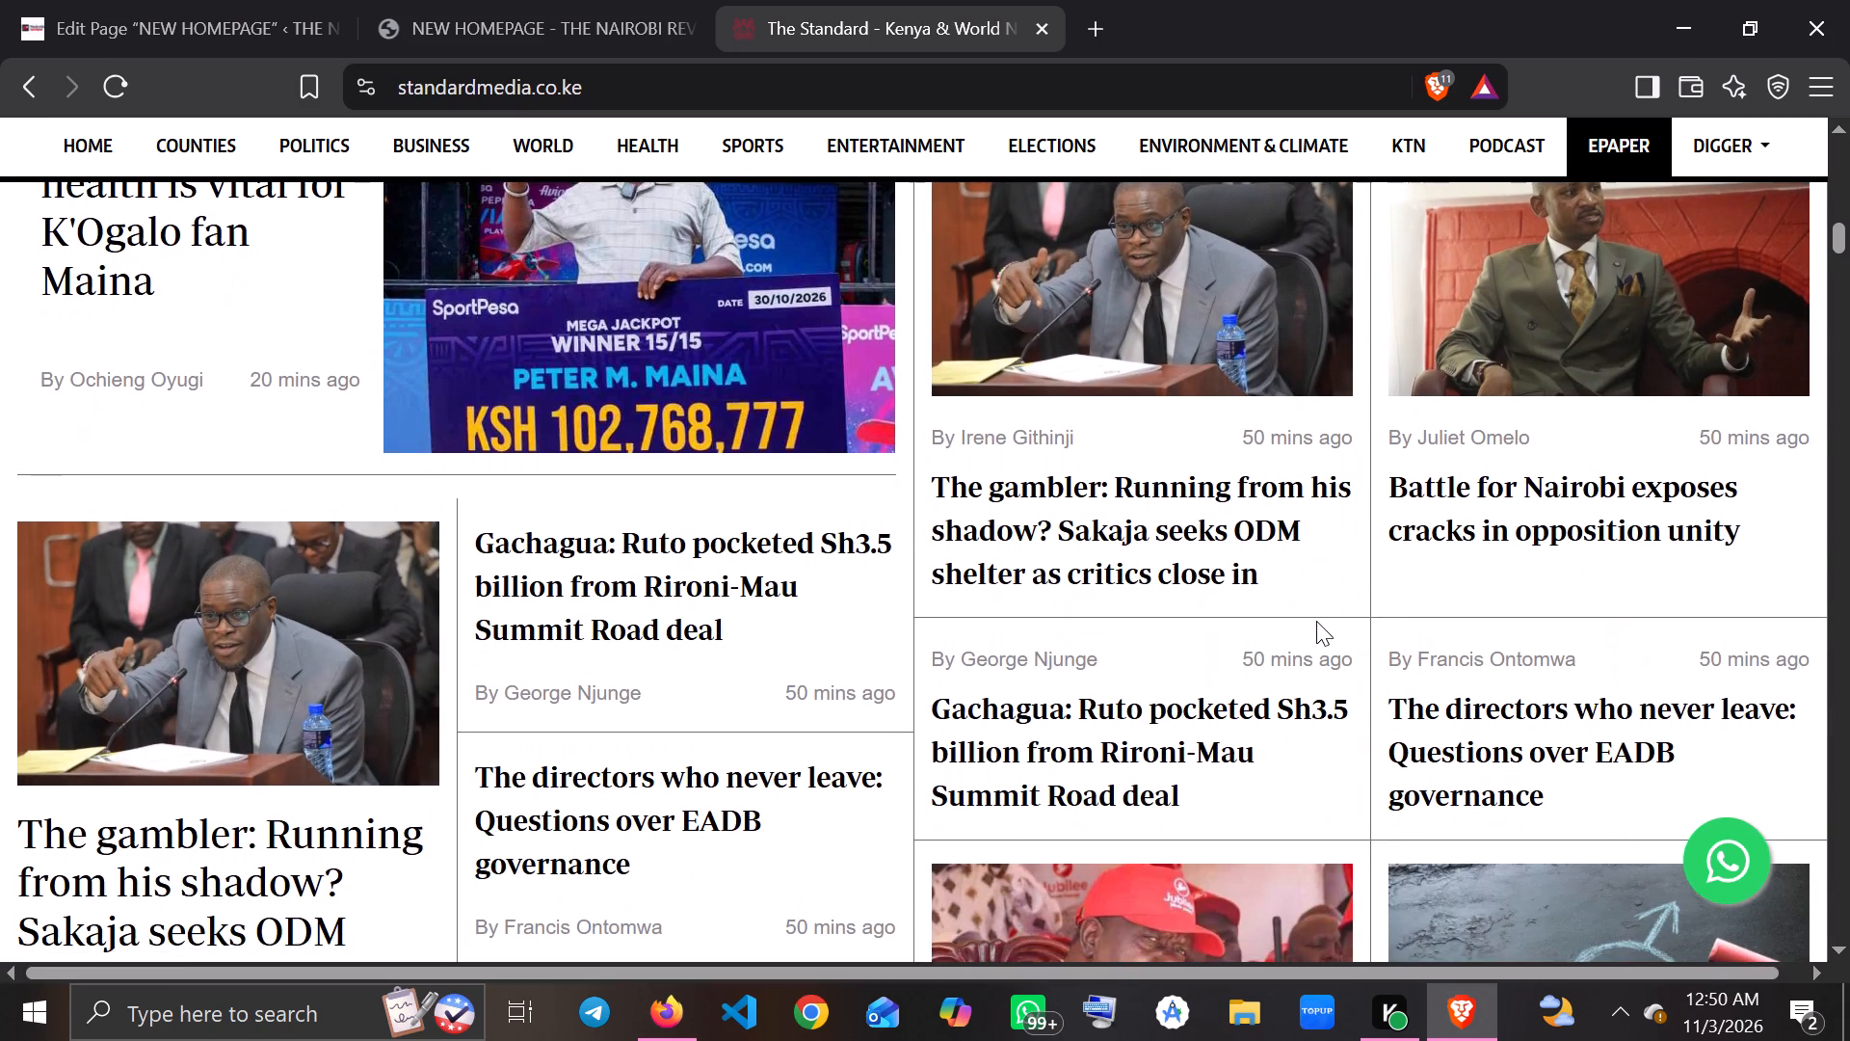
pyautogui.scroll(-7, 1316, 621)
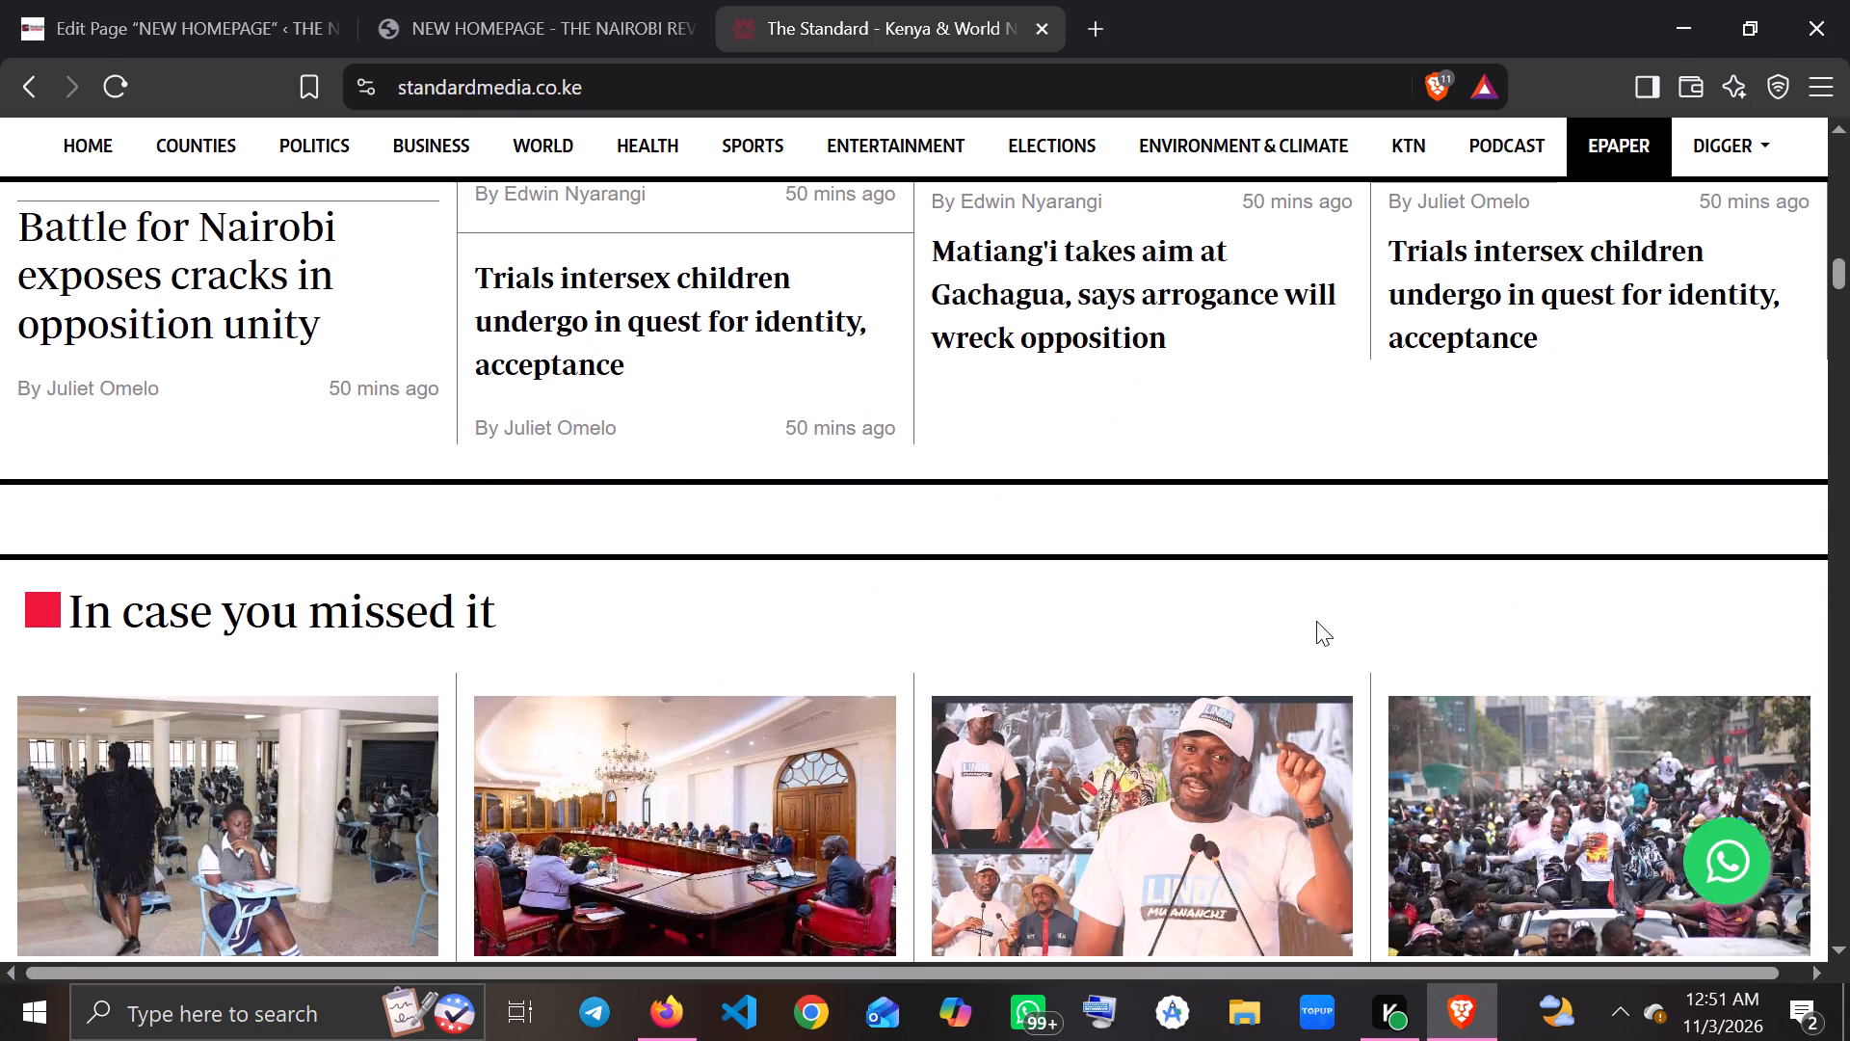
# Examine The Standard's lower homepage sections, from National through Live Streaming, Business, Opinion and Columnists to Videos and Trending Now, and head back up.
pyautogui.scroll(-12, 1316, 621)
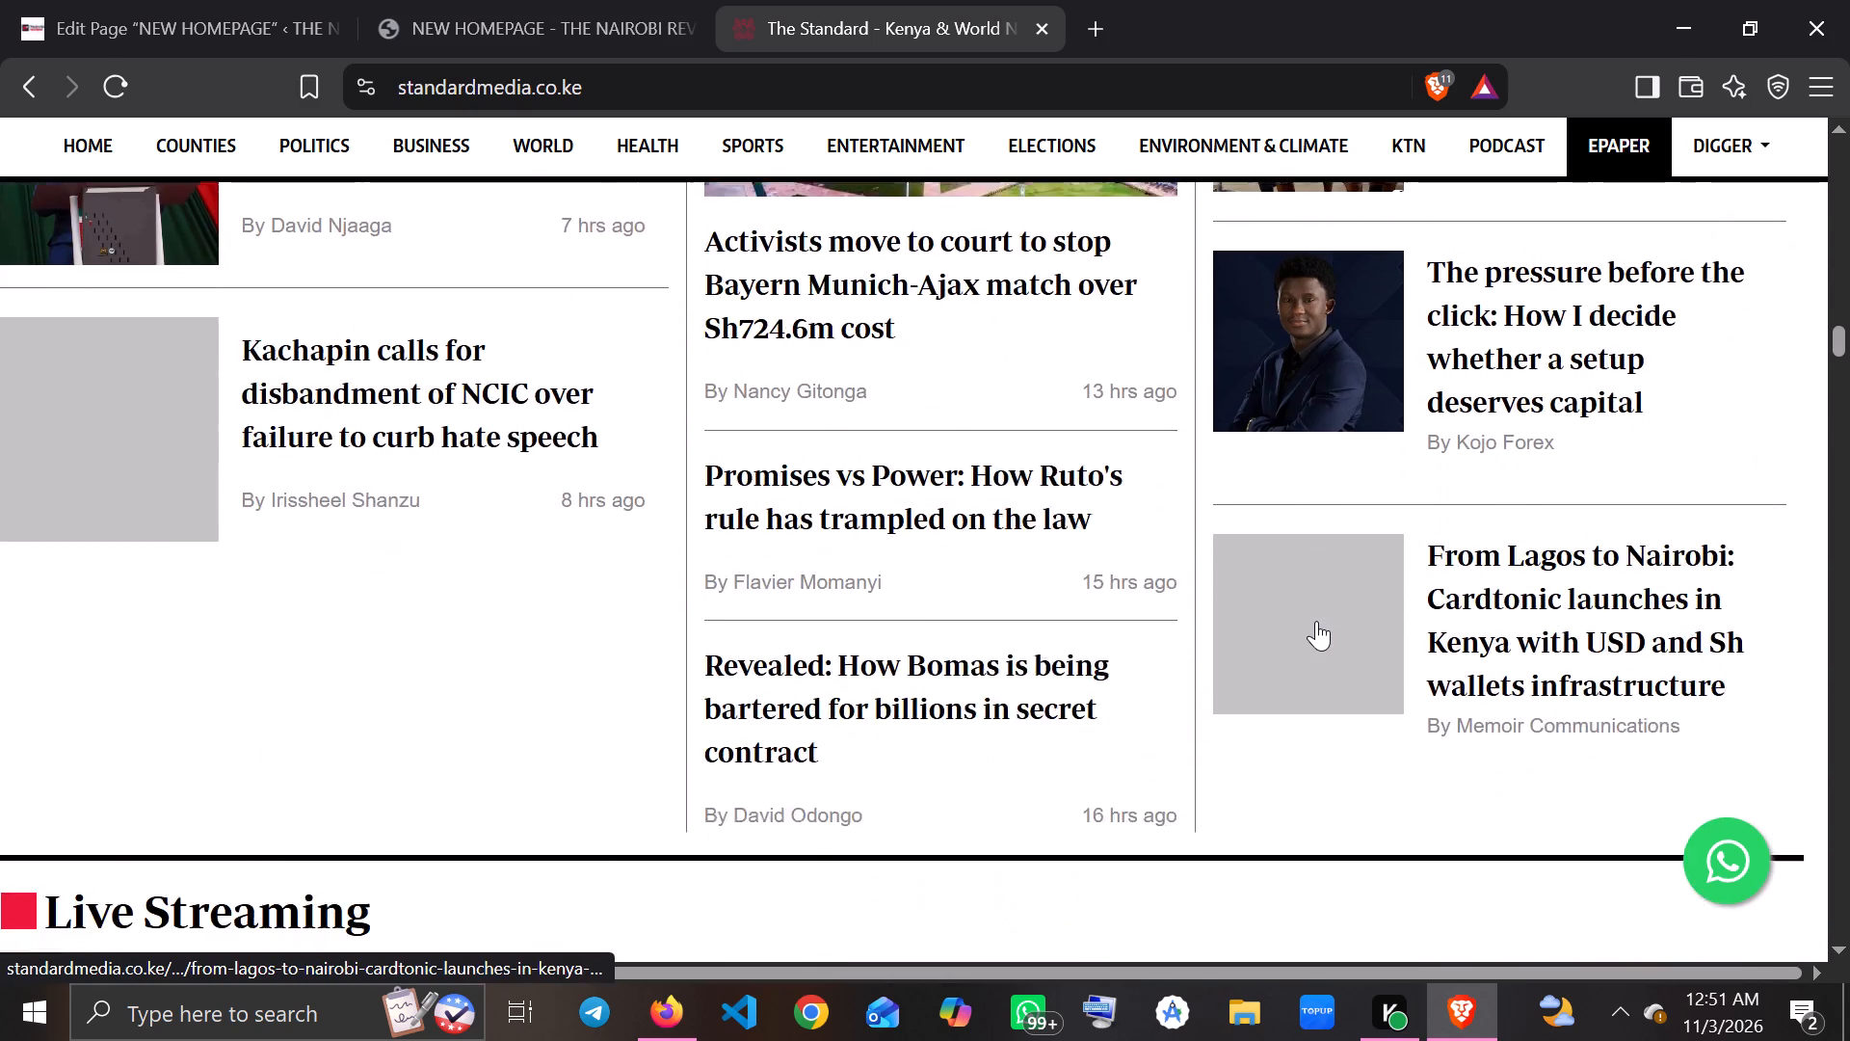
pyautogui.scroll(-6, 1316, 621)
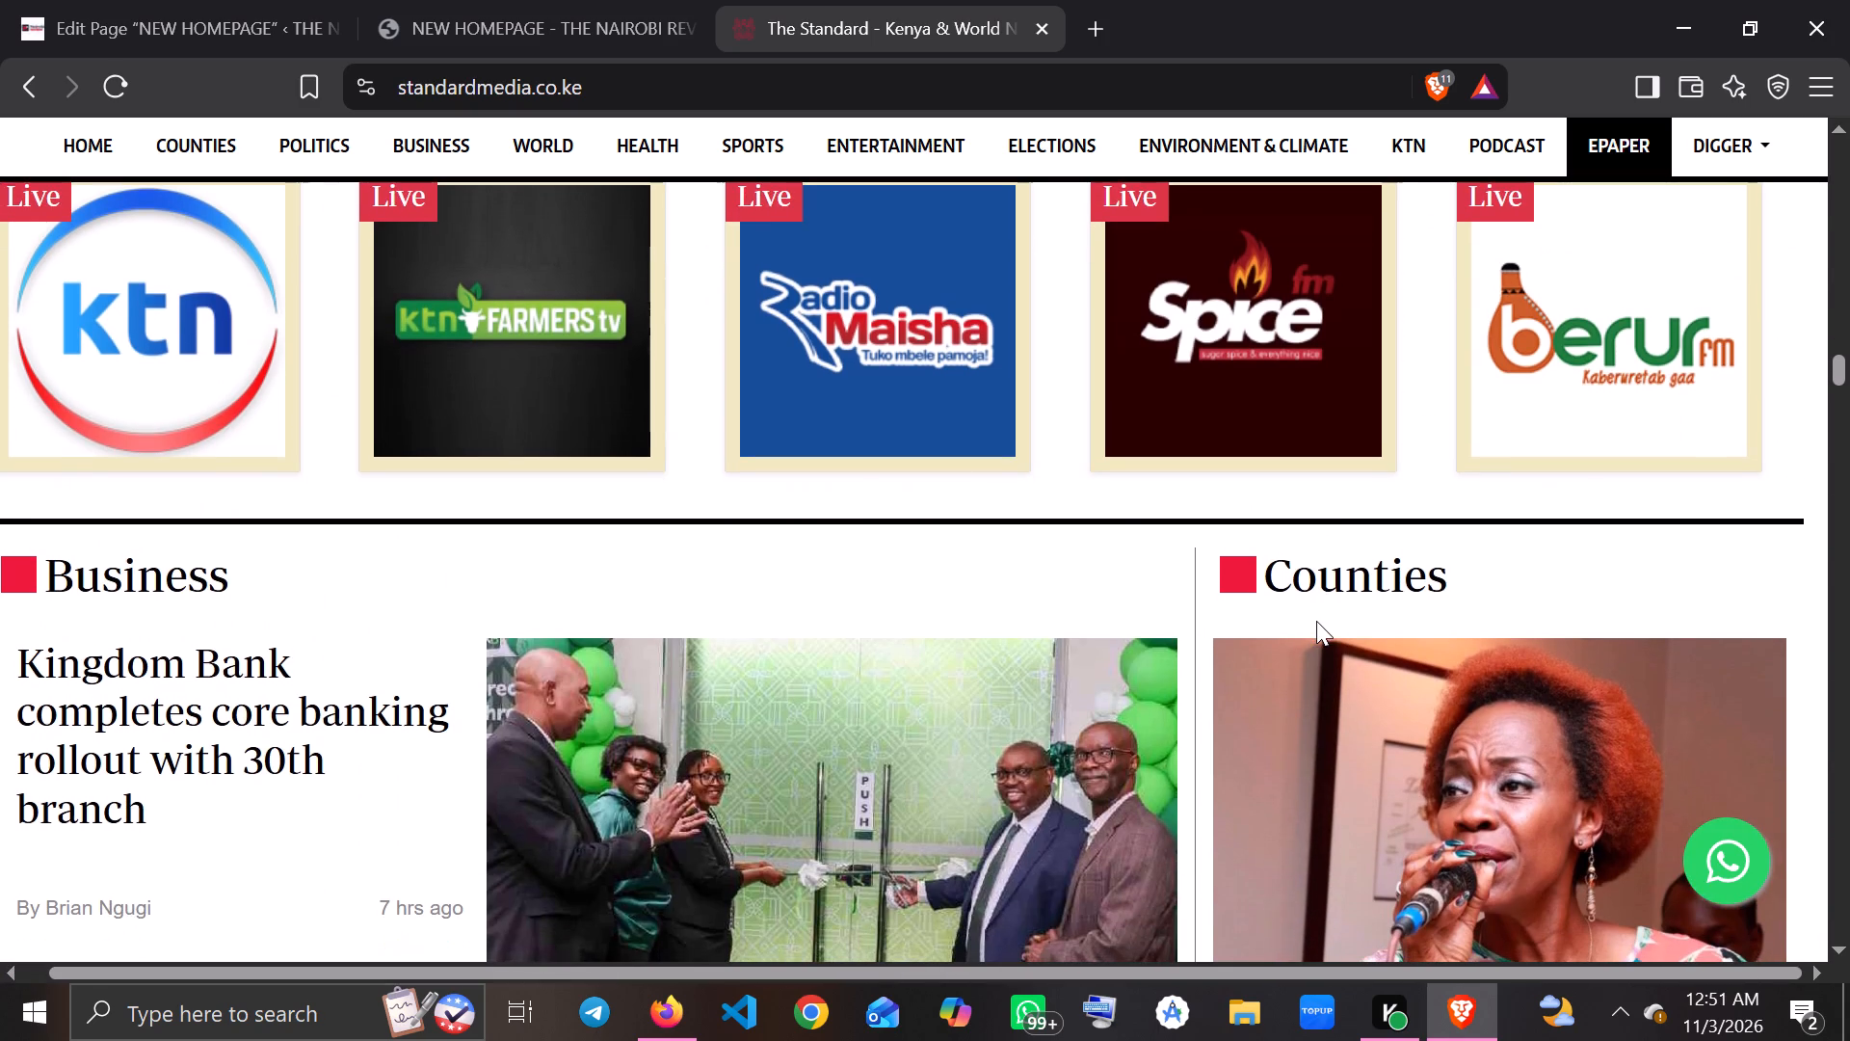
pyautogui.scroll(-6, 1316, 621)
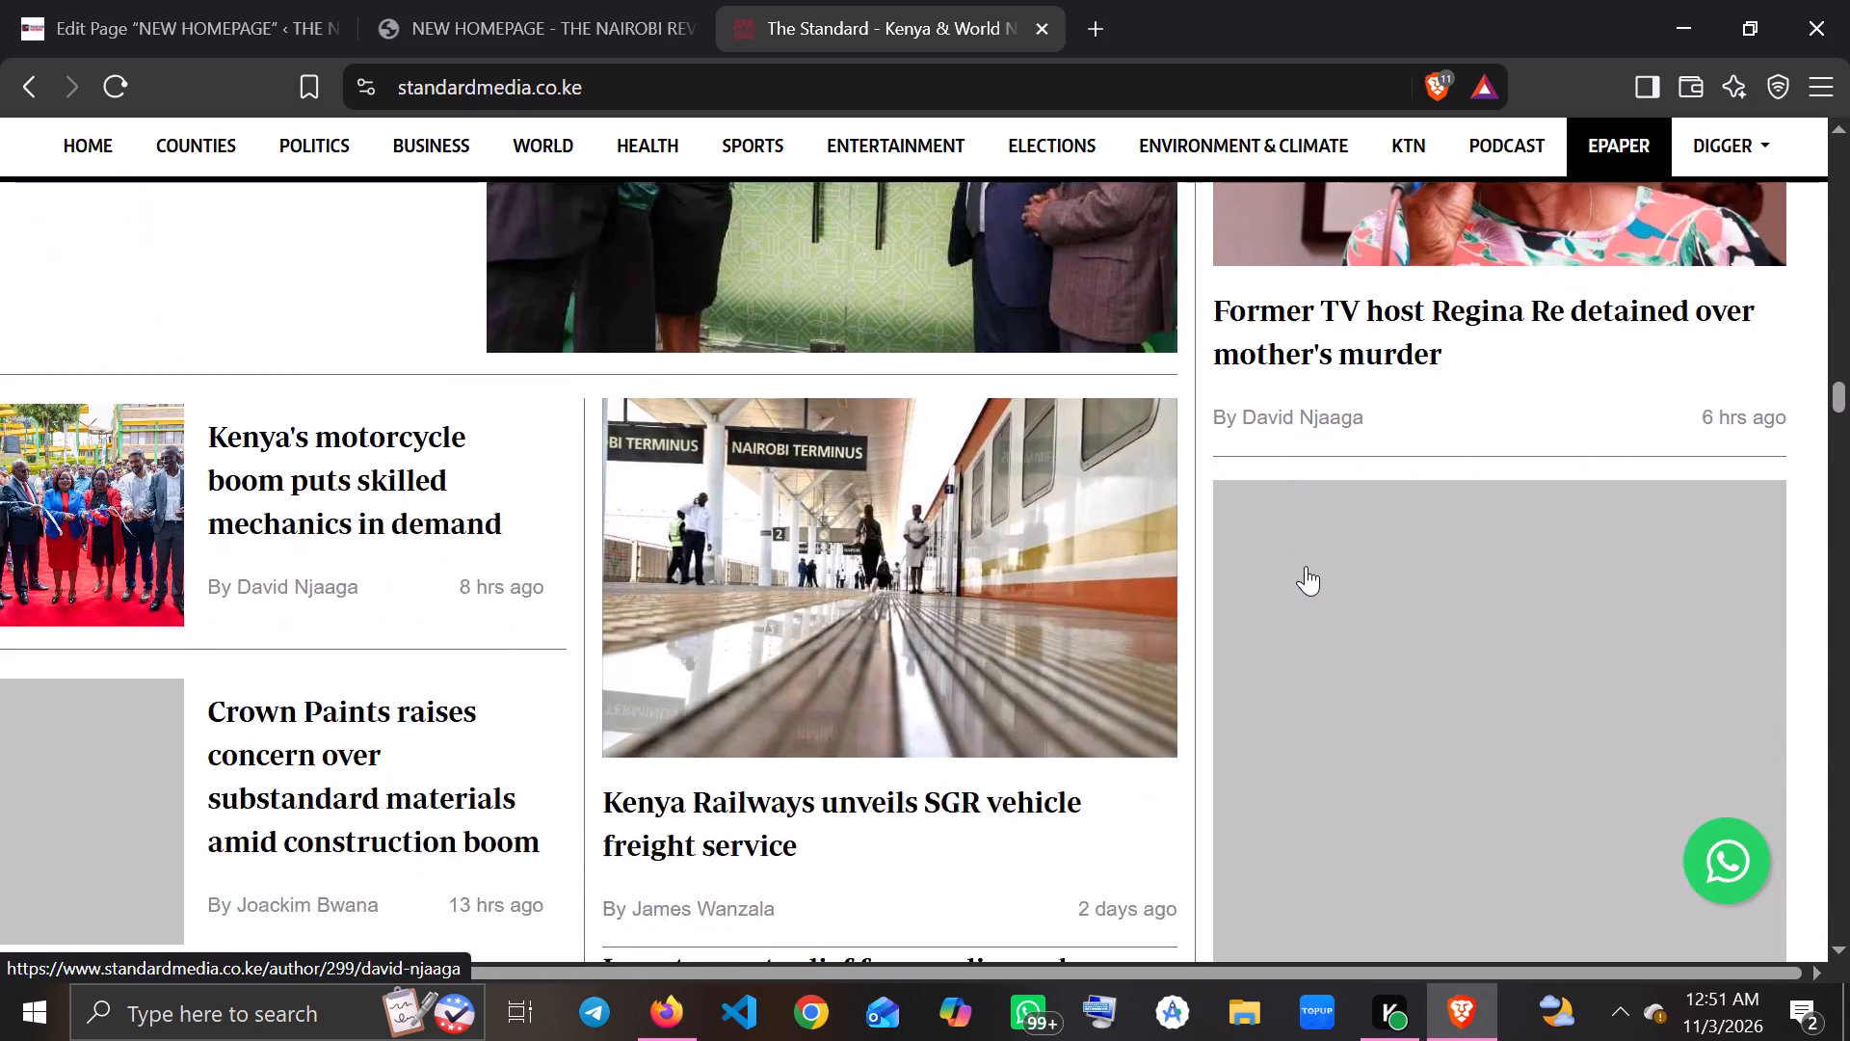
pyautogui.scroll(-9, 1306, 566)
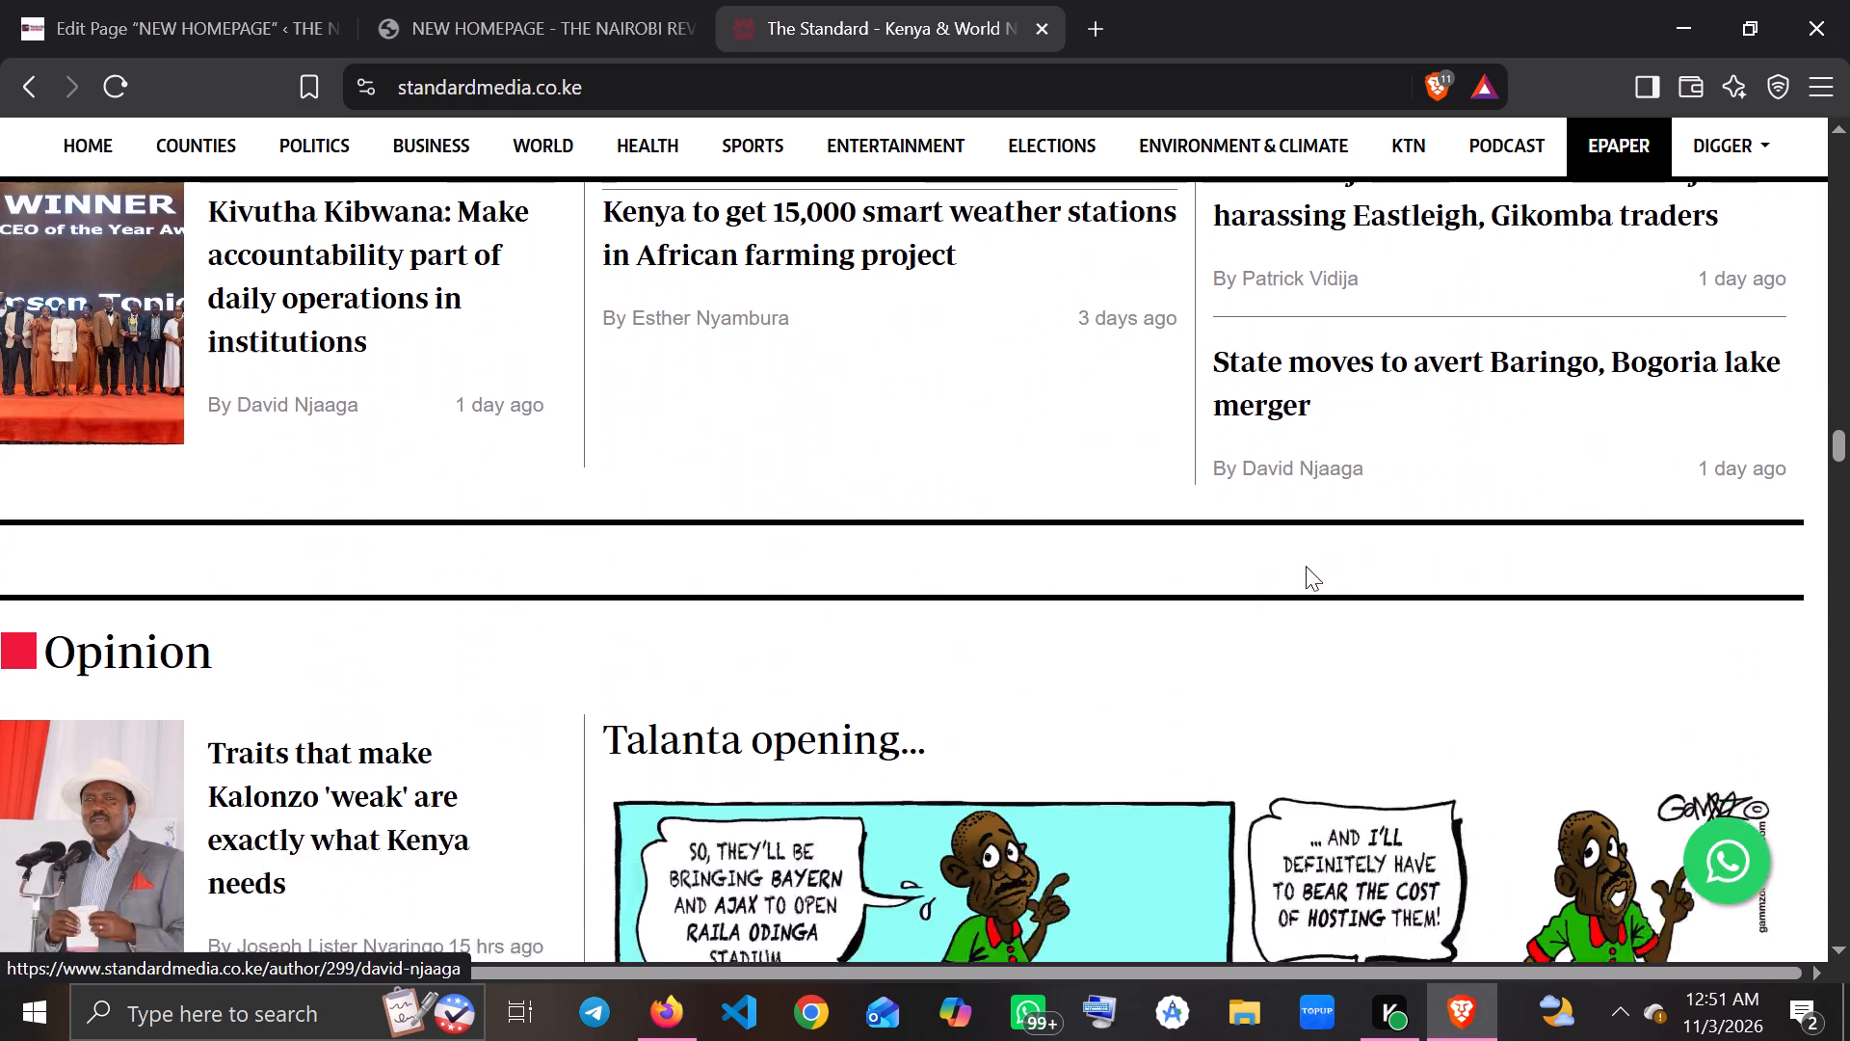
pyautogui.scroll(3, 1306, 566)
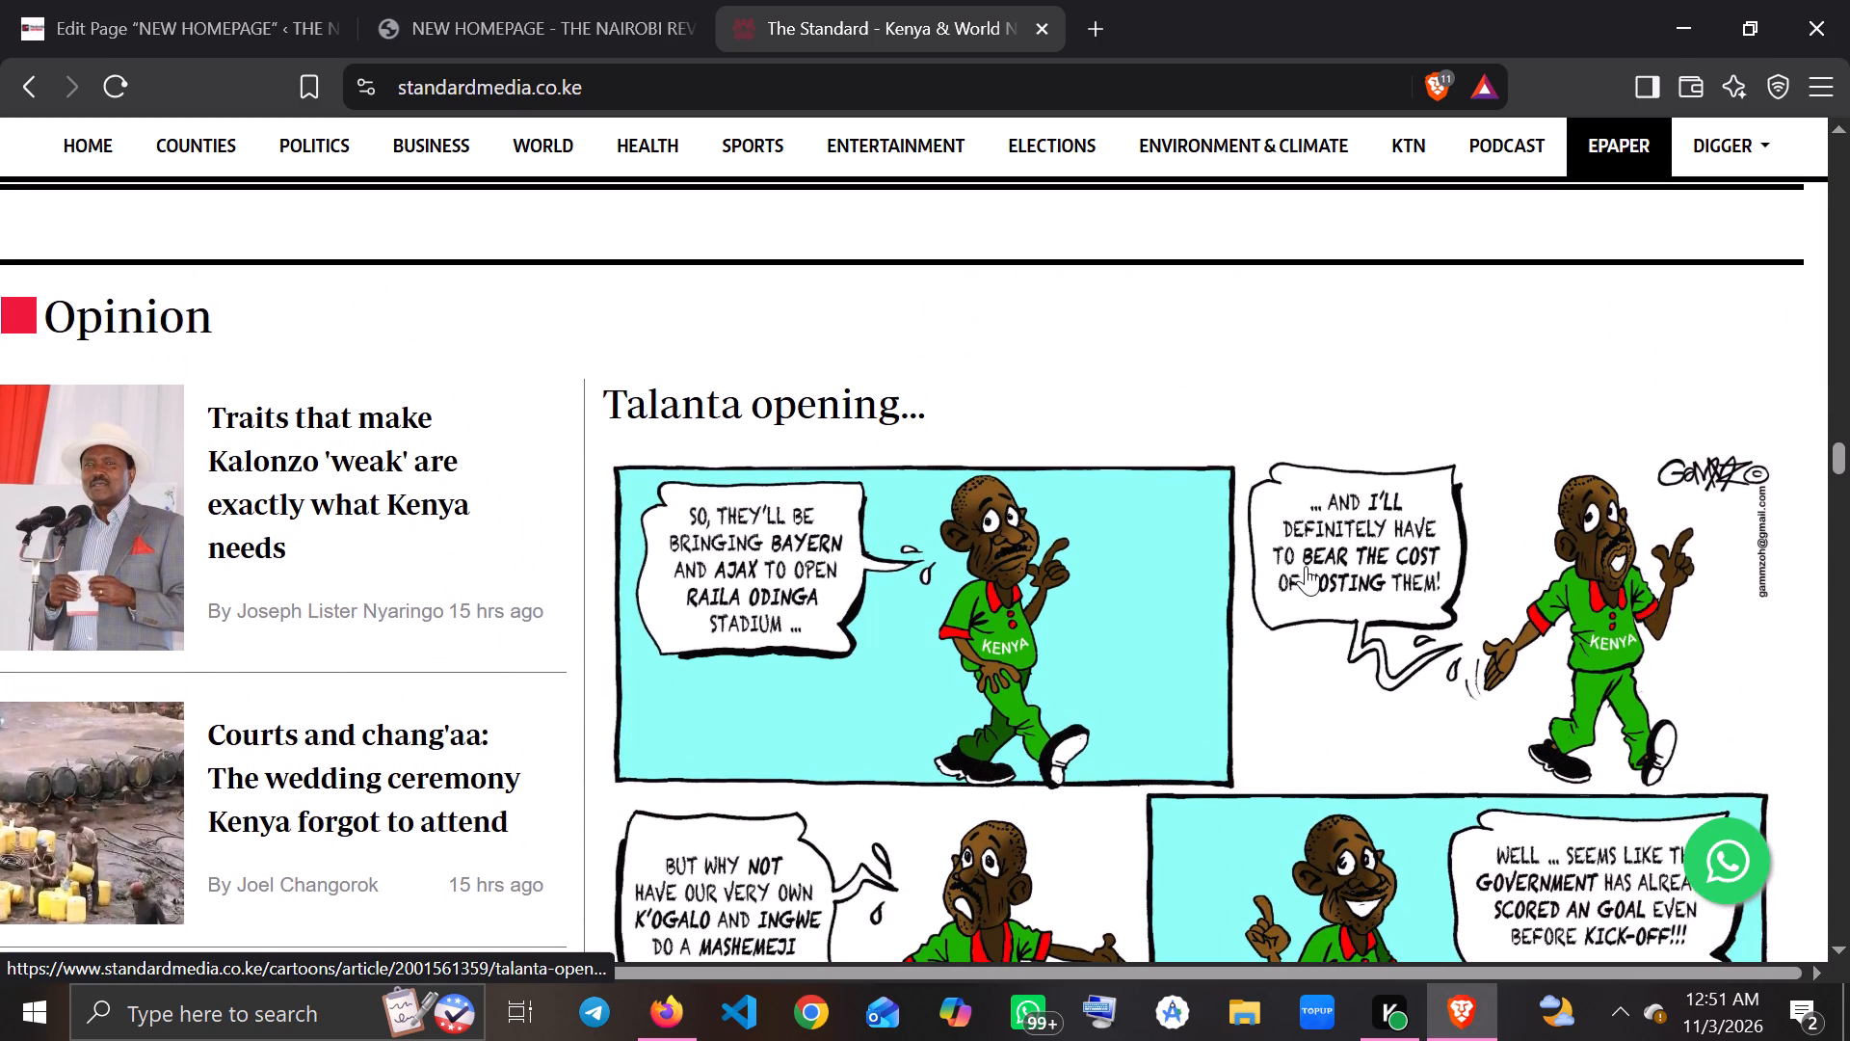
pyautogui.scroll(-7, 1306, 566)
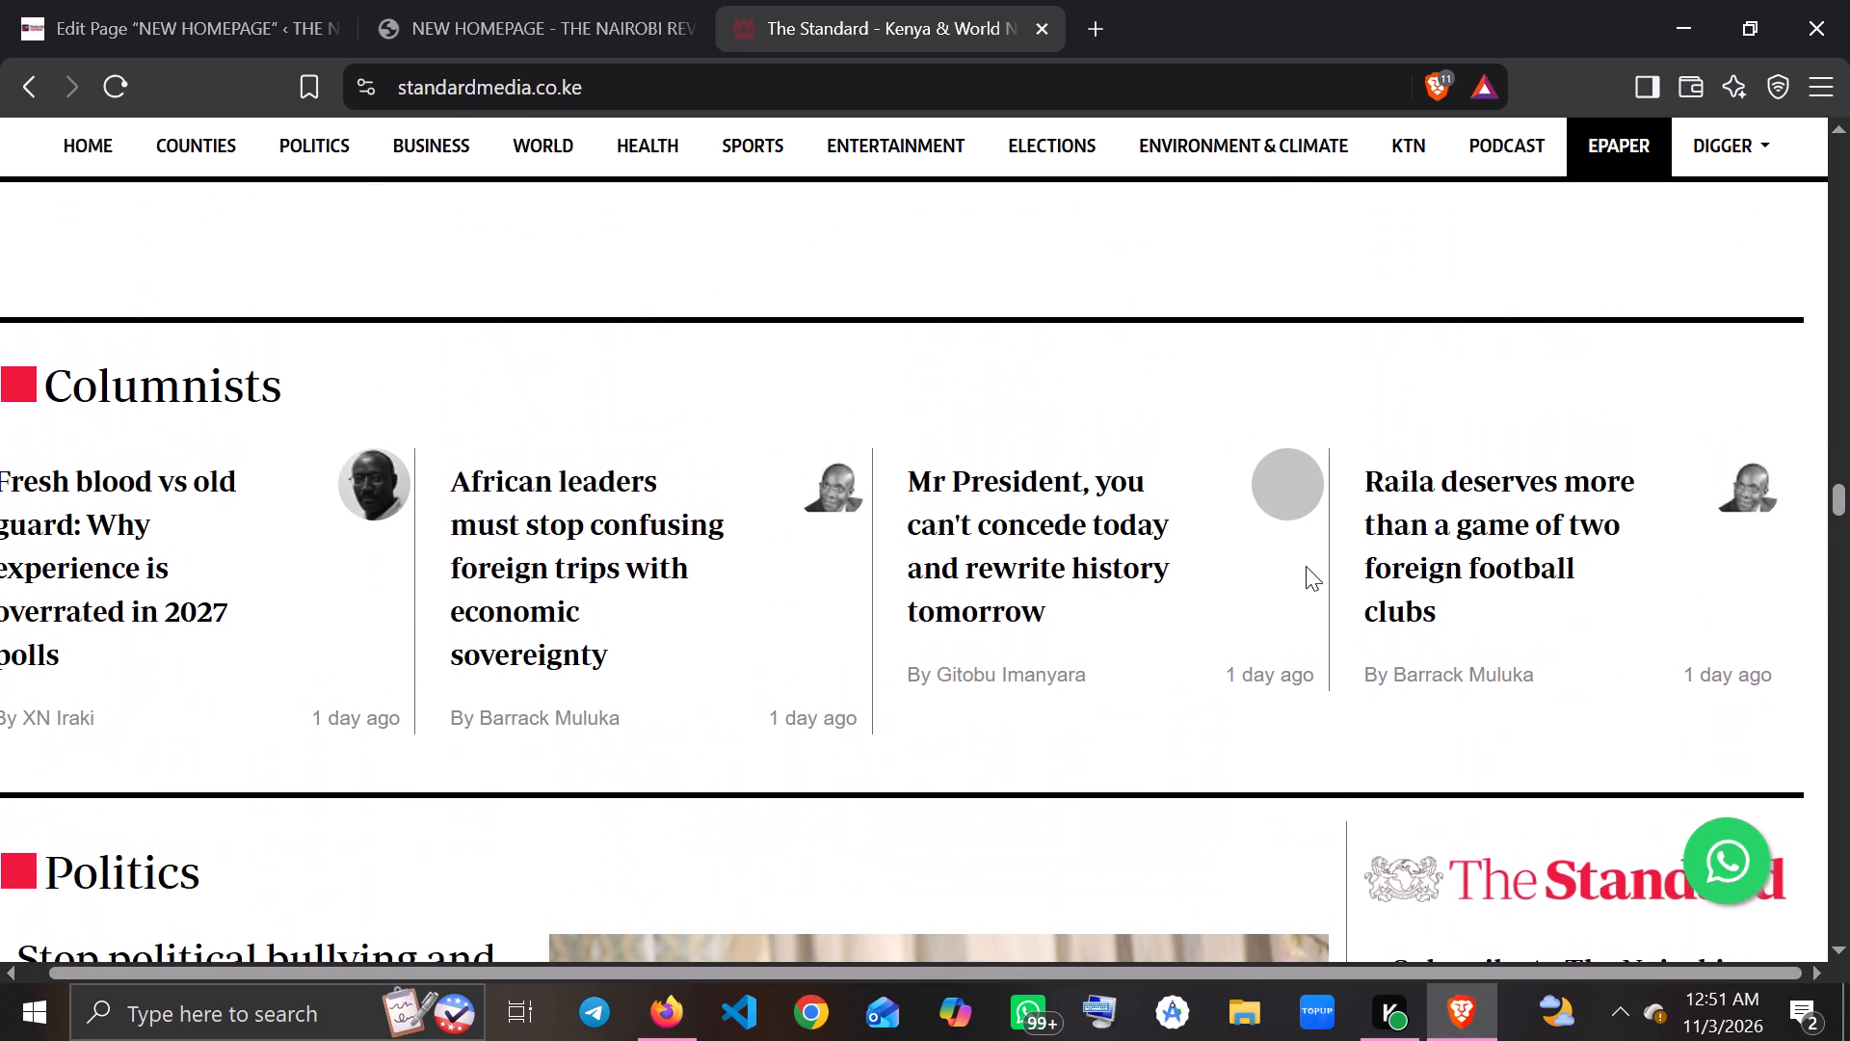
pyautogui.scroll(-7, 1306, 566)
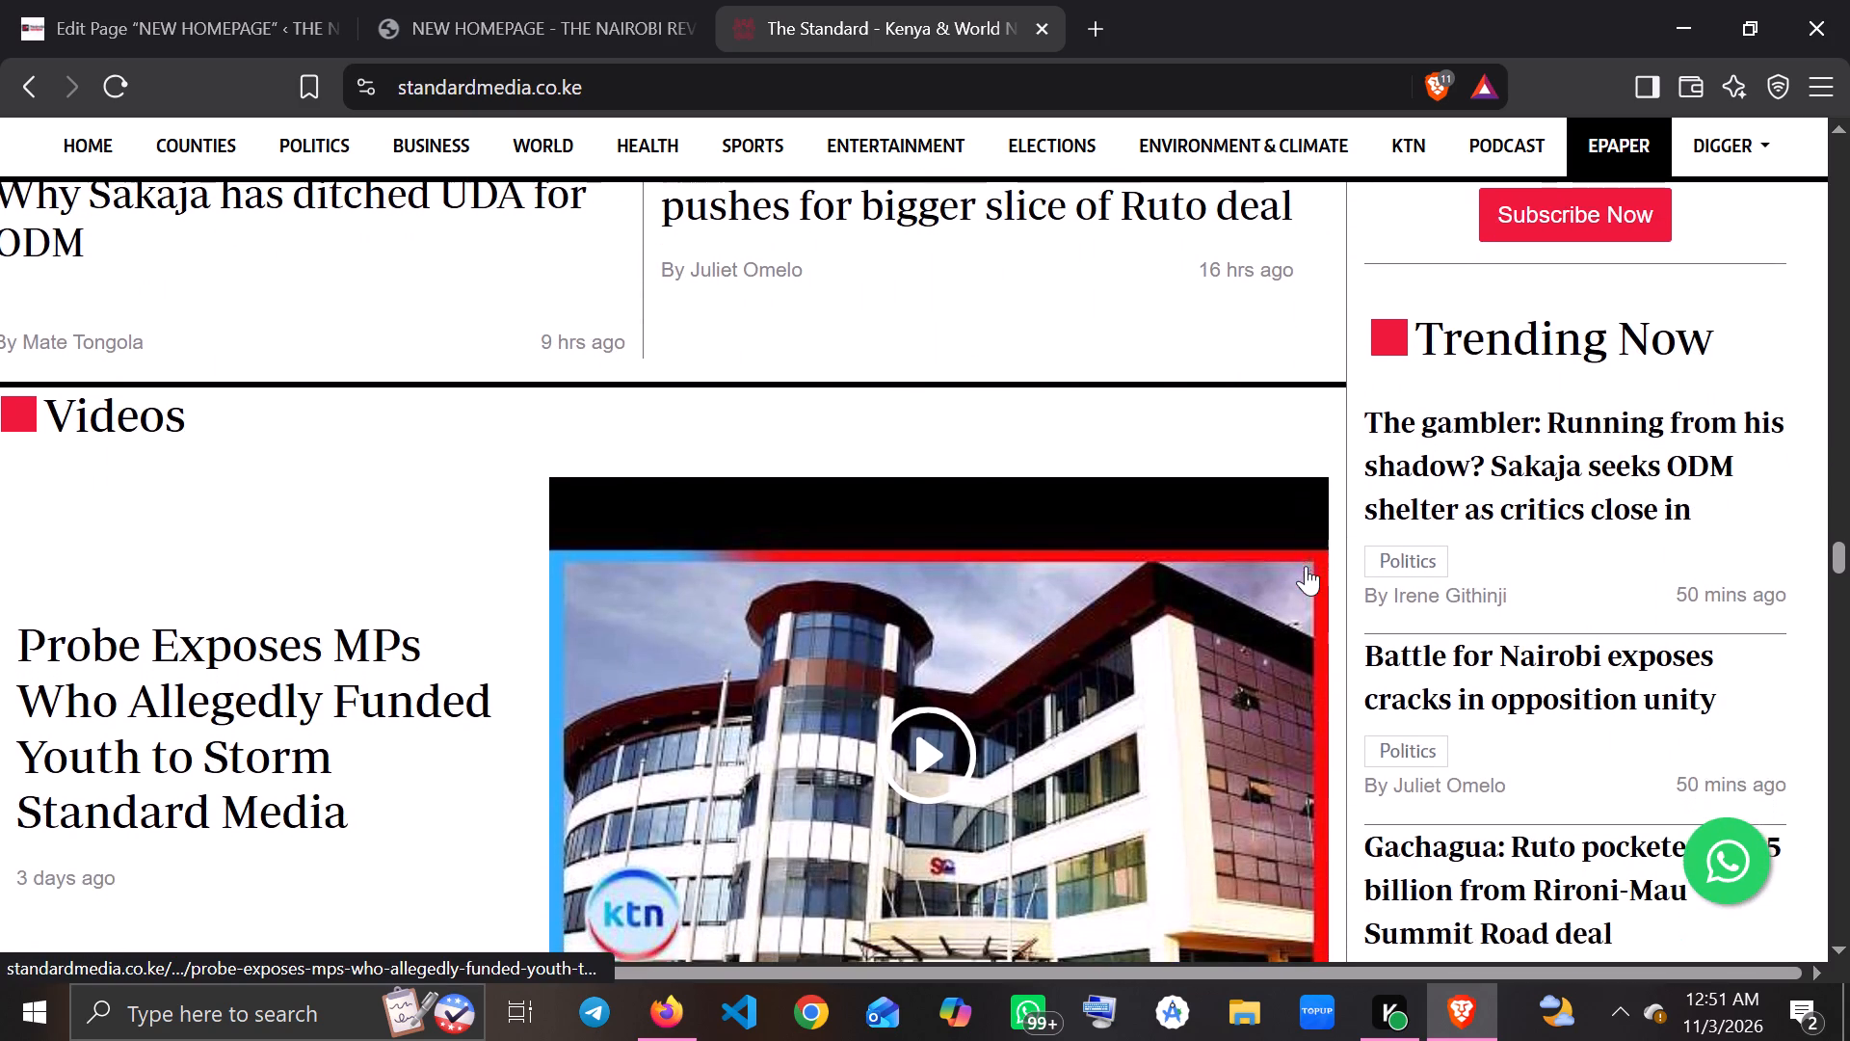
pyautogui.scroll(11, 1306, 566)
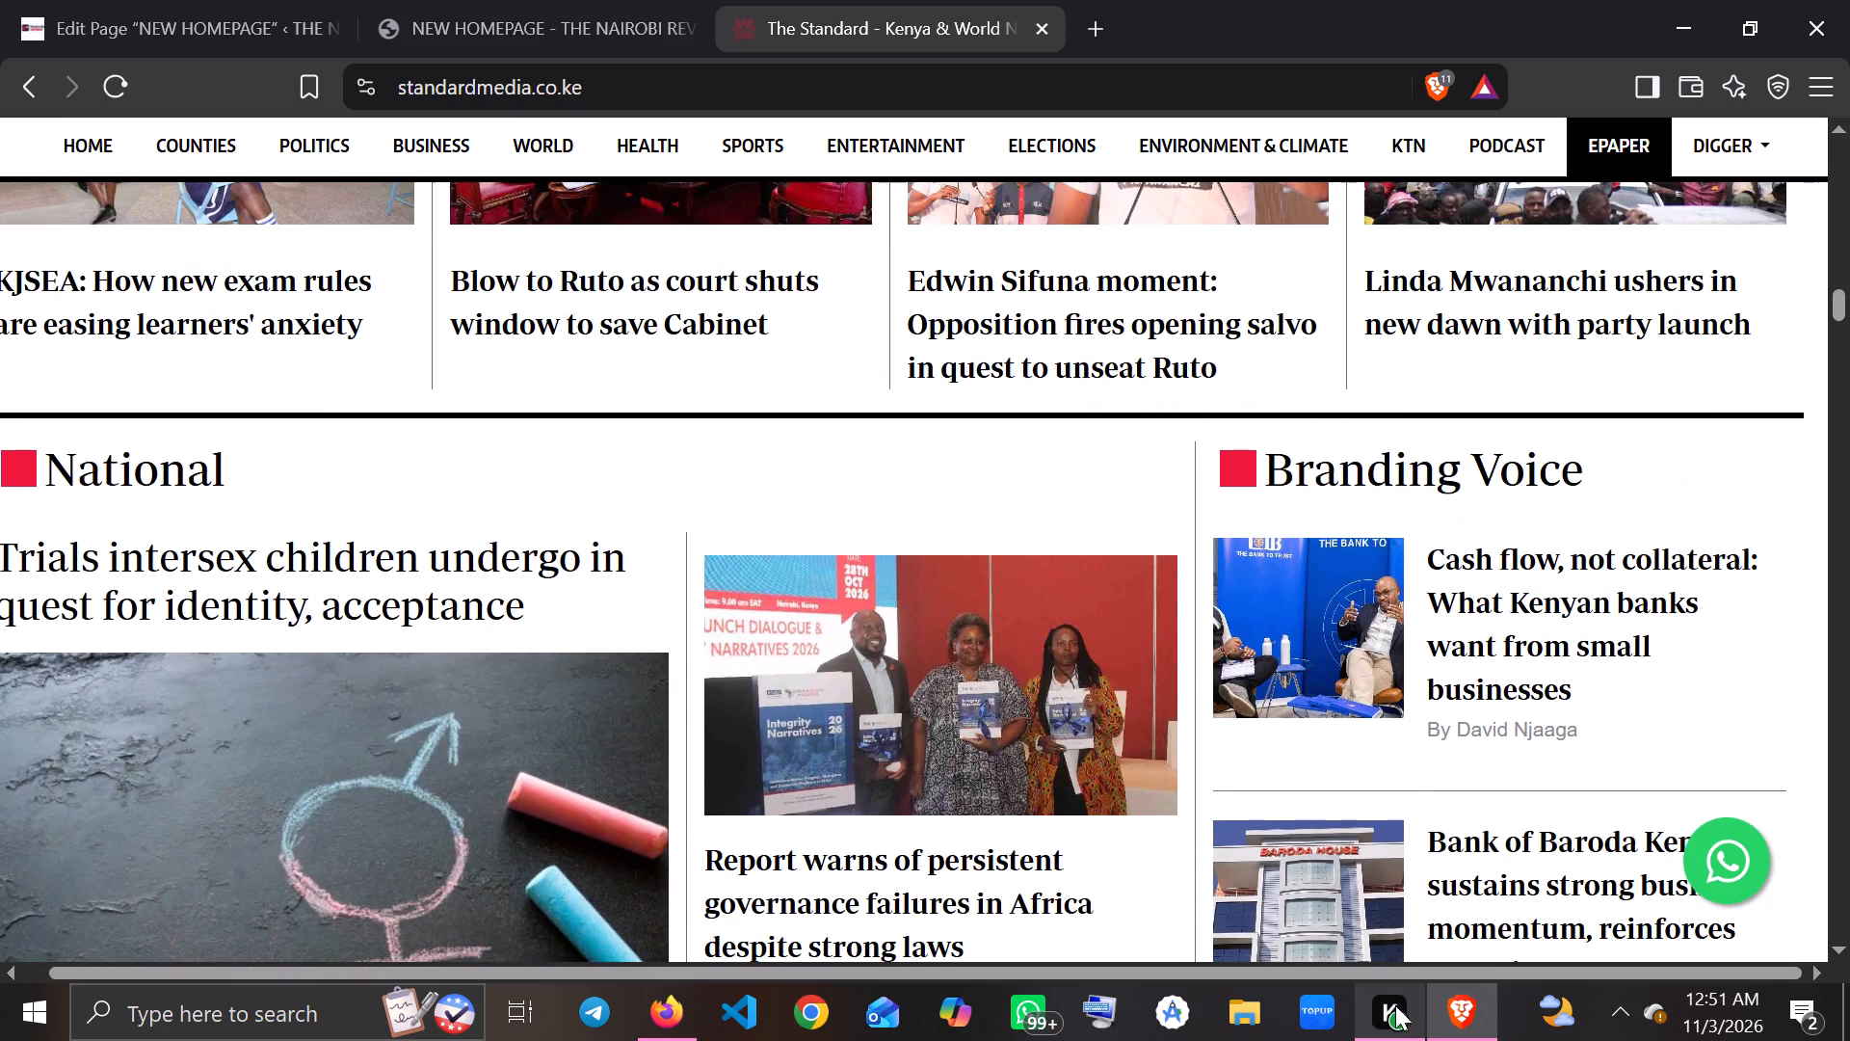
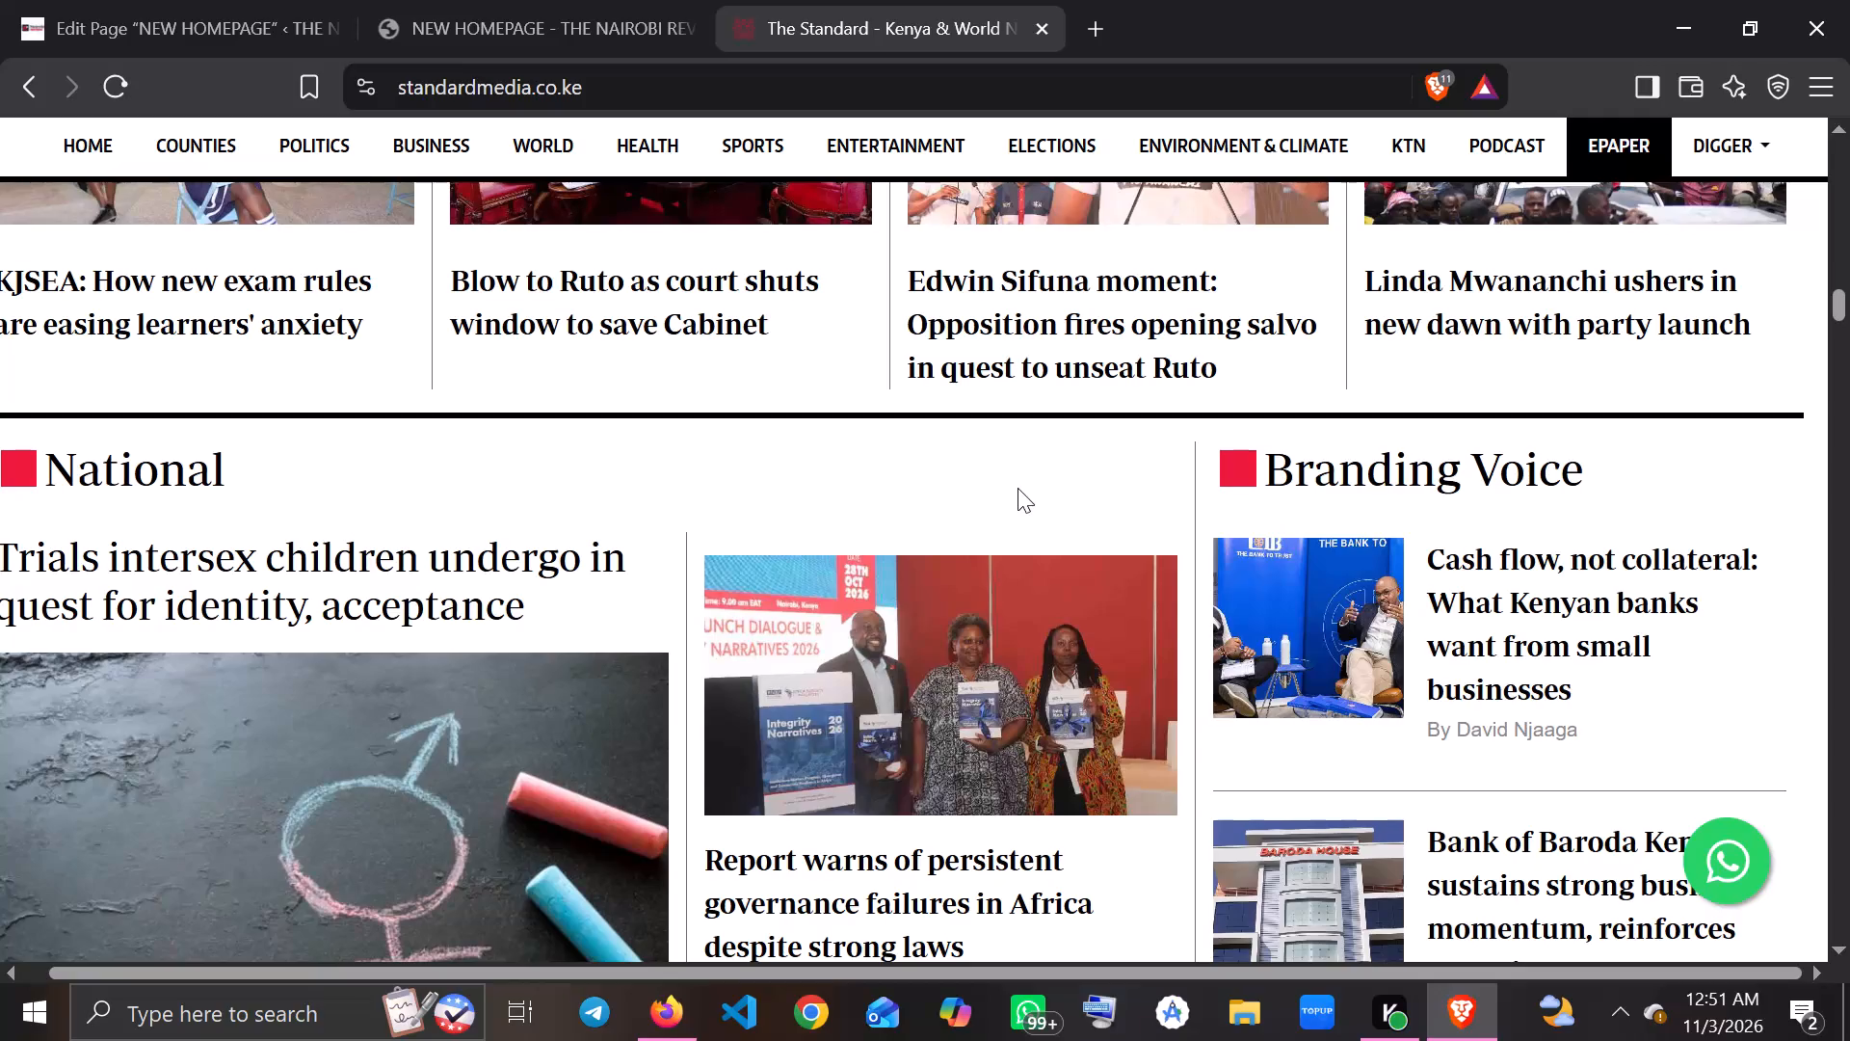
# Return to the NEW HOMEPAGE editor by way of the live homepage and review the page content down to the end of TRENDING NEWS.
pyautogui.click(554, 12)
pyautogui.scroll(3, 580, 345)
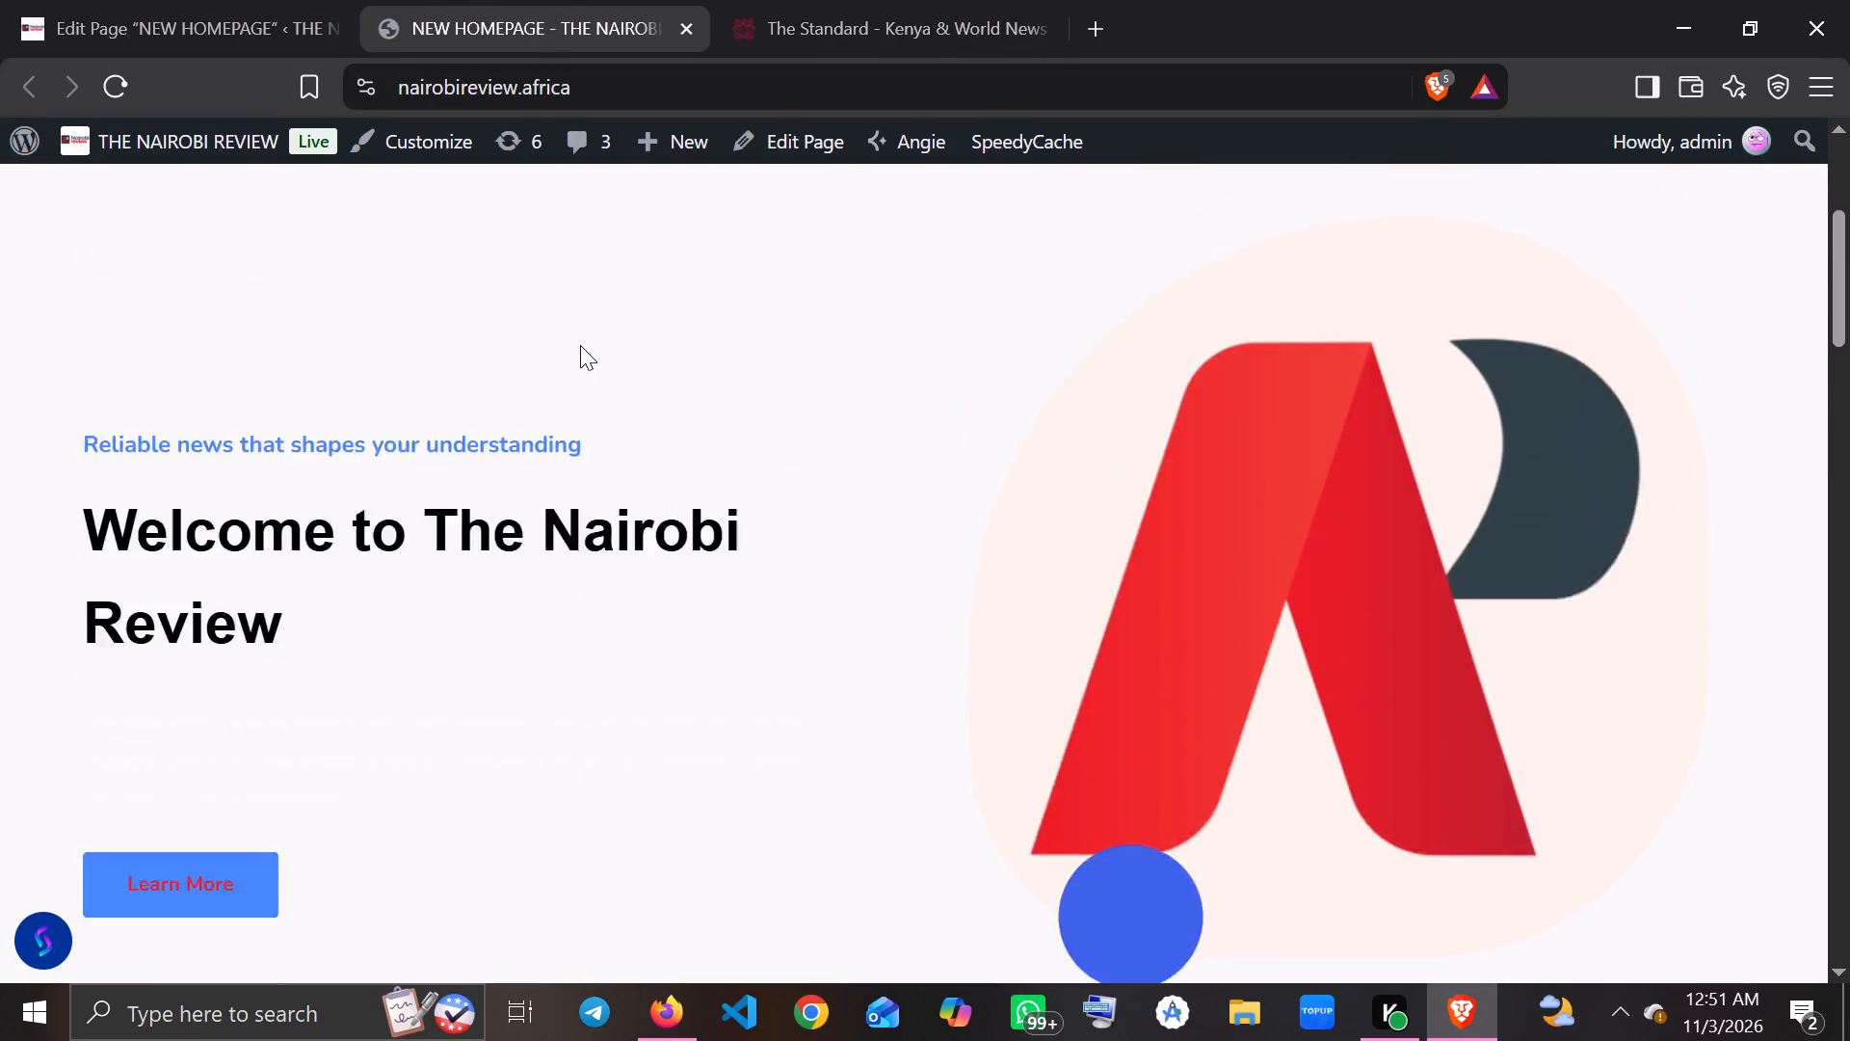
pyautogui.scroll(2, 580, 345)
pyautogui.click(248, 22)
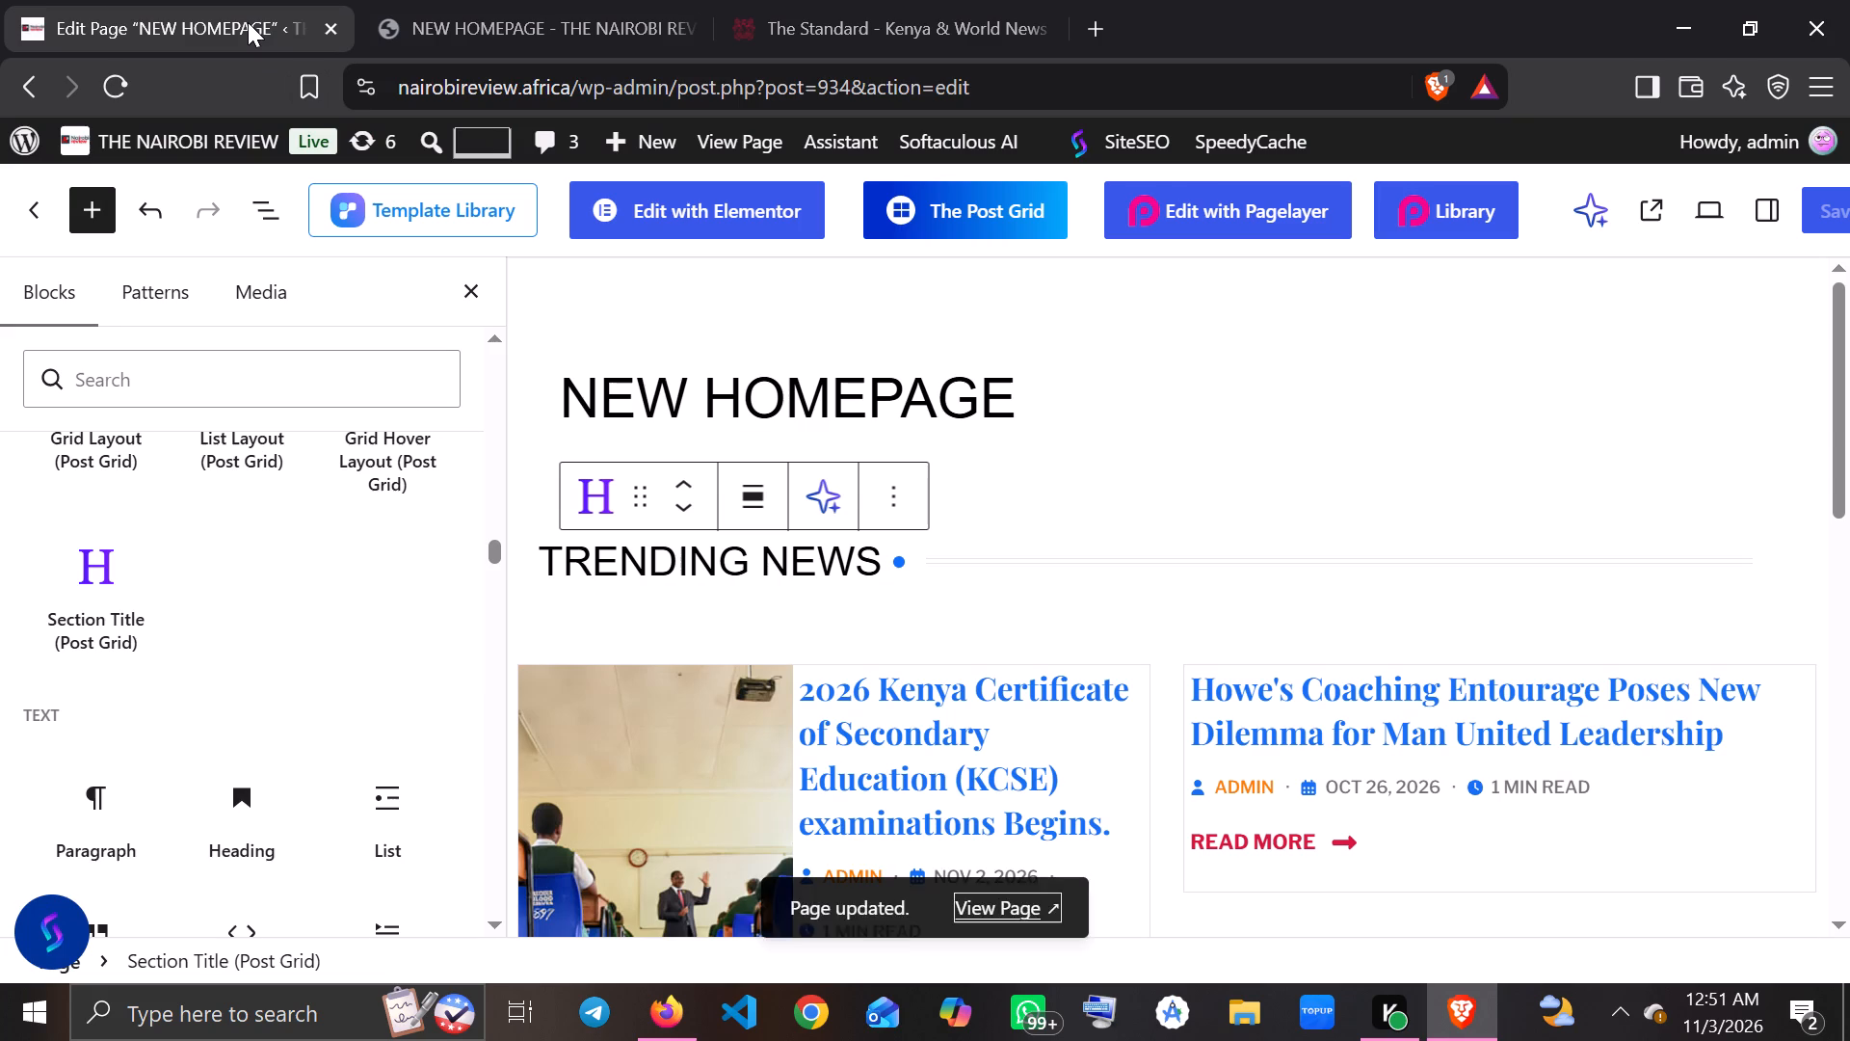
pyautogui.click(1066, 341)
pyautogui.scroll(-1, 1066, 341)
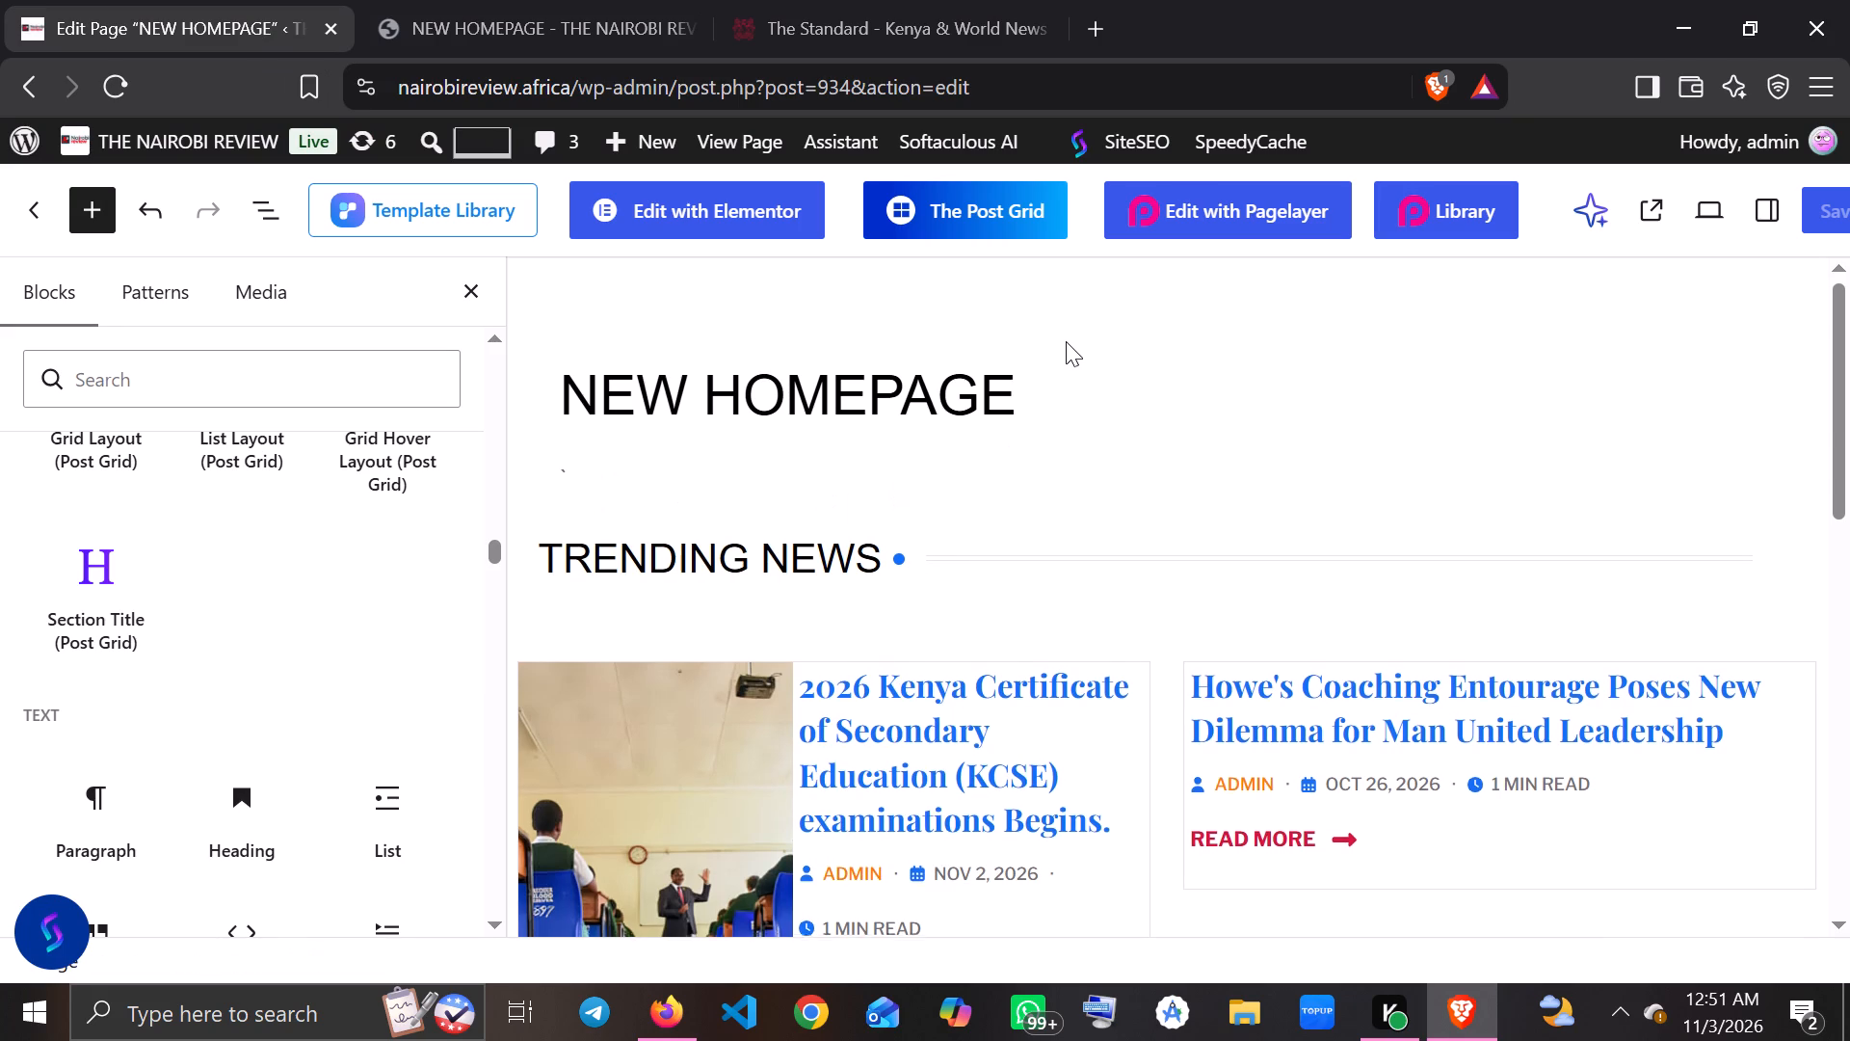
pyautogui.scroll(-11, 1066, 341)
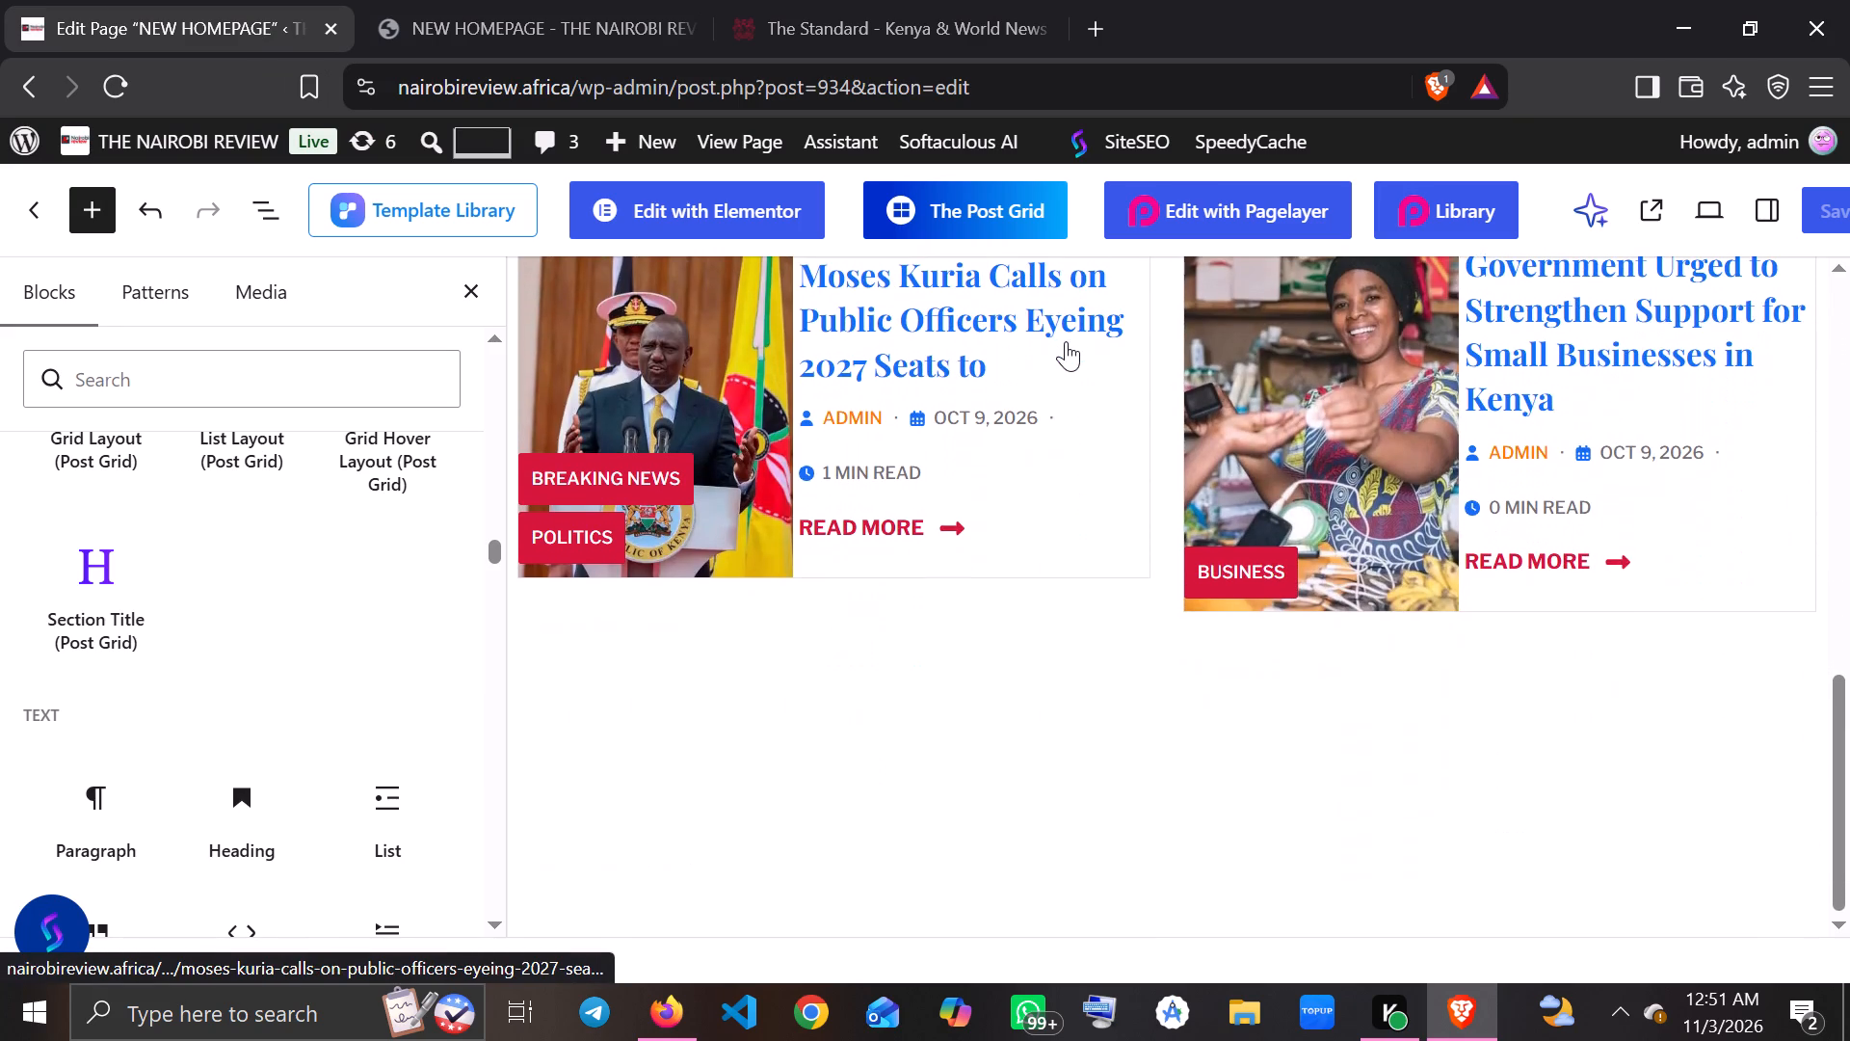
# Open the Pagelayer Library and show its section templates.
pyautogui.click(1430, 217)
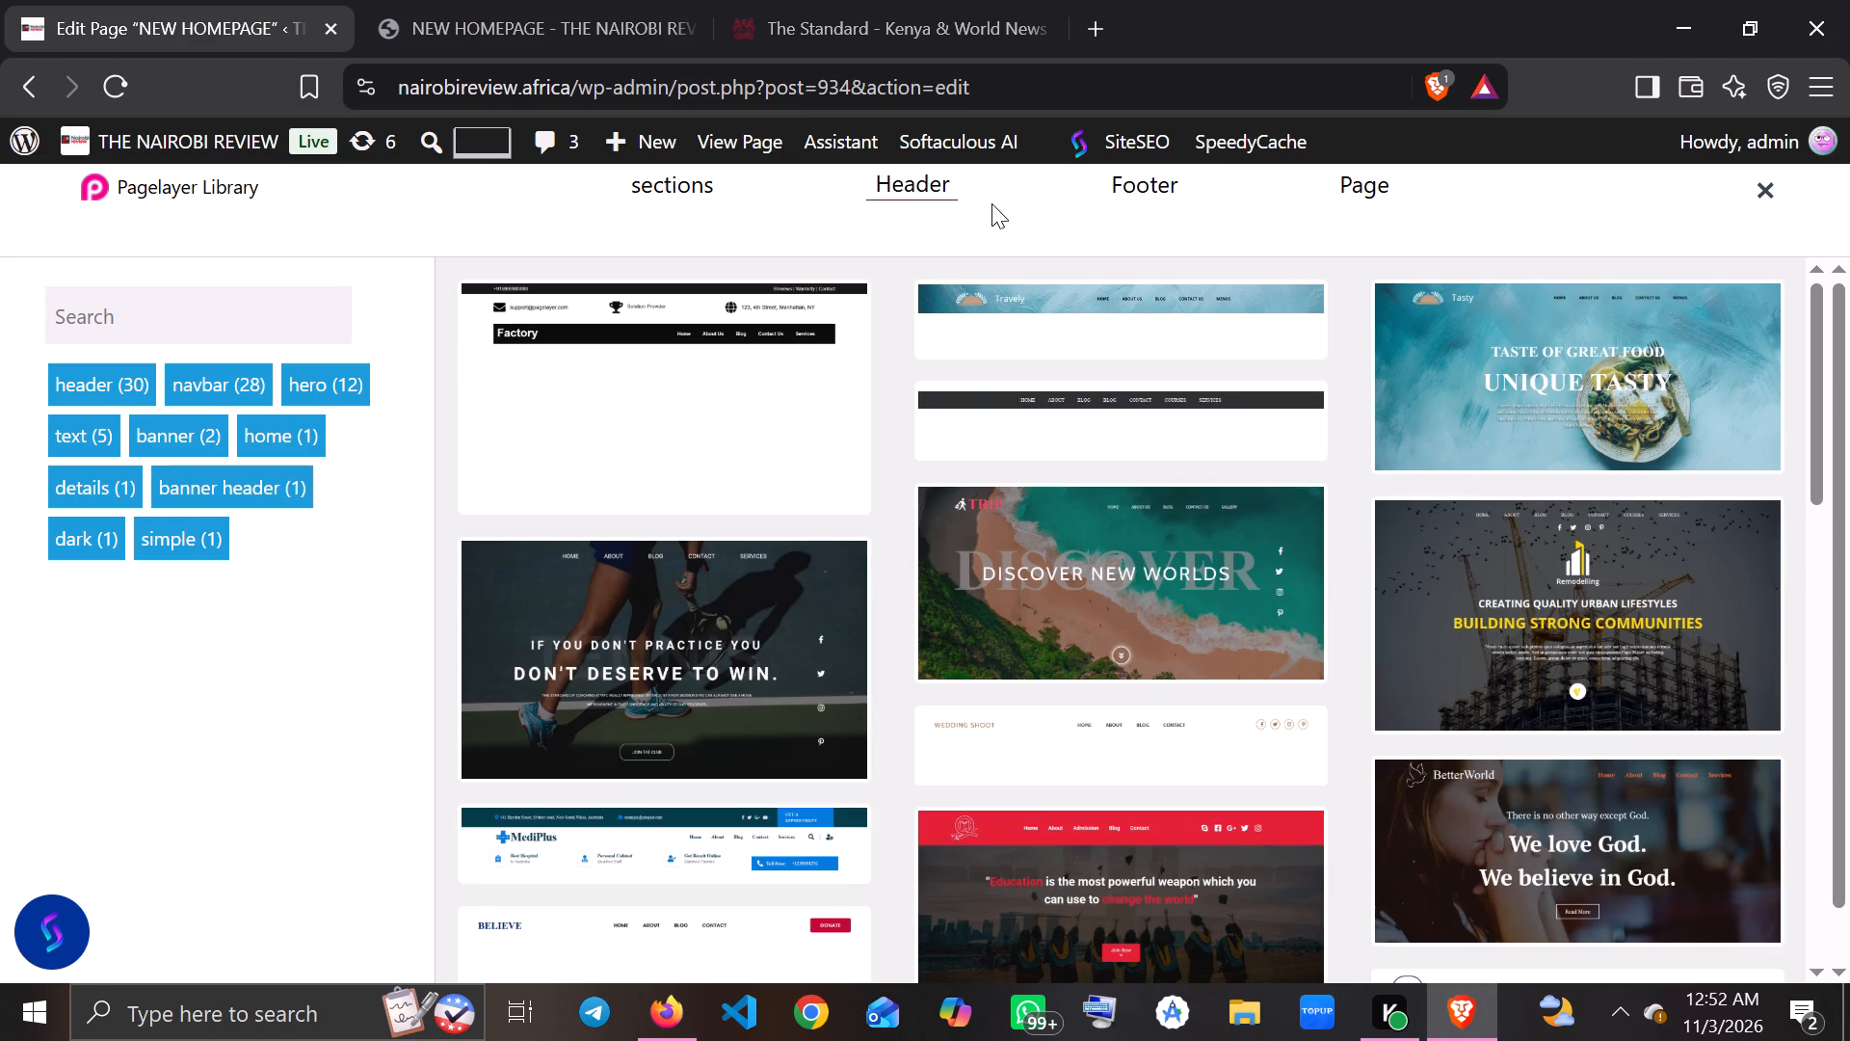
pyautogui.click(703, 185)
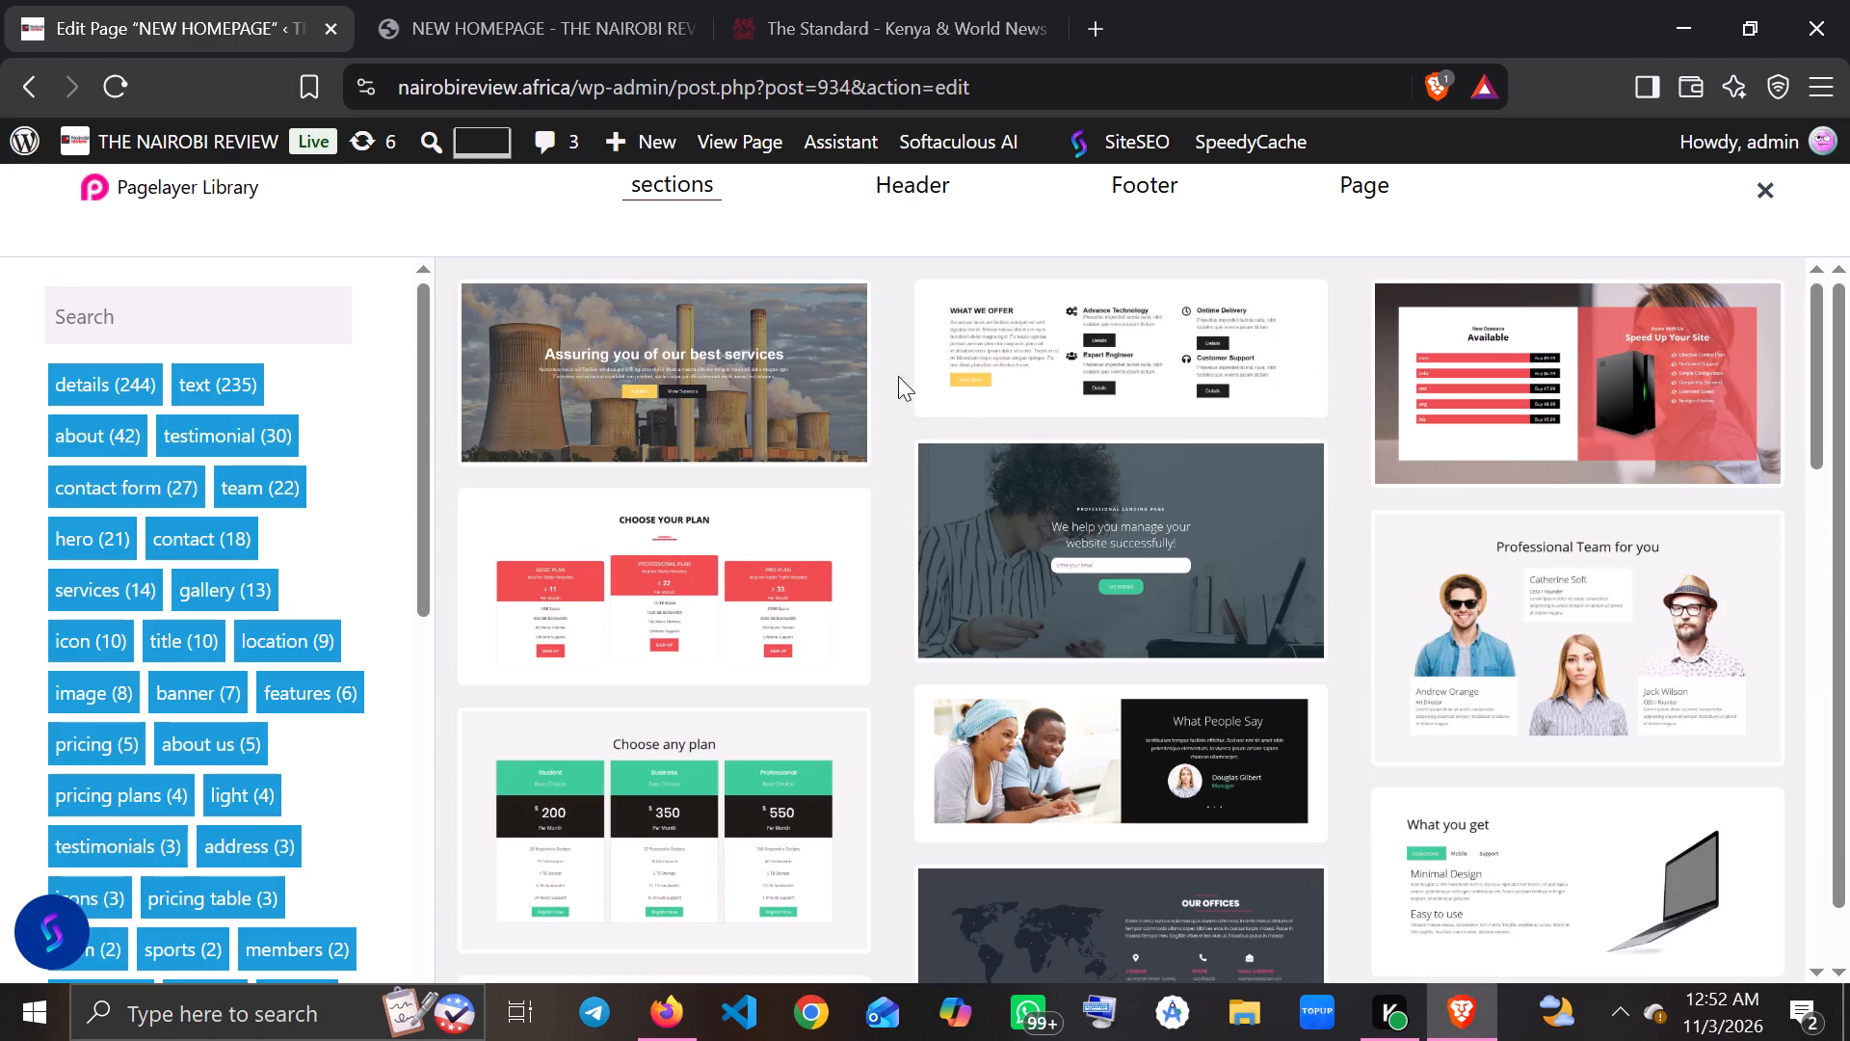
# Examine the Pagelayer section templates from the opening services and pricing layouts through team, about us and photography designs to the construction ones.
pyautogui.scroll(-10, 938, 597)
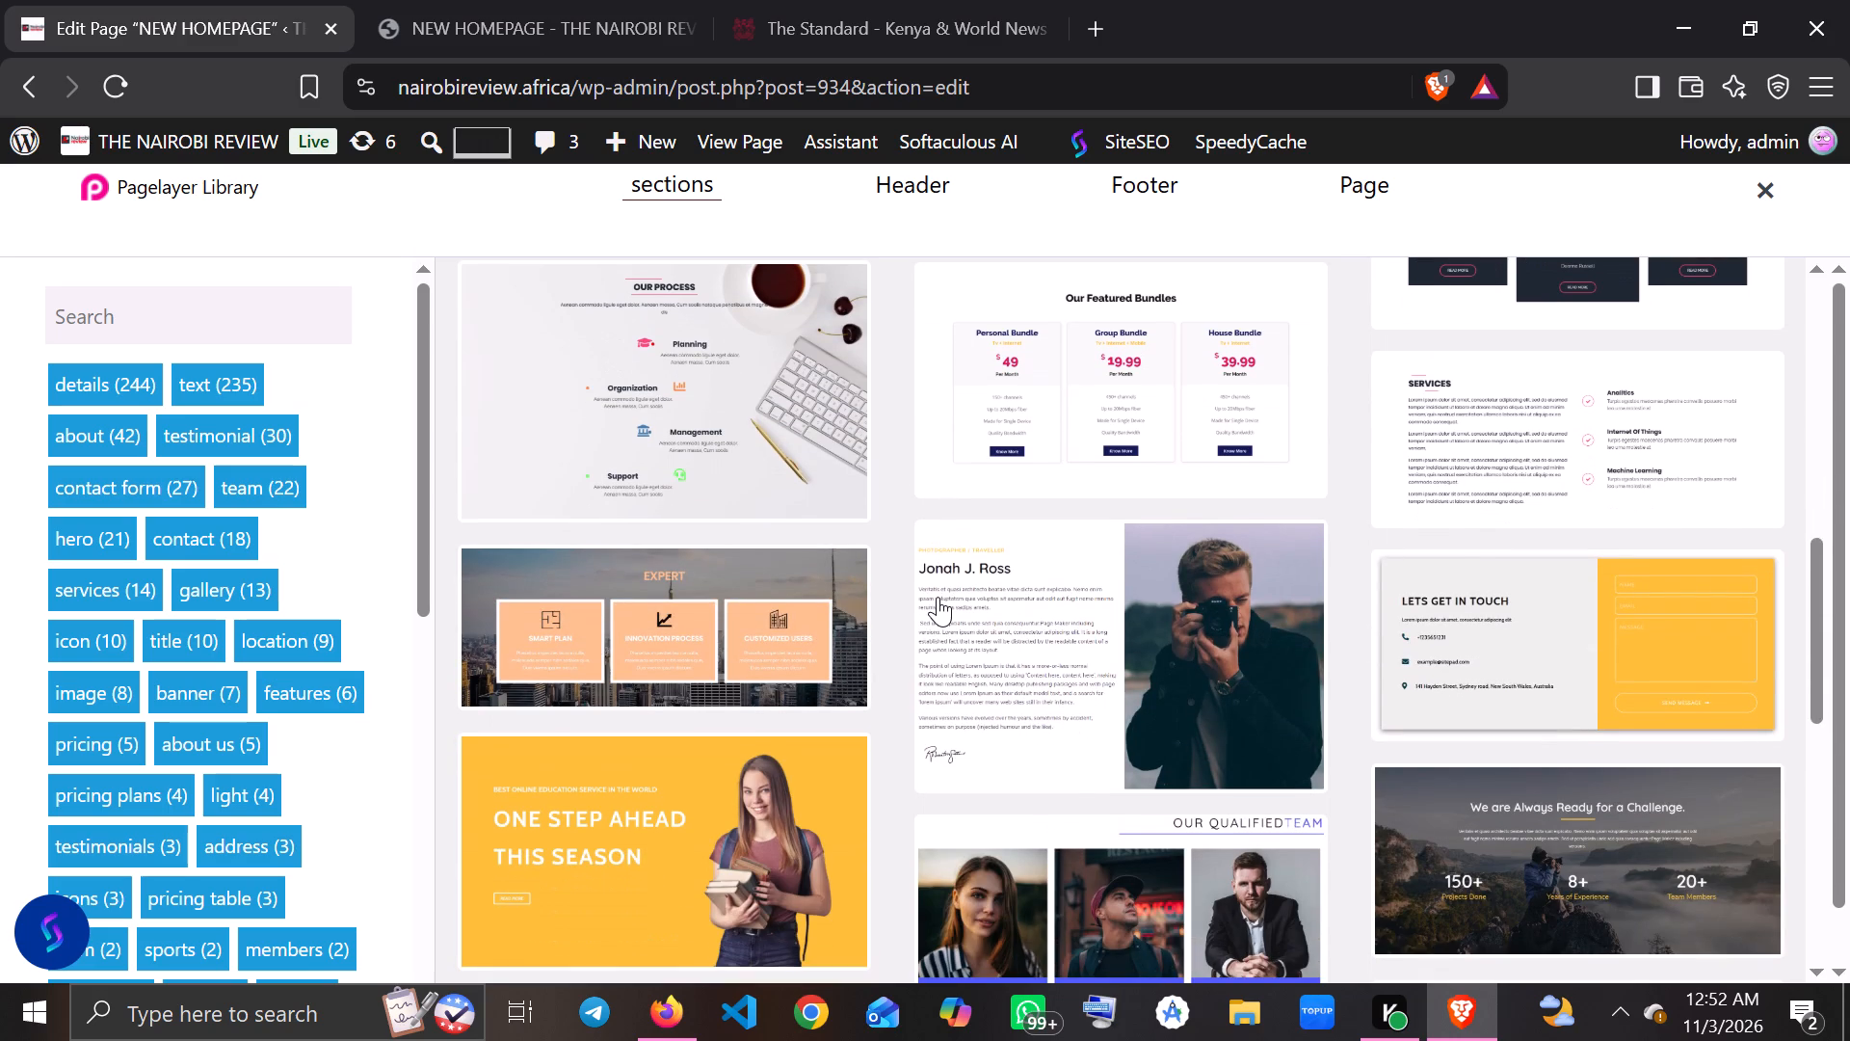
pyautogui.scroll(-1, 938, 597)
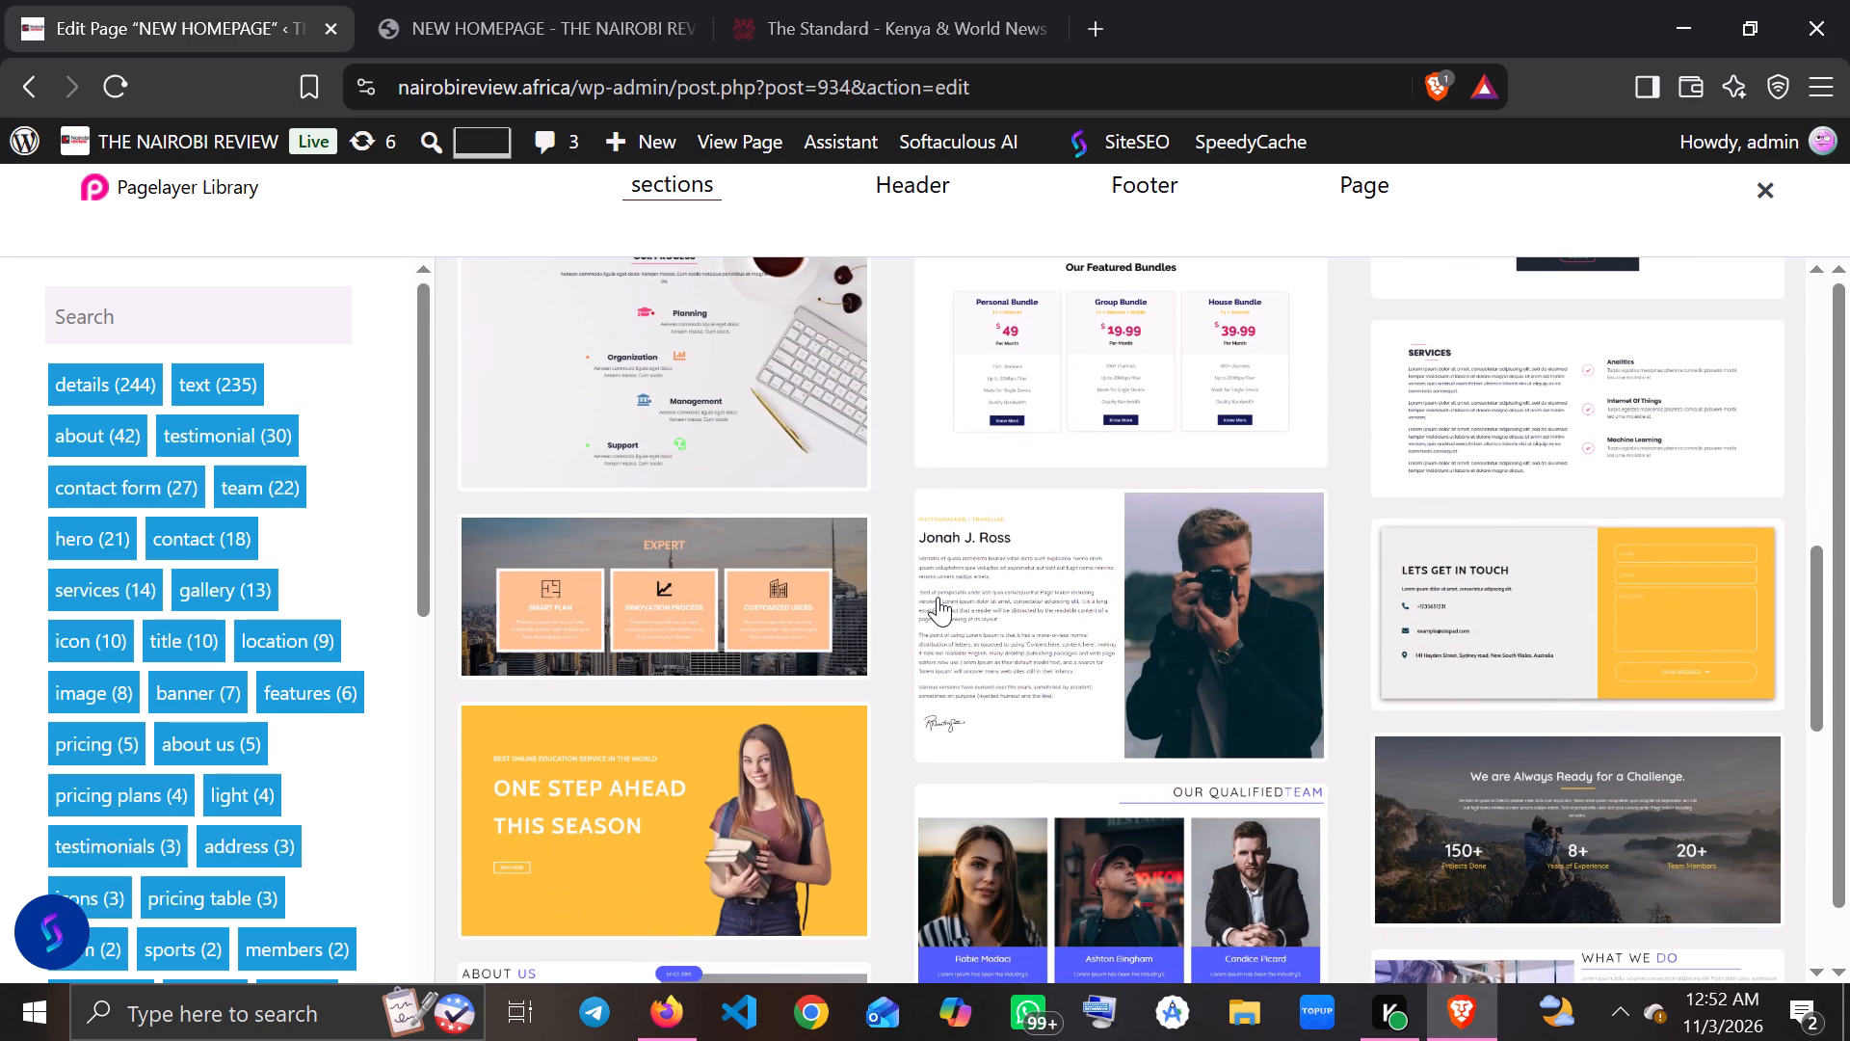
pyautogui.scroll(-2, 938, 597)
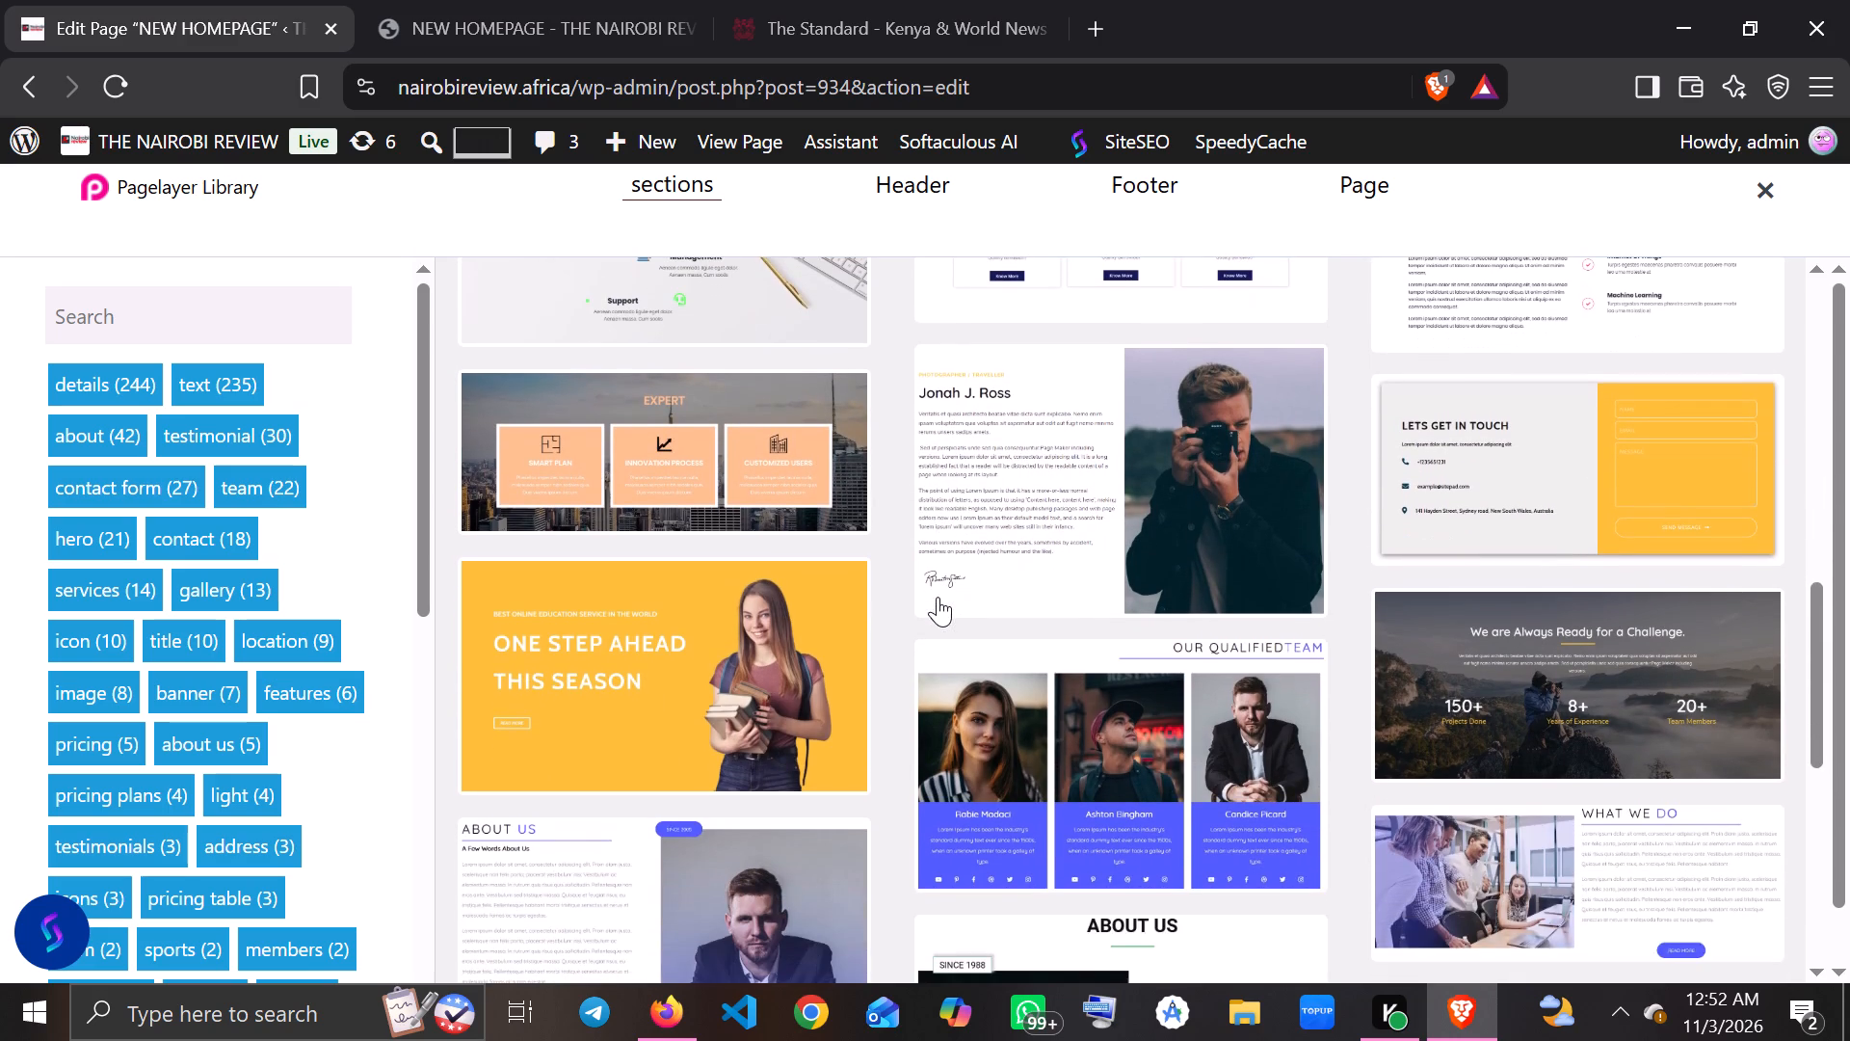
pyautogui.scroll(-3, 938, 597)
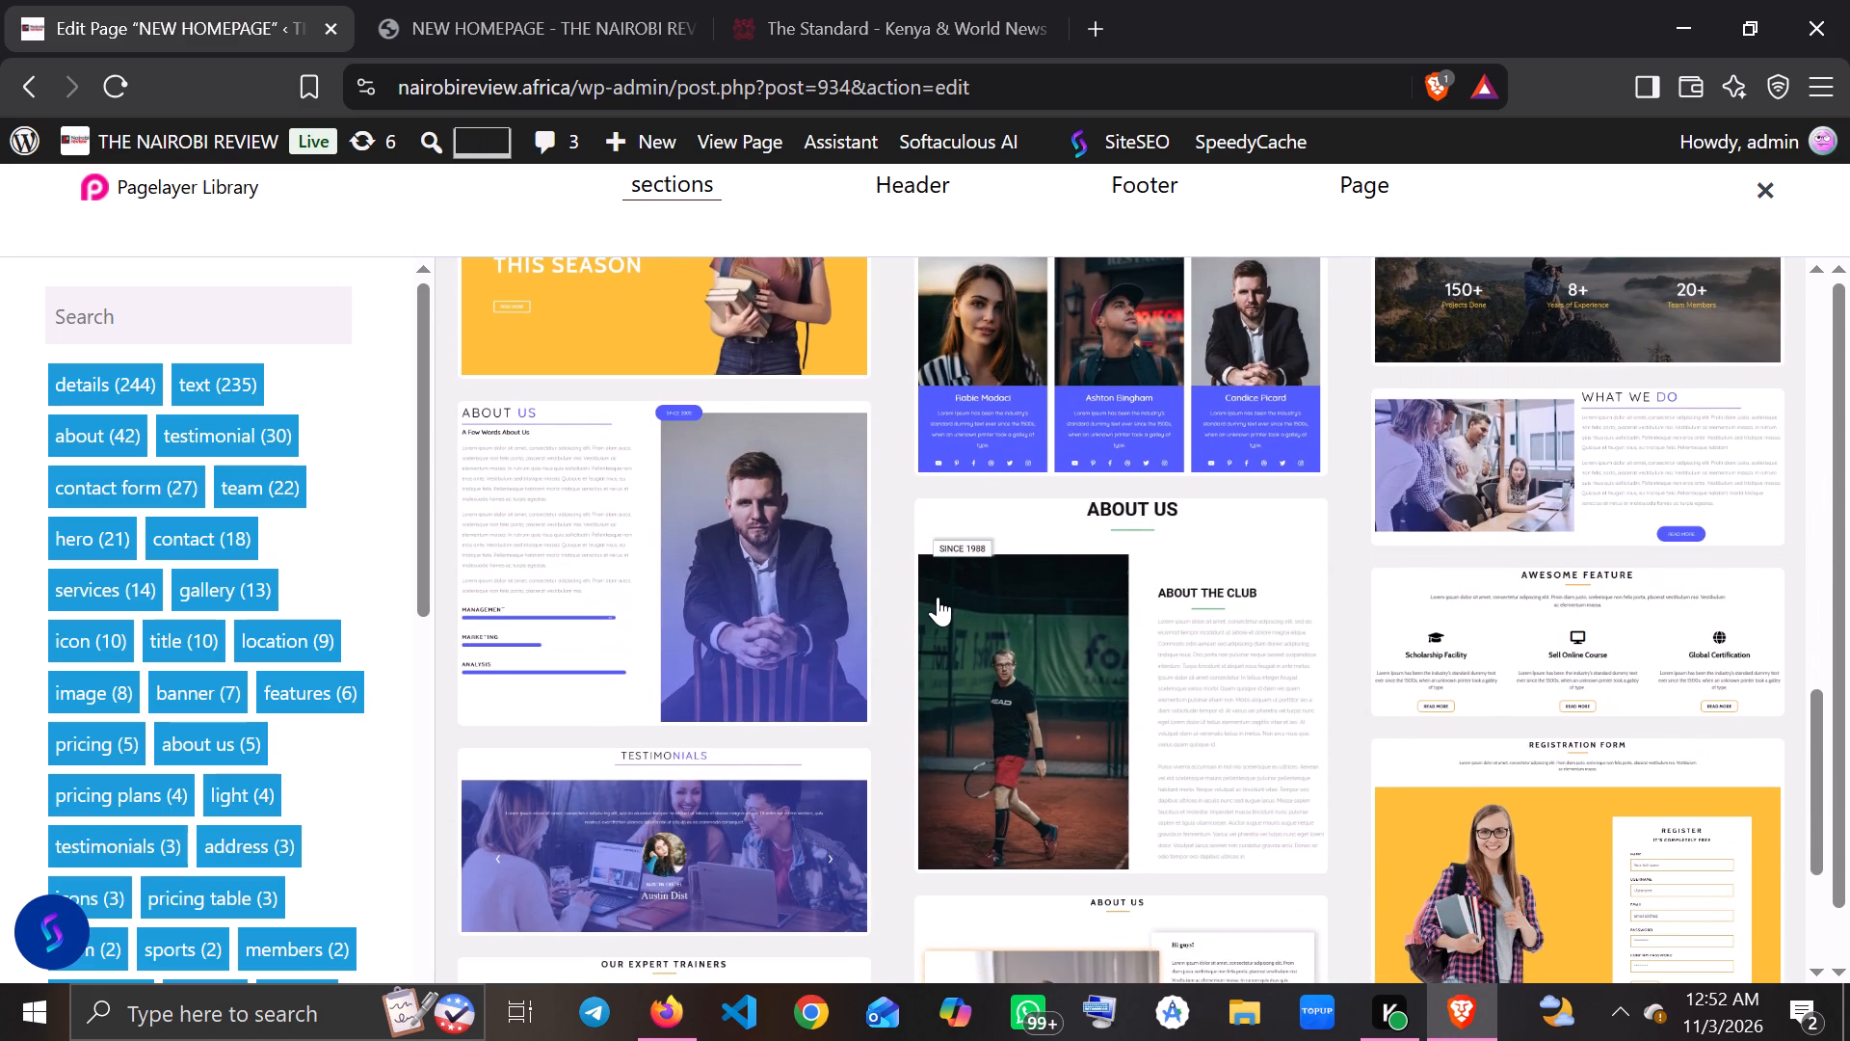
pyautogui.scroll(-5, 938, 597)
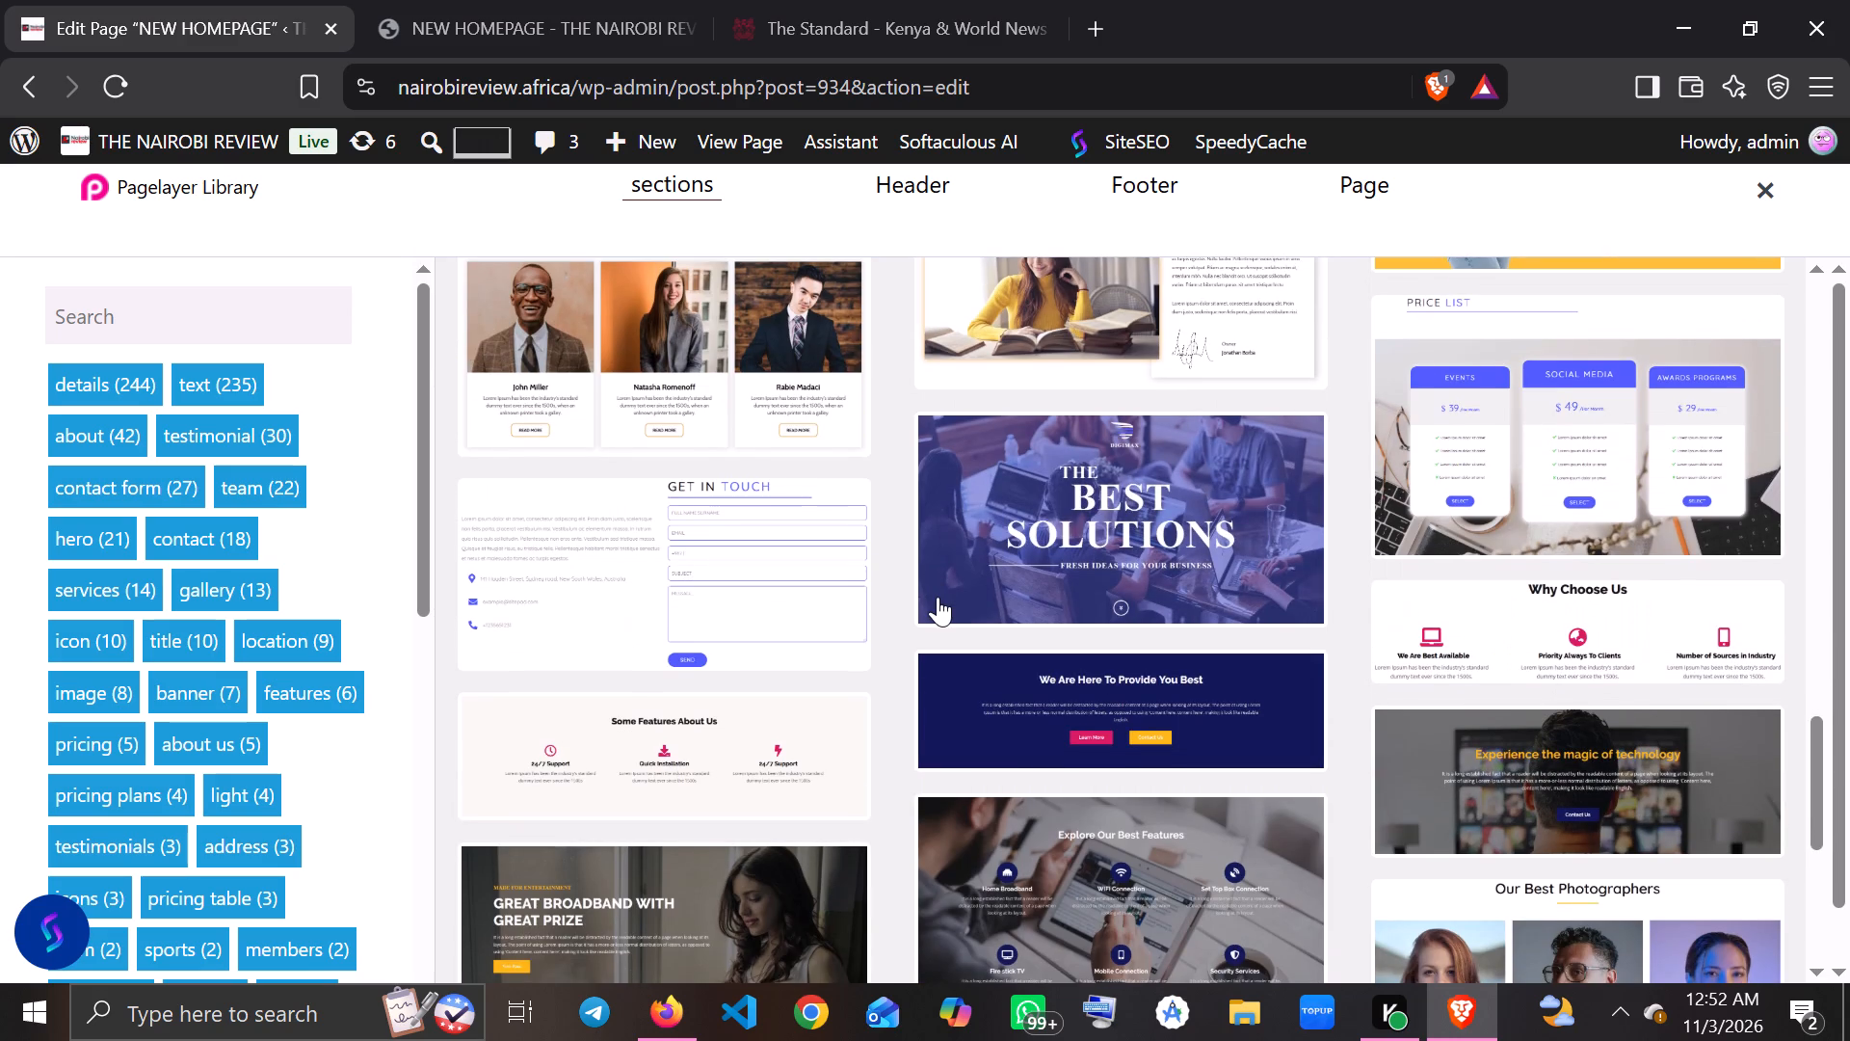
pyautogui.scroll(-3, 938, 597)
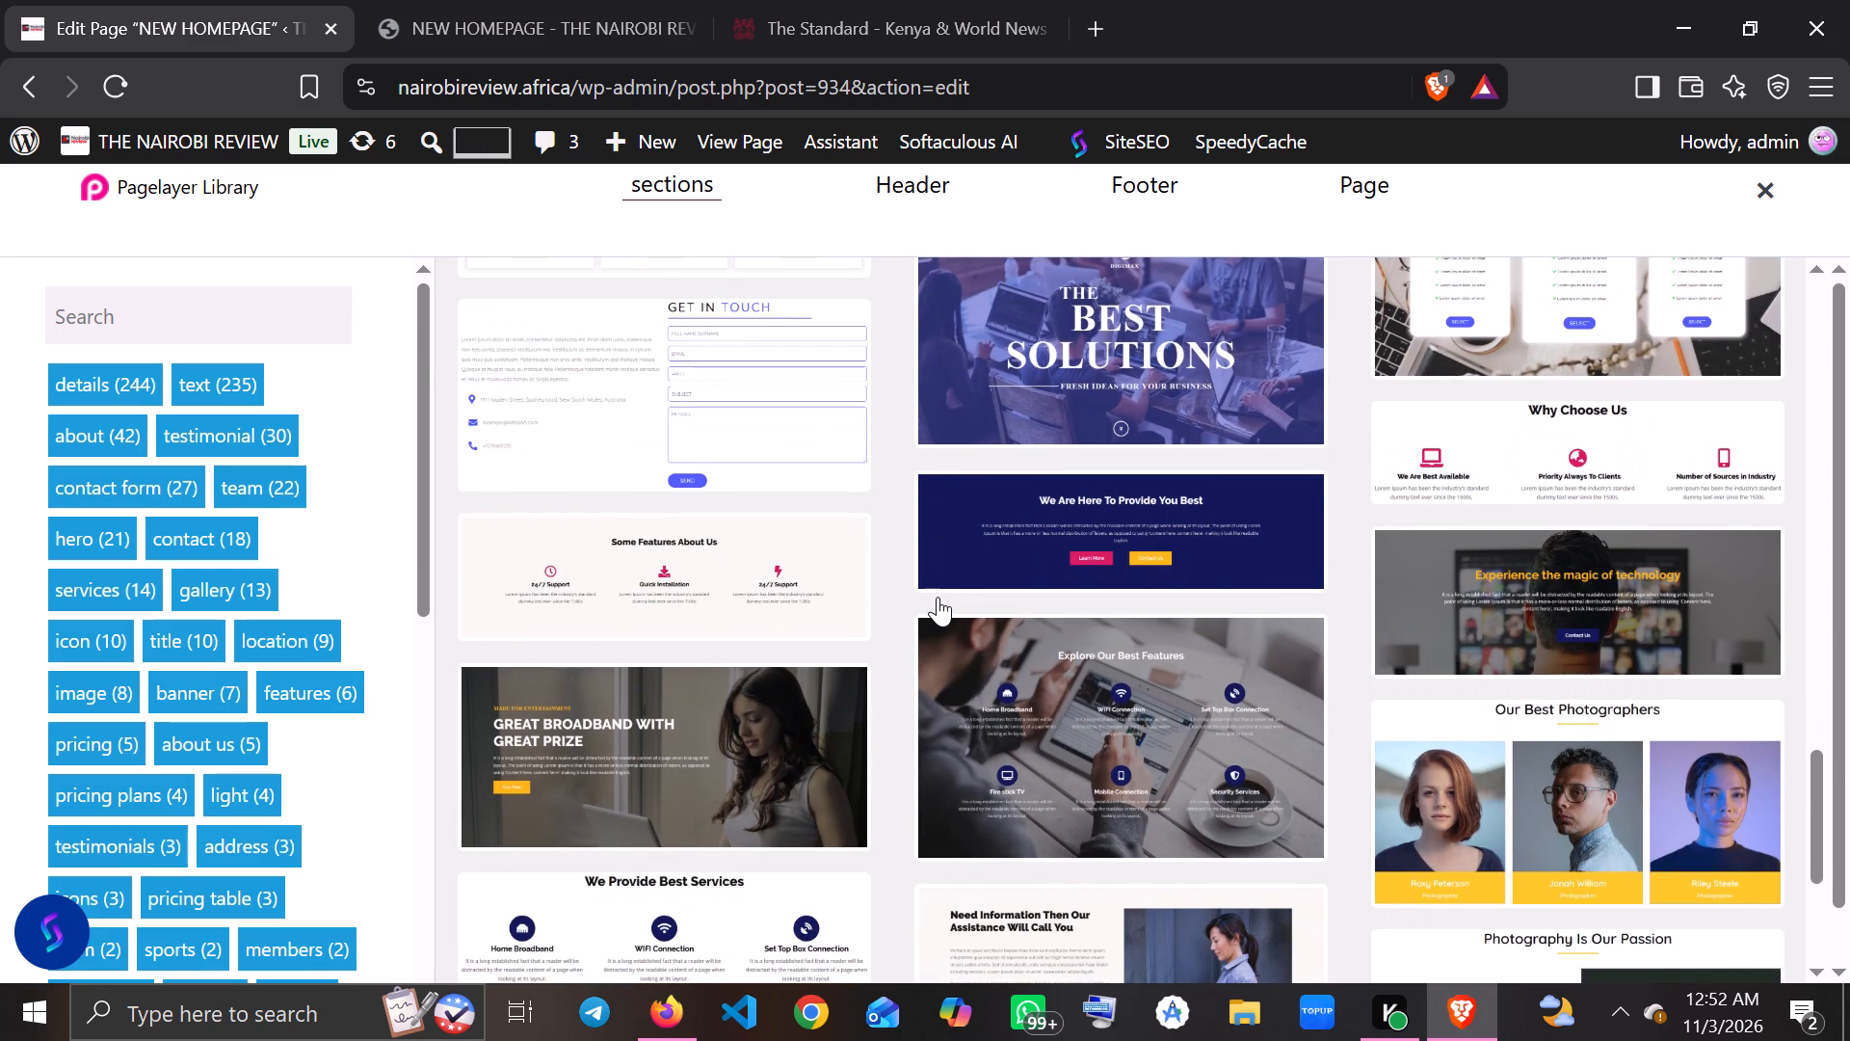
pyautogui.scroll(-3, 938, 597)
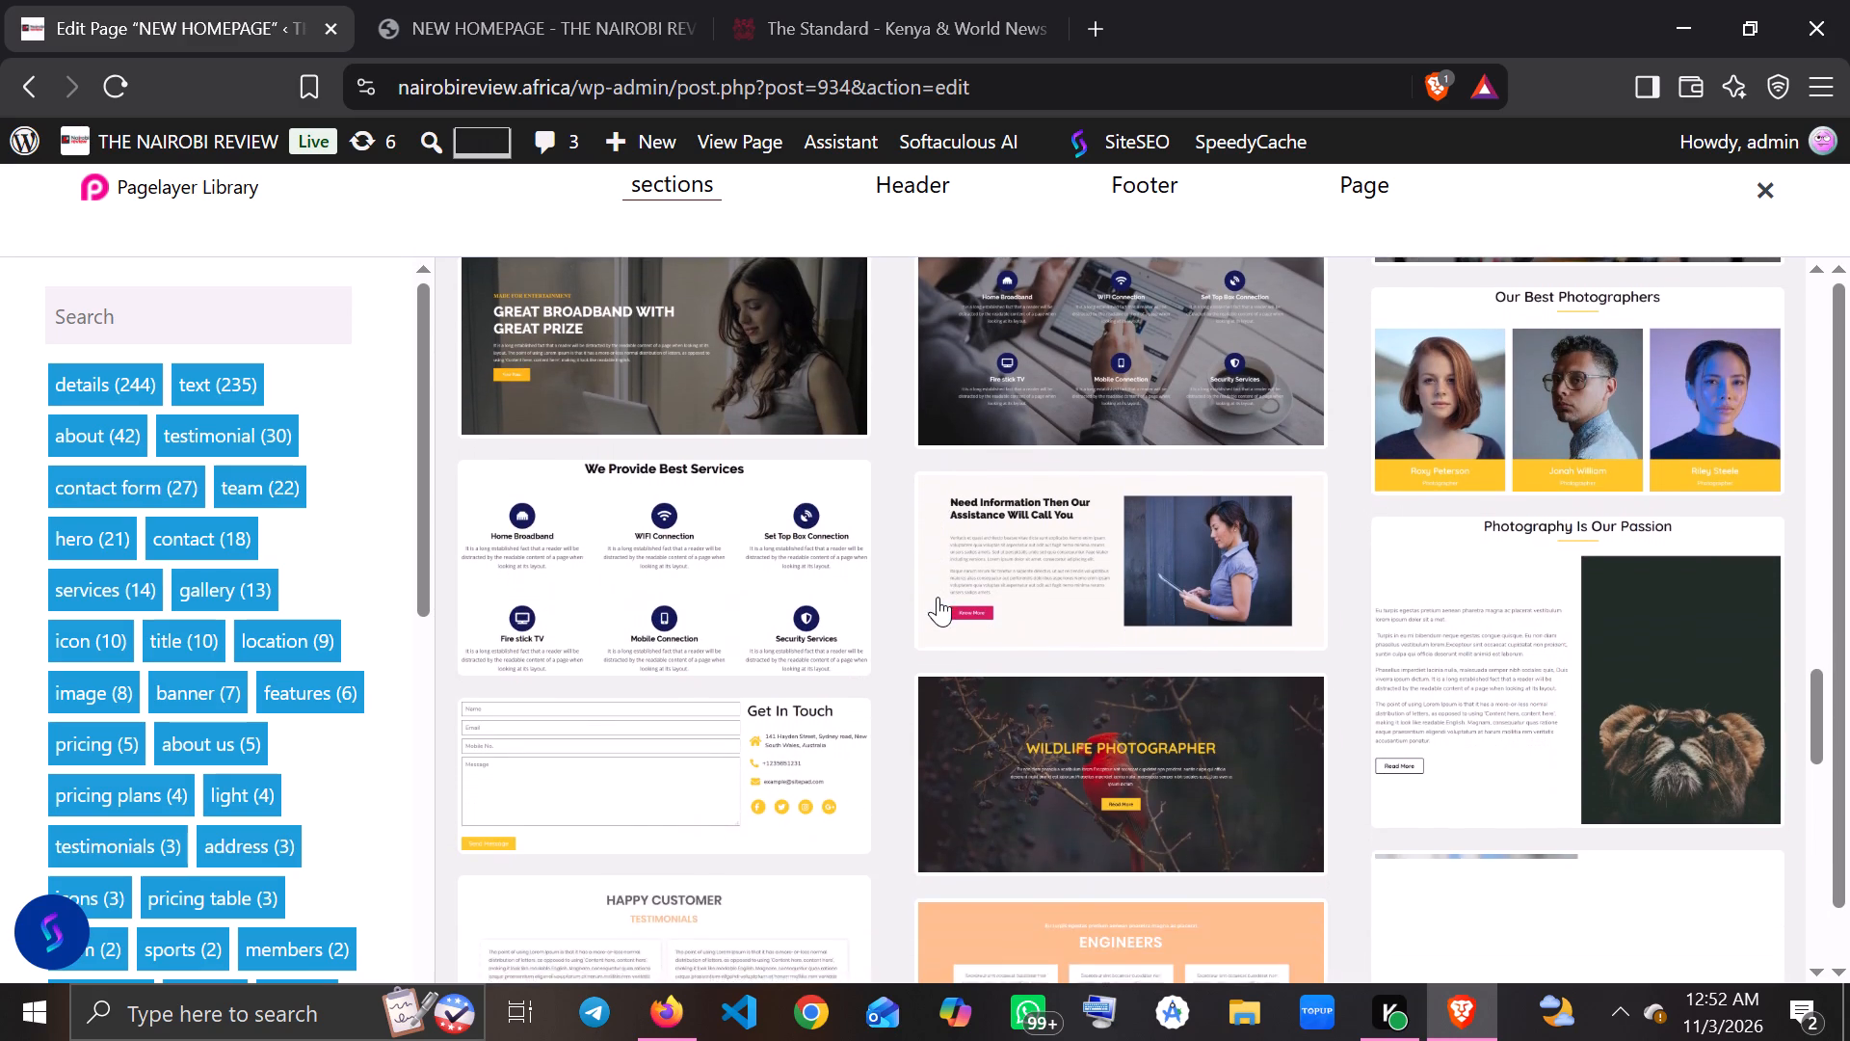
pyautogui.scroll(-2, 938, 597)
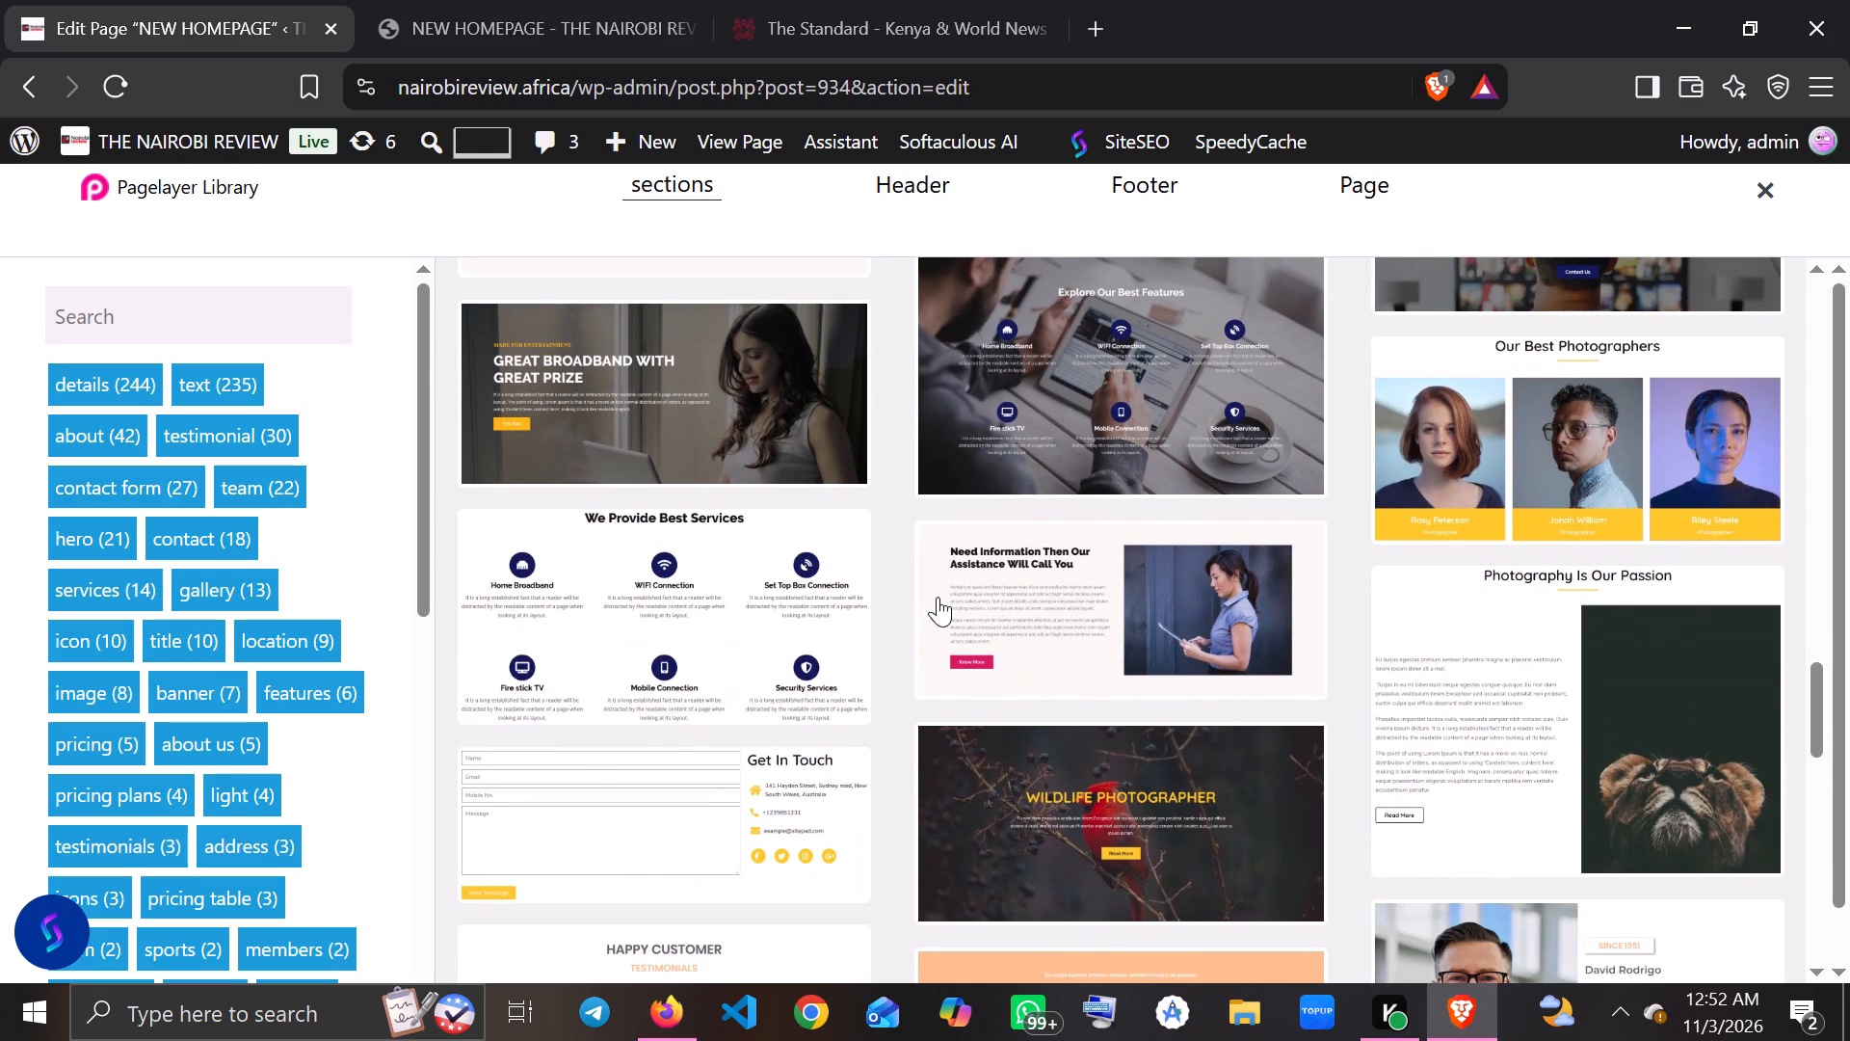
pyautogui.scroll(-2, 938, 597)
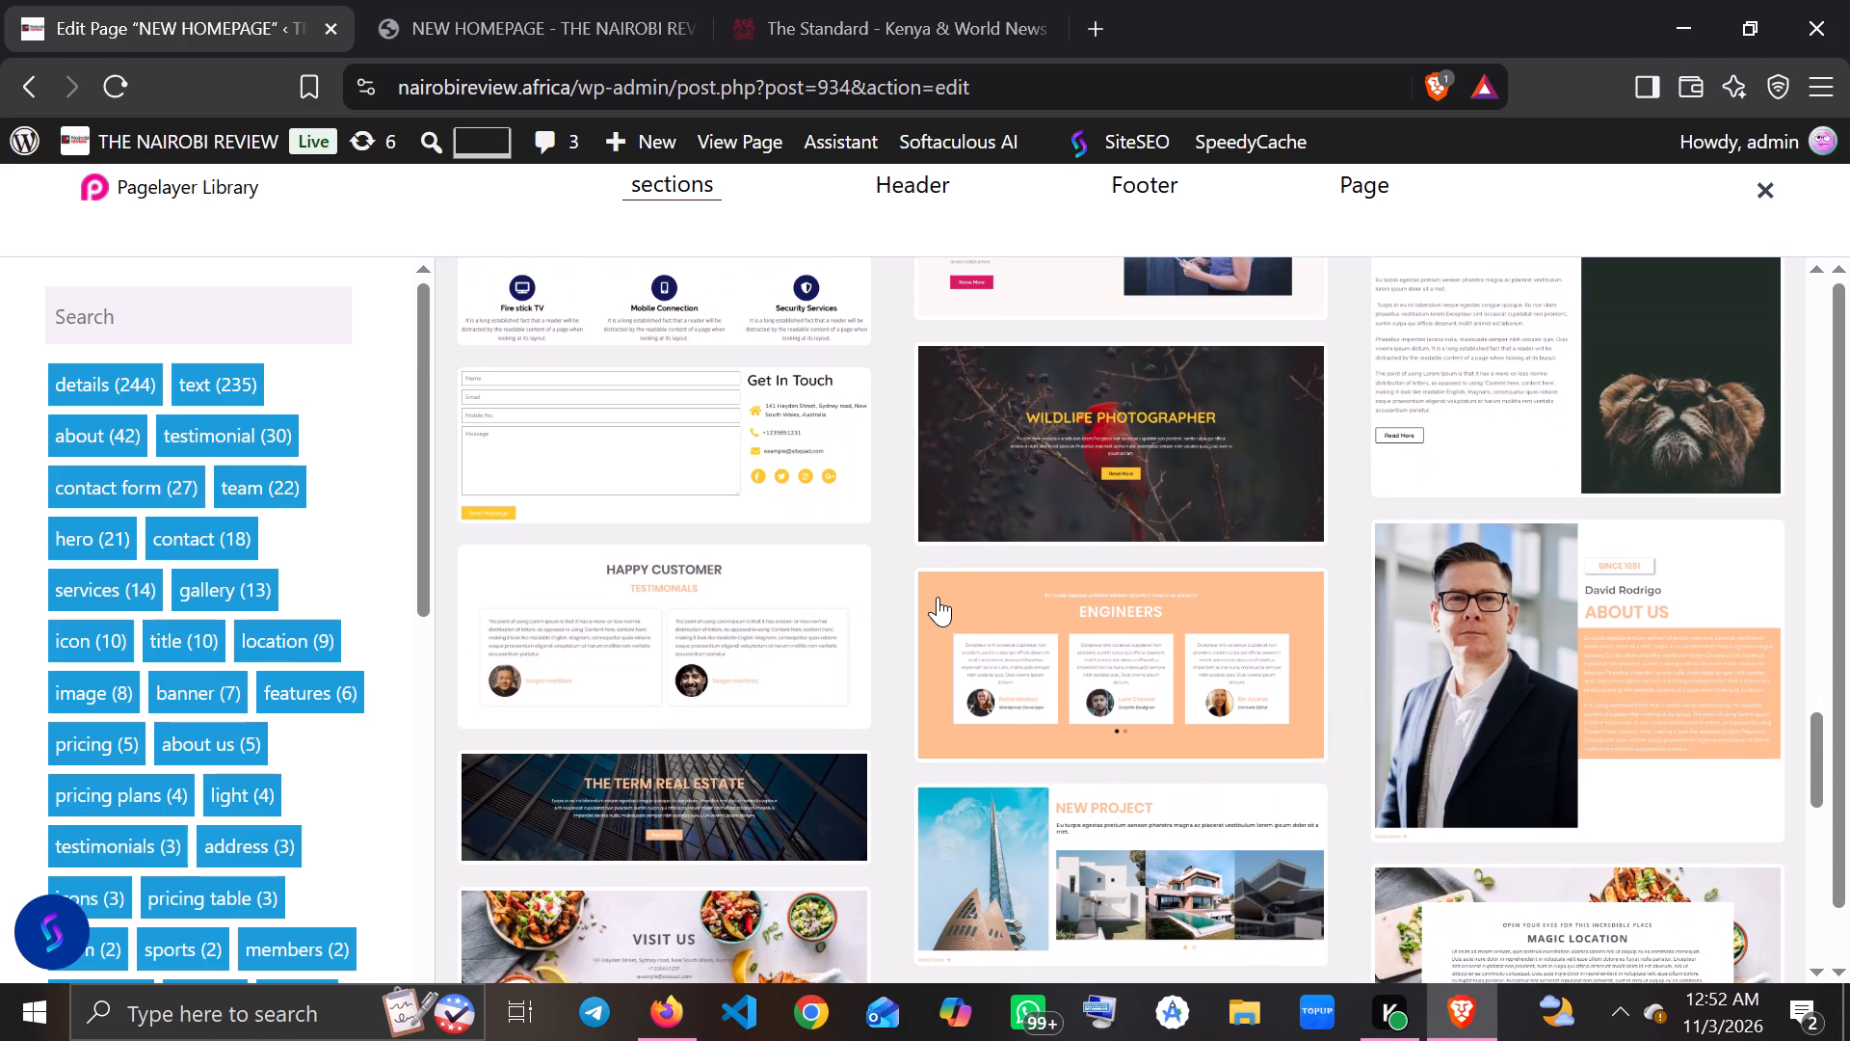
pyautogui.scroll(-3, 938, 597)
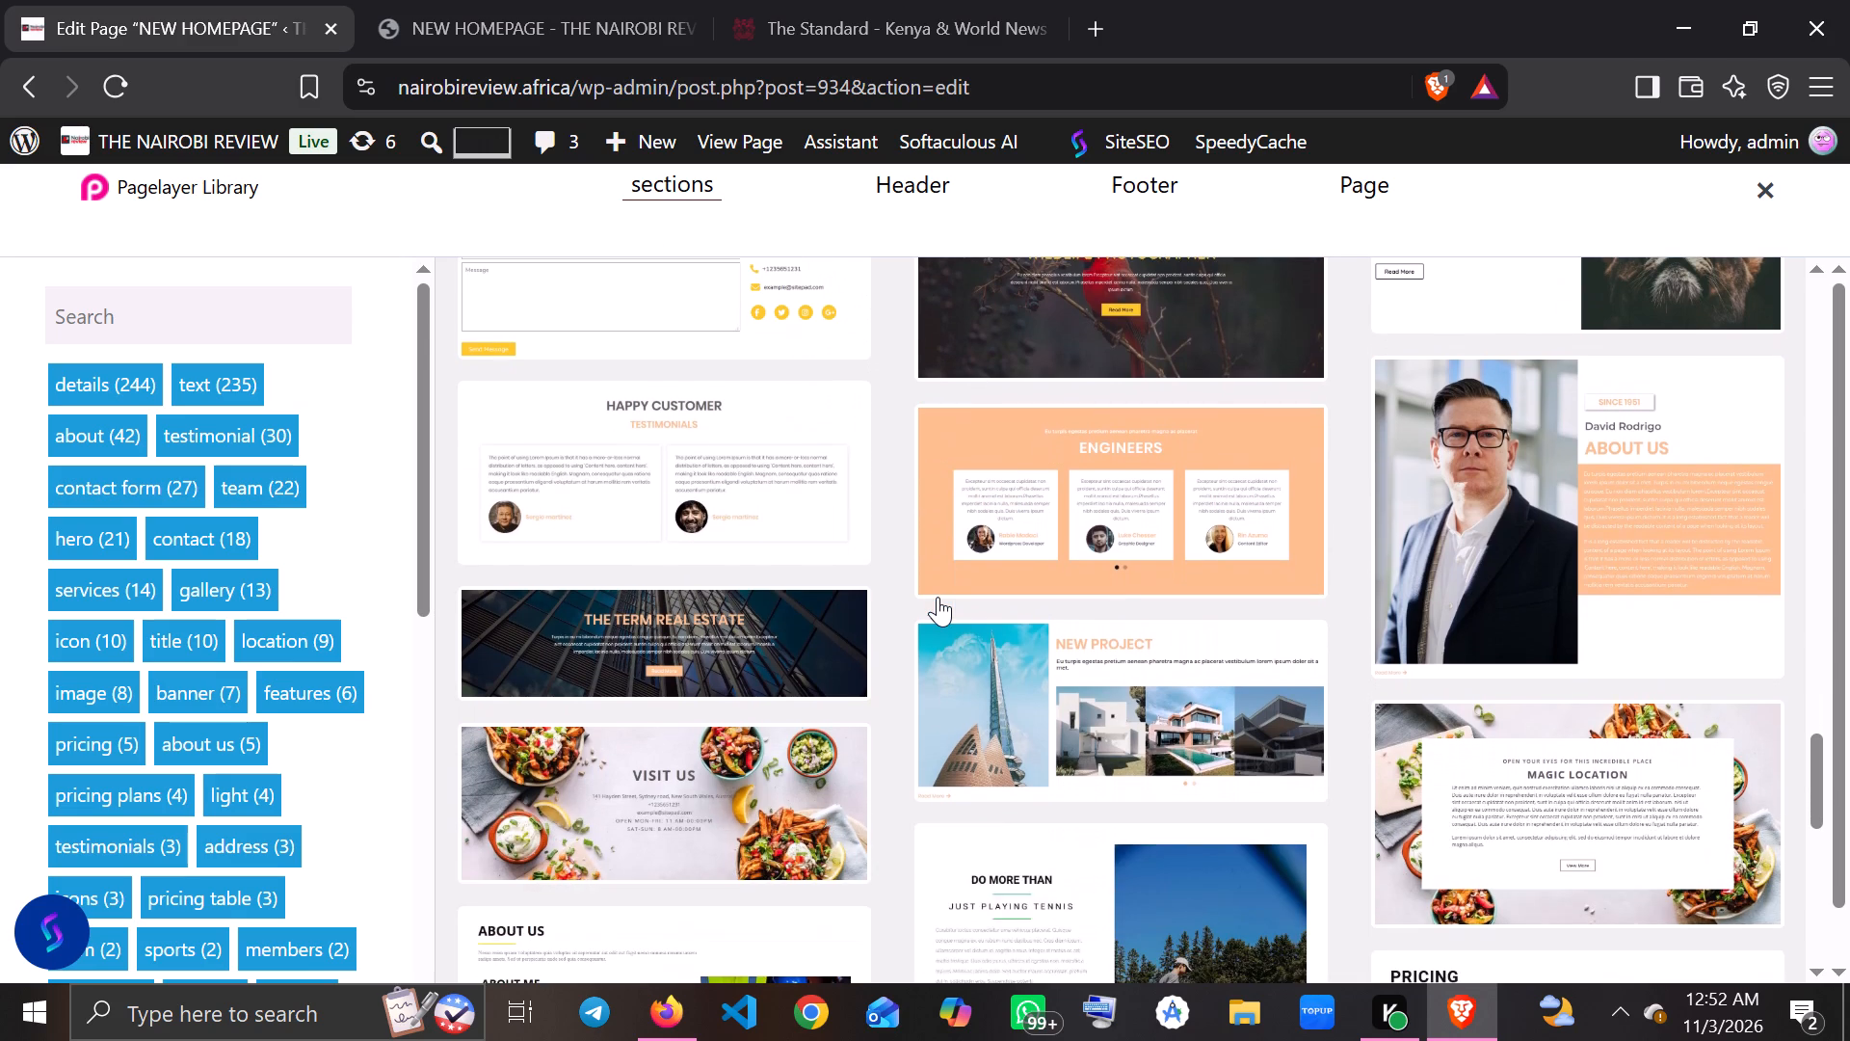
pyautogui.scroll(-2, 938, 597)
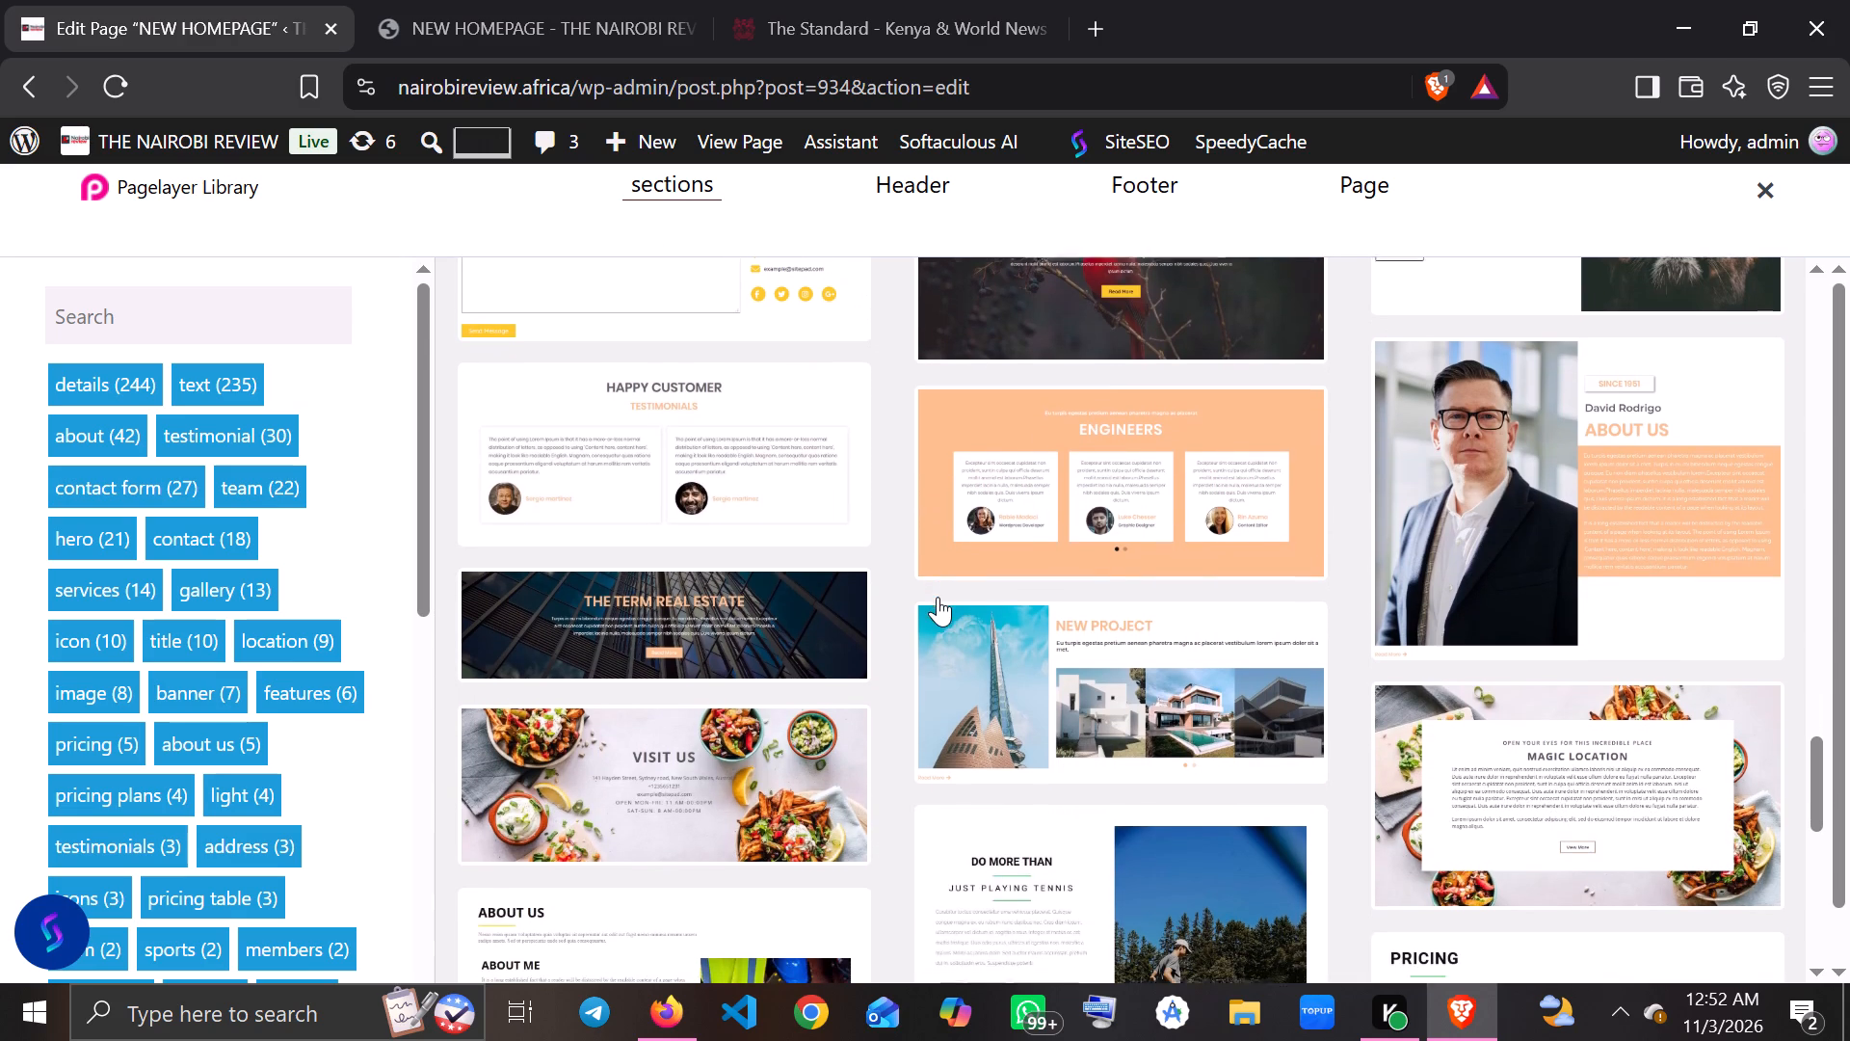
pyautogui.scroll(-4, 938, 597)
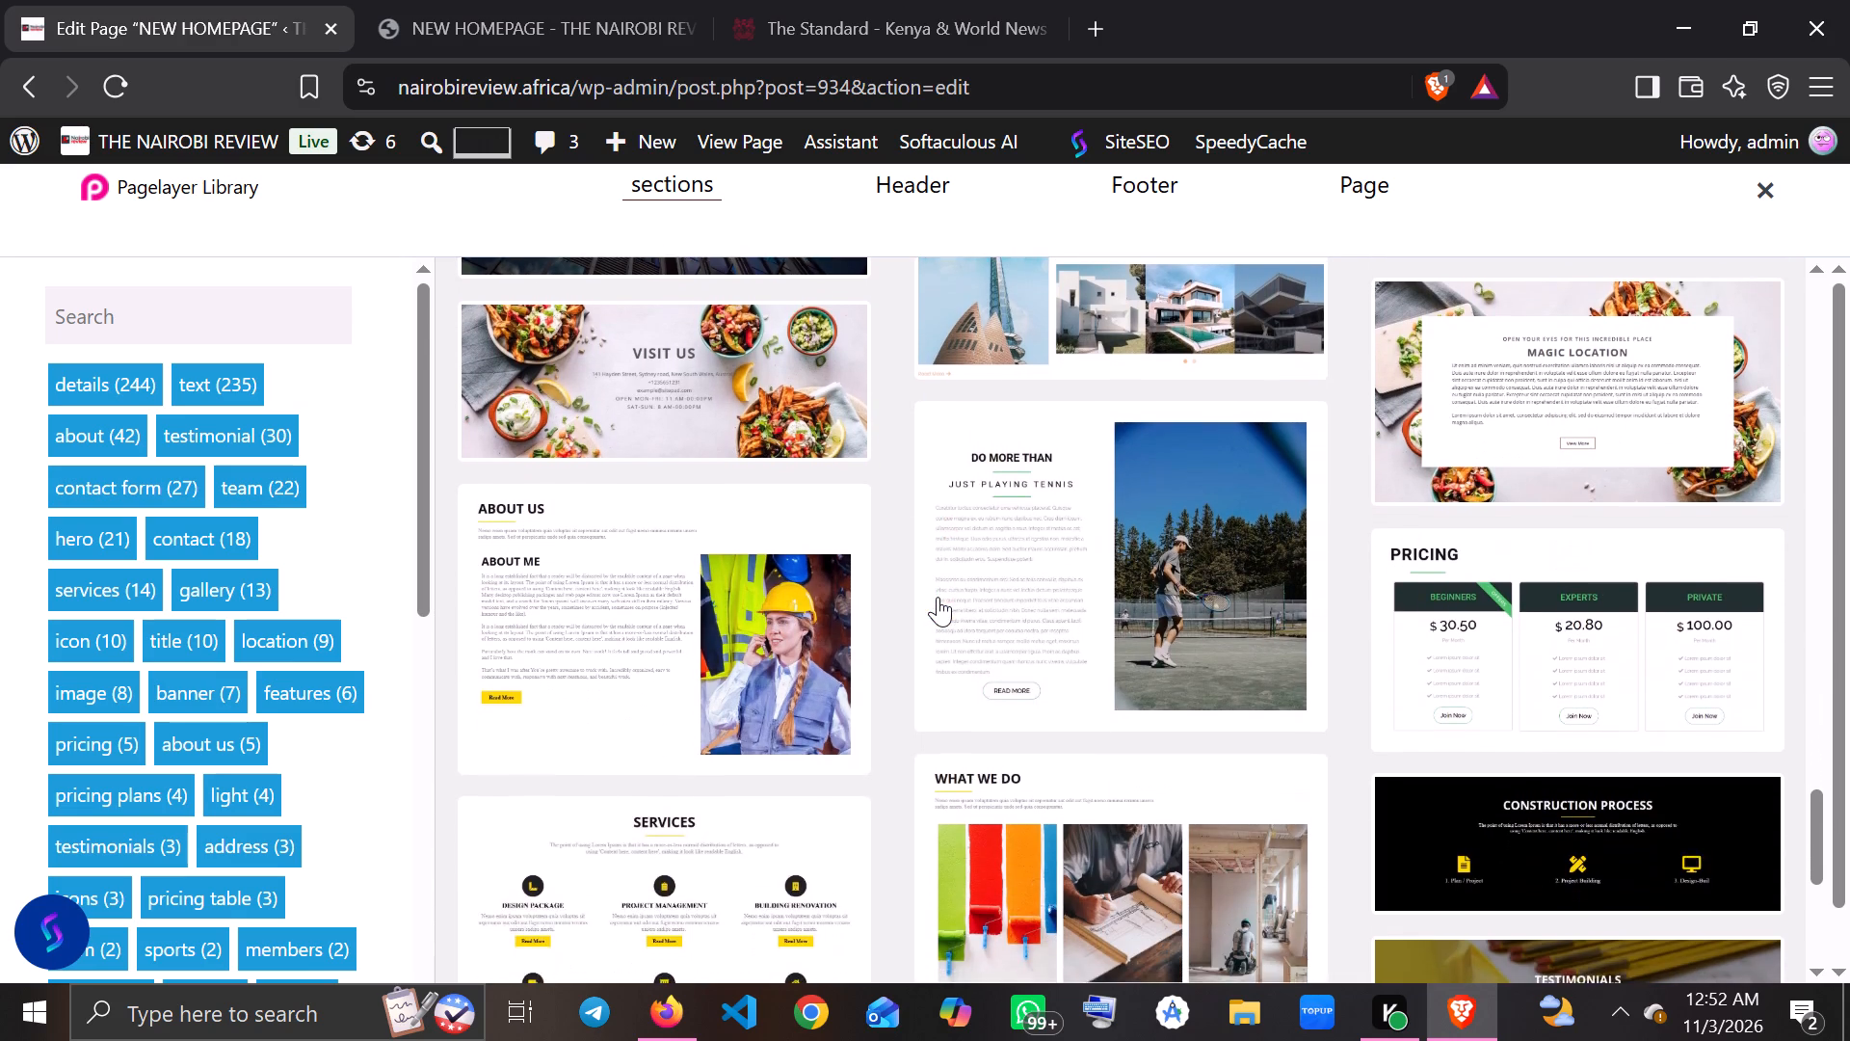
pyautogui.scroll(-4, 938, 597)
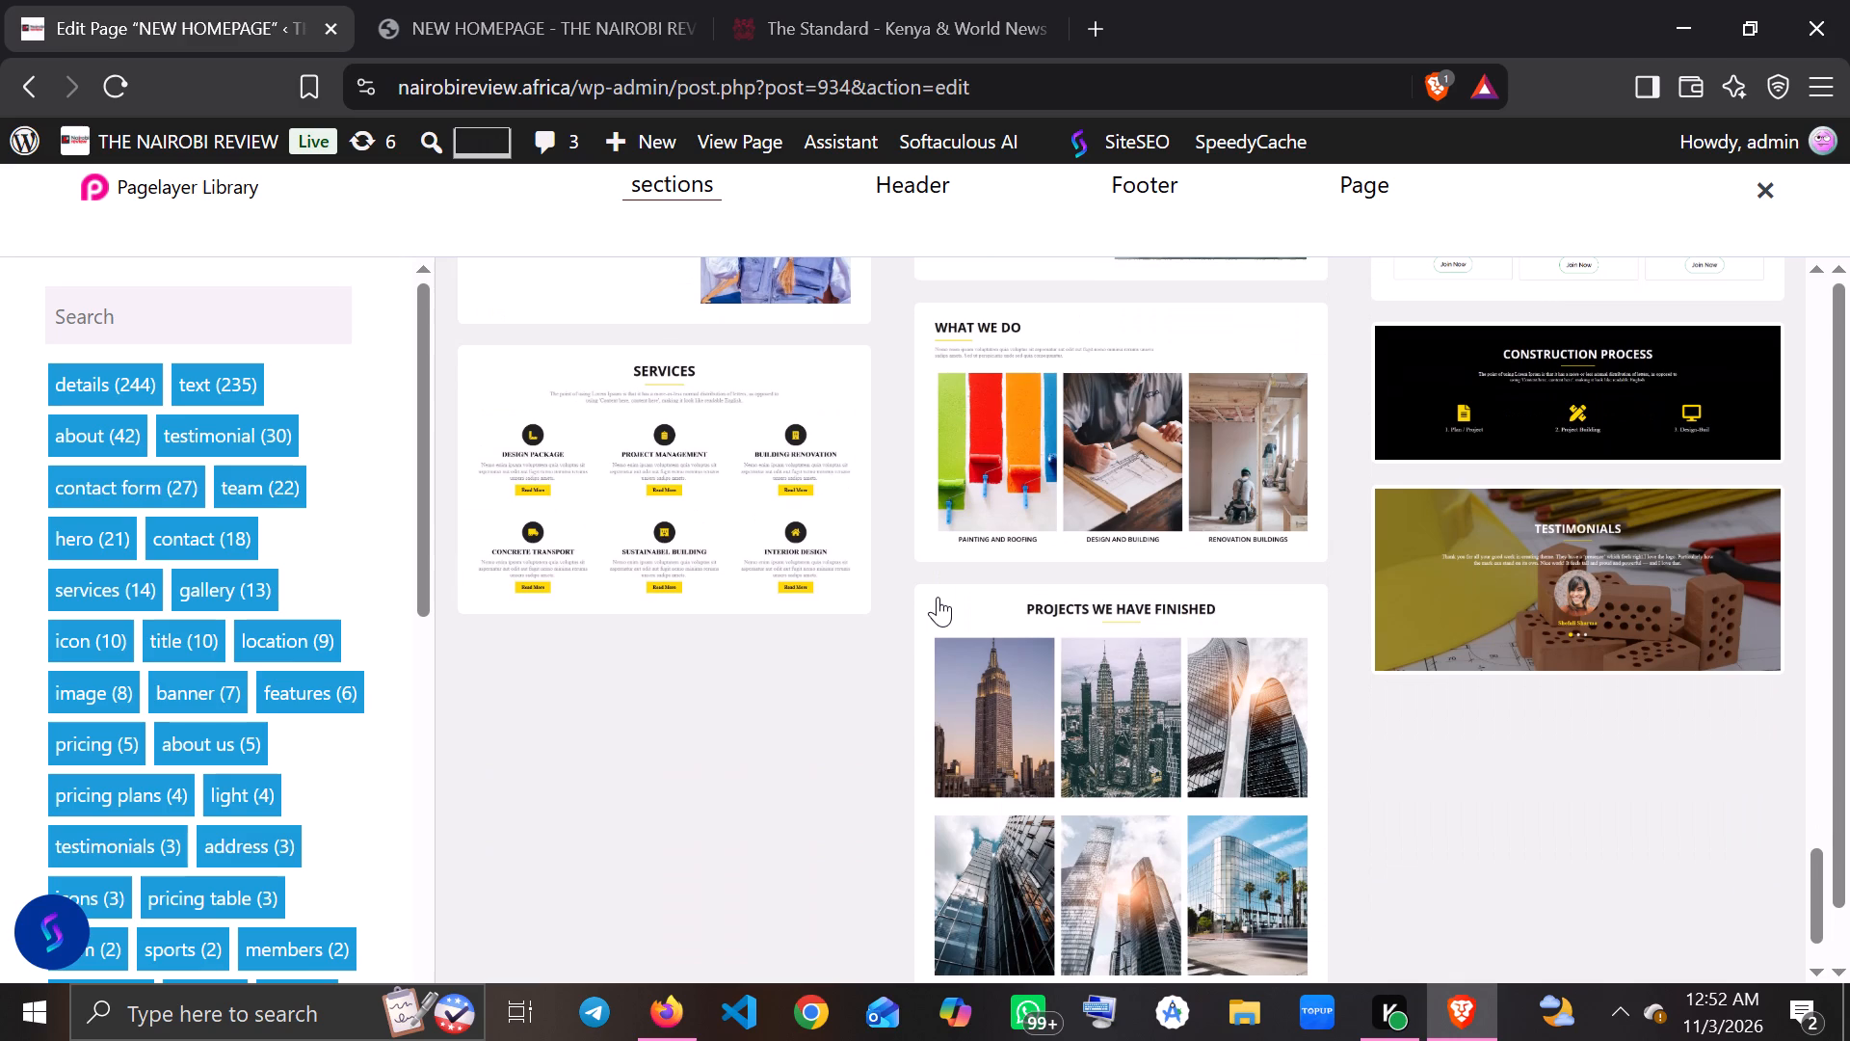
# Examine the Pagelayer section templates from the construction designs through the medical and clinic layouts to the corporate contact and about us sections.
pyautogui.scroll(-2, 938, 597)
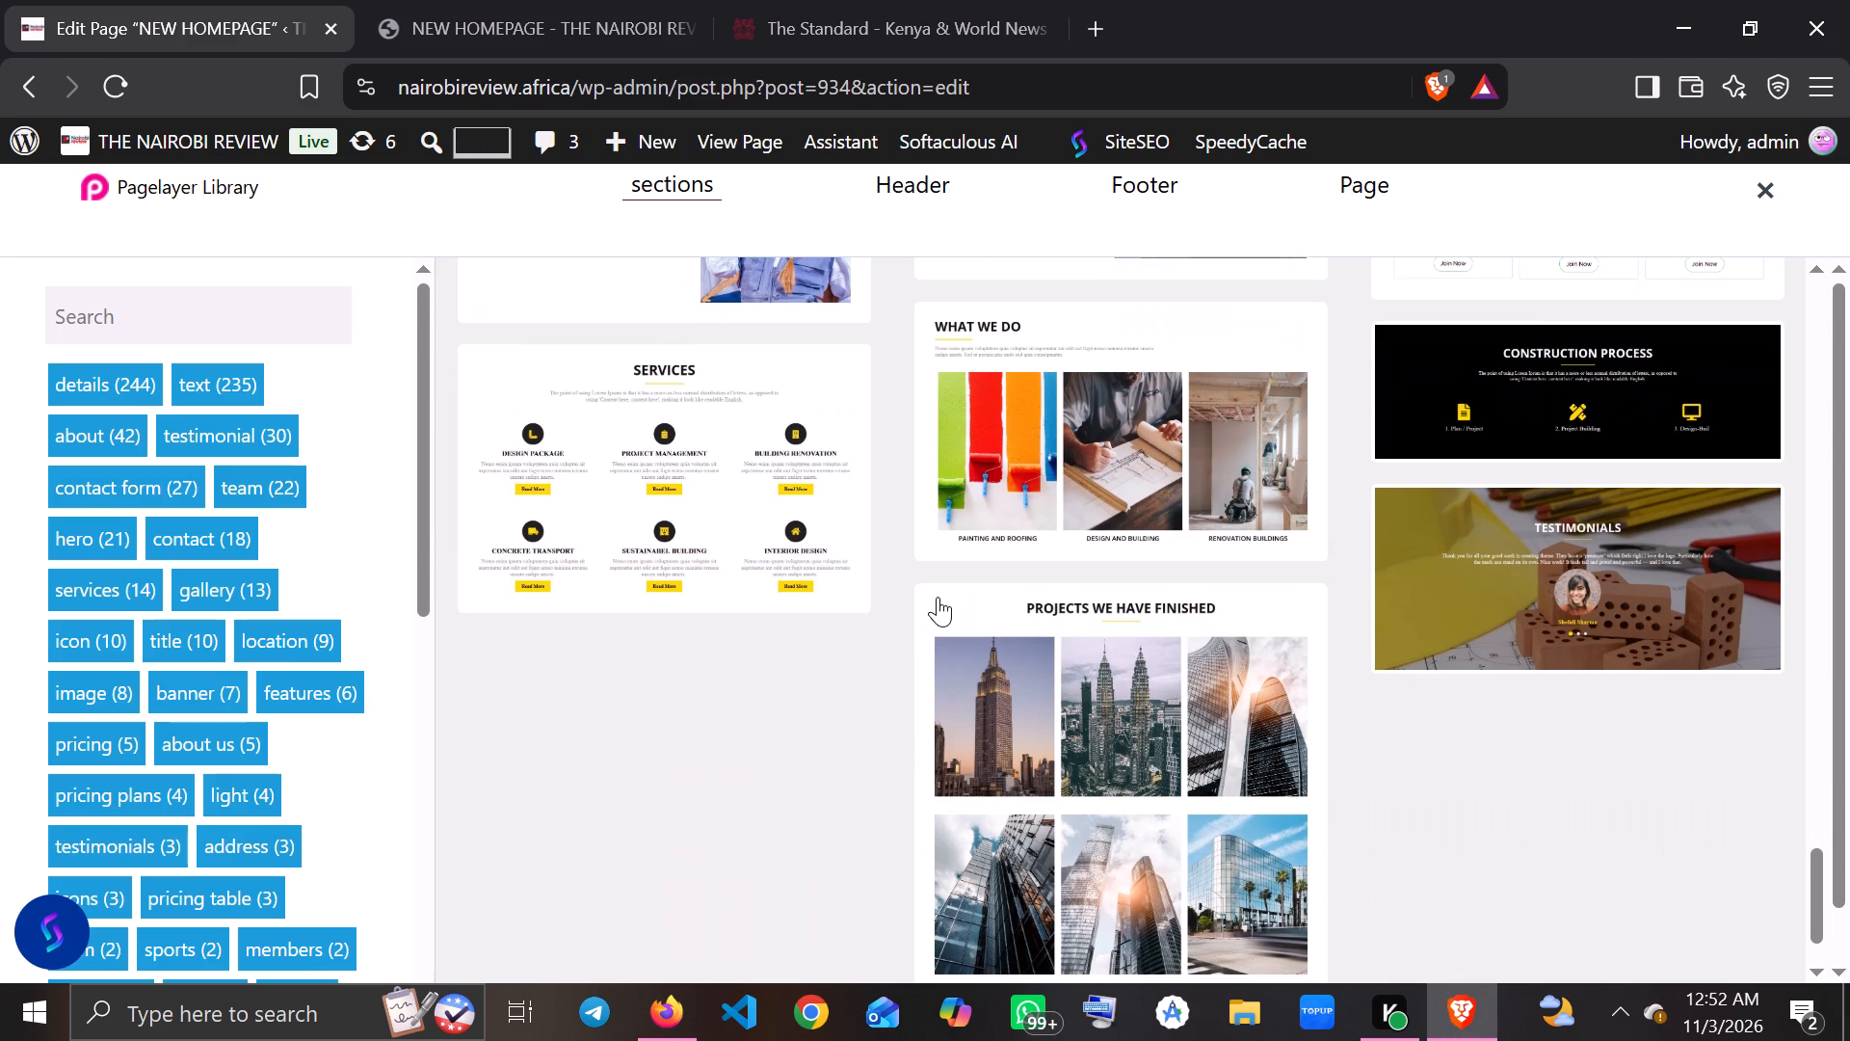
pyautogui.scroll(-2, 938, 597)
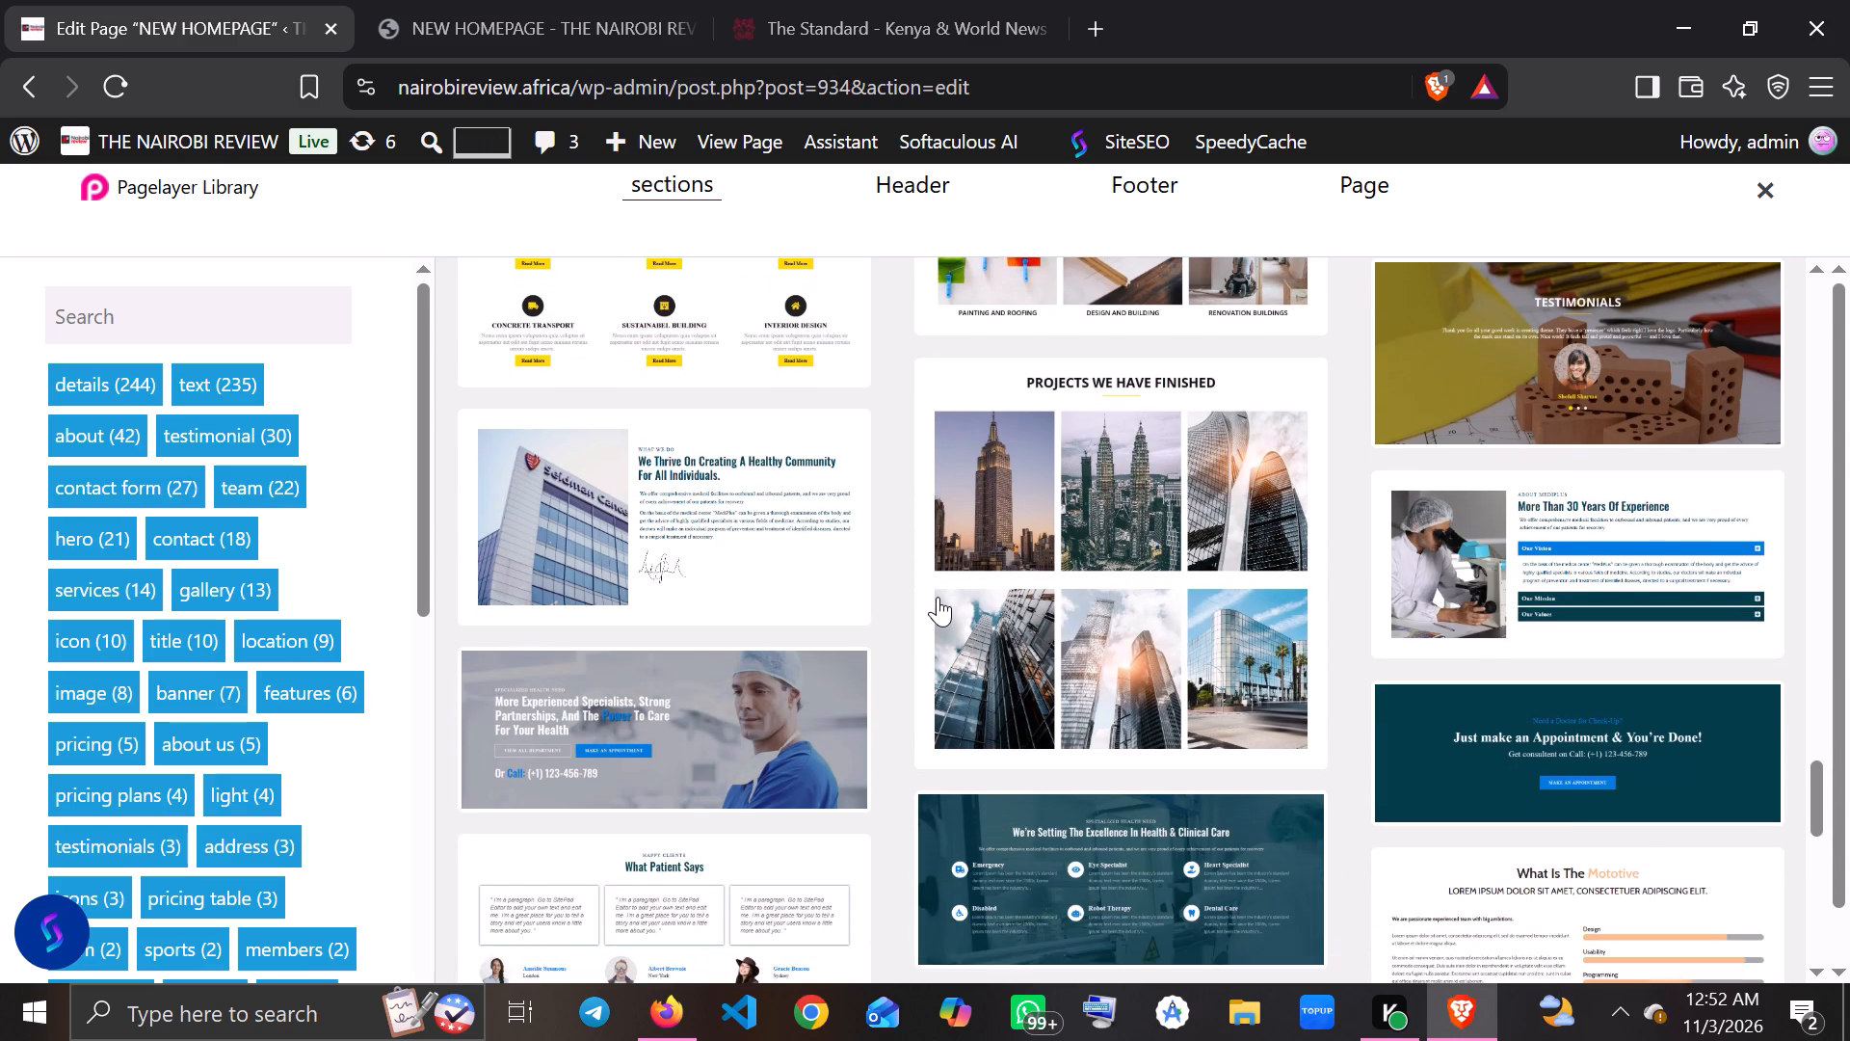
pyautogui.scroll(-2, 938, 597)
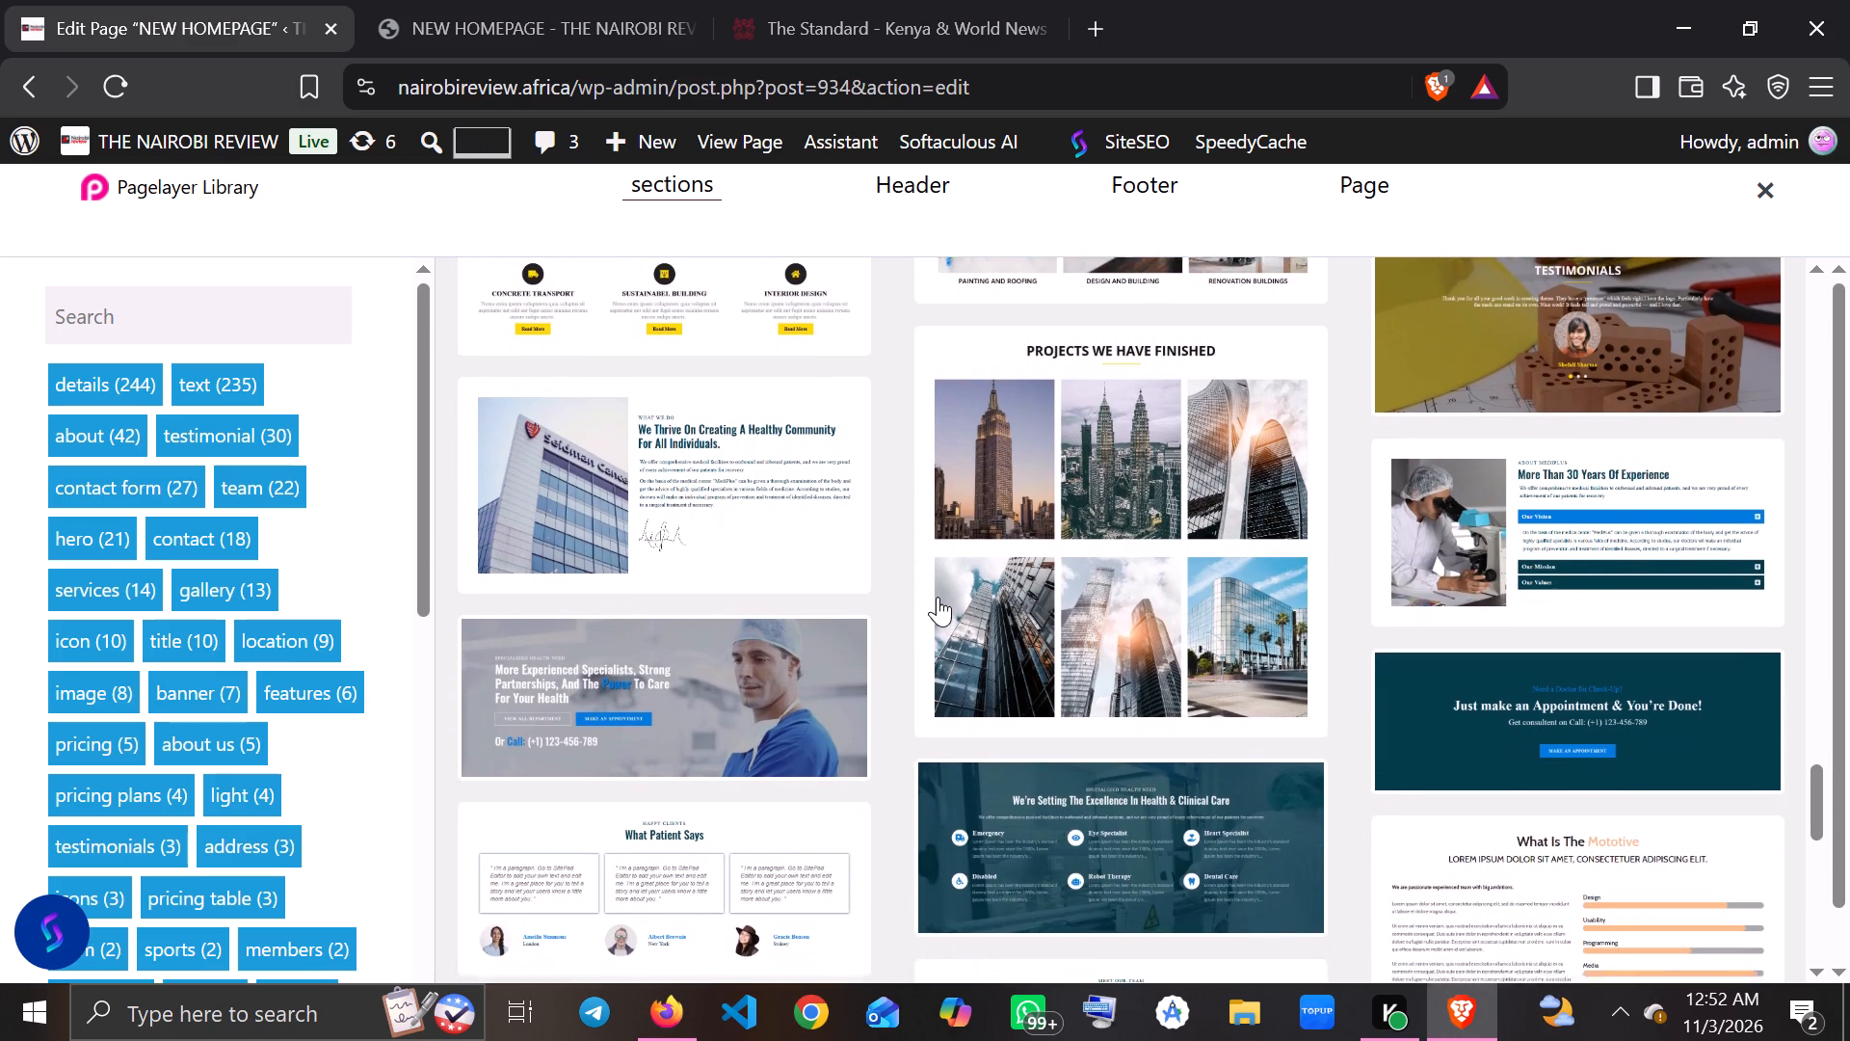
pyautogui.scroll(-3, 938, 597)
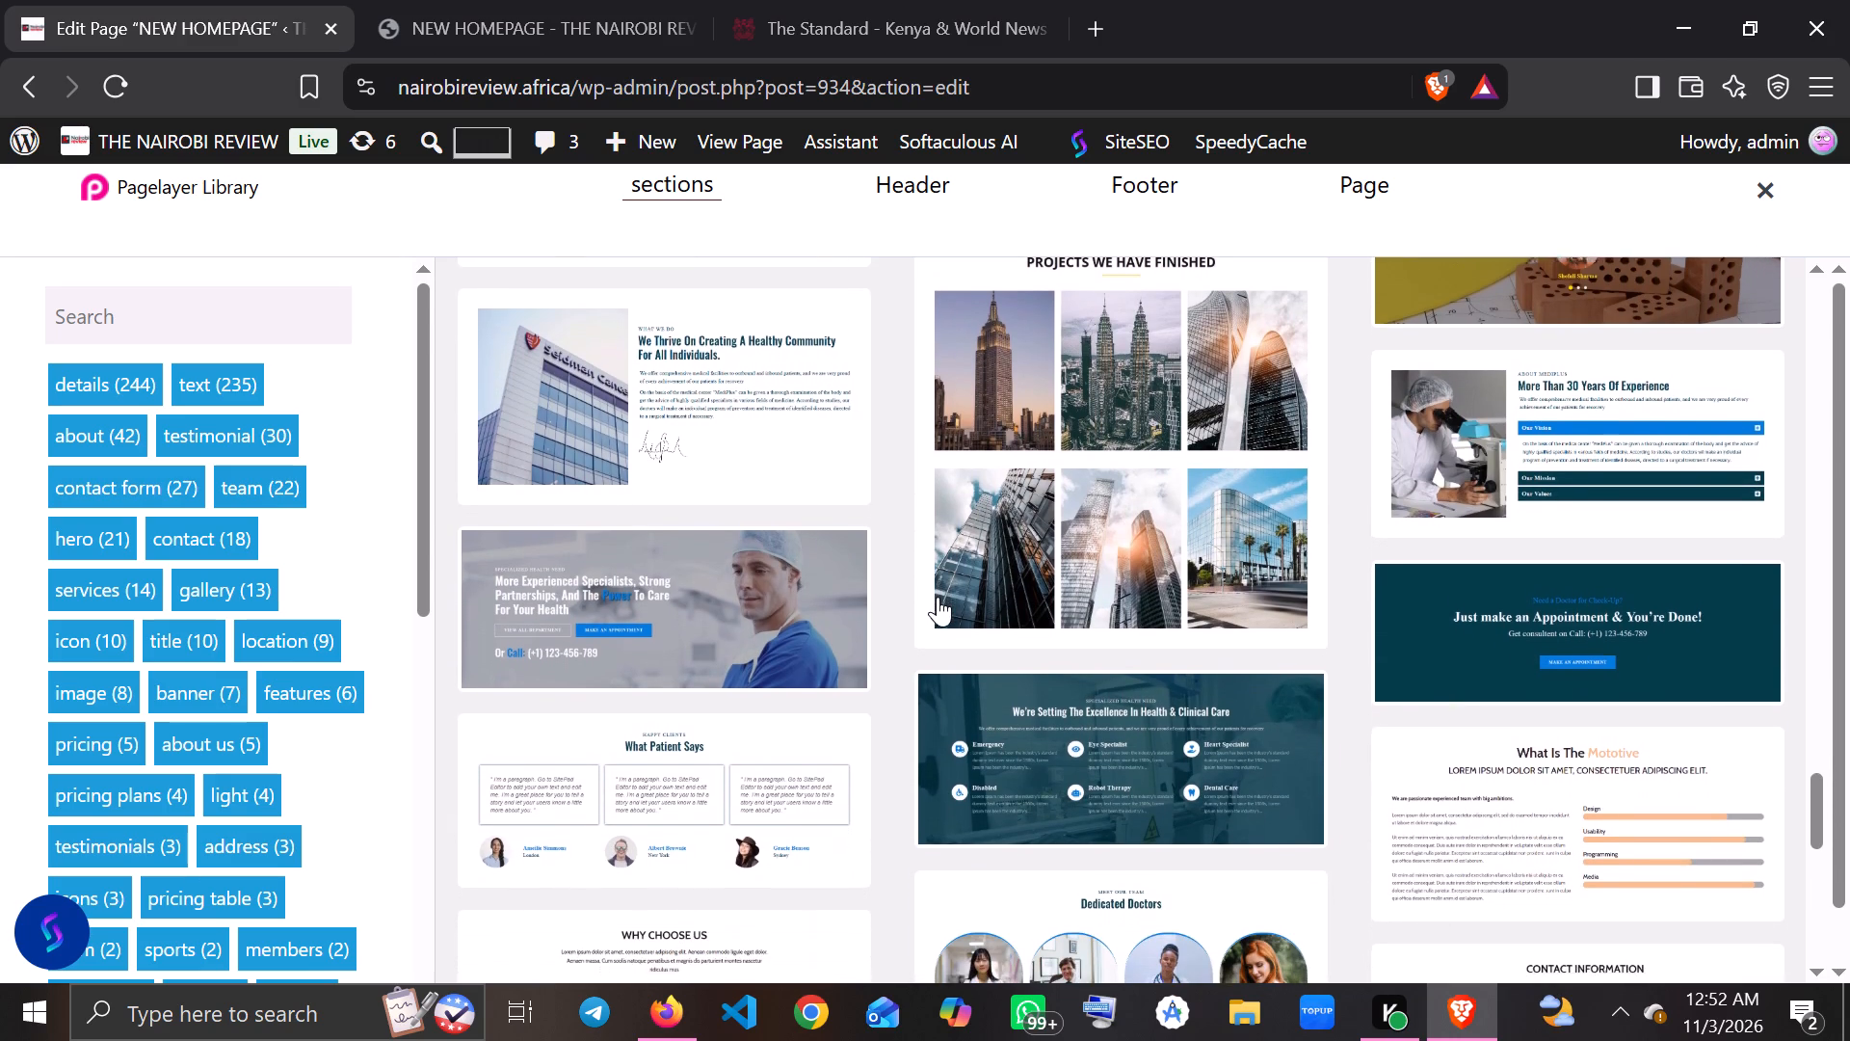
pyautogui.scroll(-3, 938, 597)
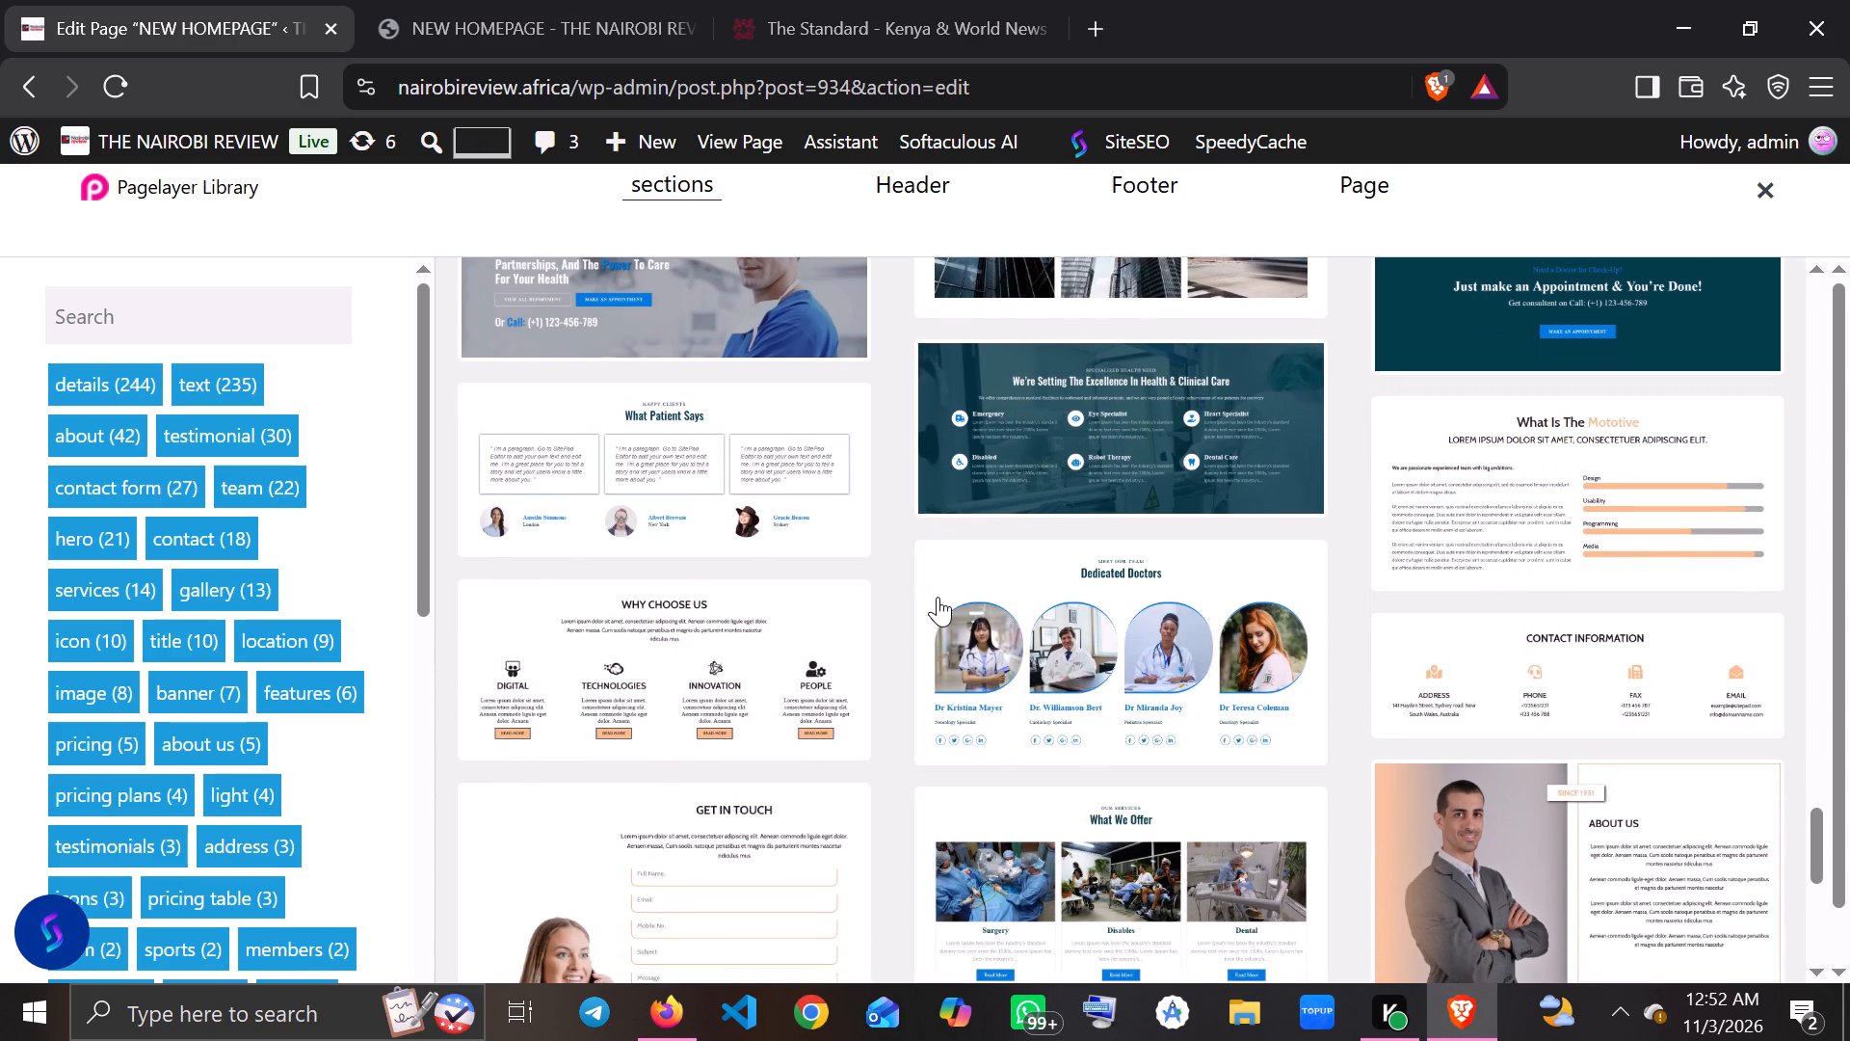
pyautogui.scroll(-5, 938, 597)
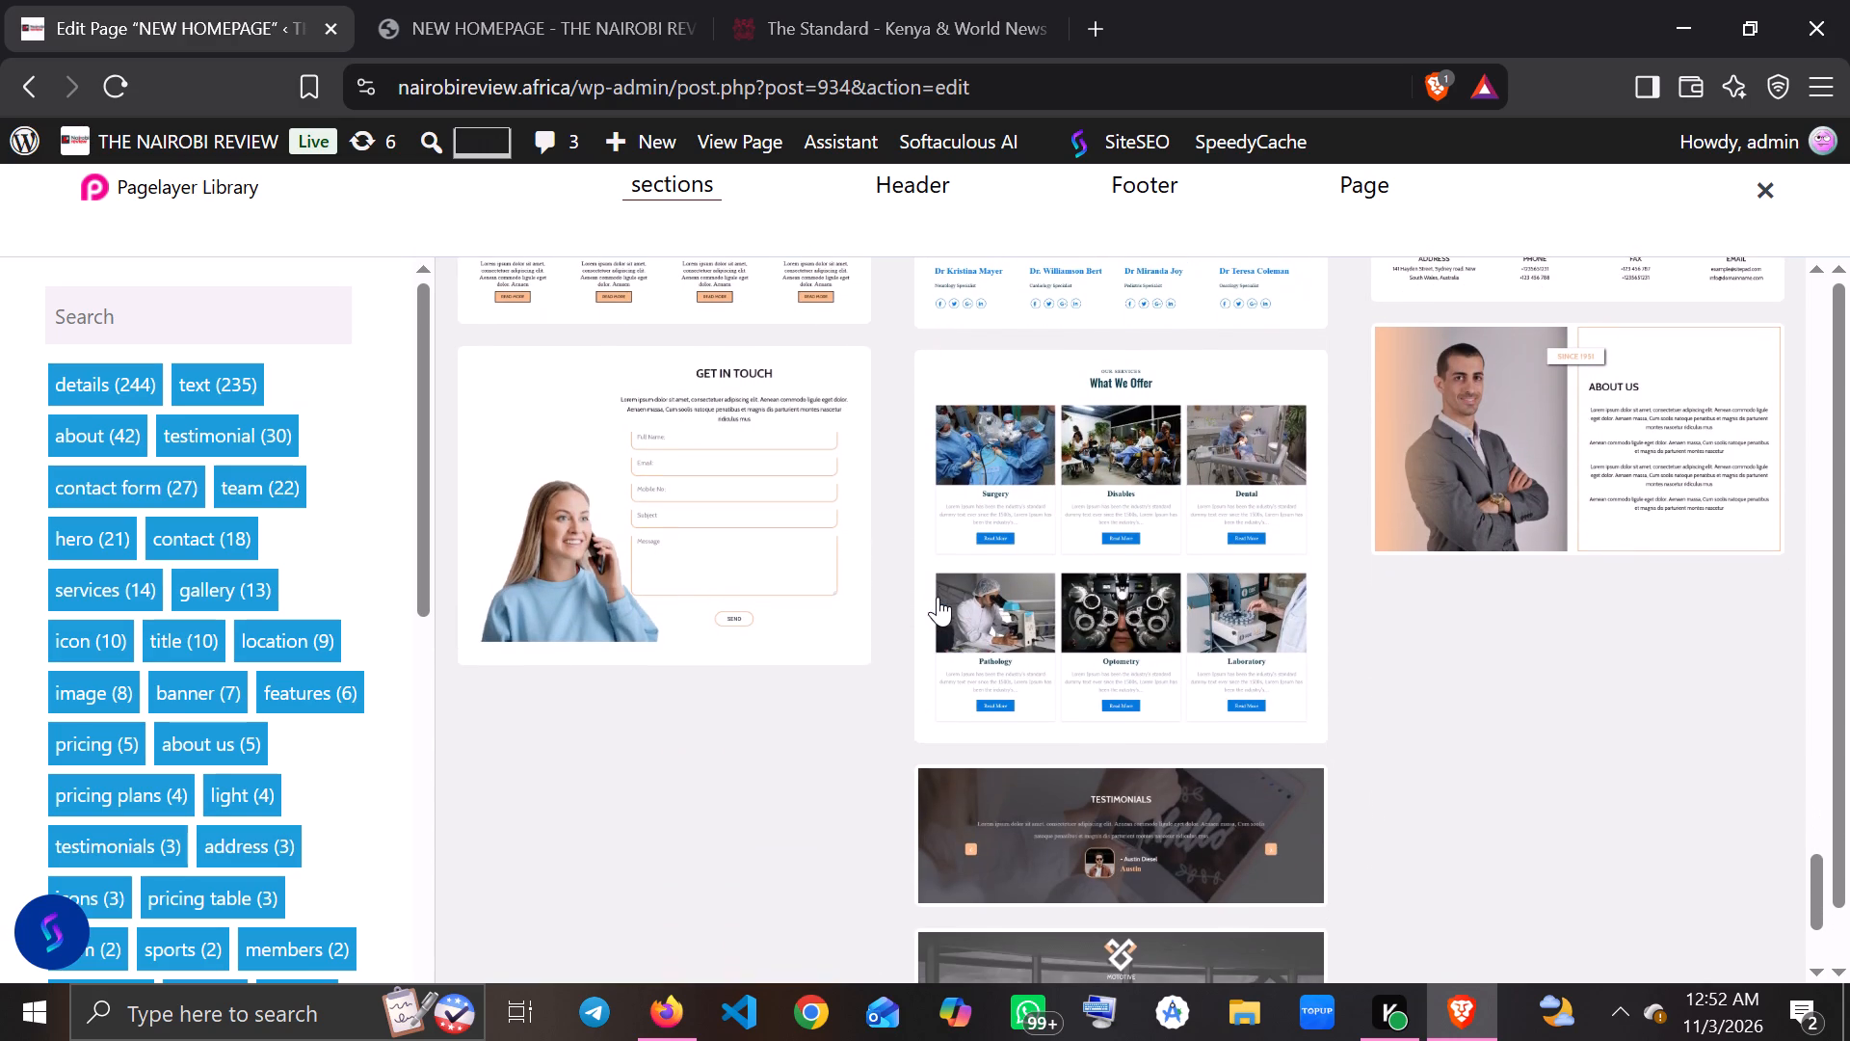
pyautogui.scroll(-2, 938, 597)
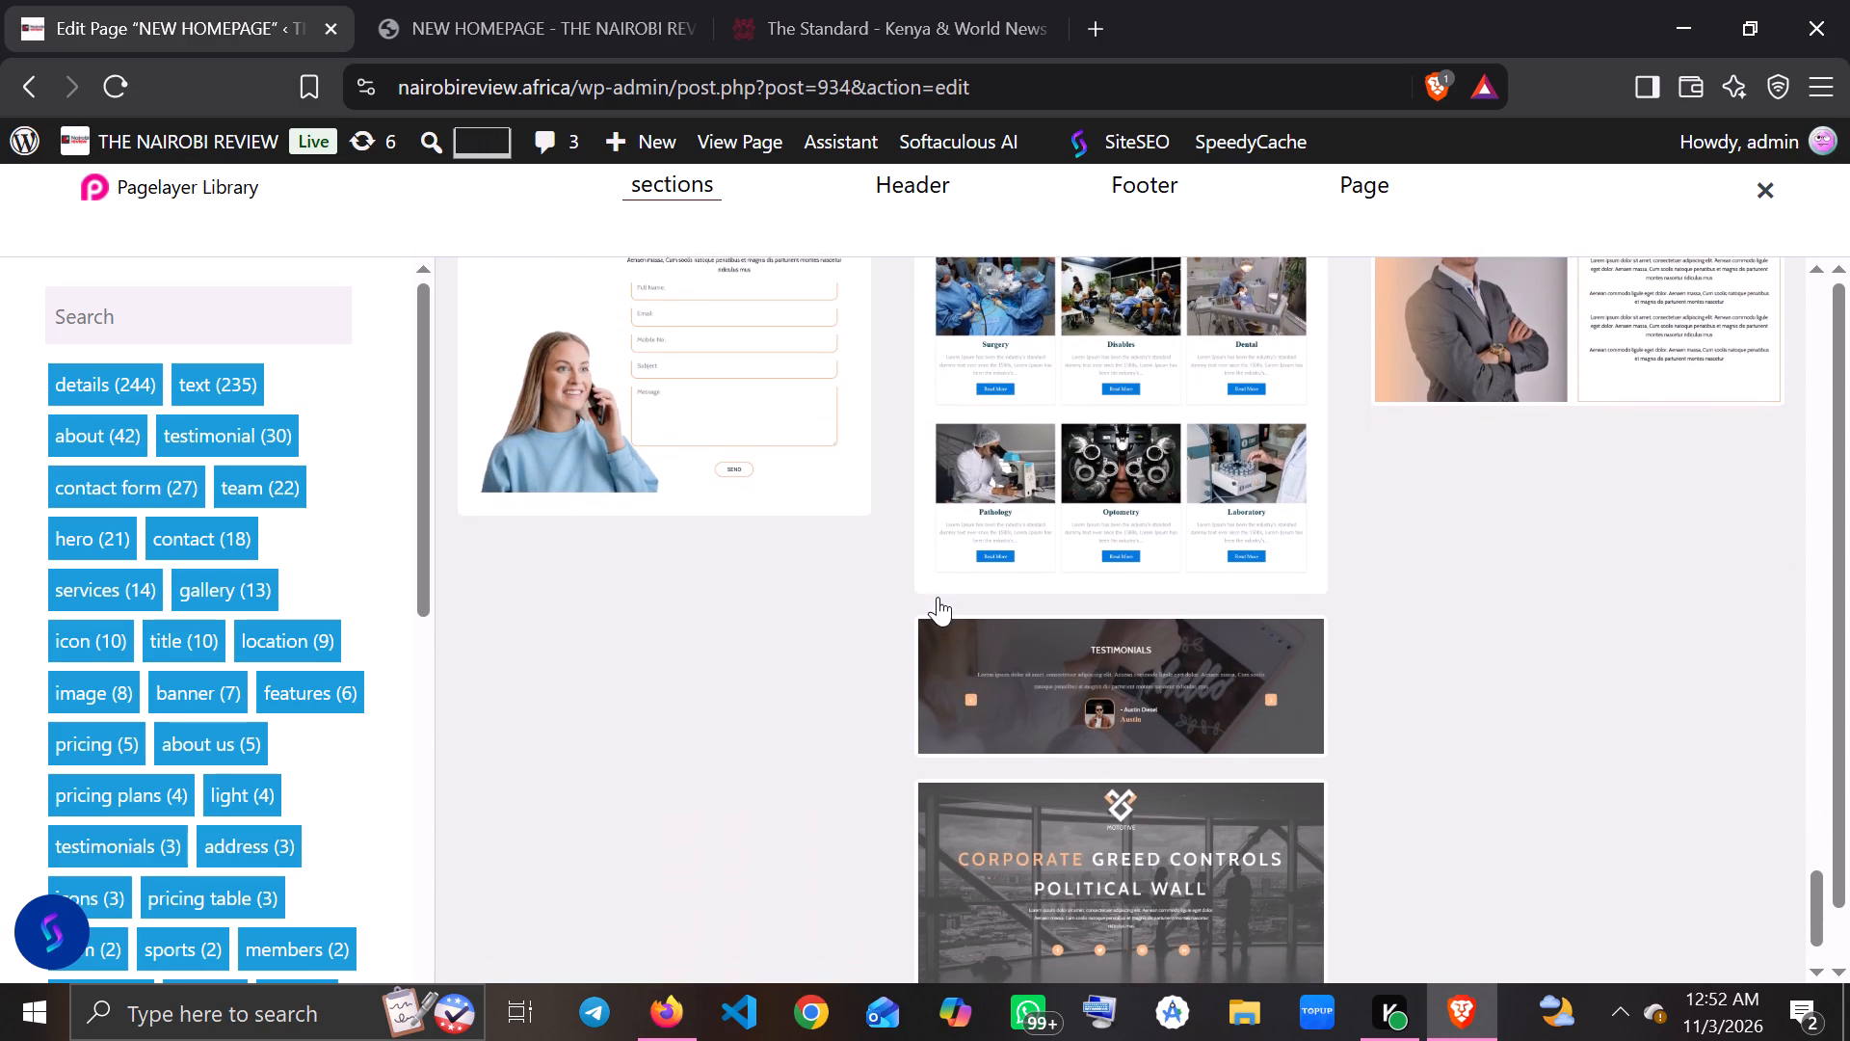
# Examine the following section templates, from the branding services and team layouts through the travel offers to the restaurant and food designs.
pyautogui.scroll(-2, 938, 597)
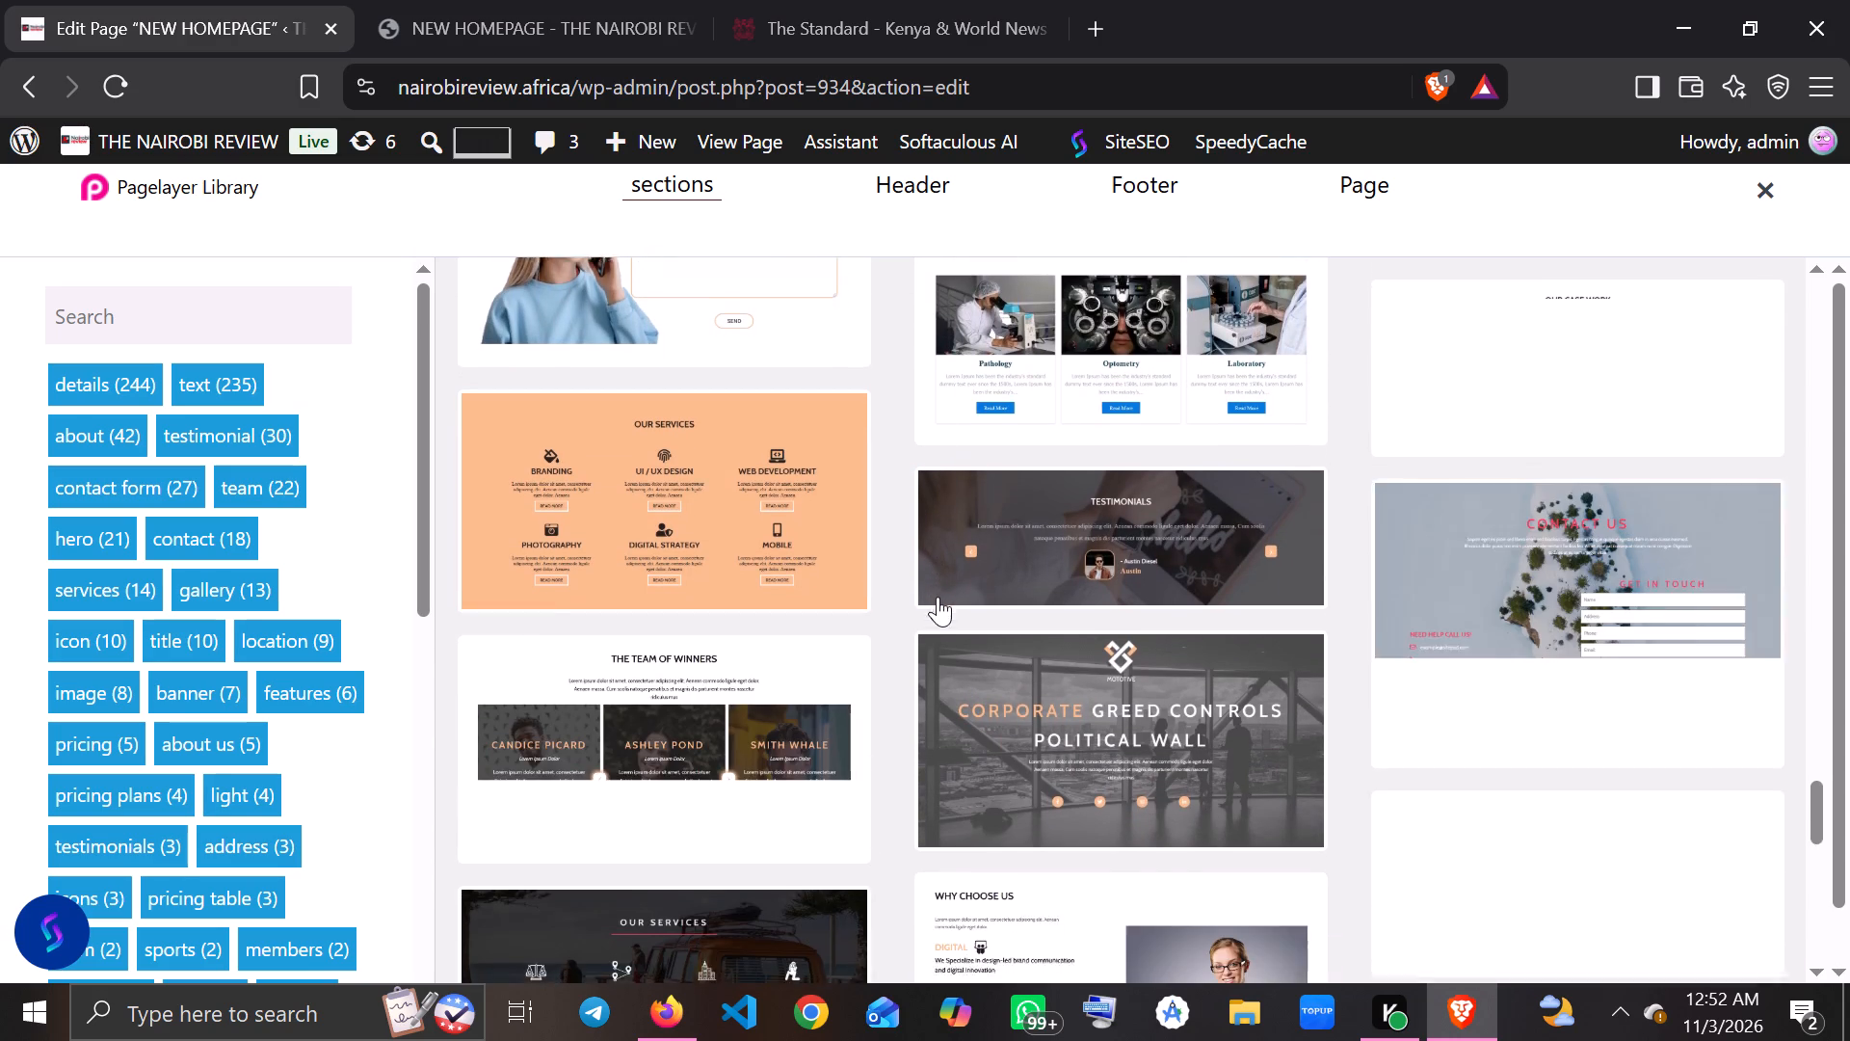
pyautogui.scroll(-2, 938, 597)
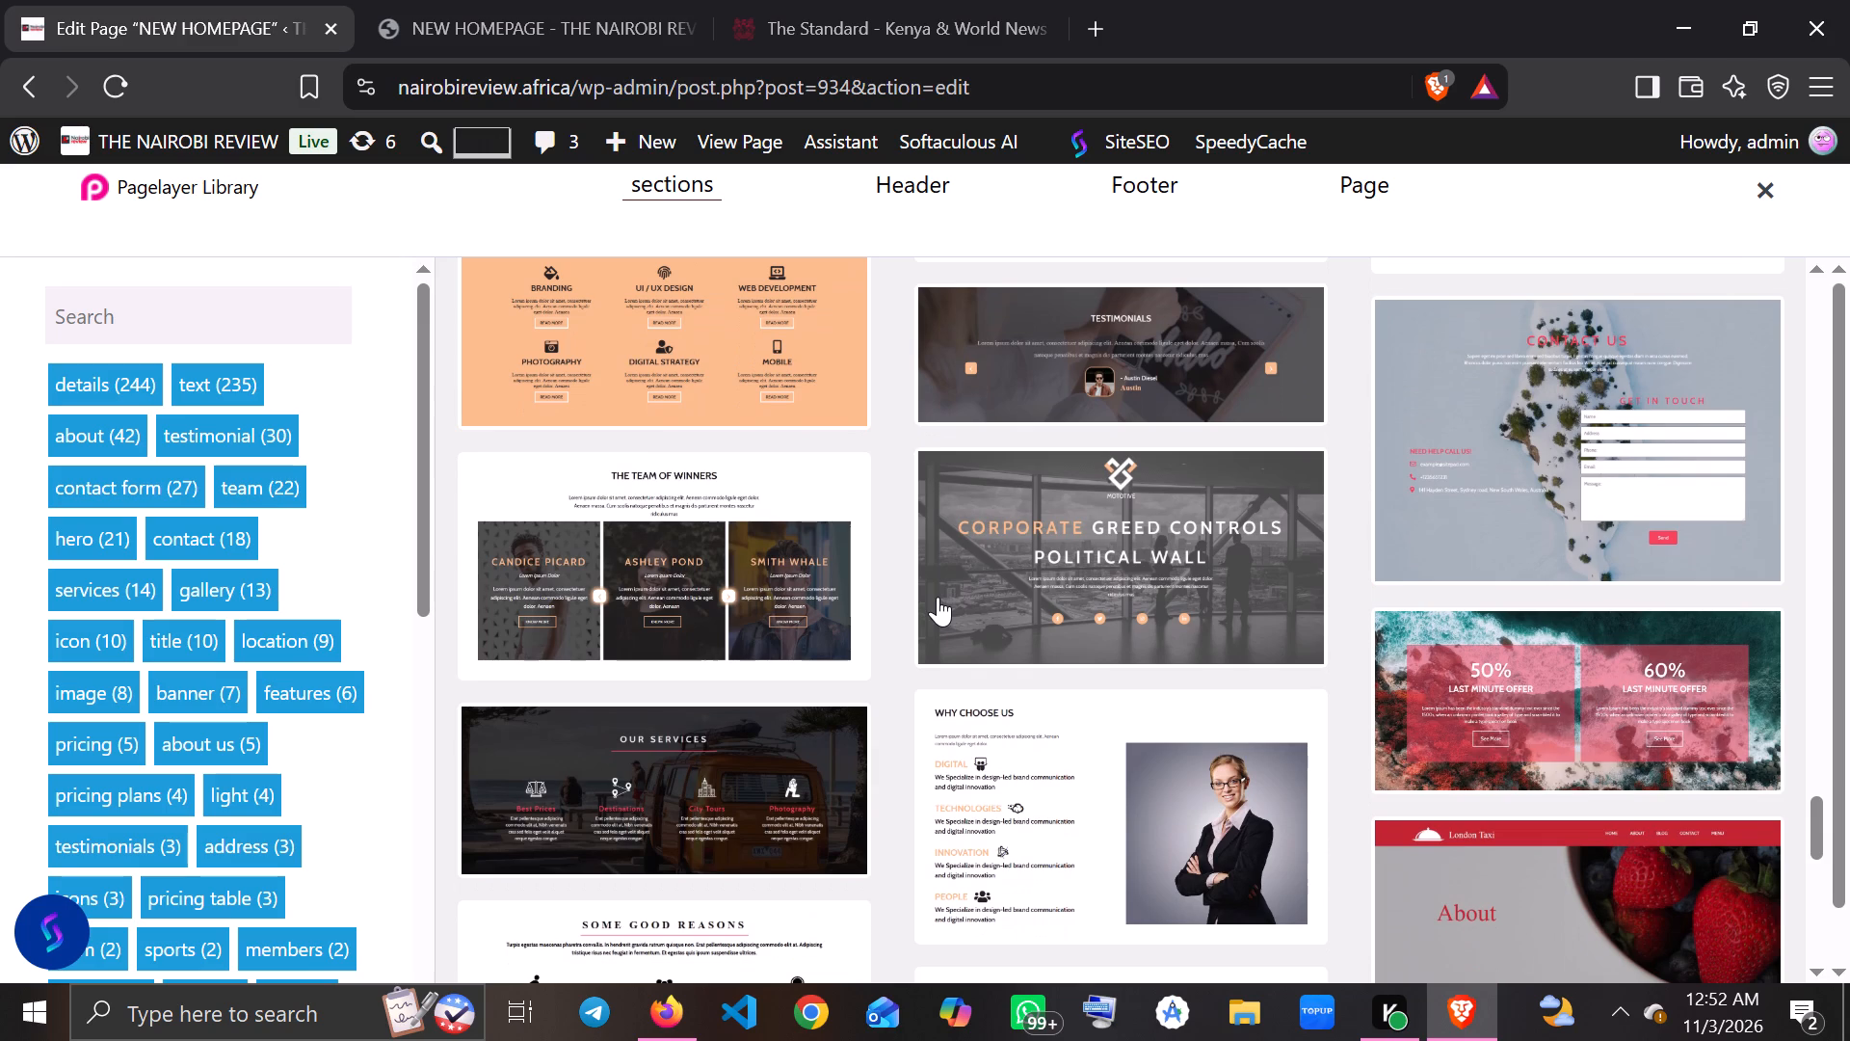
pyautogui.scroll(-1, 938, 597)
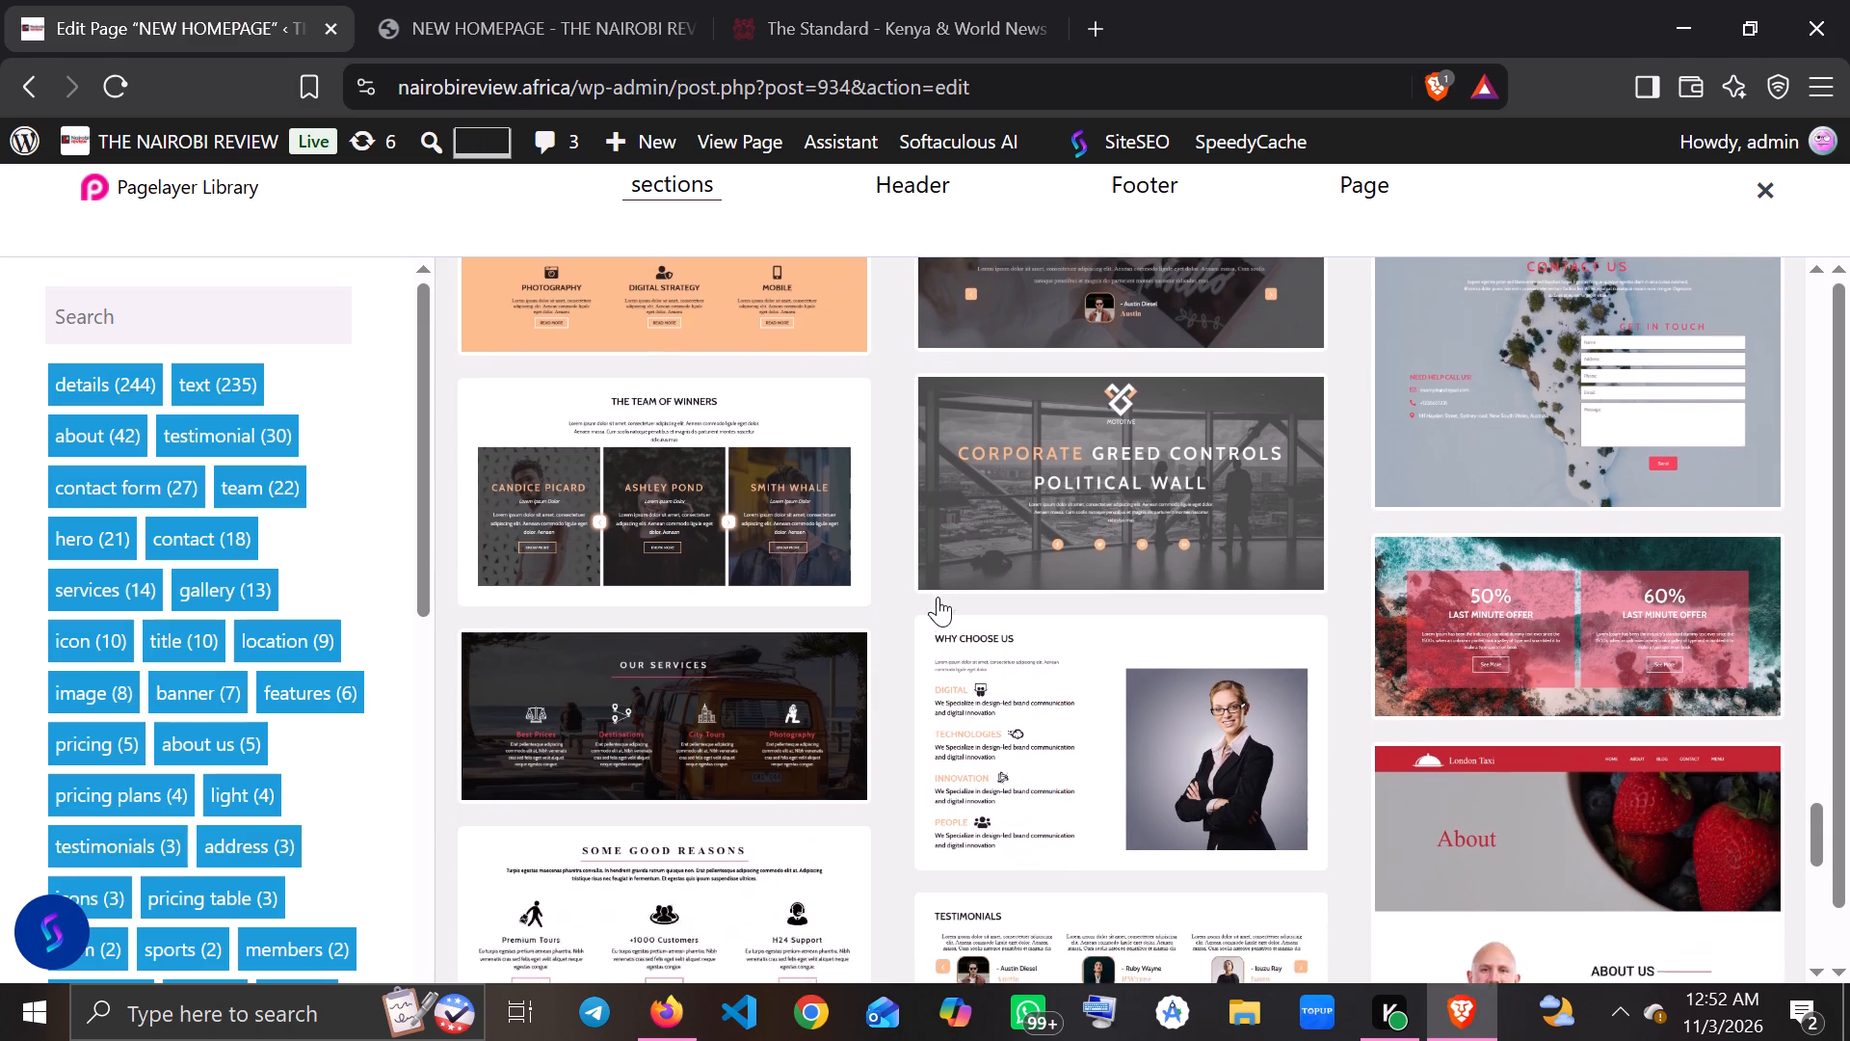
pyautogui.scroll(-2, 938, 597)
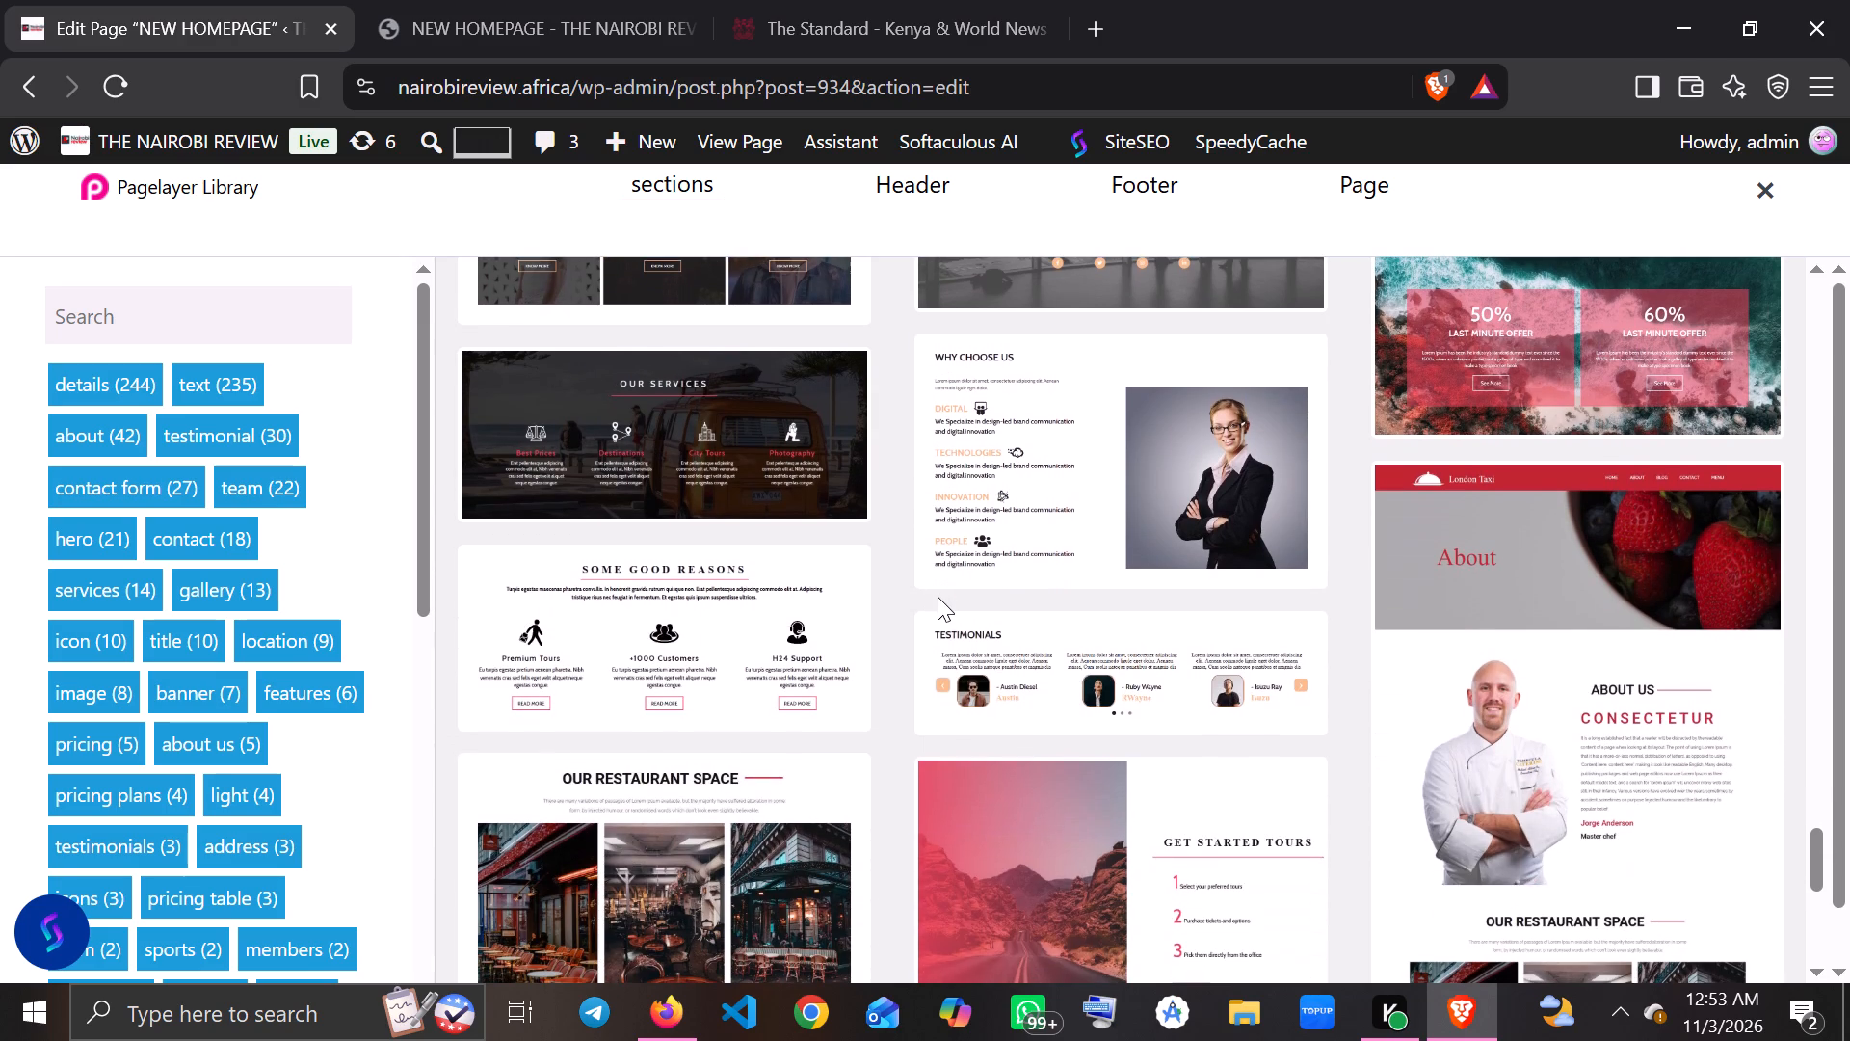
pyautogui.click(938, 597)
pyautogui.scroll(-1, 938, 597)
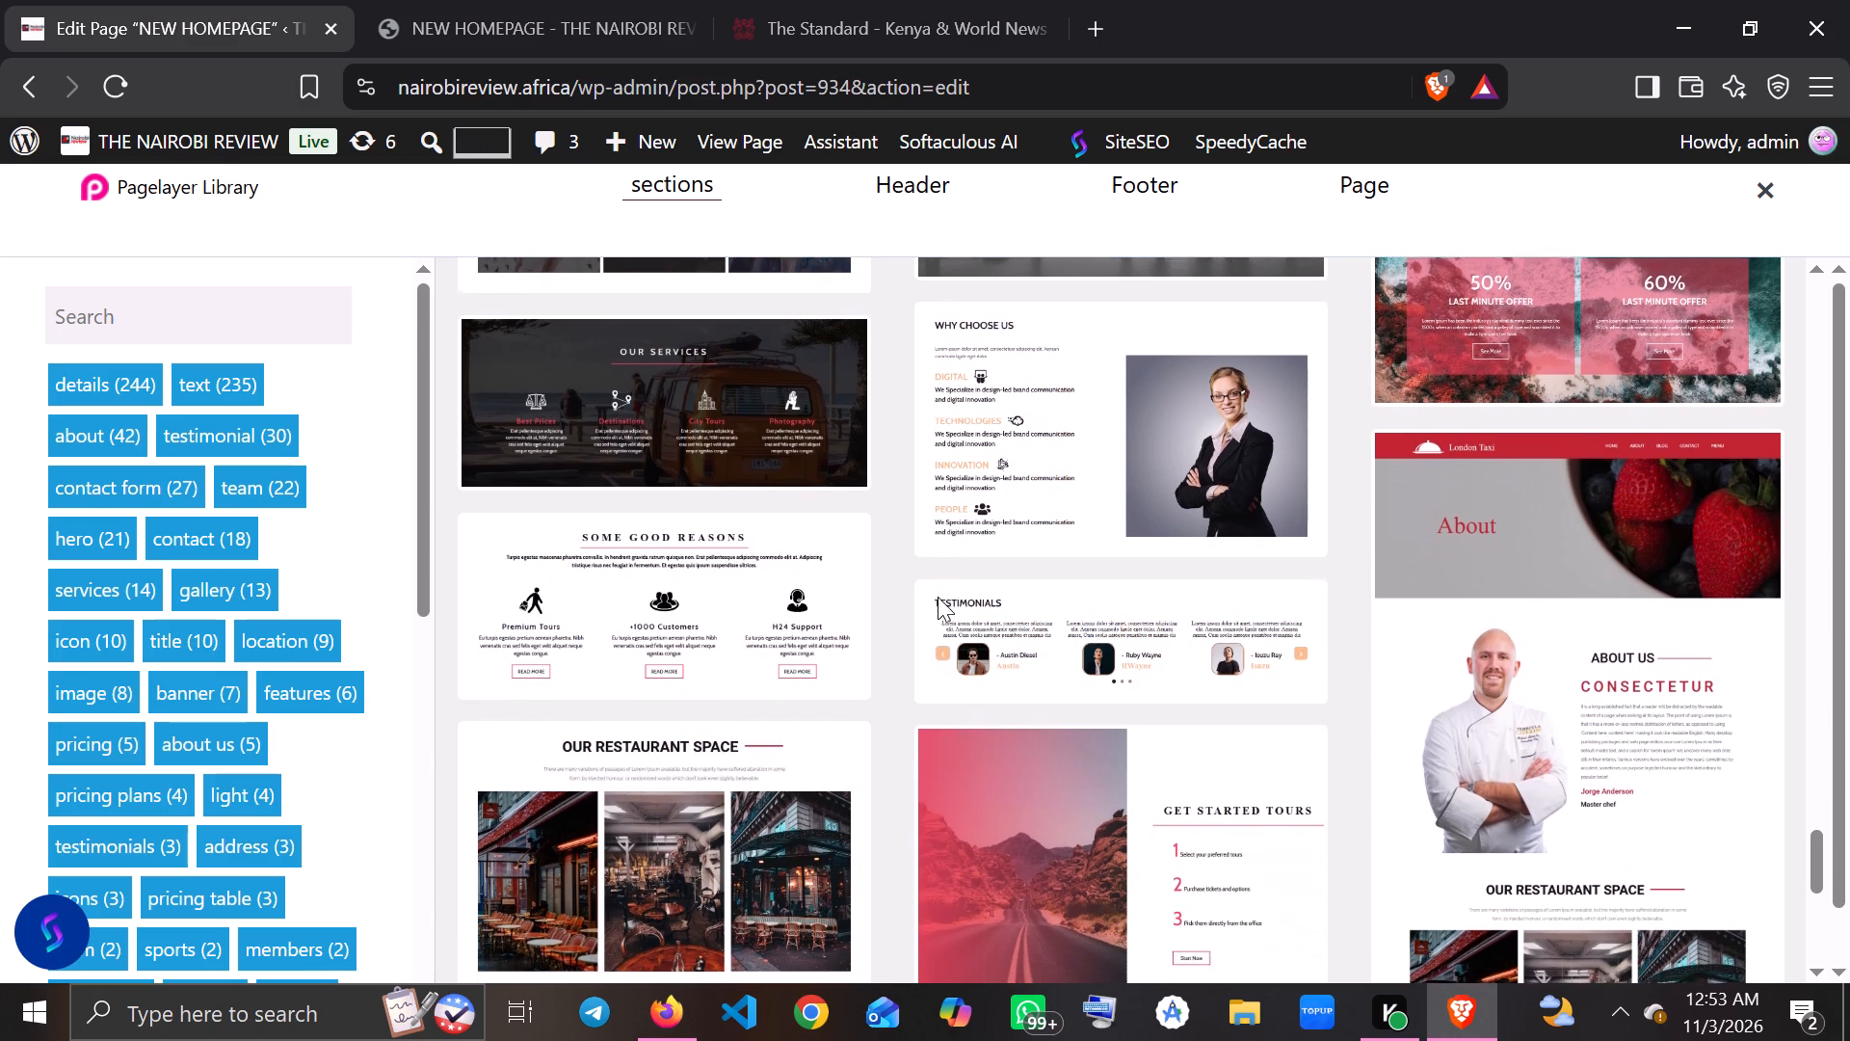
pyautogui.scroll(-2, 938, 597)
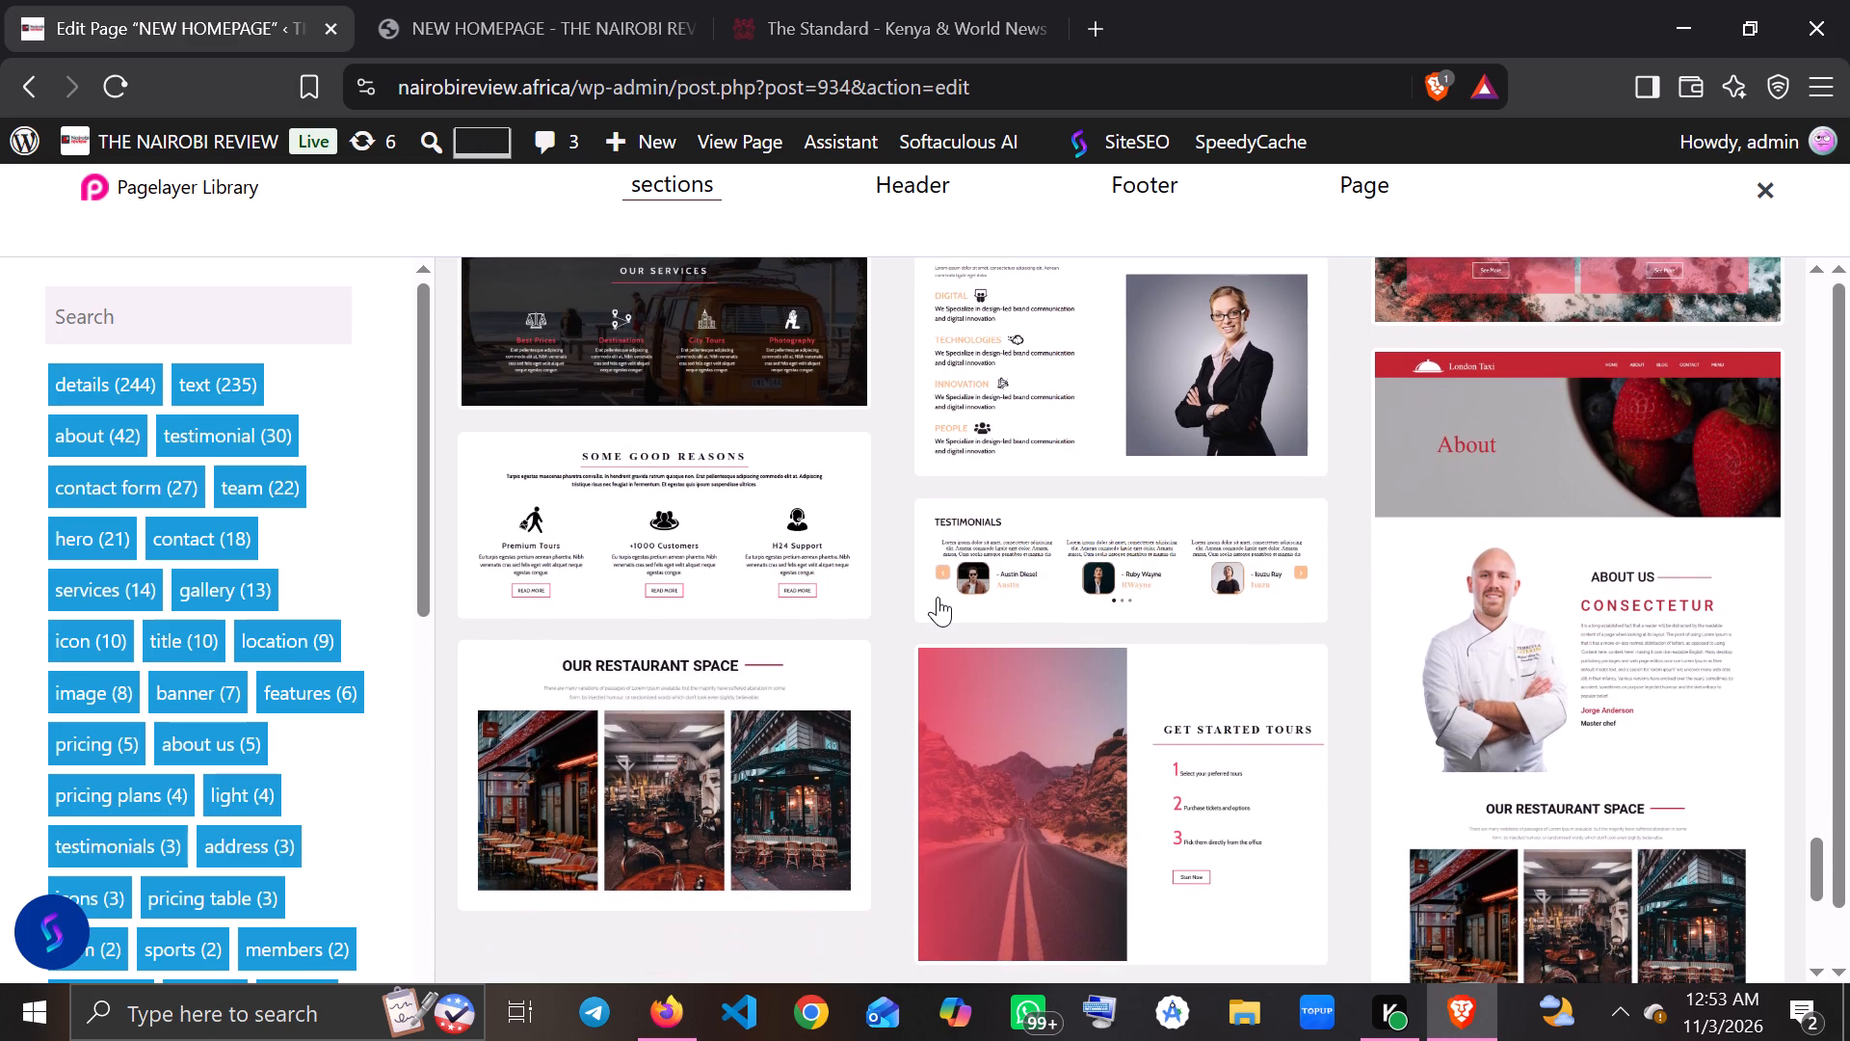
pyautogui.scroll(-4, 938, 597)
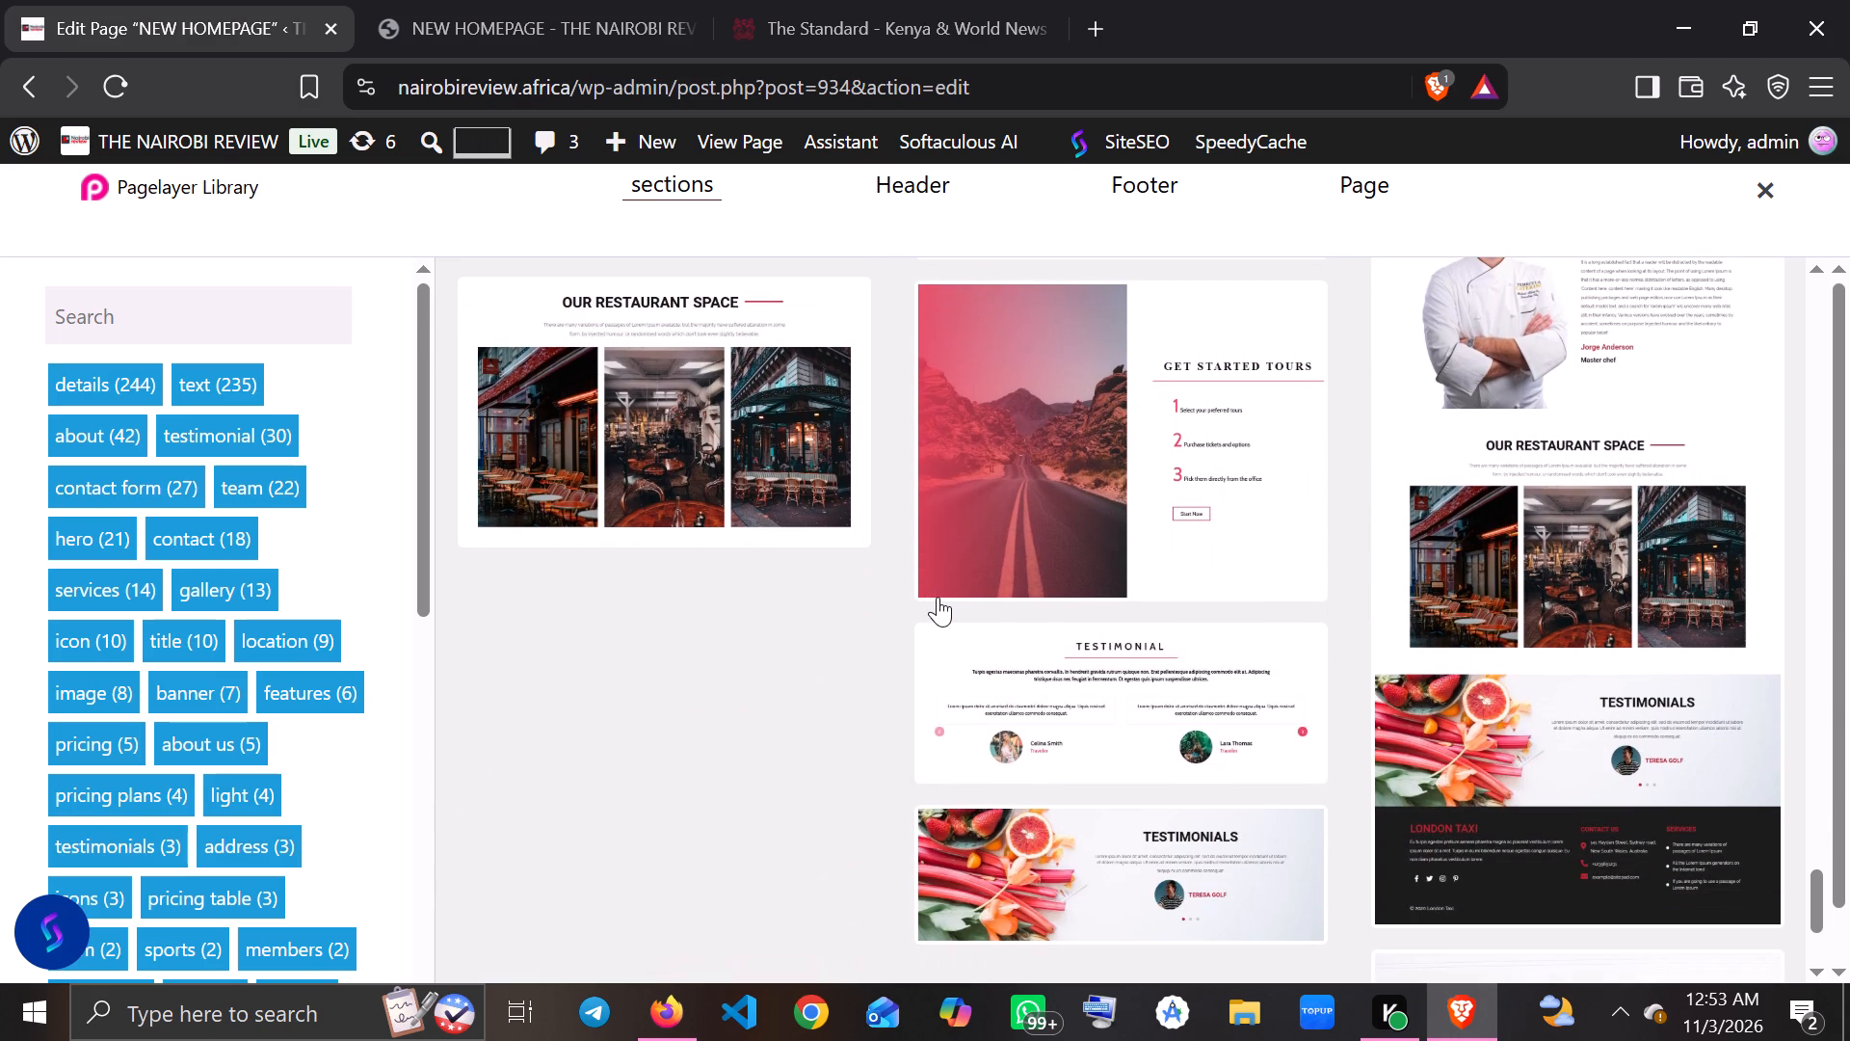
pyautogui.scroll(-4, 938, 597)
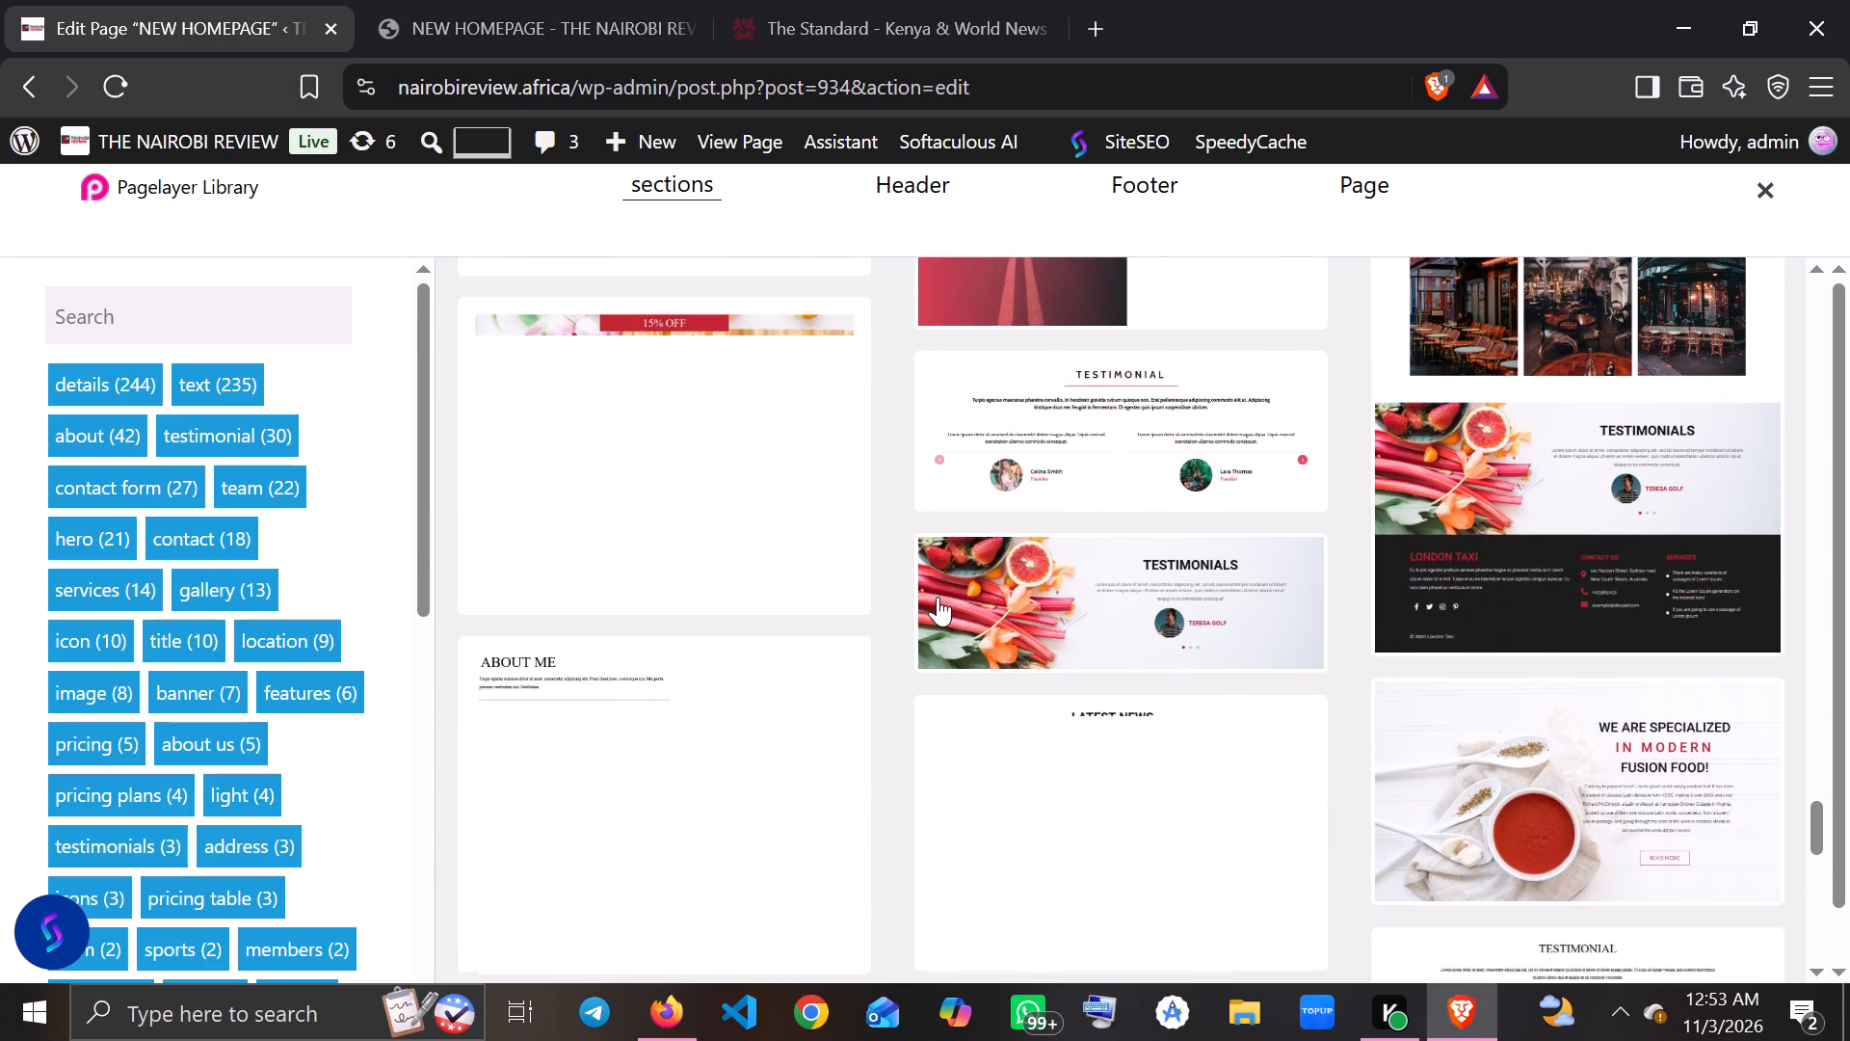
# Examine the remaining section templates from the blog, gallery and latest news layouts through the dark agency designs to the church and studio ones.
pyautogui.scroll(-4, 938, 597)
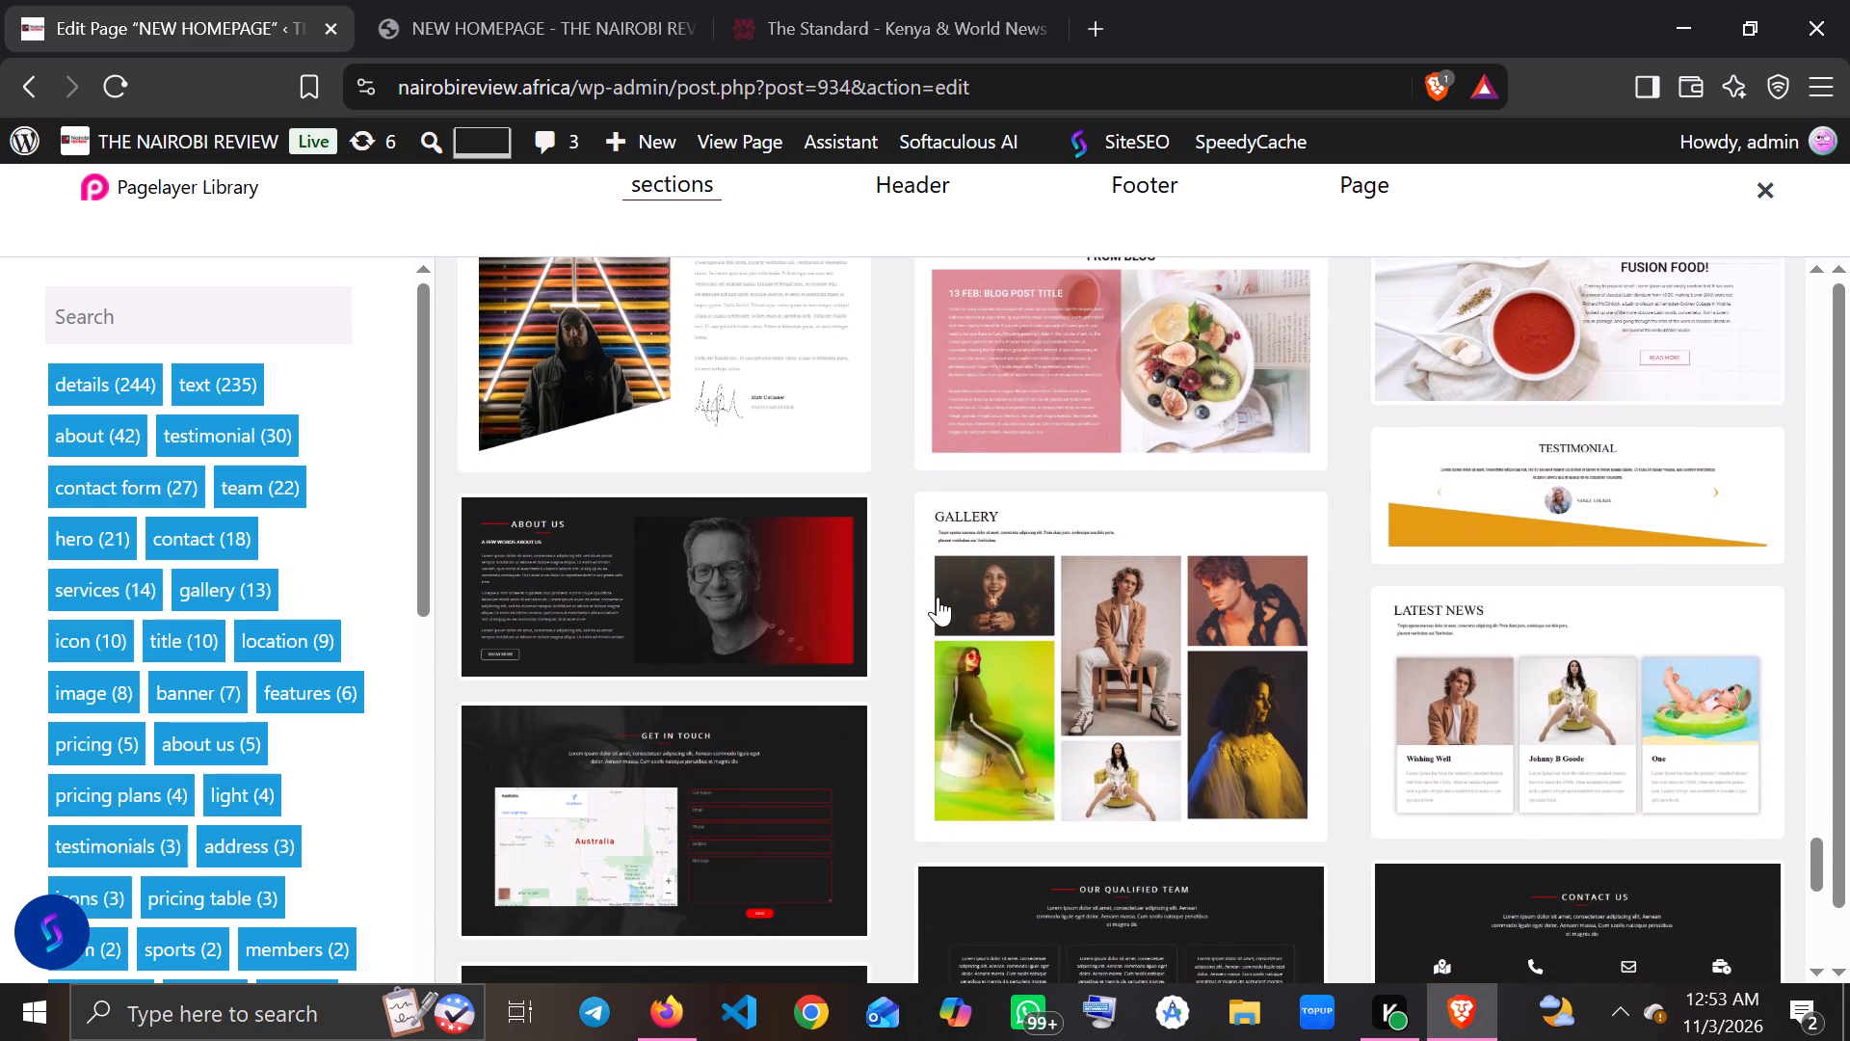
pyautogui.scroll(-2, 938, 597)
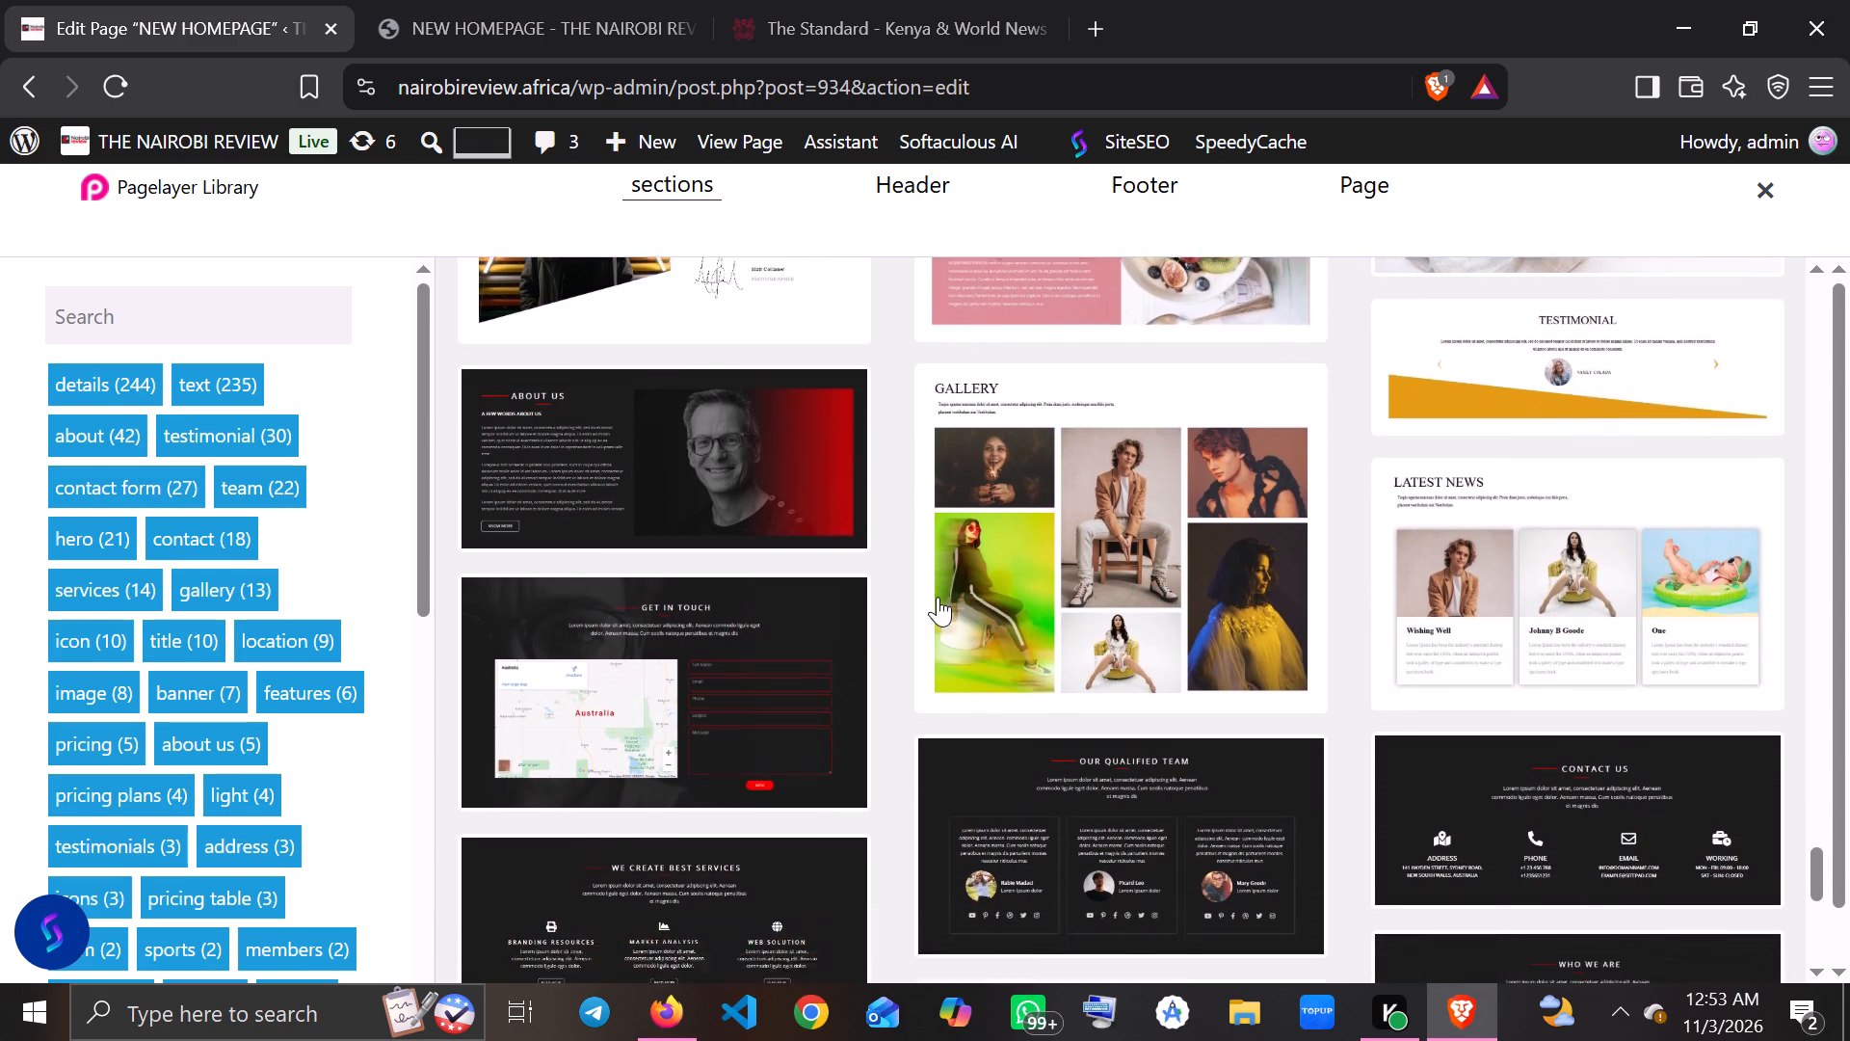
pyautogui.scroll(-5, 938, 597)
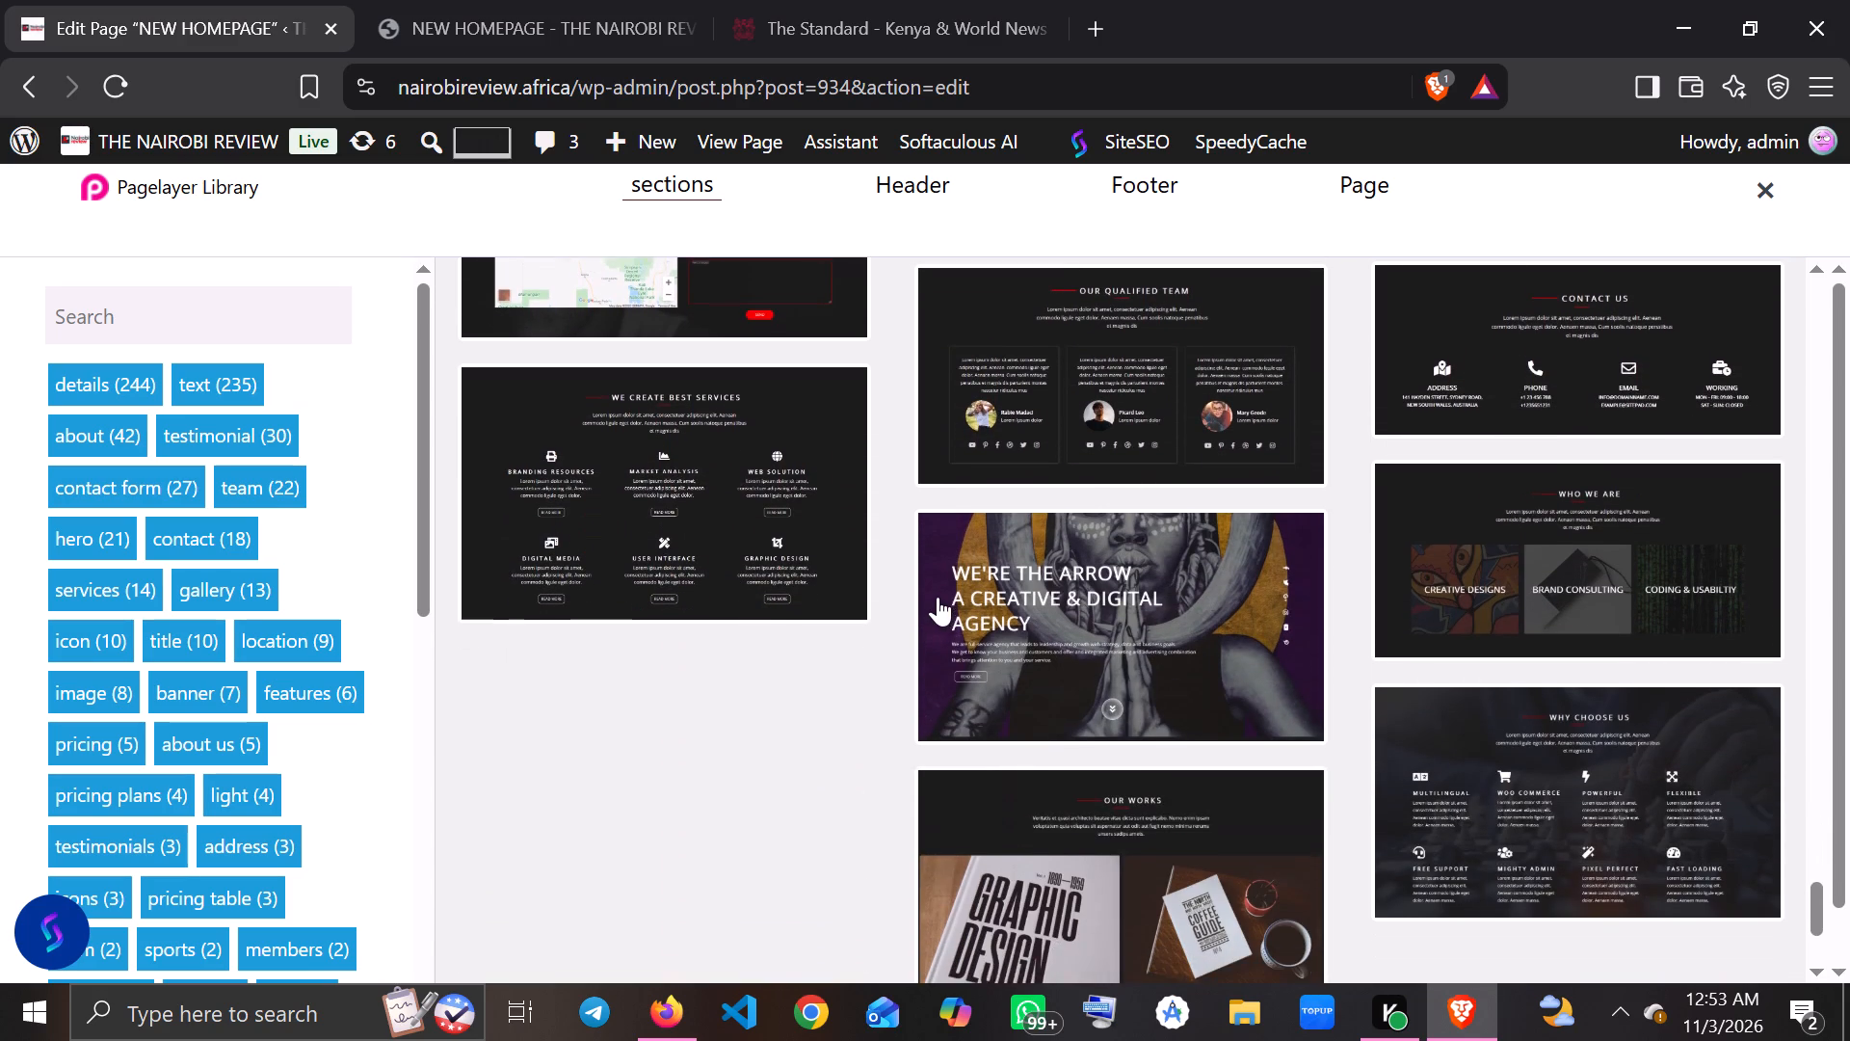
pyautogui.scroll(-4, 938, 597)
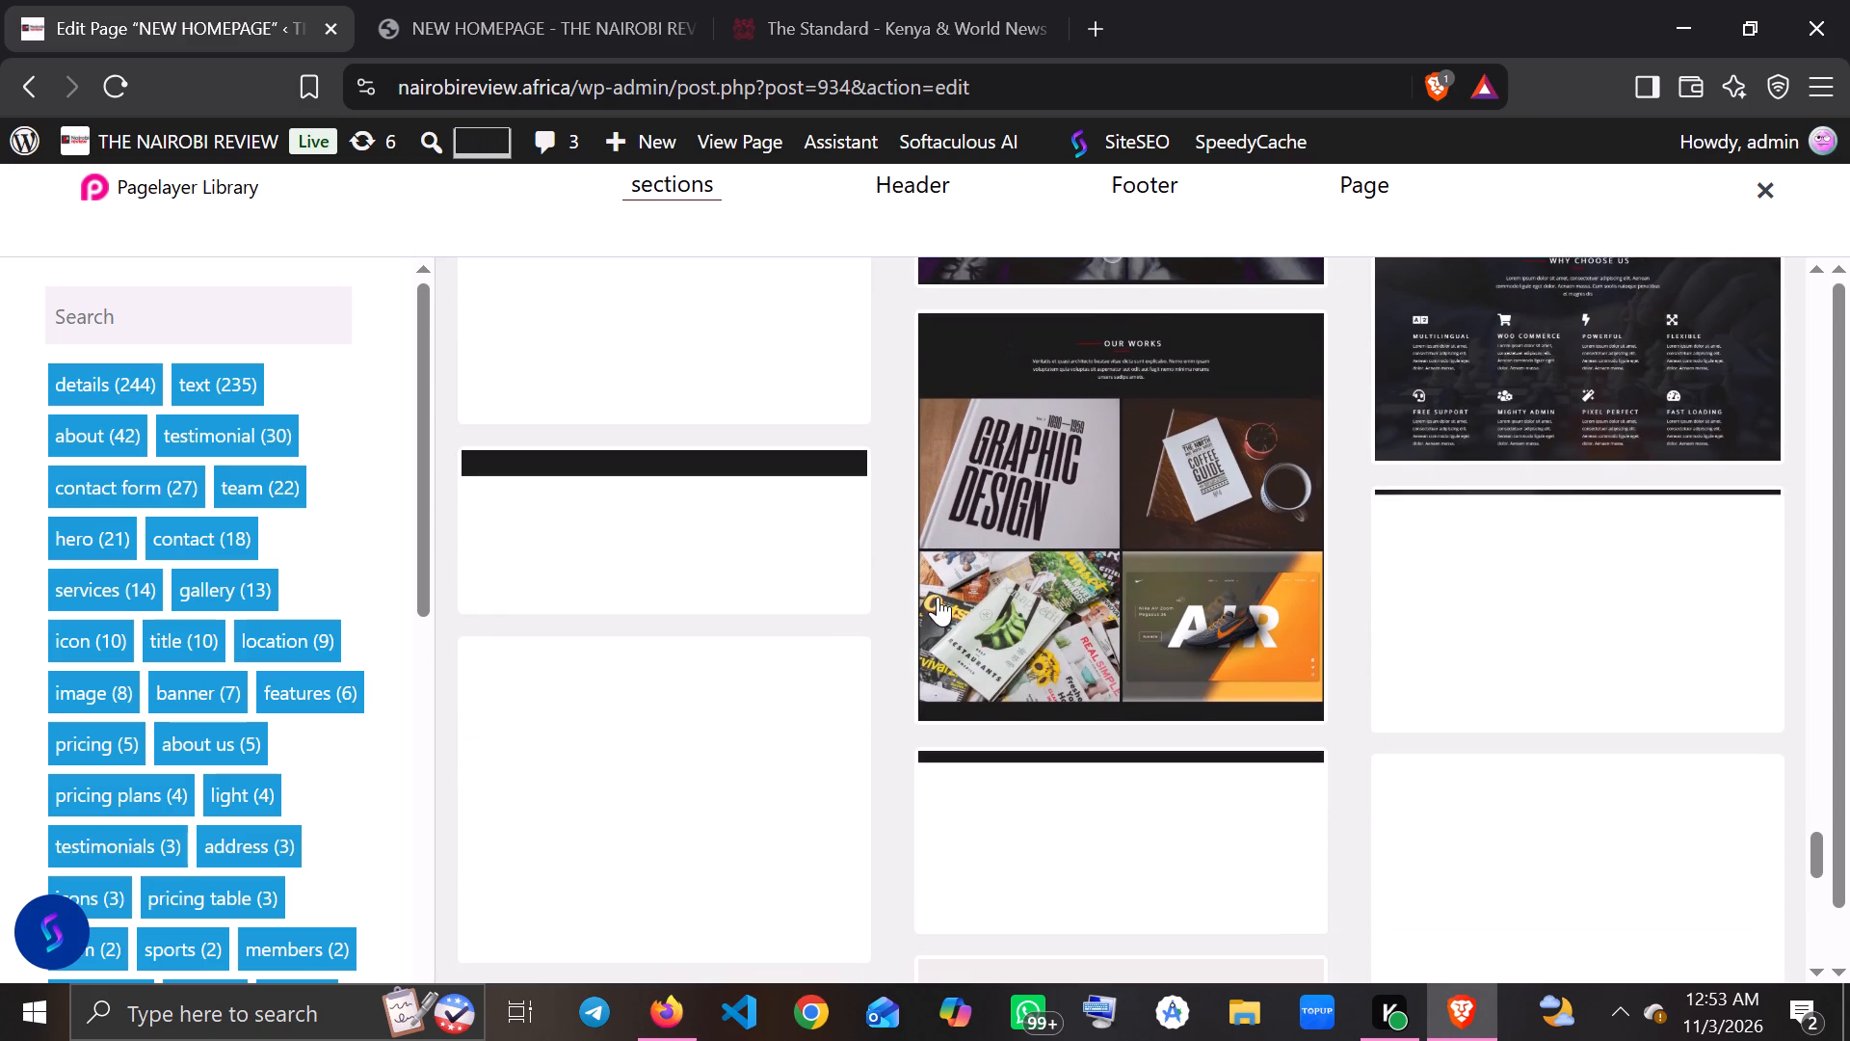
pyautogui.scroll(-2, 938, 597)
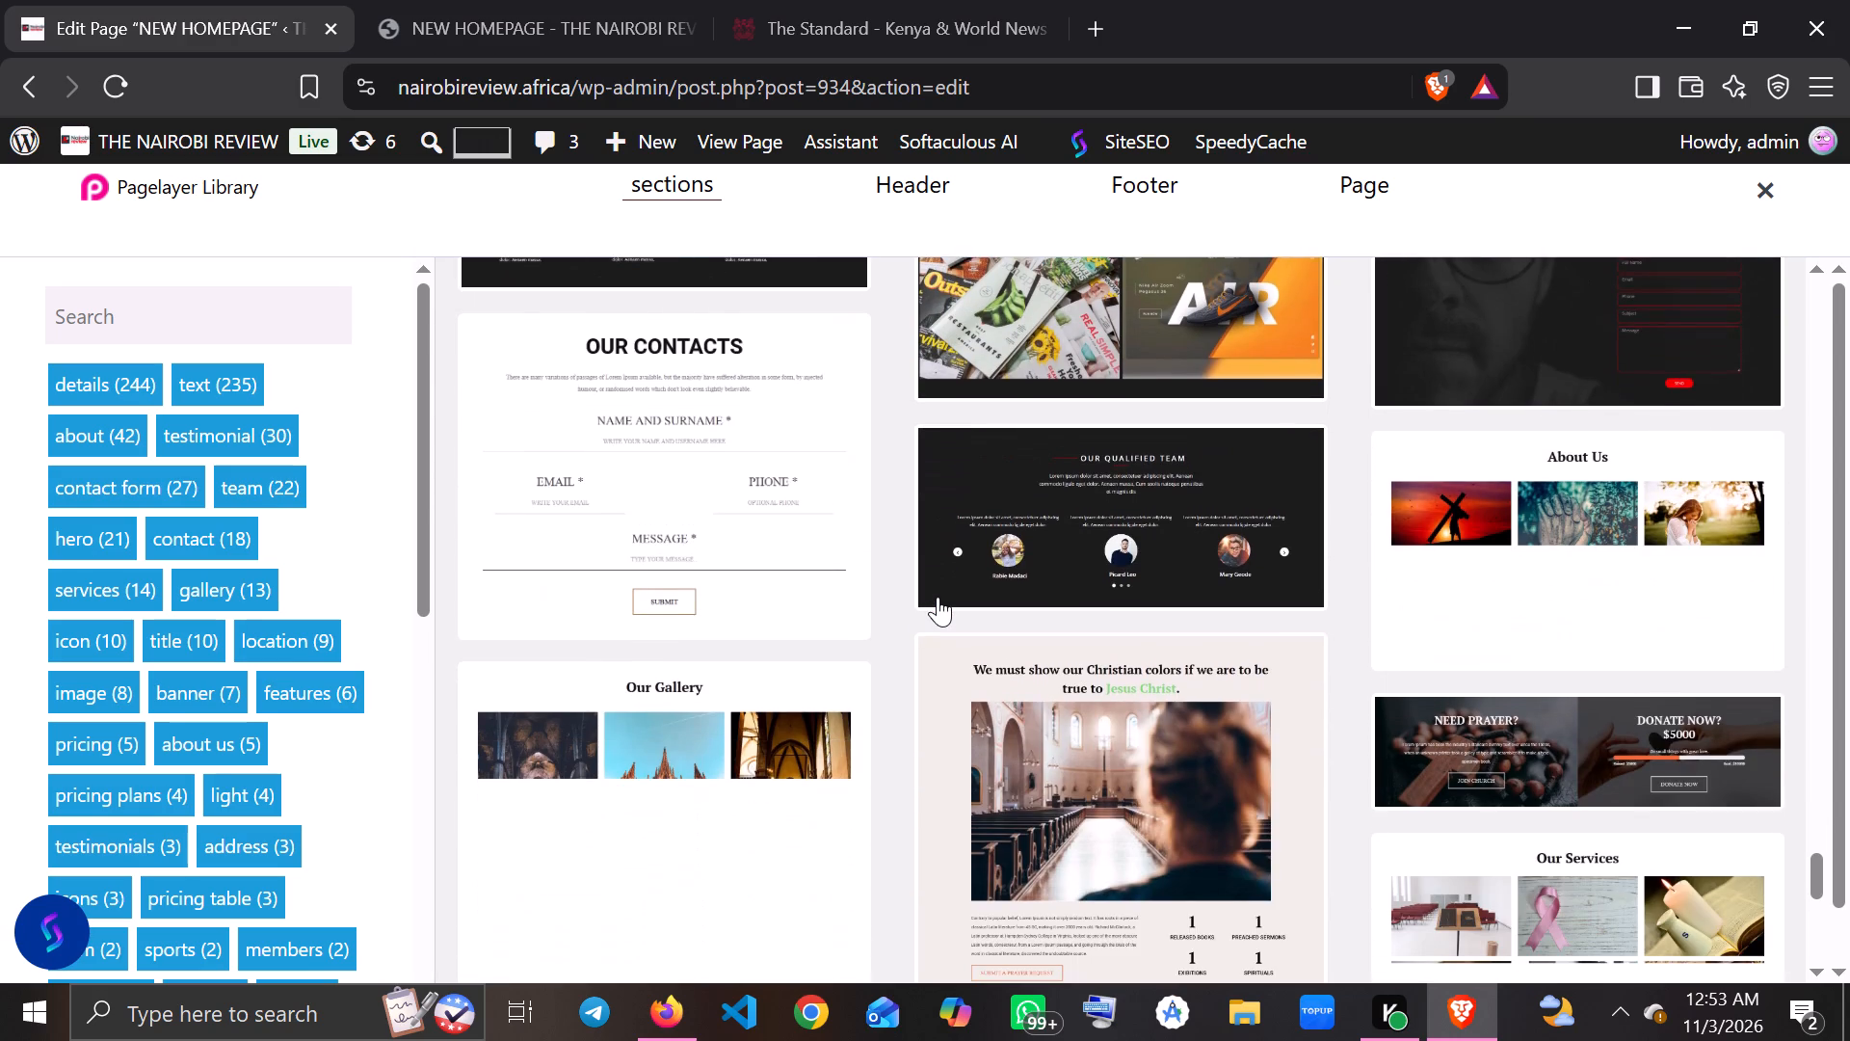
pyautogui.scroll(-3, 938, 597)
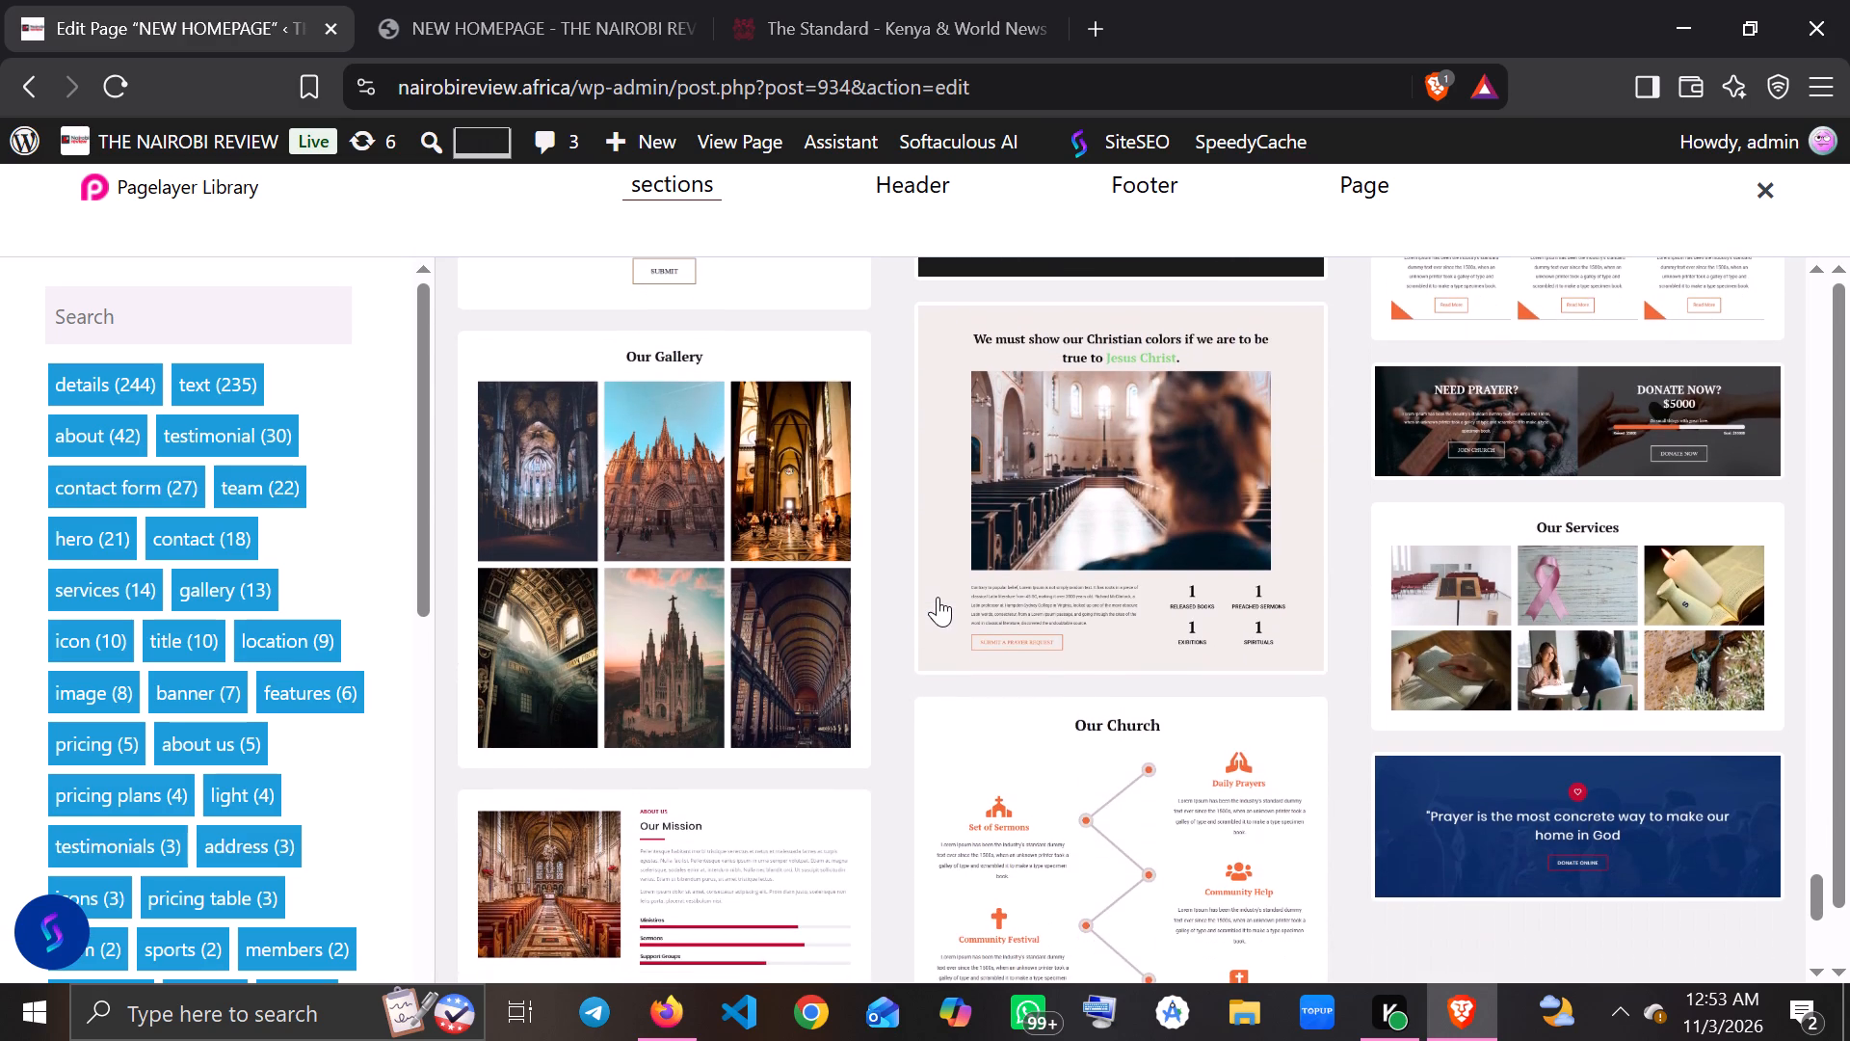
pyautogui.scroll(-2, 938, 597)
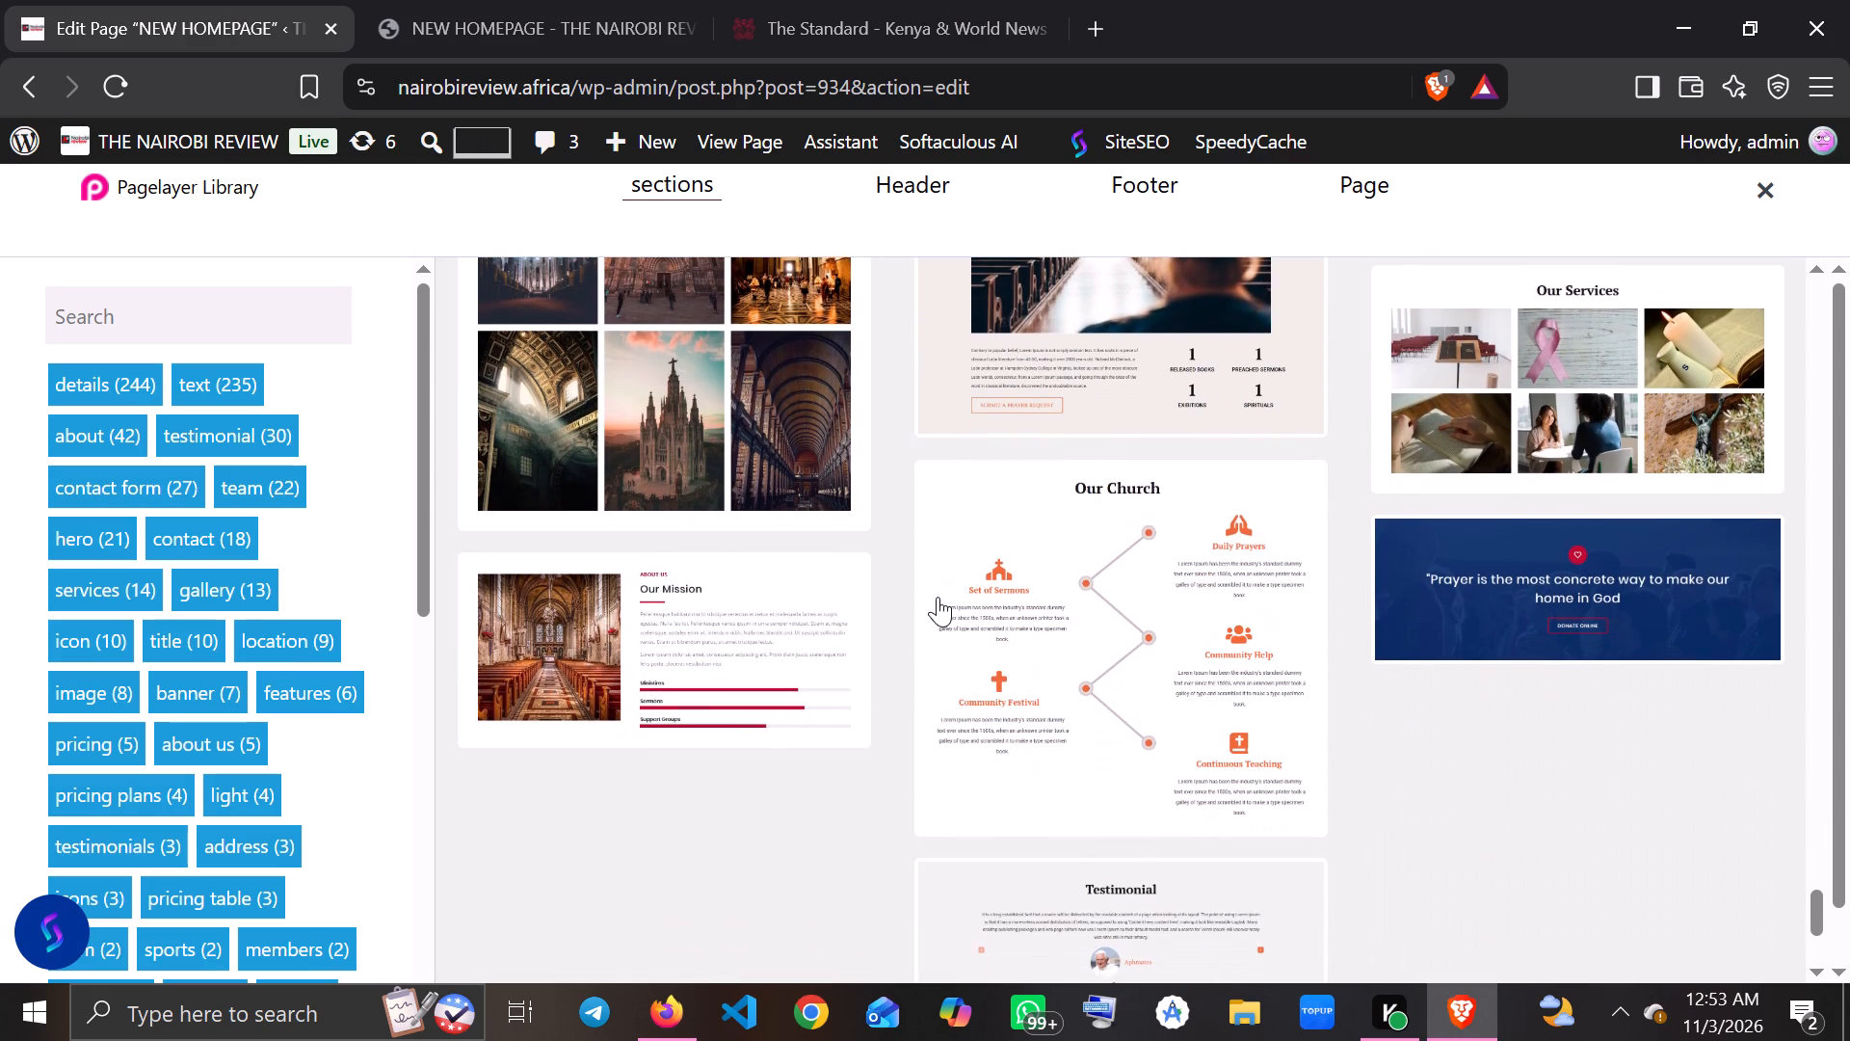
pyautogui.scroll(-3, 938, 597)
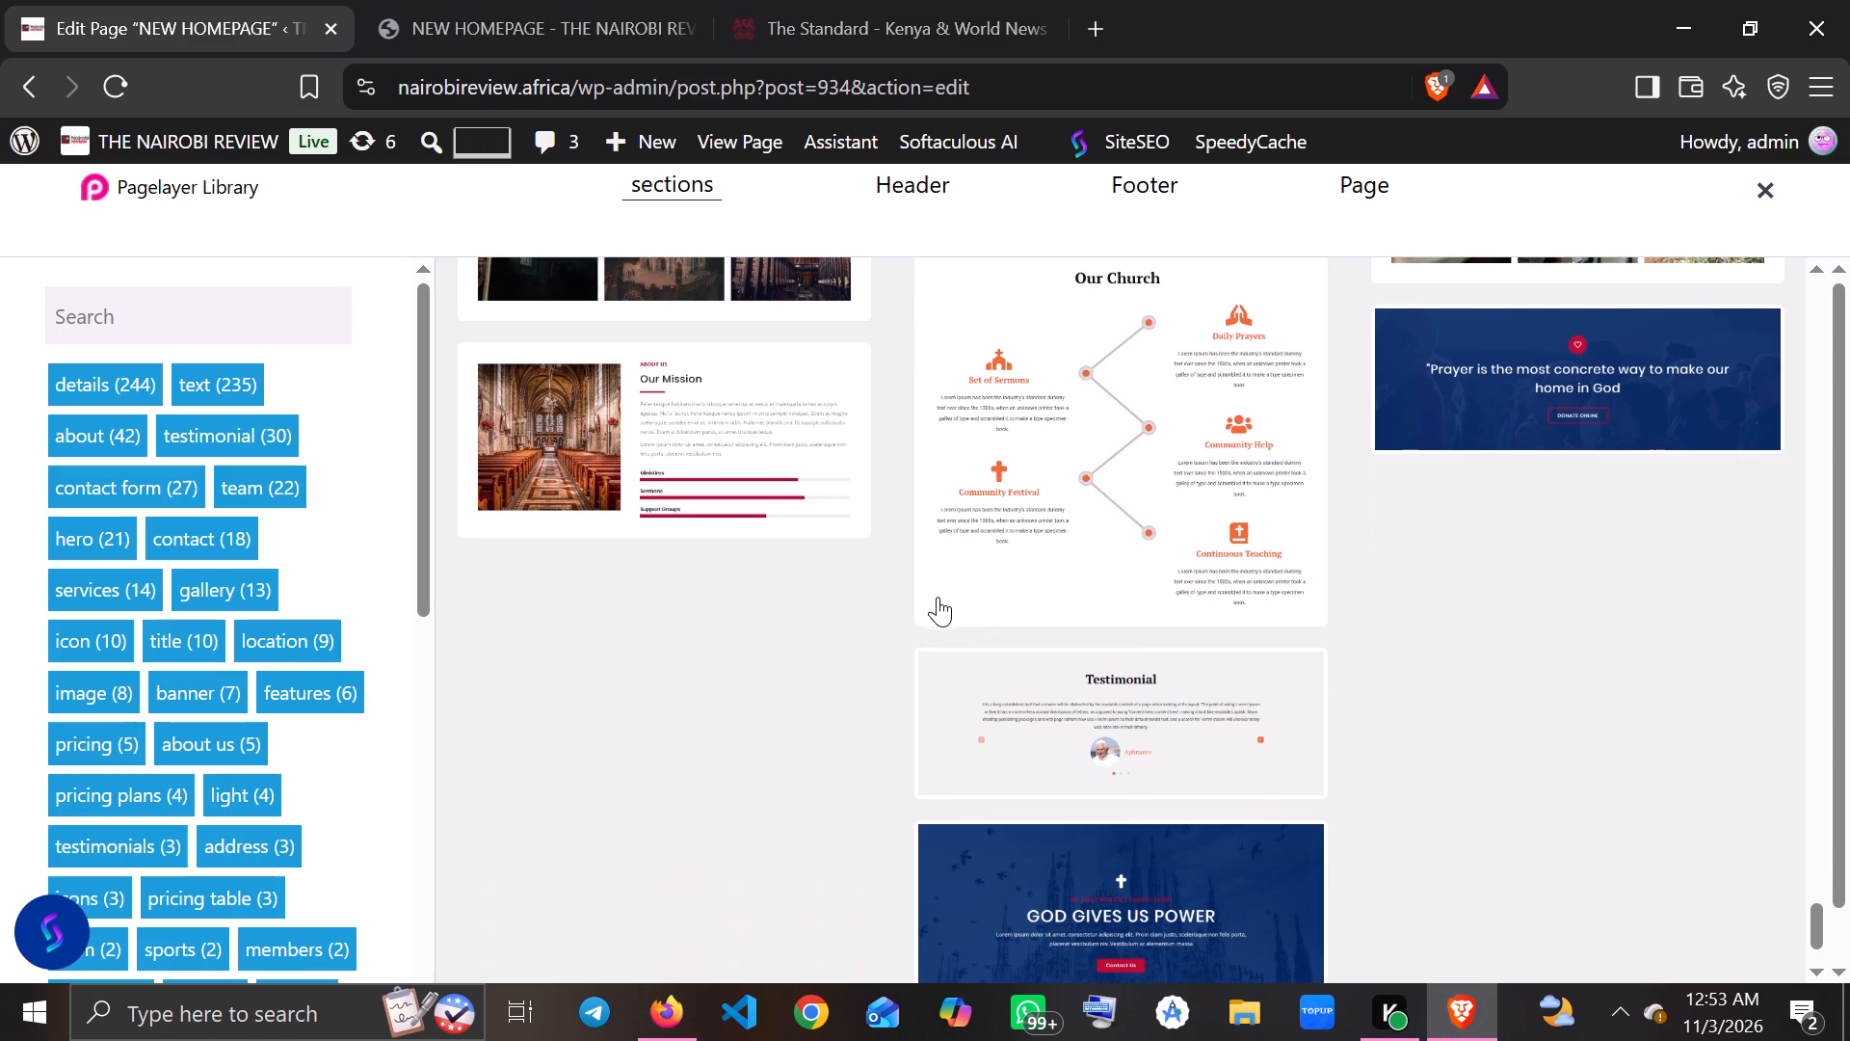
pyautogui.scroll(-2, 938, 597)
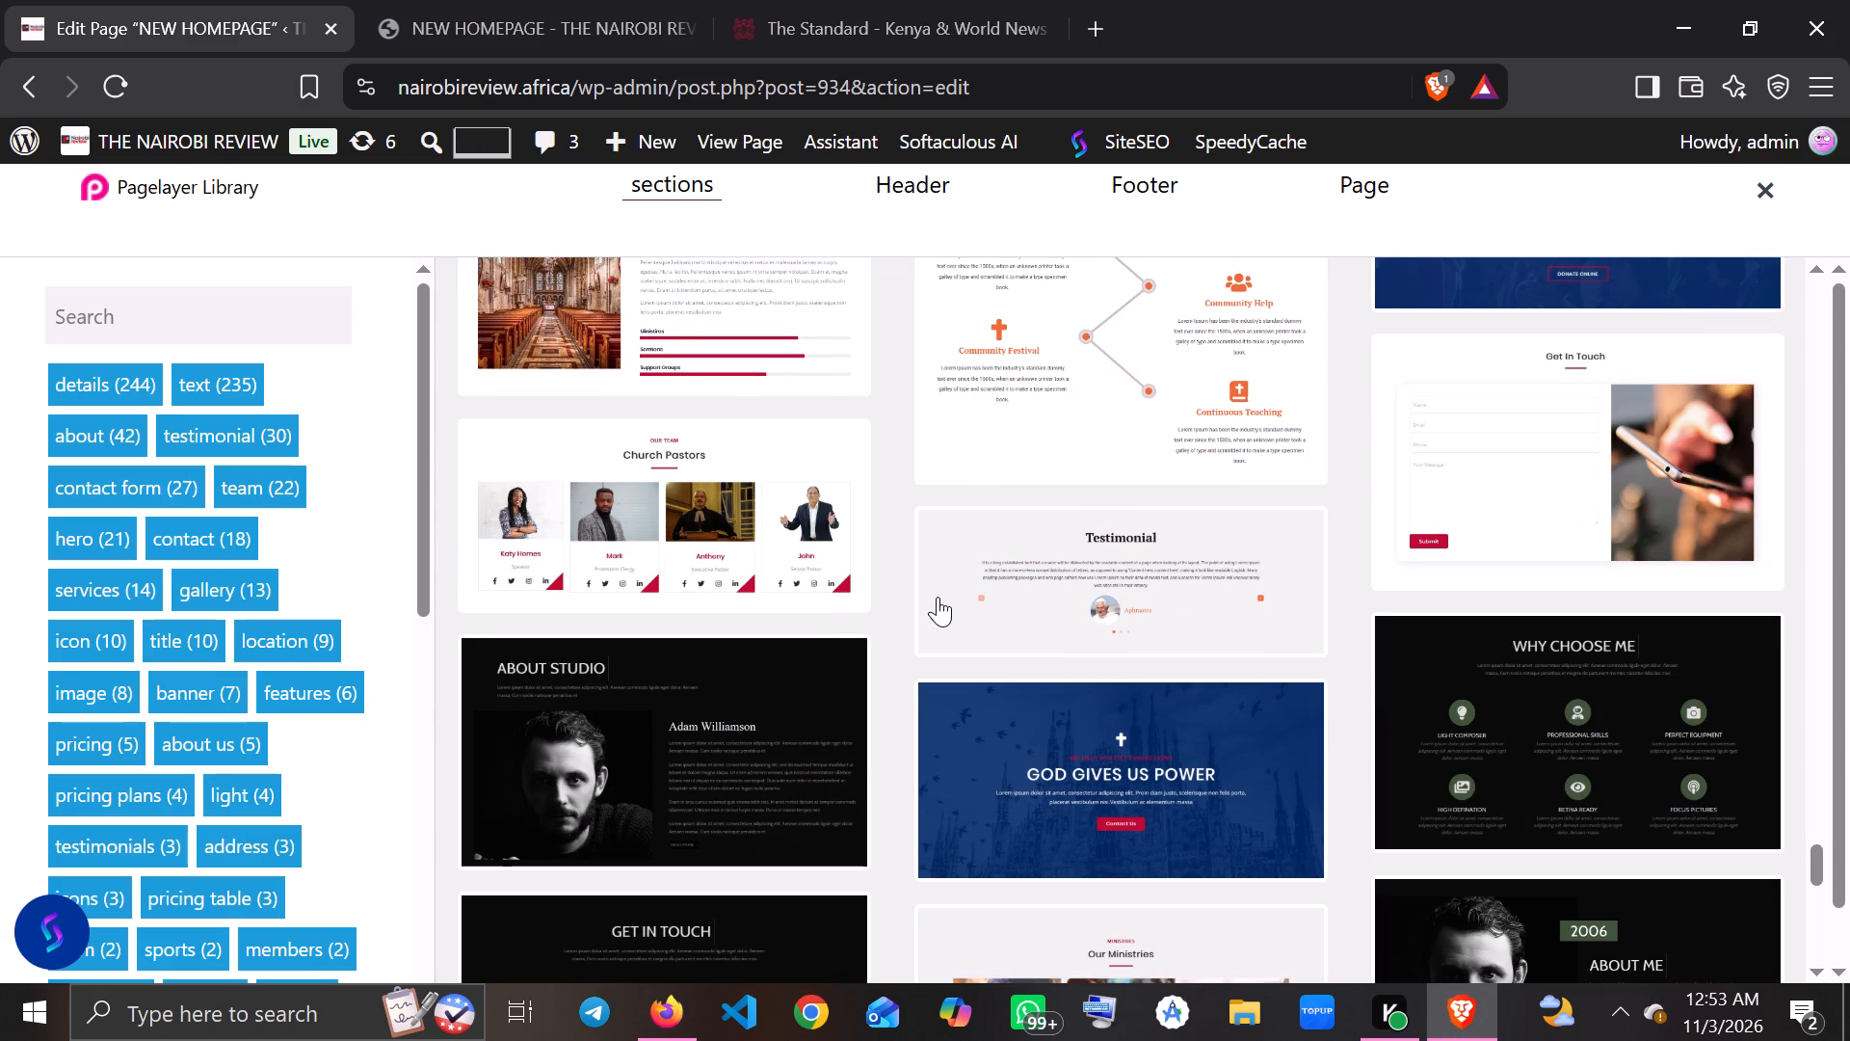
# Start a web search query in a new tab with the words "i want the best grid section cutter".
pyautogui.click(1096, 21)
pyautogui.write('i wa')
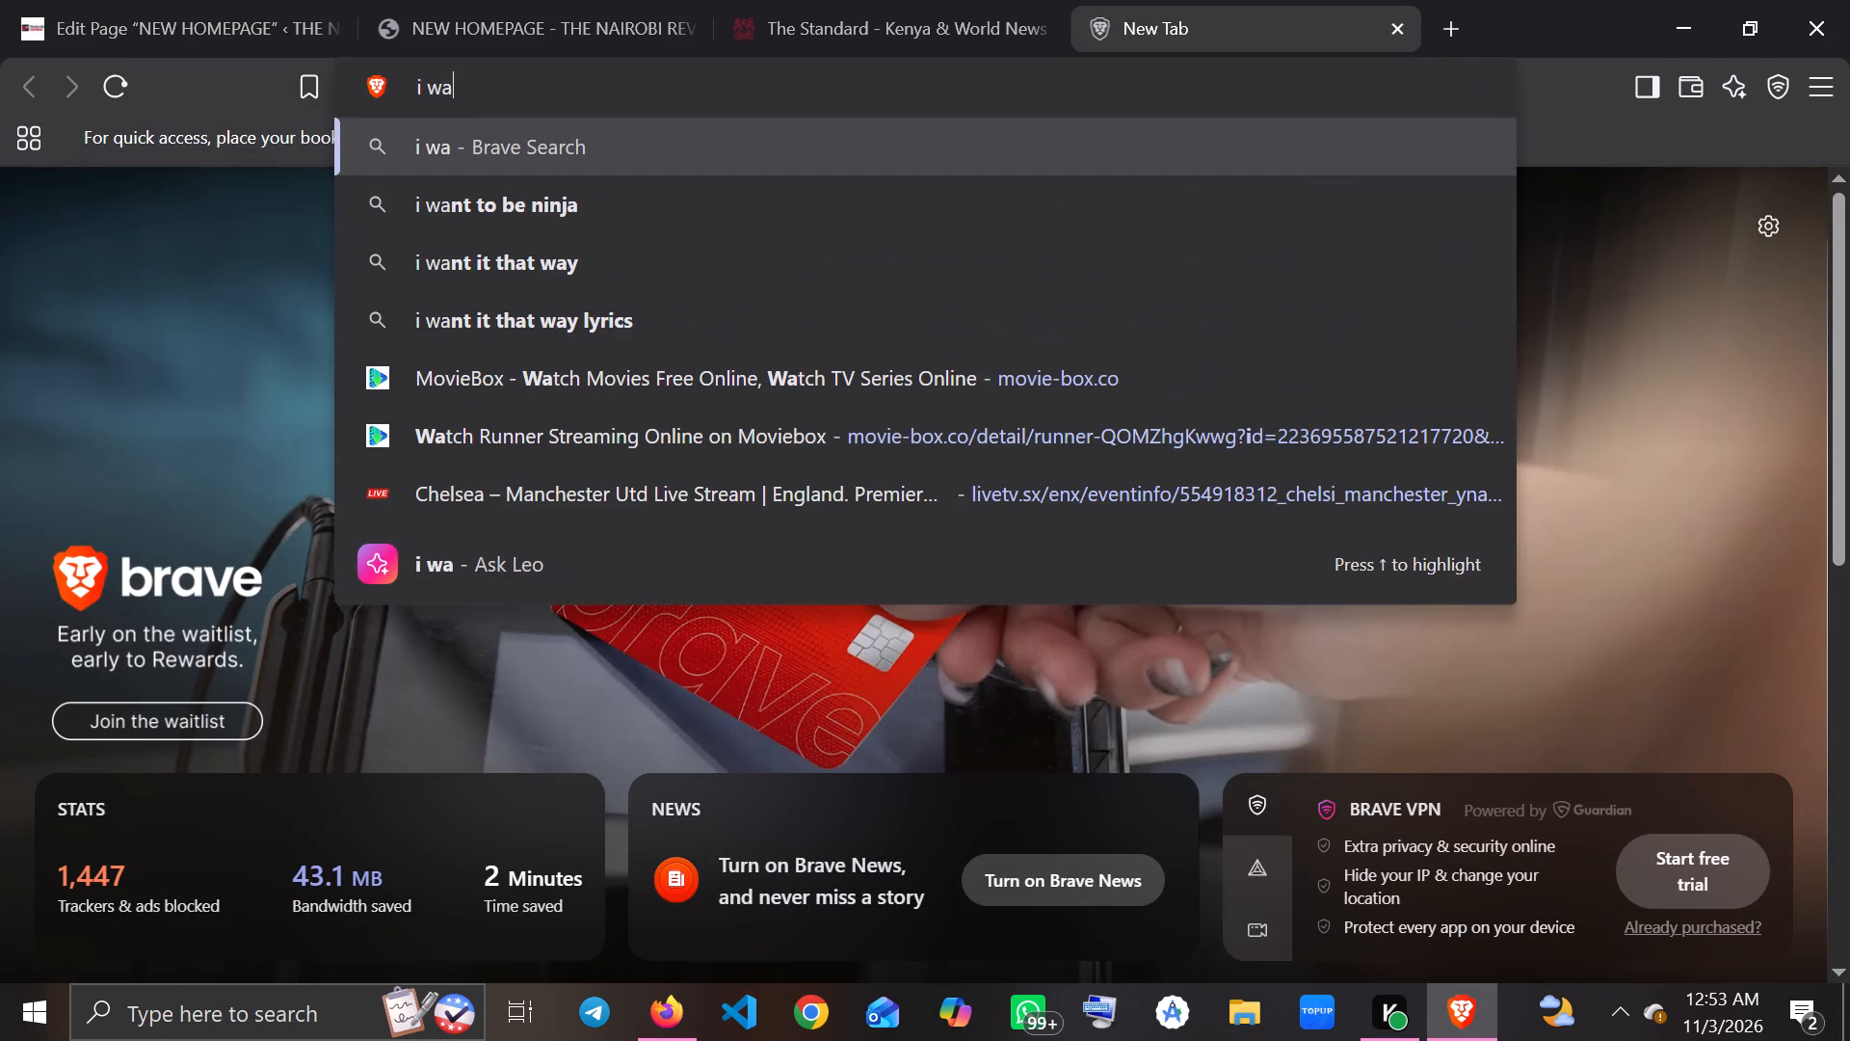
pyautogui.write('nt t')
pyautogui.write('he')
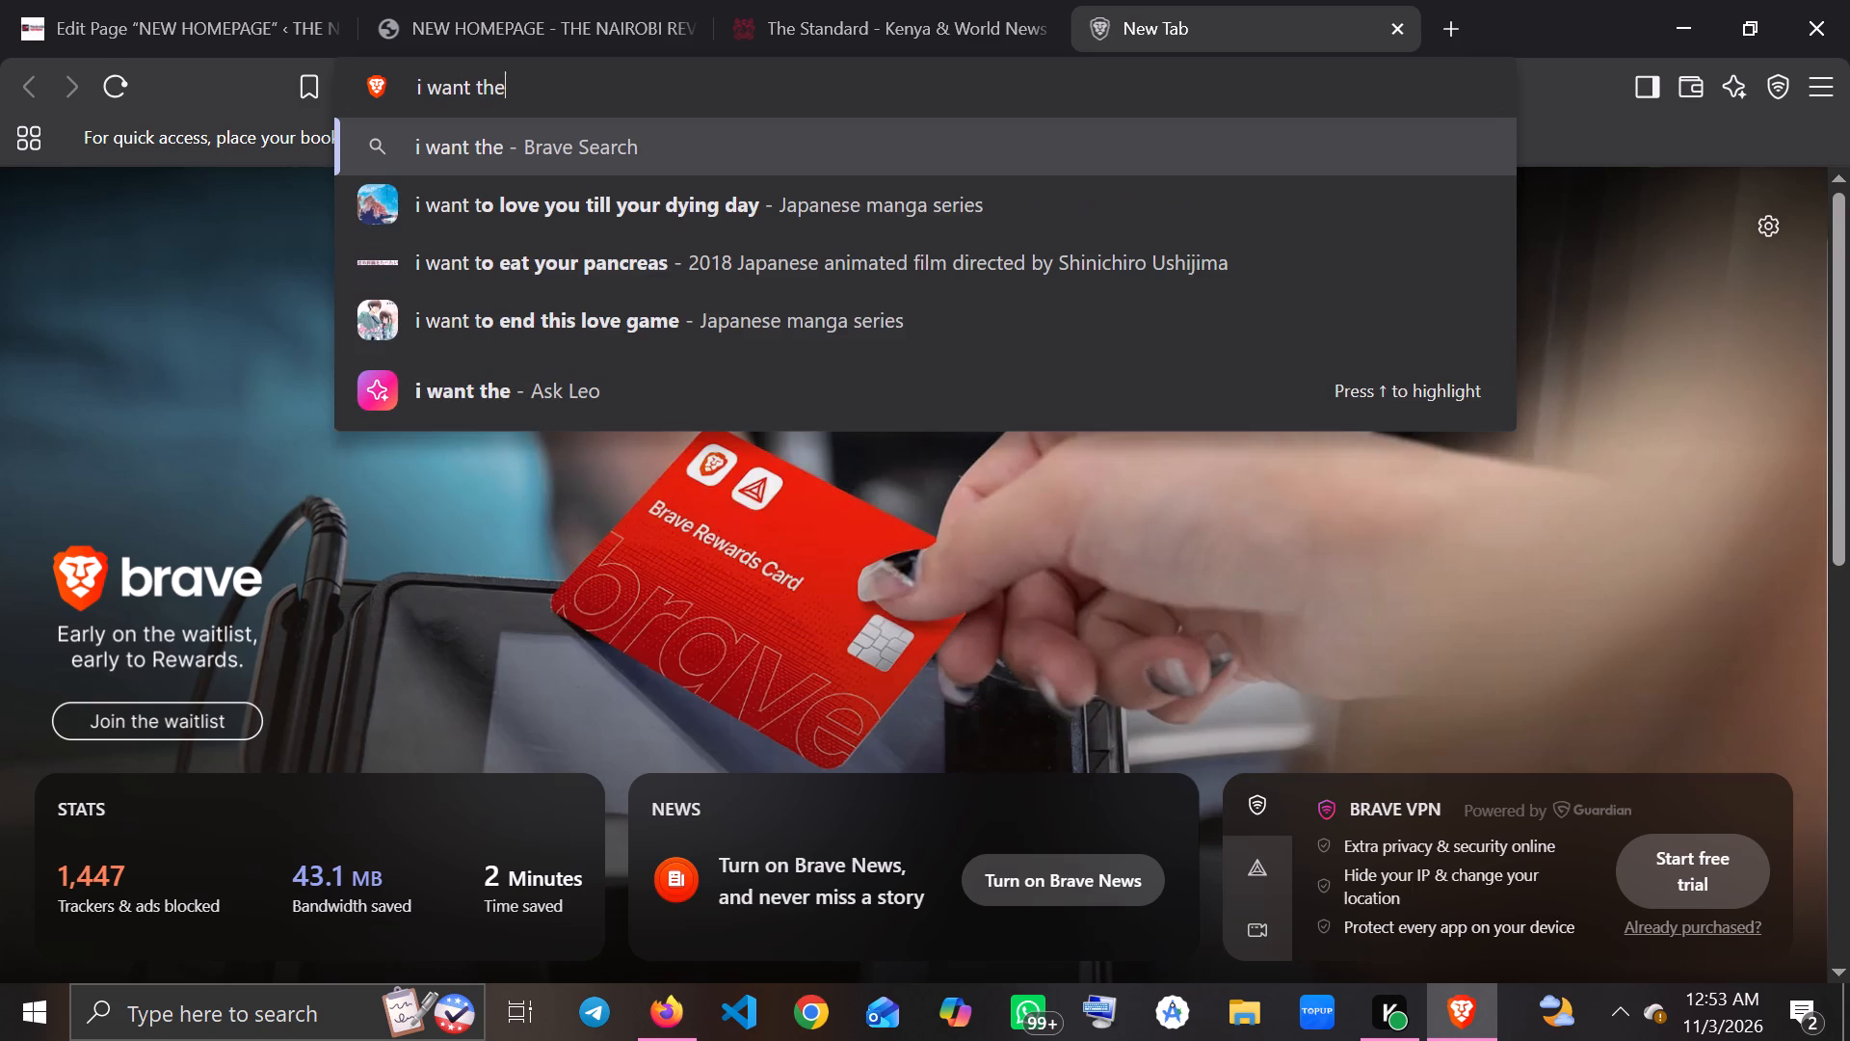
pyautogui.press('space')
pyautogui.write('best')
pyautogui.press('space')
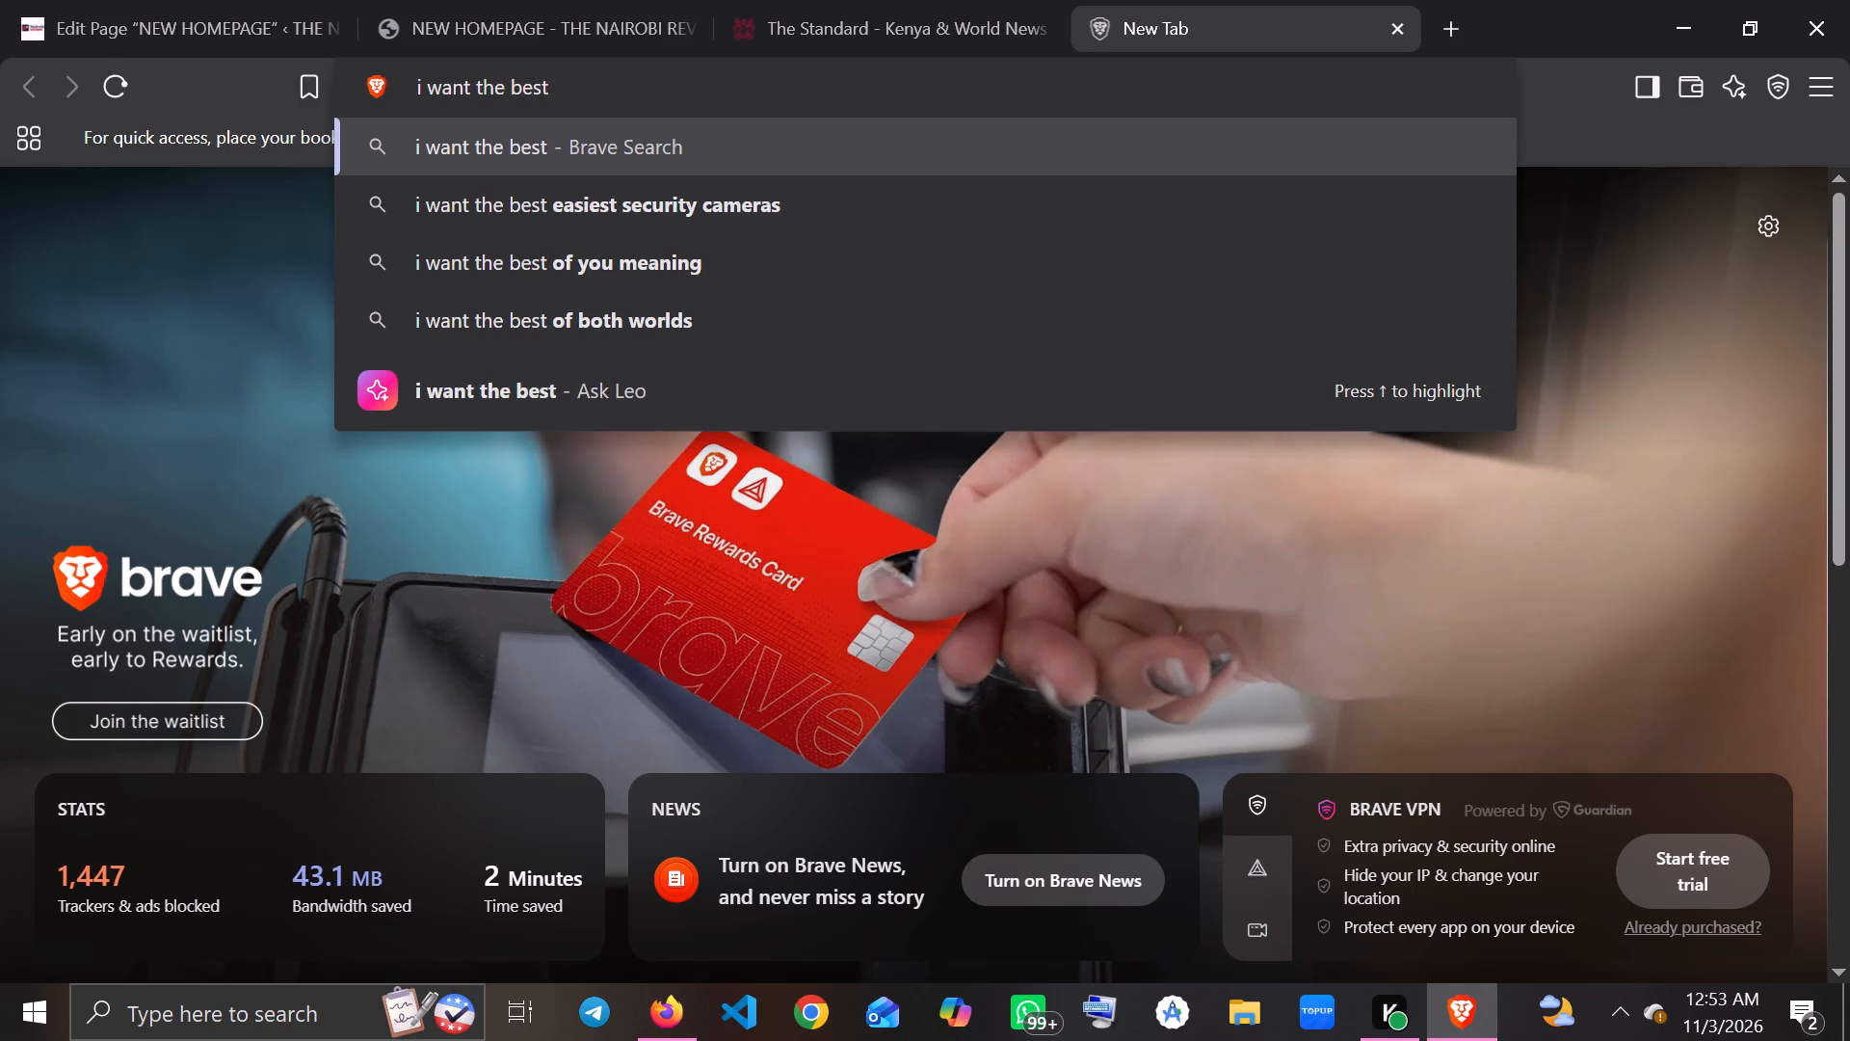
pyautogui.write('rid')
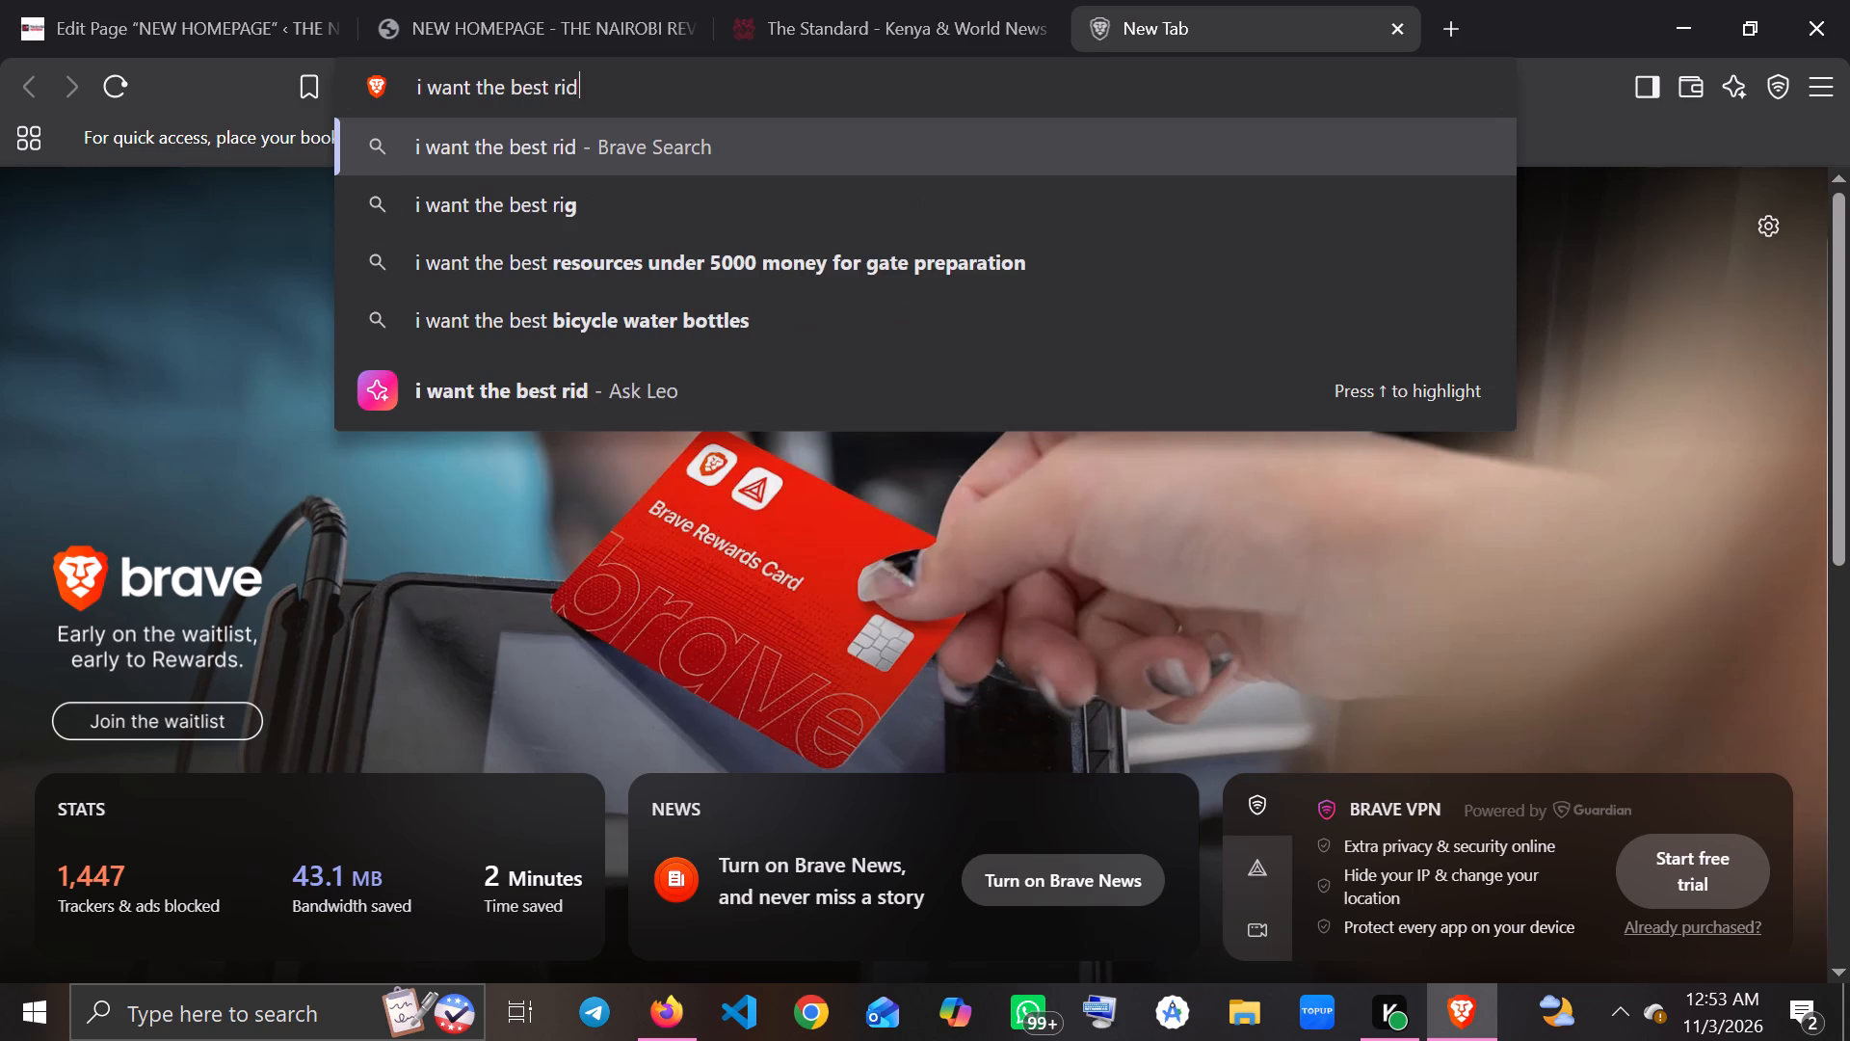
pyautogui.press('space')
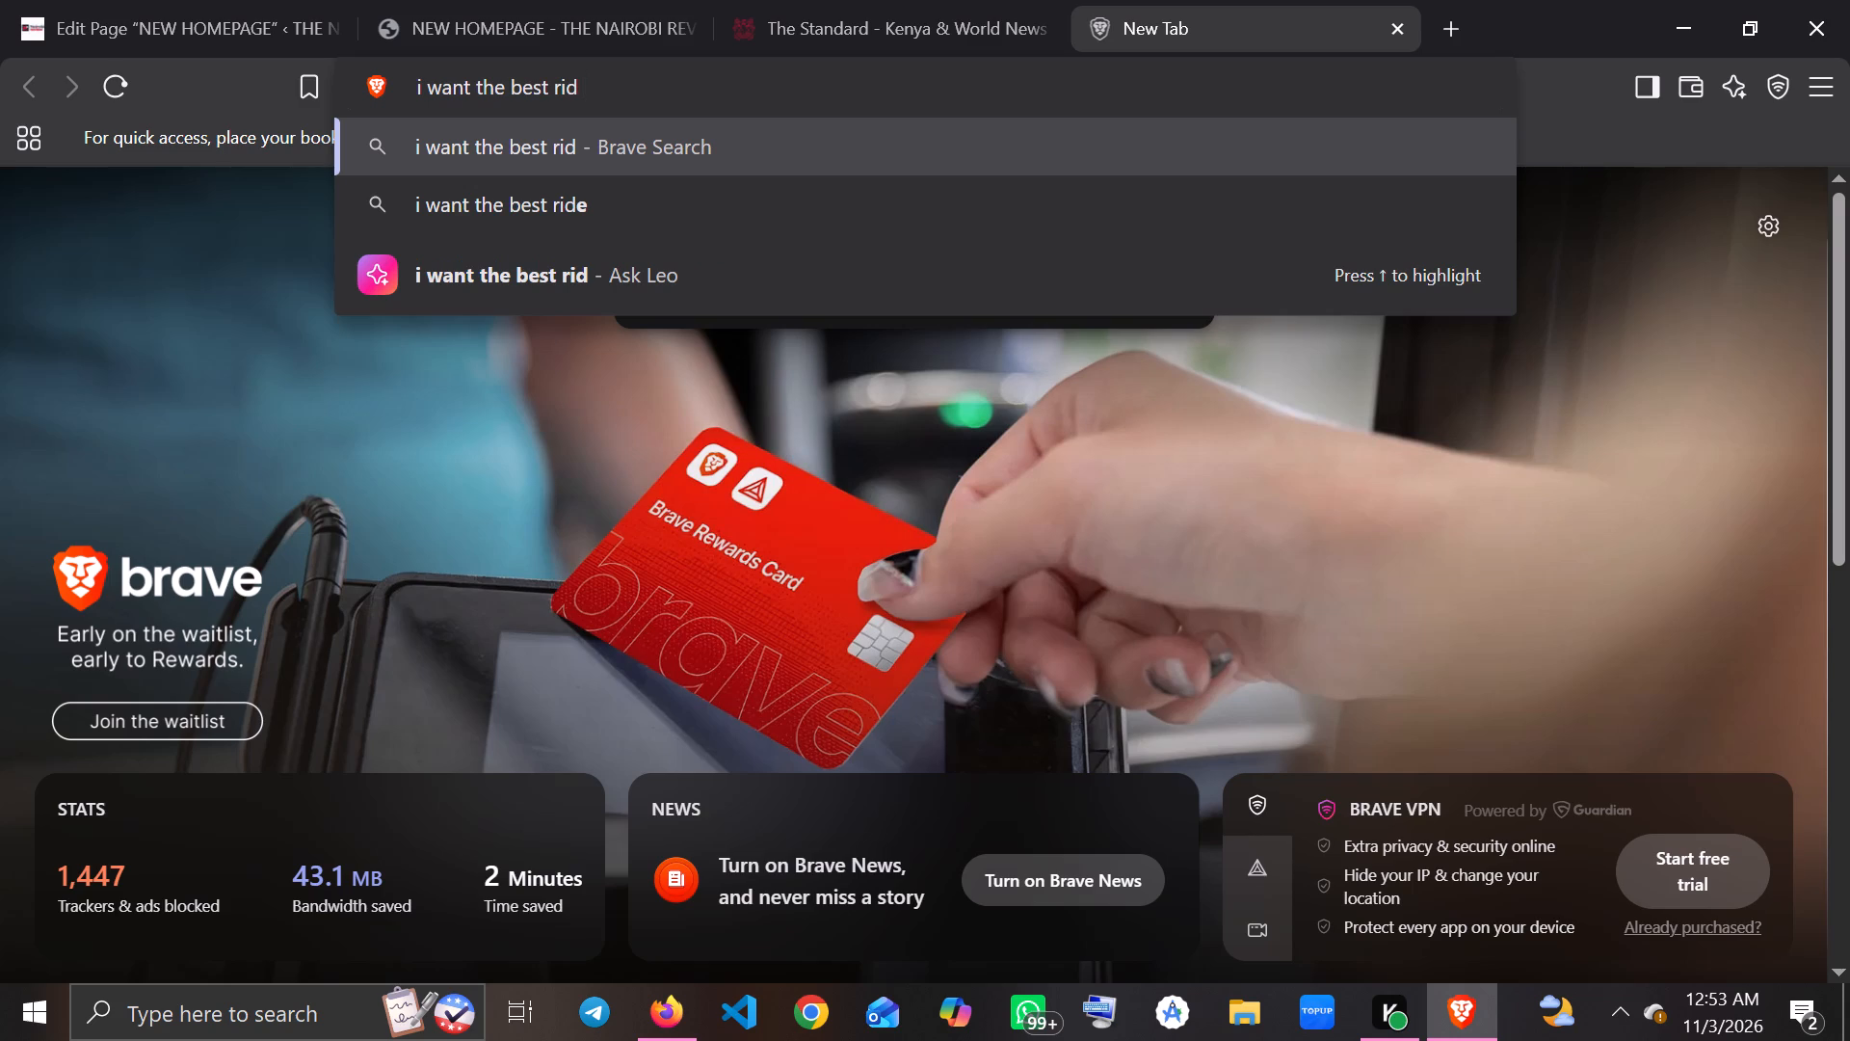
pyautogui.press('BackSpace')
pyautogui.press('BackSpace')
pyautogui.press('BackSpace')
pyautogui.press('BackSpace')
pyautogui.write('grid')
pyautogui.press('space')
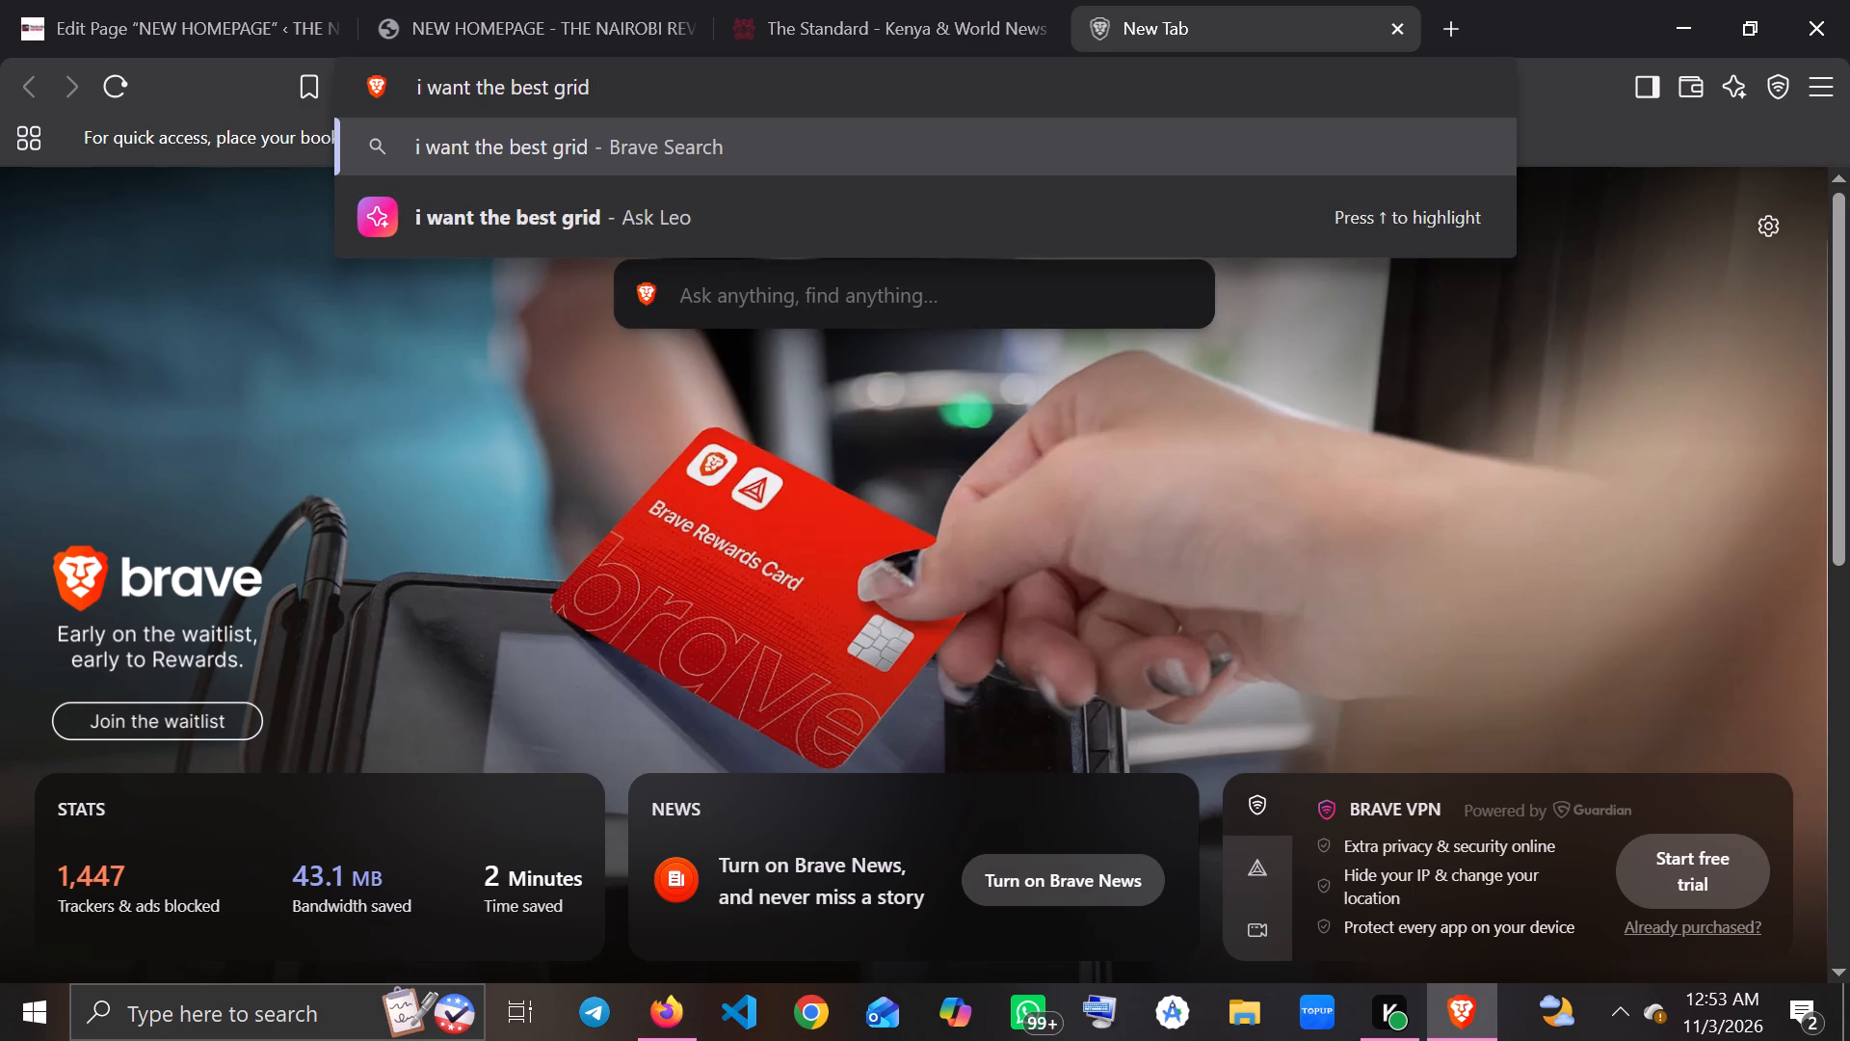
pyautogui.write('section')
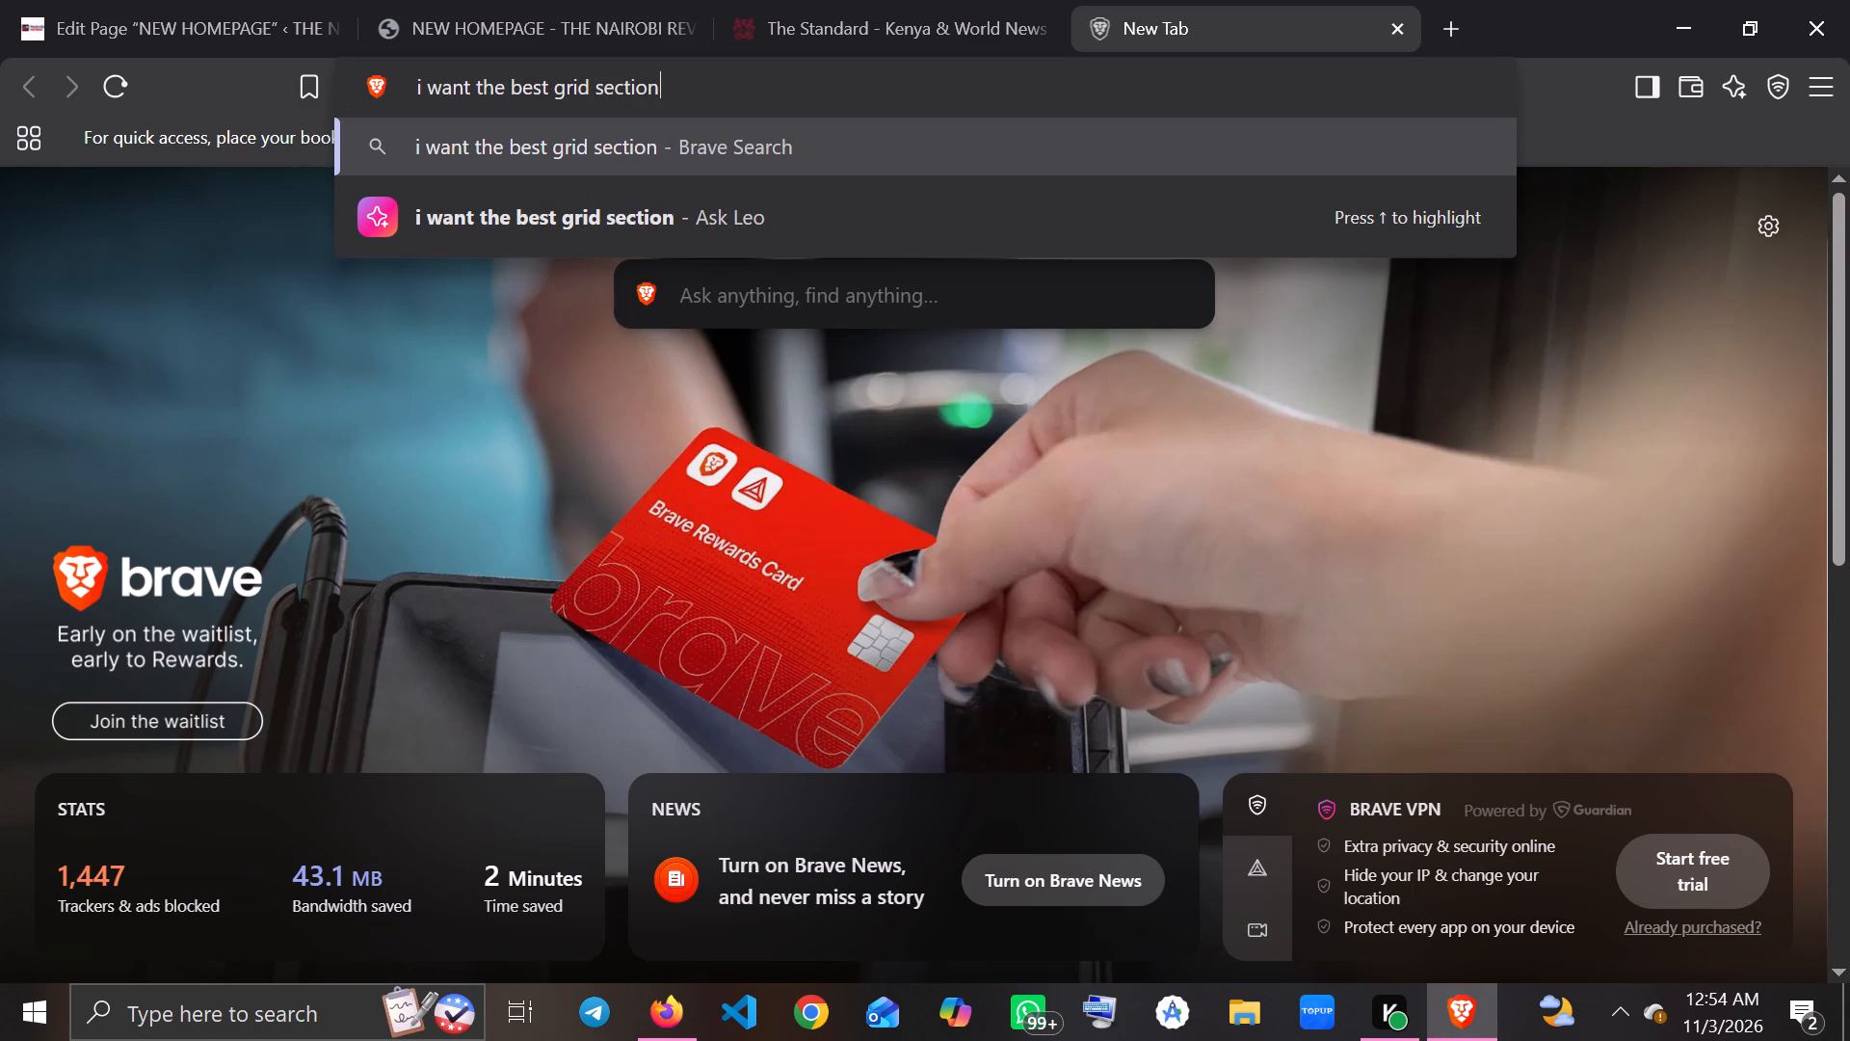
pyautogui.press('space')
pyautogui.write('cutter')
pyautogui.press('space')
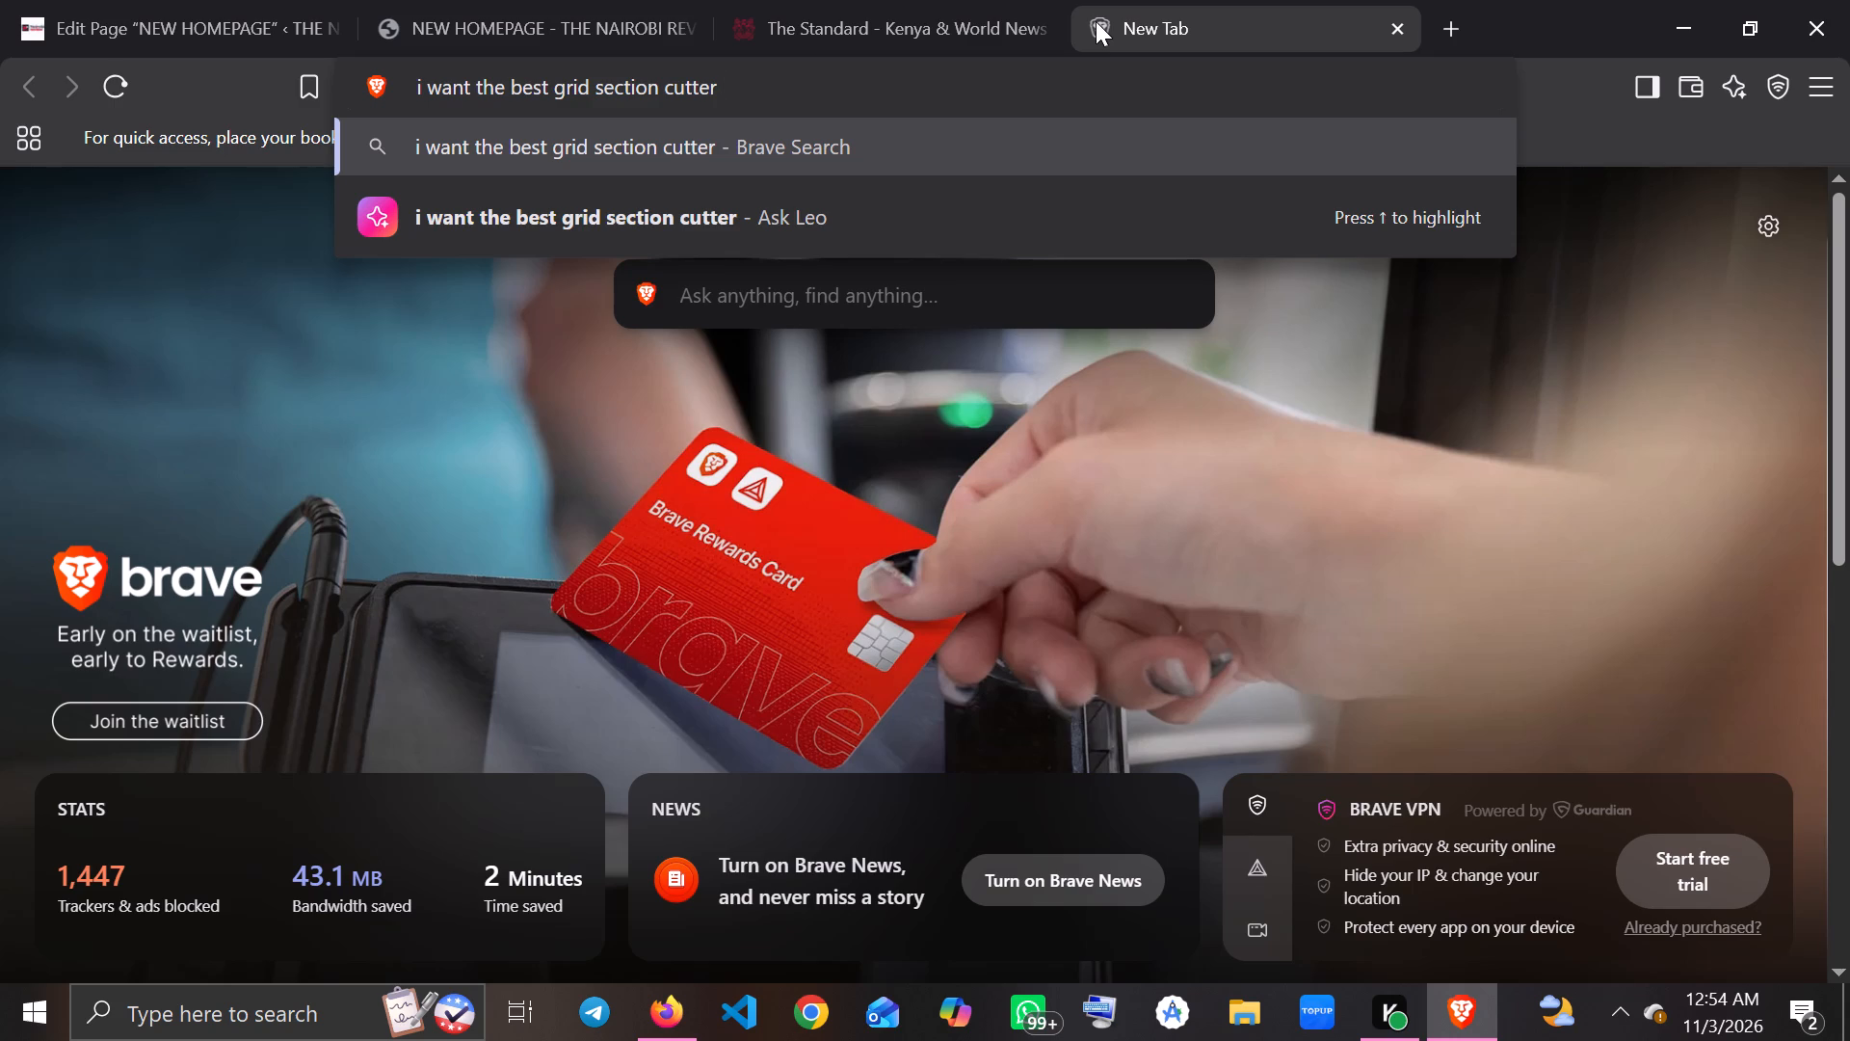
# Extend the search query with "on my word press , guide me choose the best and should be free".
pyautogui.write('on my word press')
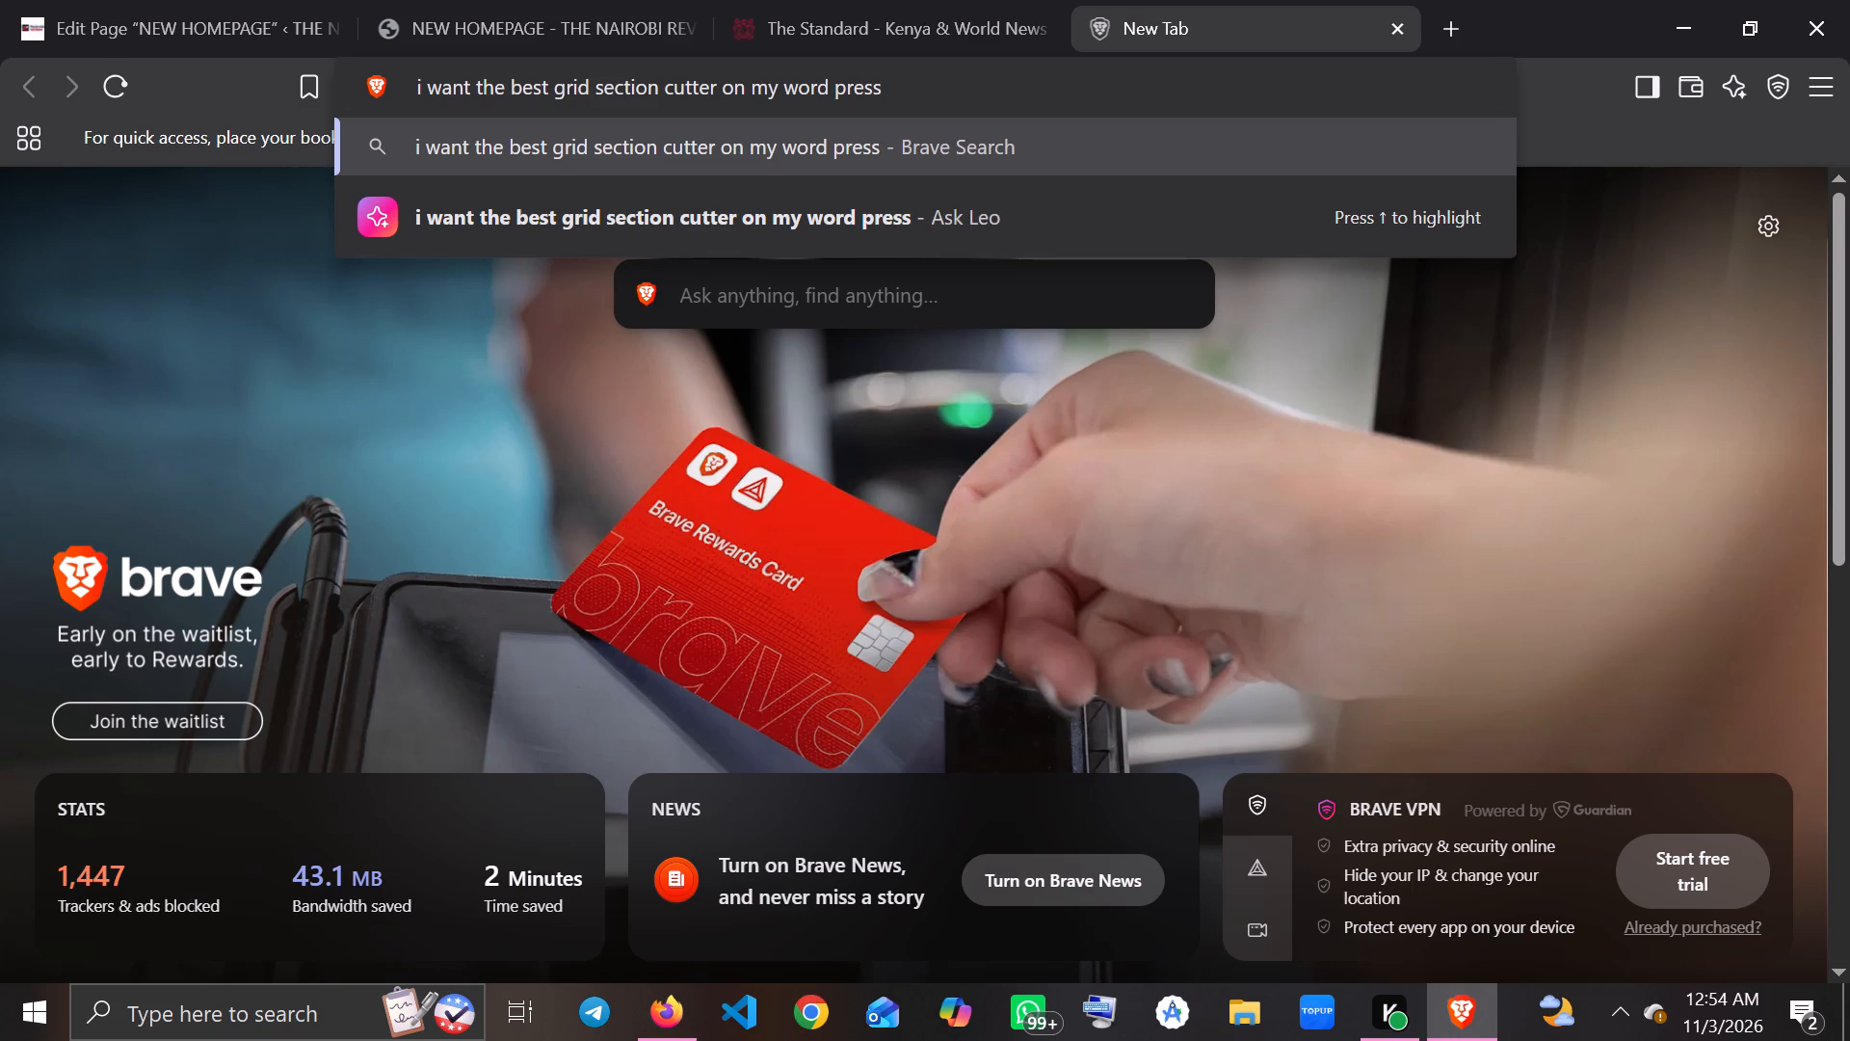
pyautogui.press('space')
pyautogui.write(',')
pyautogui.press('space')
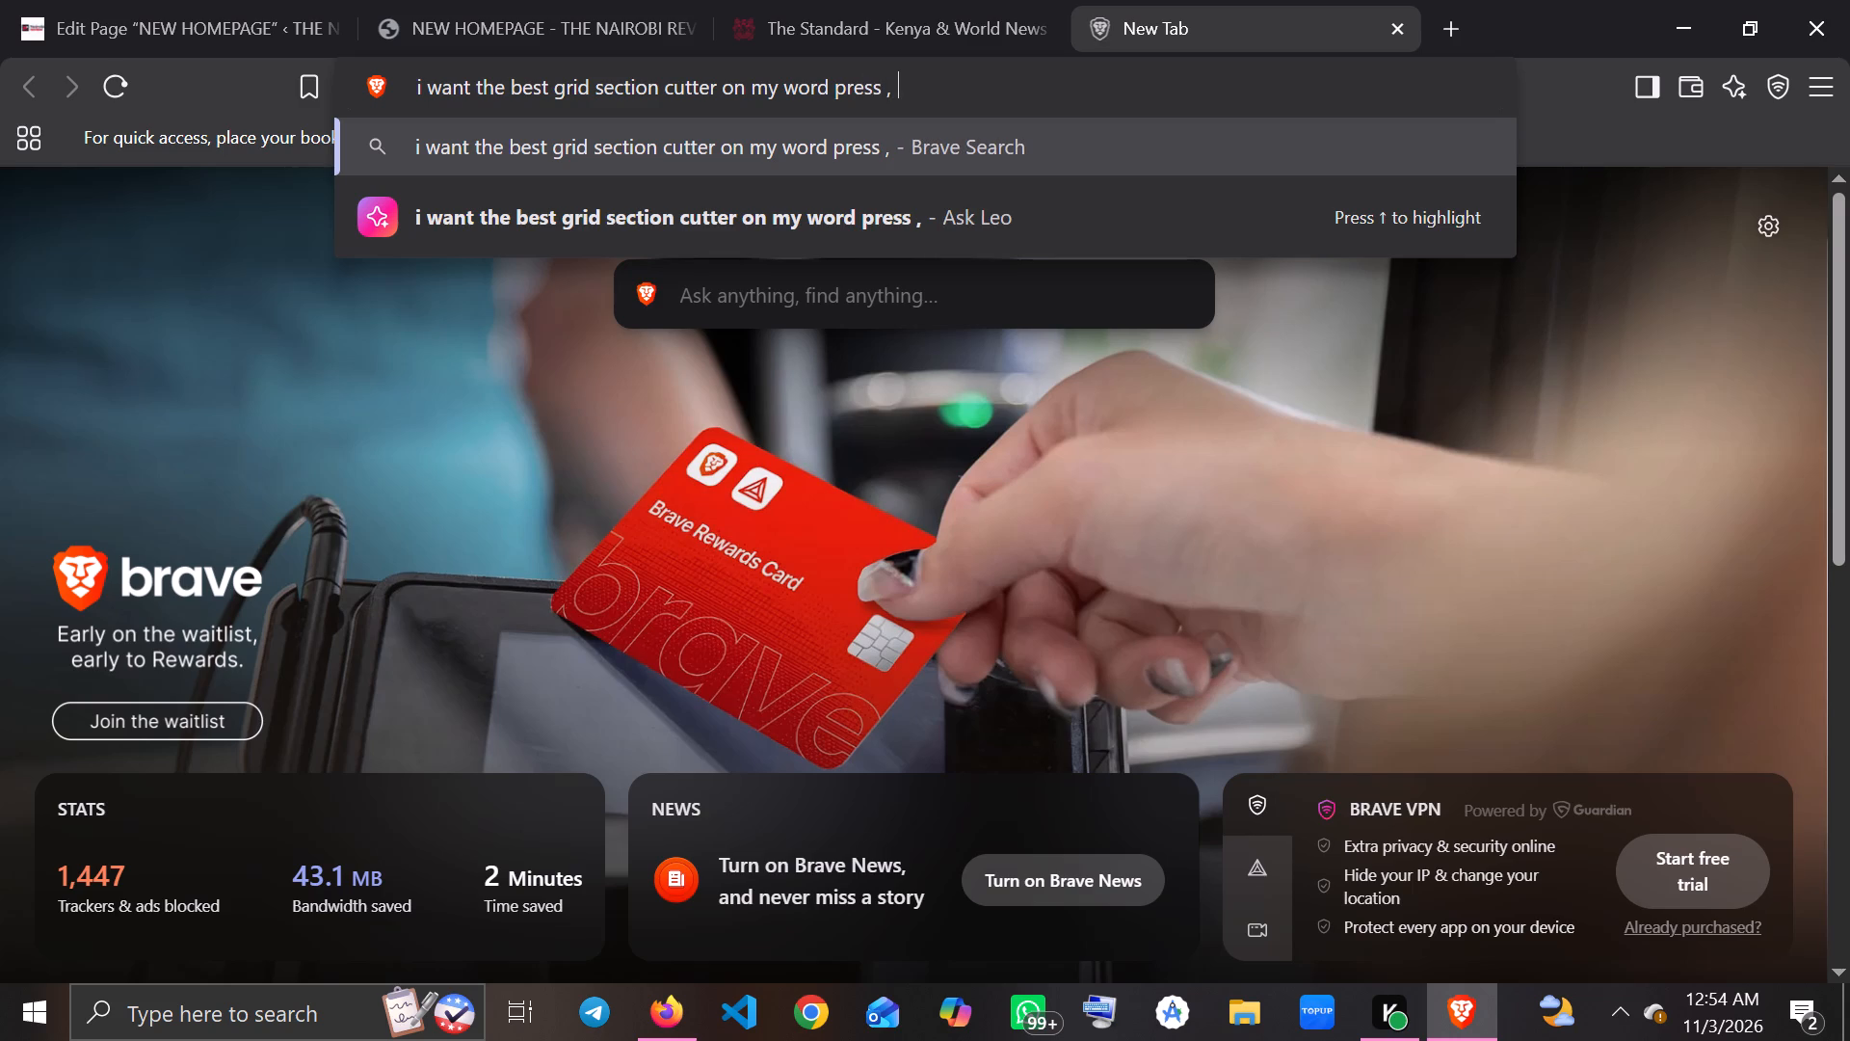
pyautogui.write('guide')
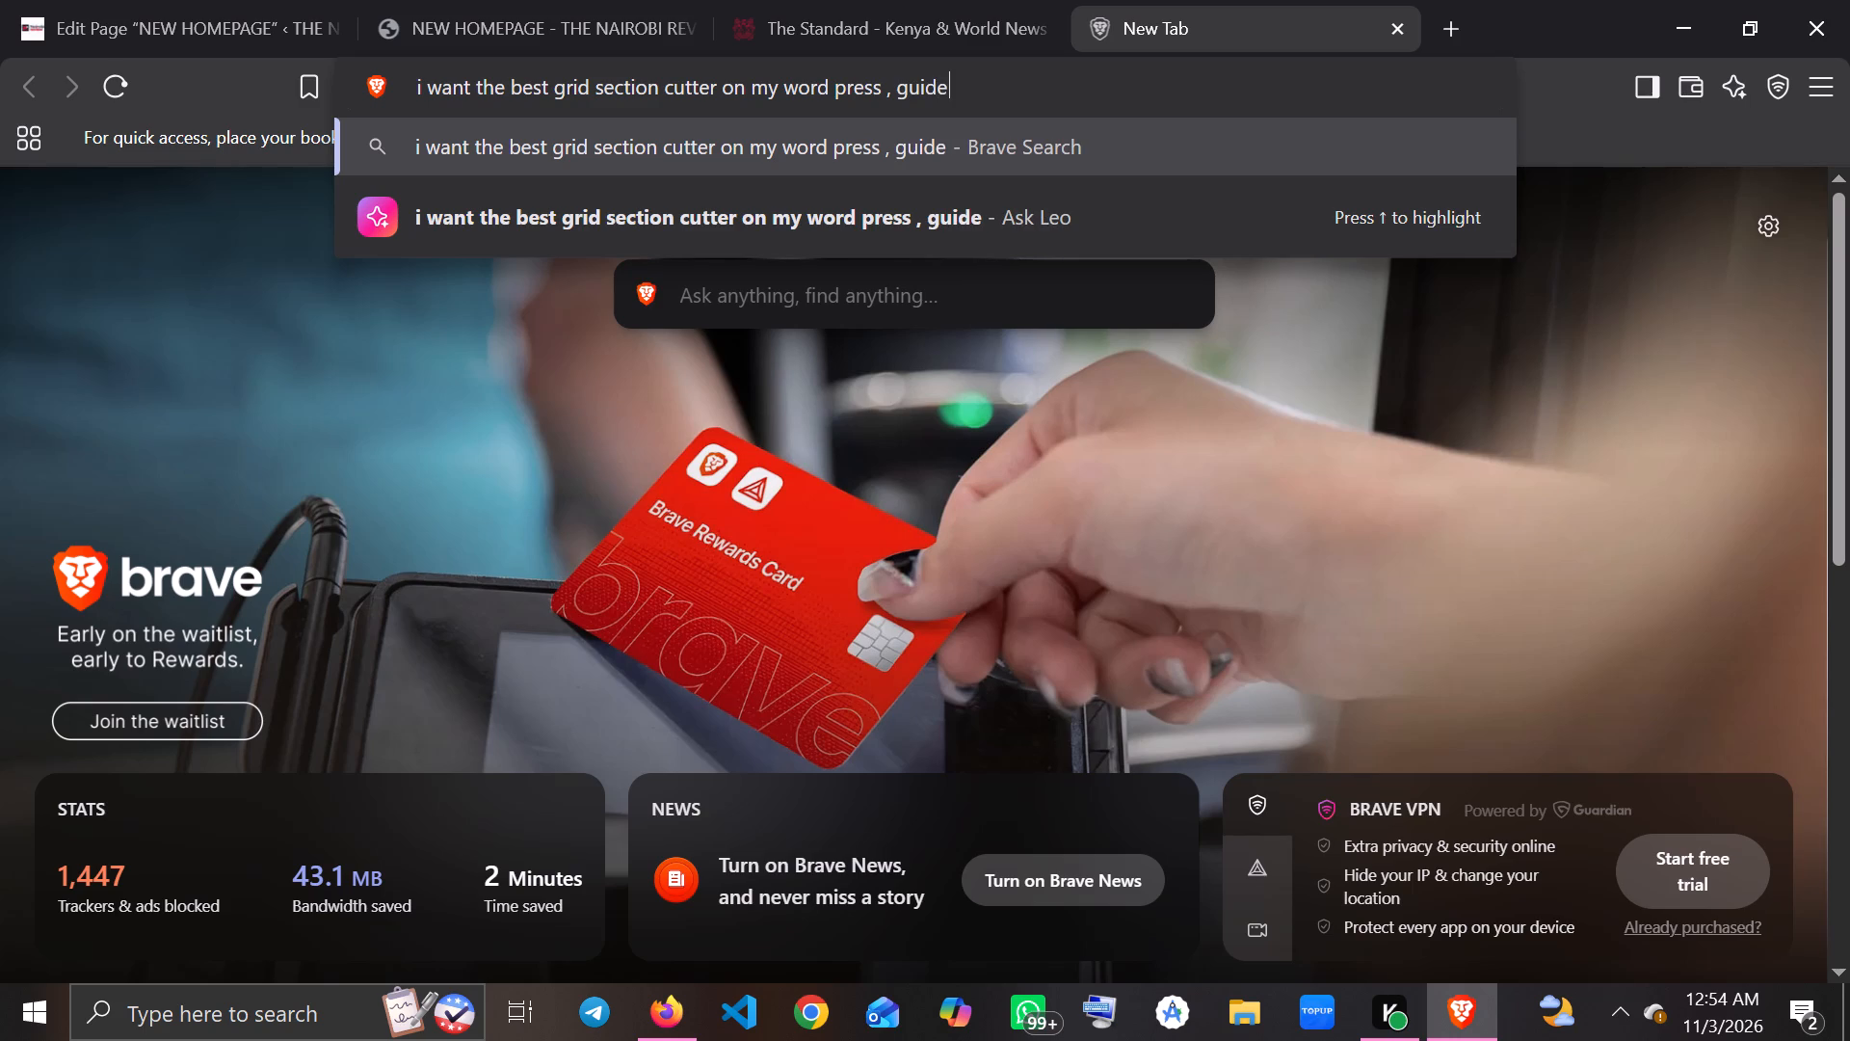
pyautogui.press('space')
pyautogui.write('mr')
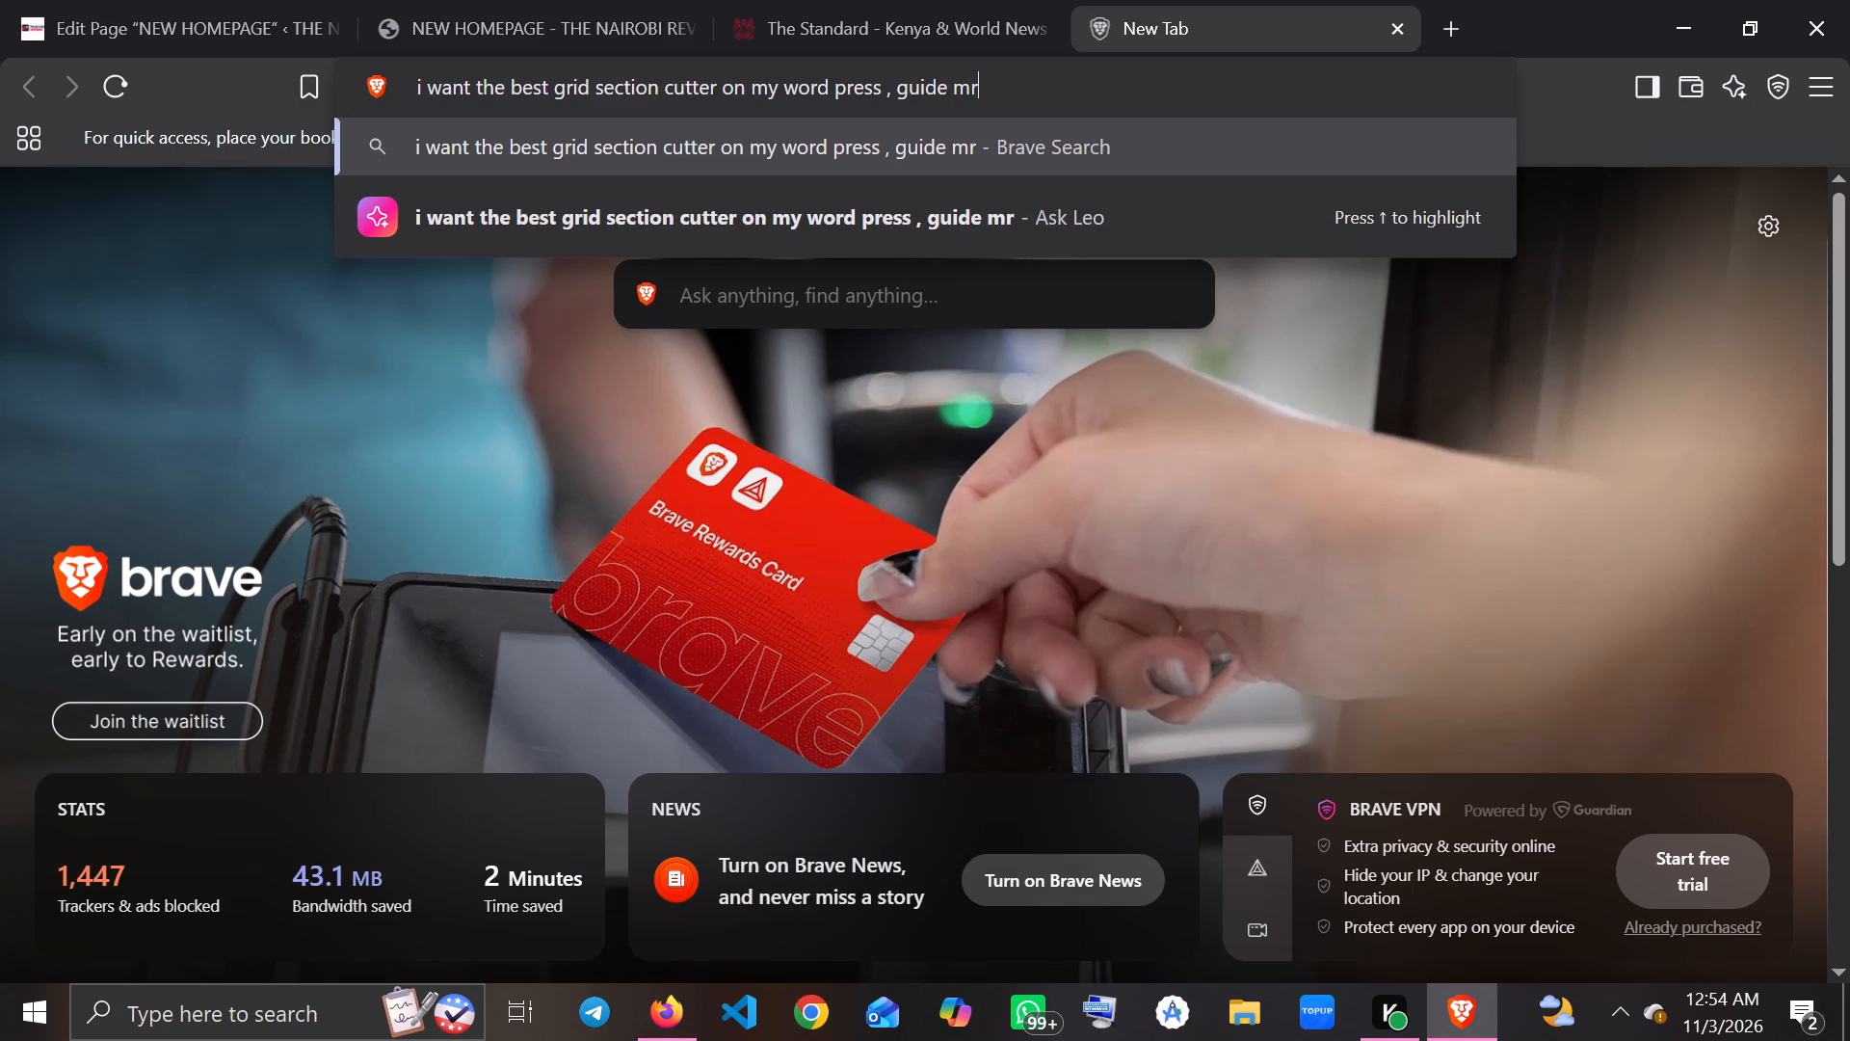
pyautogui.press('BackSpace')
pyautogui.write('e ch')
pyautogui.write('oose the best')
pyautogui.press('space')
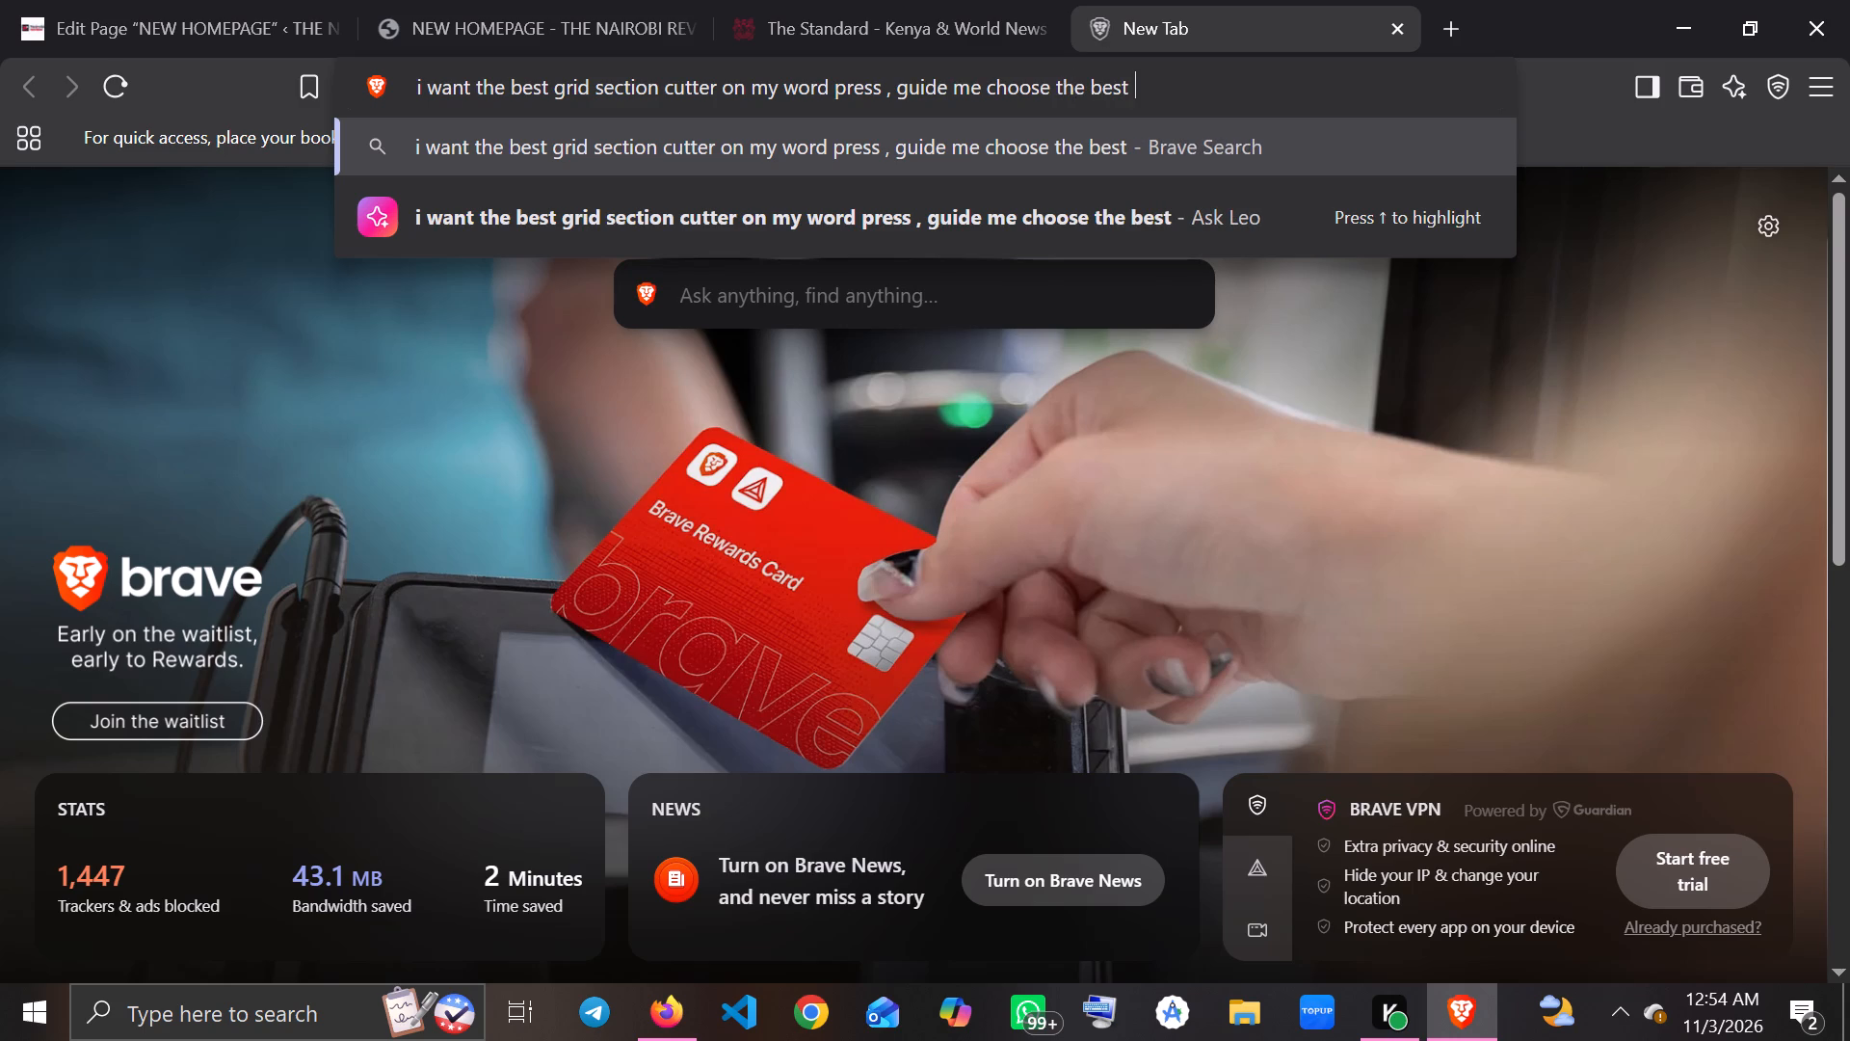
pyautogui.write('and sh')
pyautogui.write('ould be')
pyautogui.press('space')
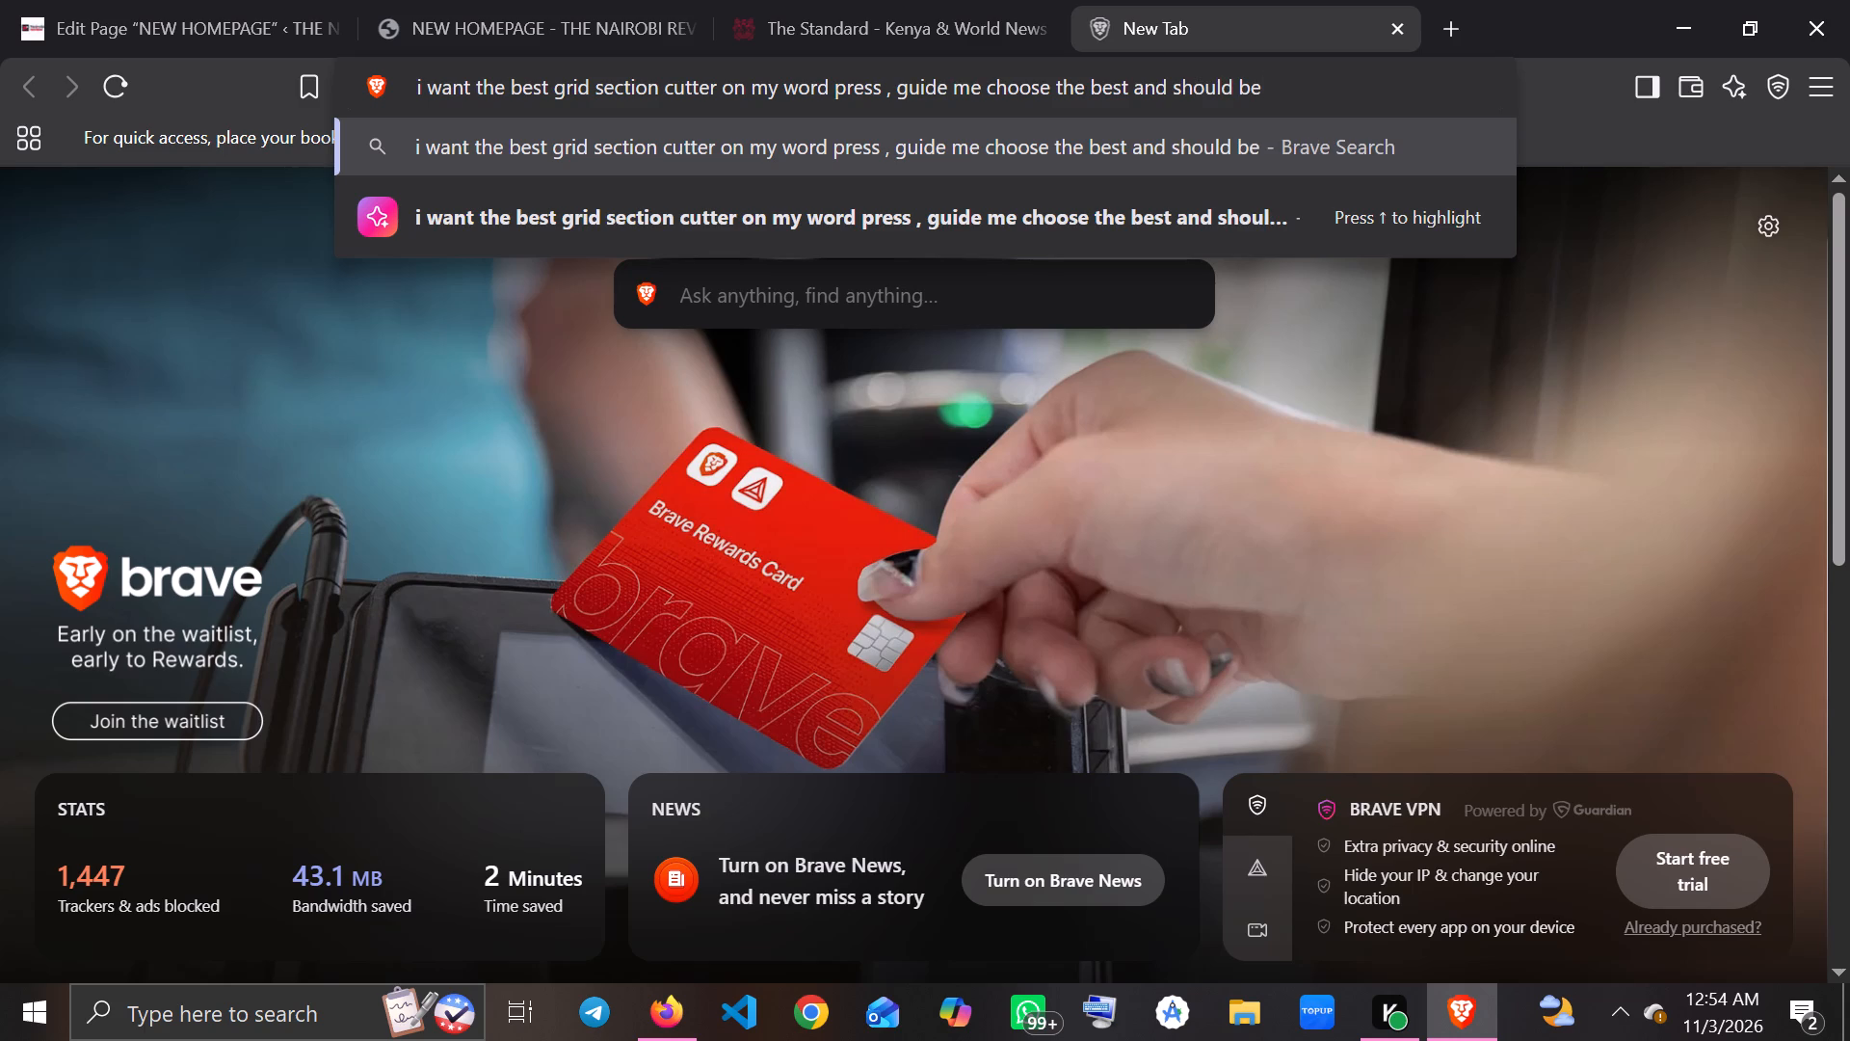
pyautogui.write('free')
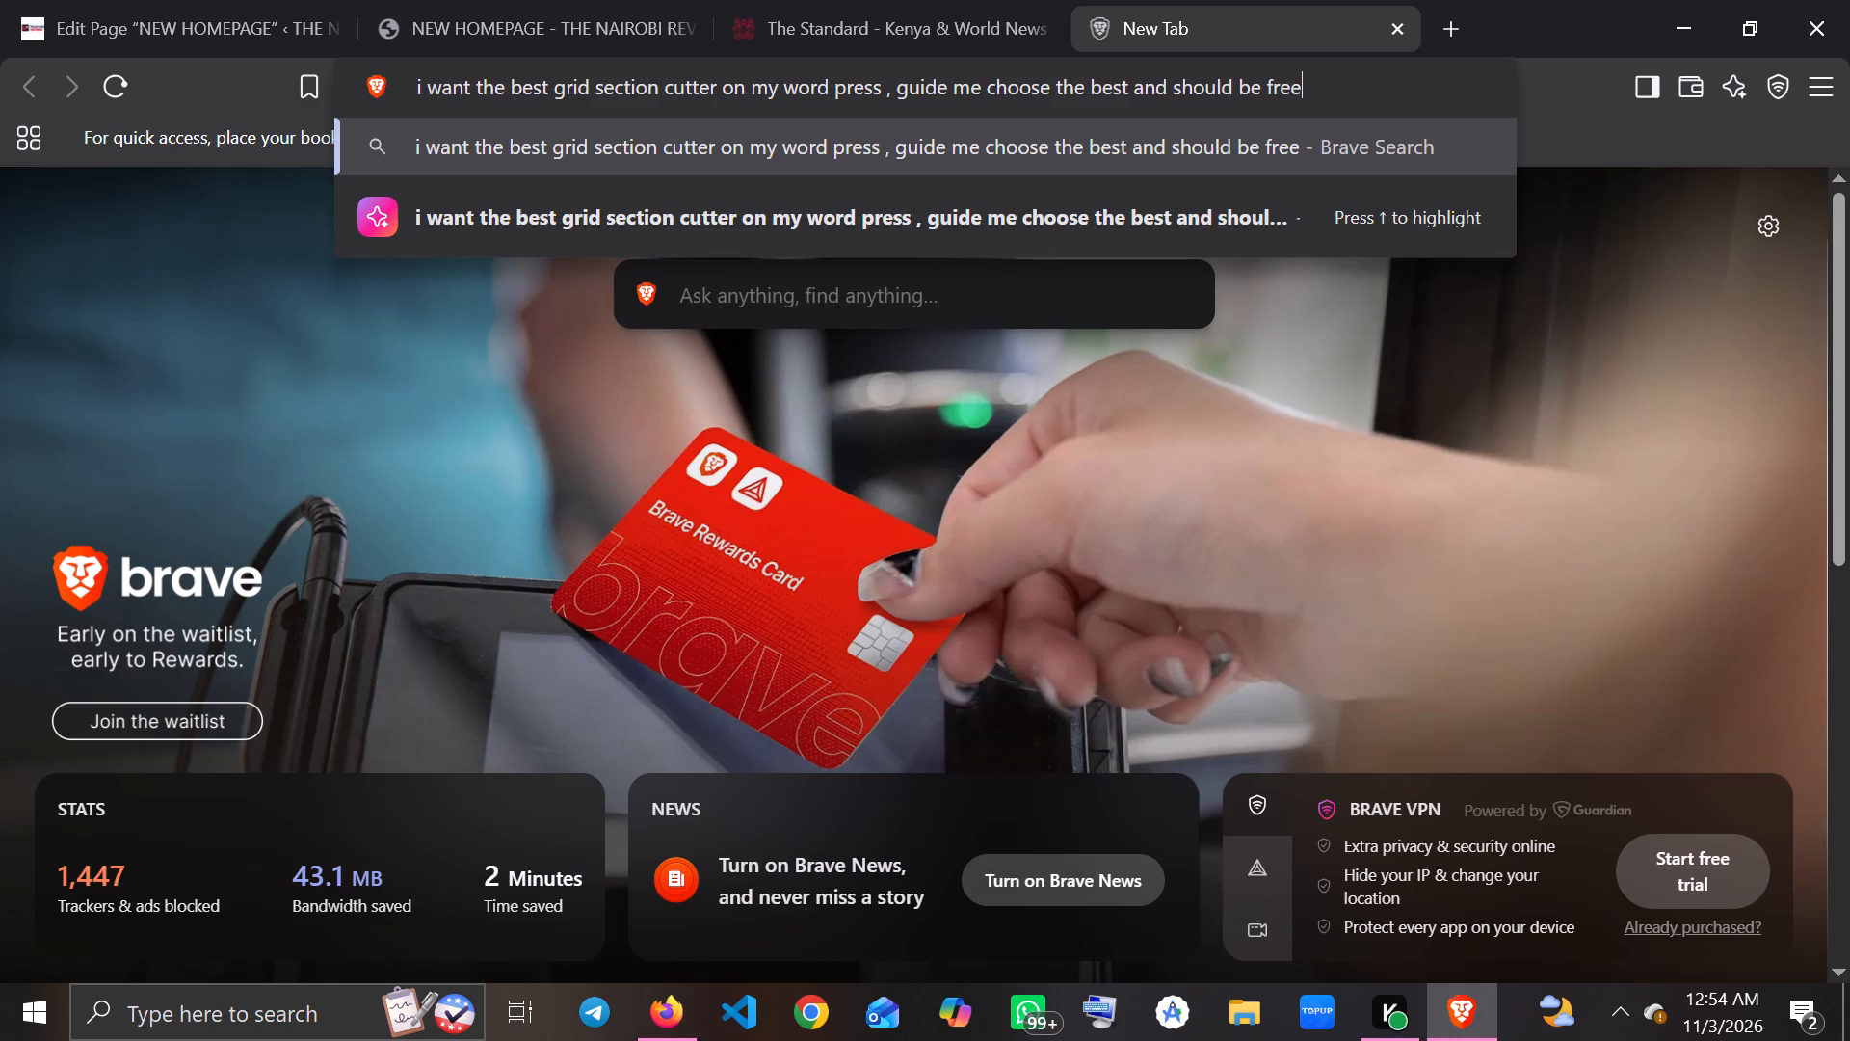
# Insert "news and blogs website" after "word press" in the query and run the search.
pyautogui.click(885, 90)
pyautogui.write('wen')
pyautogui.press('BackSpace')
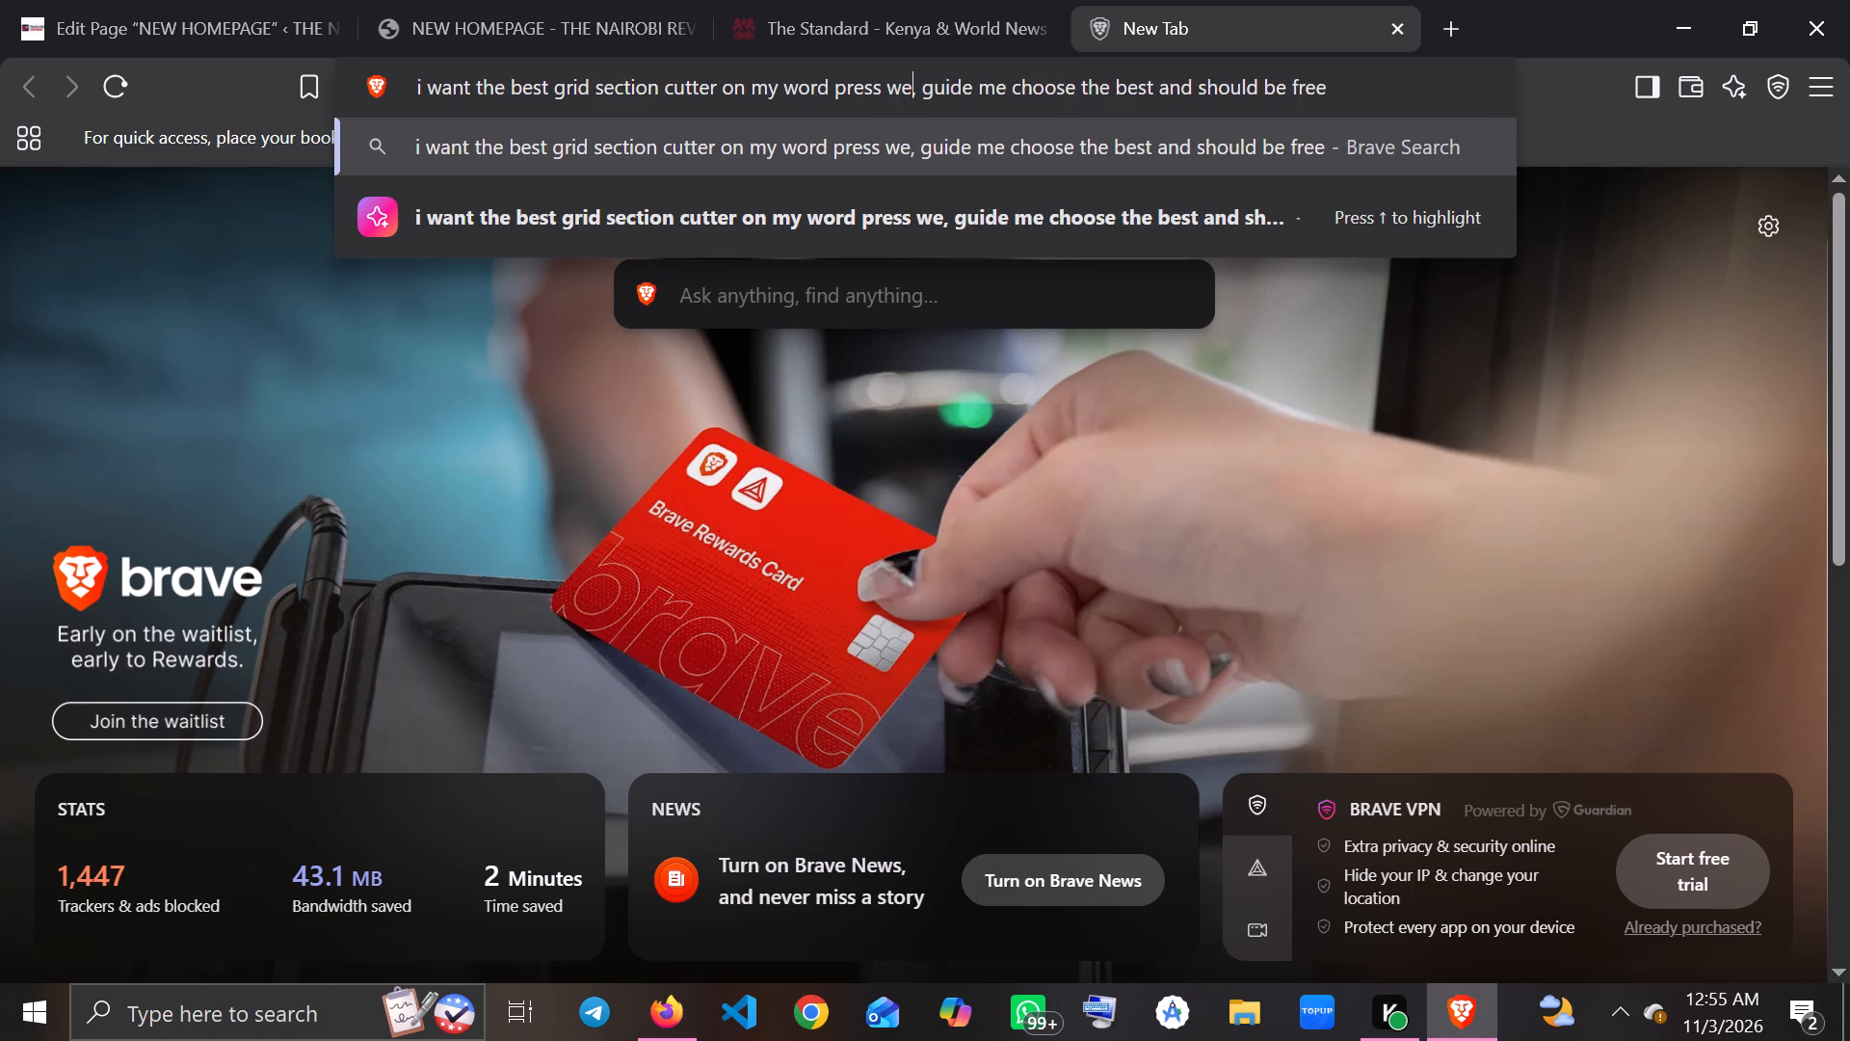
pyautogui.write('bsit')
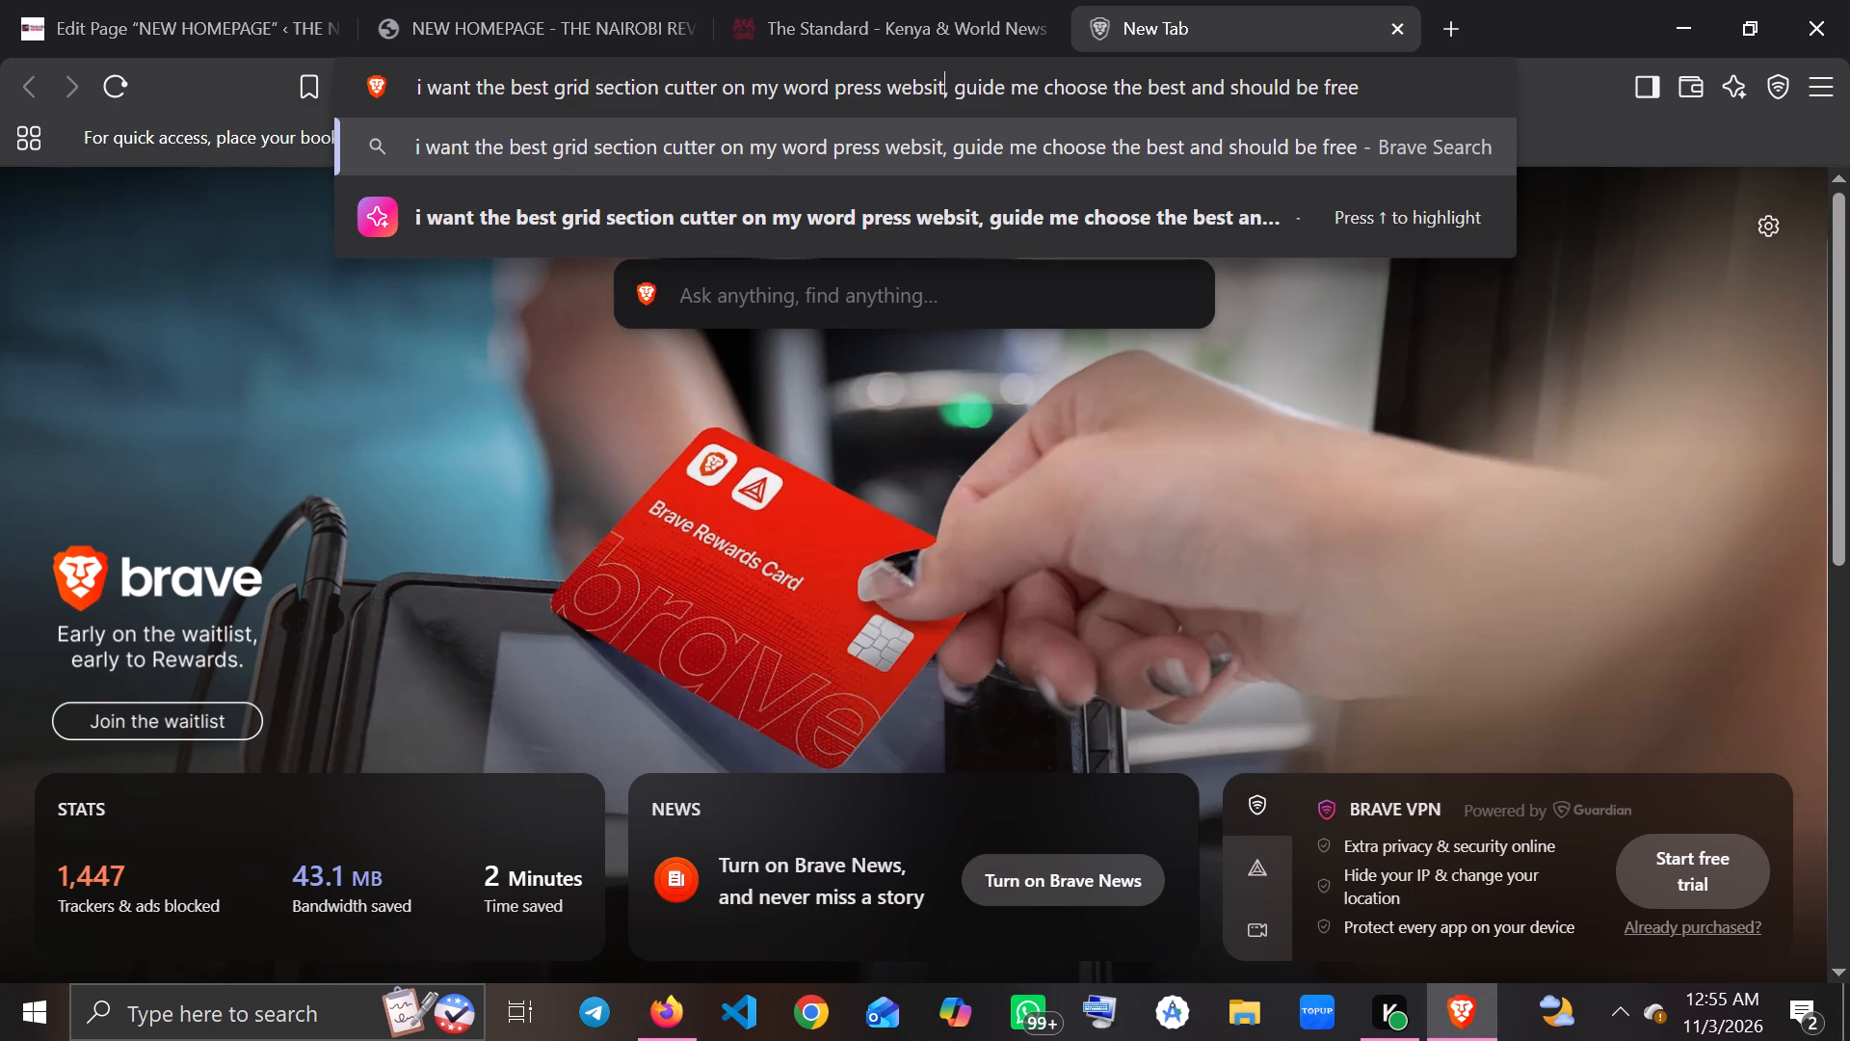
pyautogui.press('e')
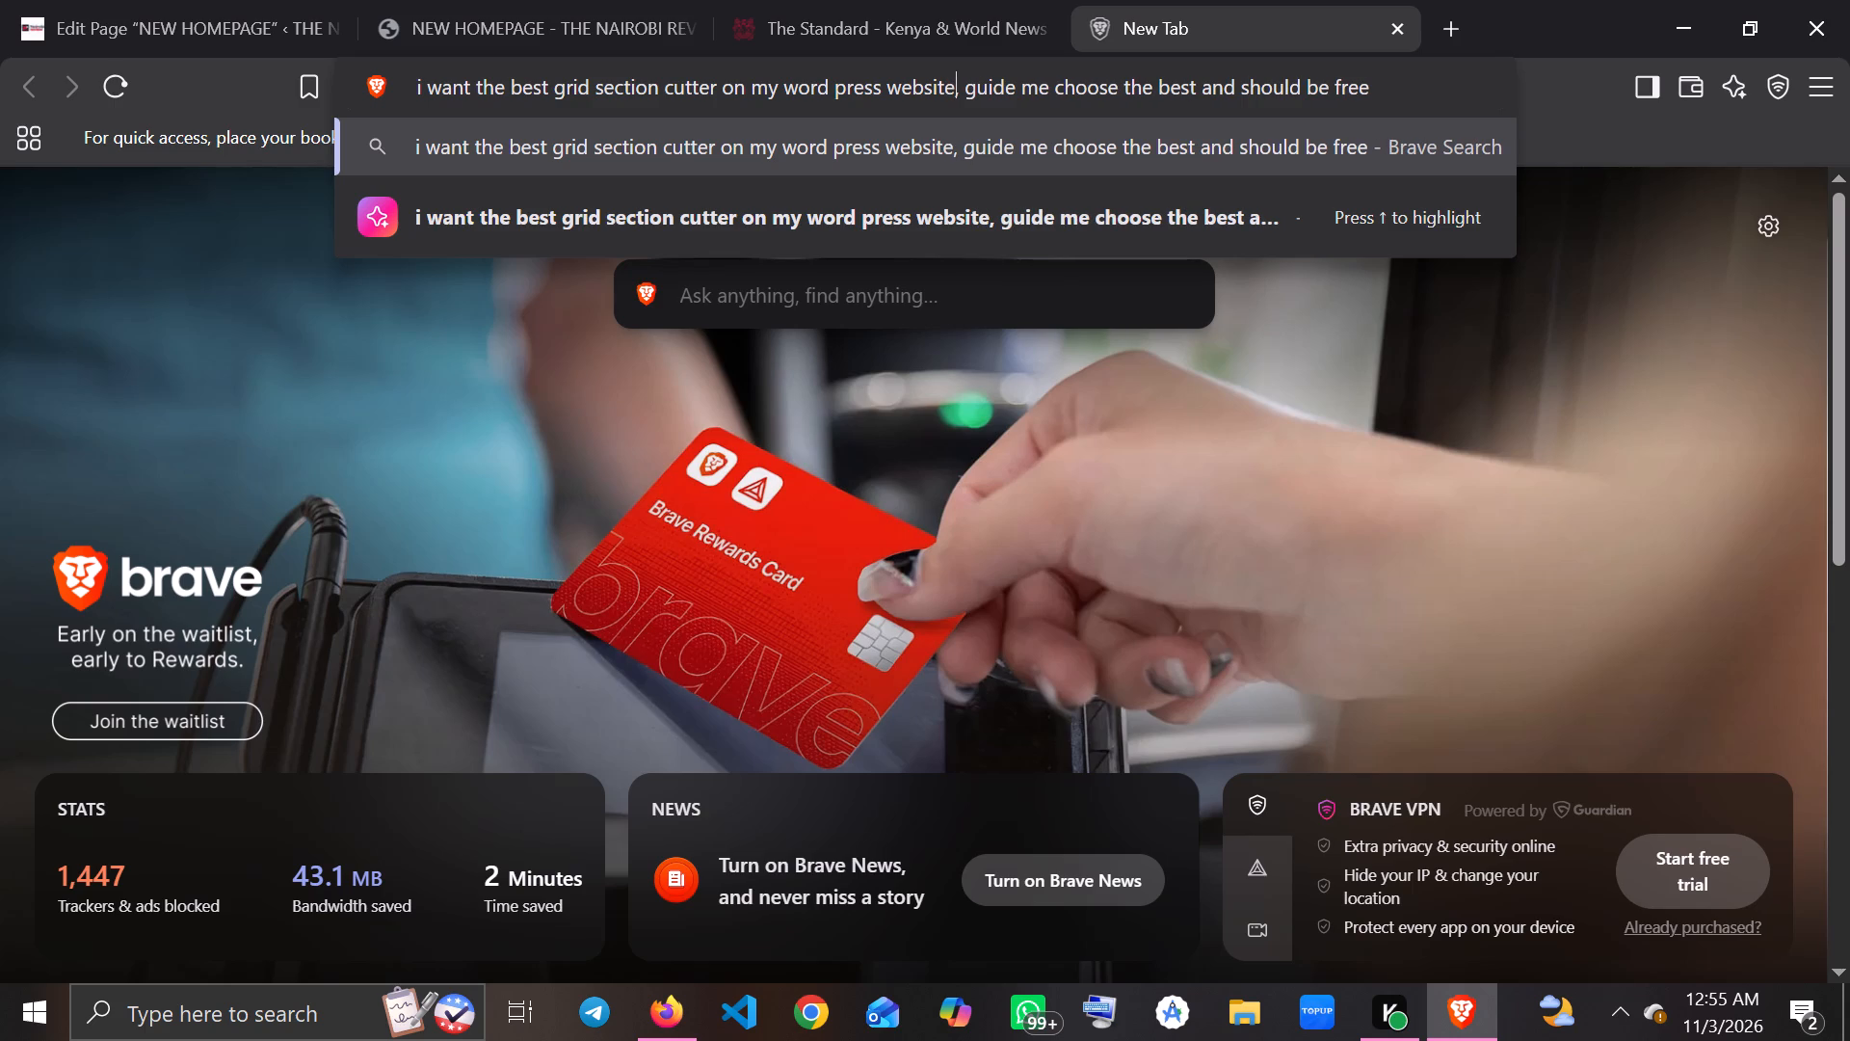
pyautogui.press('Left')
pyautogui.press('Left')
pyautogui.press('Left')
pyautogui.press('Left')
pyautogui.press('Left')
pyautogui.press('Left')
pyautogui.press('Left')
pyautogui.press('Left')
pyautogui.write('ne')
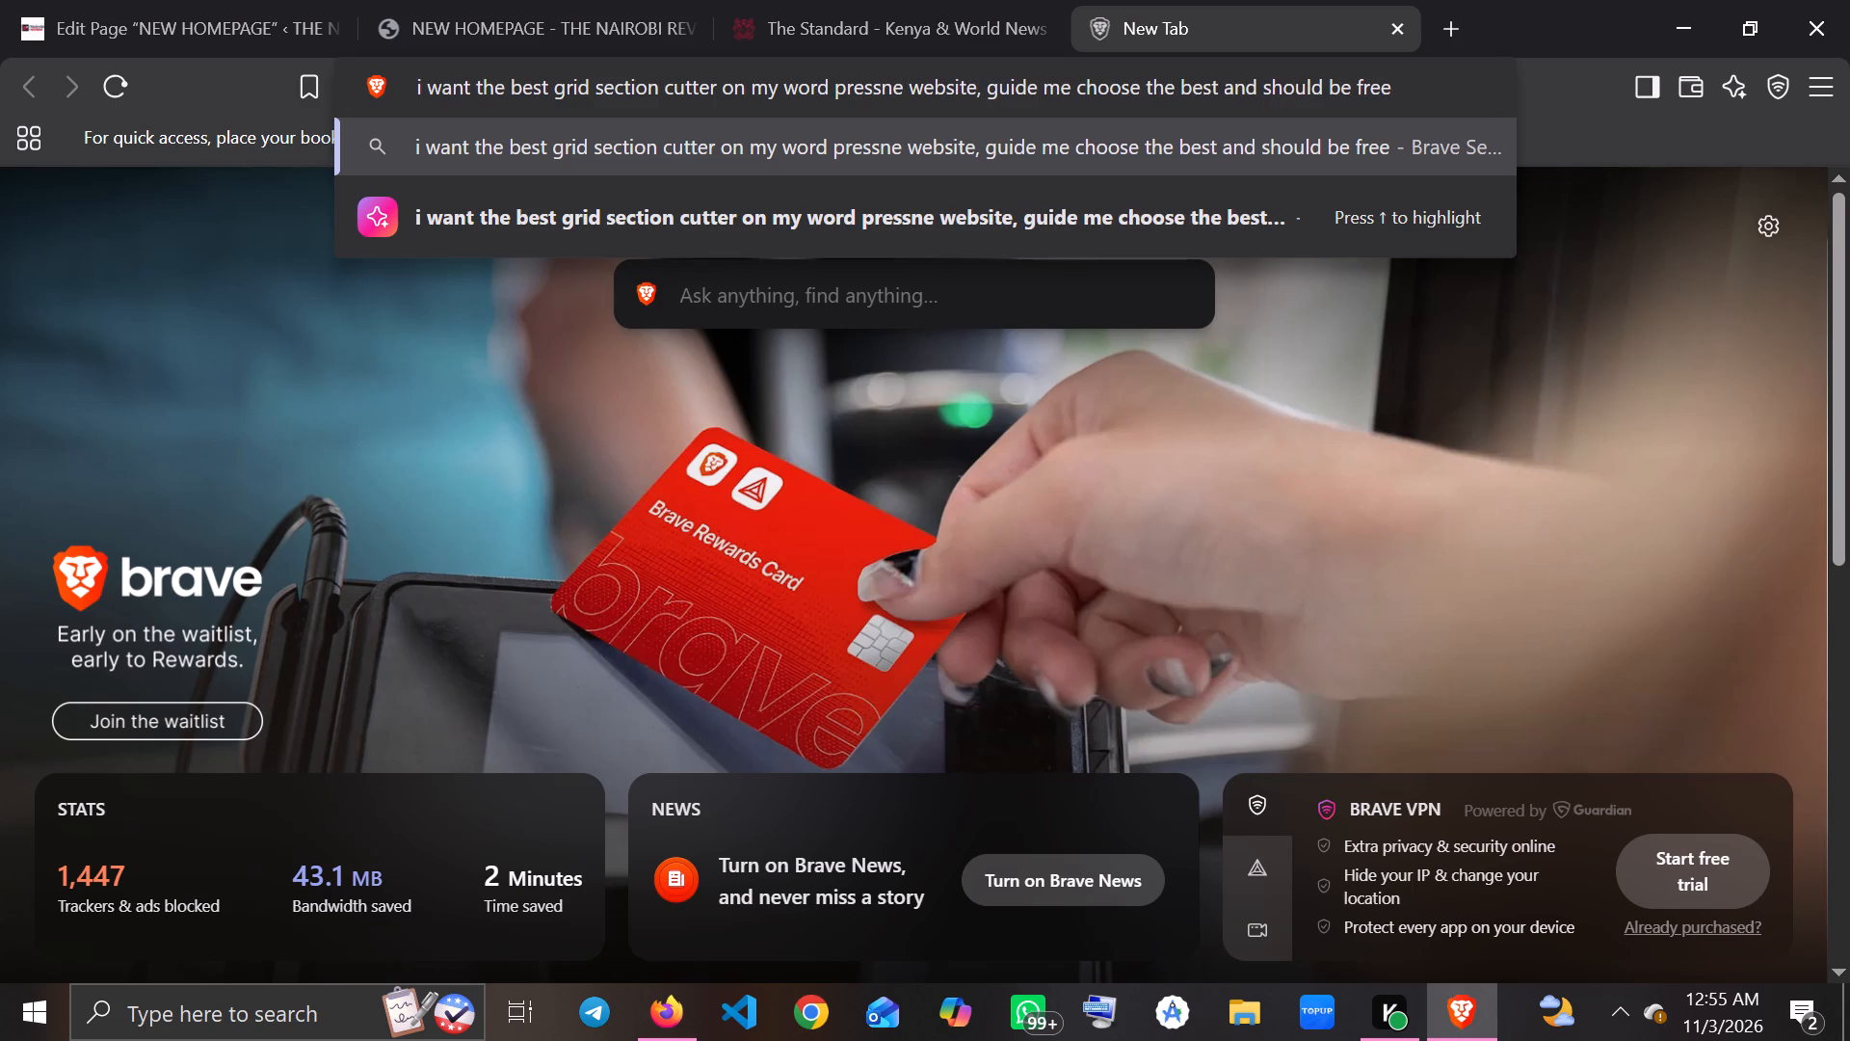
pyautogui.press('BackSpace')
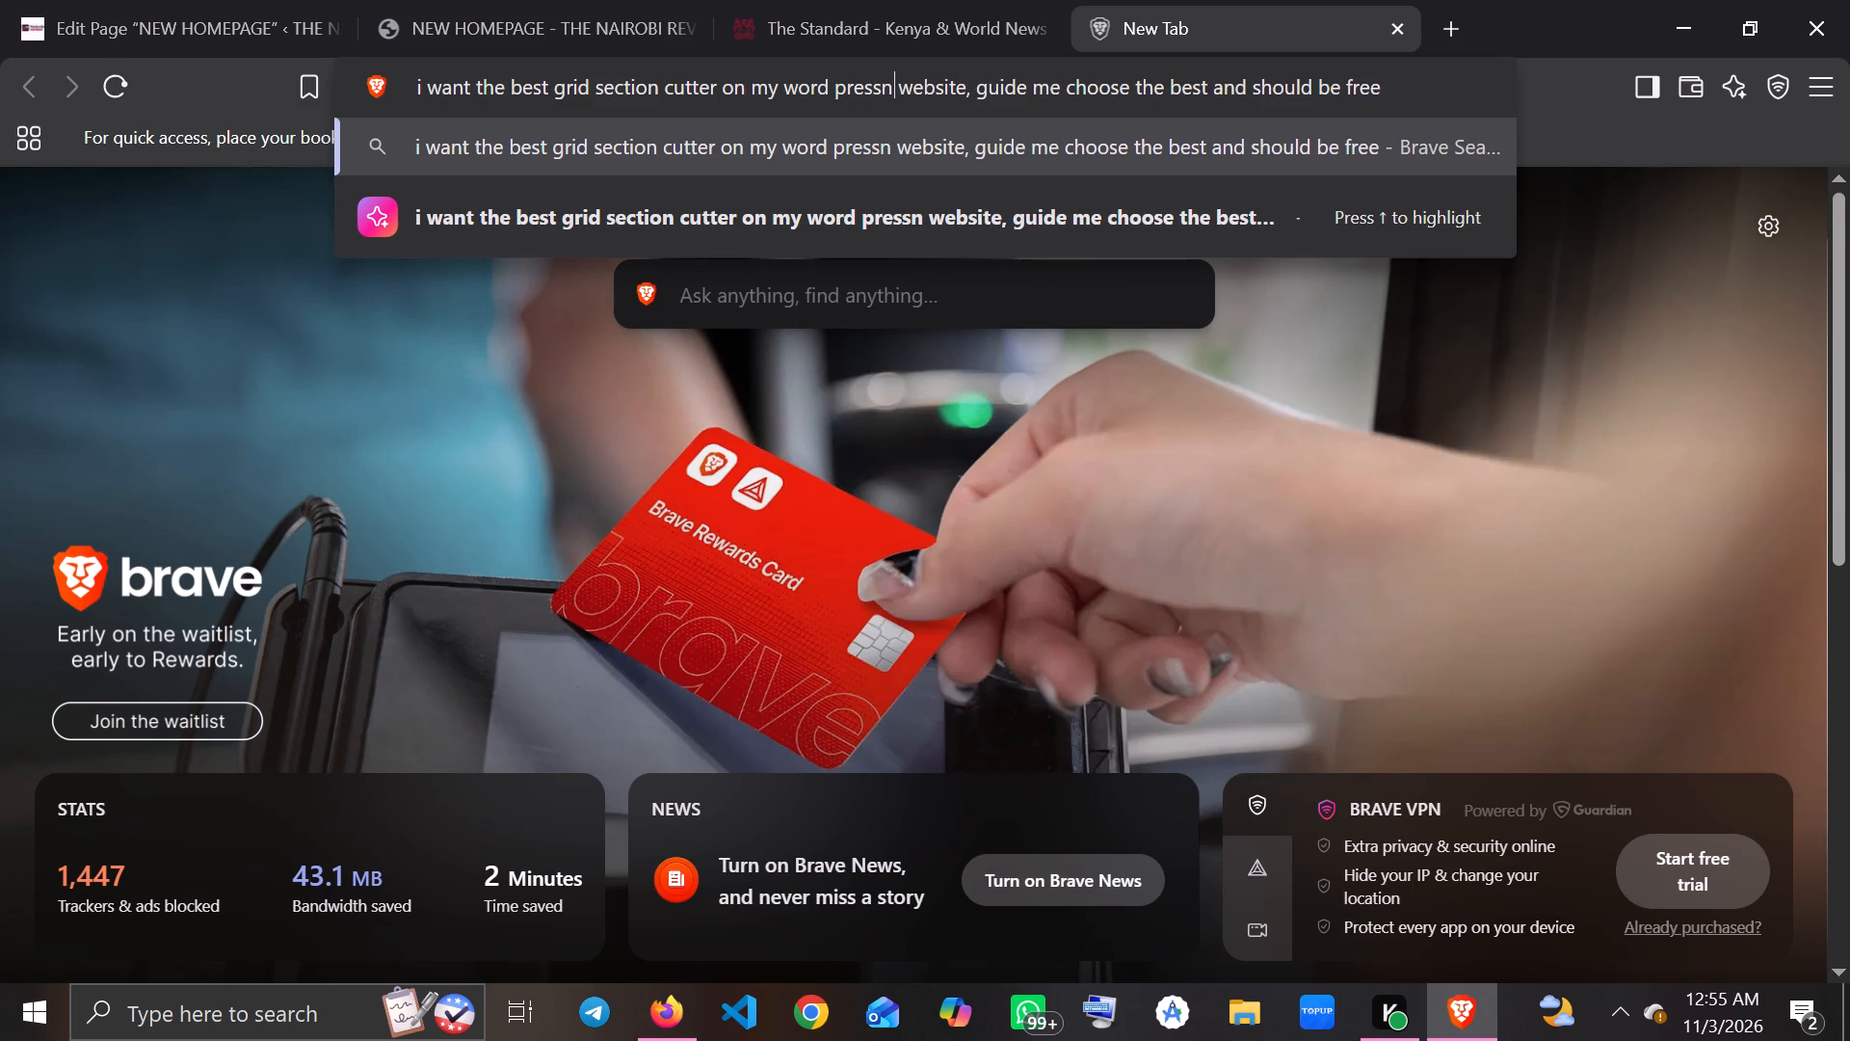
pyautogui.press('BackSpace')
pyautogui.press('space')
pyautogui.write('news and')
pyautogui.press('space')
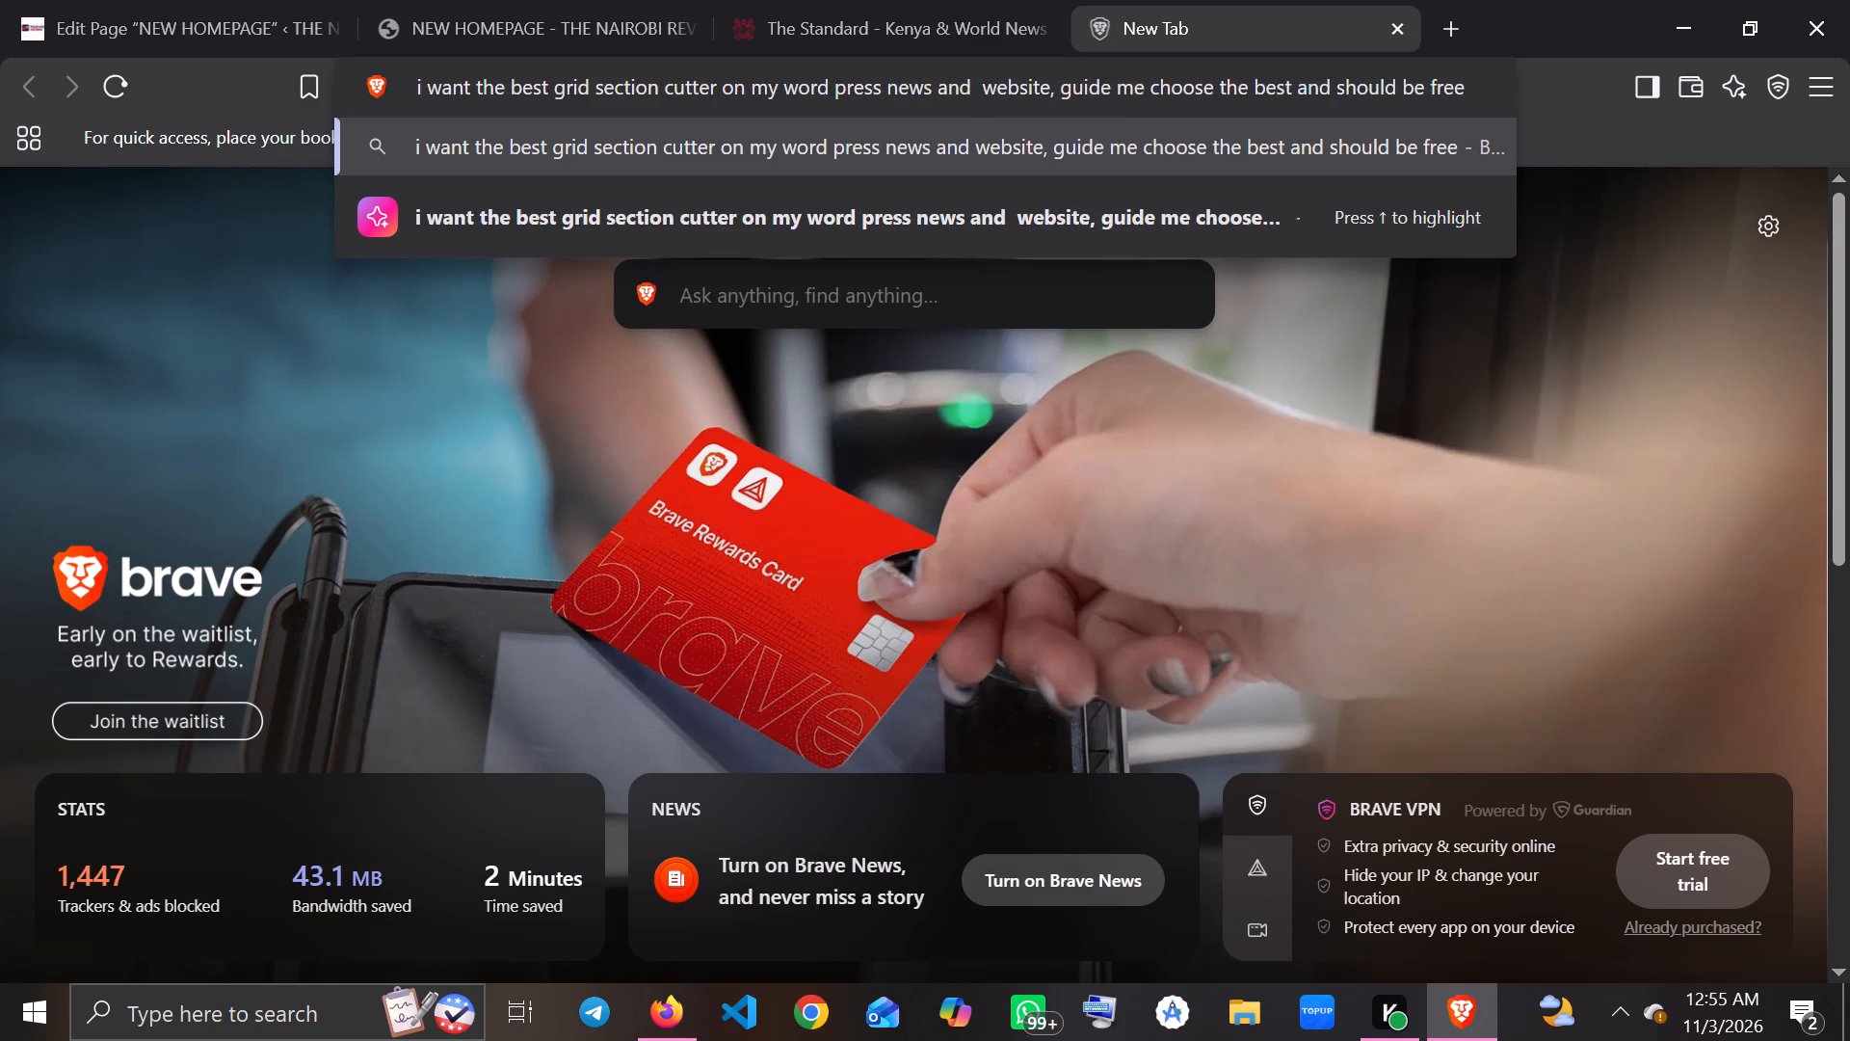
pyautogui.write('blogd')
pyautogui.press('BackSpace')
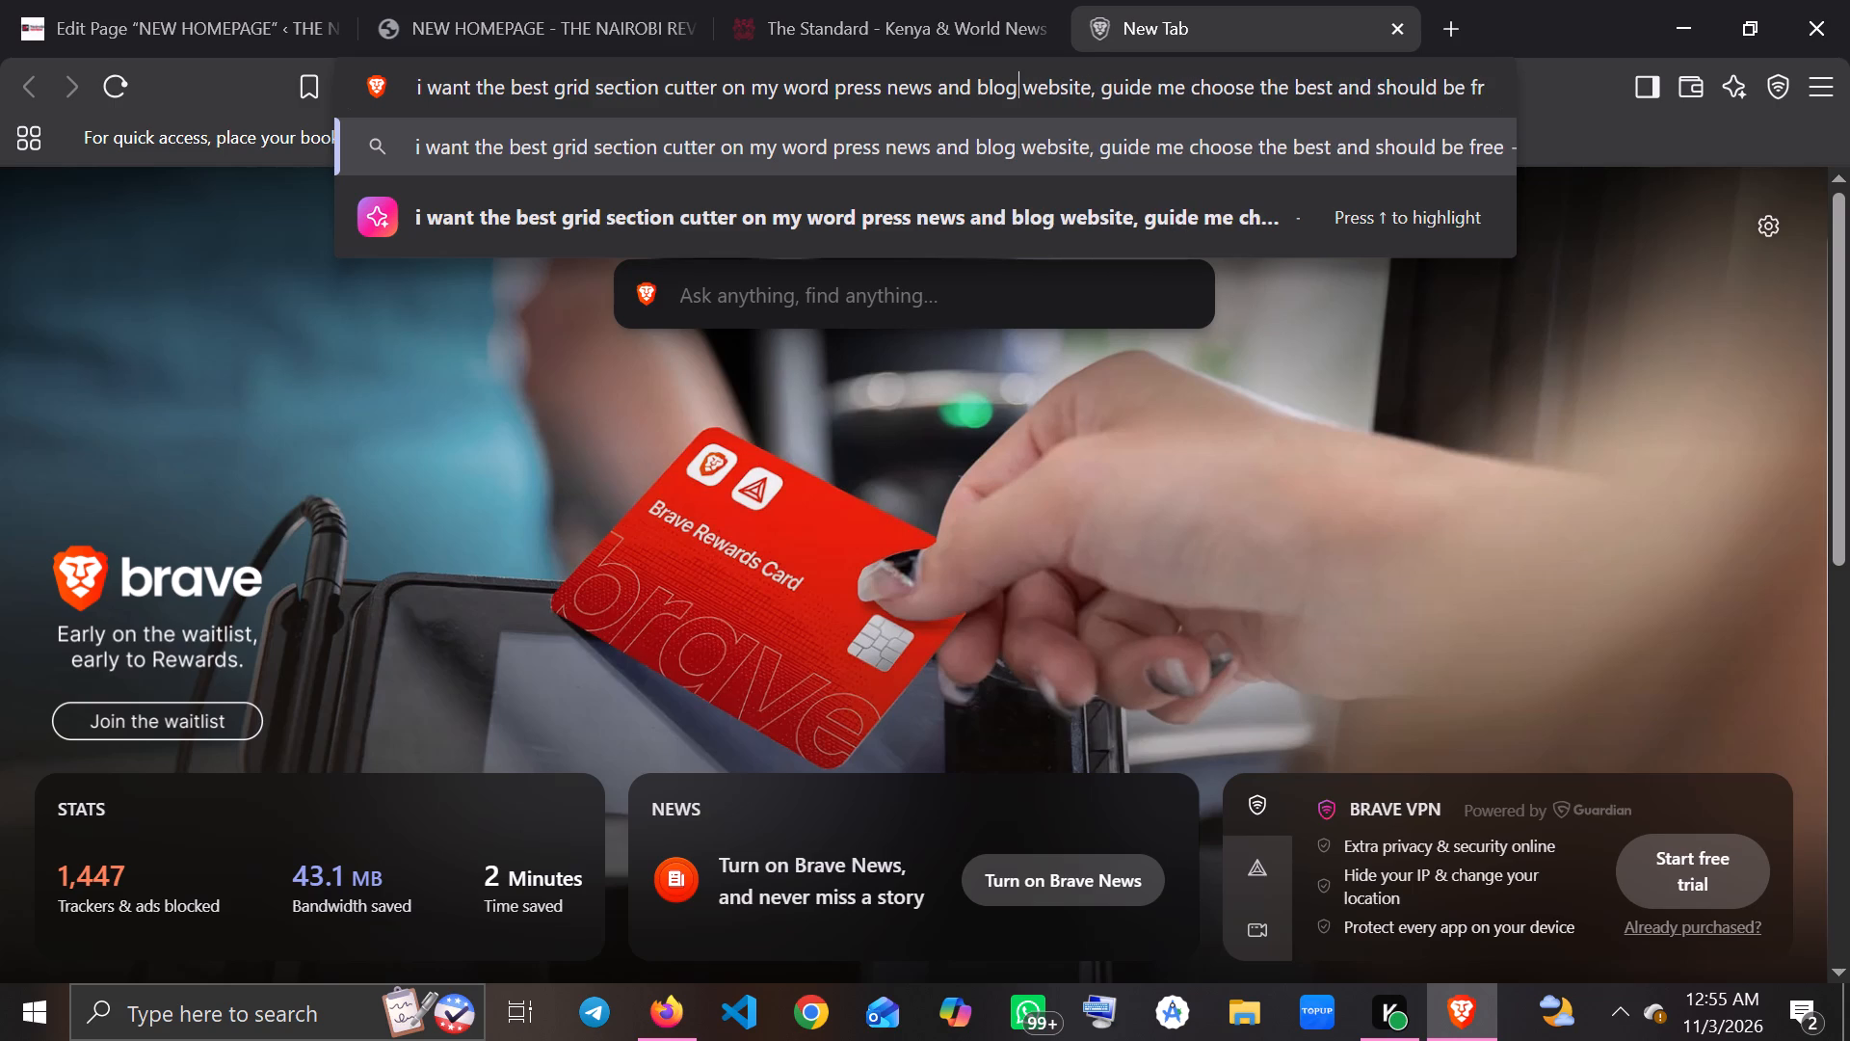
pyautogui.press('s')
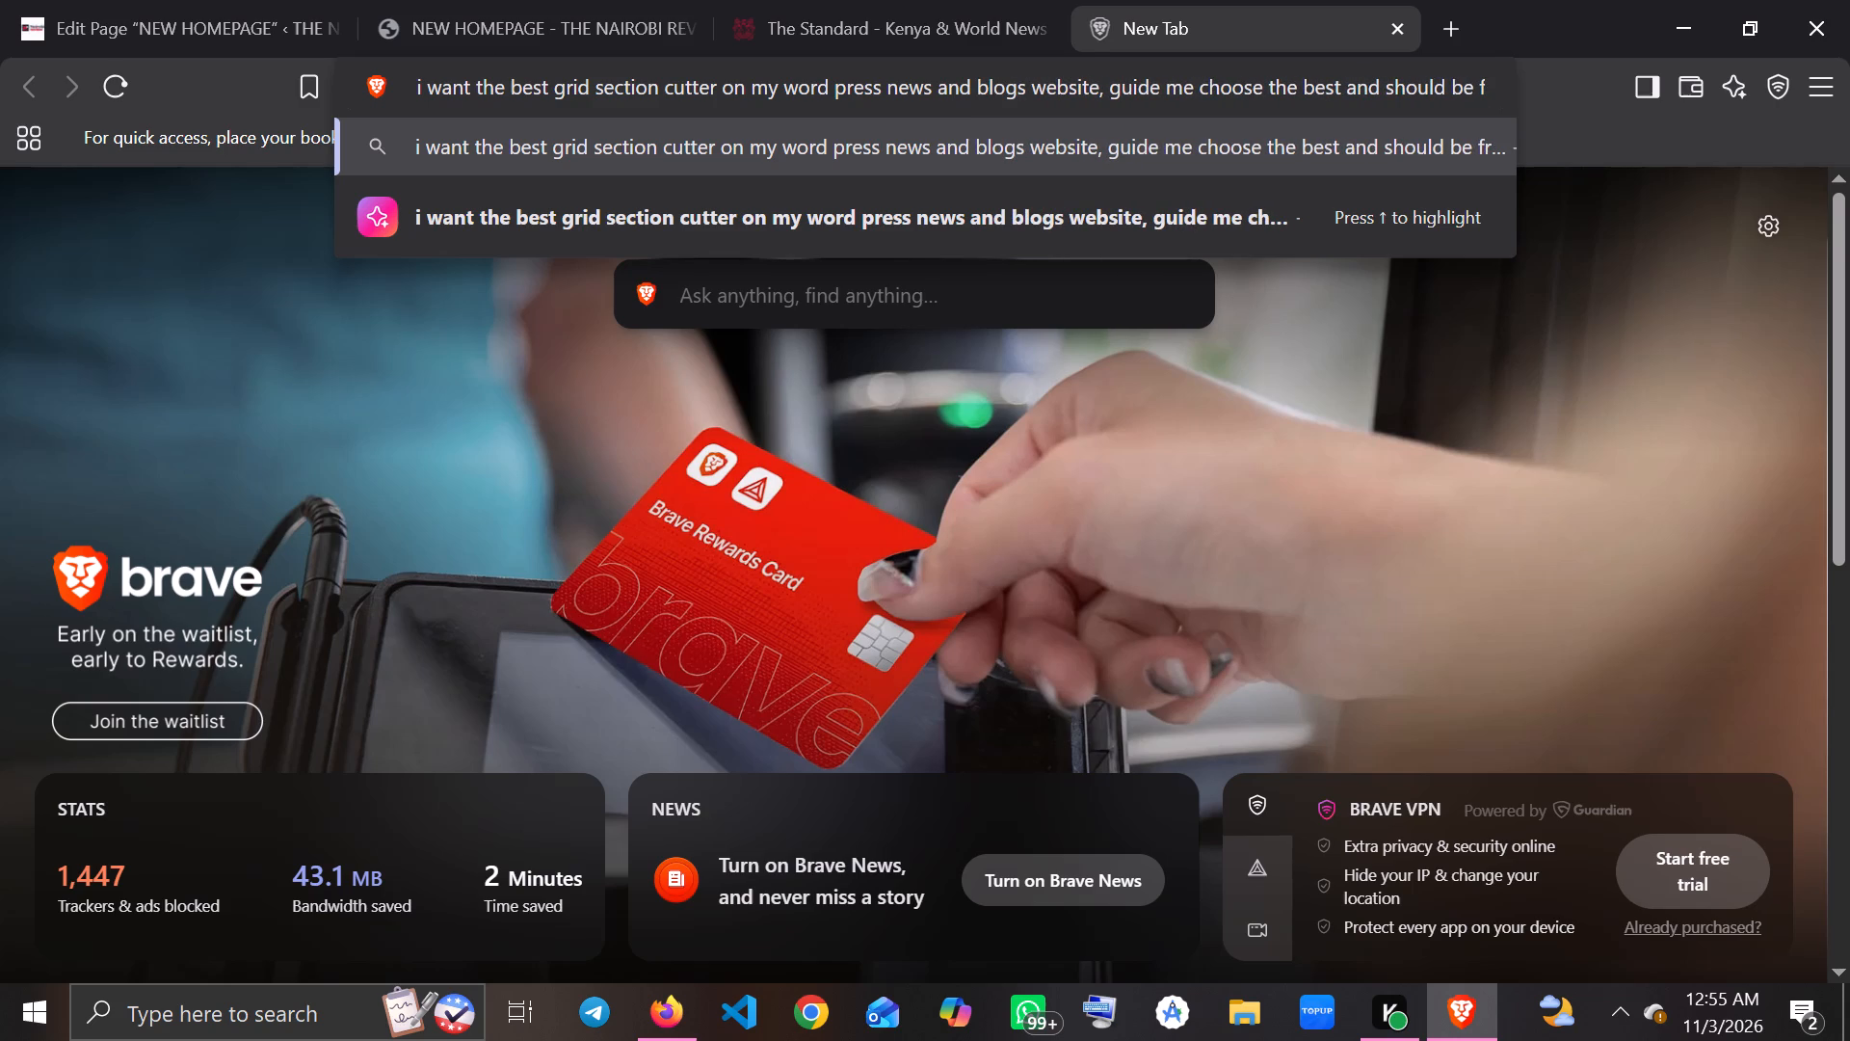
pyautogui.press('Return')
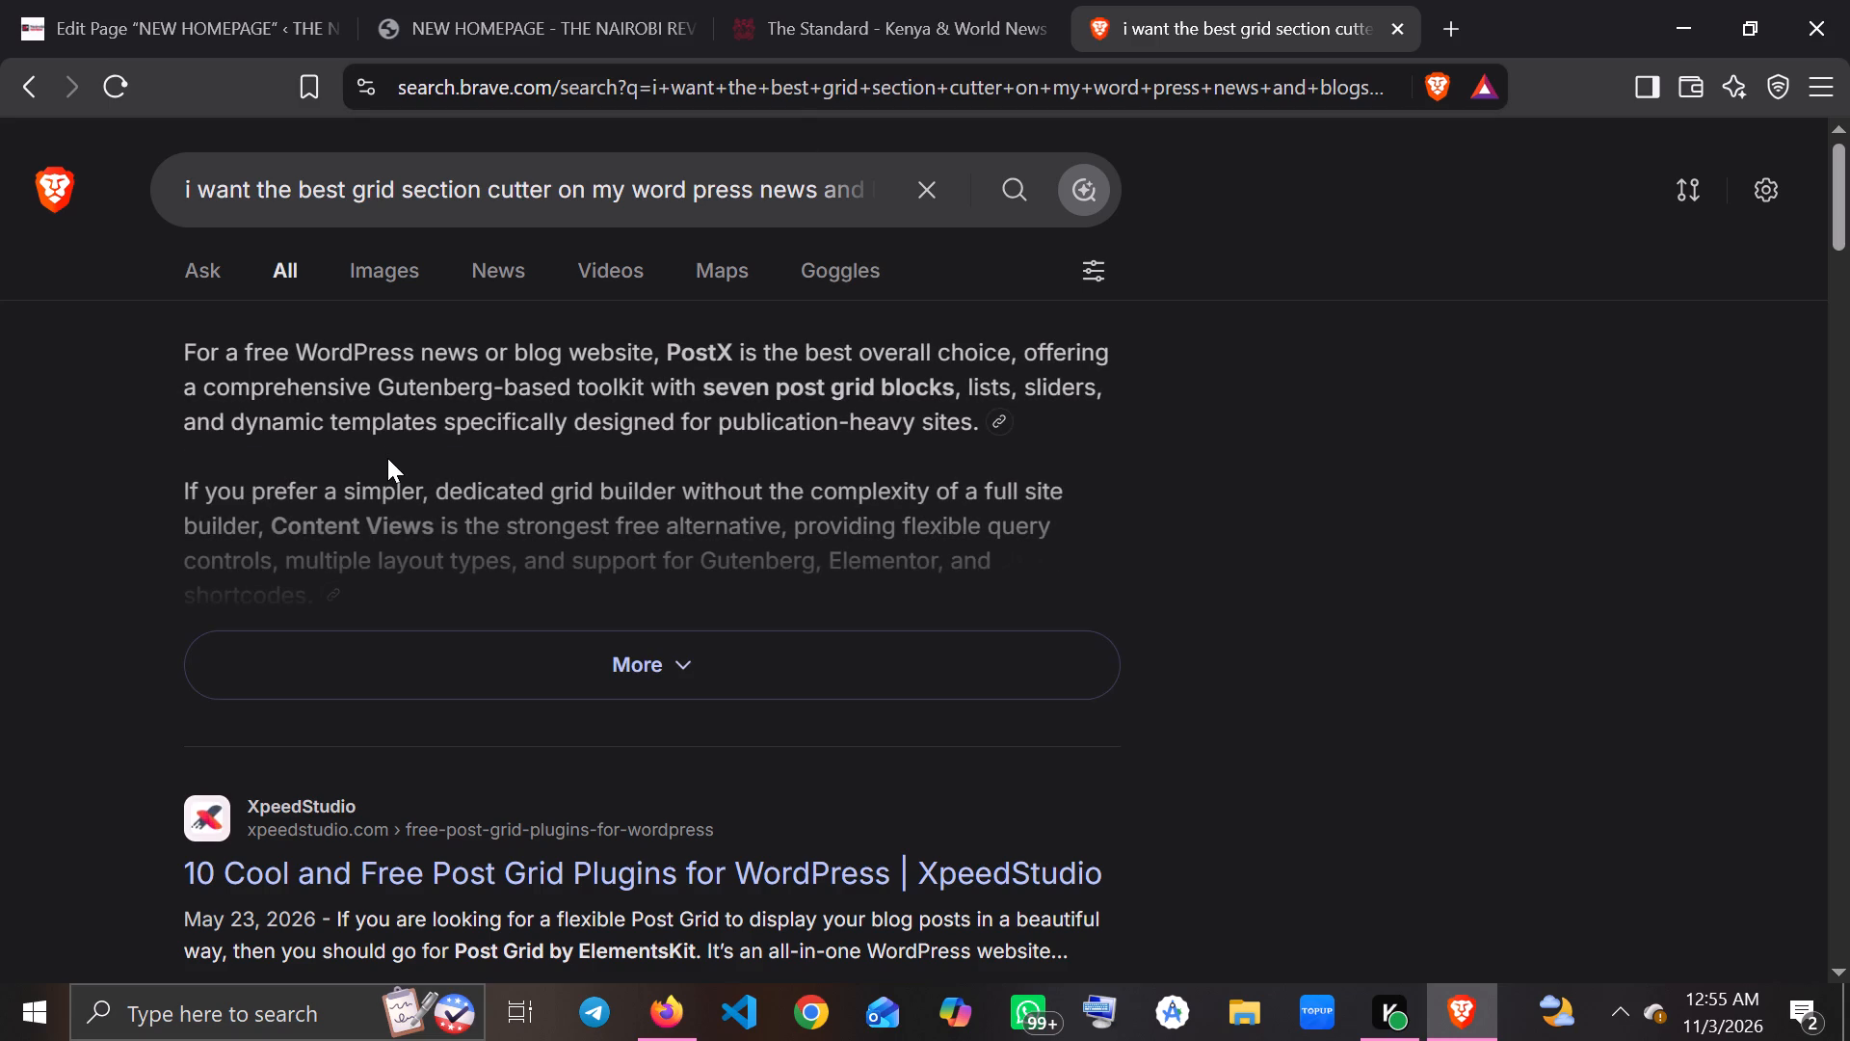
# Expand the AI-generated answer and read its key recommendations for free WordPress grid tools.
pyautogui.click(513, 643)
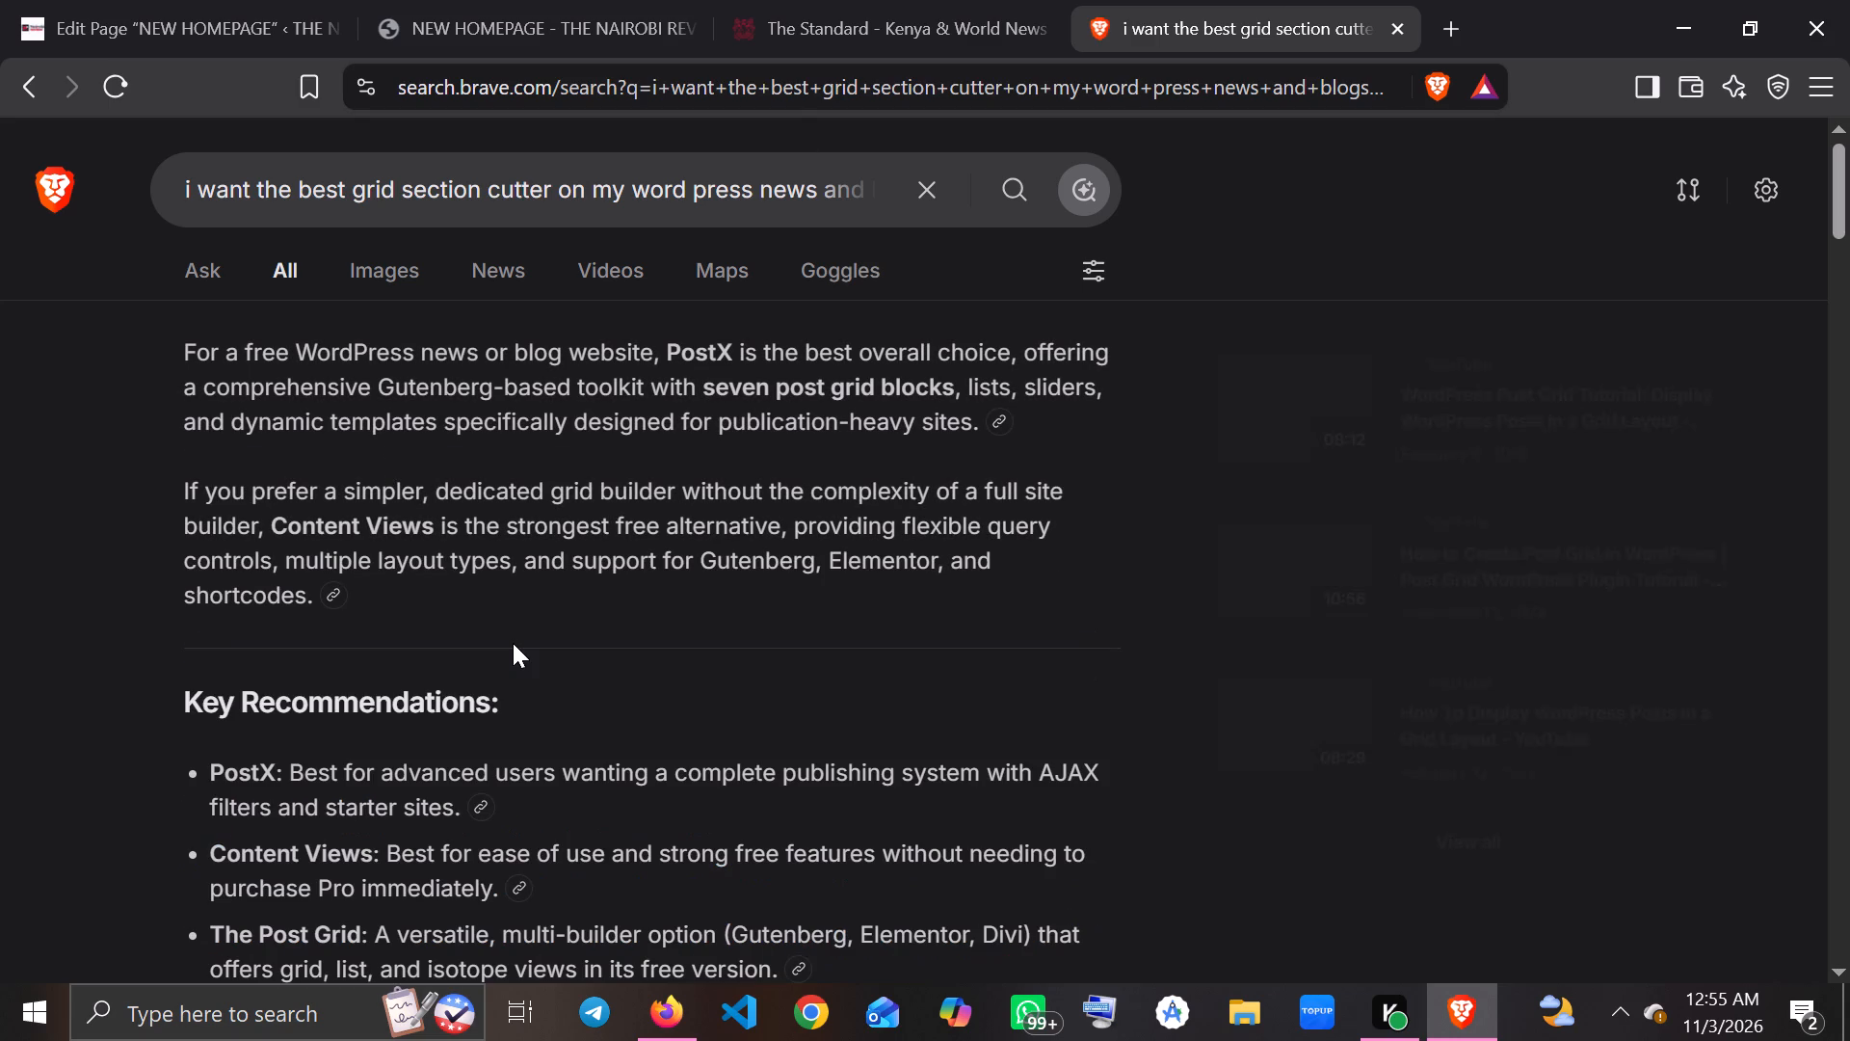
pyautogui.scroll(-2, 513, 643)
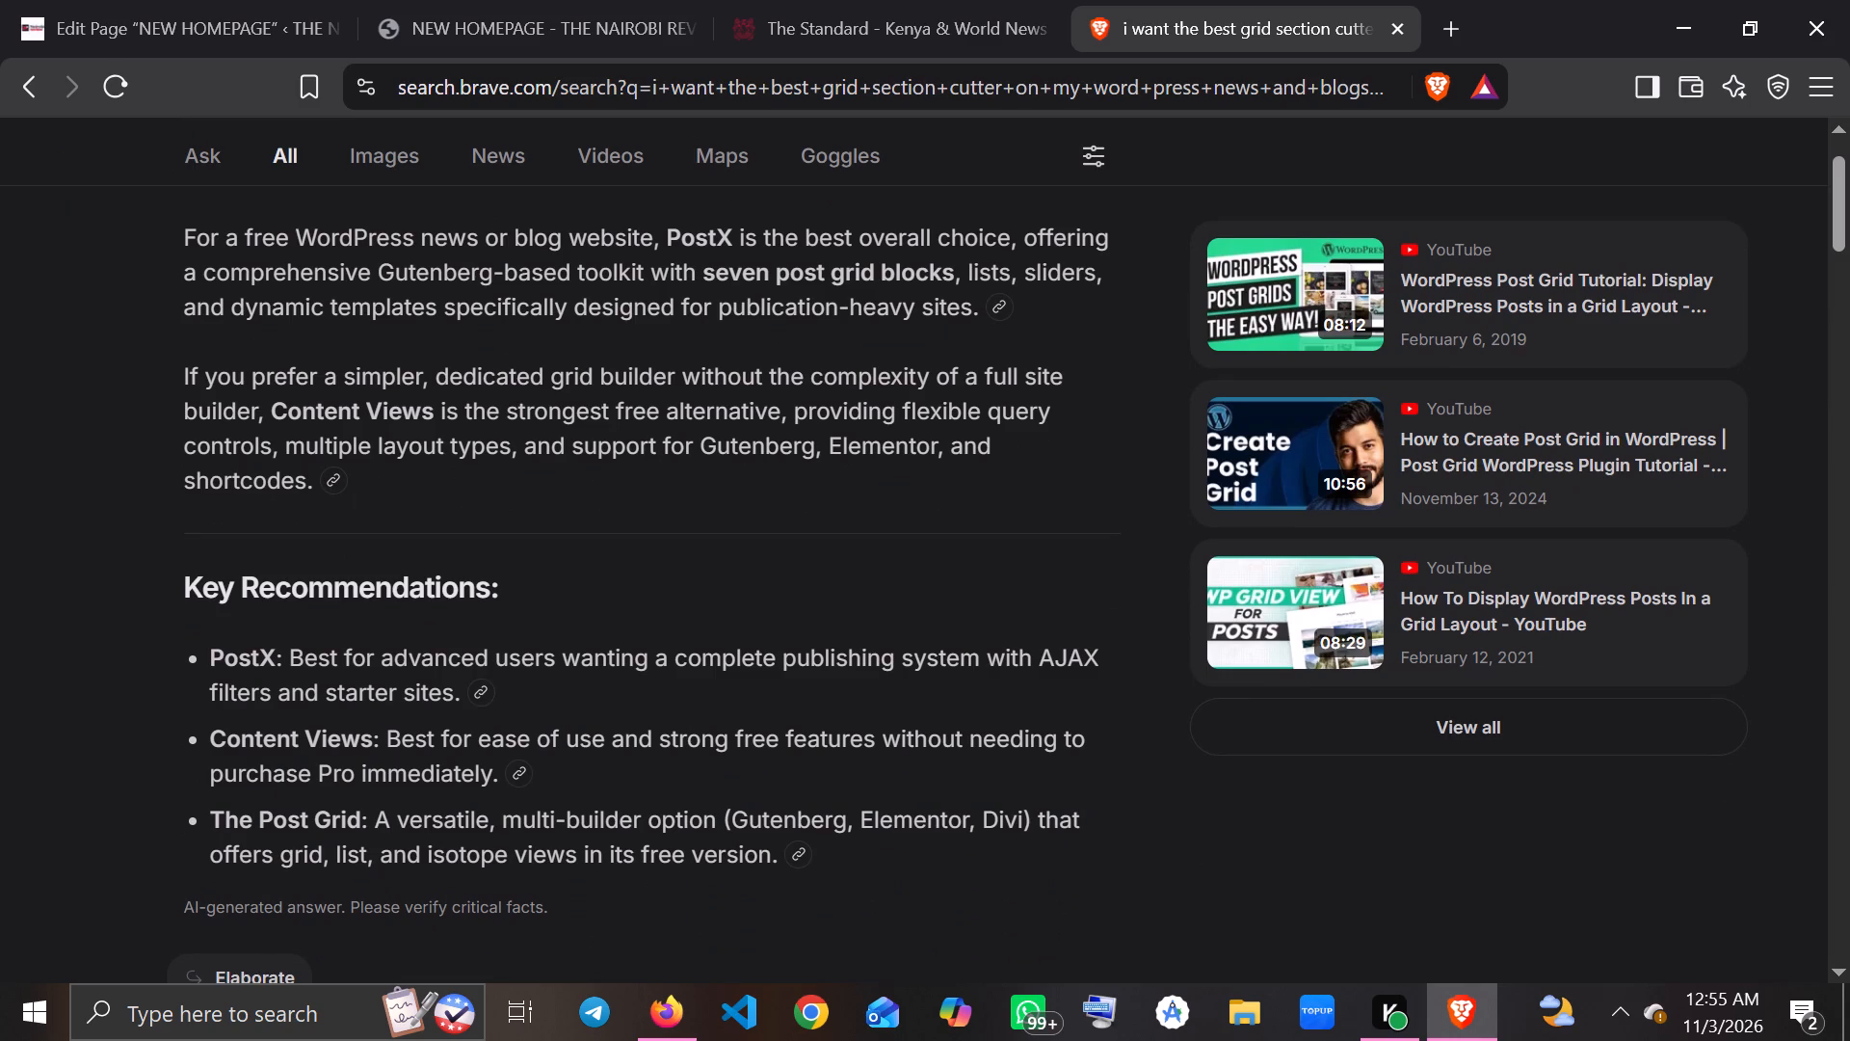
pyautogui.scroll(-1, 375, 669)
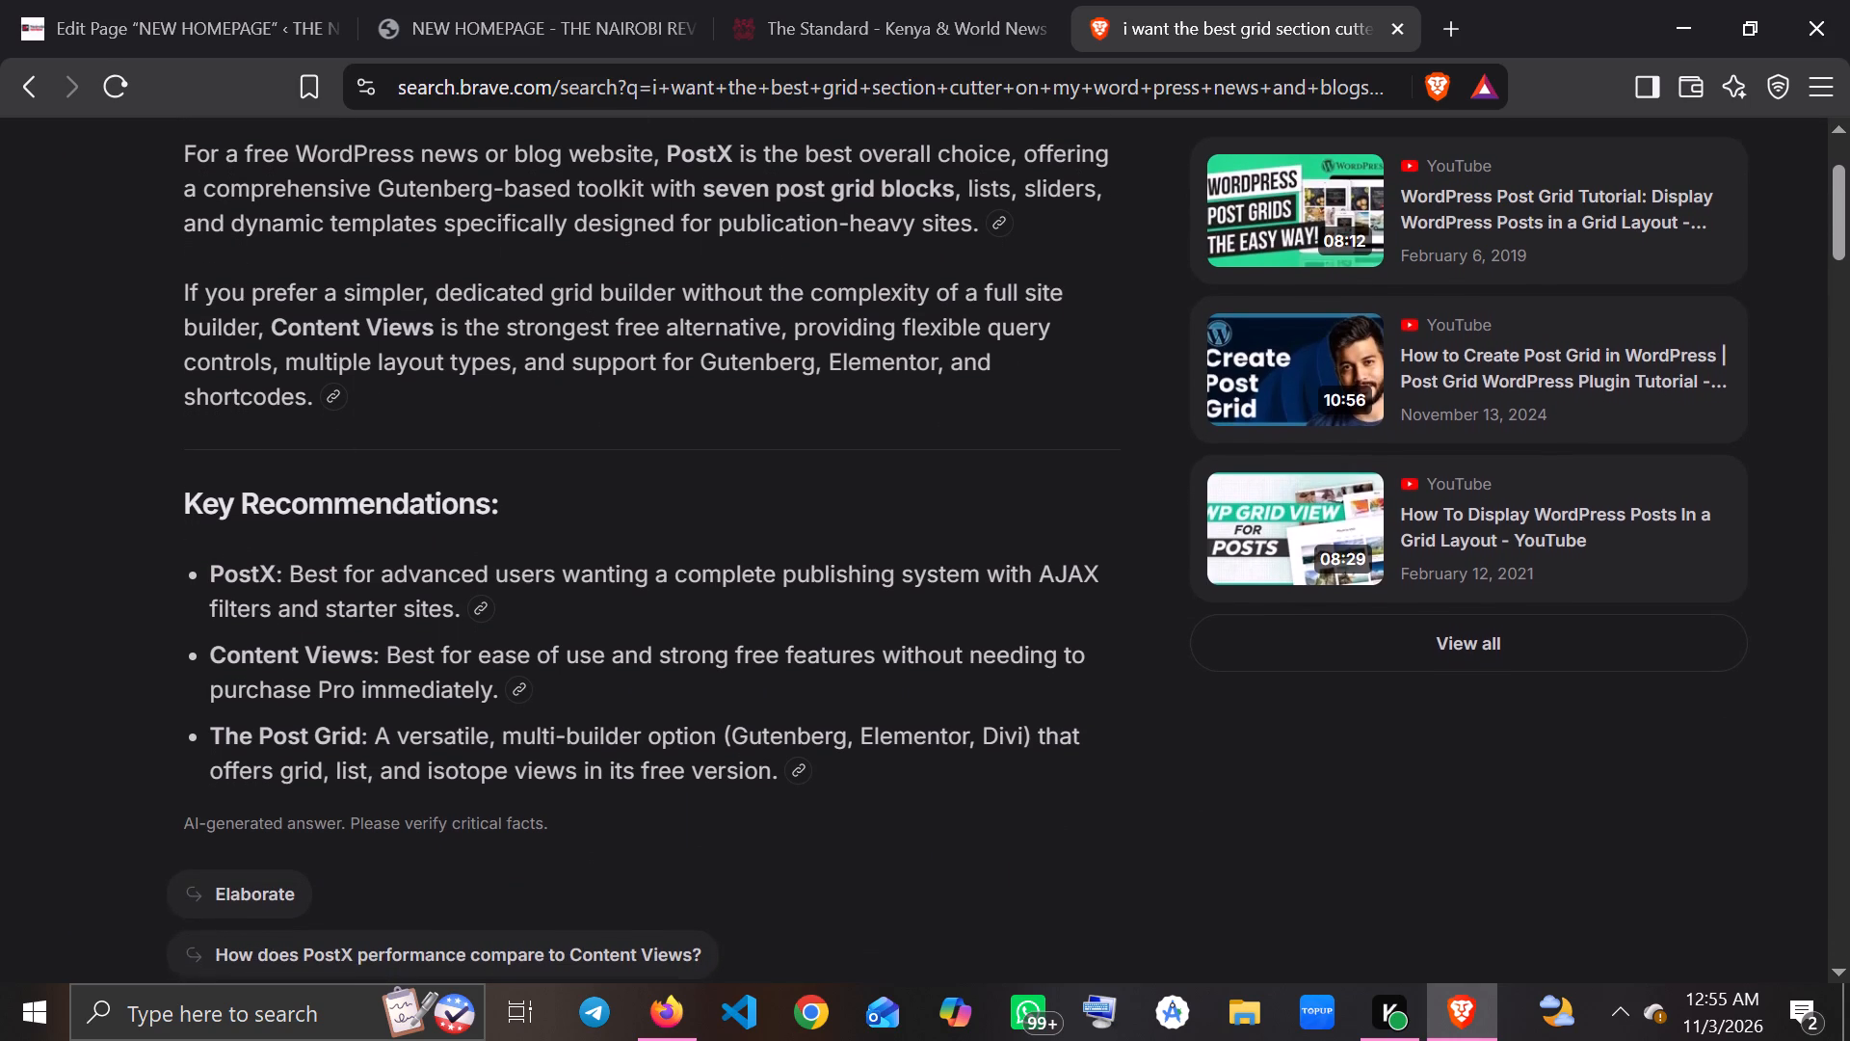
pyautogui.scroll(-1, 375, 669)
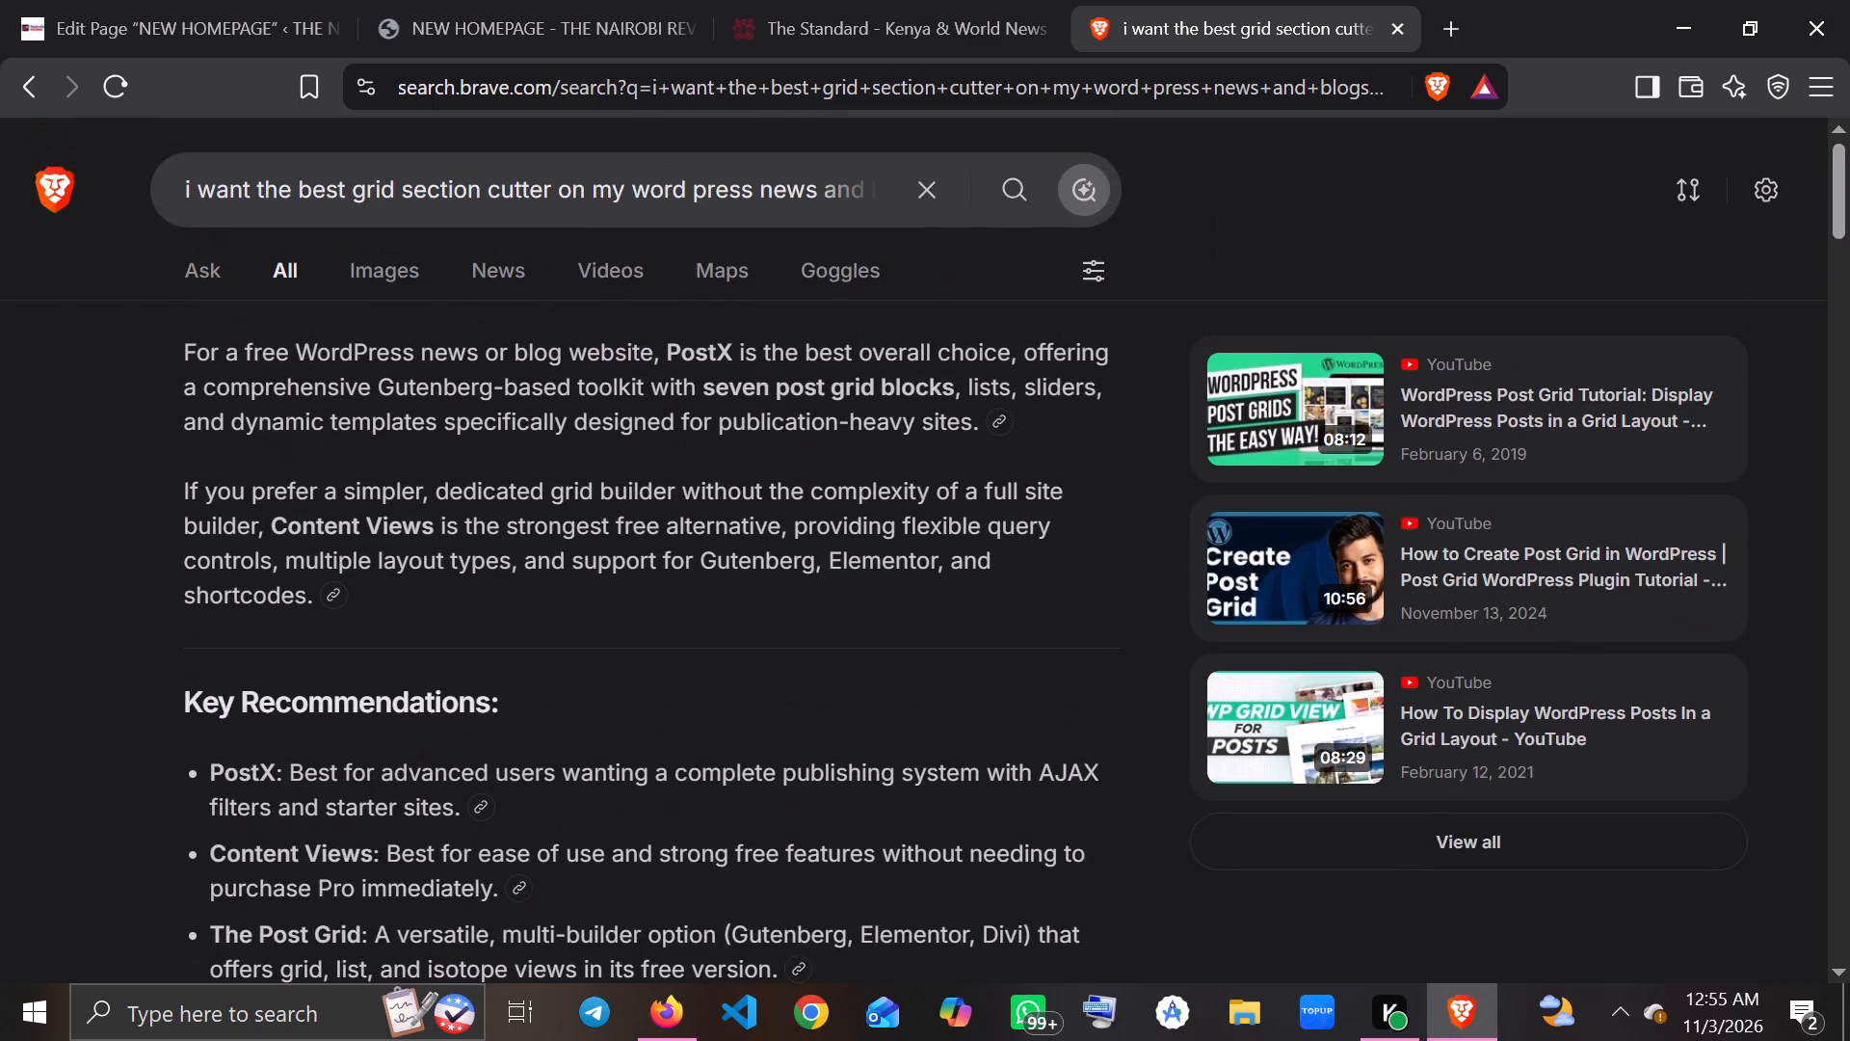
pyautogui.scroll(-2, 372, 610)
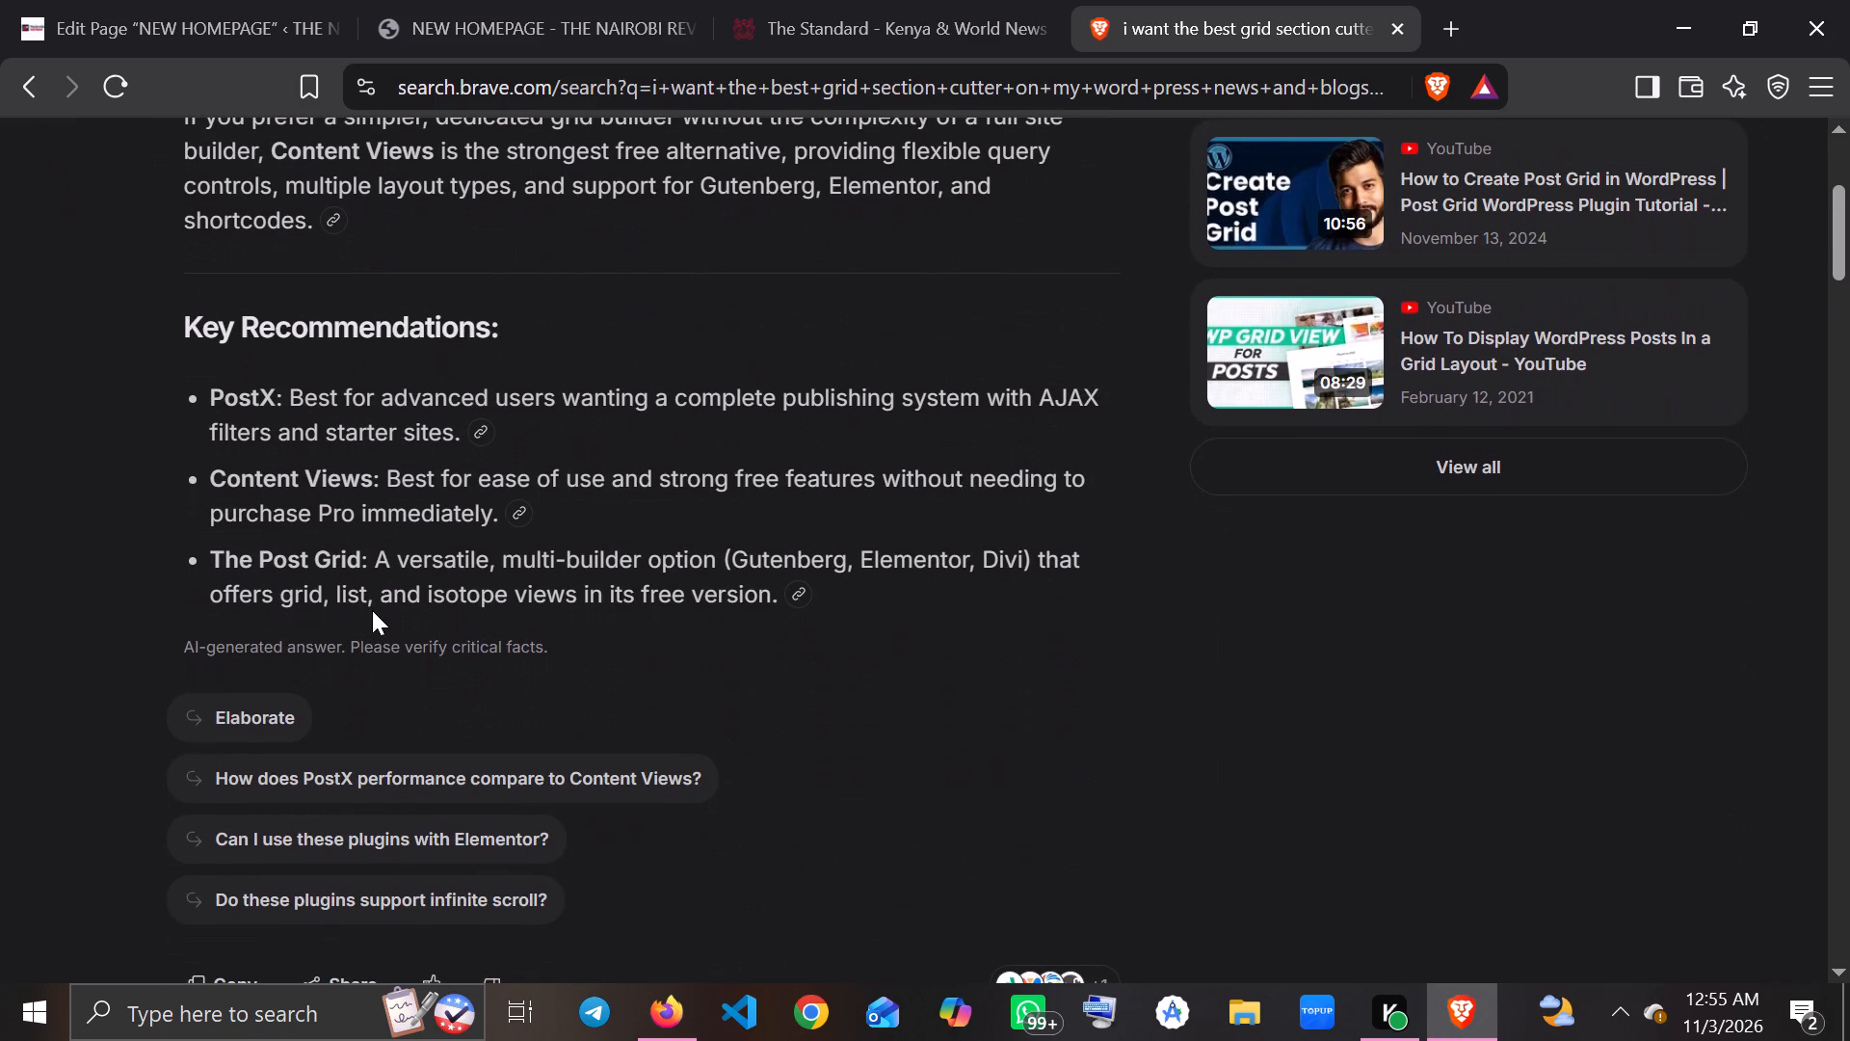
pyautogui.scroll(-1, 372, 610)
# Finish reading the AI answer's recommendations for free WordPress grid plugins.
pyautogui.scroll(-3, 372, 610)
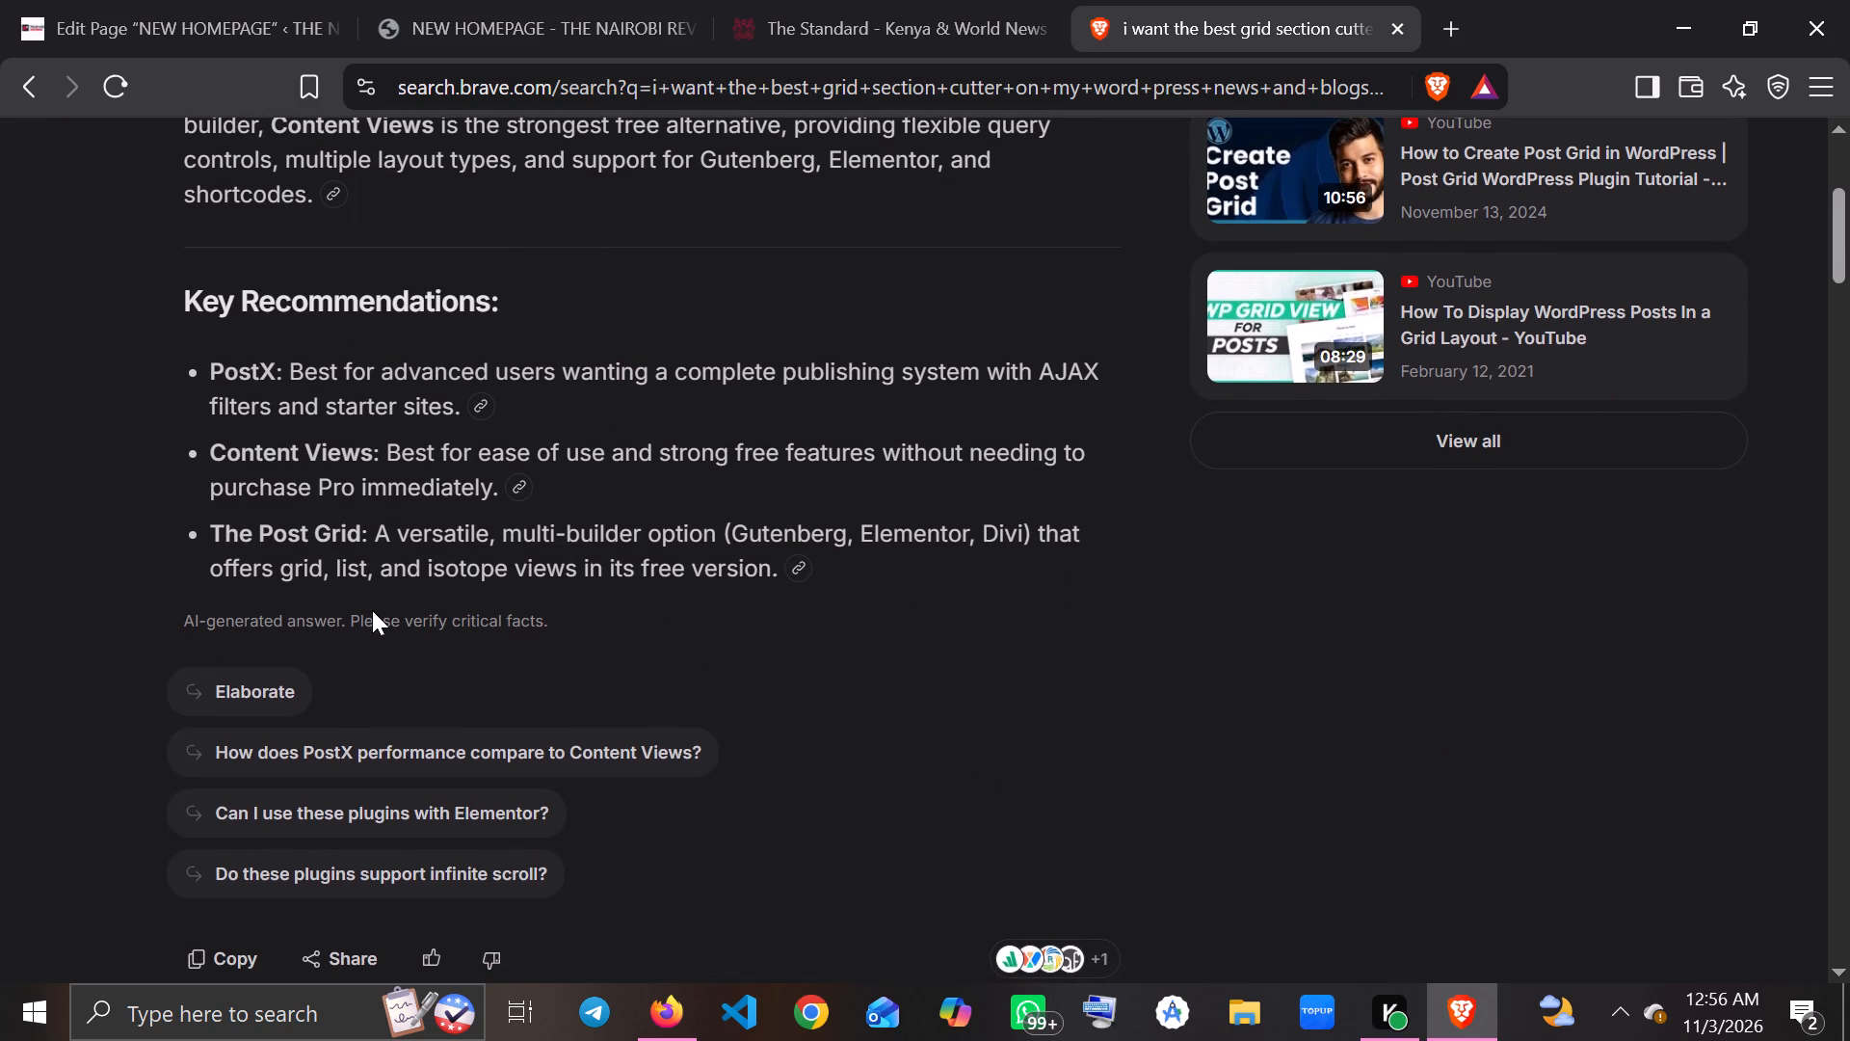
pyautogui.scroll(-1, 372, 610)
# Open The Nairobi Review's WordPress admin dashboard from the live homepage tab.
pyautogui.click(215, 24)
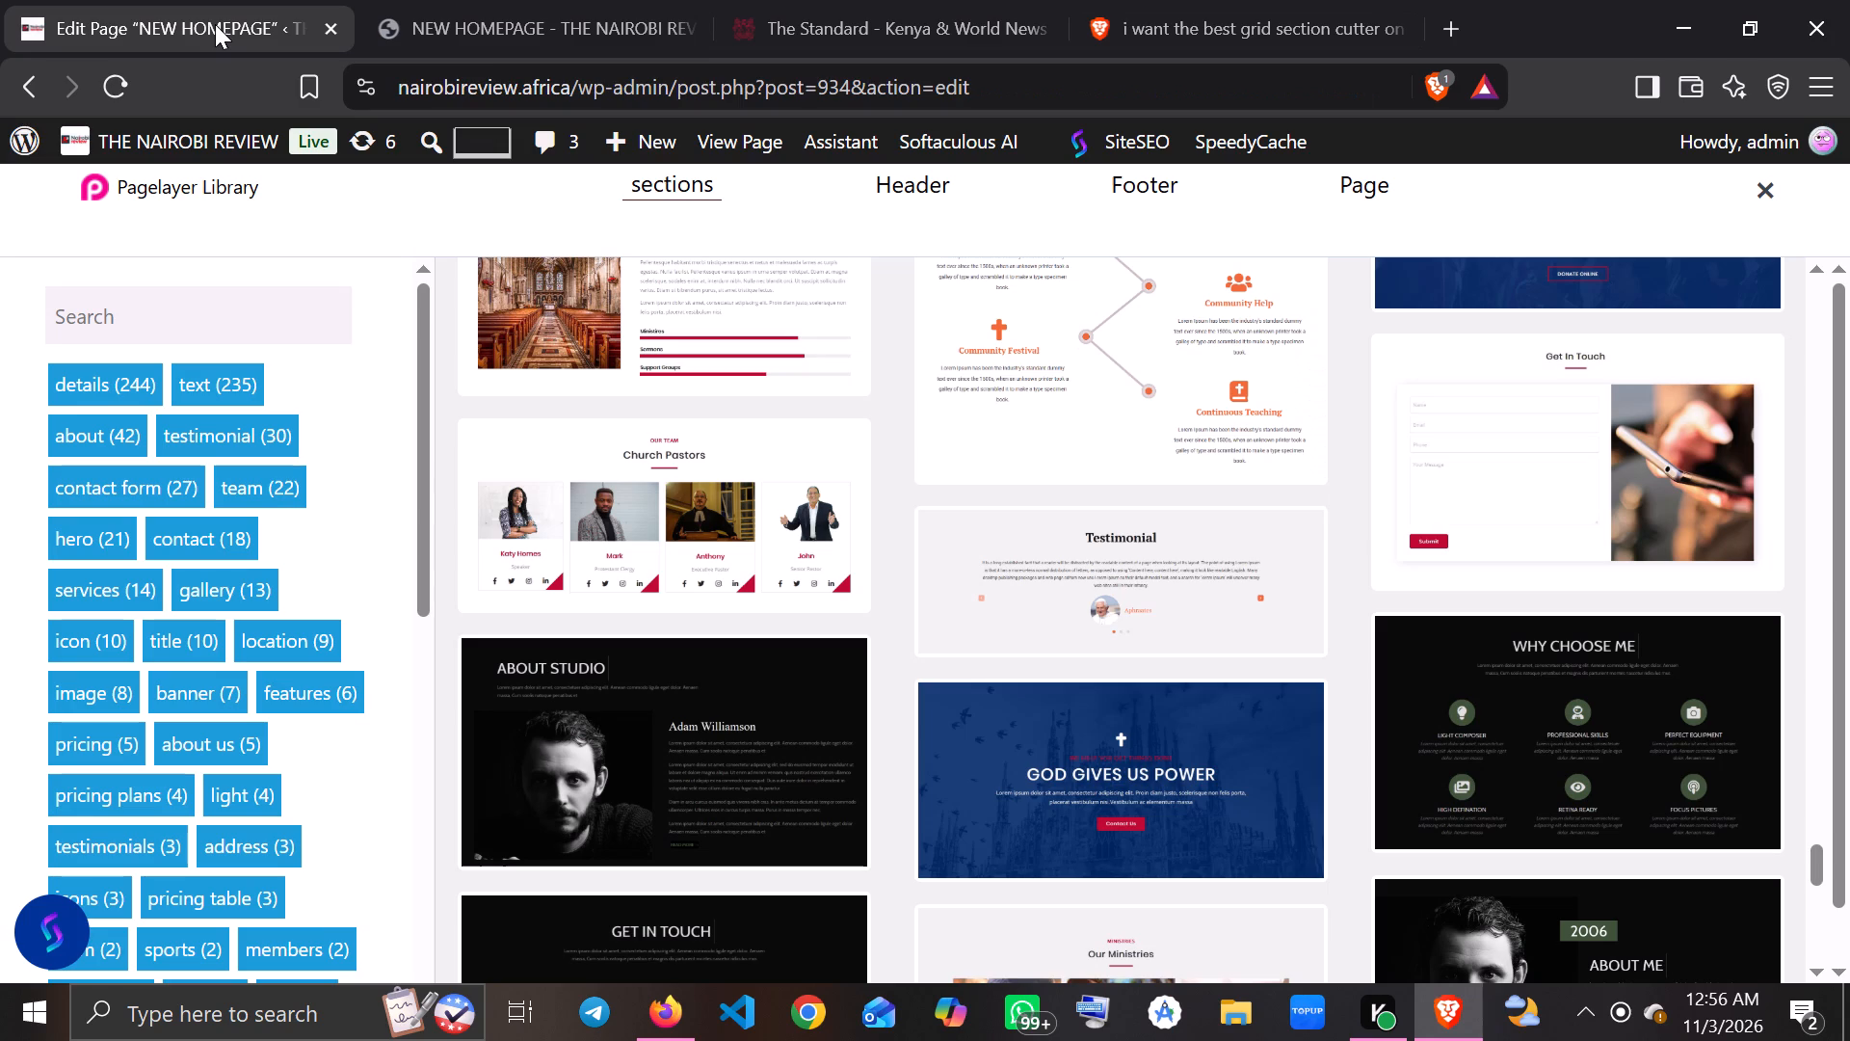
pyautogui.click(556, 13)
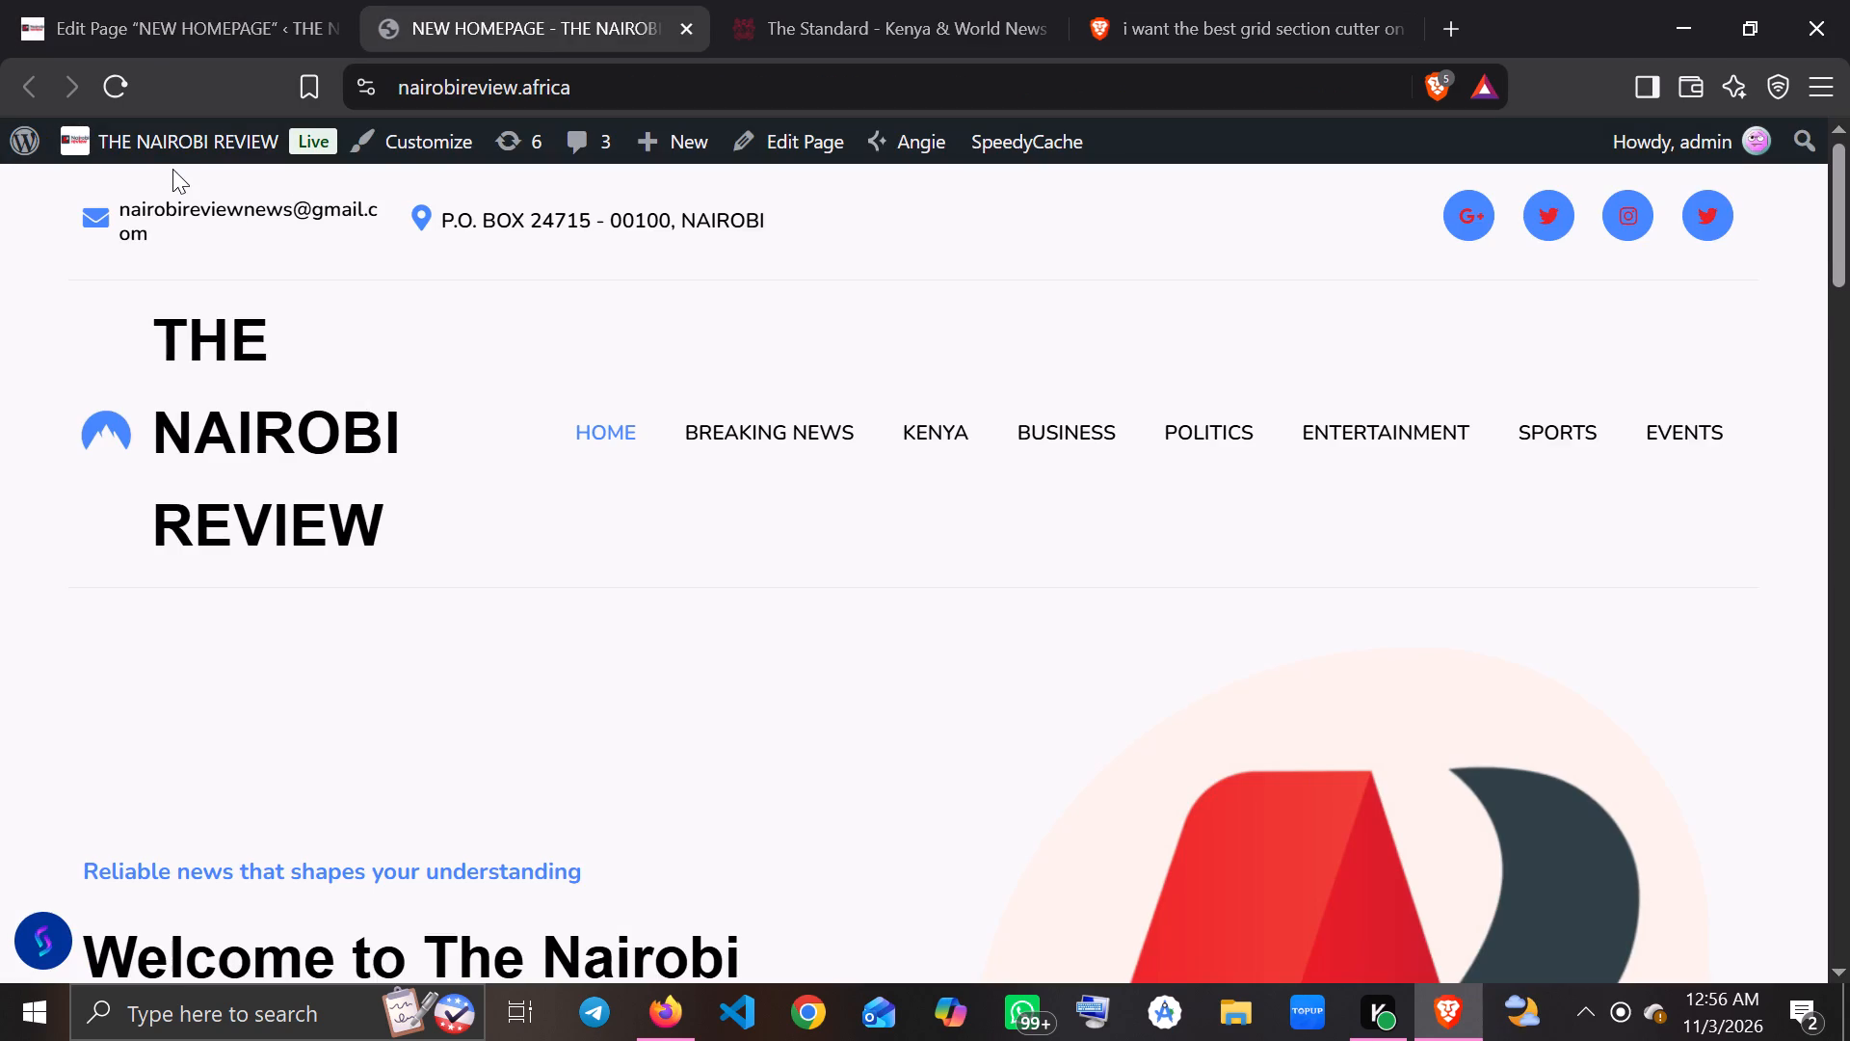
pyautogui.click(172, 26)
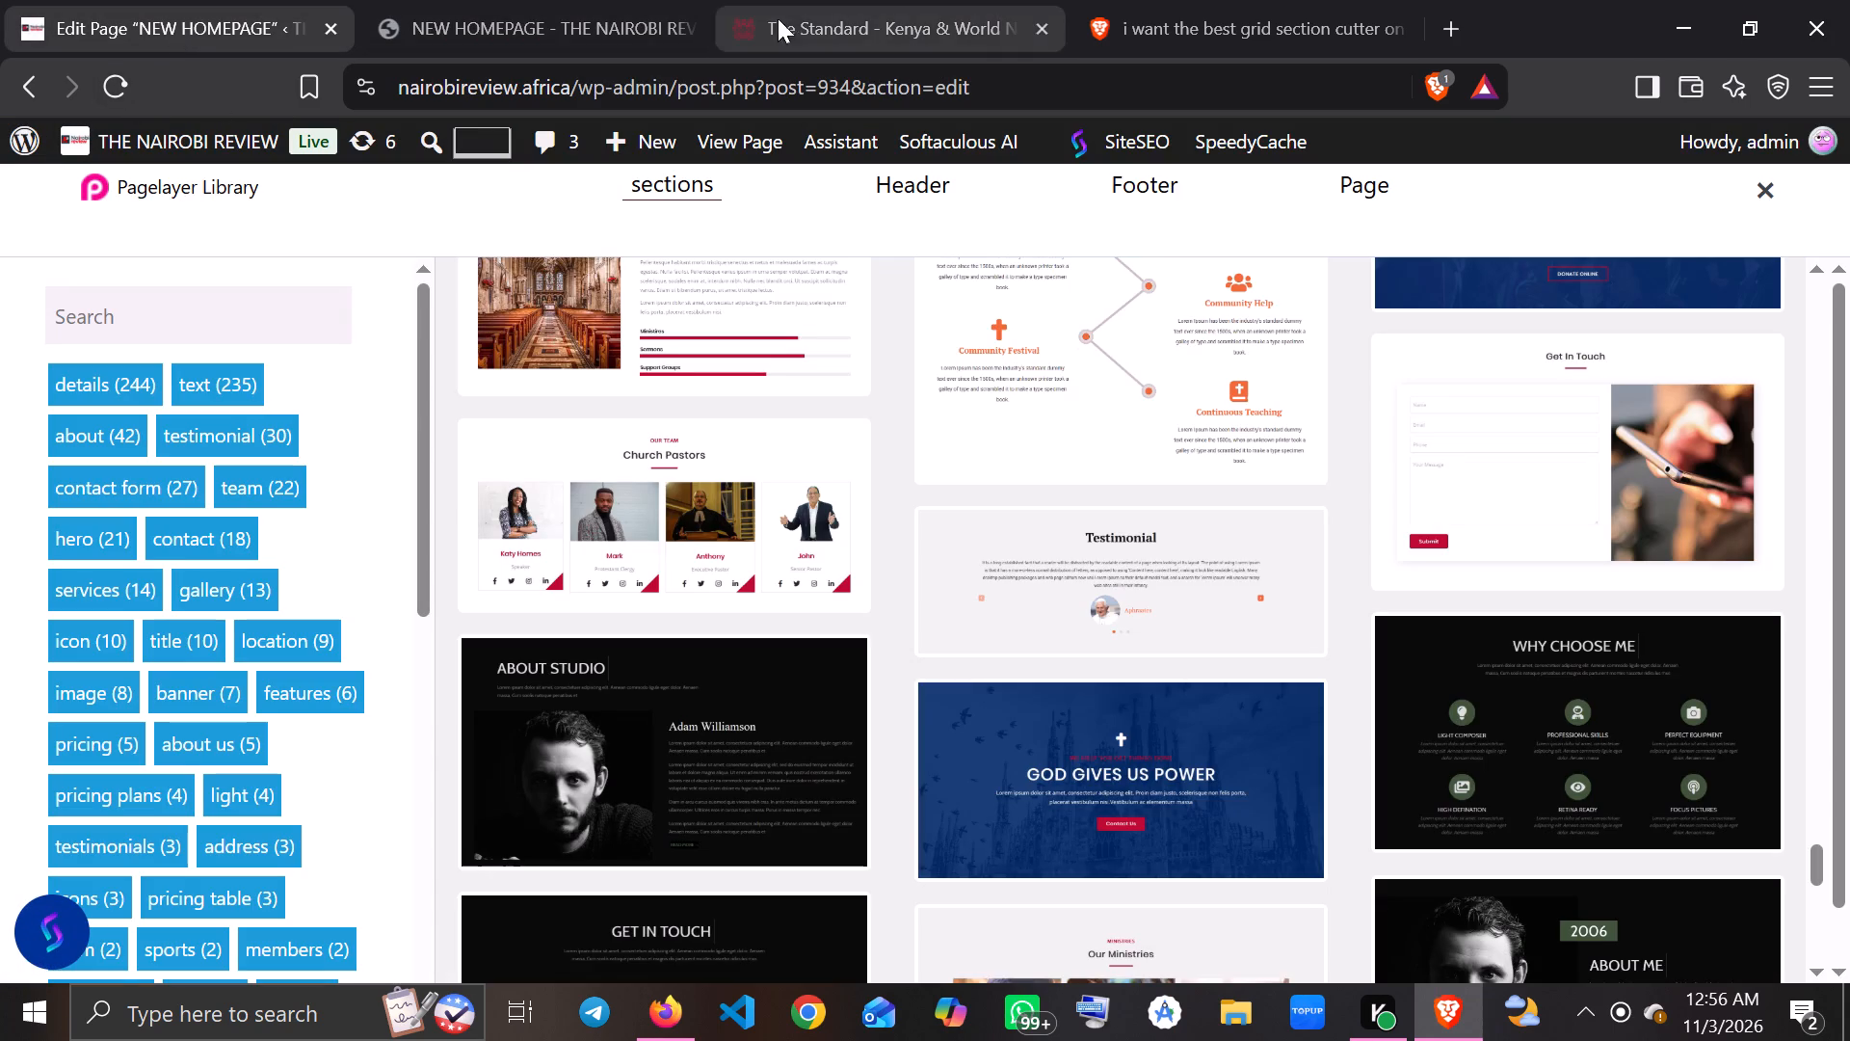
pyautogui.click(568, 26)
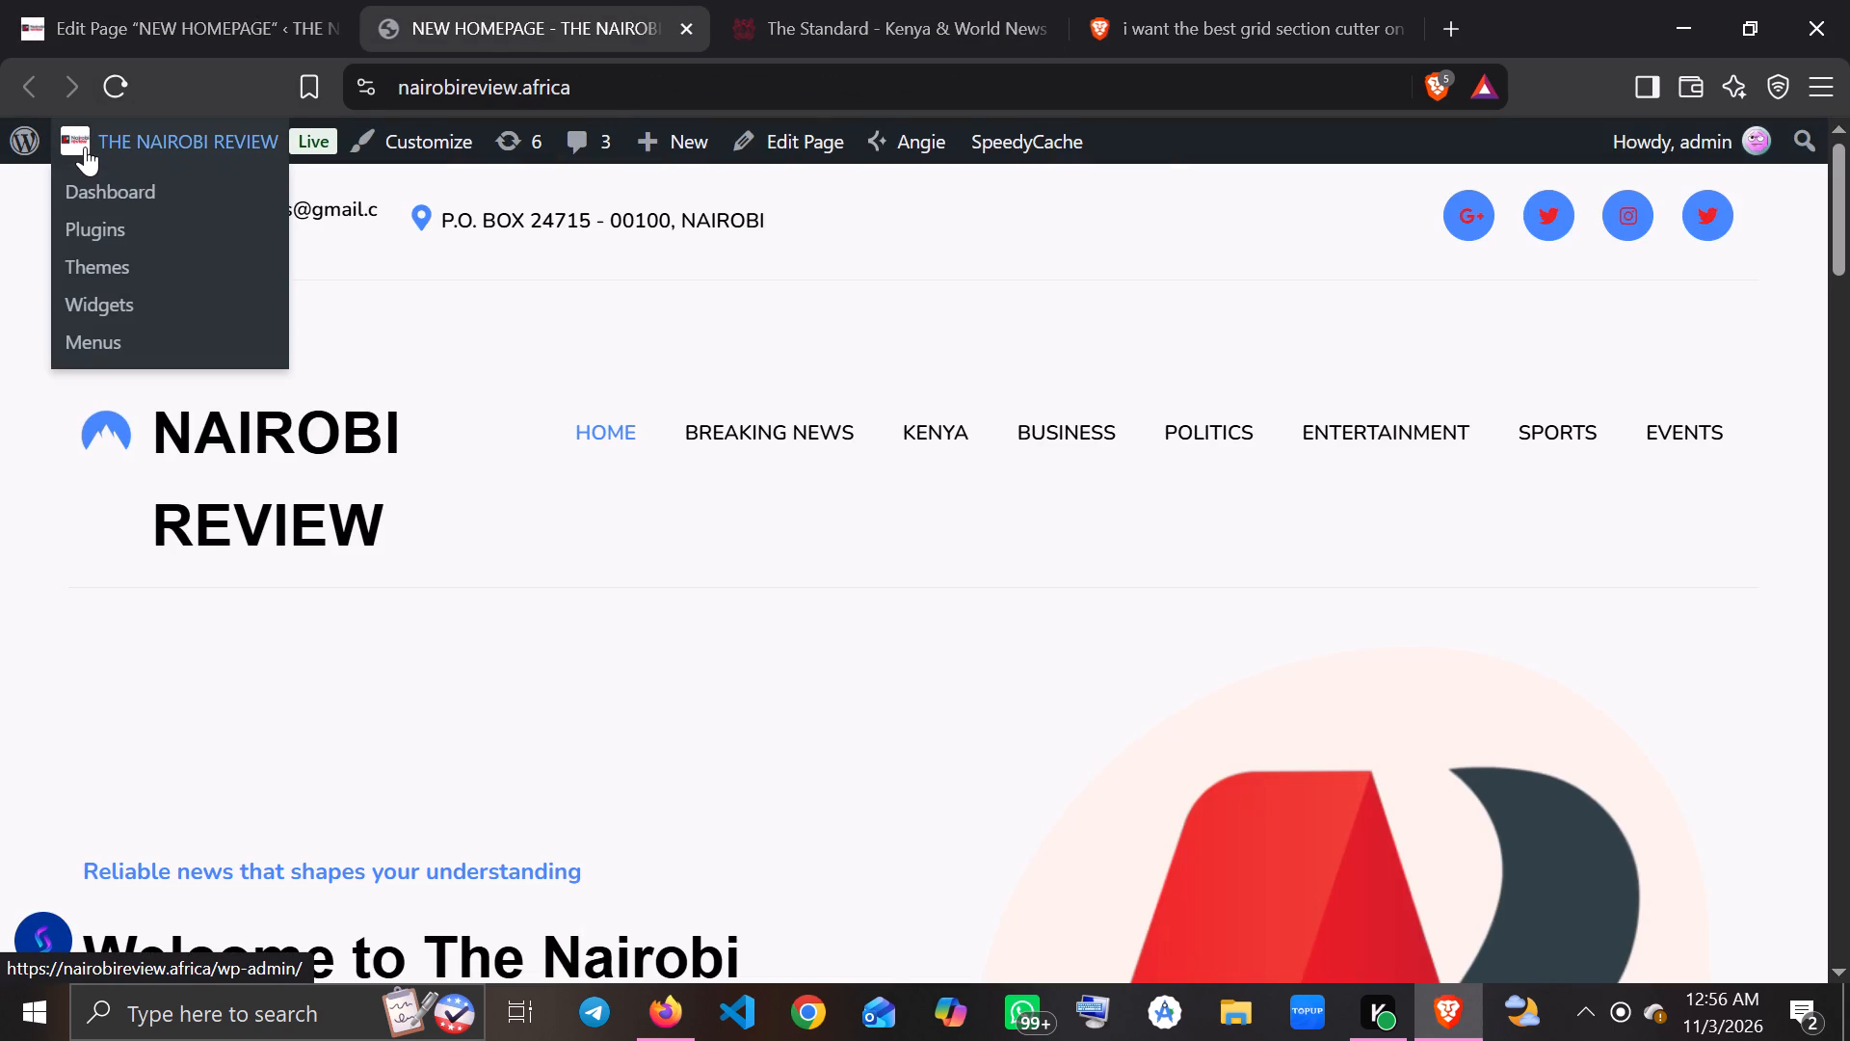
pyautogui.click(98, 177)
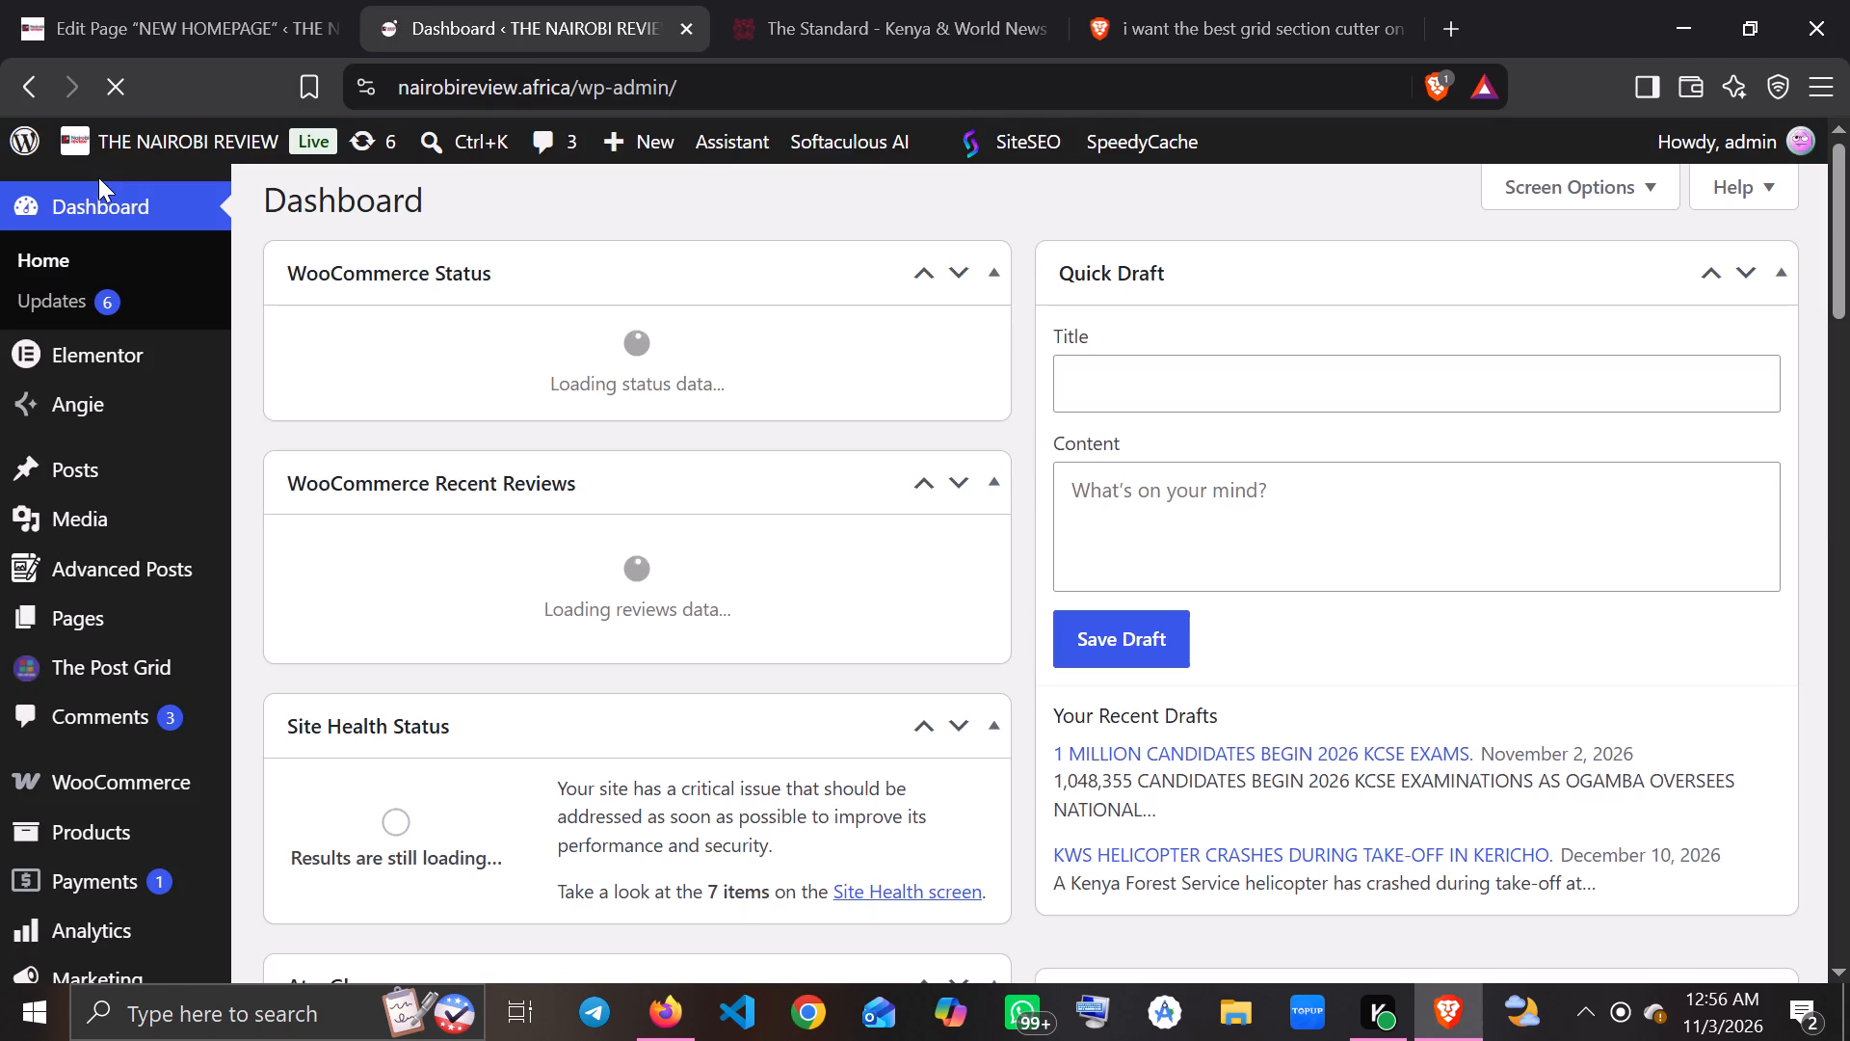
# Open the site's list of installed plugins from the WordPress dashboard.
pyautogui.scroll(-4, 159, 514)
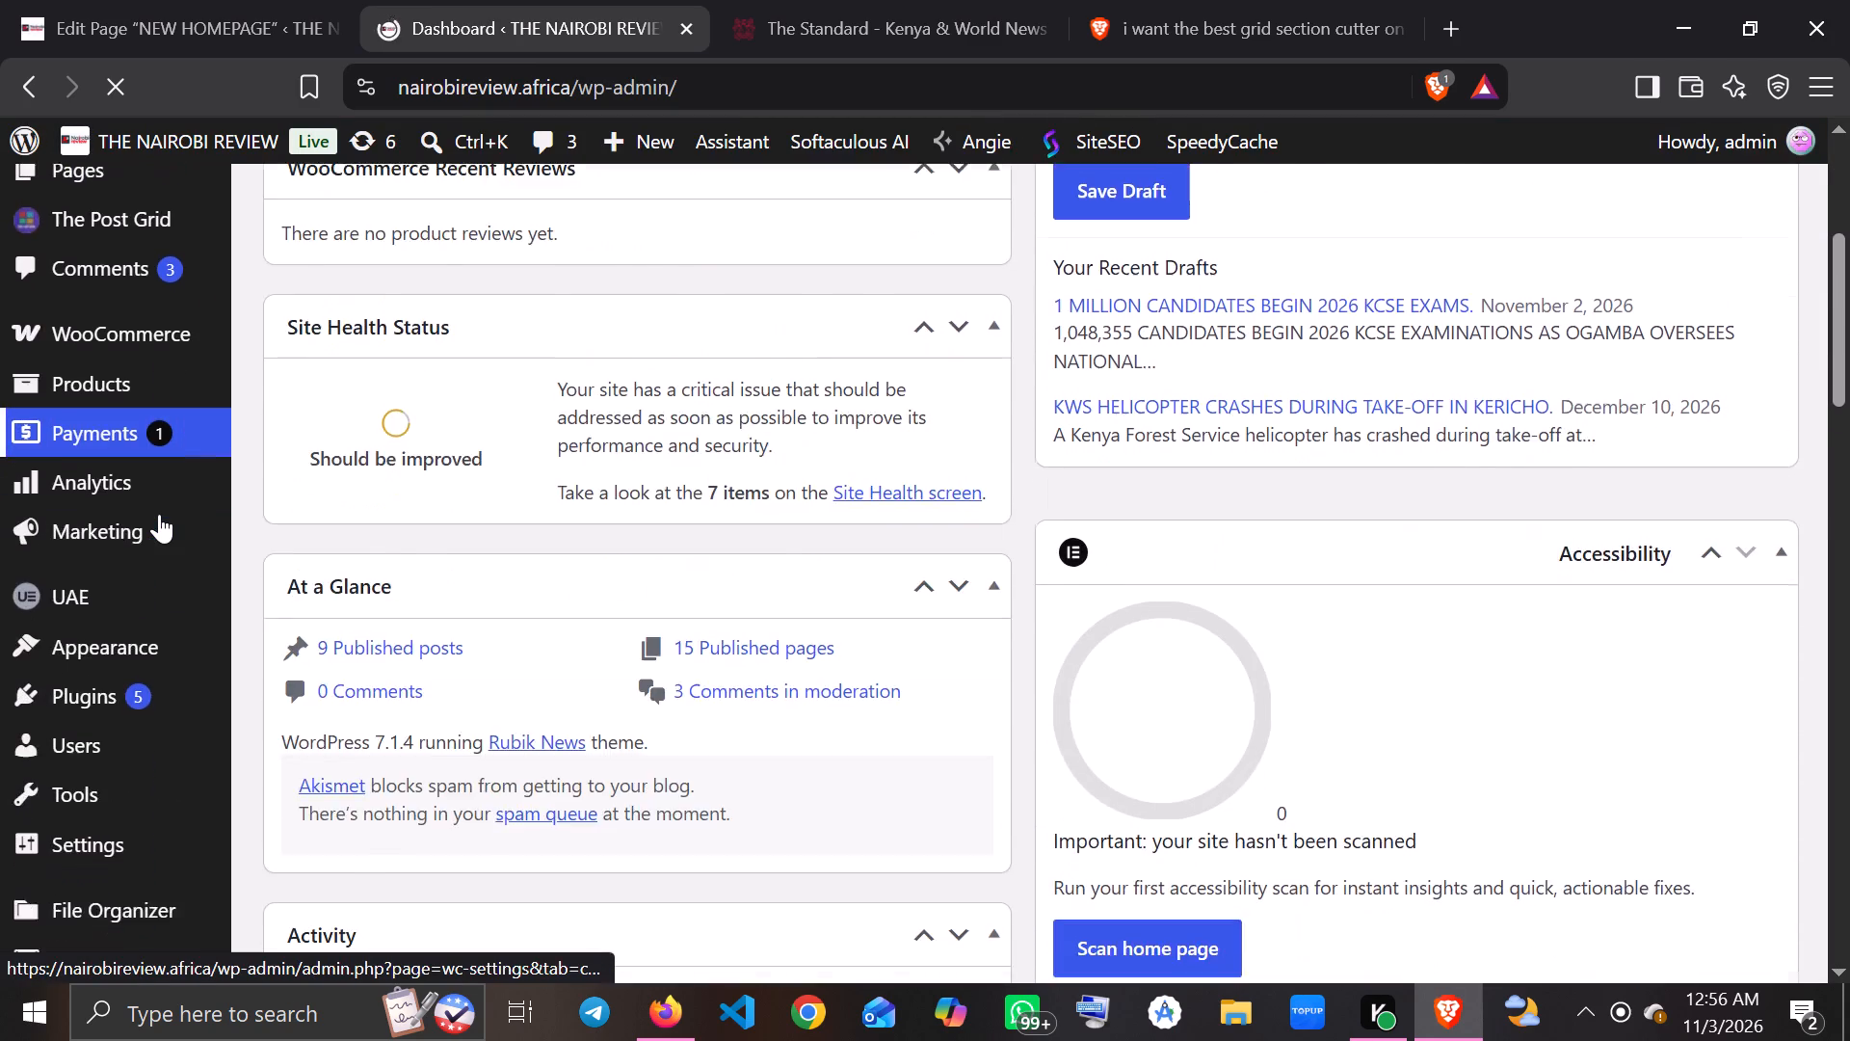
pyautogui.scroll(-6, 159, 514)
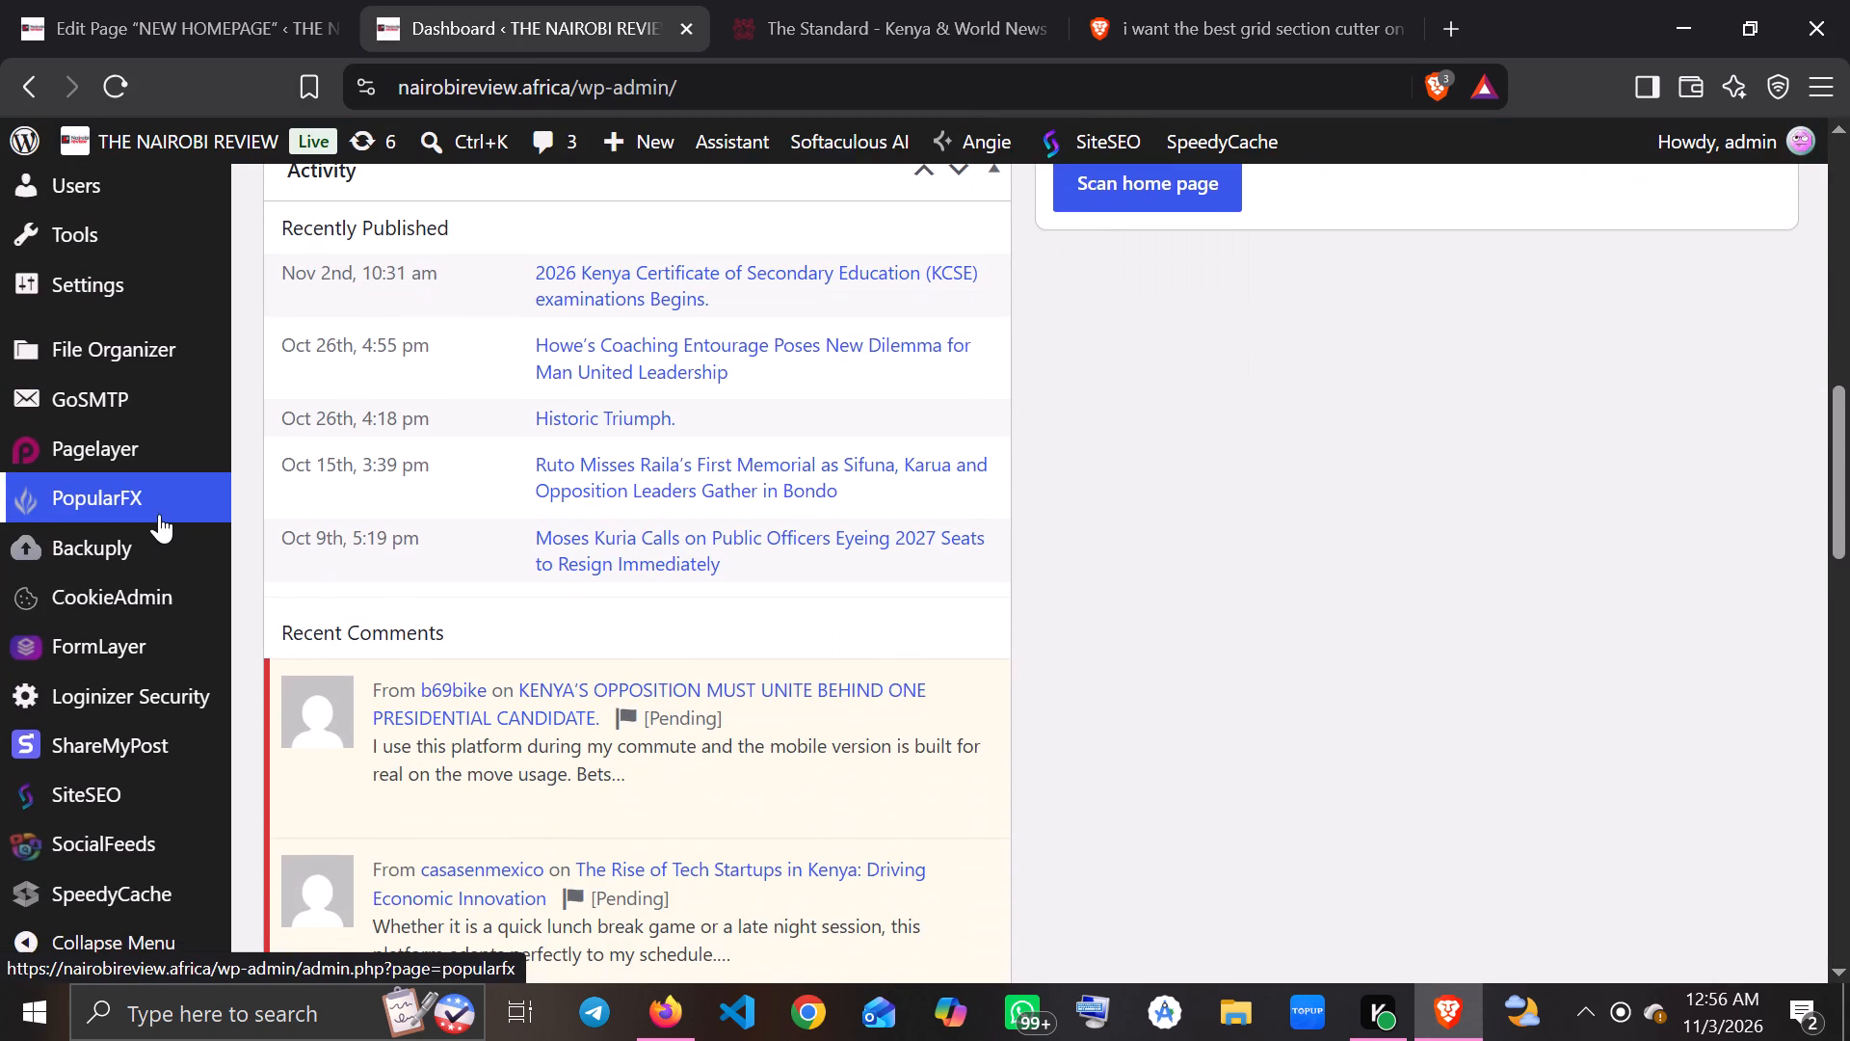
pyautogui.scroll(-4, 159, 514)
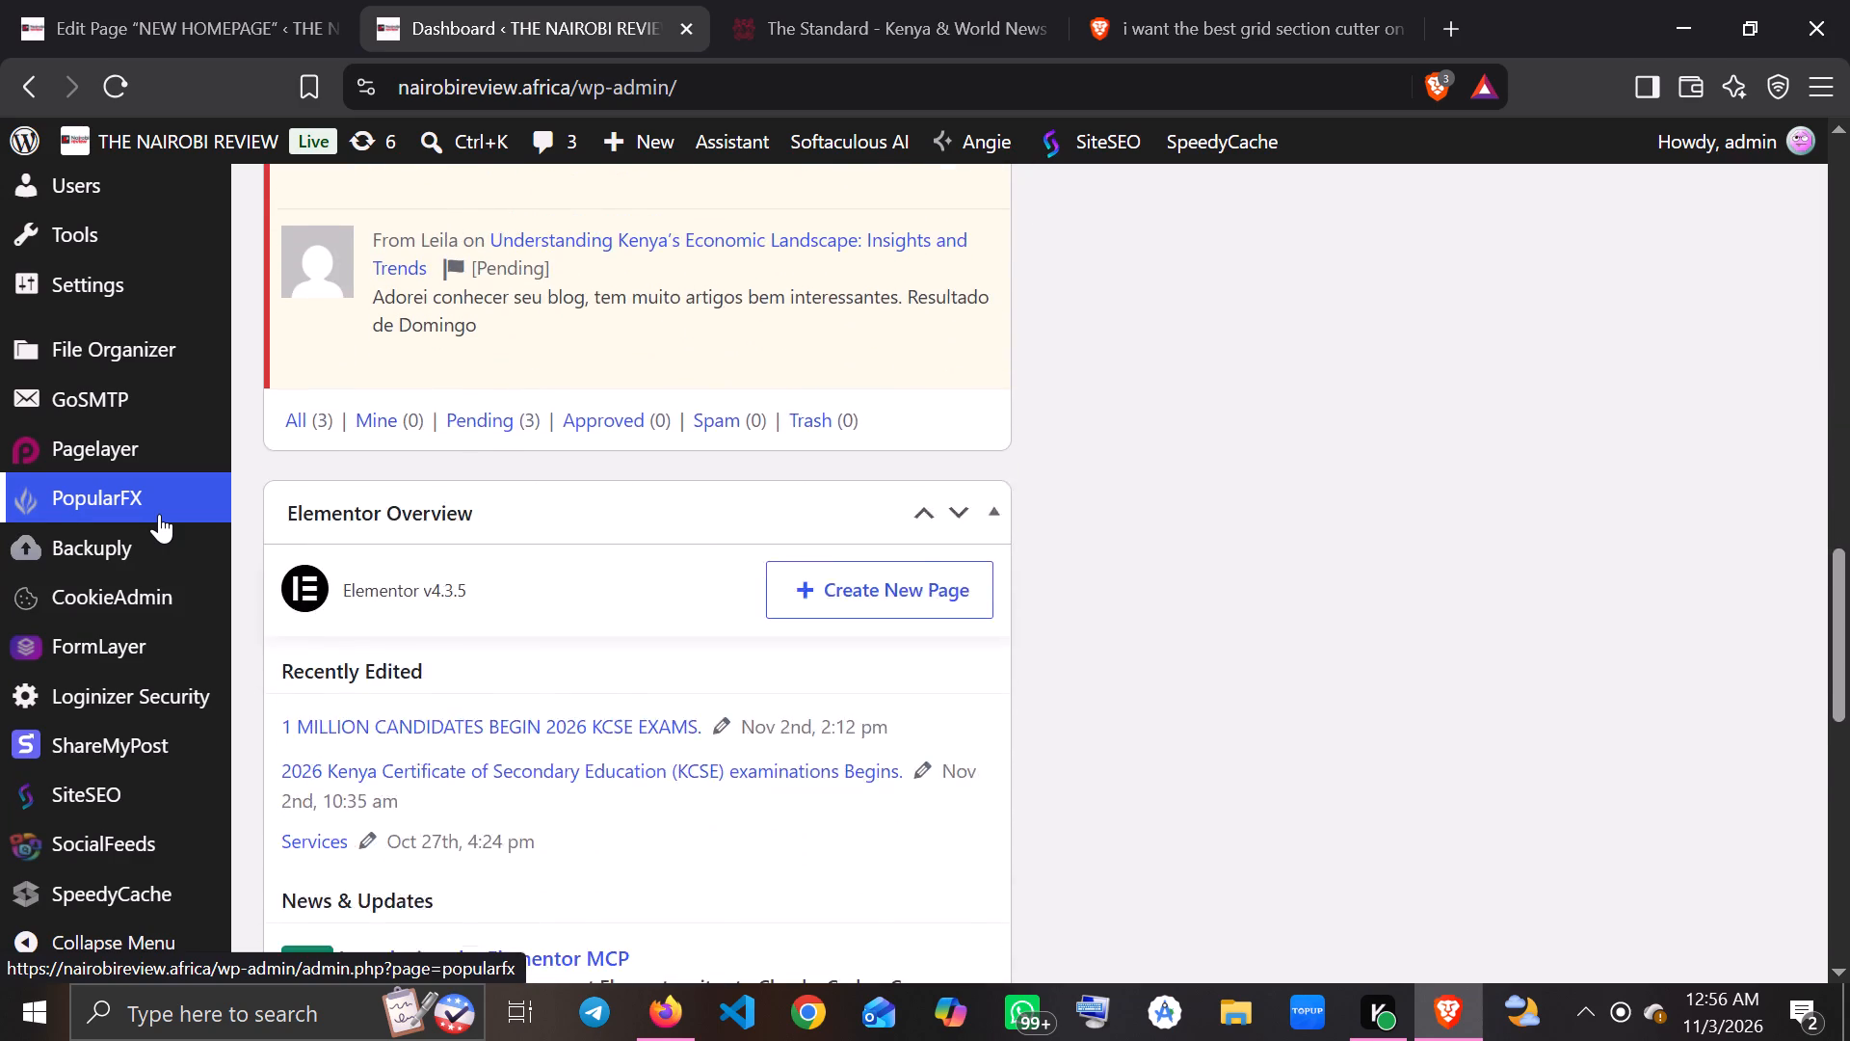
pyautogui.scroll(-3, 159, 514)
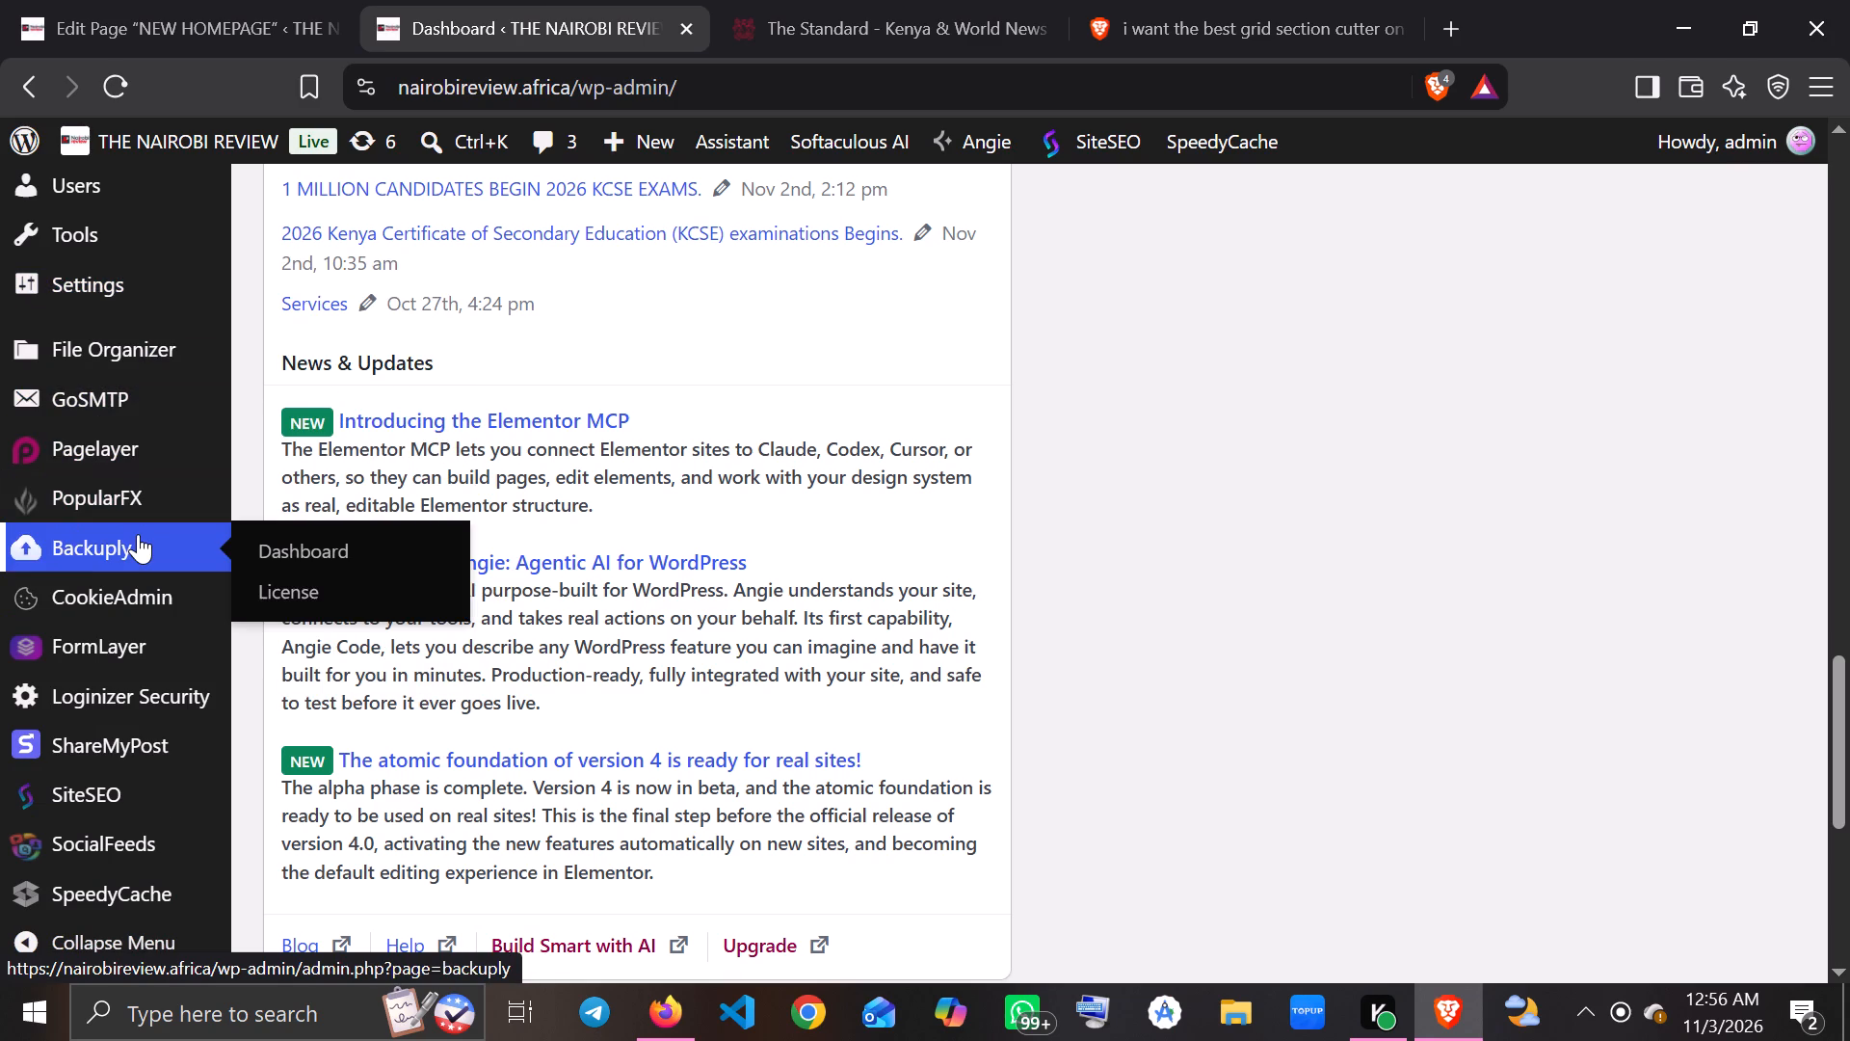
pyautogui.scroll(3, 121, 248)
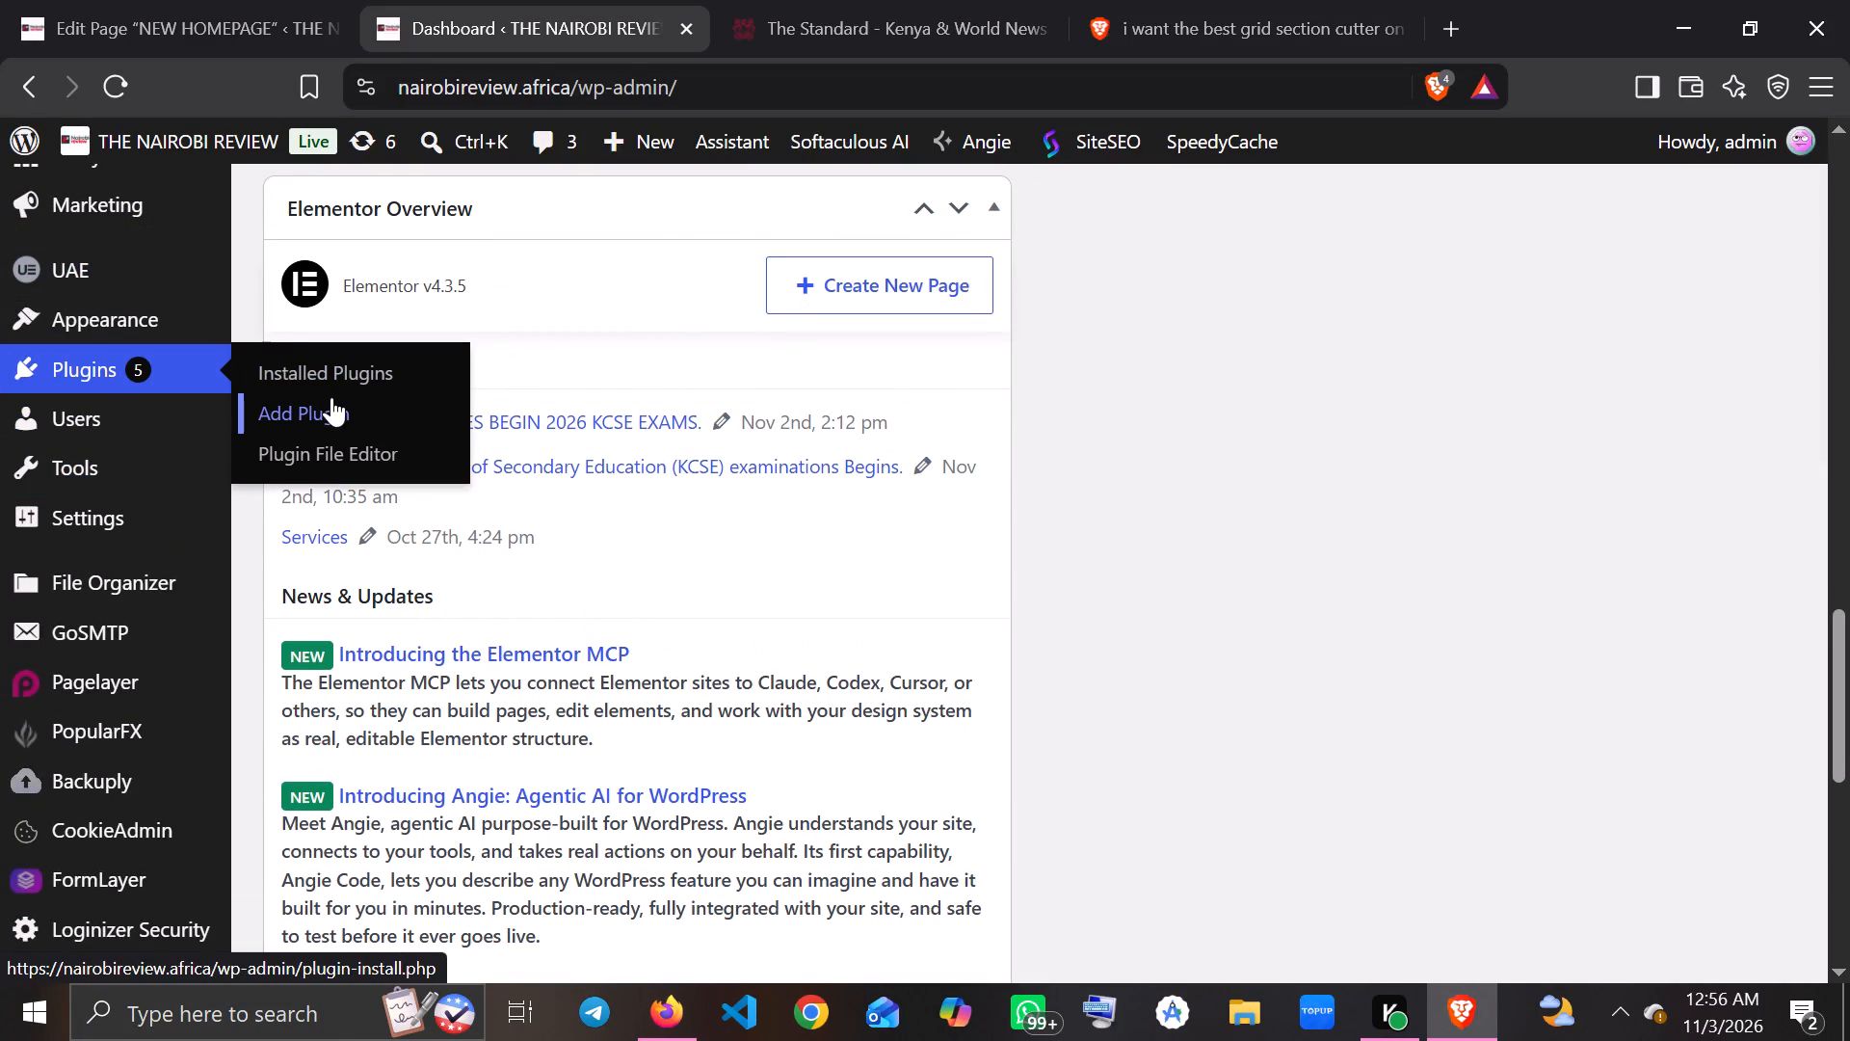
pyautogui.click(352, 366)
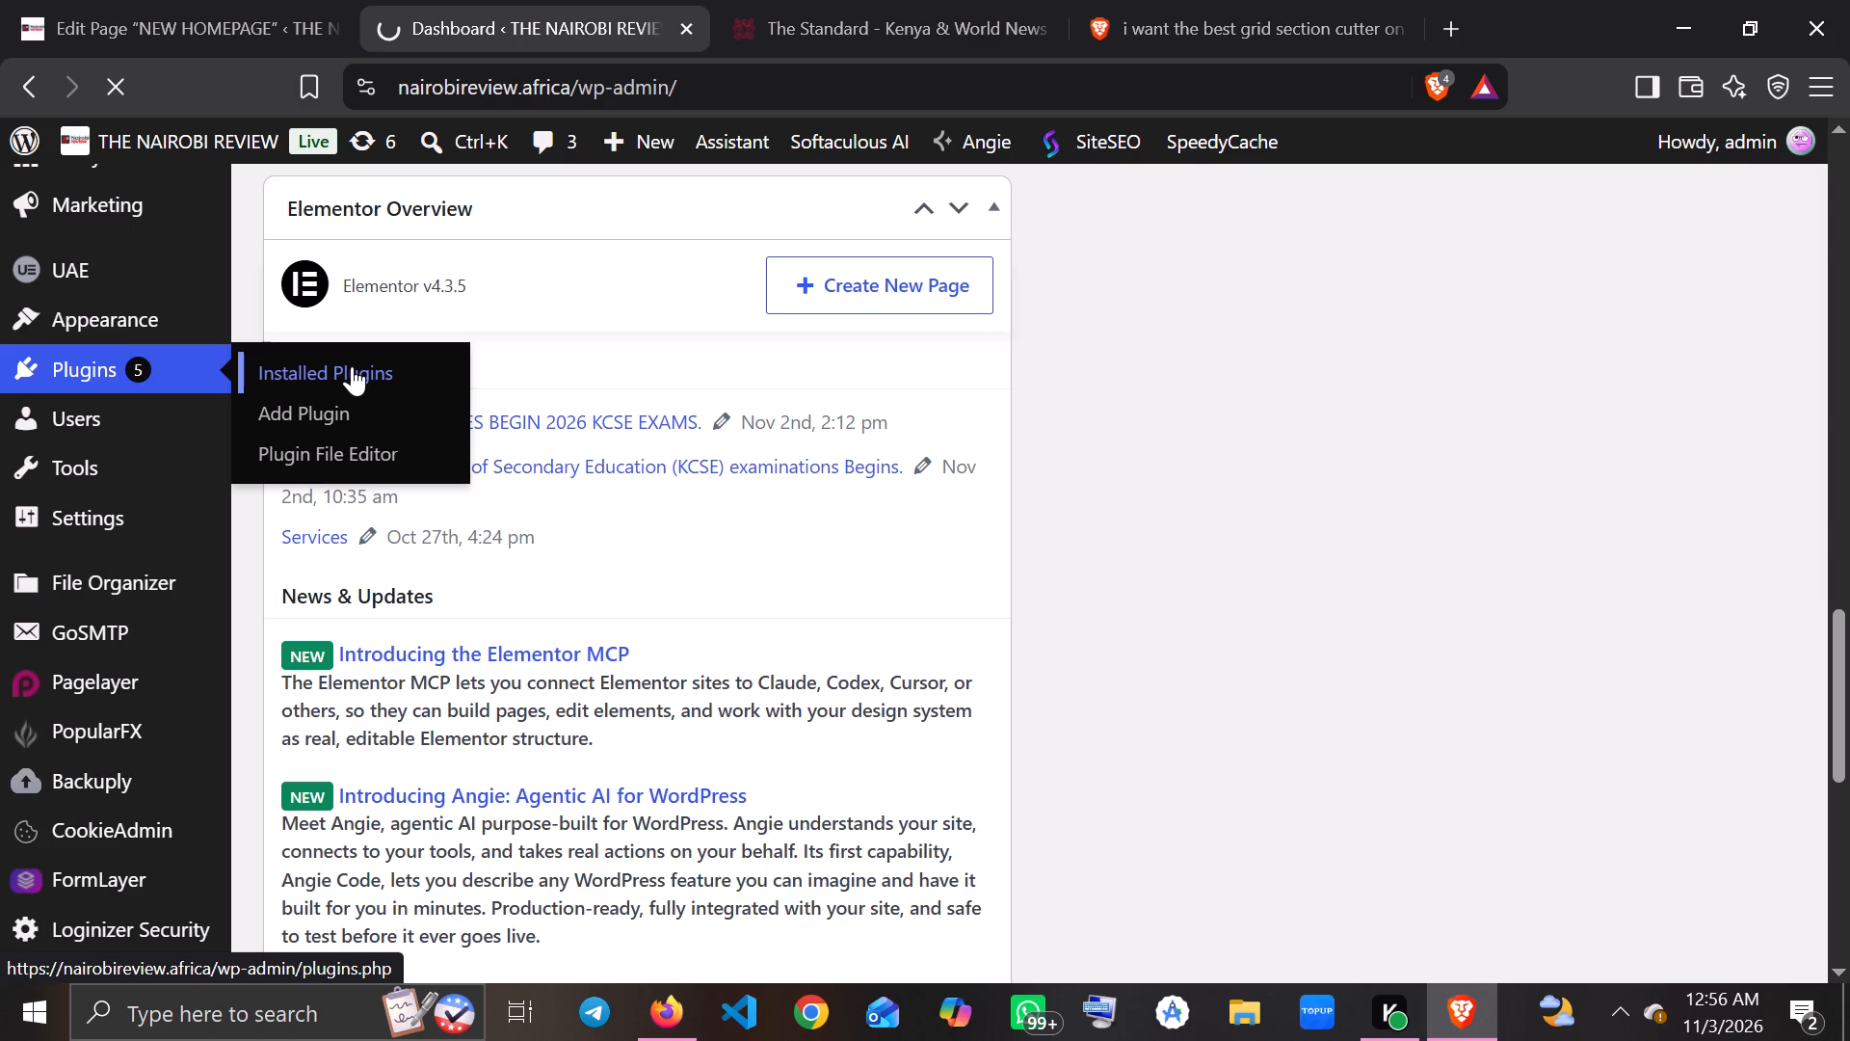
pyautogui.click(794, 35)
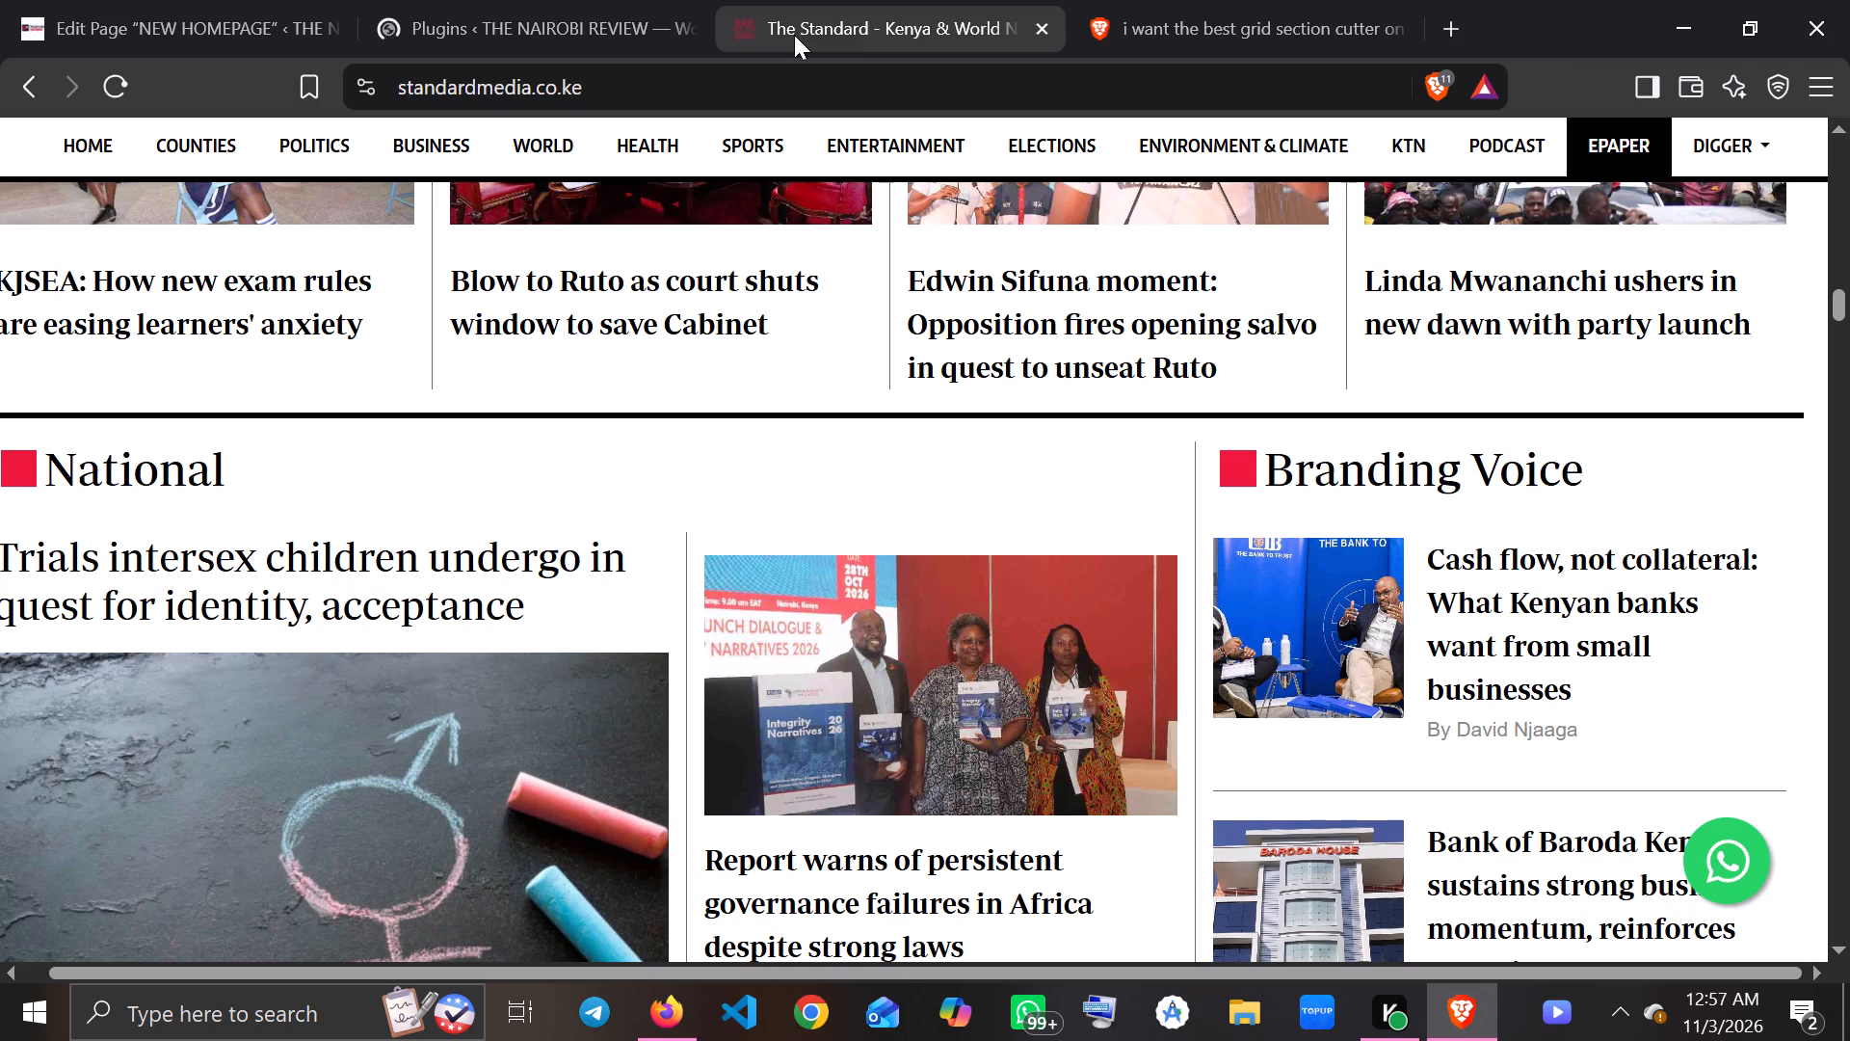
pyautogui.click(621, 1)
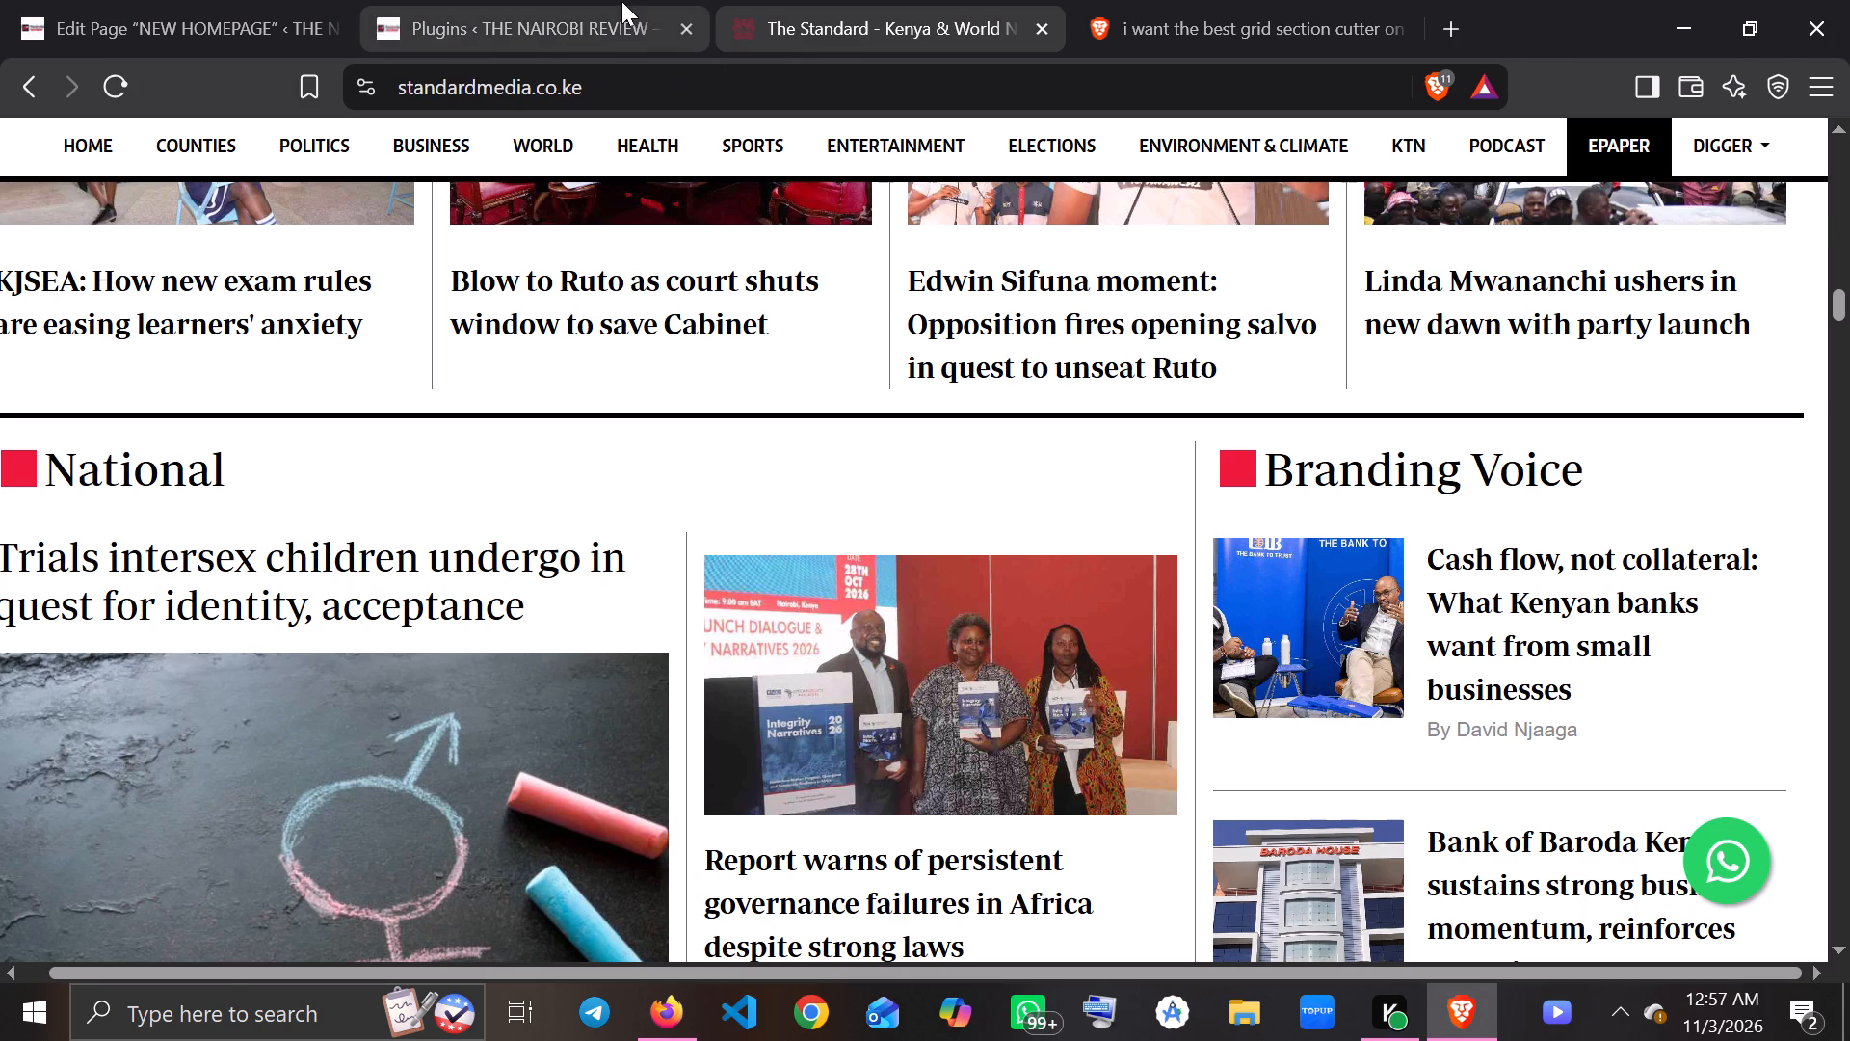
# Update the AI plugin to version 1.5.0 in the installed plugins list.
pyautogui.scroll(-1, 623, 468)
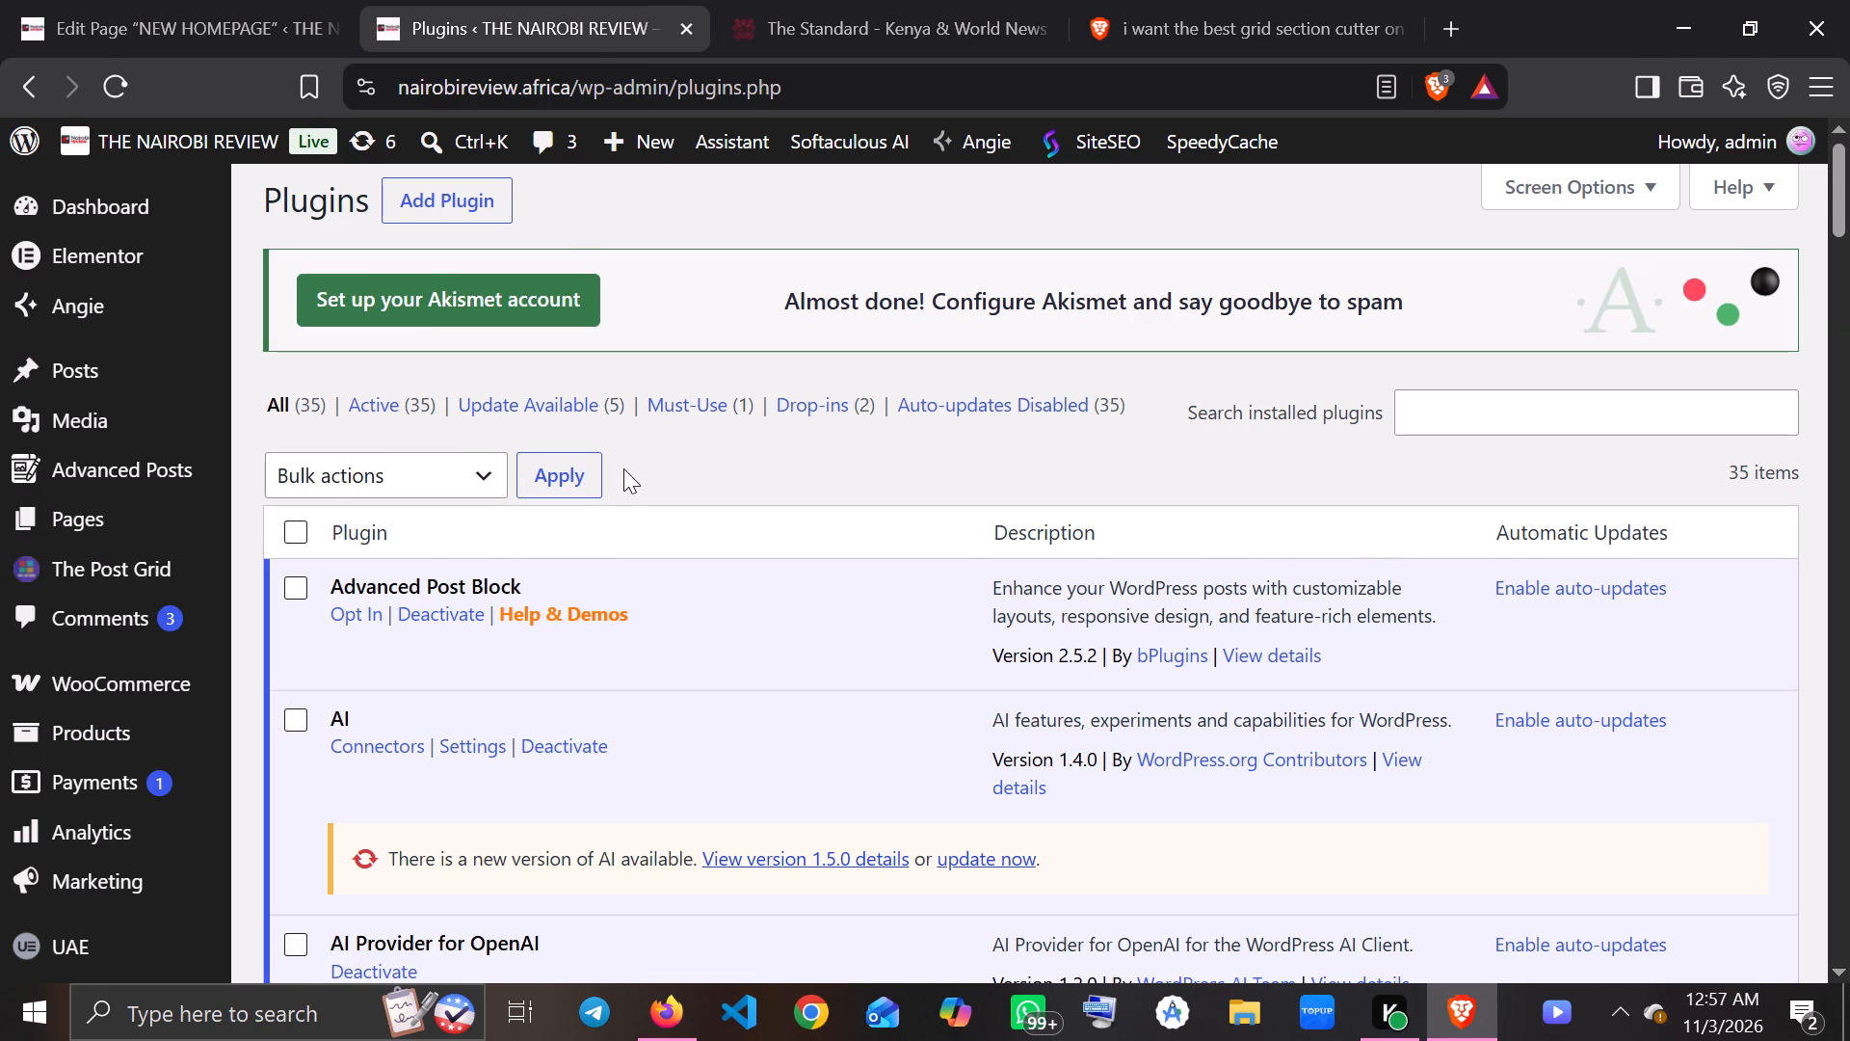
pyautogui.scroll(-2, 623, 468)
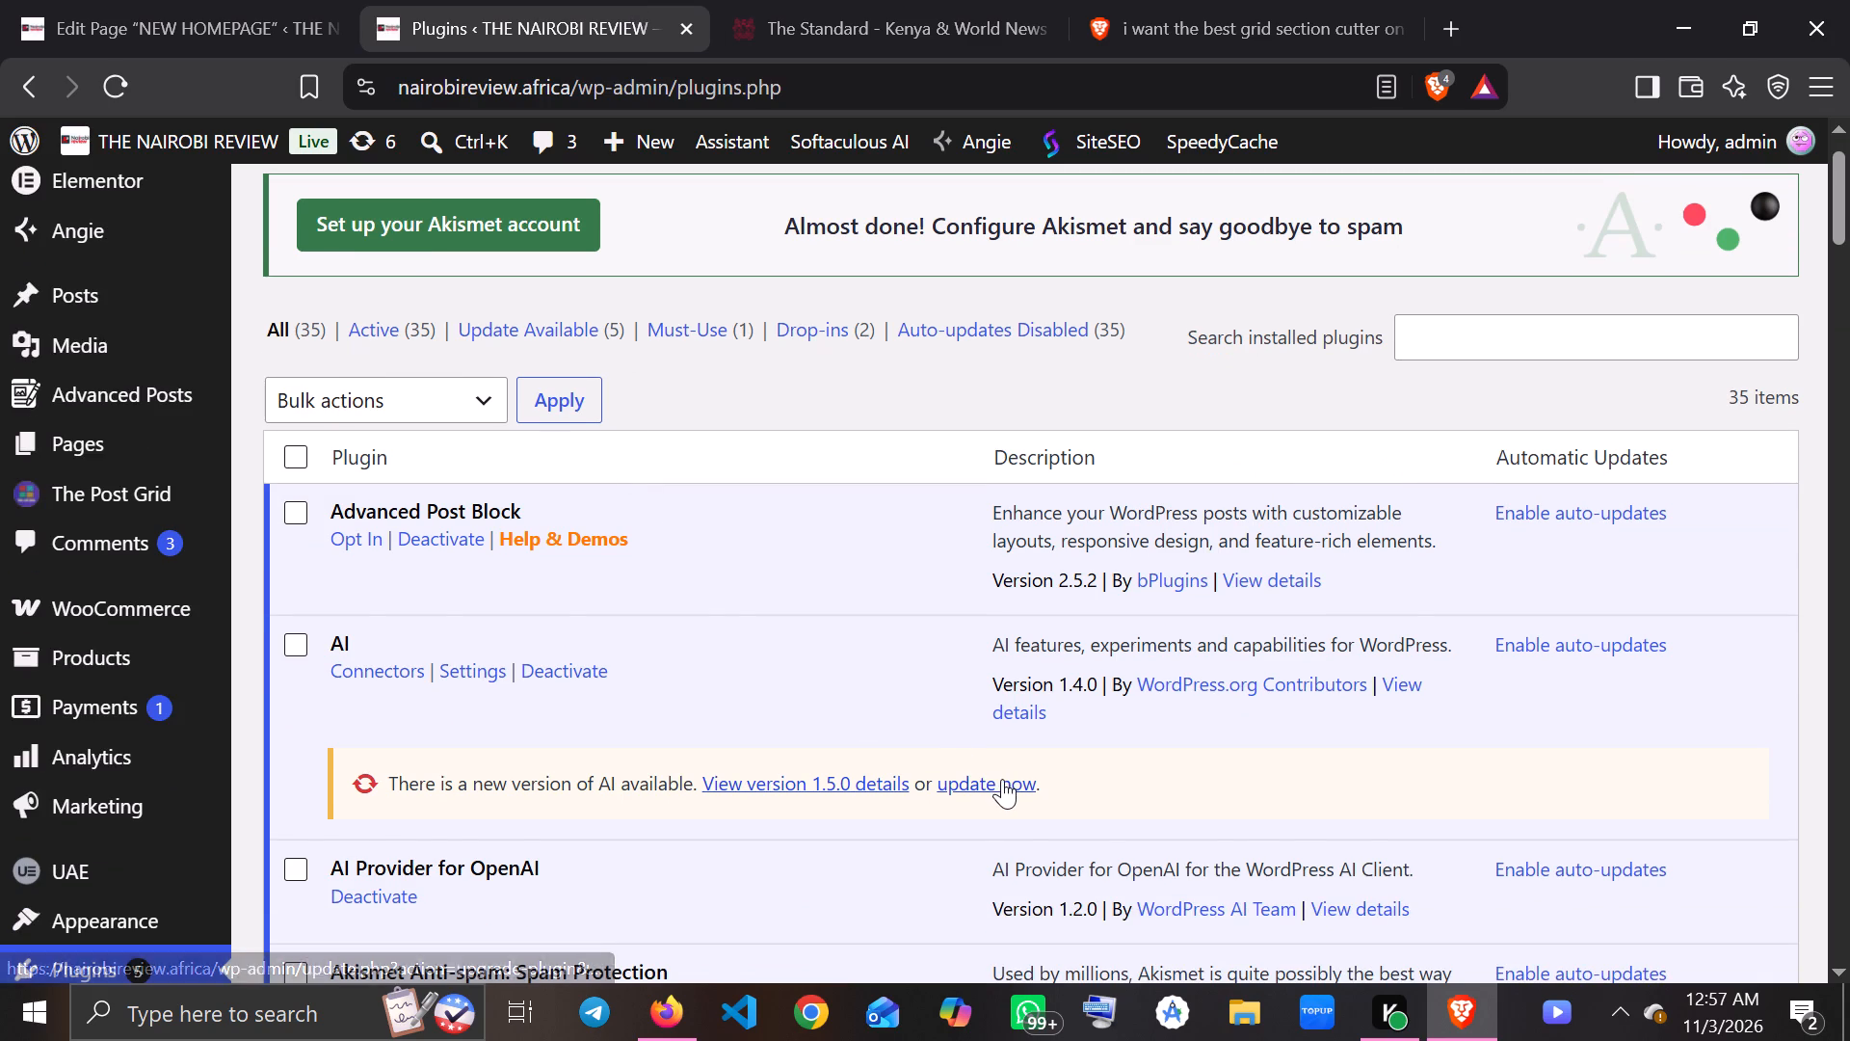
pyautogui.click(1002, 779)
# Find FormLayer Pro further down the plugin list and update it to version 1.1.2.
pyautogui.scroll(-1, 1002, 779)
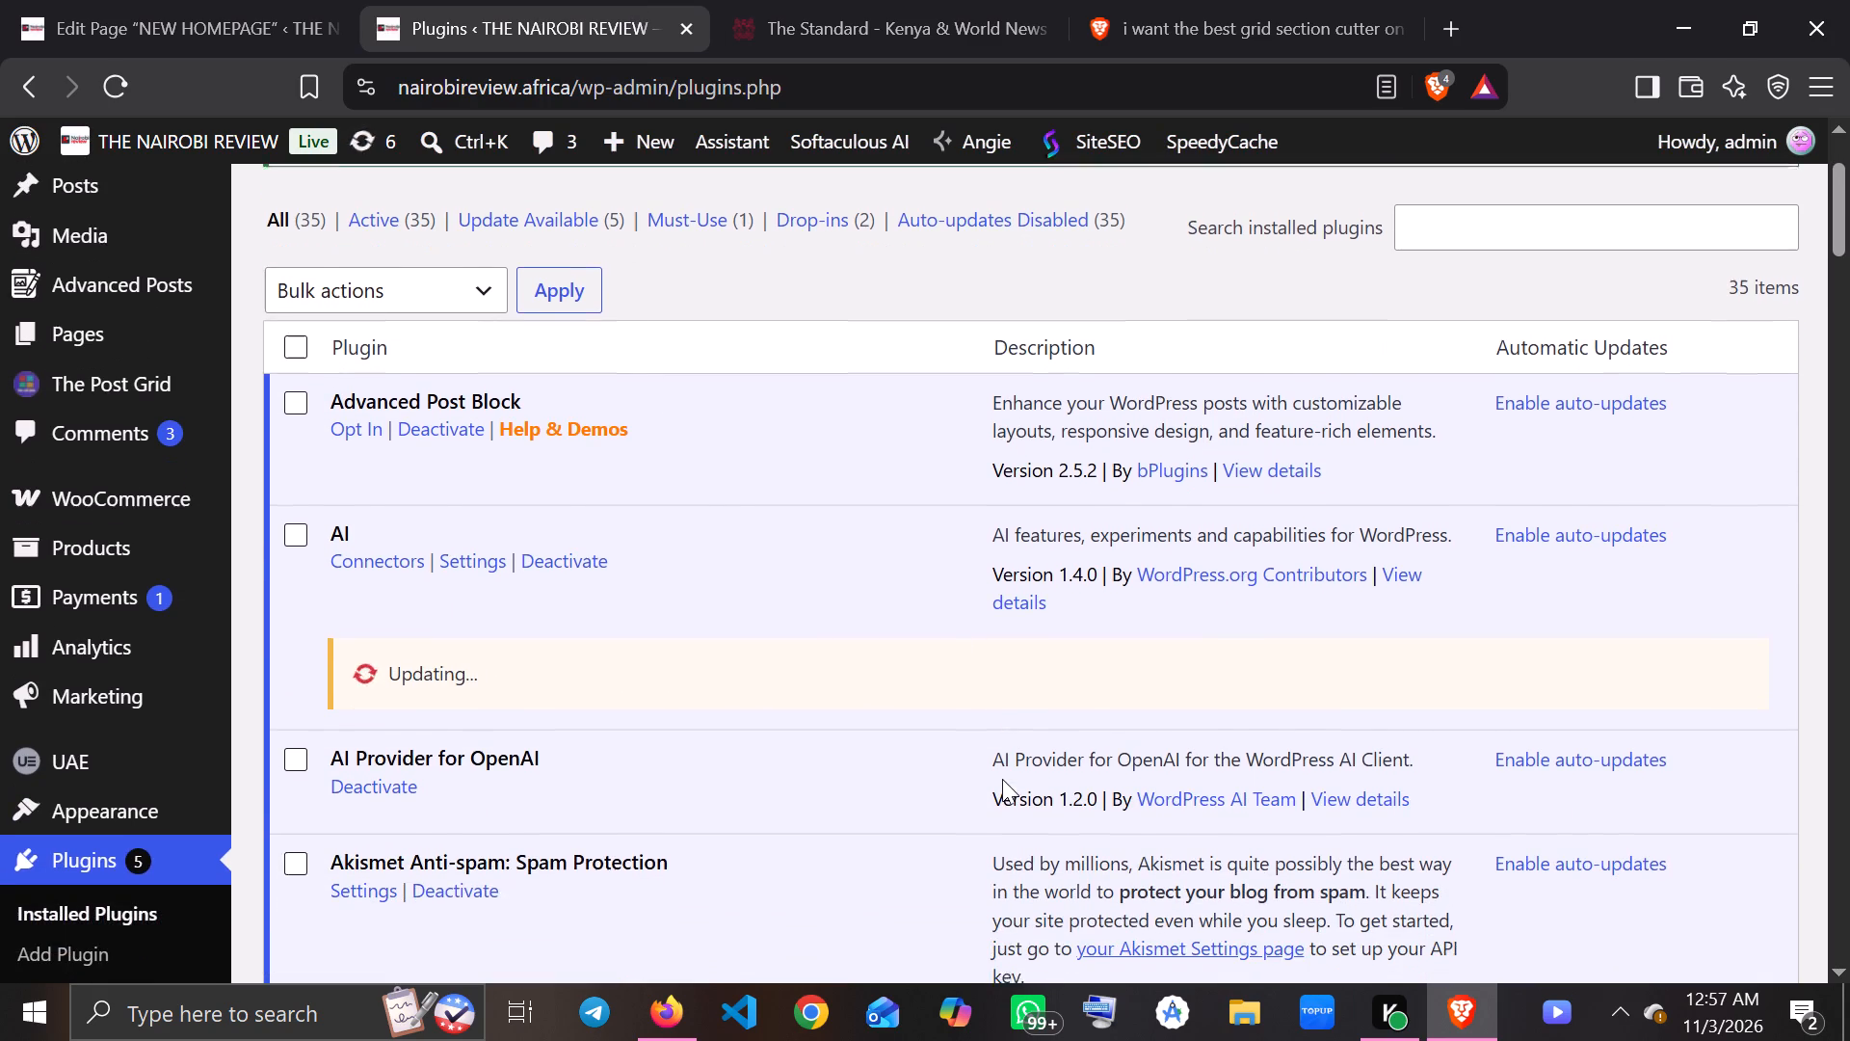
pyautogui.scroll(-4, 1002, 779)
pyautogui.scroll(-2, 954, 621)
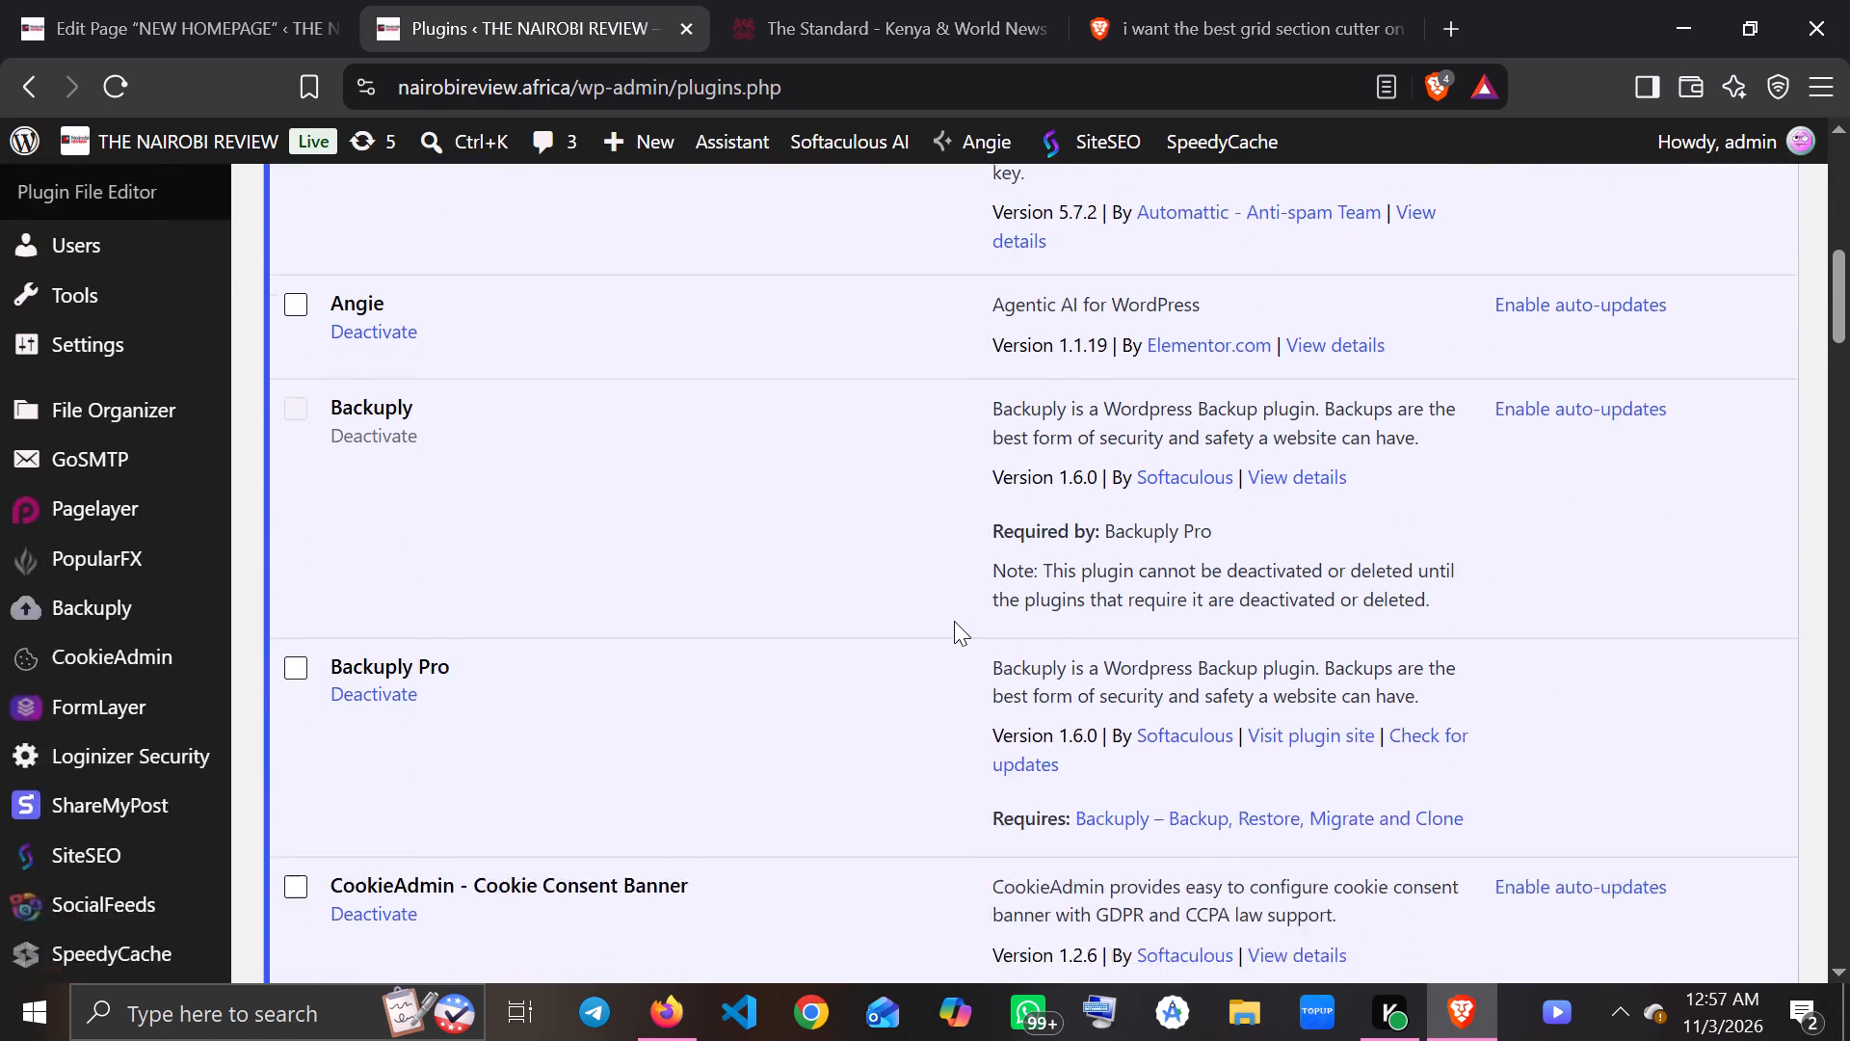
pyautogui.scroll(-4, 954, 621)
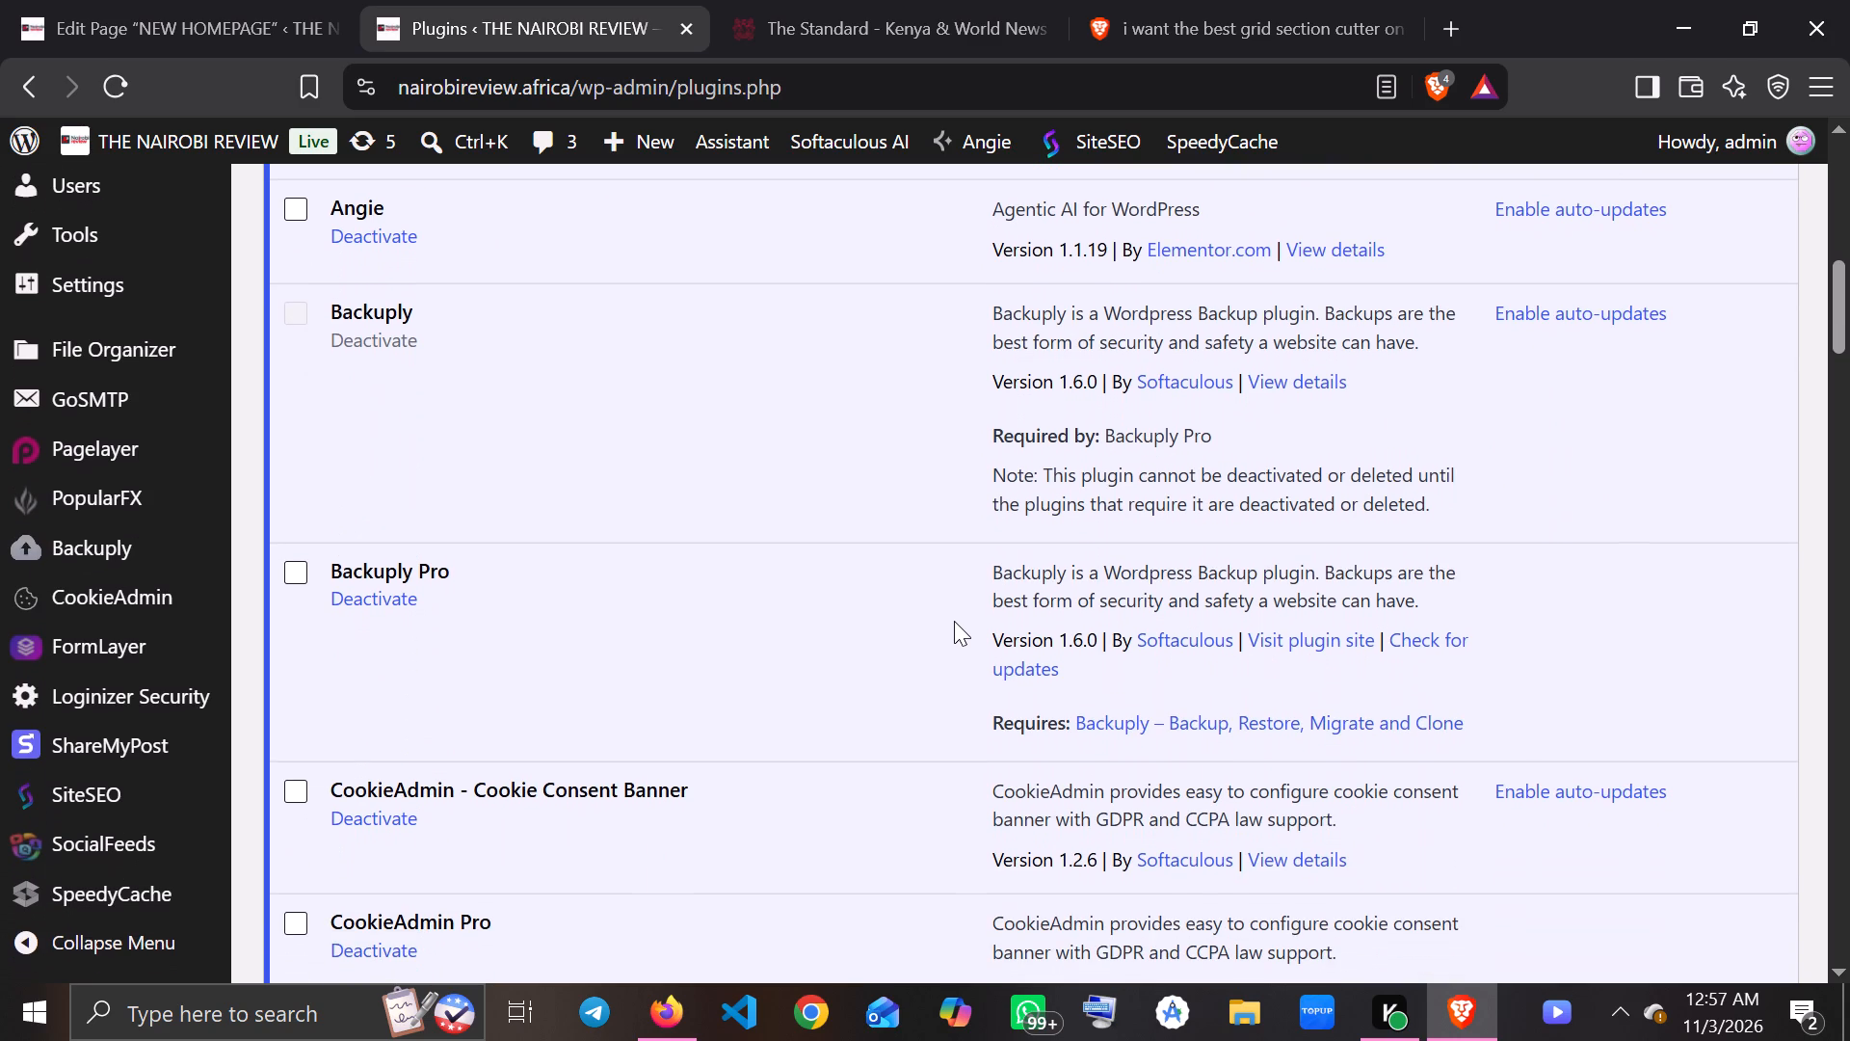
pyautogui.scroll(-8, 954, 621)
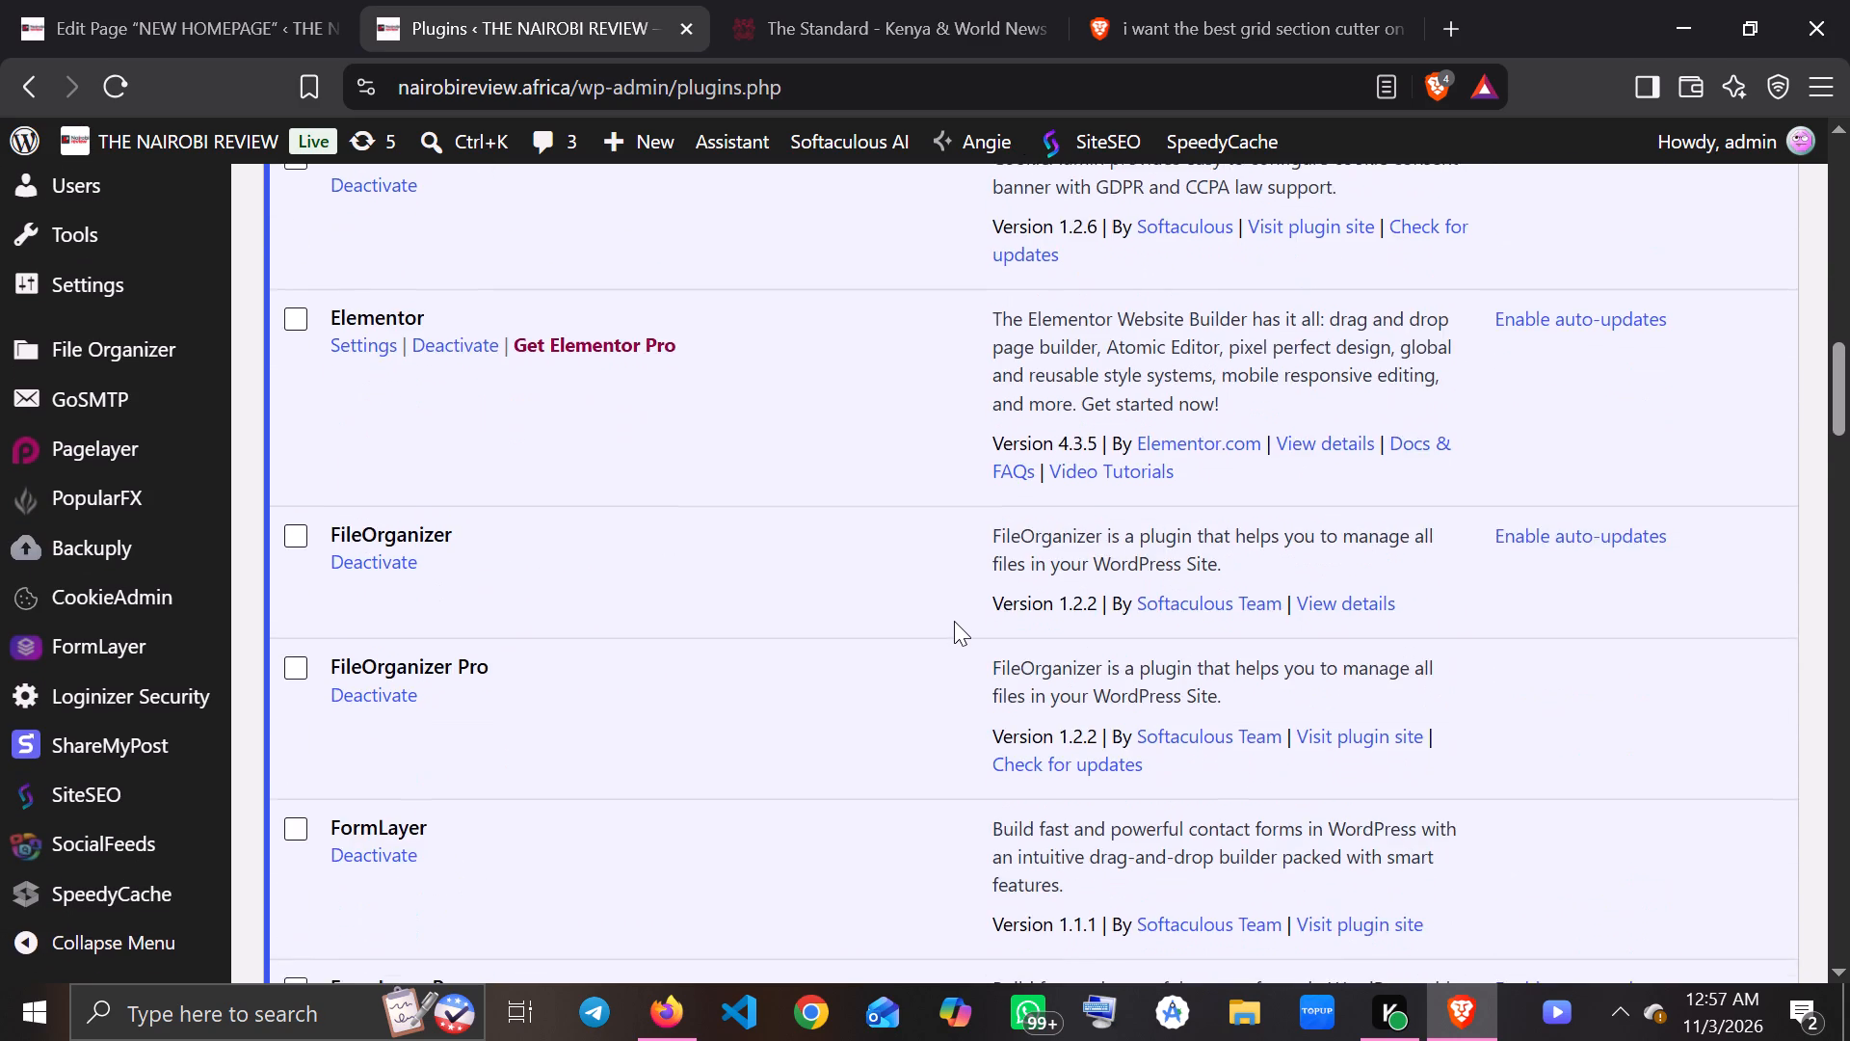
pyautogui.scroll(-3, 954, 621)
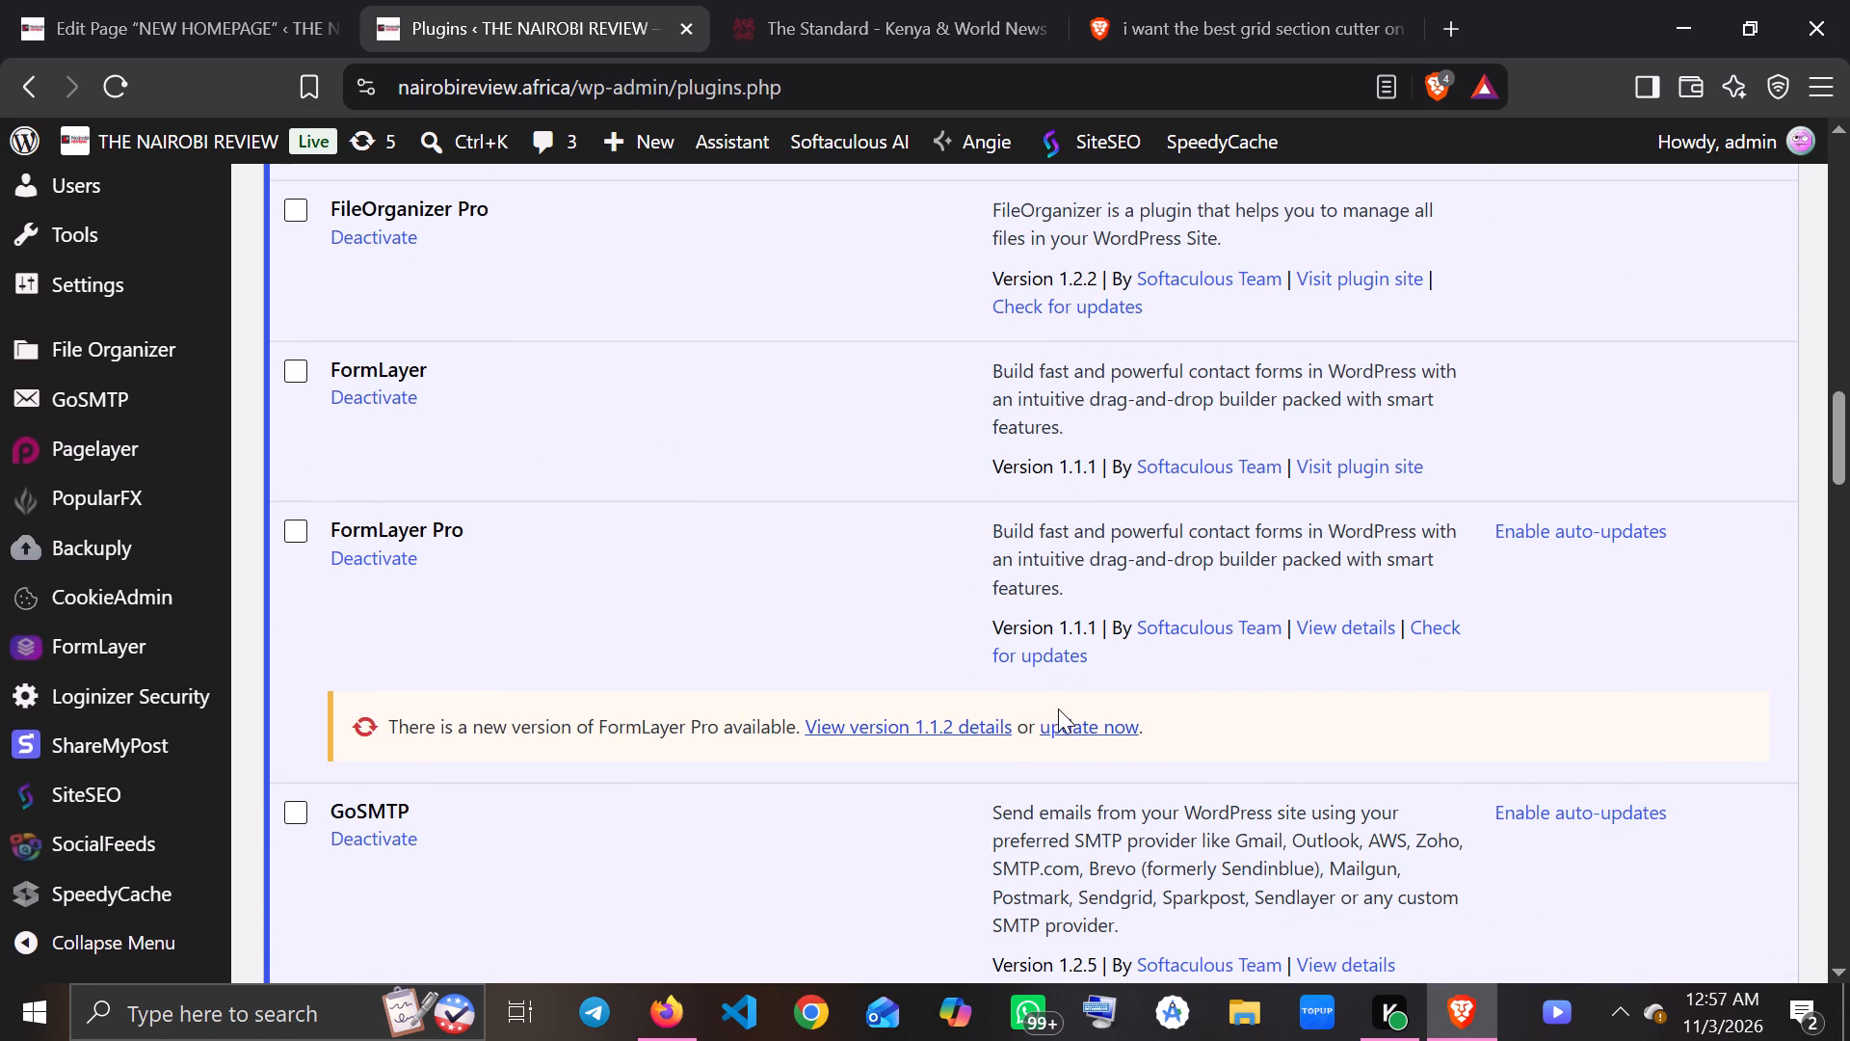
pyautogui.click(1070, 722)
# Update the Loginizer Pro plugin to version 2.1.3.
pyautogui.scroll(-3, 1070, 722)
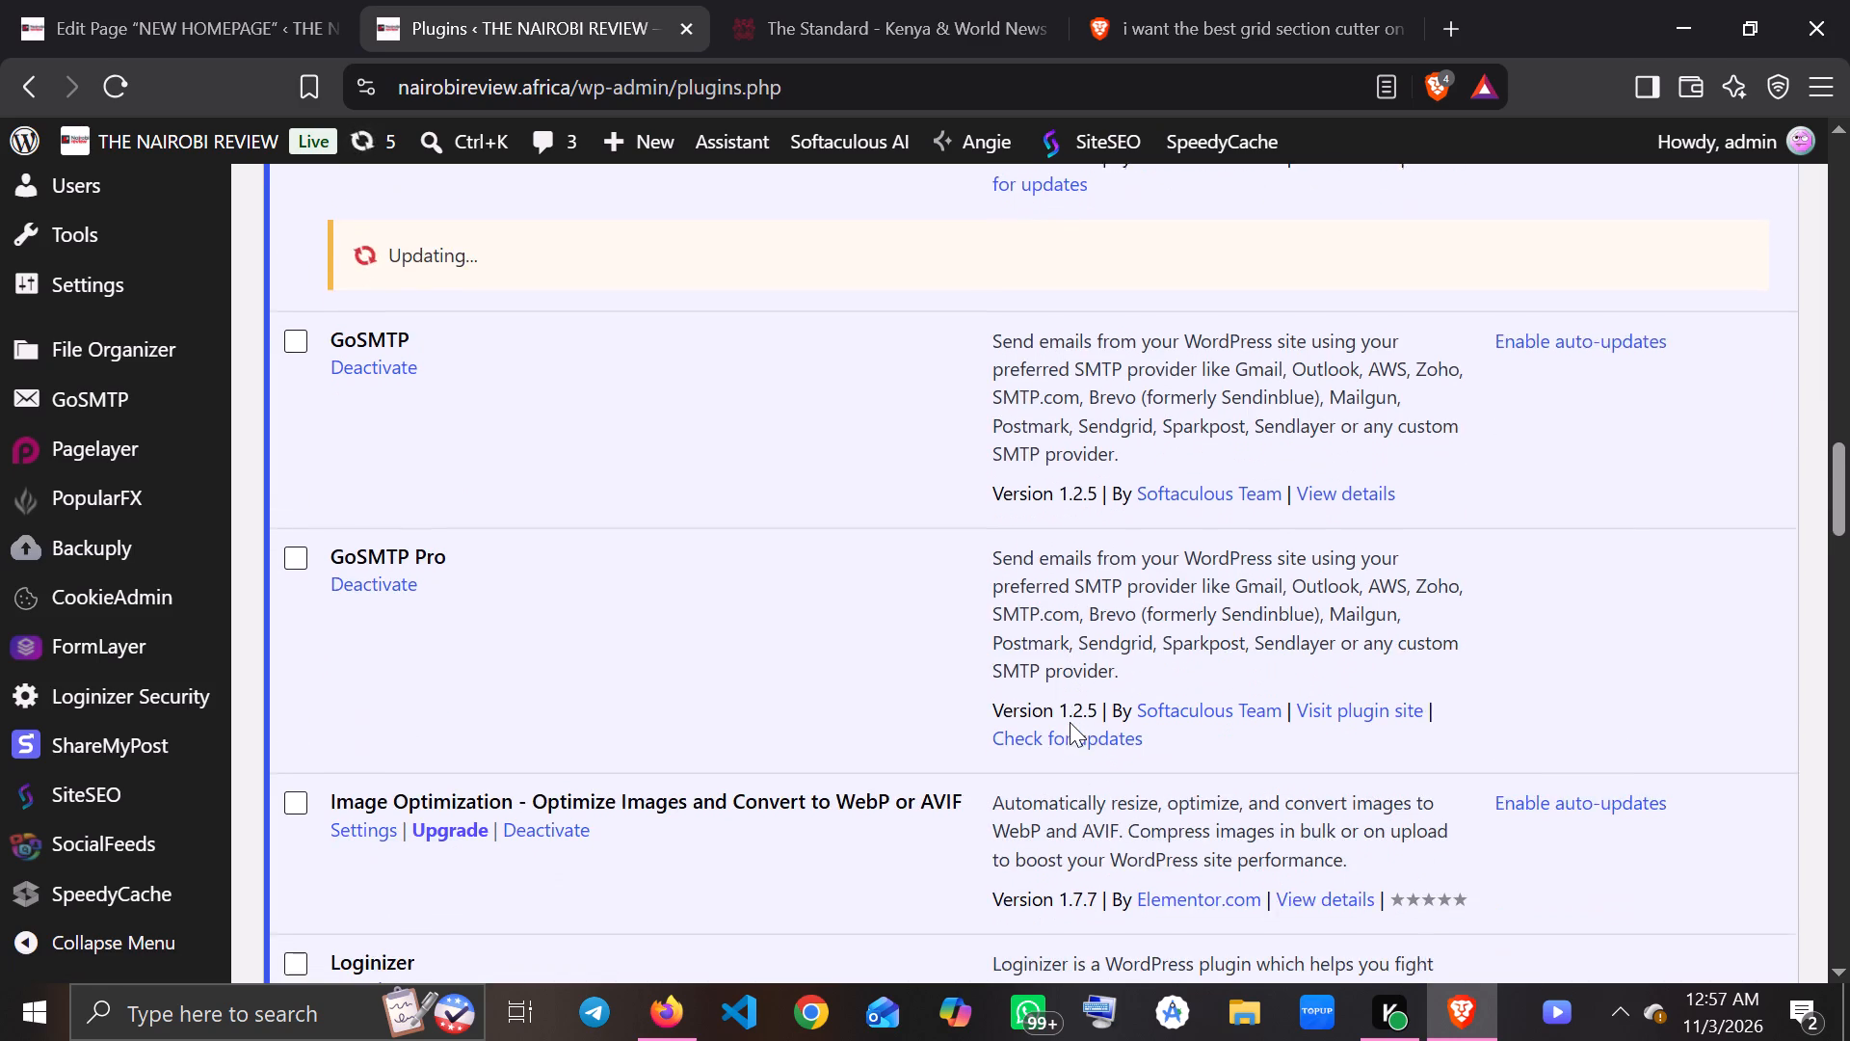
pyautogui.scroll(-7, 1070, 722)
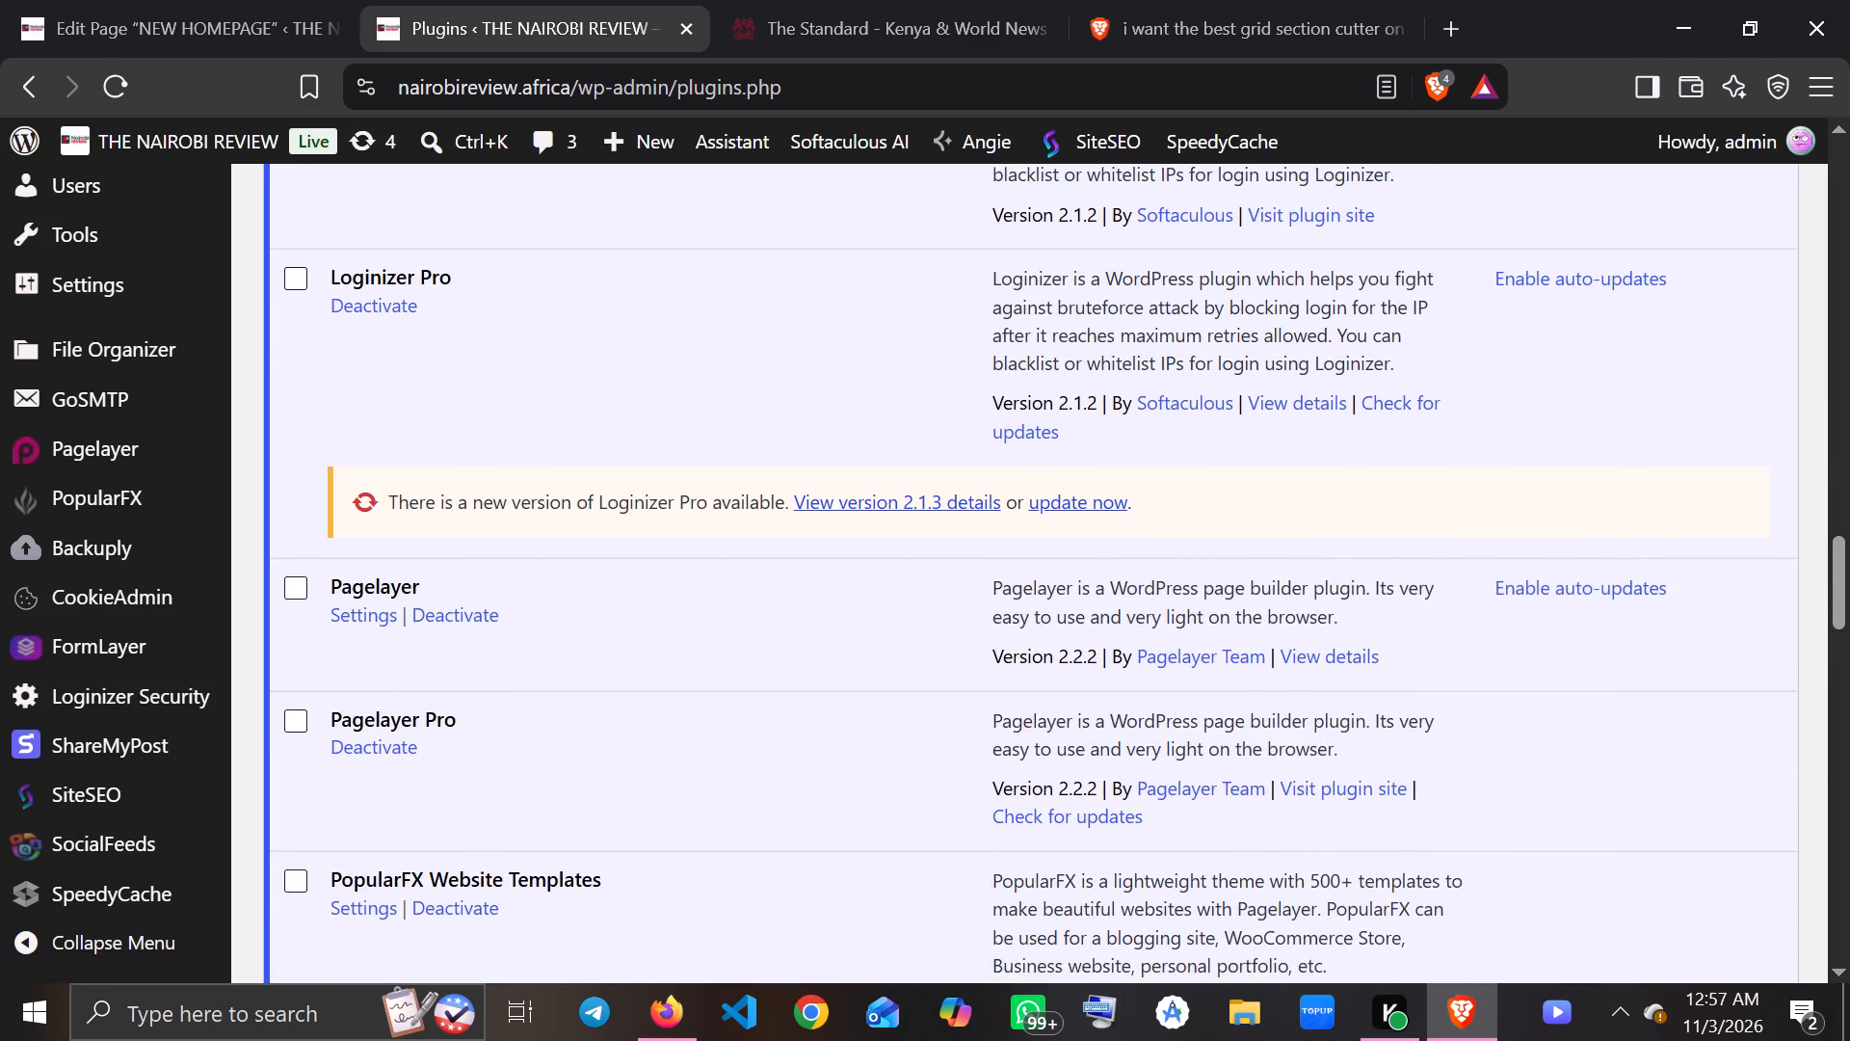
pyautogui.scroll(-1, 1070, 722)
pyautogui.click(1074, 439)
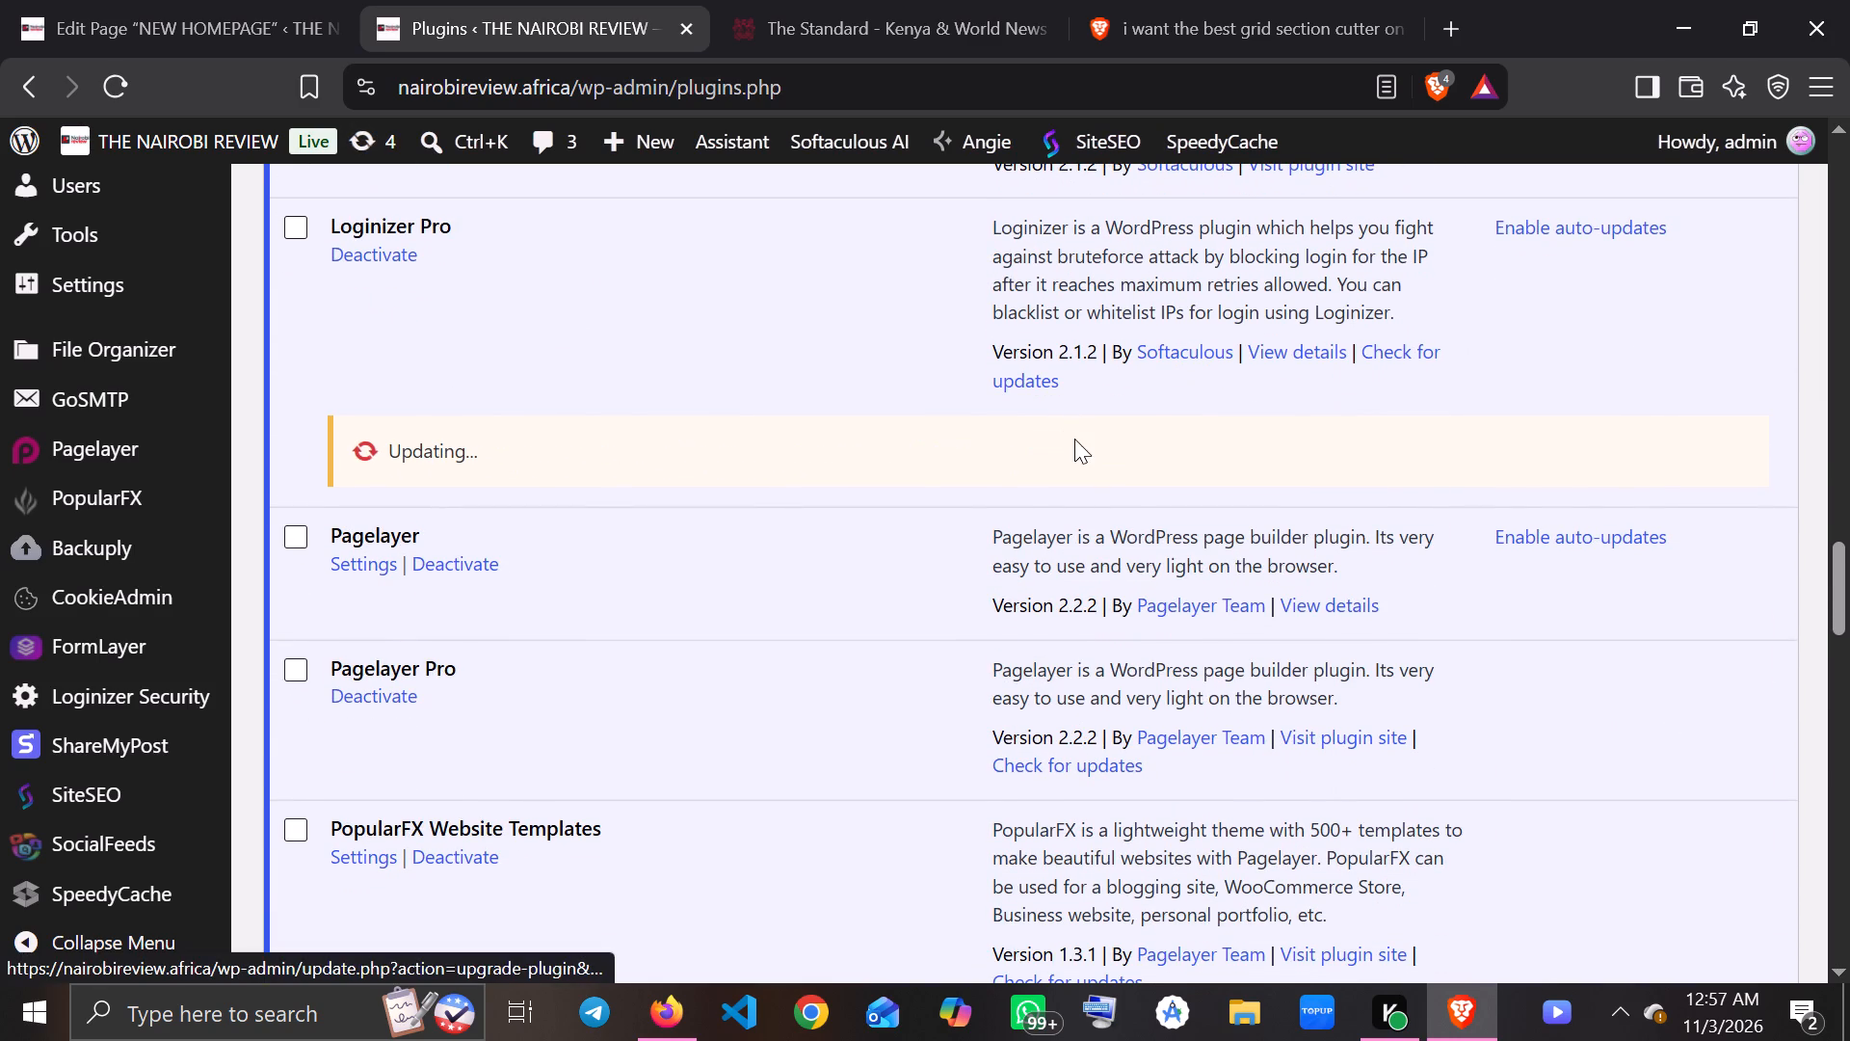
# Update The Post Grid plugin to version 7.9.8.
pyautogui.scroll(-2, 1074, 439)
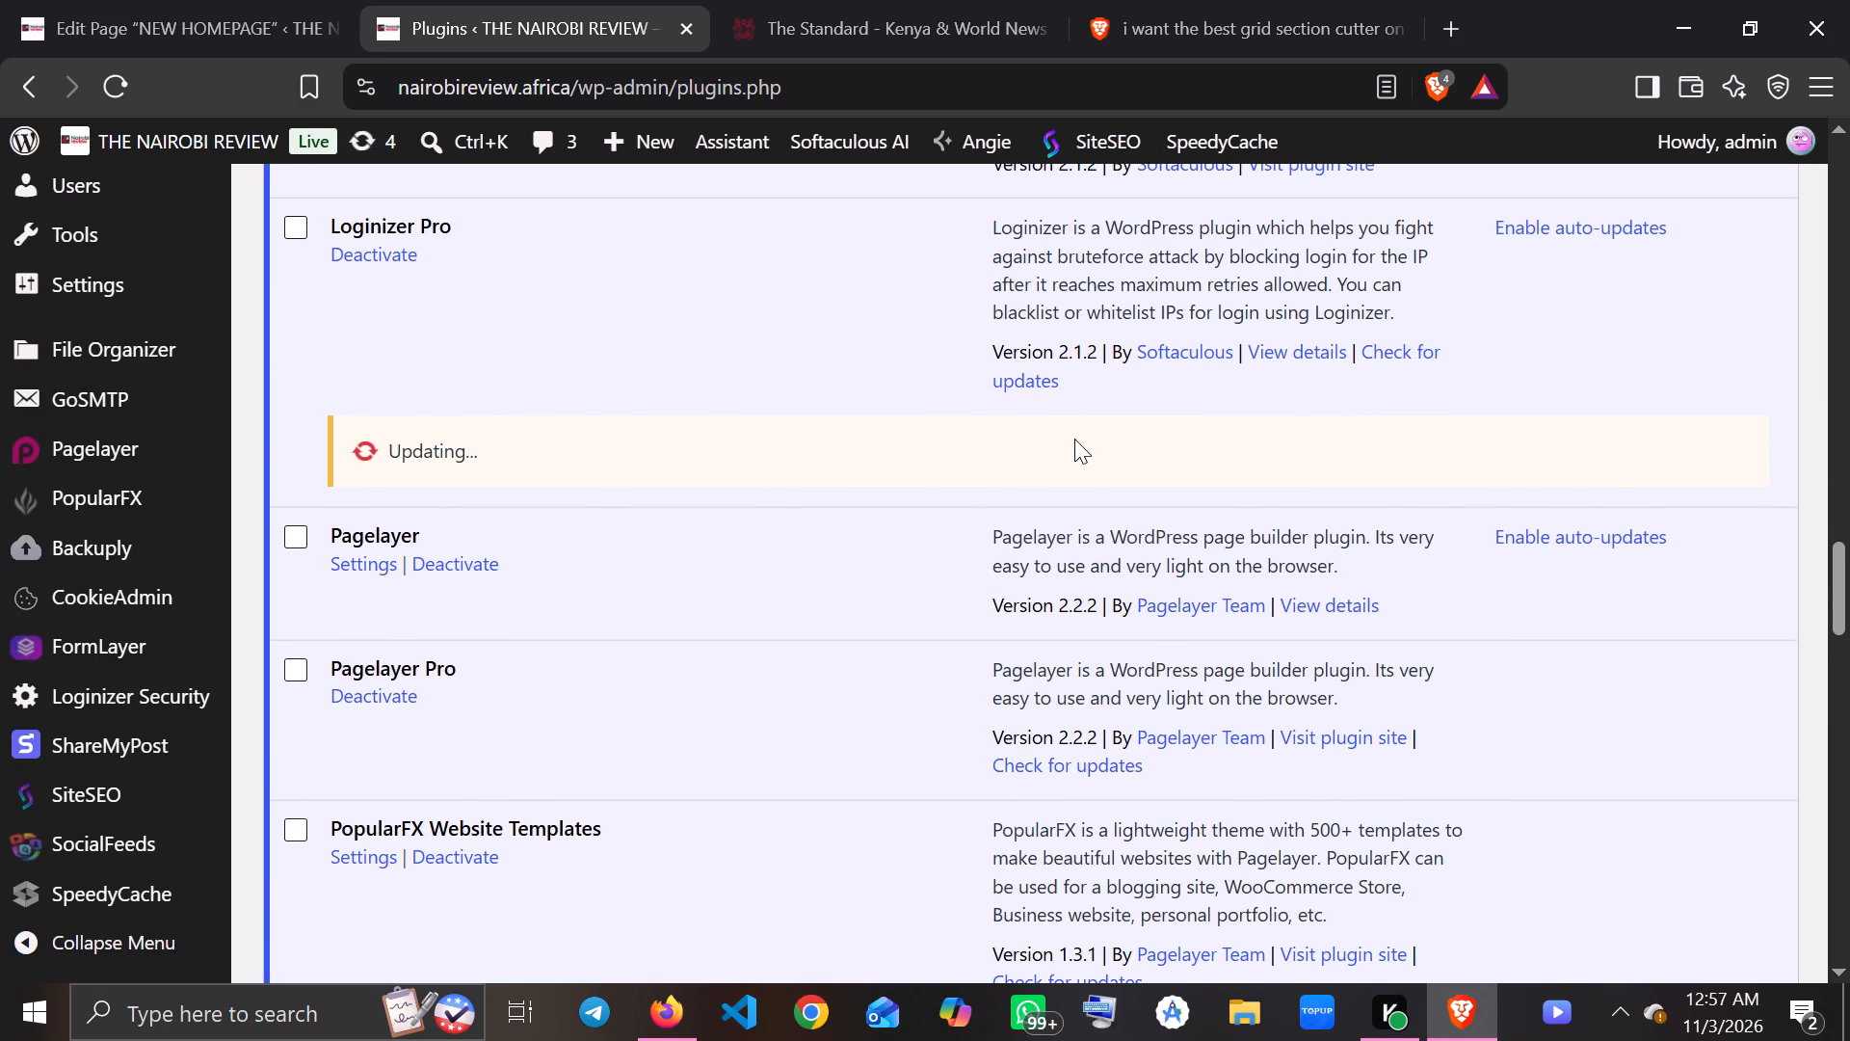
pyautogui.scroll(-6, 1074, 439)
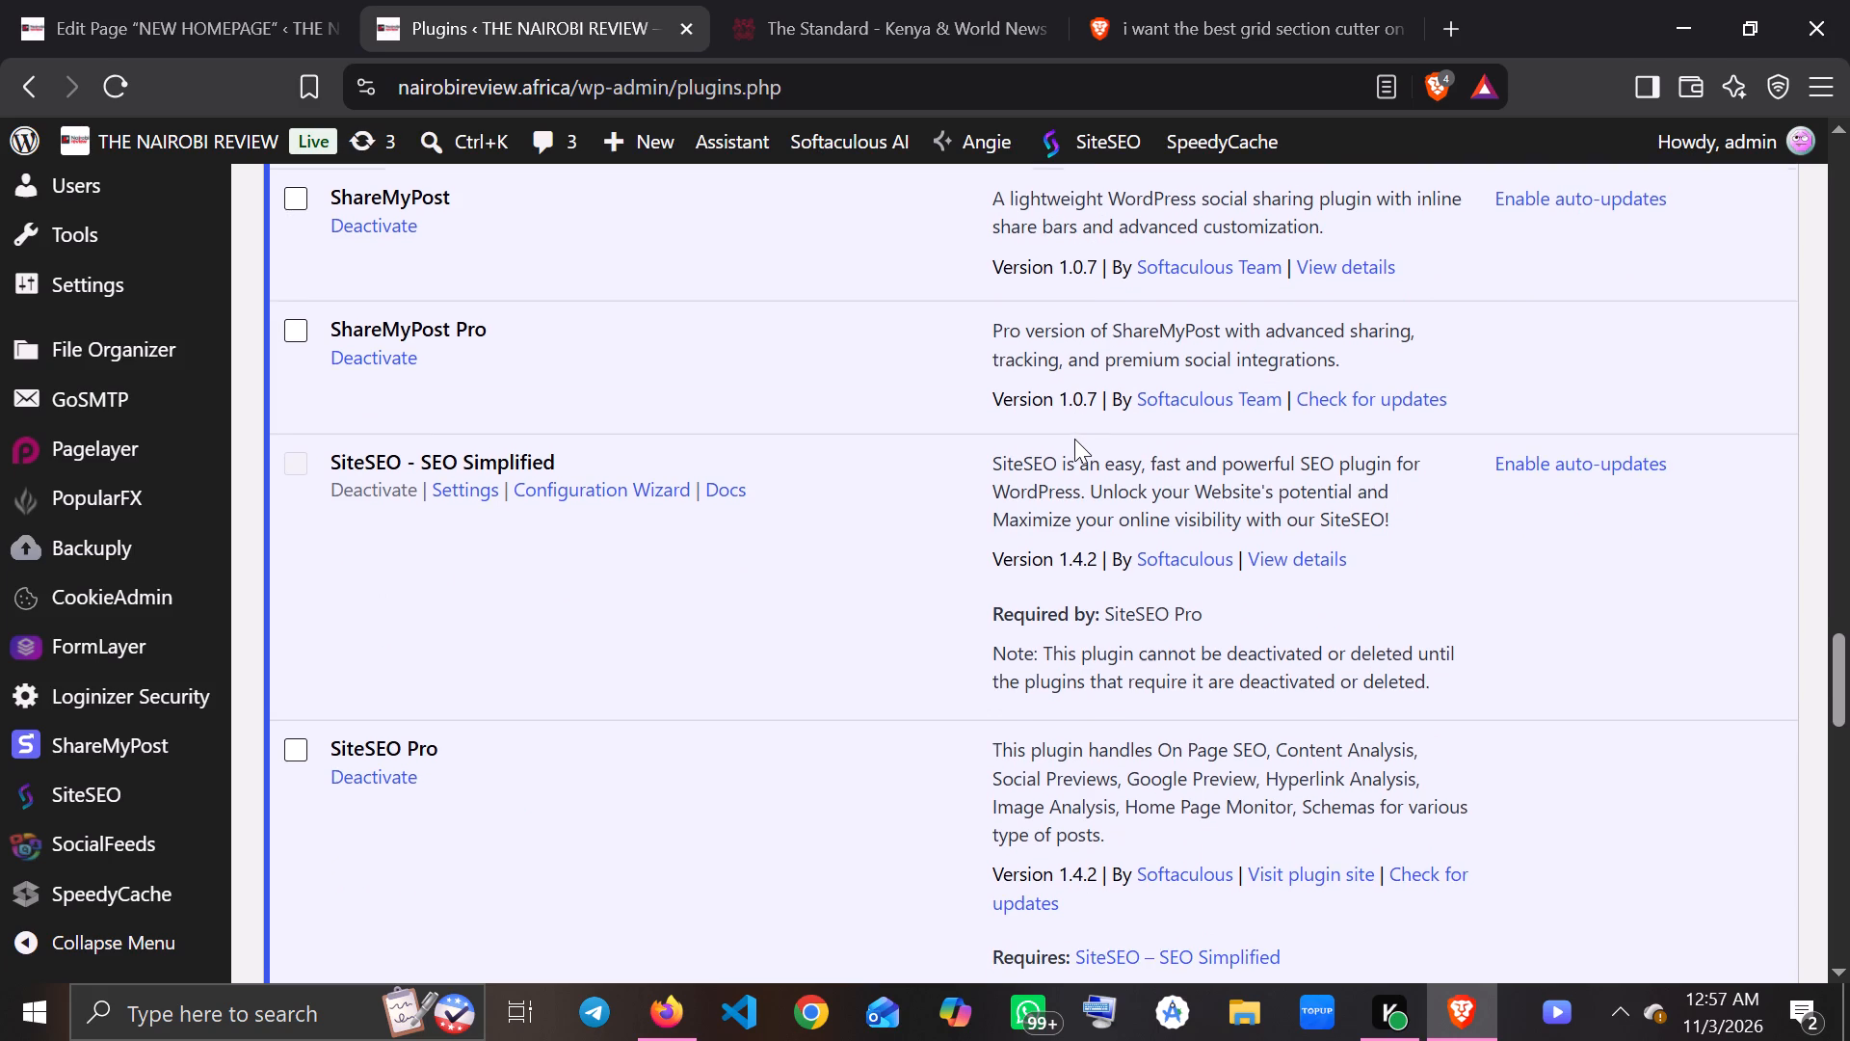
pyautogui.scroll(-2, 1074, 439)
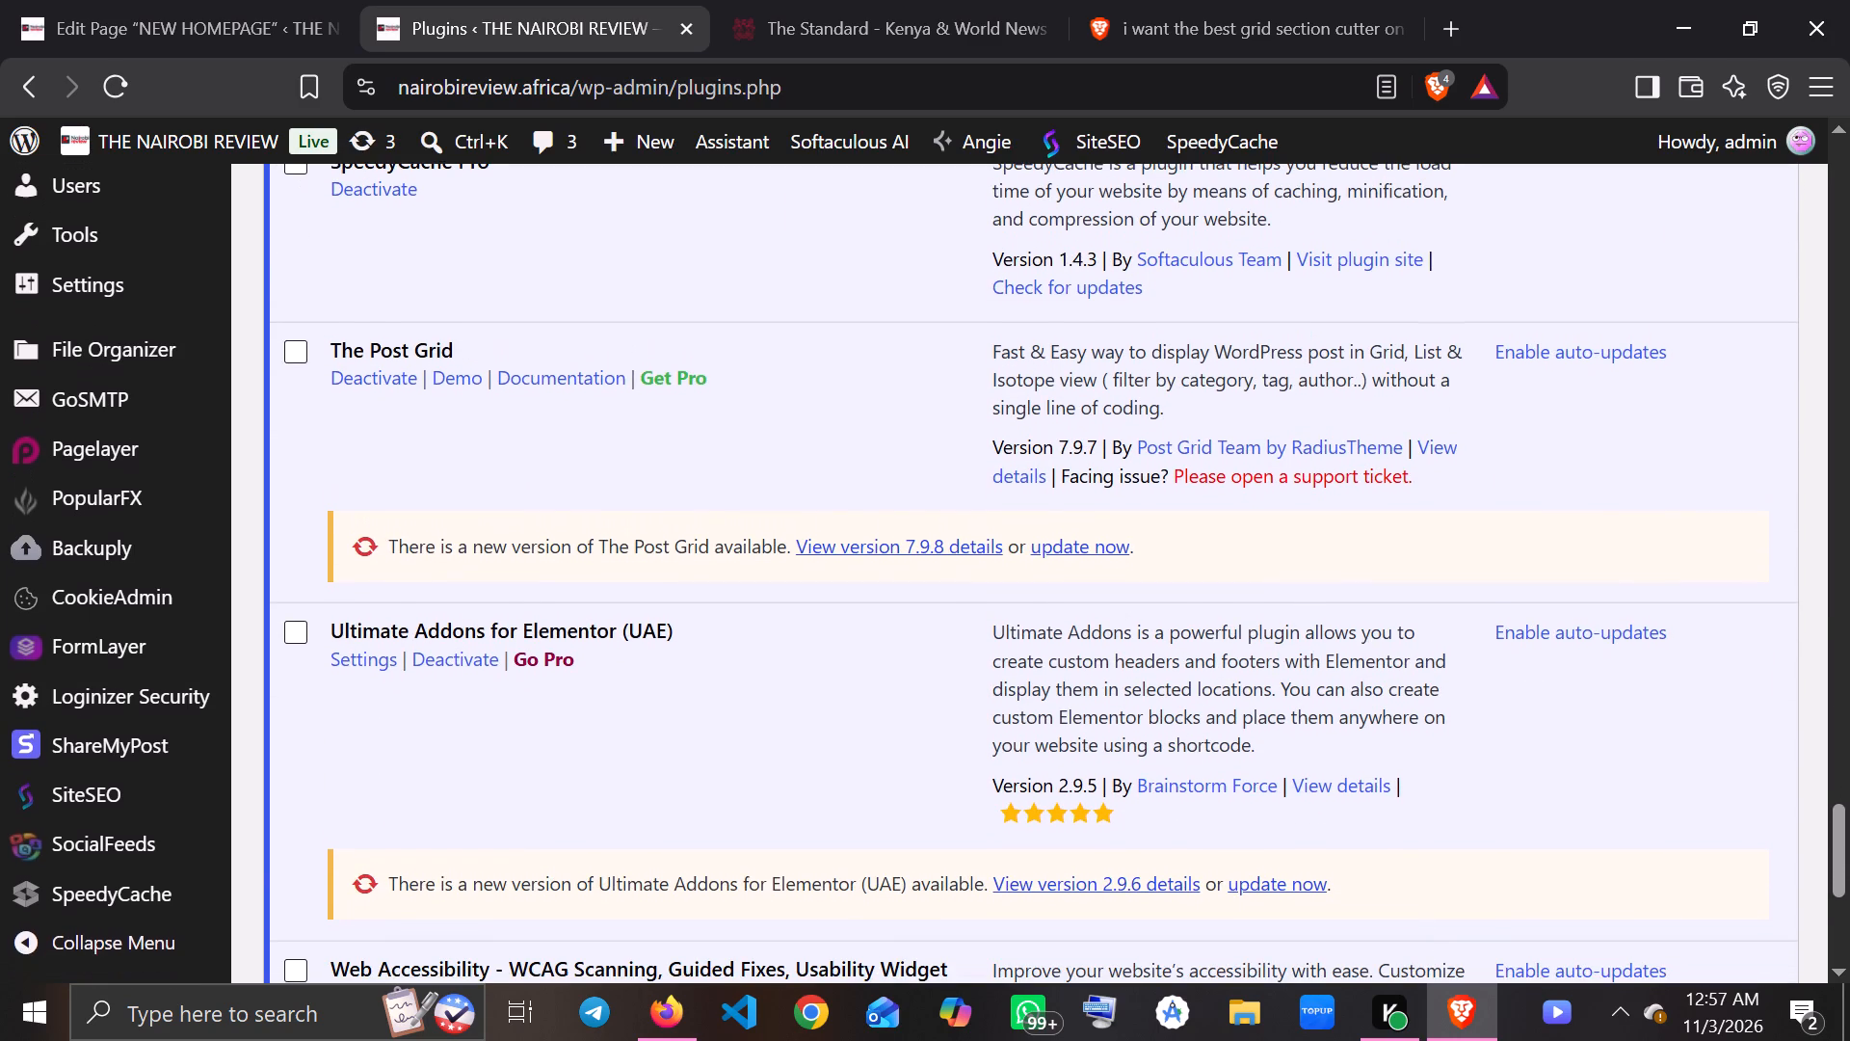
pyautogui.click(1070, 547)
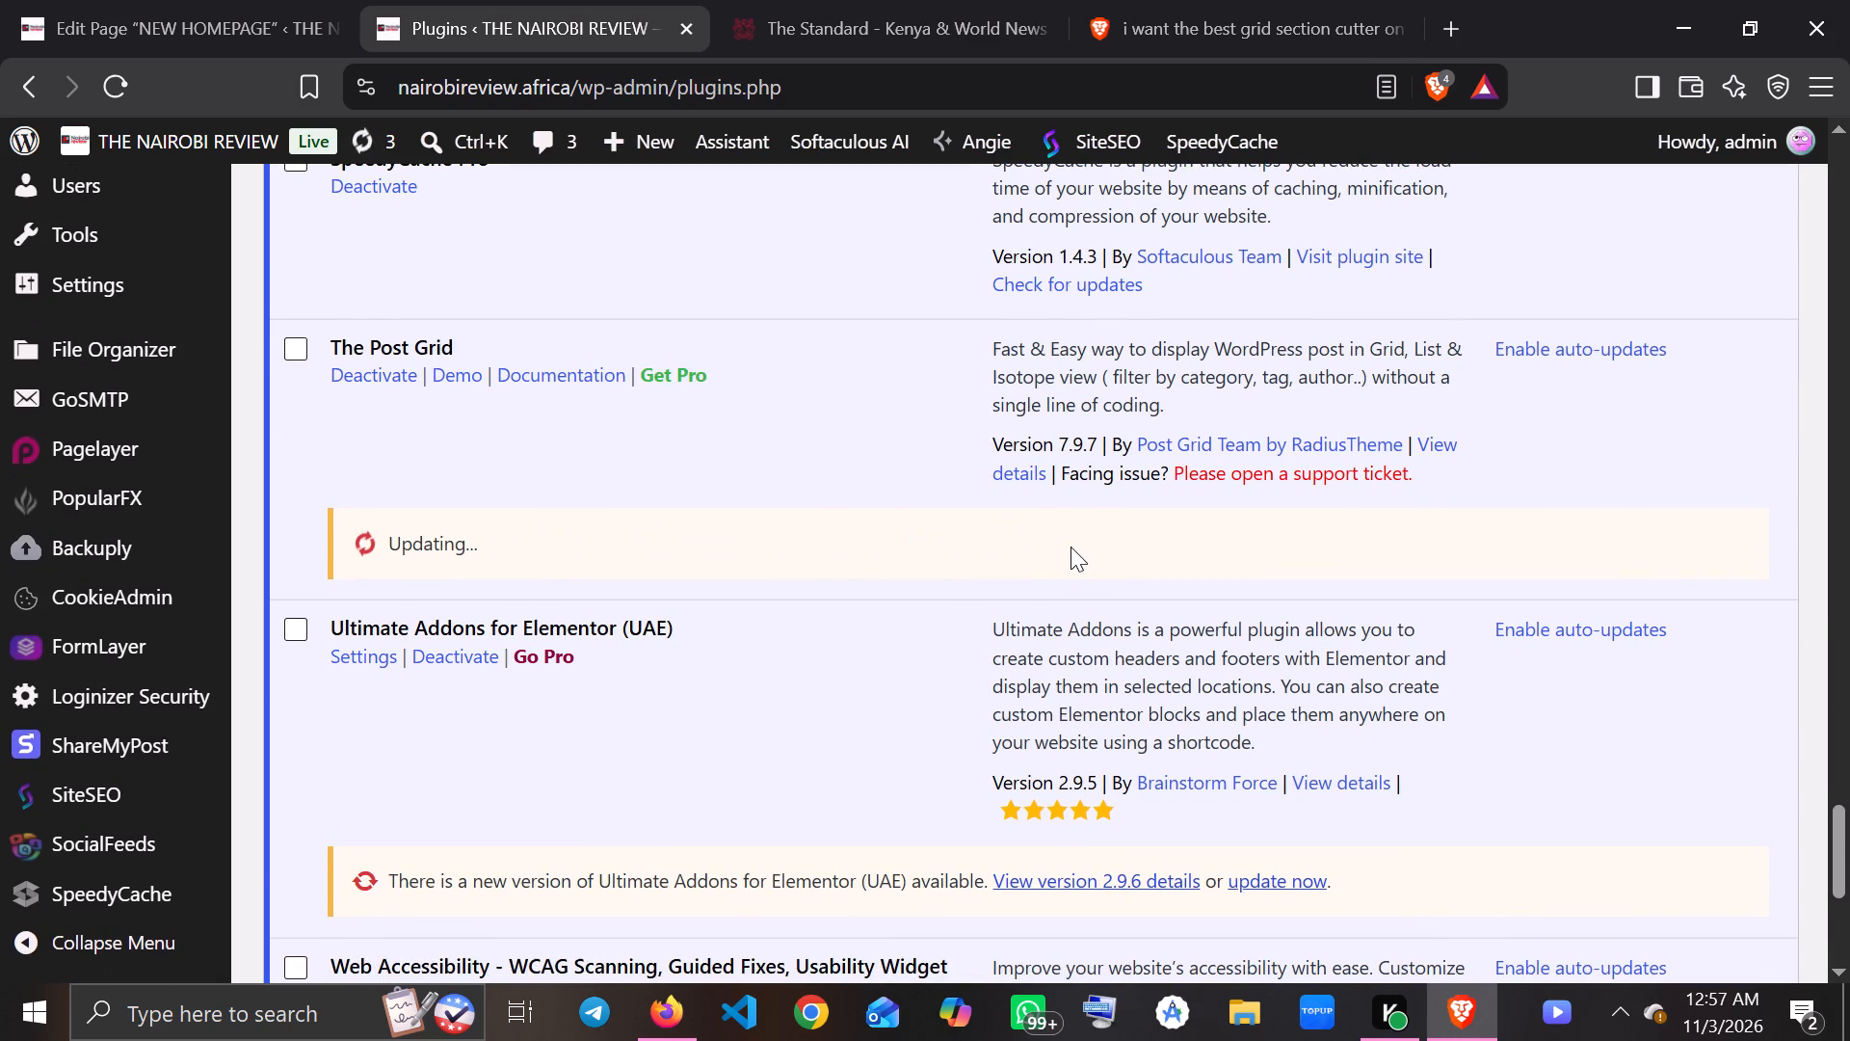
# Update the Ultimate Addons for Elementor (UAE) plugin to version 2.9.6.
pyautogui.scroll(-3, 1070, 547)
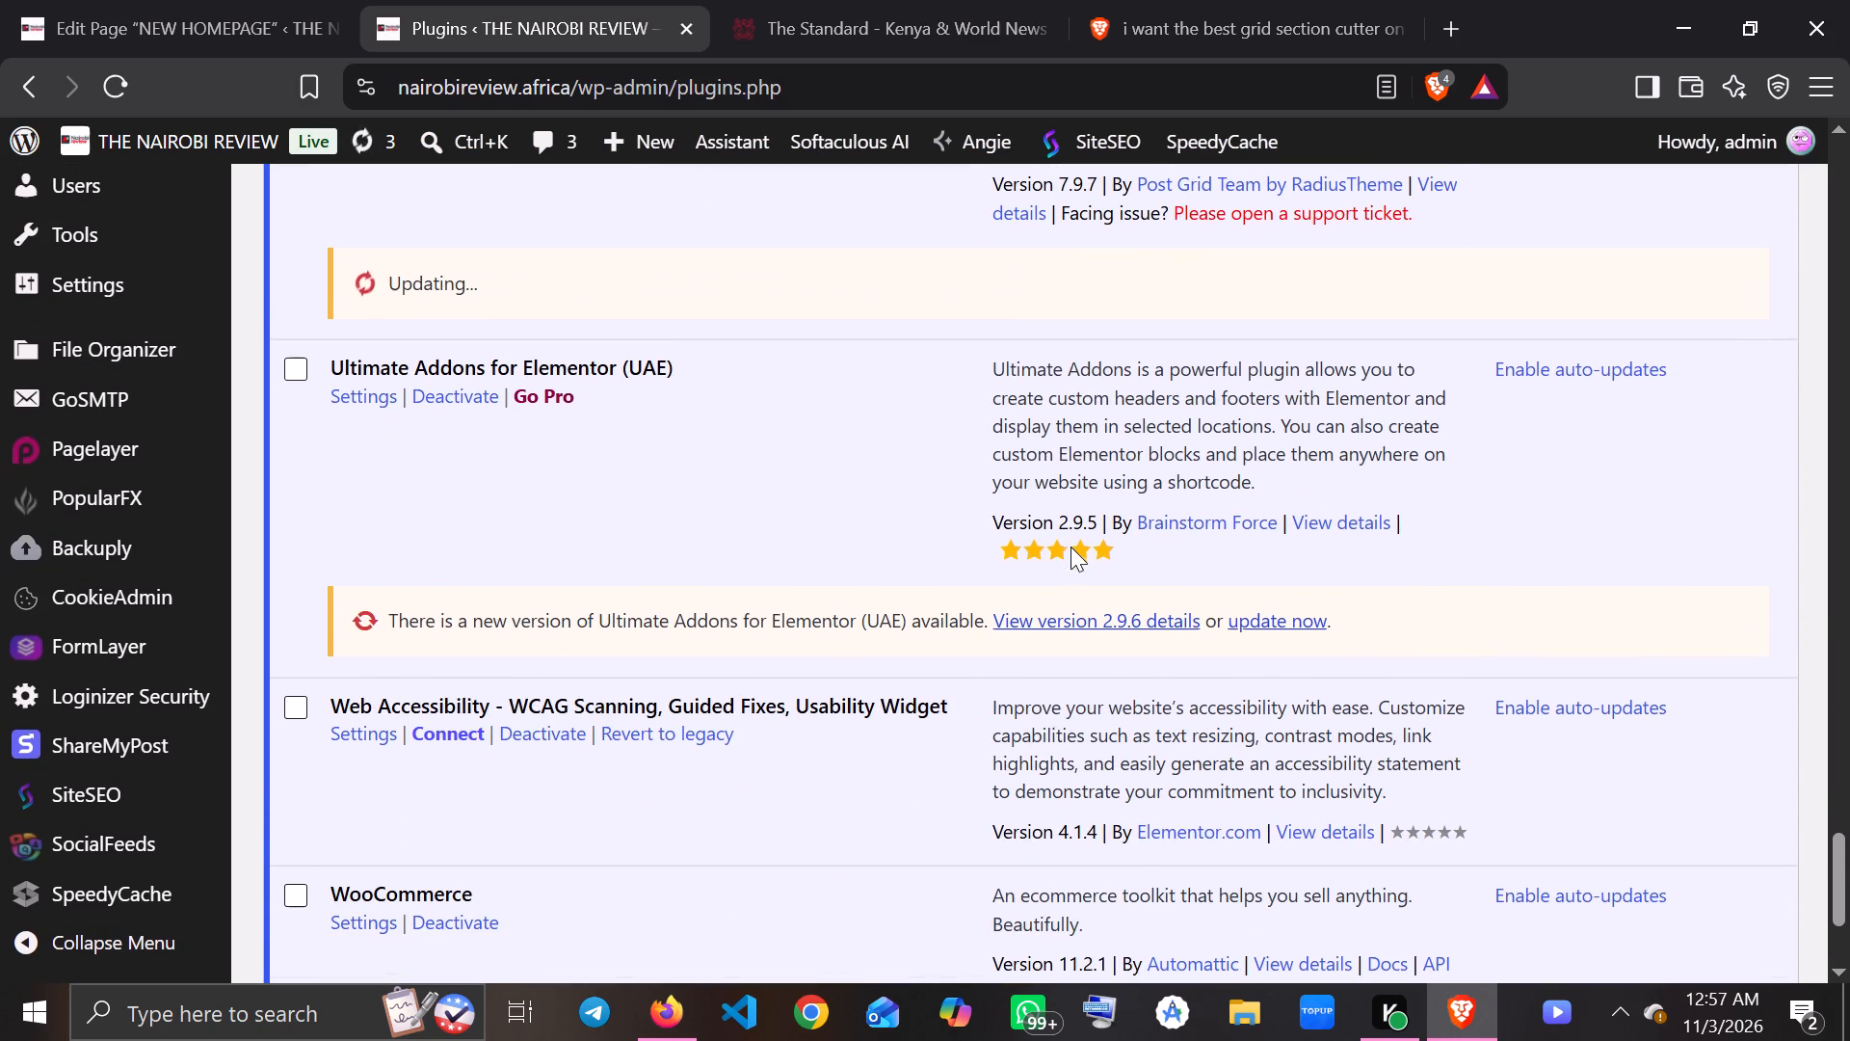
pyautogui.click(1294, 613)
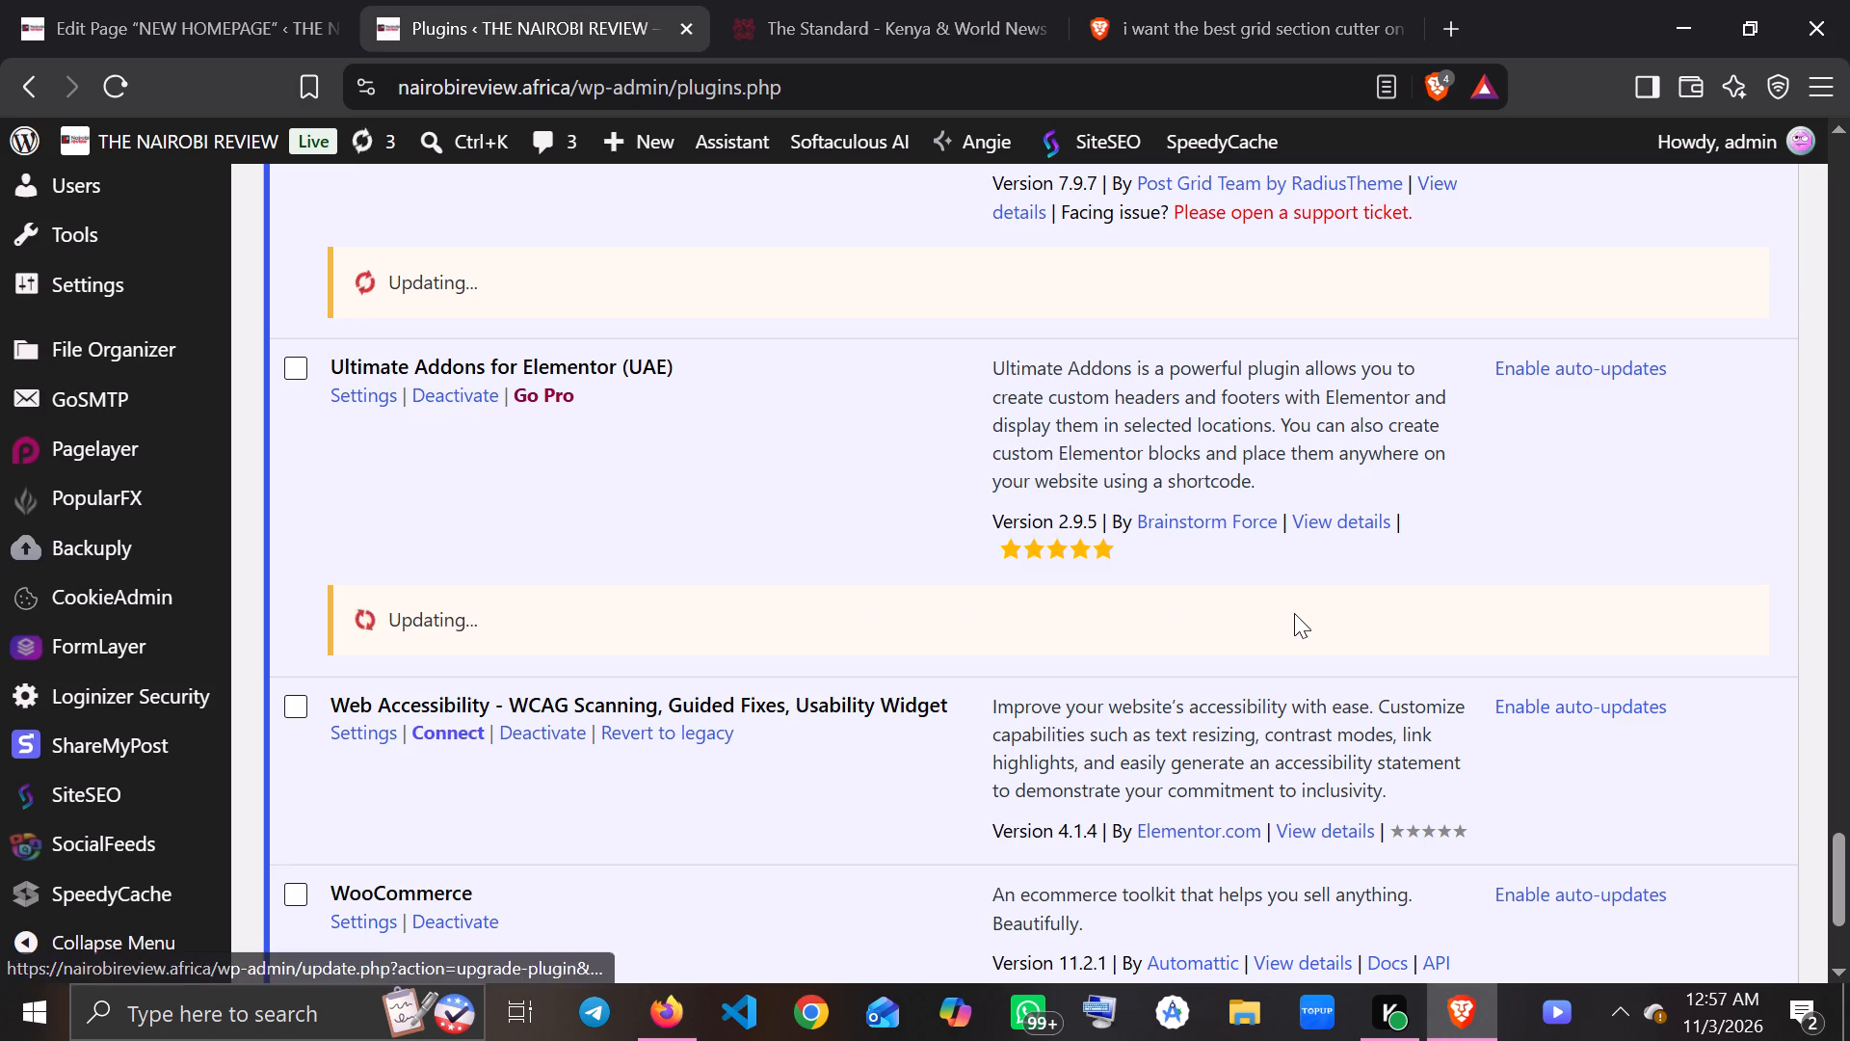
# Return to the top of the installed plugins list and open the page for adding a new plugin.
pyautogui.scroll(-2, 1294, 613)
pyautogui.scroll(6, 1294, 654)
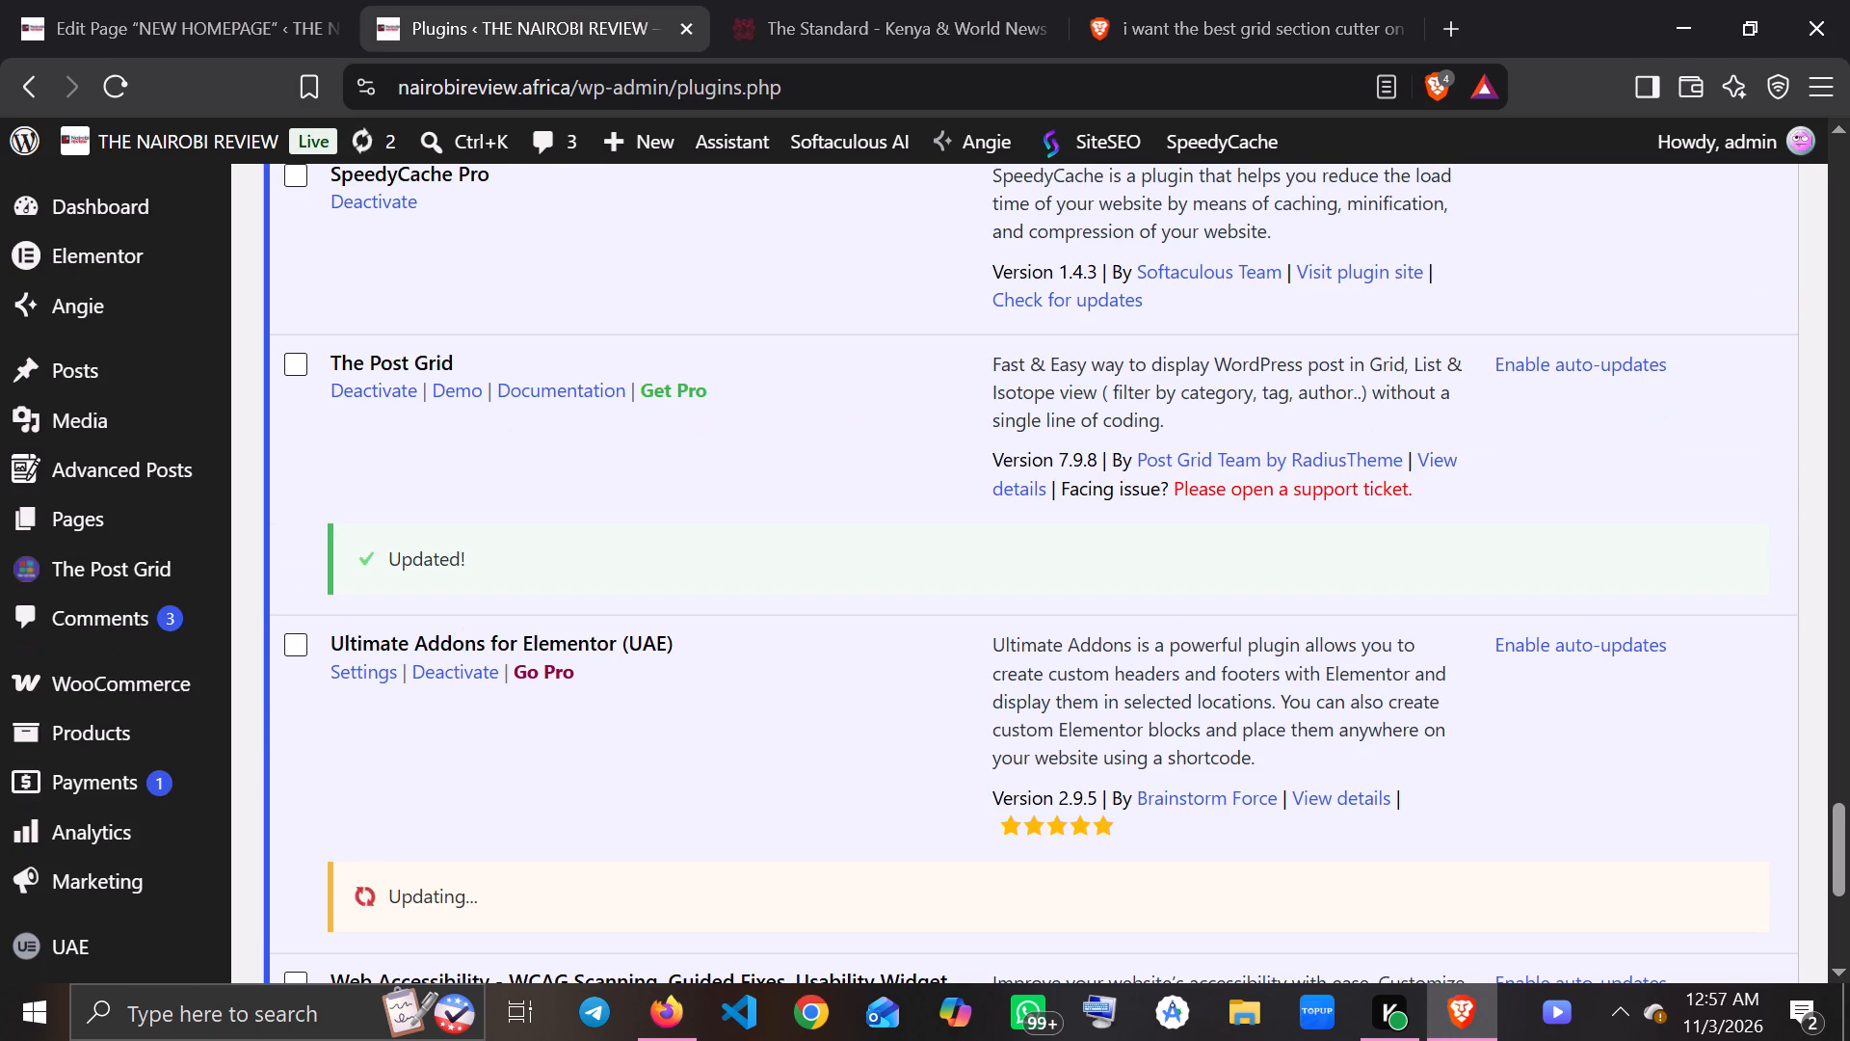
pyautogui.scroll(4, 1140, 520)
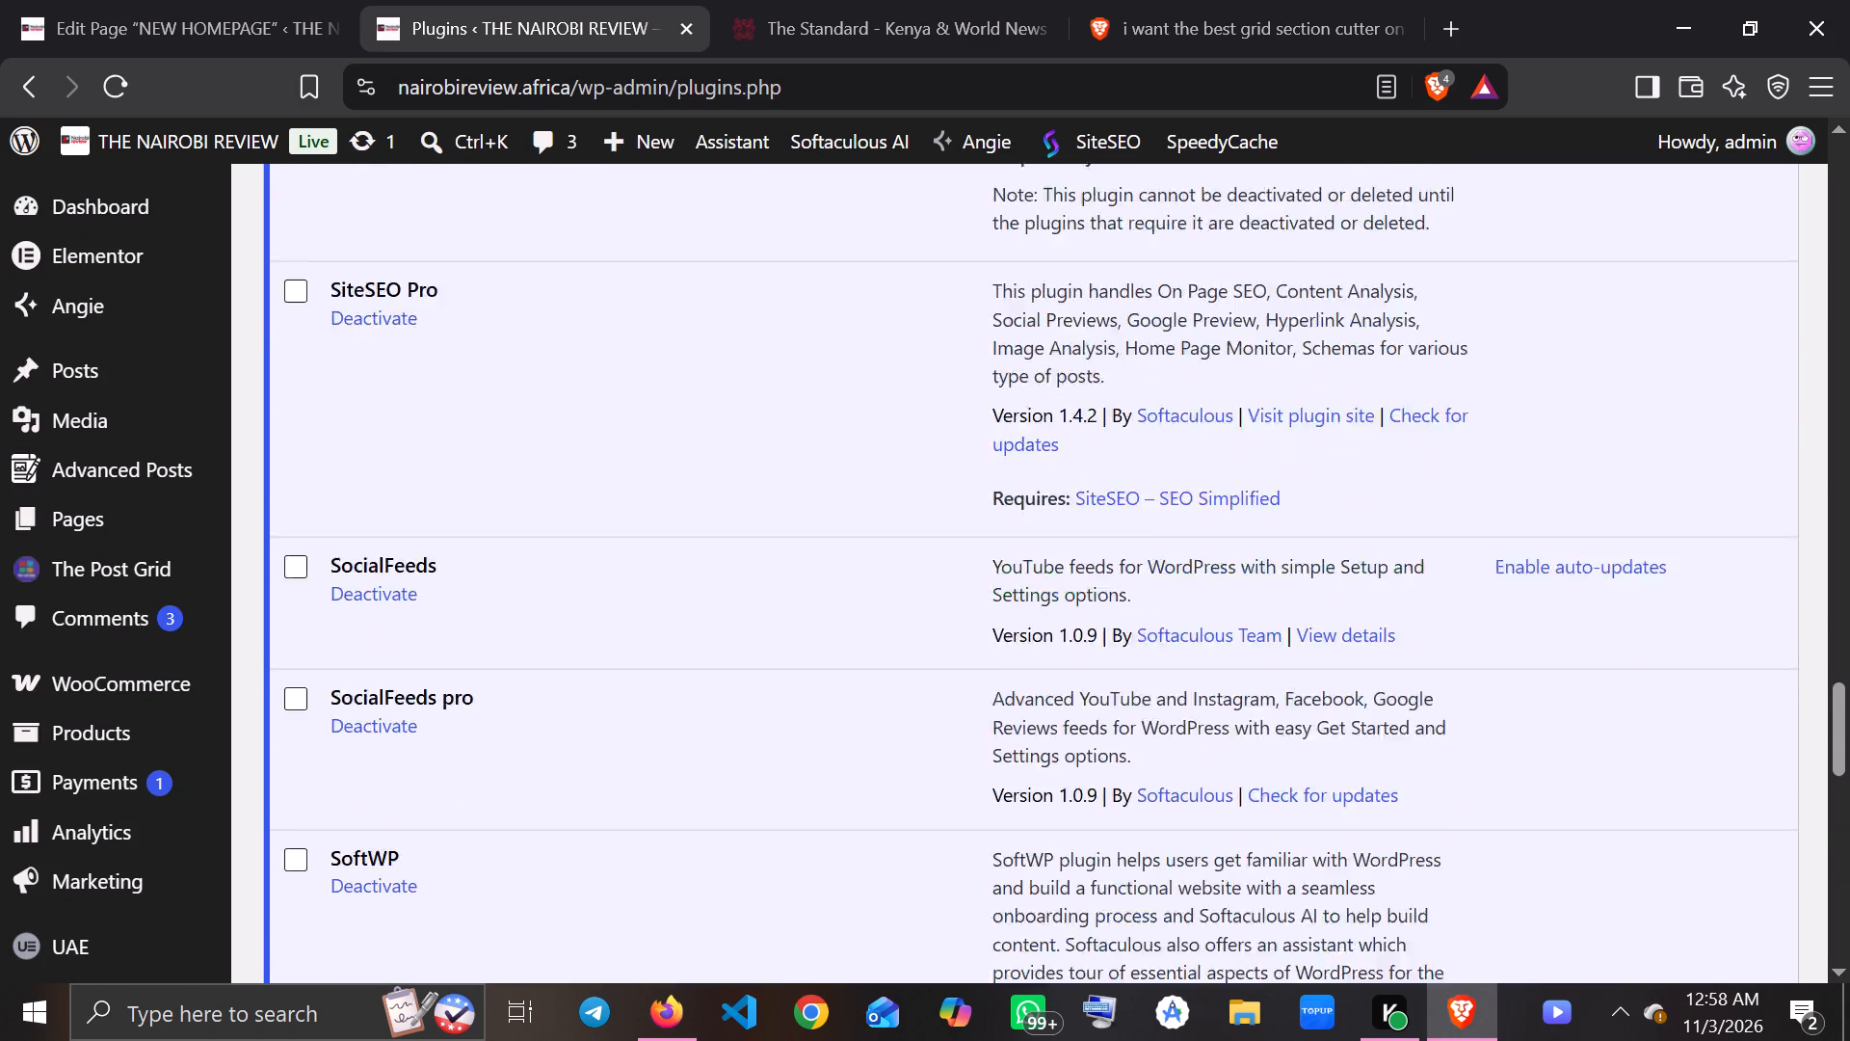
pyautogui.scroll(9, 1140, 520)
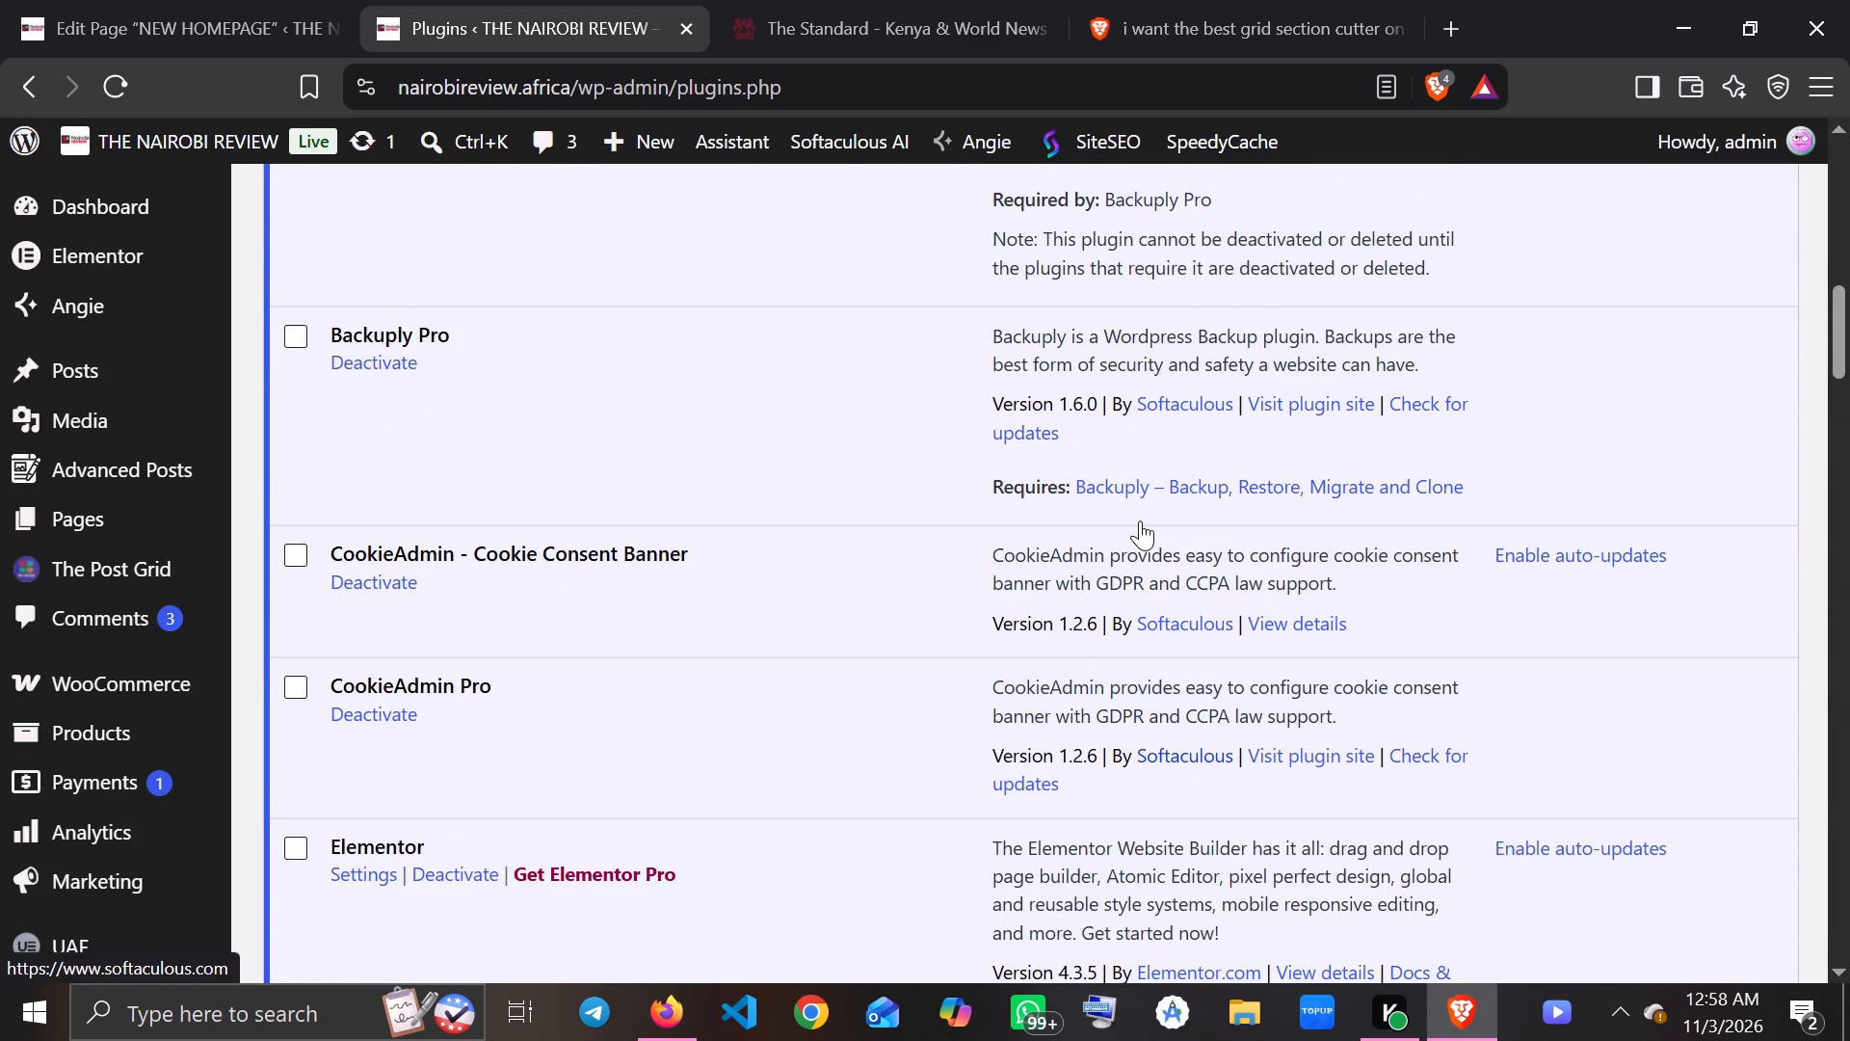
pyautogui.scroll(1, 1140, 520)
pyautogui.click(1140, 520)
pyautogui.scroll(4, 1140, 520)
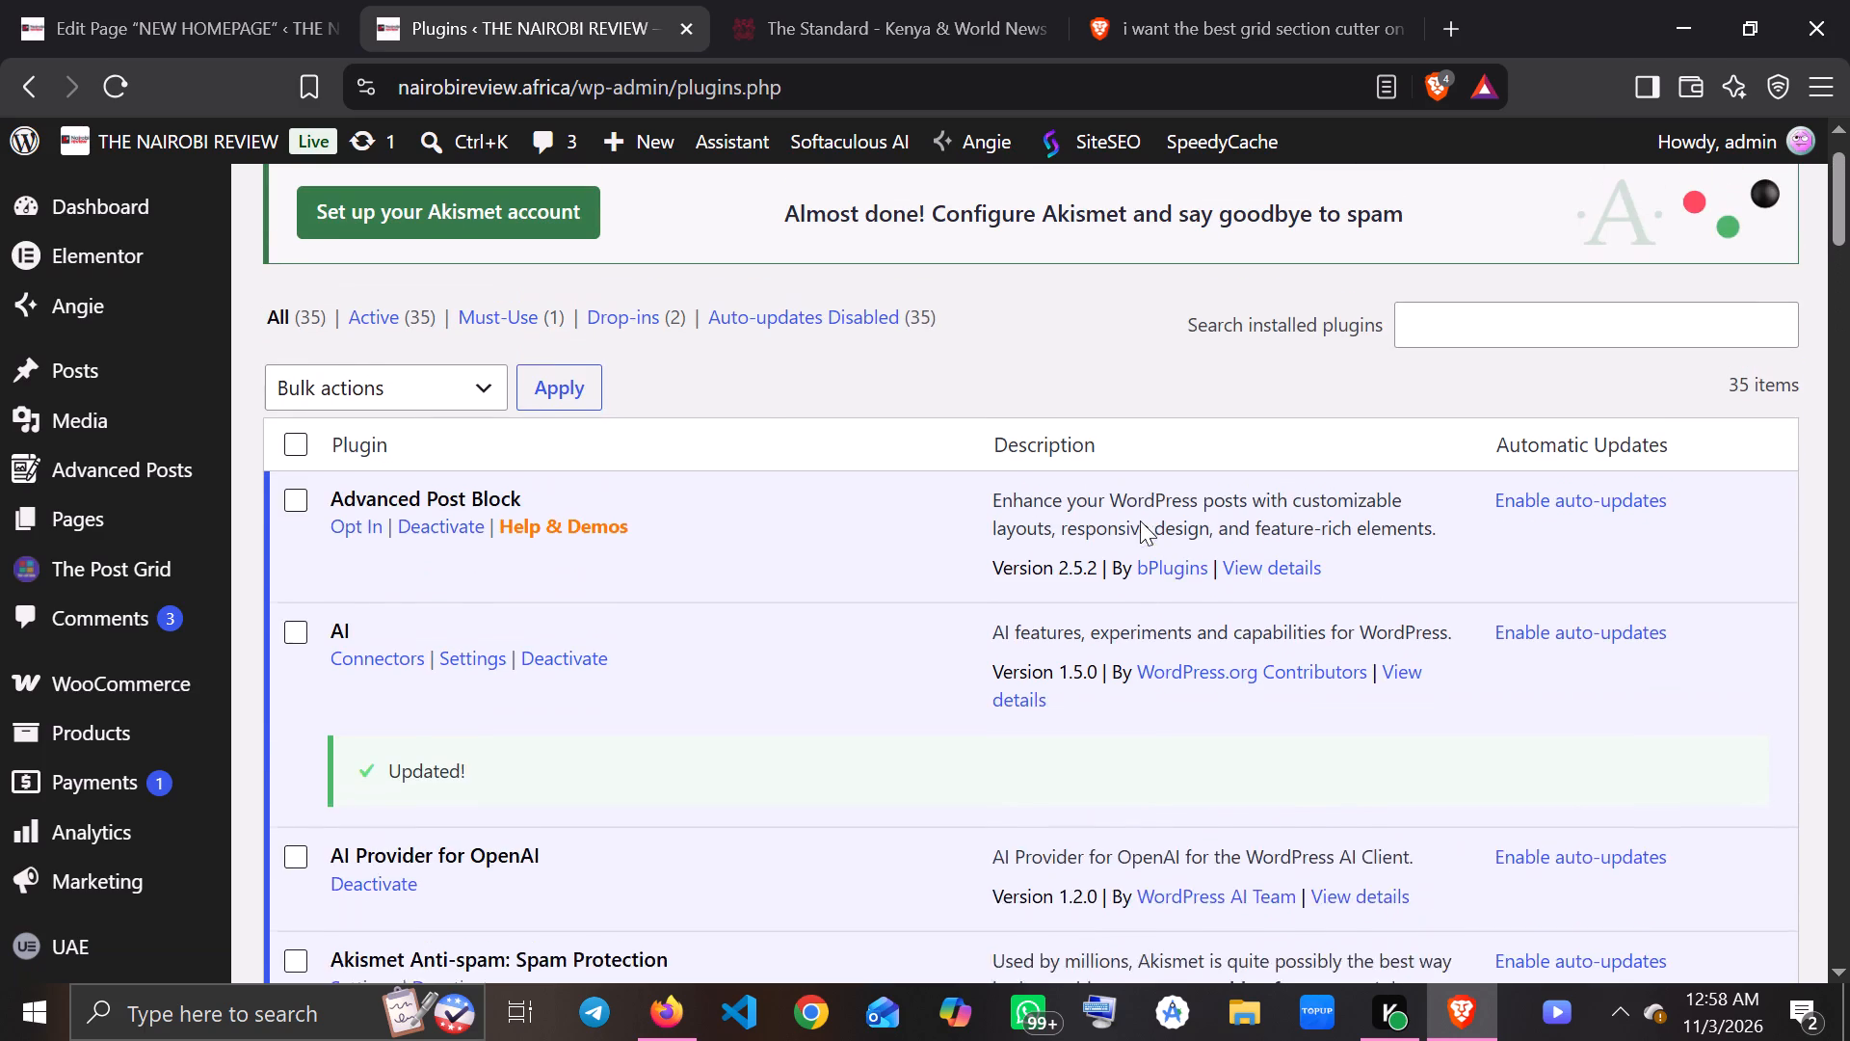
pyautogui.scroll(5, 1140, 520)
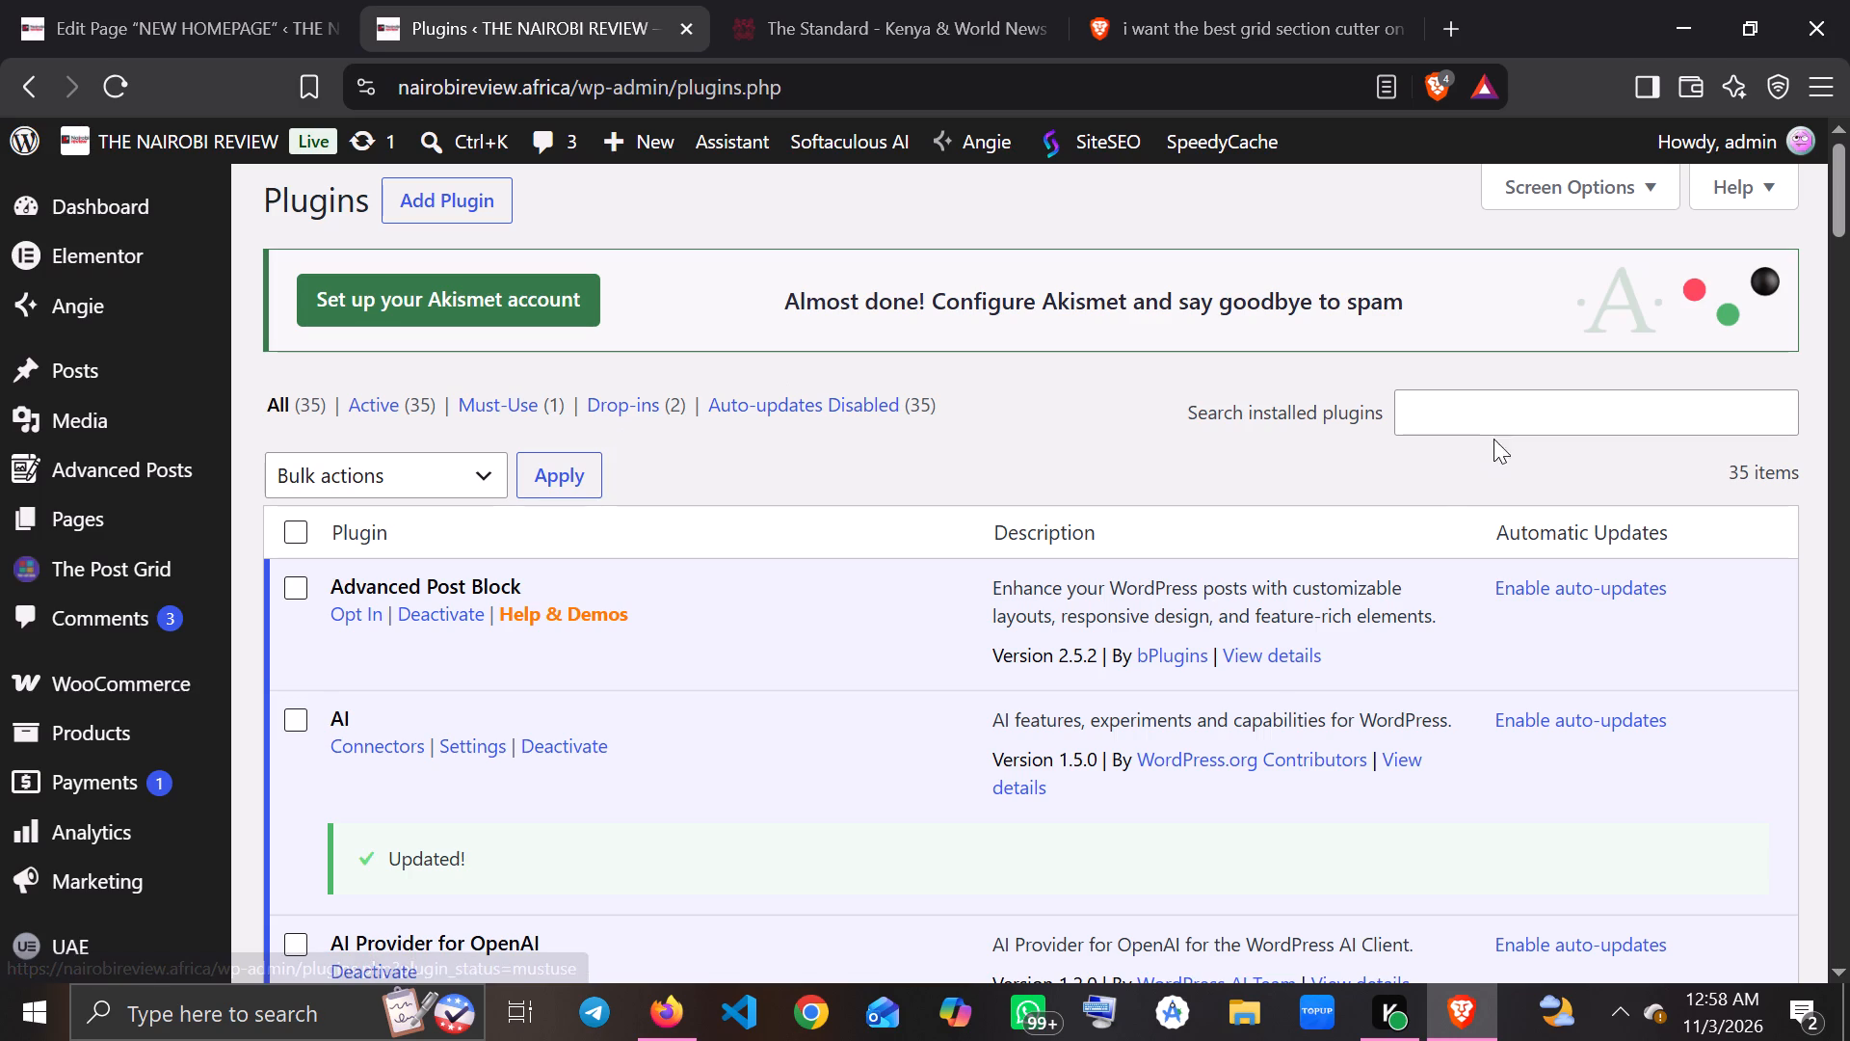
pyautogui.click(447, 218)
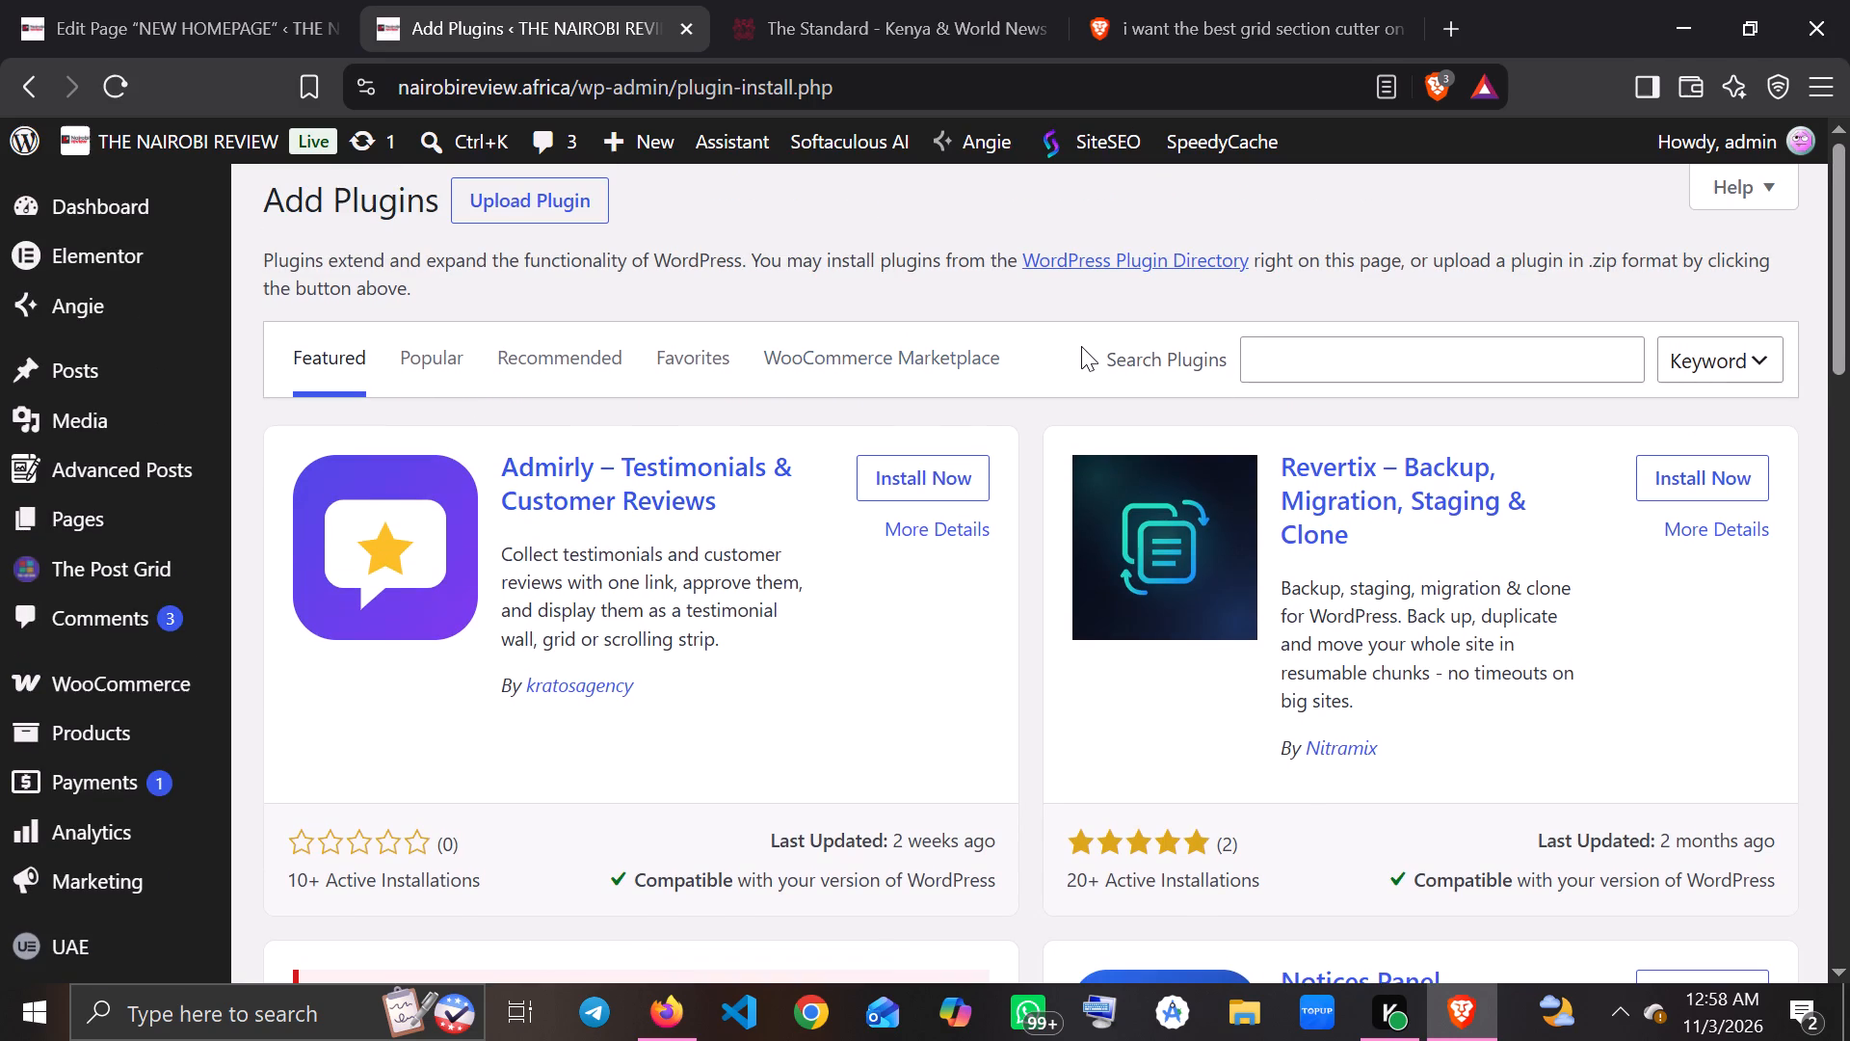
# Look through the featured plugins and the popular tags for something suited to laying out posts.
pyautogui.click(1703, 359)
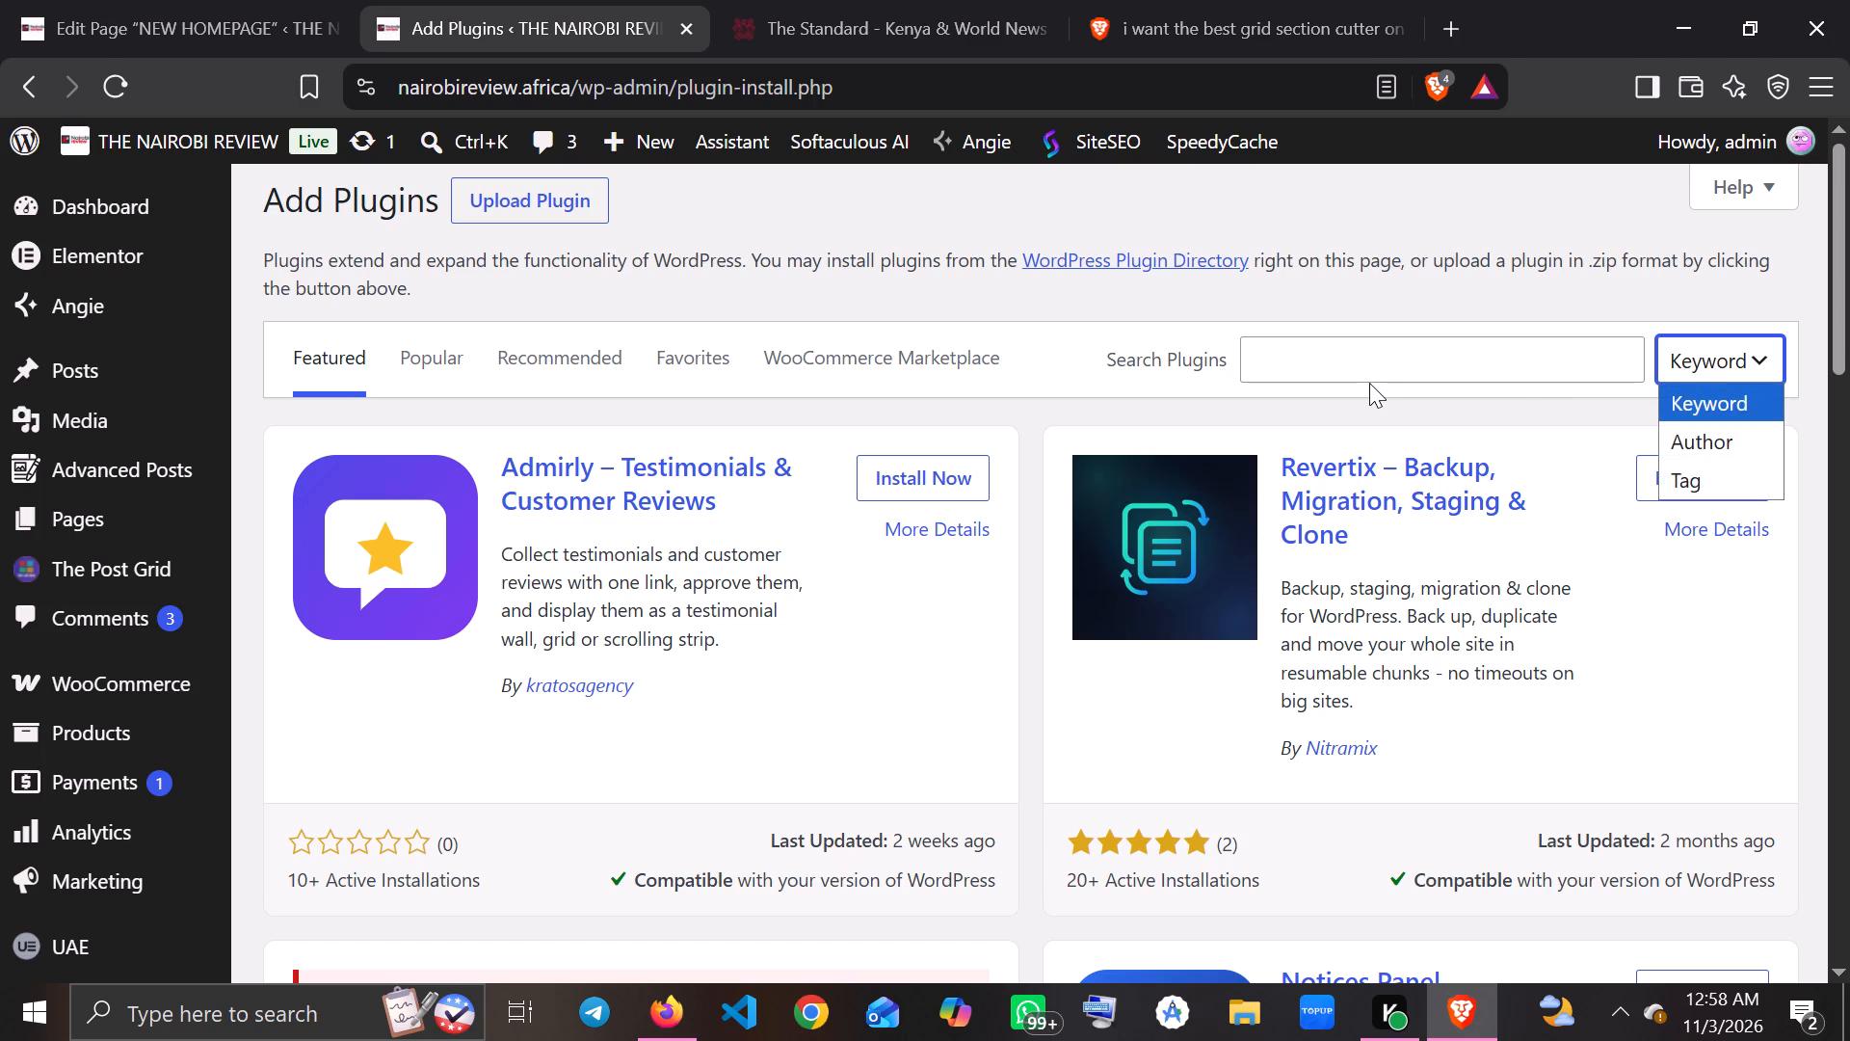
pyautogui.click(1375, 373)
pyautogui.scroll(-7, 1375, 373)
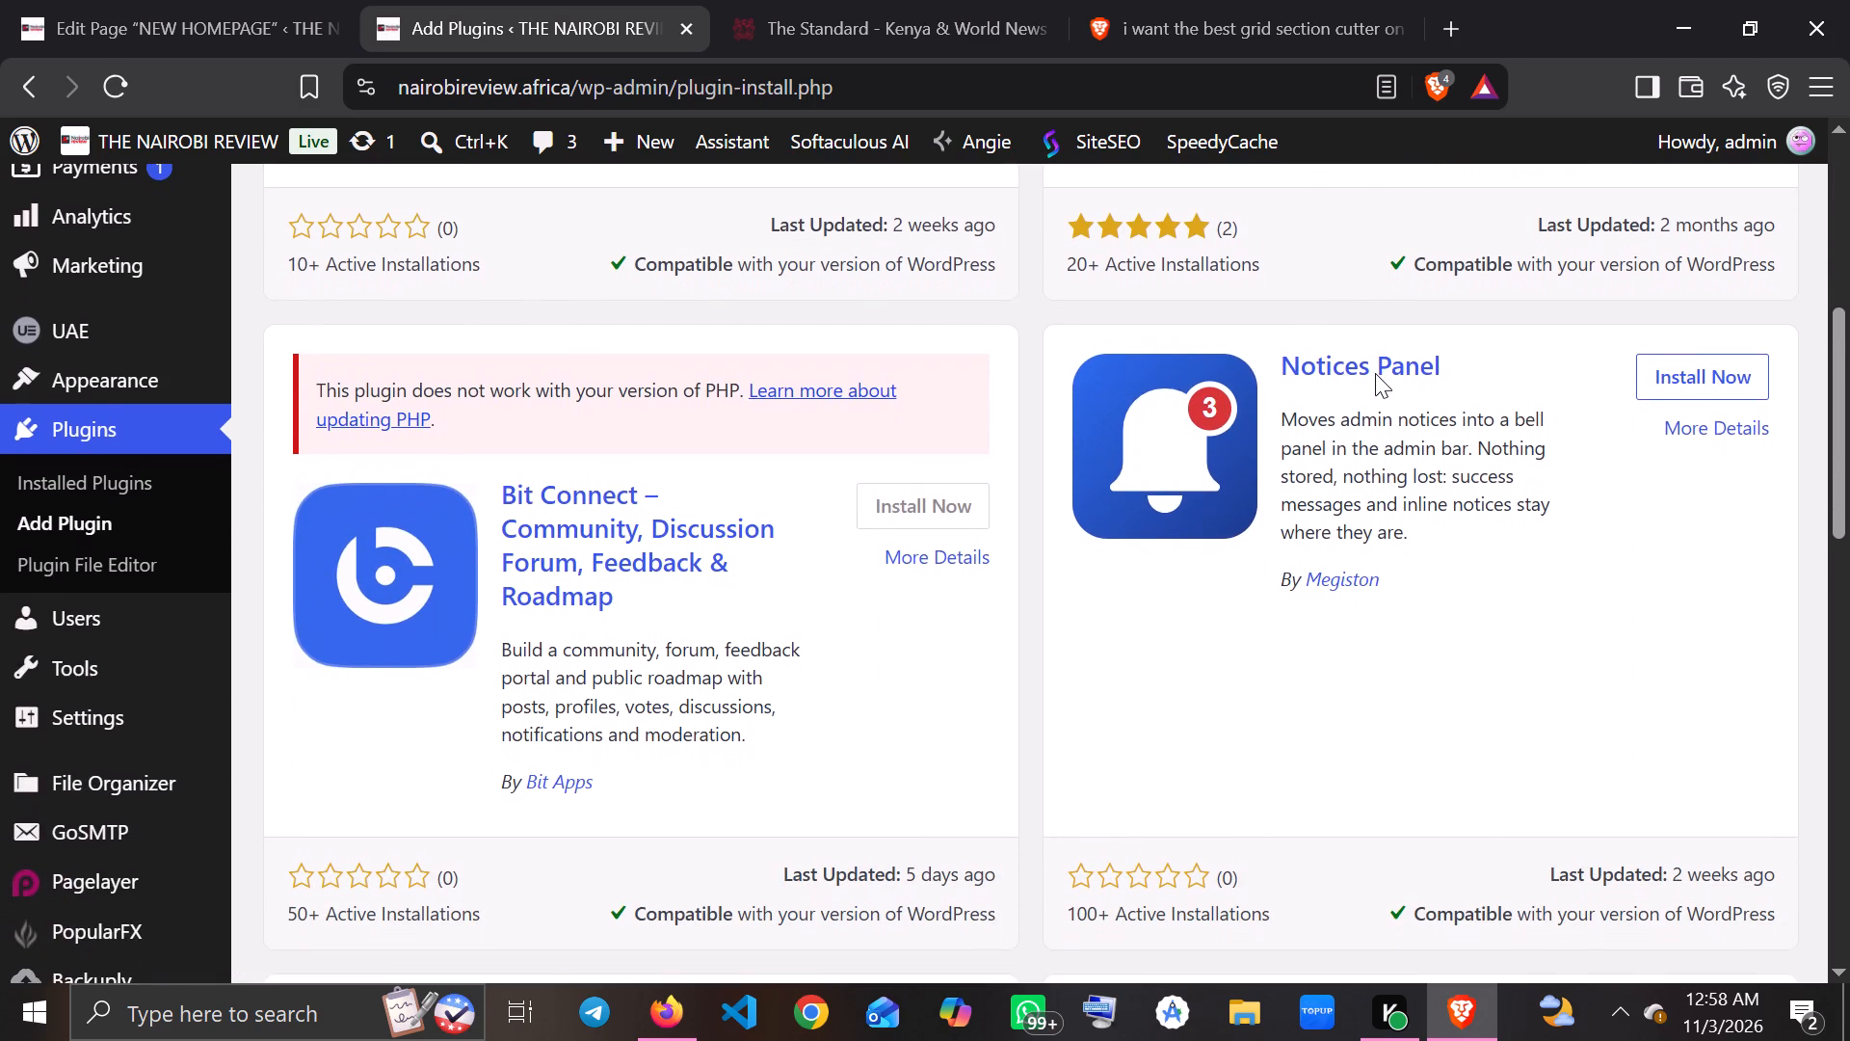
pyautogui.scroll(-4, 1375, 373)
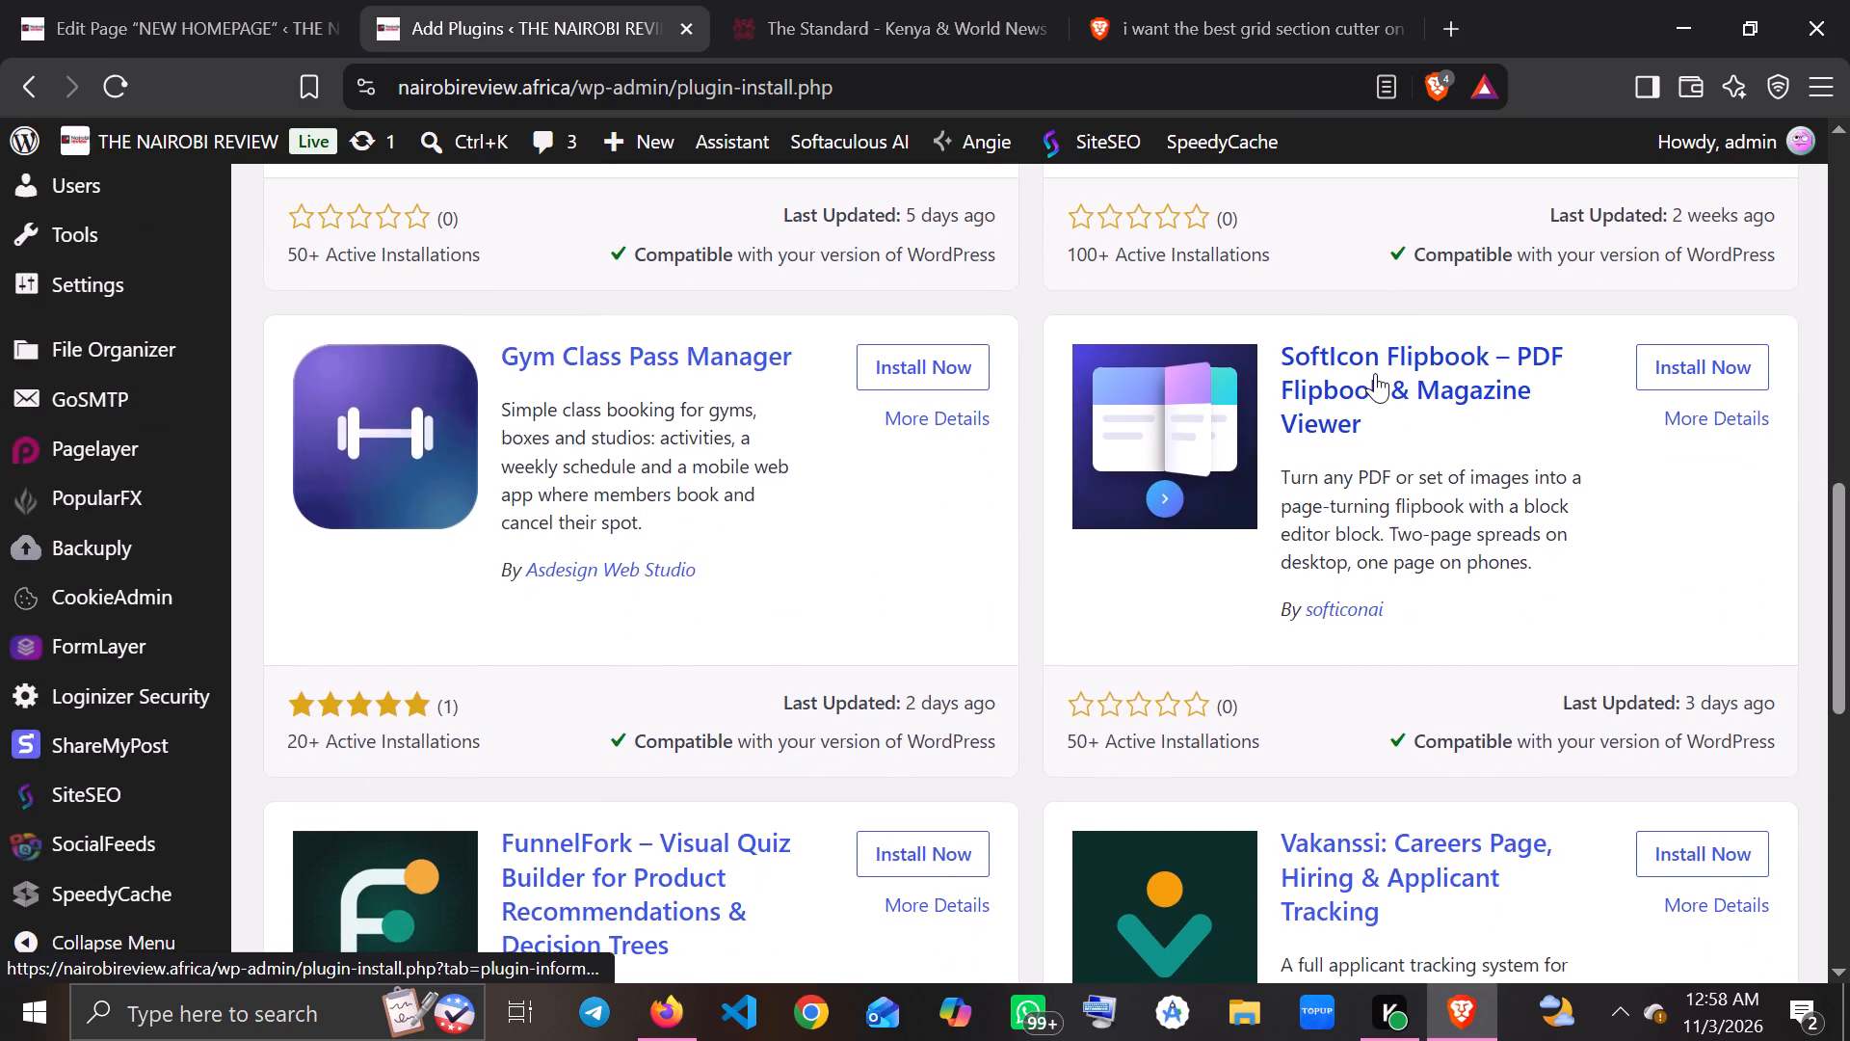
pyautogui.scroll(-2, 1375, 373)
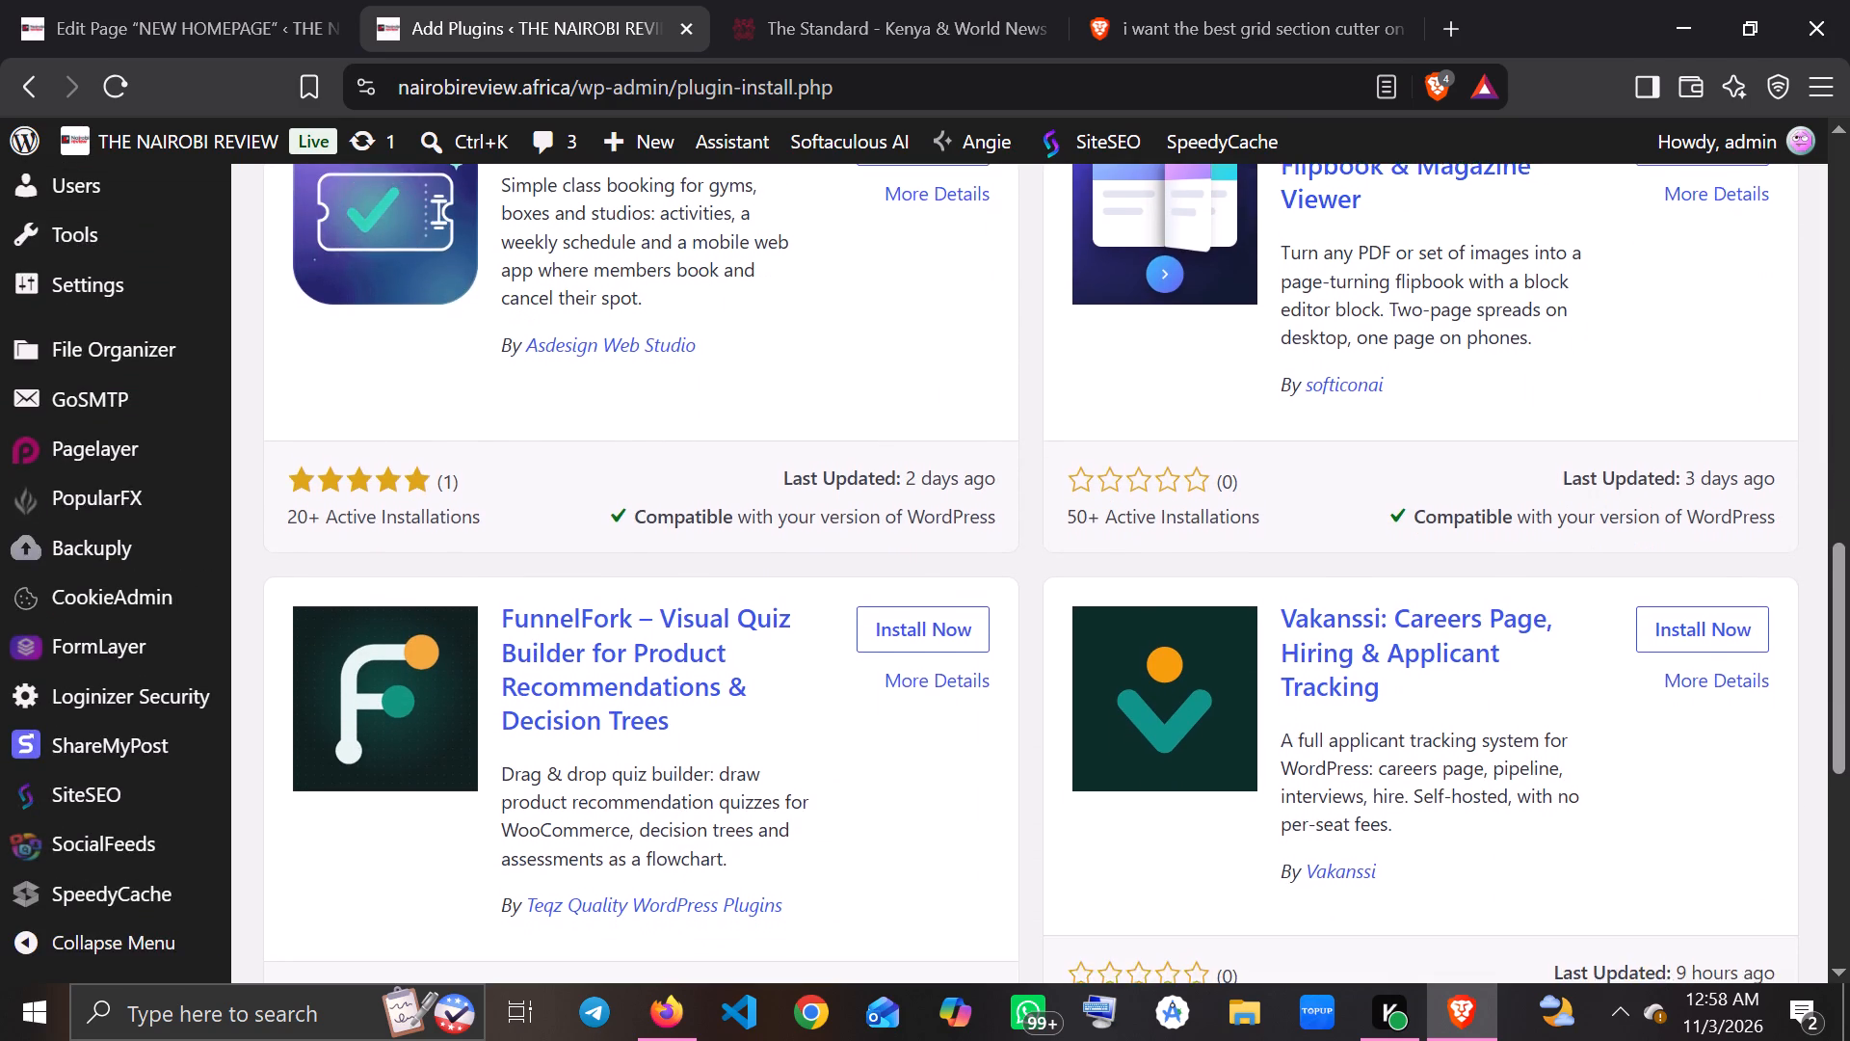
pyautogui.scroll(-5, 1375, 373)
pyautogui.scroll(3, 1375, 373)
pyautogui.scroll(-6, 1375, 373)
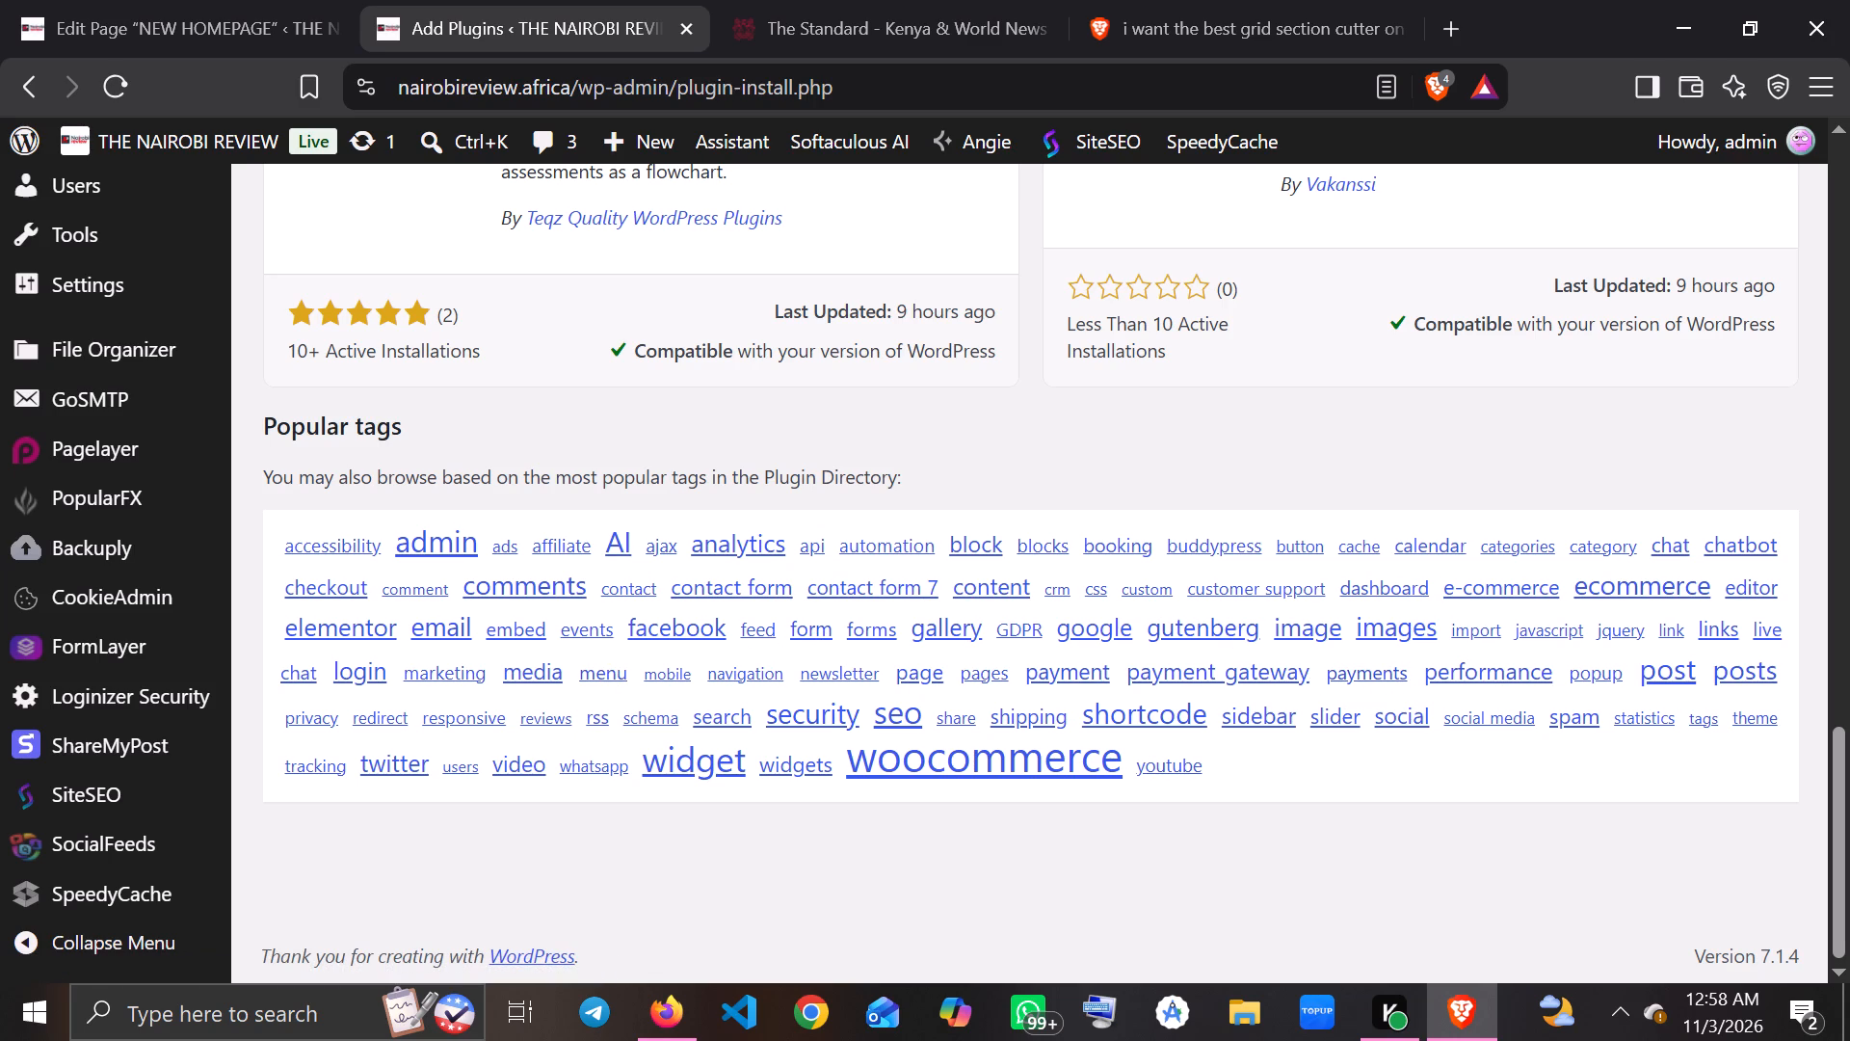
# Open the "post" tag in the plugin directory and examine the plugins listed under it.
pyautogui.click(1659, 666)
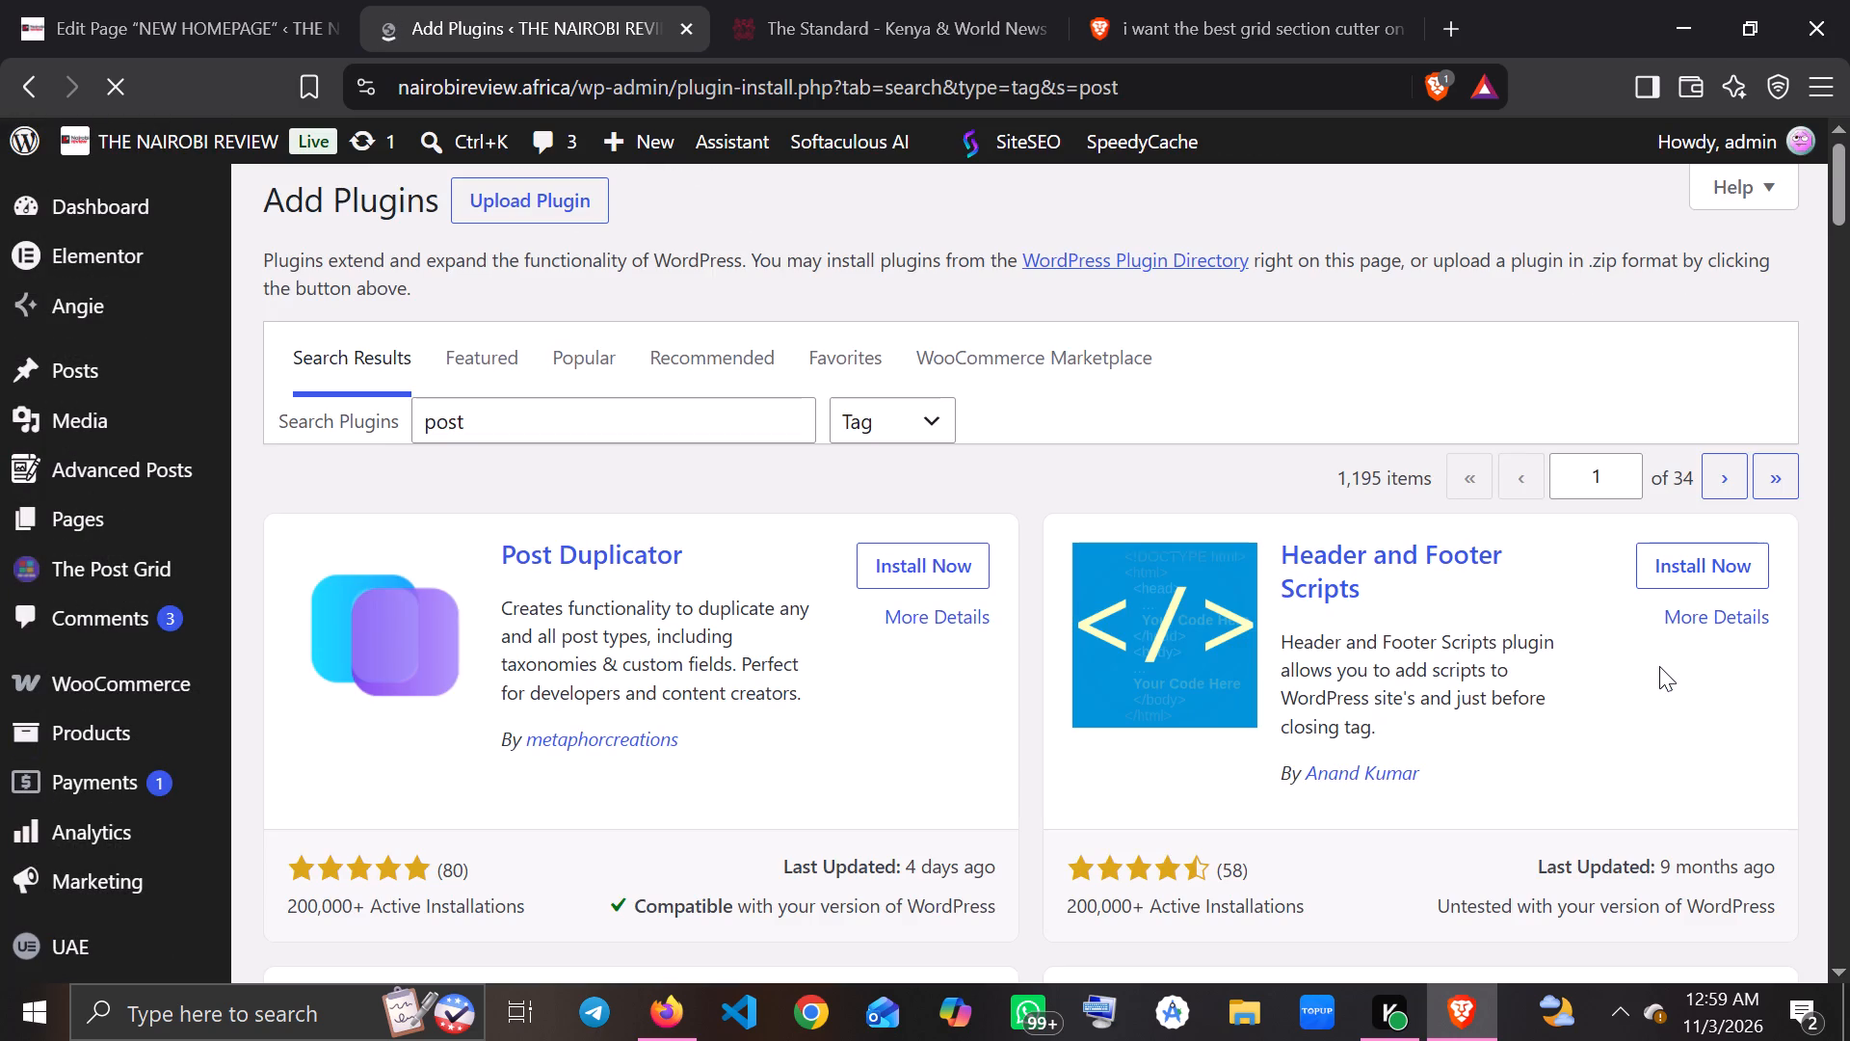
pyautogui.scroll(-1, 1031, 744)
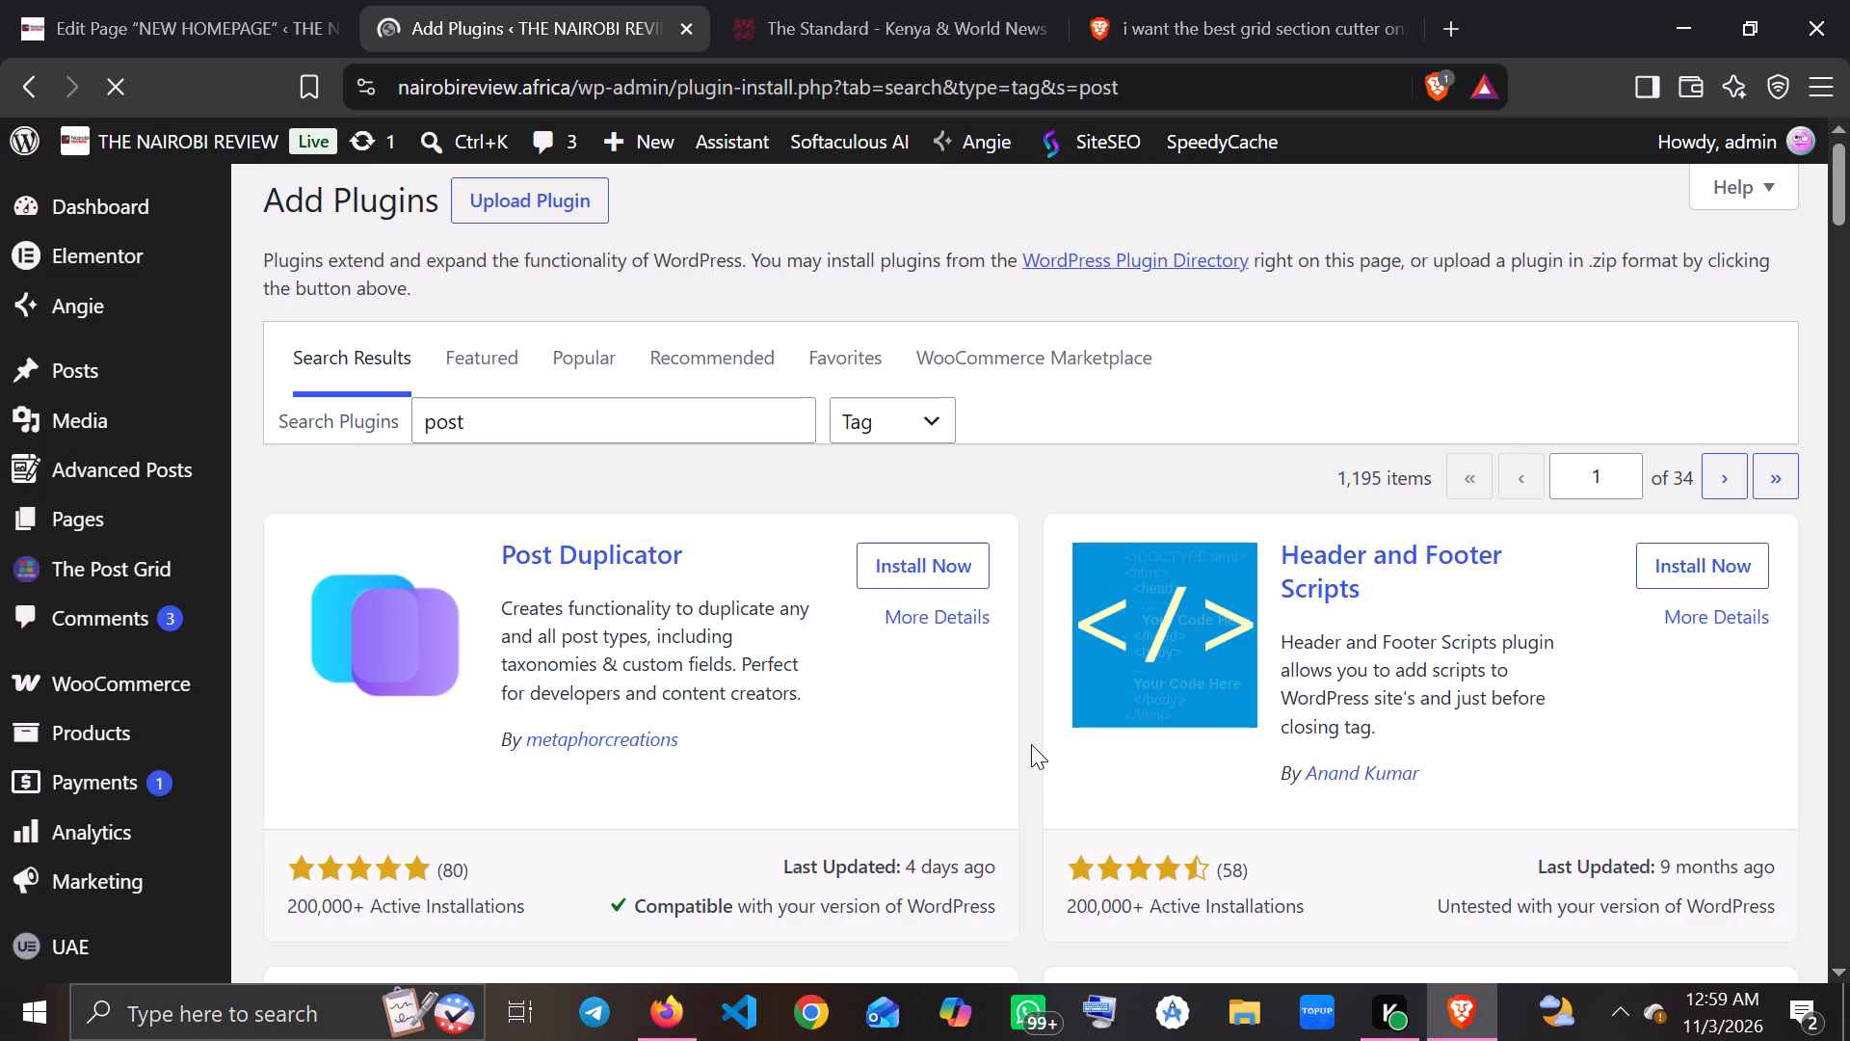
pyautogui.scroll(-6, 1031, 744)
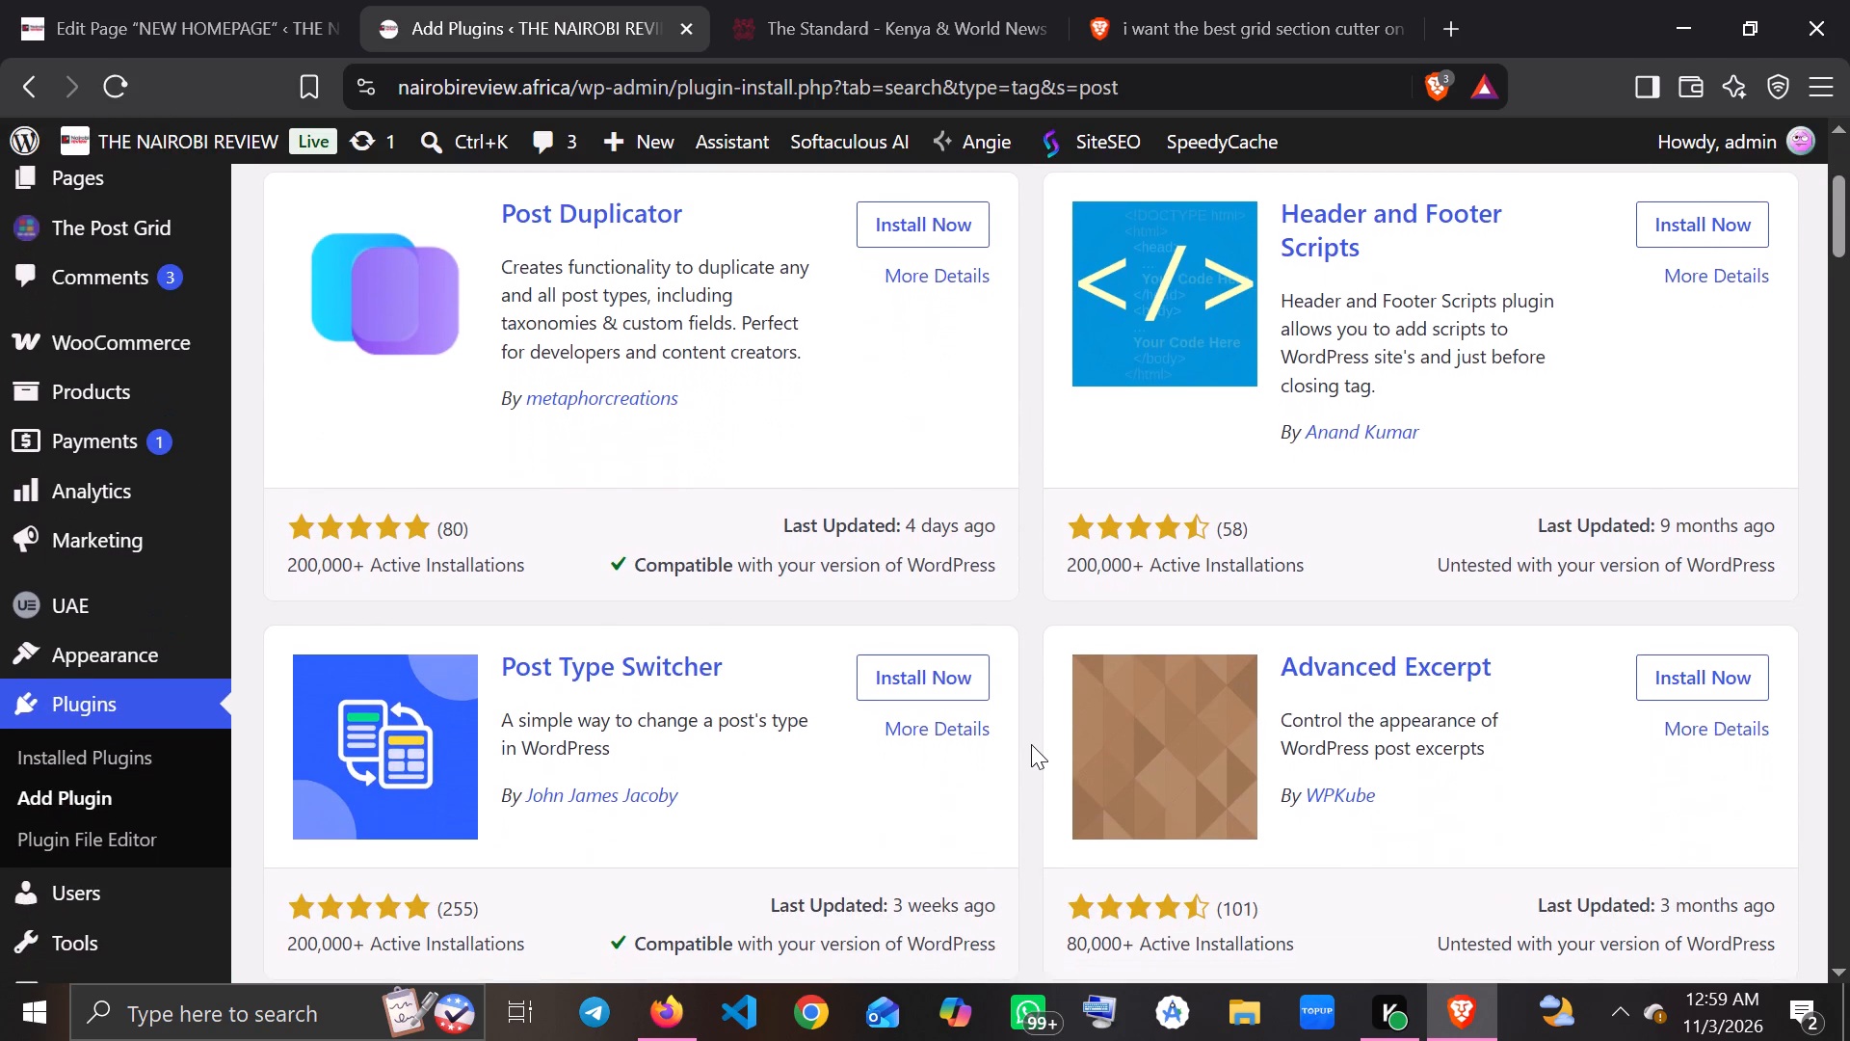
pyautogui.scroll(-4, 1031, 744)
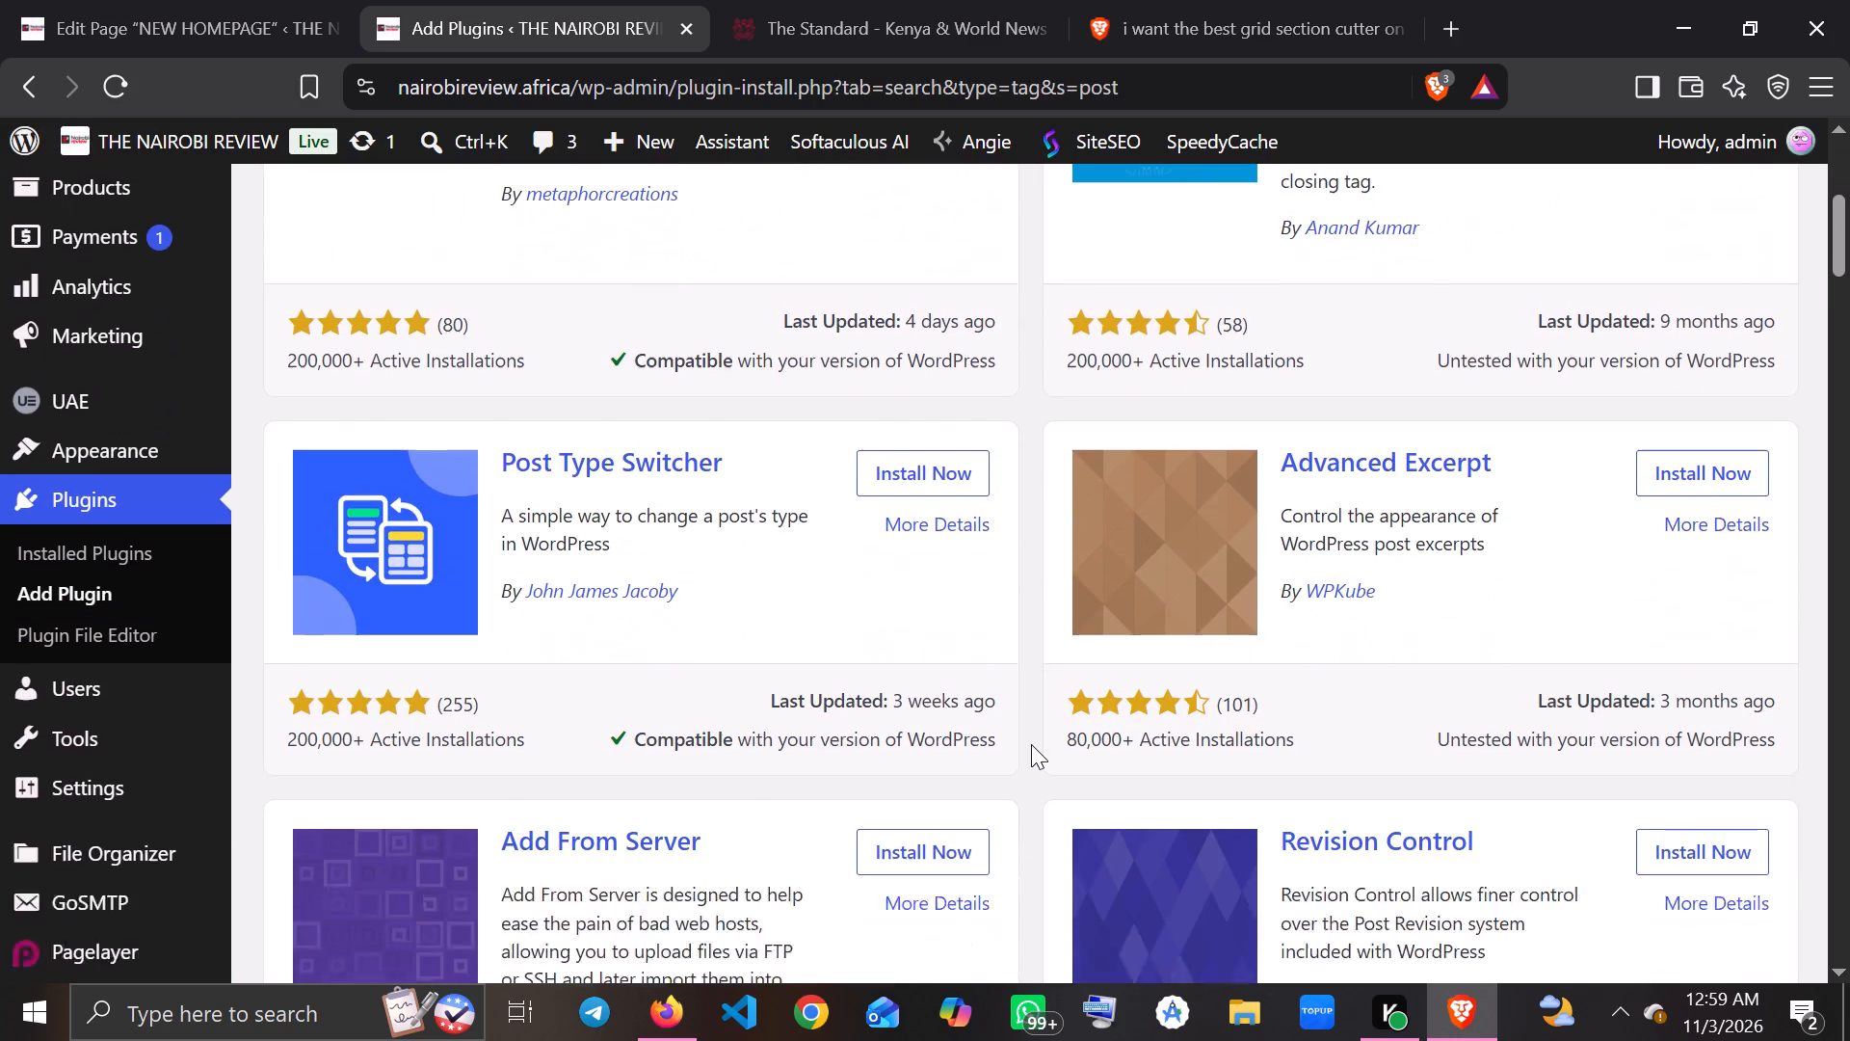
pyautogui.scroll(-5, 1031, 744)
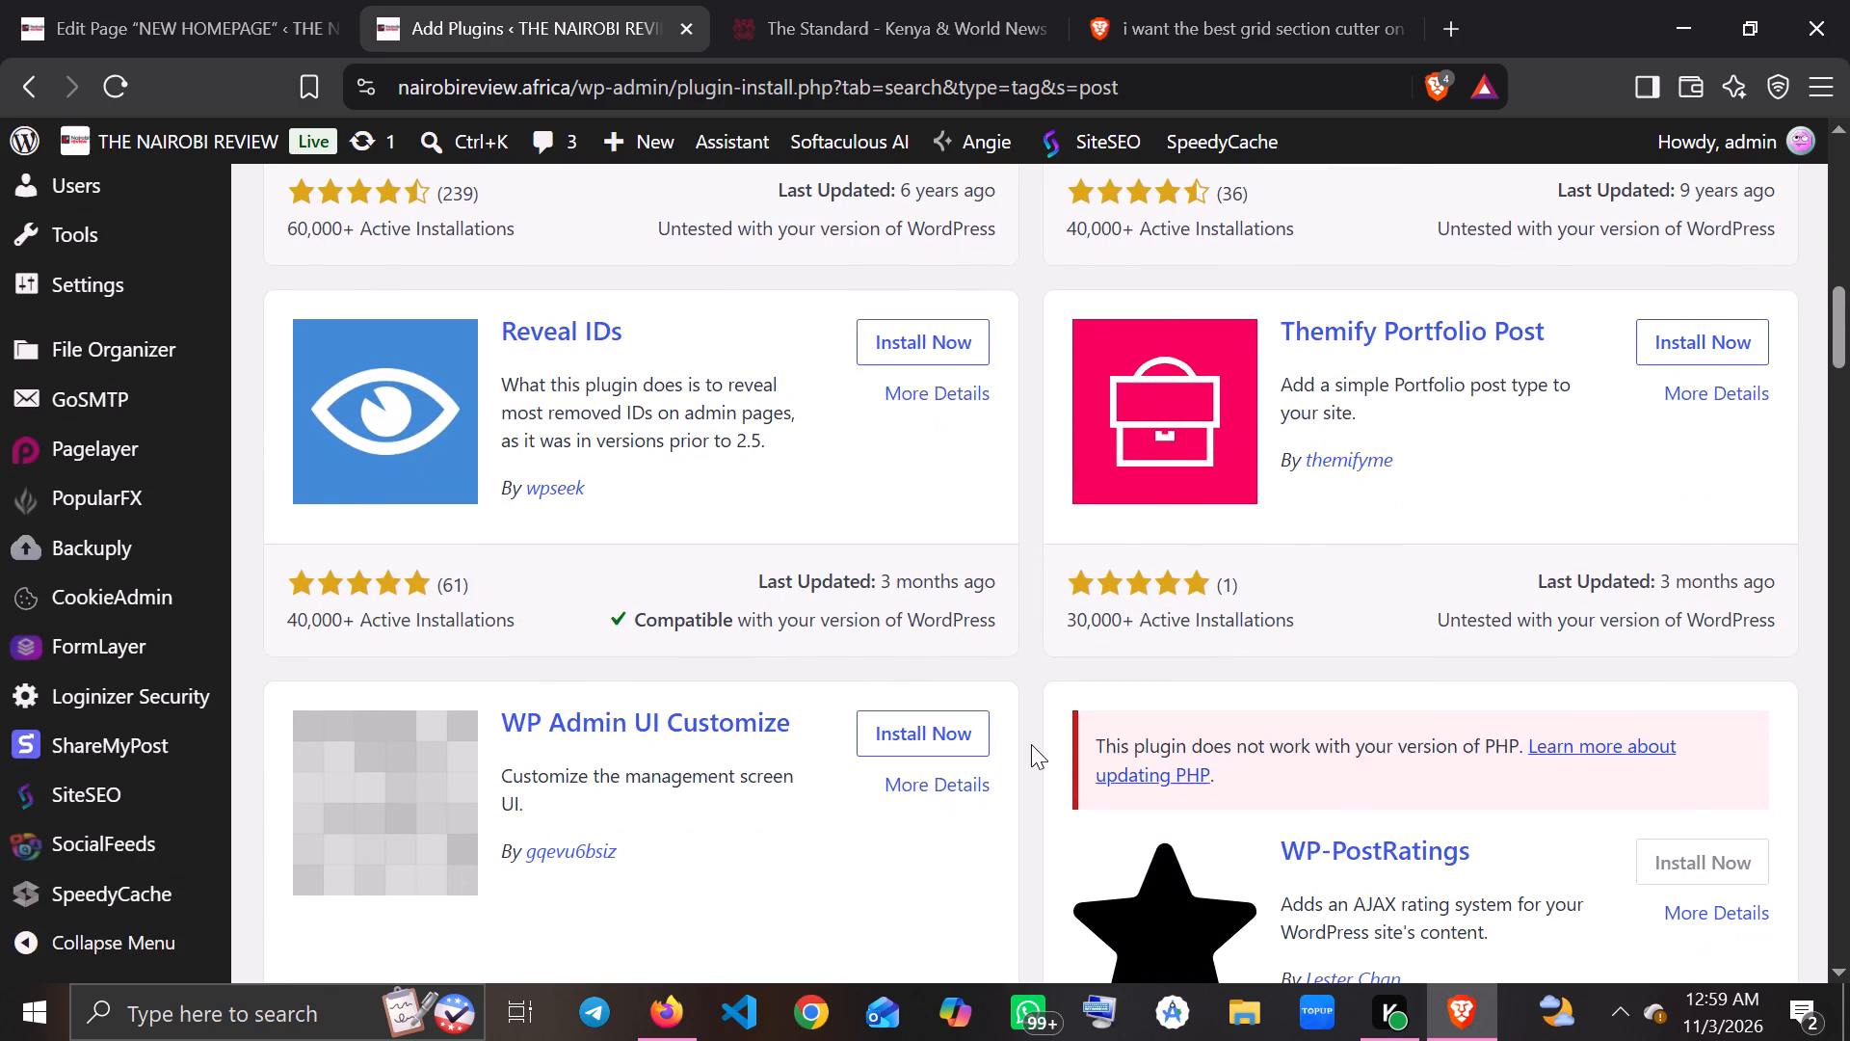
pyautogui.scroll(-8, 1031, 744)
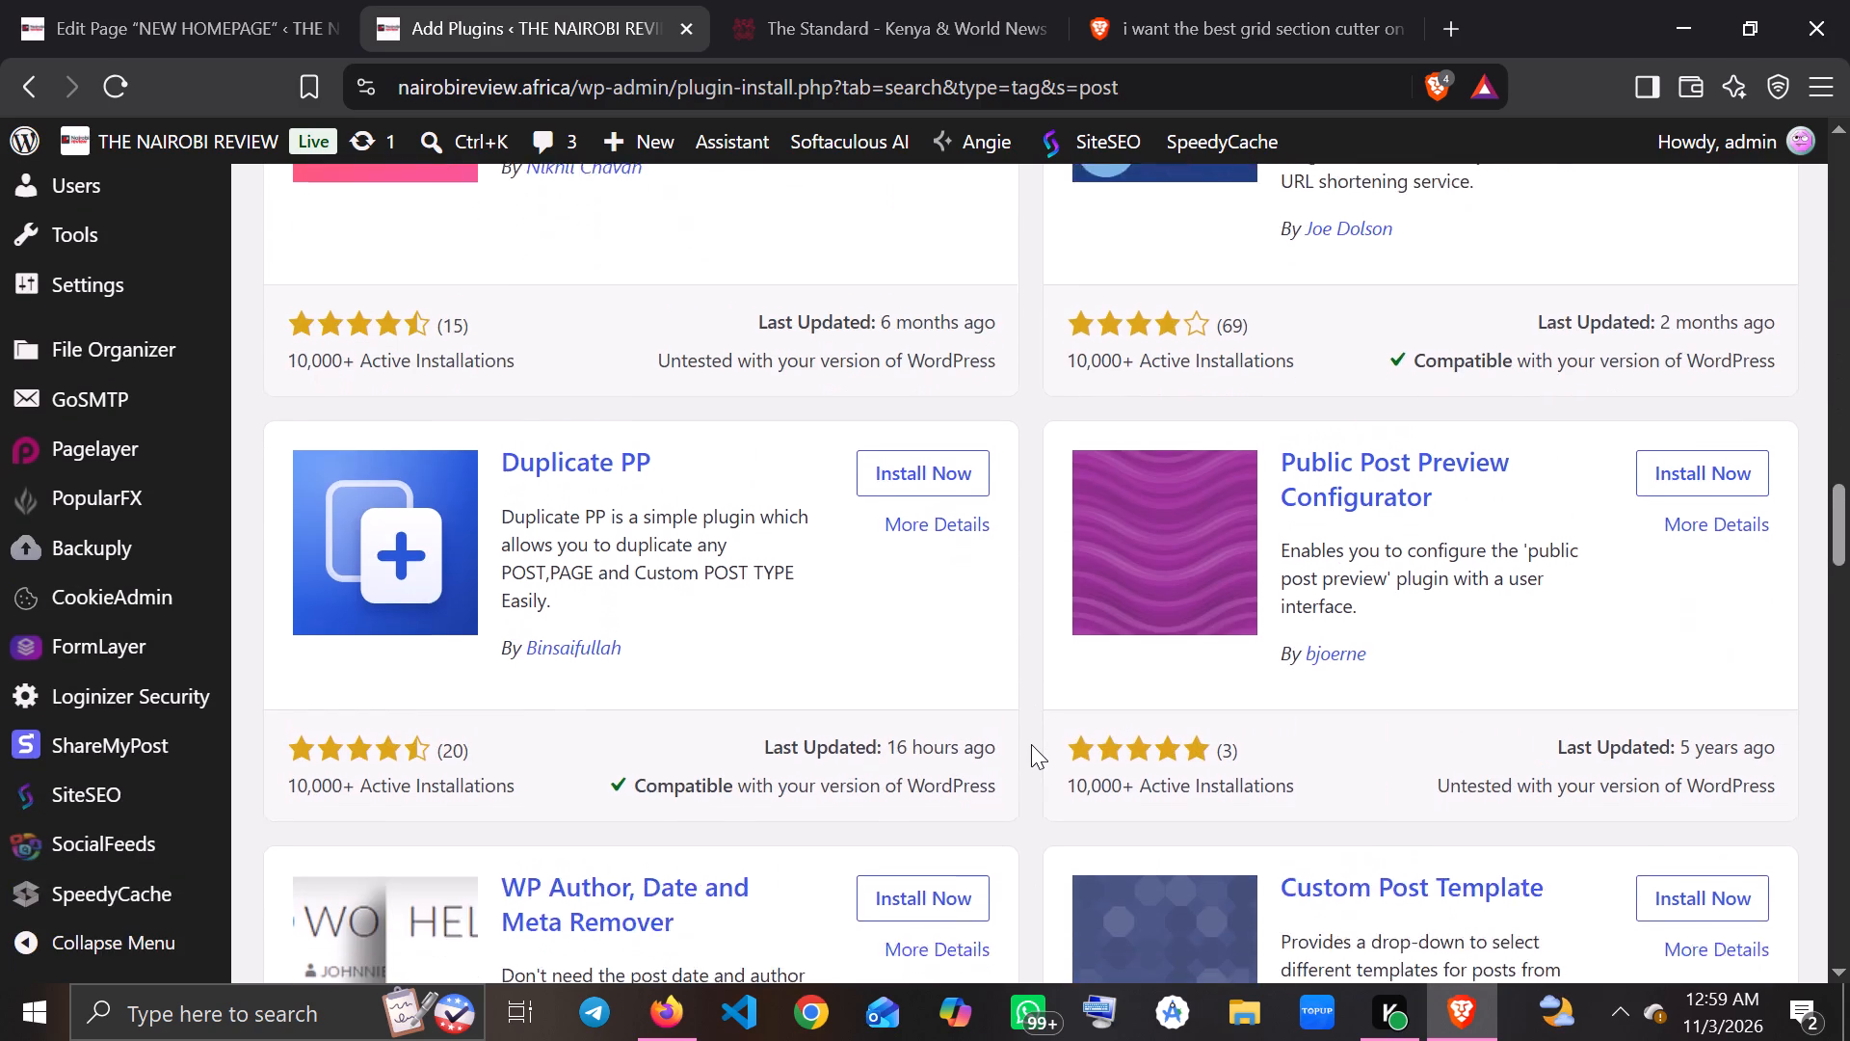
pyautogui.scroll(3, 1031, 744)
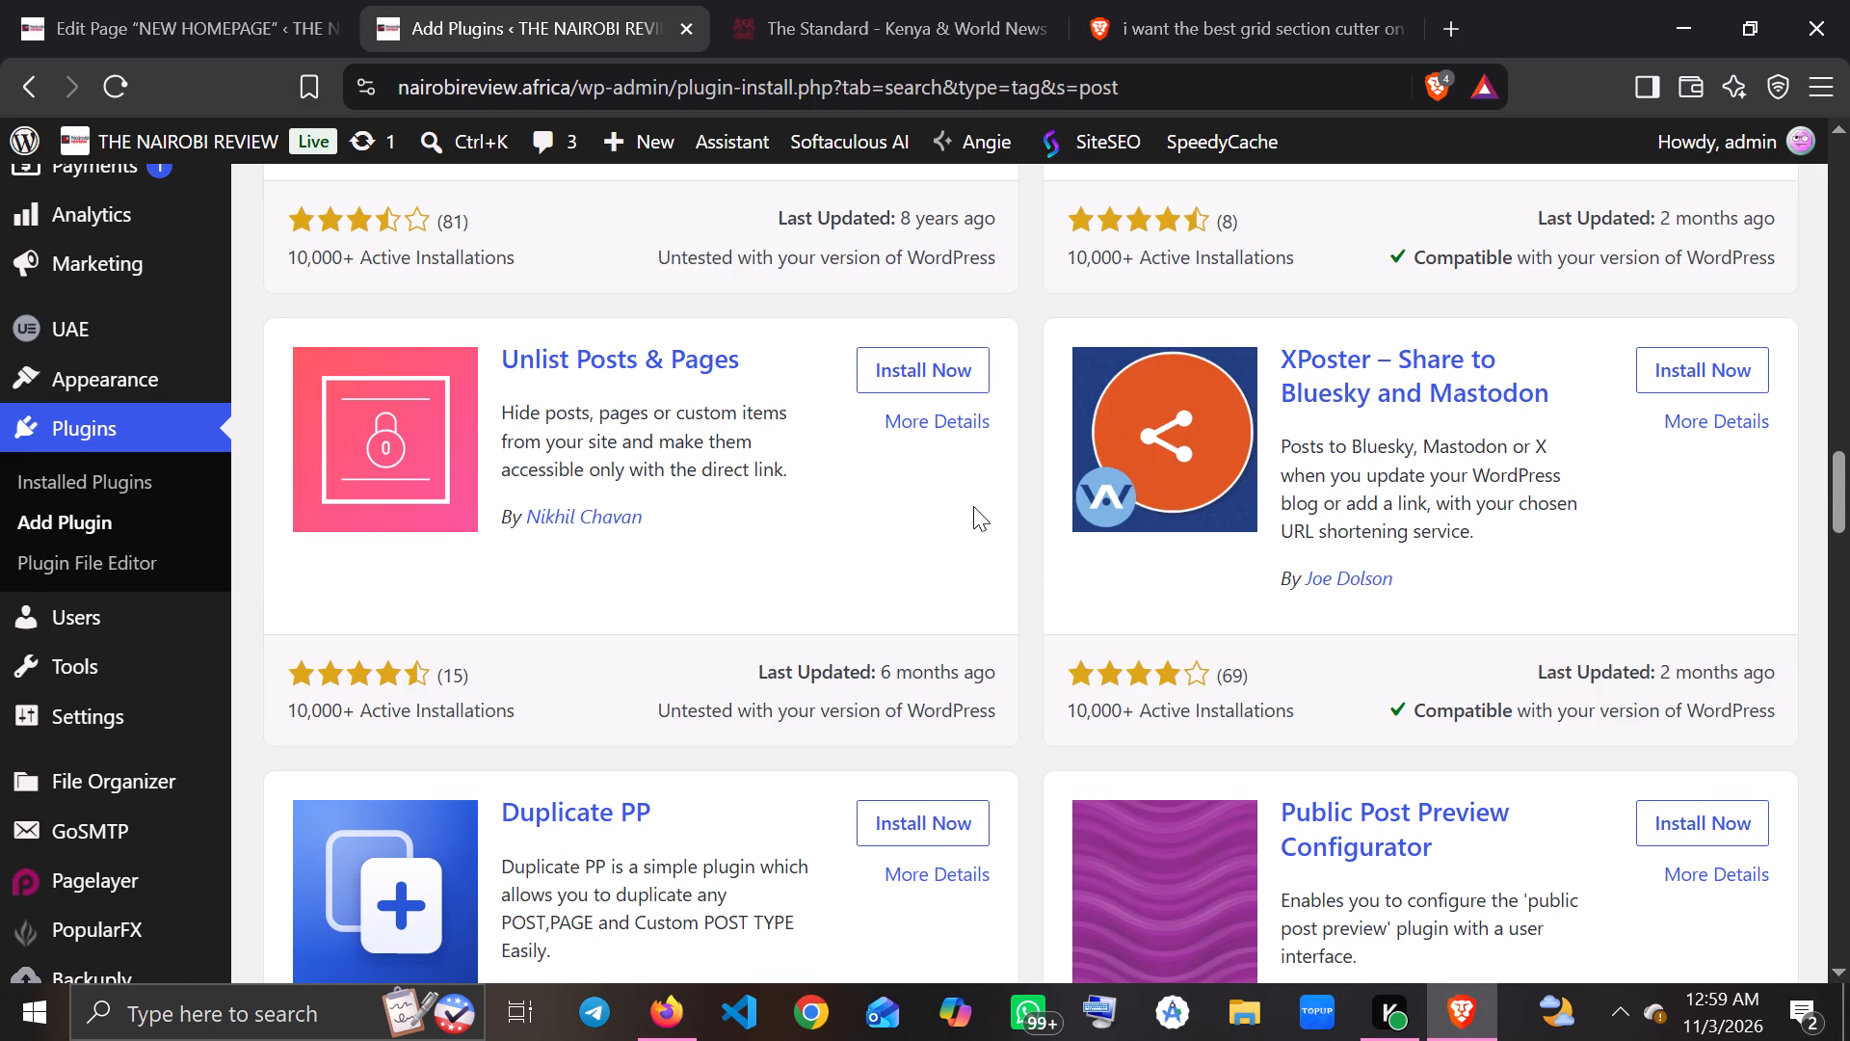
pyautogui.scroll(-2, 973, 506)
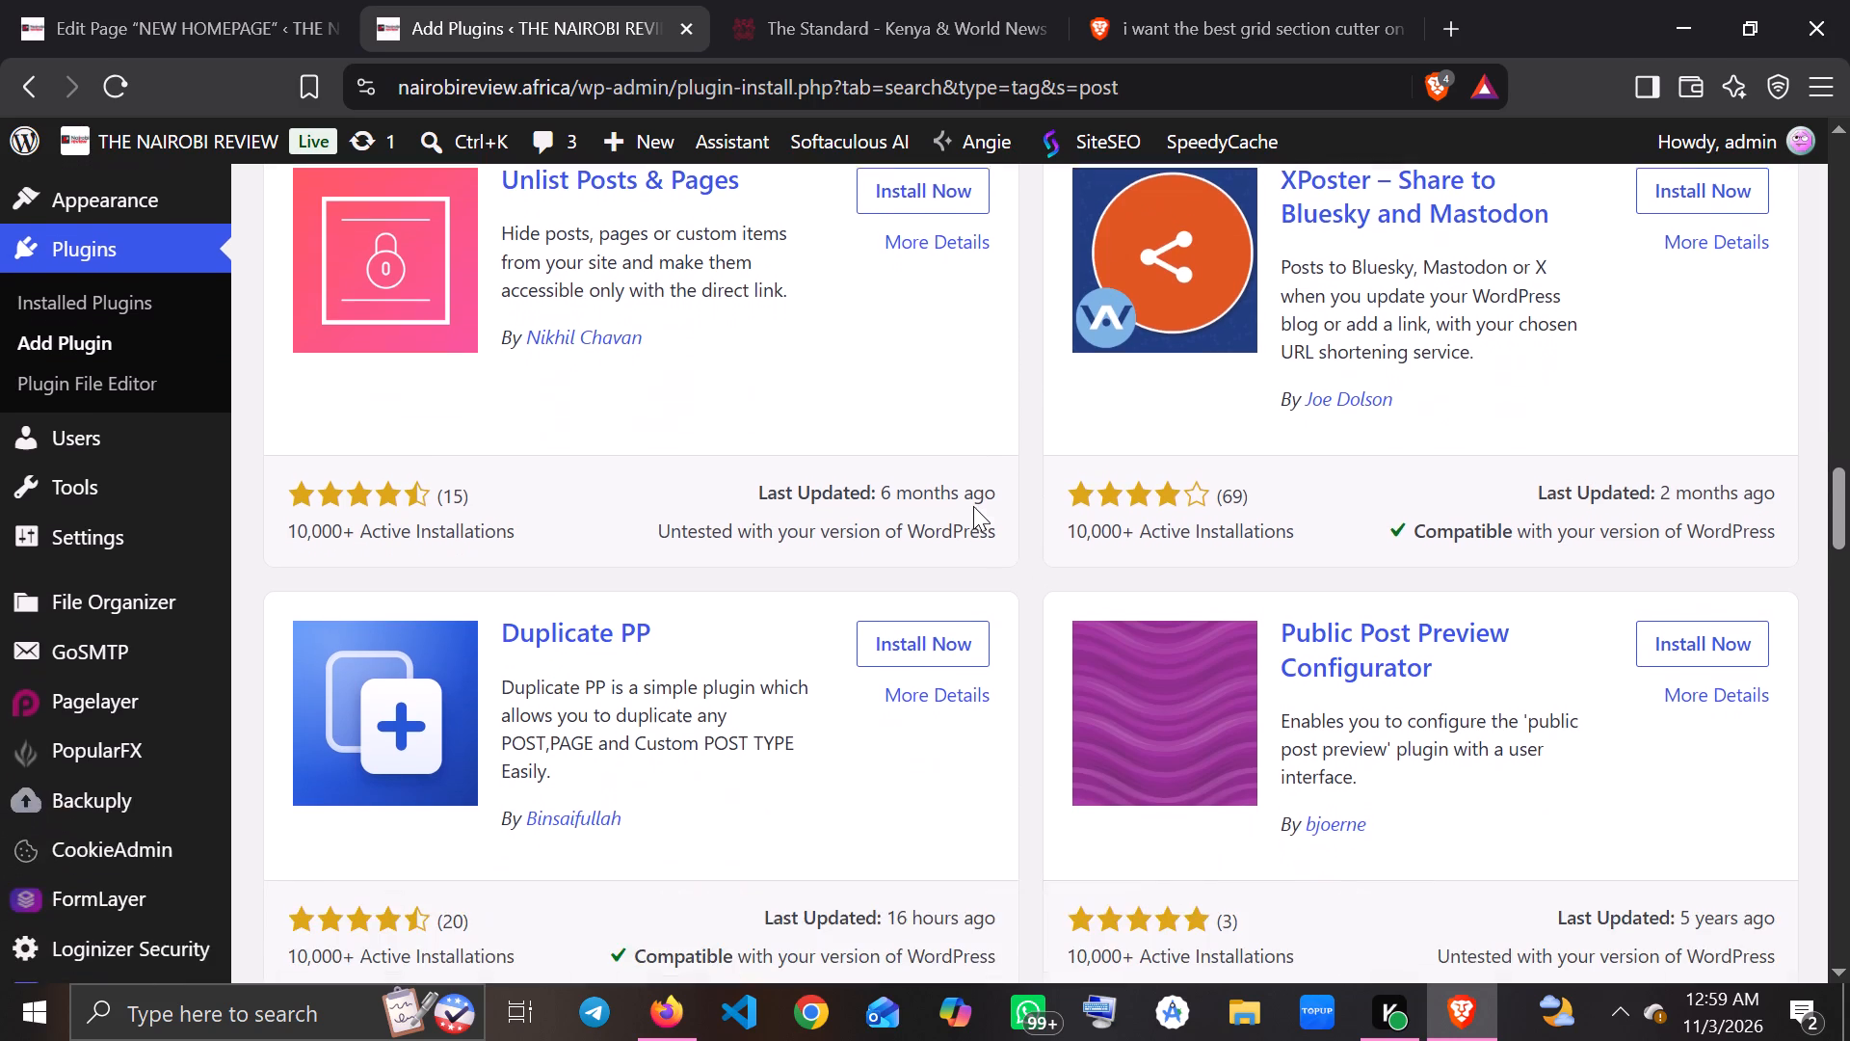
pyautogui.scroll(-5, 973, 506)
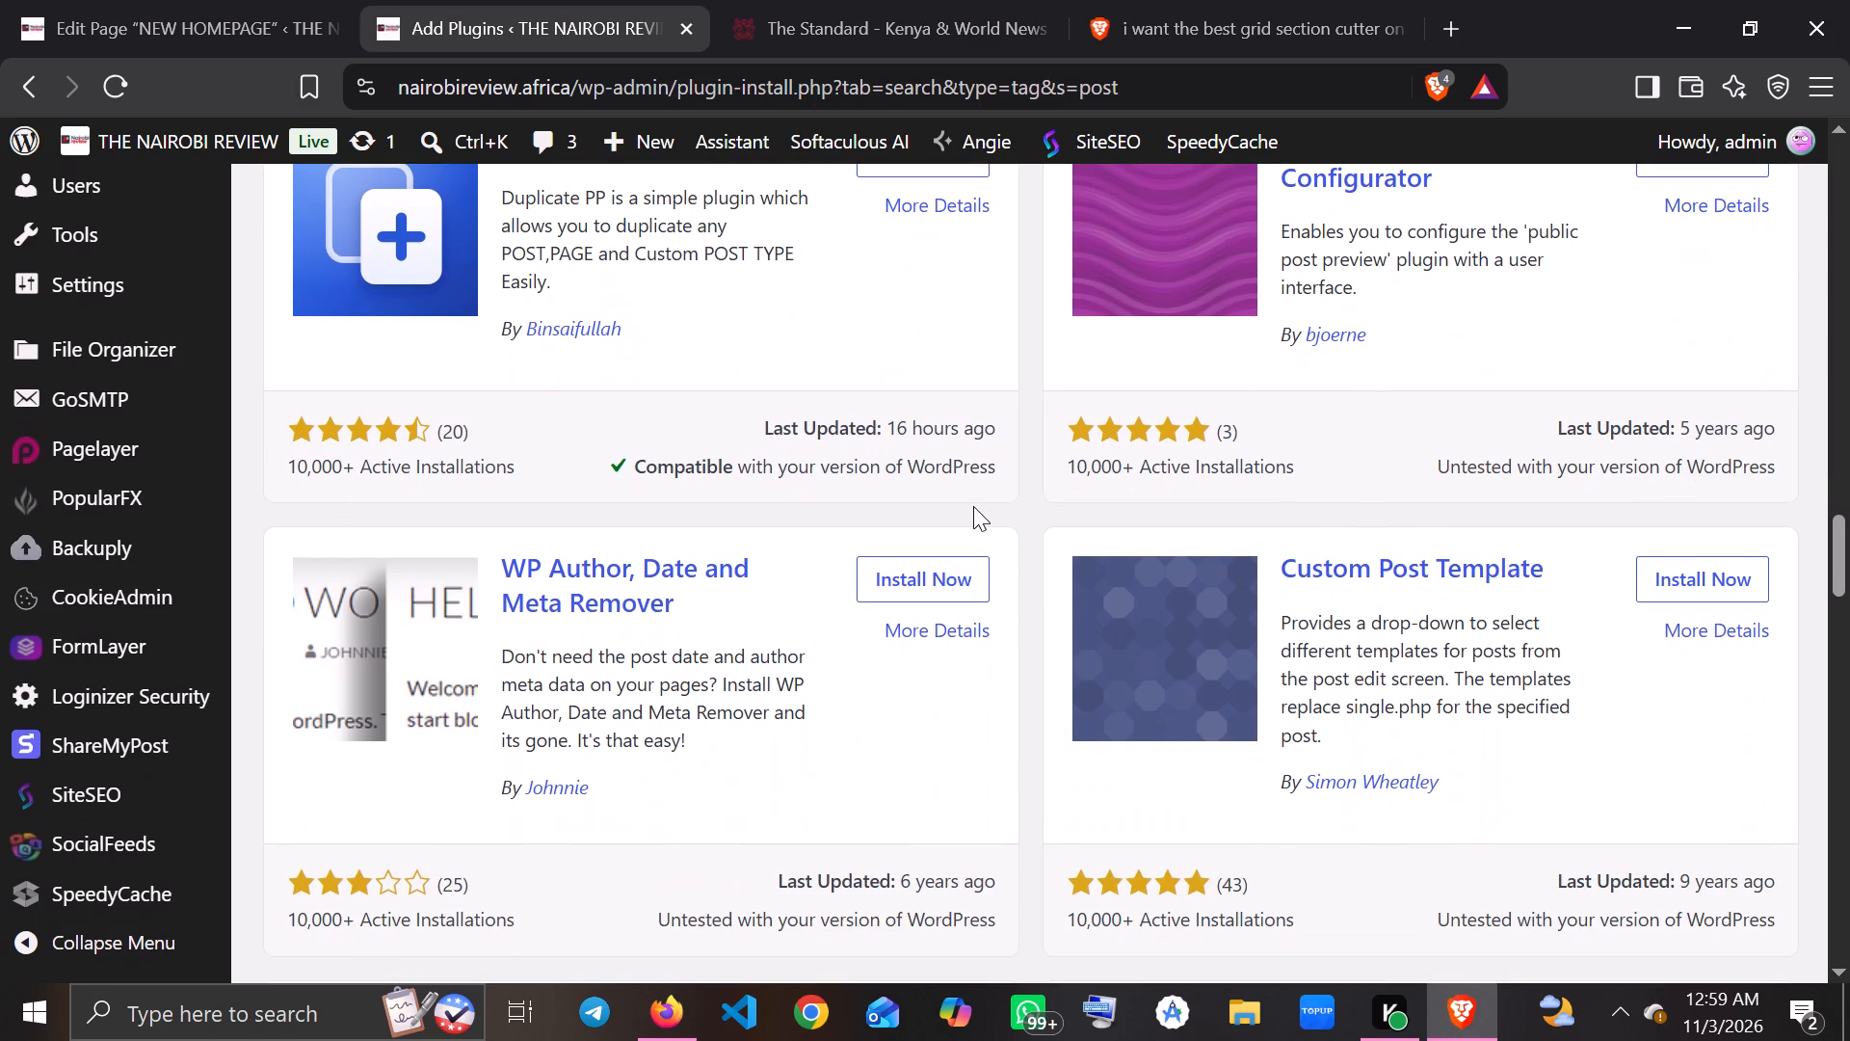
pyautogui.scroll(-1, 973, 506)
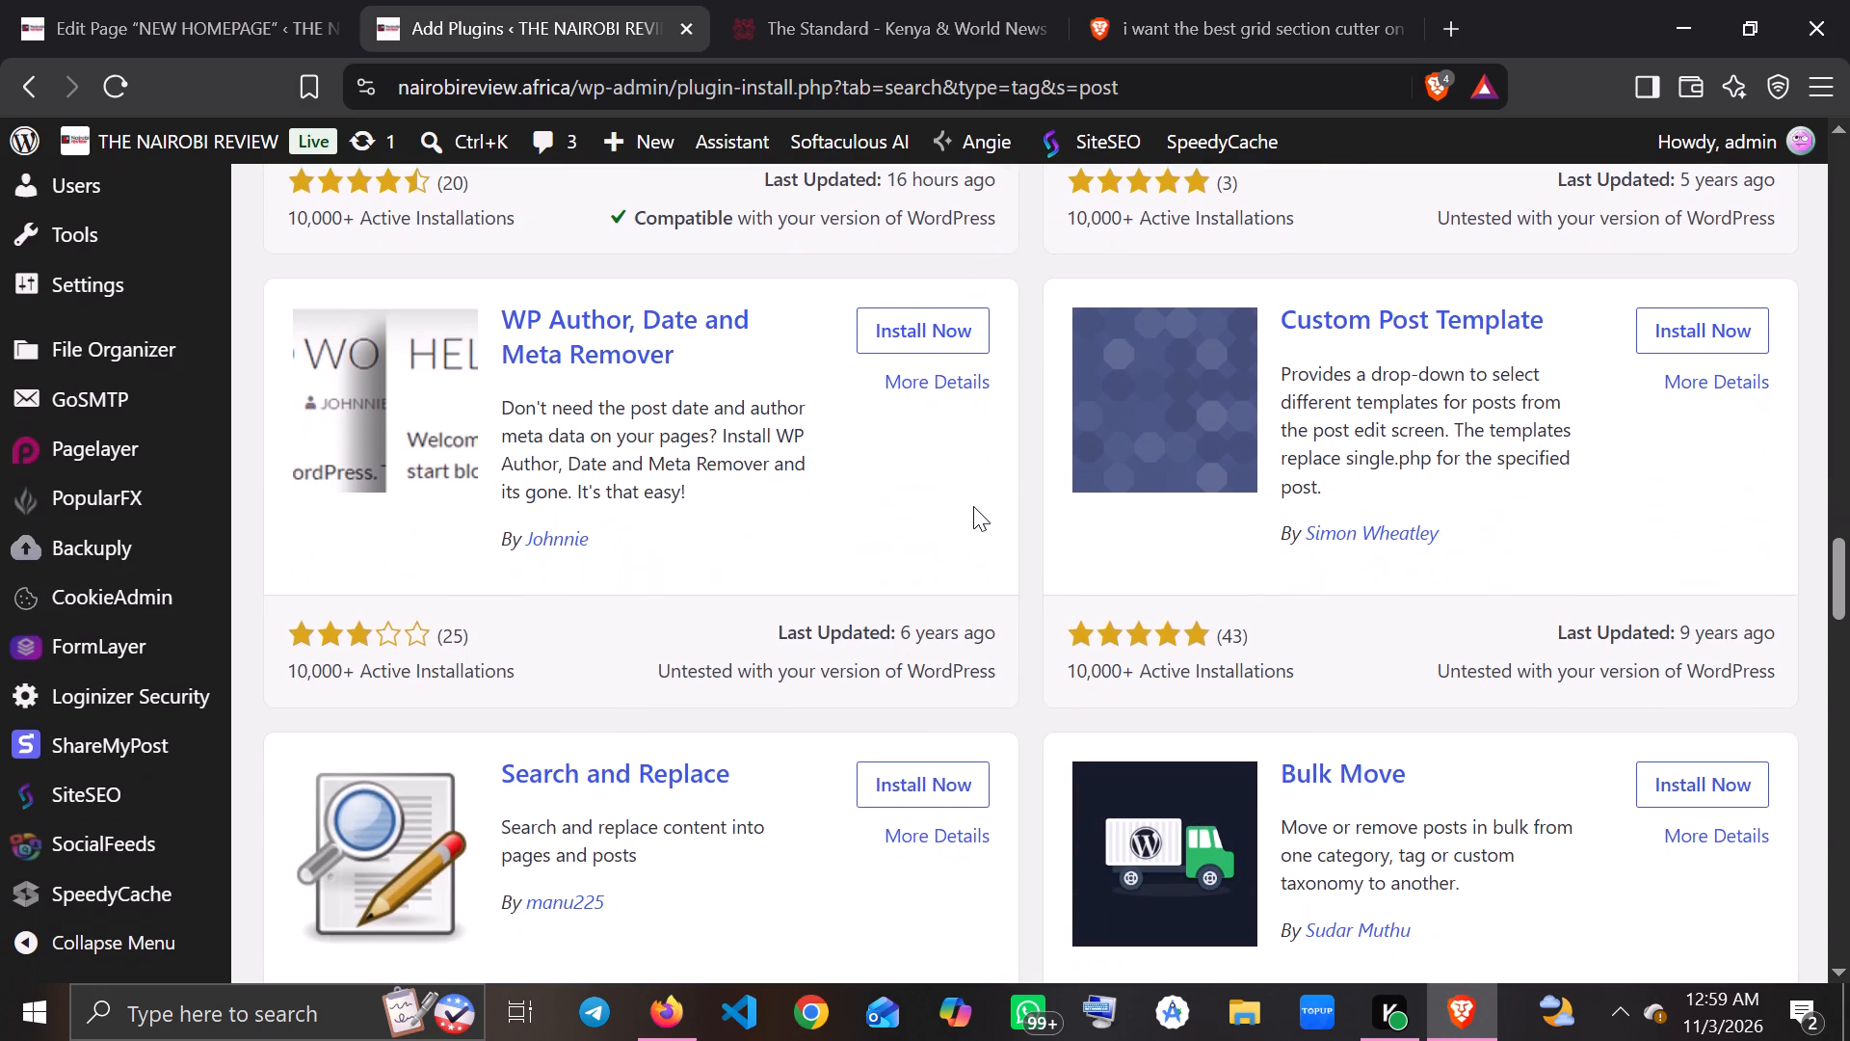
pyautogui.scroll(-4, 973, 506)
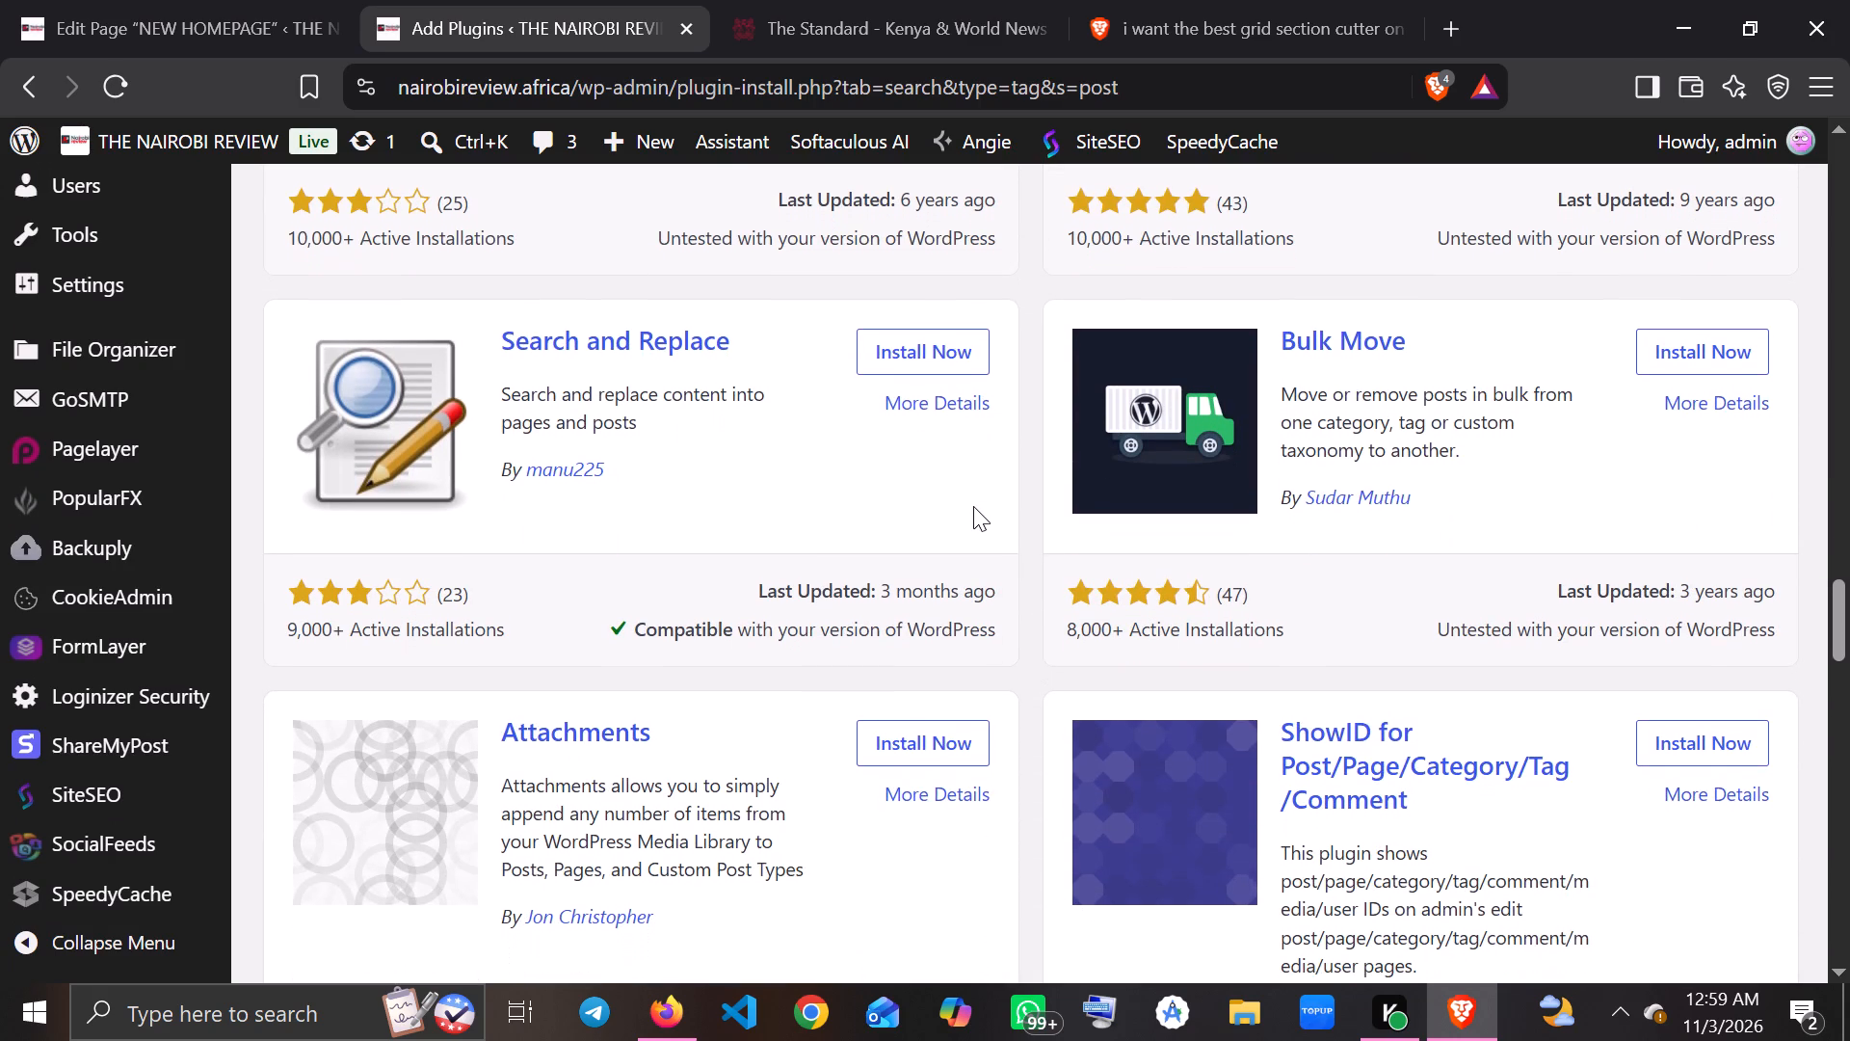
pyautogui.scroll(10, 973, 506)
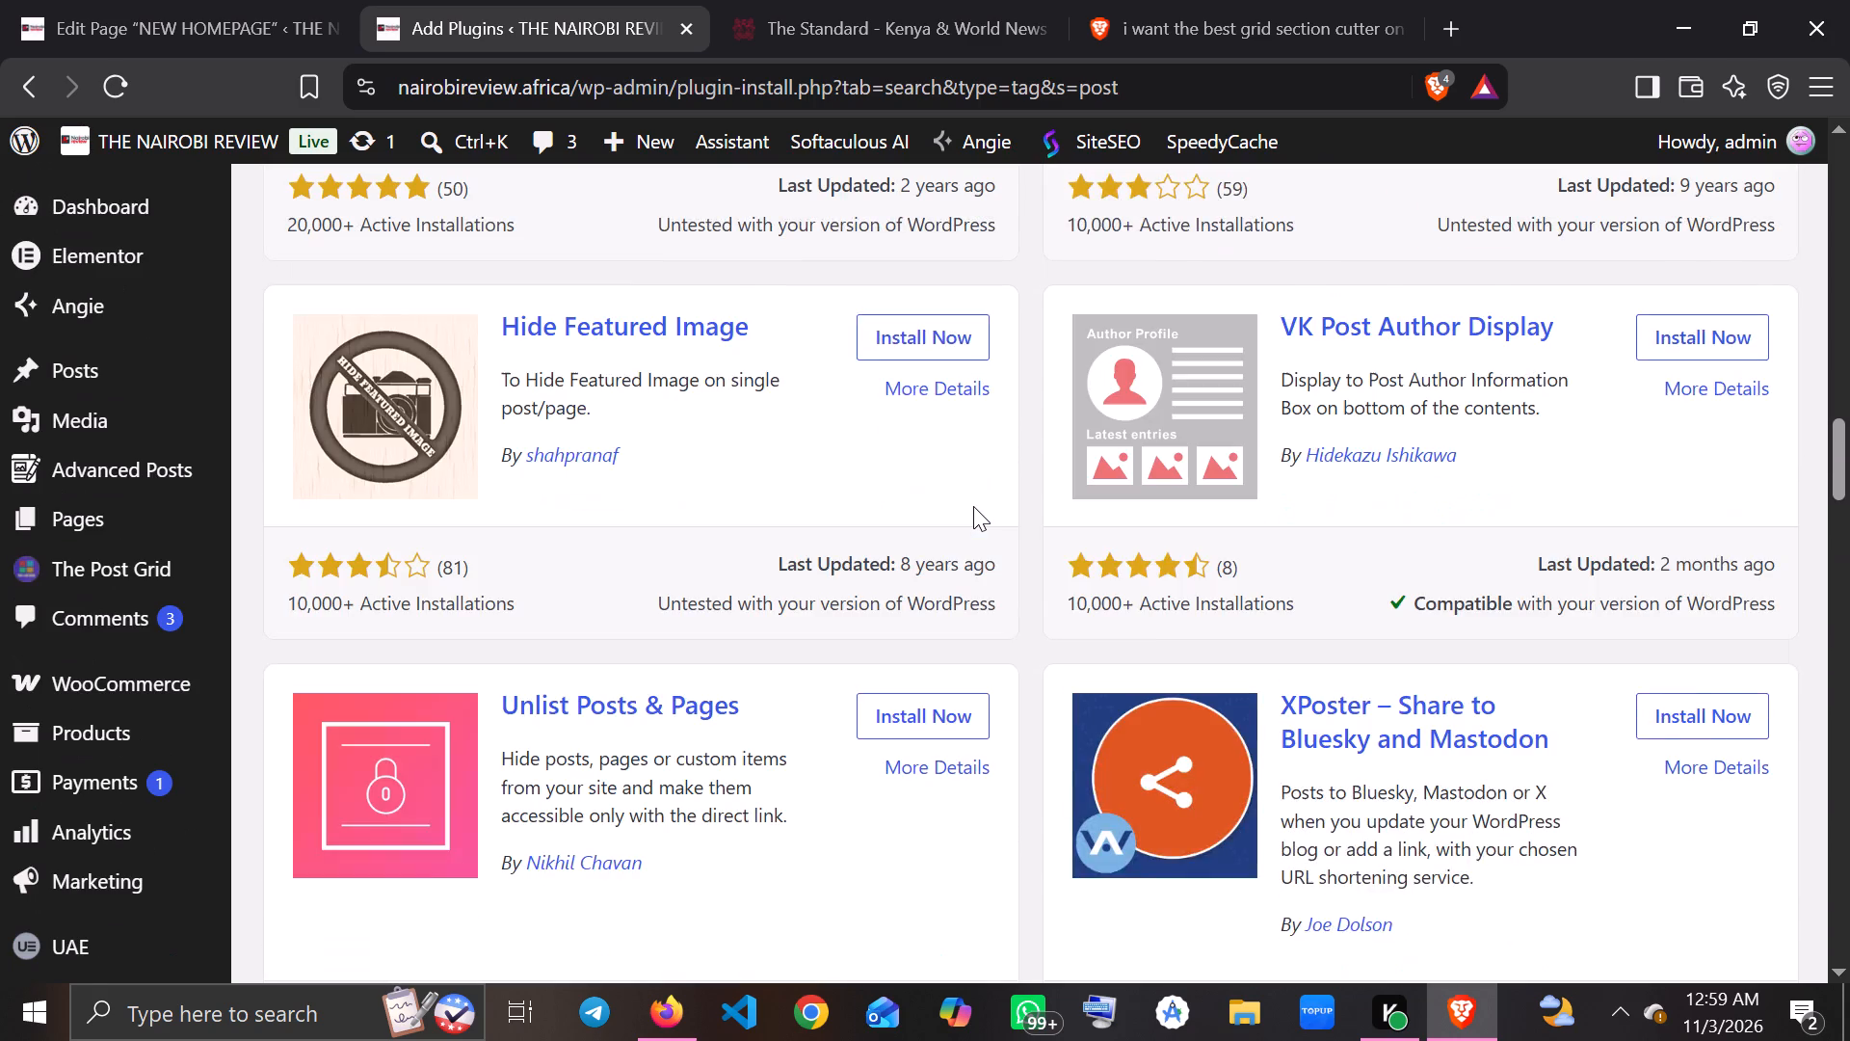
pyautogui.scroll(5, 973, 506)
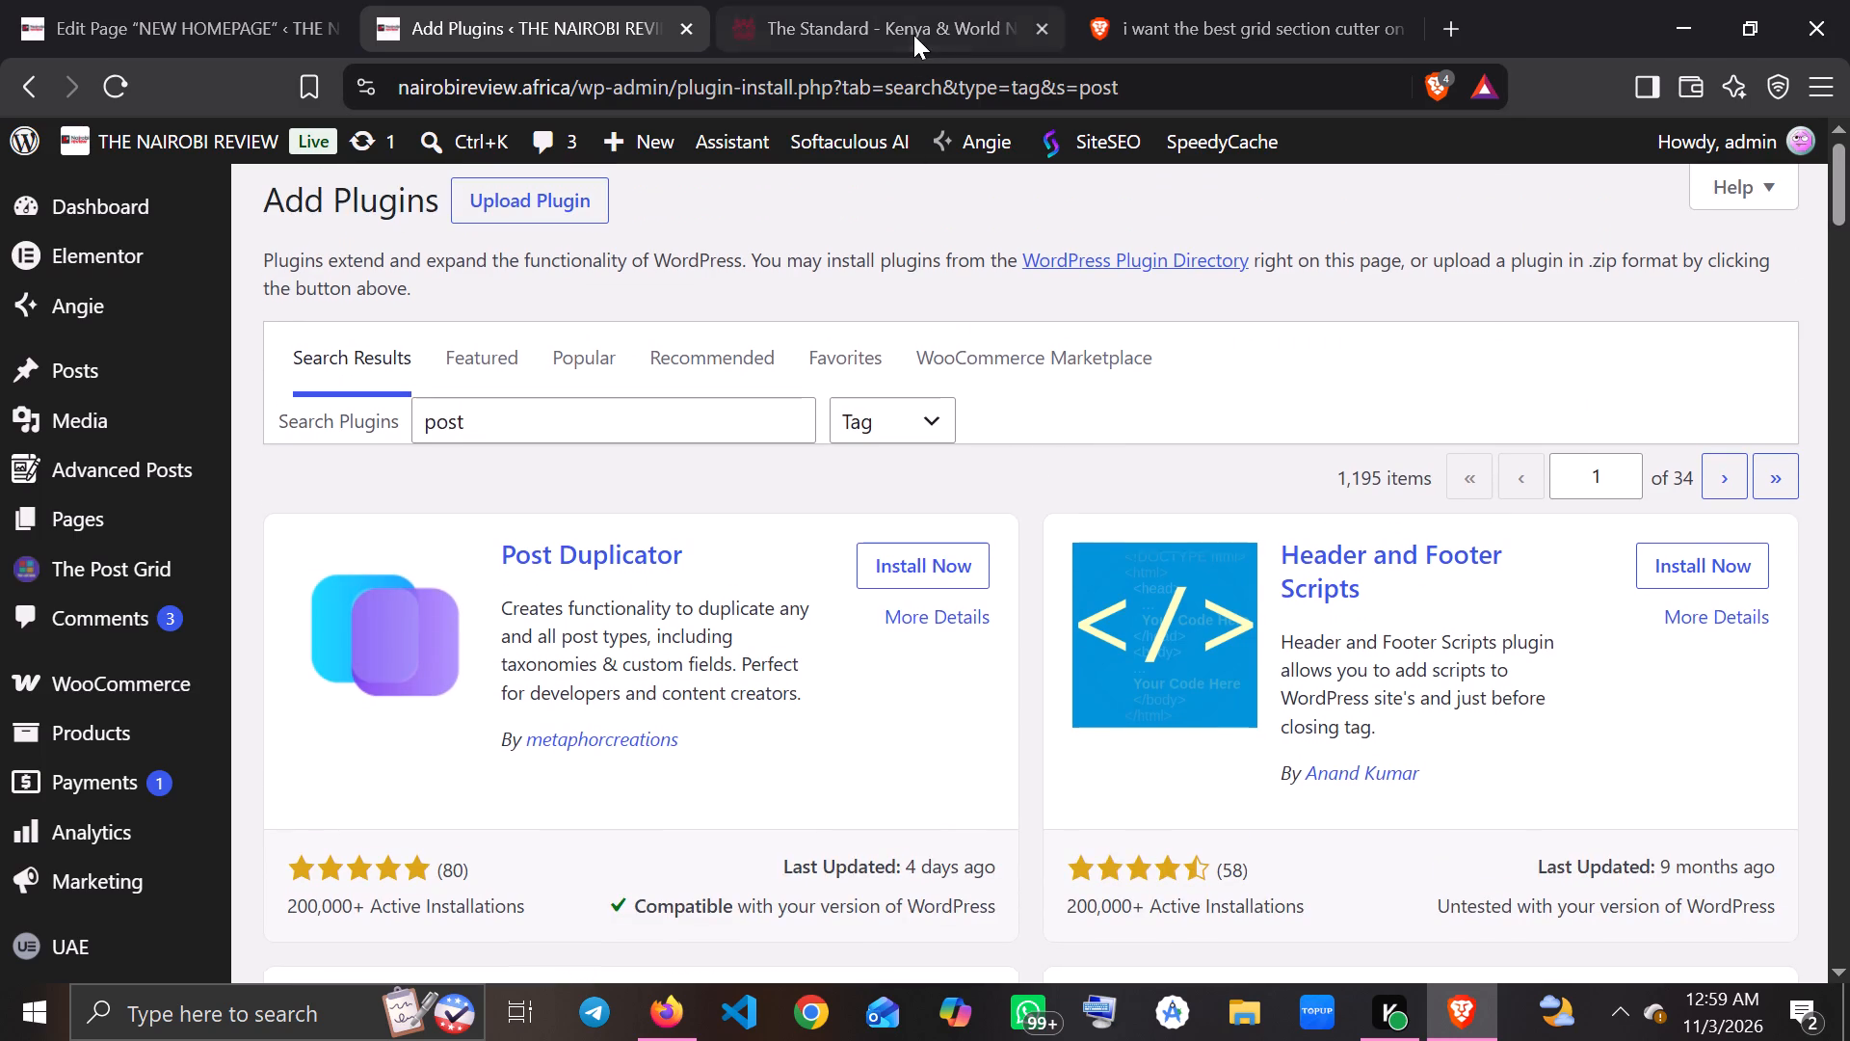
# Check the key plugin recommendations in the Brave Search answer about grid sections, and return to the Add Plugins page.
pyautogui.click(913, 35)
pyautogui.click(1150, 21)
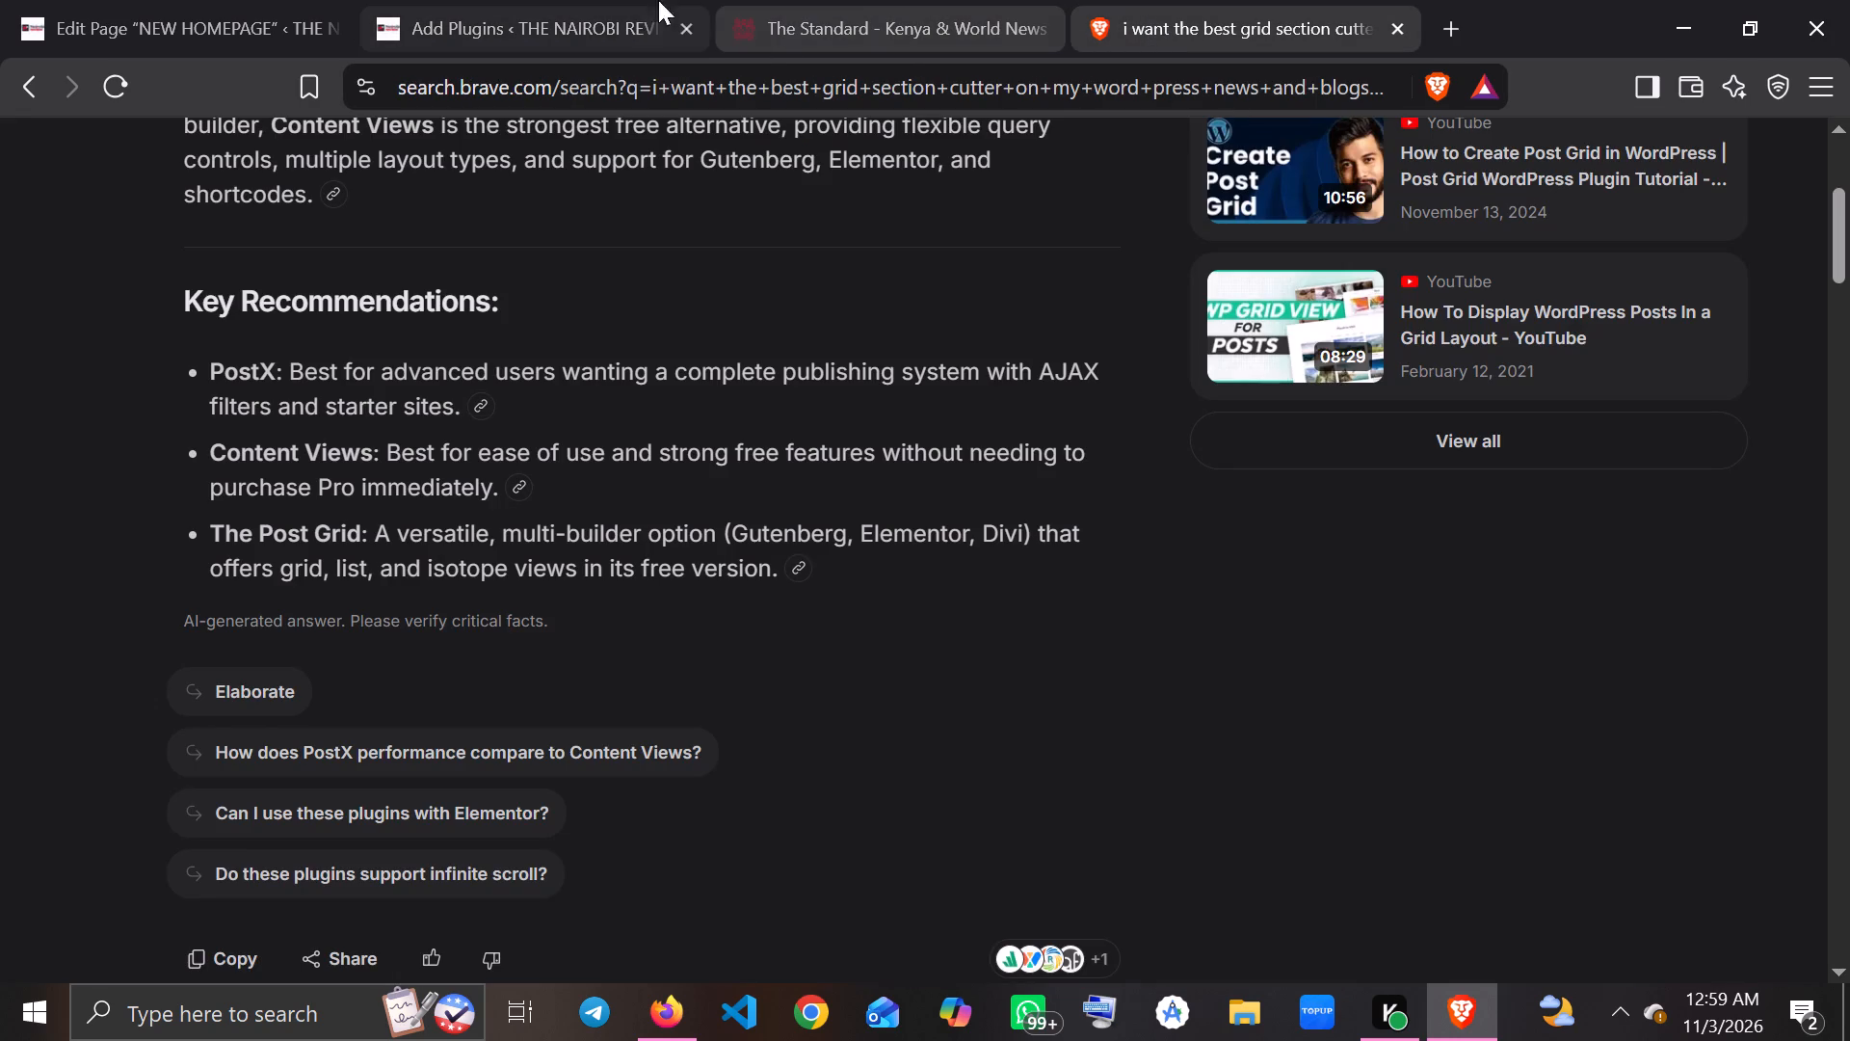
pyautogui.click(606, 10)
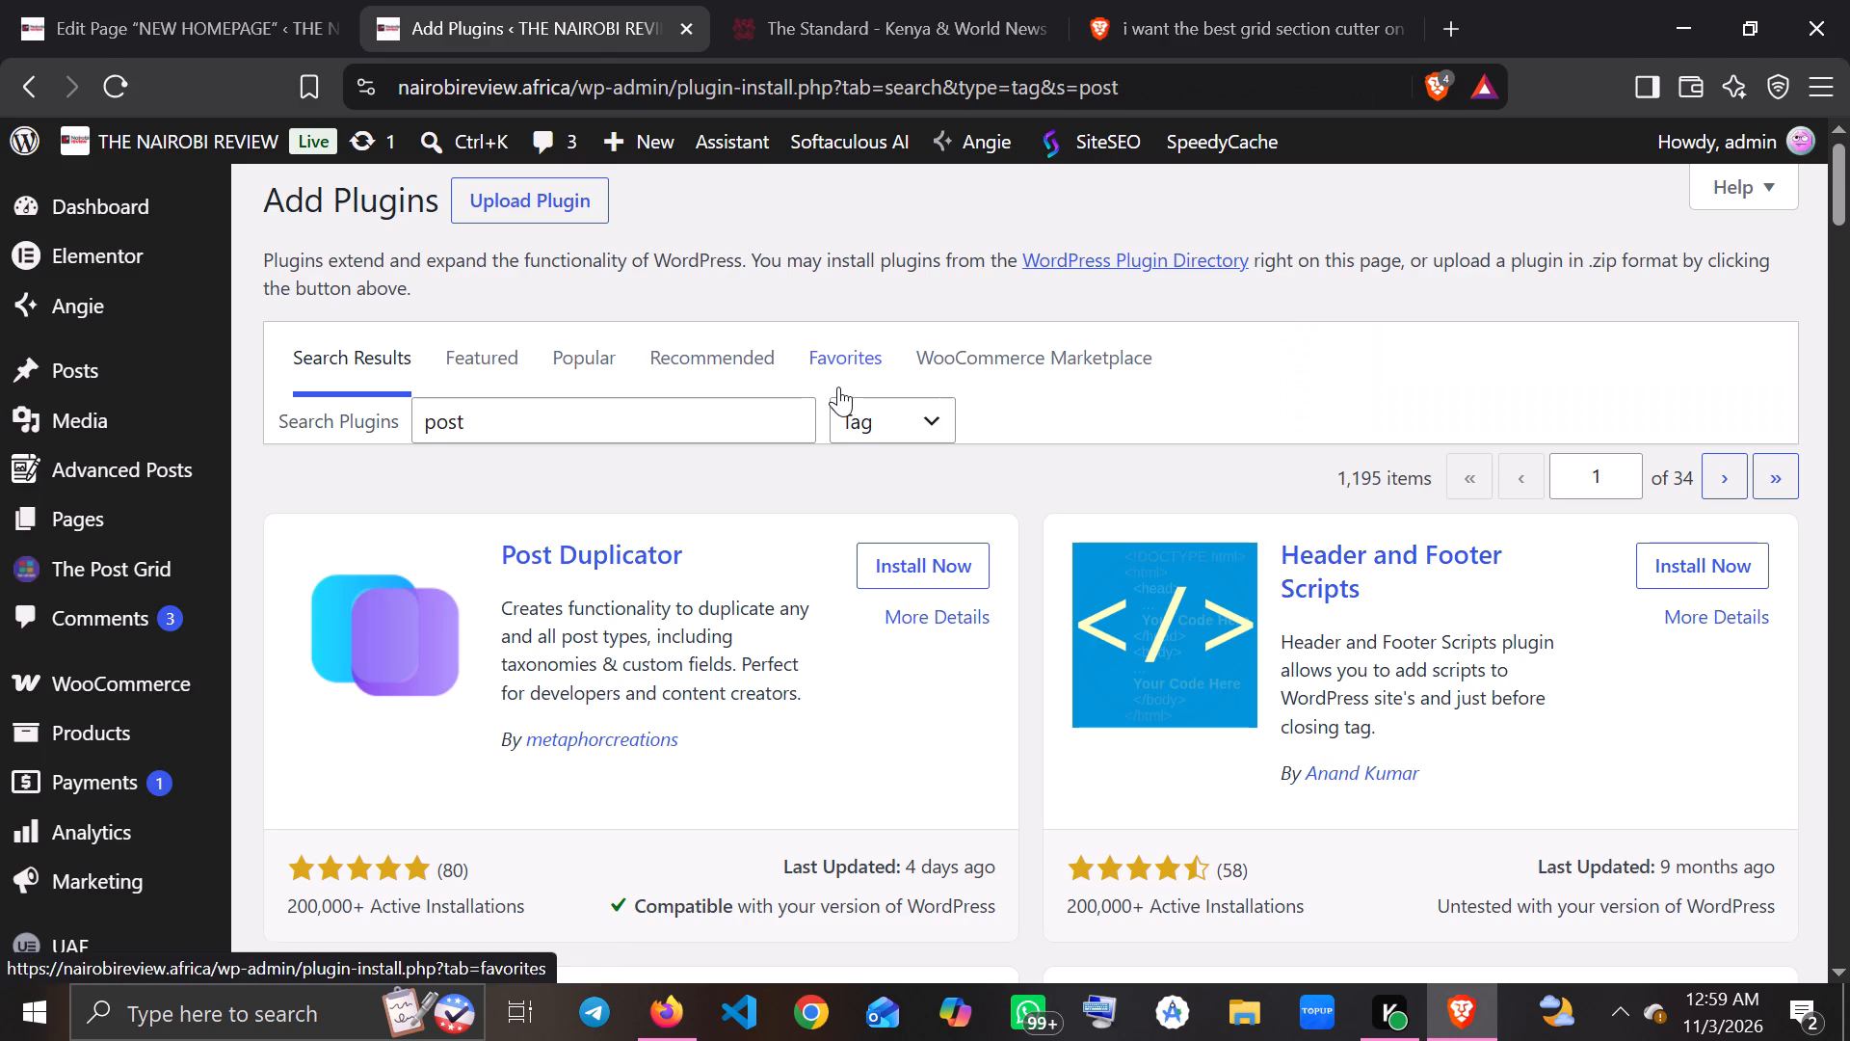
# Replace the "post" search with "content views", rechecking the recommended plugin's name in the Brave Search answer.
pyautogui.scroll(2, 834, 428)
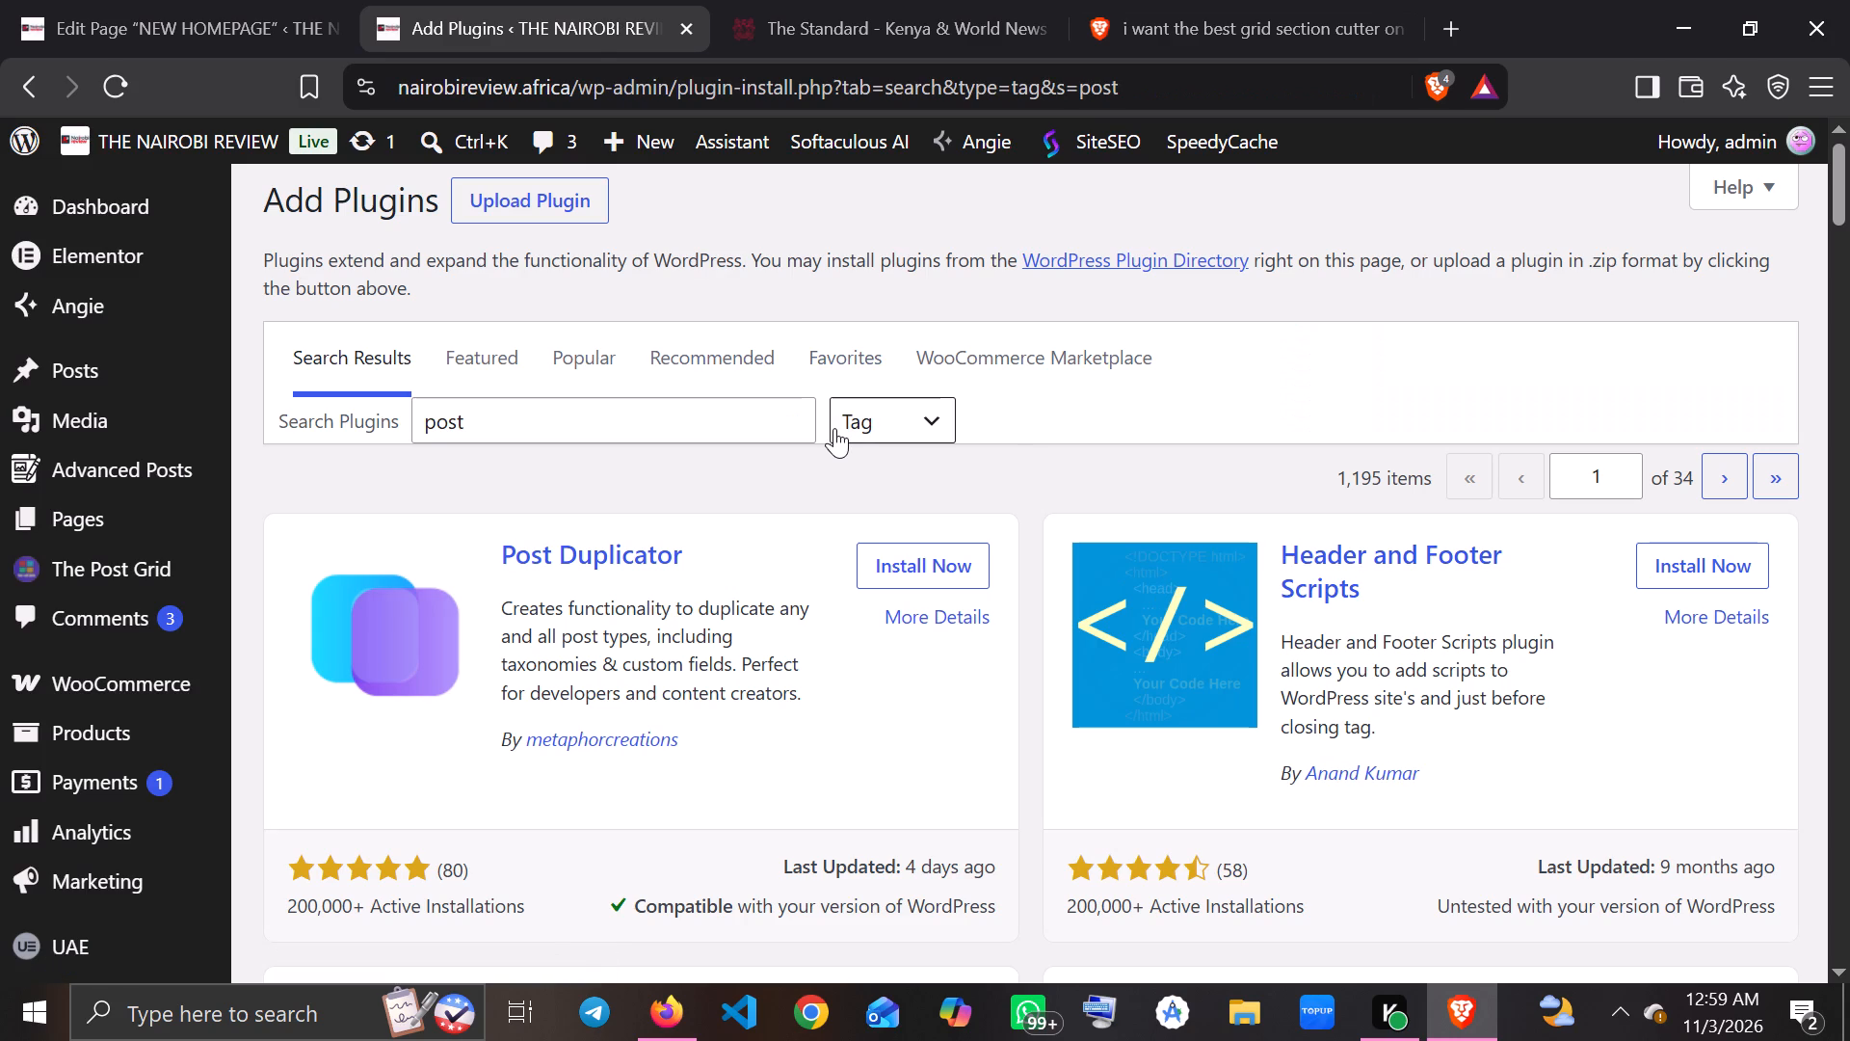
pyautogui.click(712, 421)
pyautogui.press('BackSpace')
pyautogui.press('BackSpace')
pyautogui.press('BackSpace')
pyautogui.press('BackSpace')
pyautogui.press('BackSpace')
pyautogui.press('BackSpace')
pyautogui.press('BackSpace')
pyautogui.press('BackSpace')
pyautogui.press('BackSpace')
pyautogui.press('BackSpace')
pyautogui.press('BackSpace')
pyautogui.press('BackSpace')
pyautogui.press('BackSpace')
pyautogui.press('BackSpace')
pyautogui.press('BackSpace')
pyautogui.press('BackSpace')
pyautogui.press('BackSpace')
pyautogui.press('BackSpace')
pyautogui.press('BackSpace')
pyautogui.press('BackSpace')
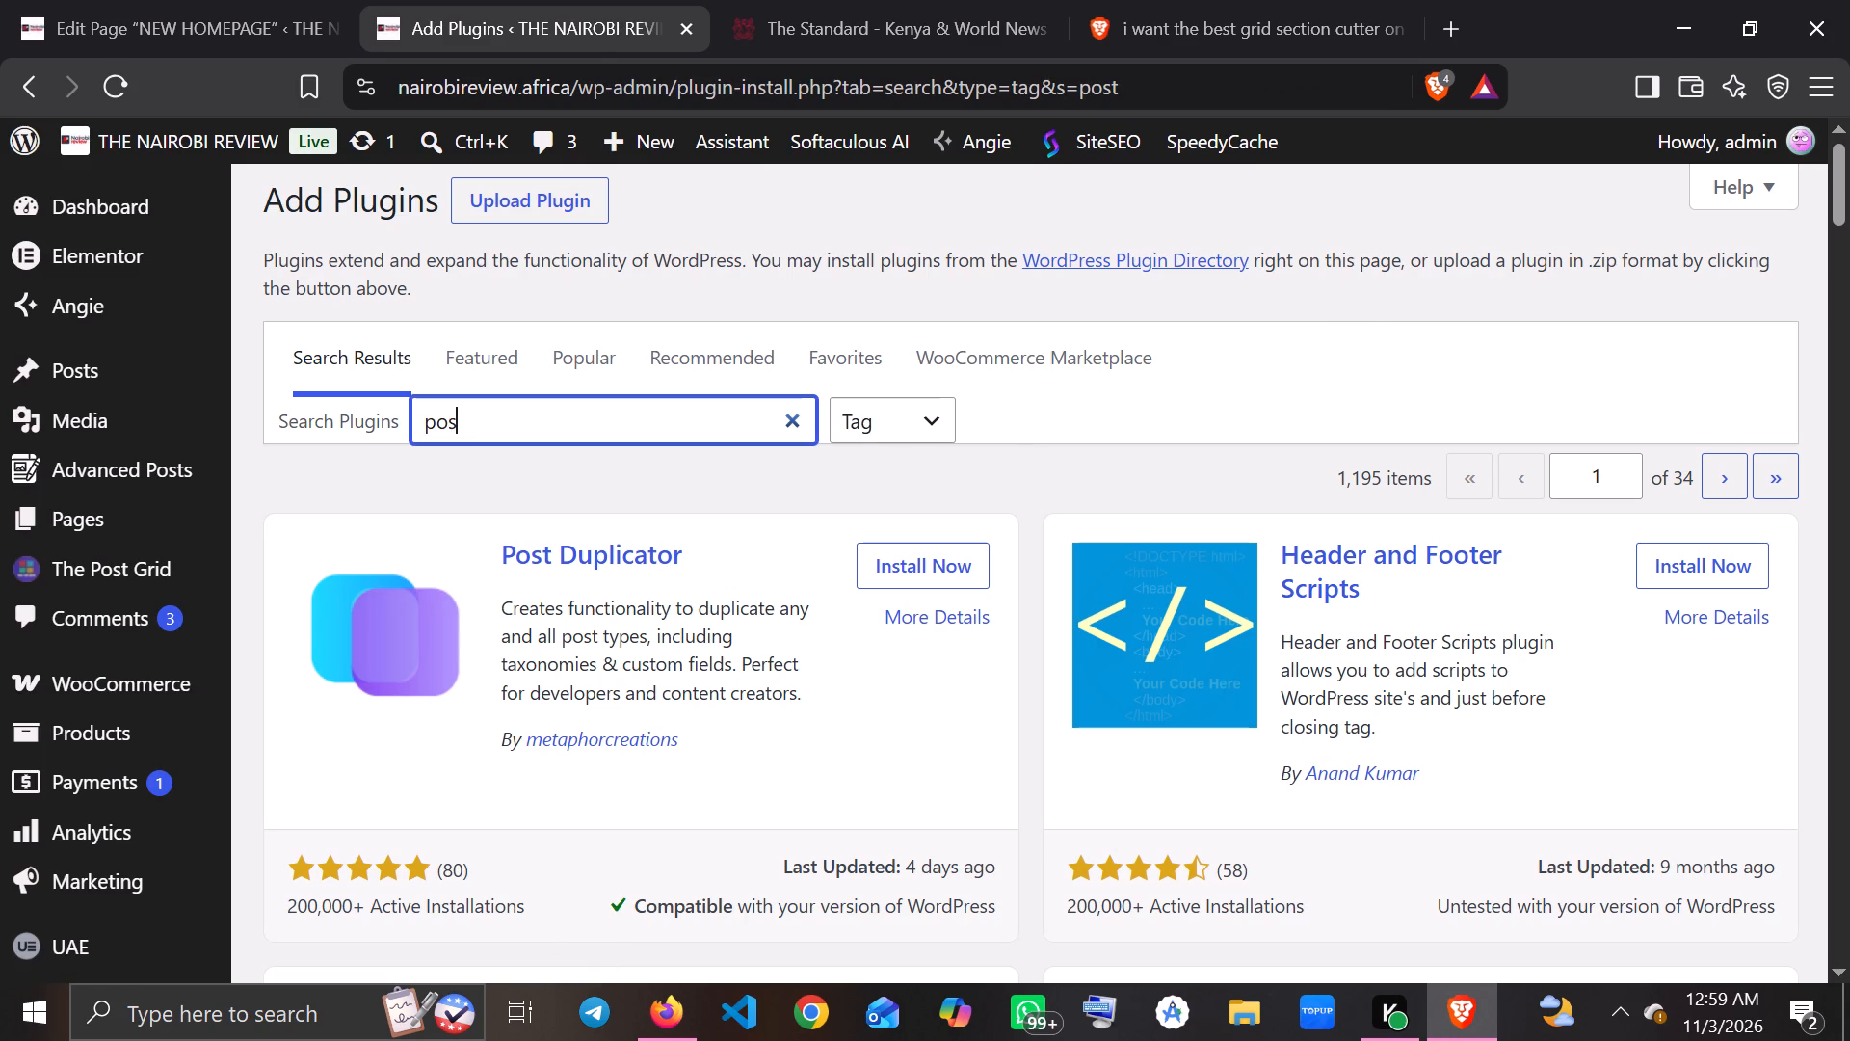
pyautogui.press('c')
pyautogui.write('onte')
pyautogui.press('n')
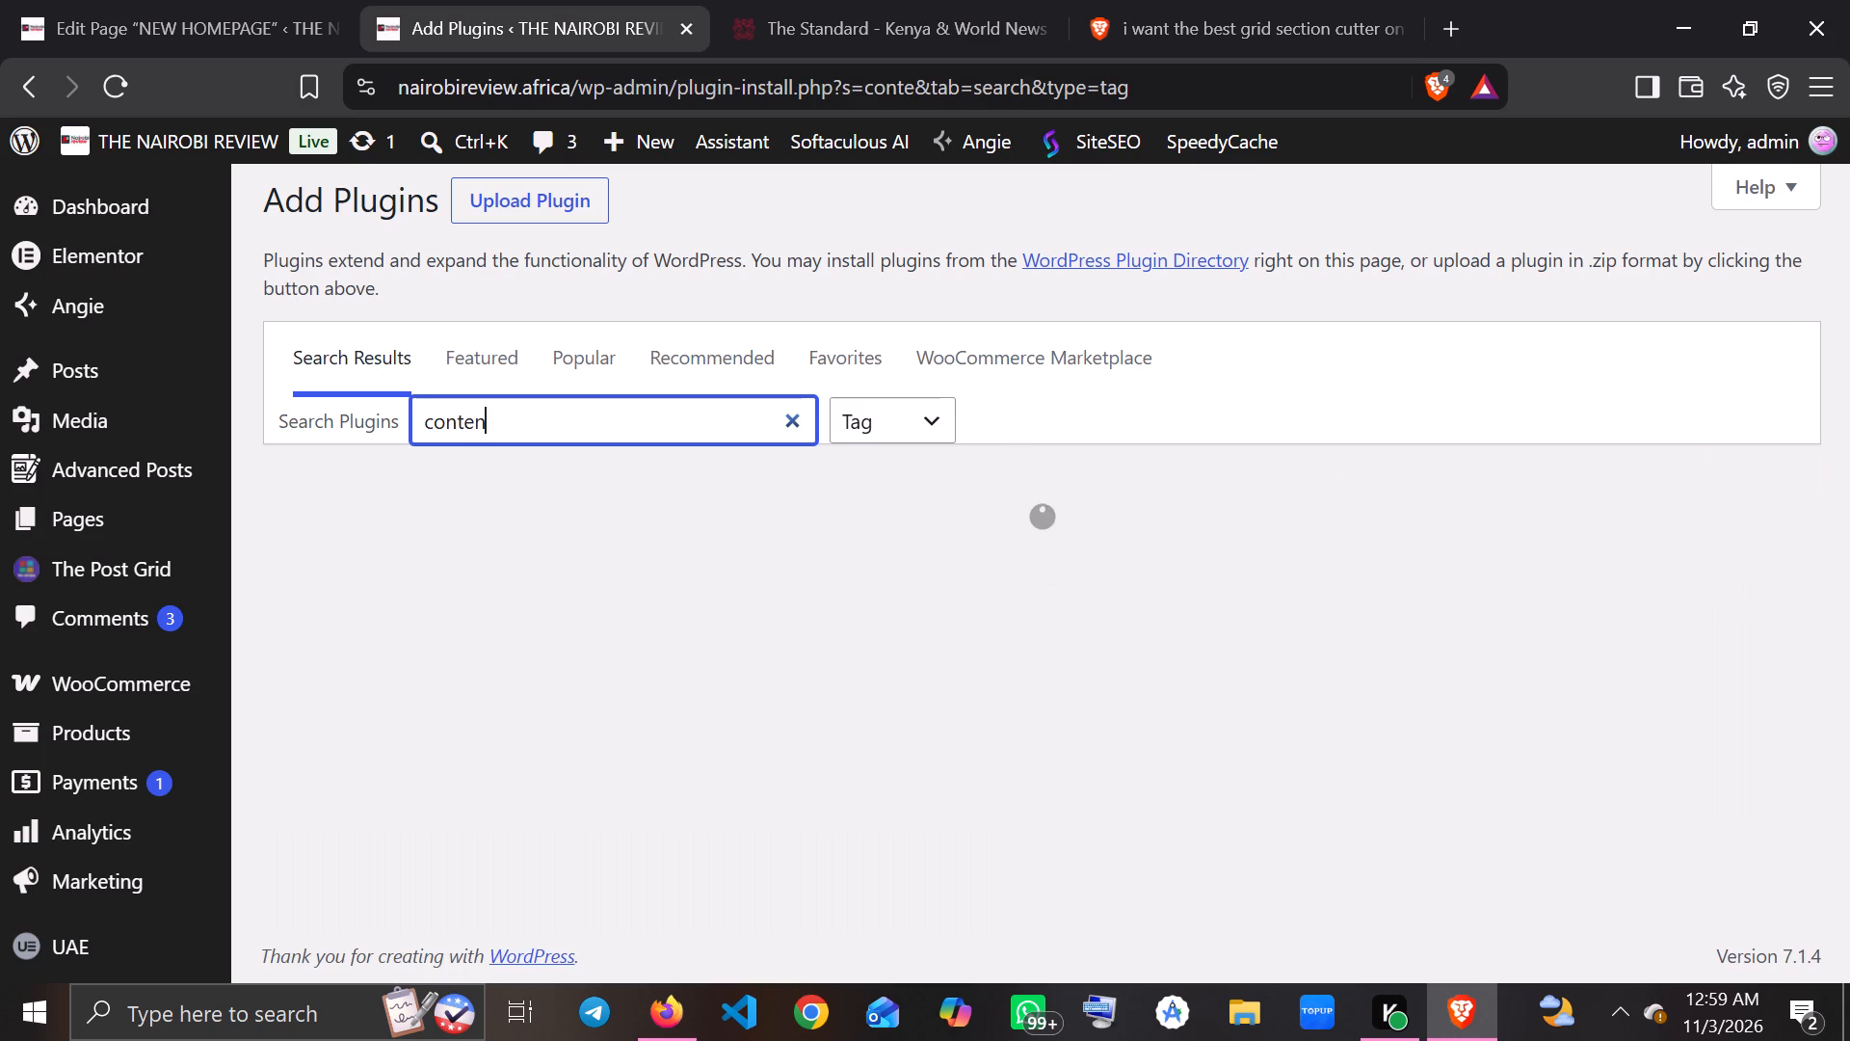
pyautogui.press('t')
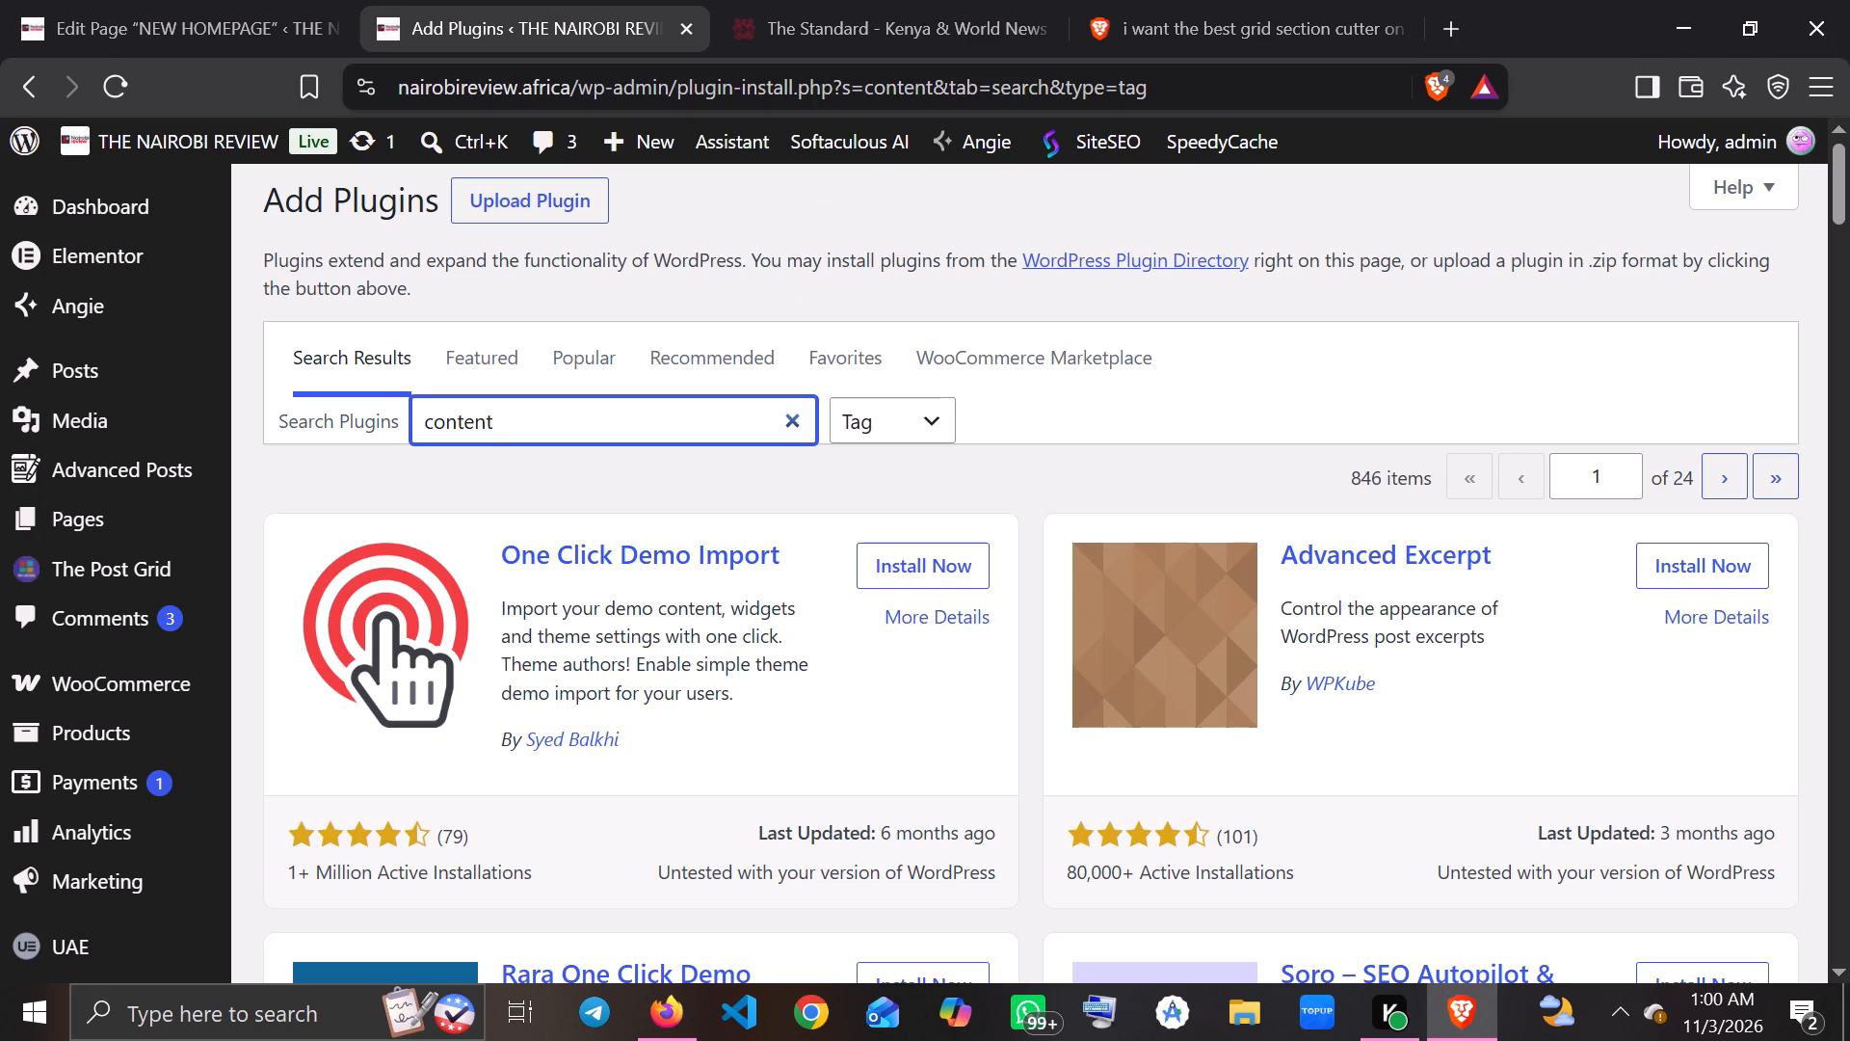
pyautogui.click(1177, 29)
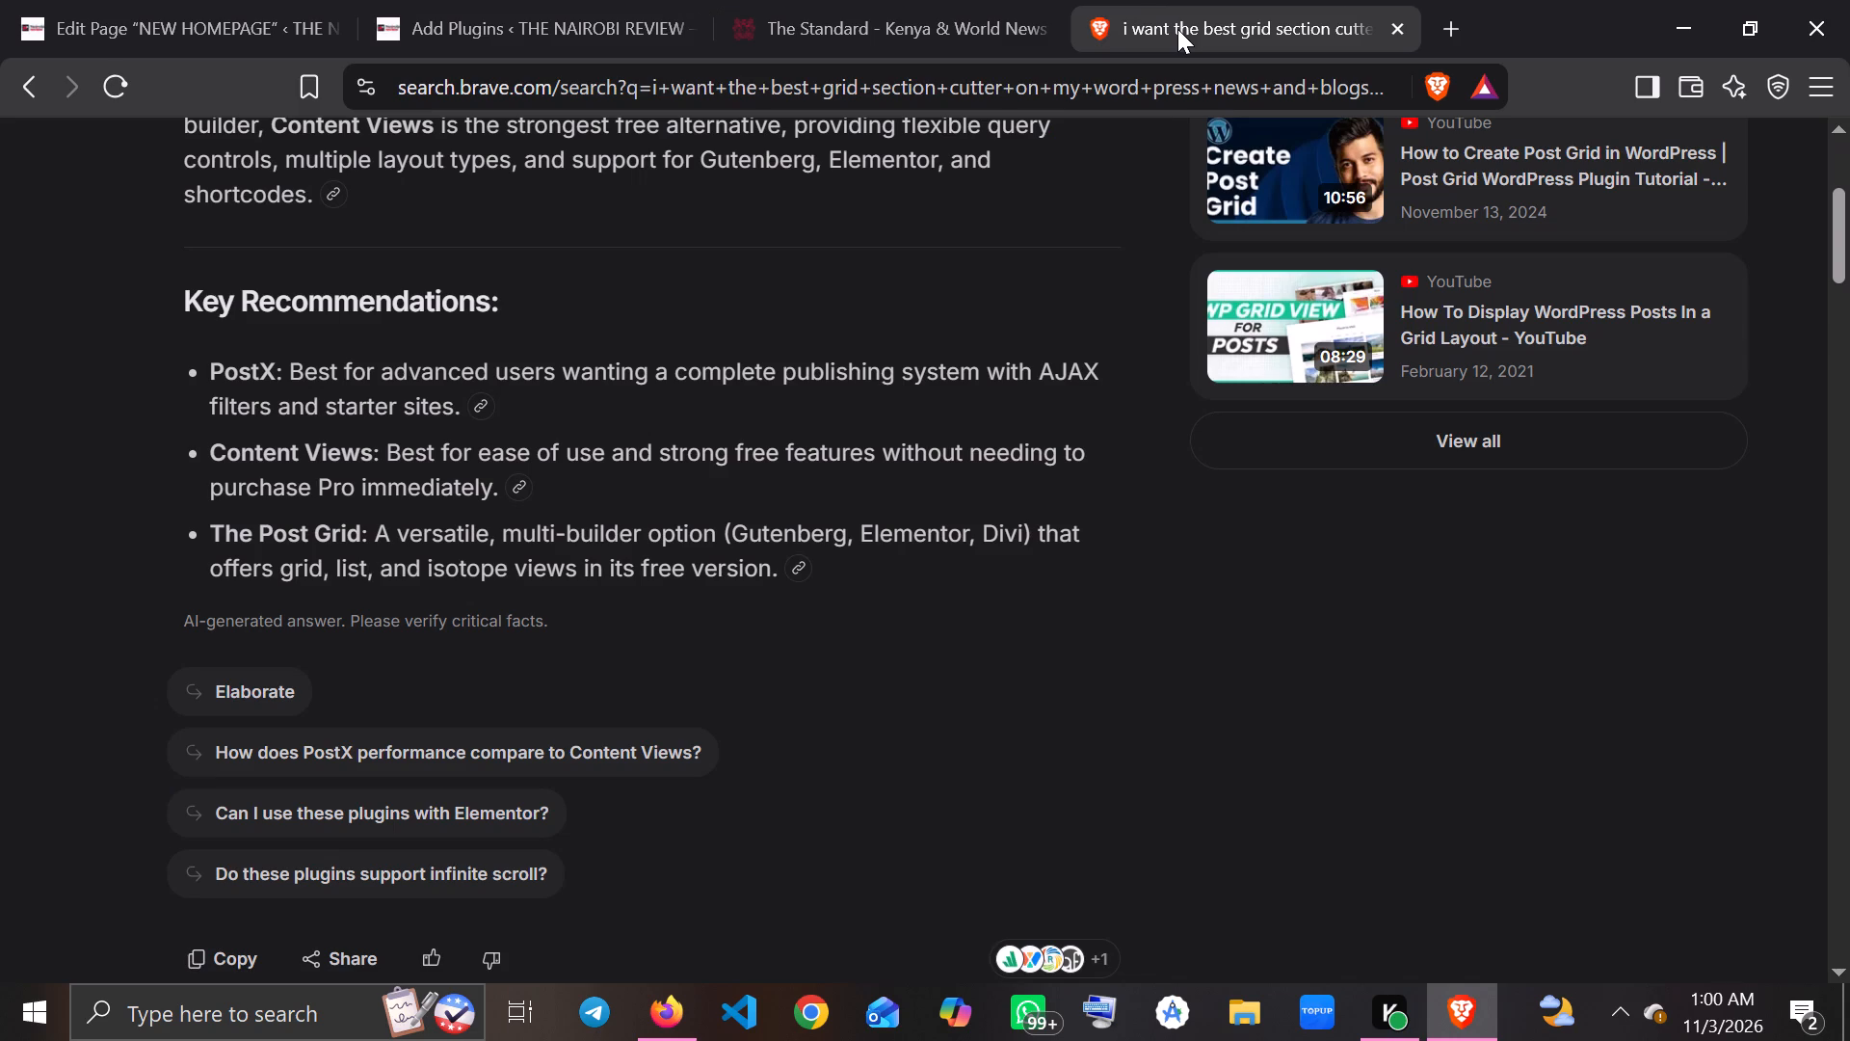
pyautogui.click(610, 22)
pyautogui.press('space')
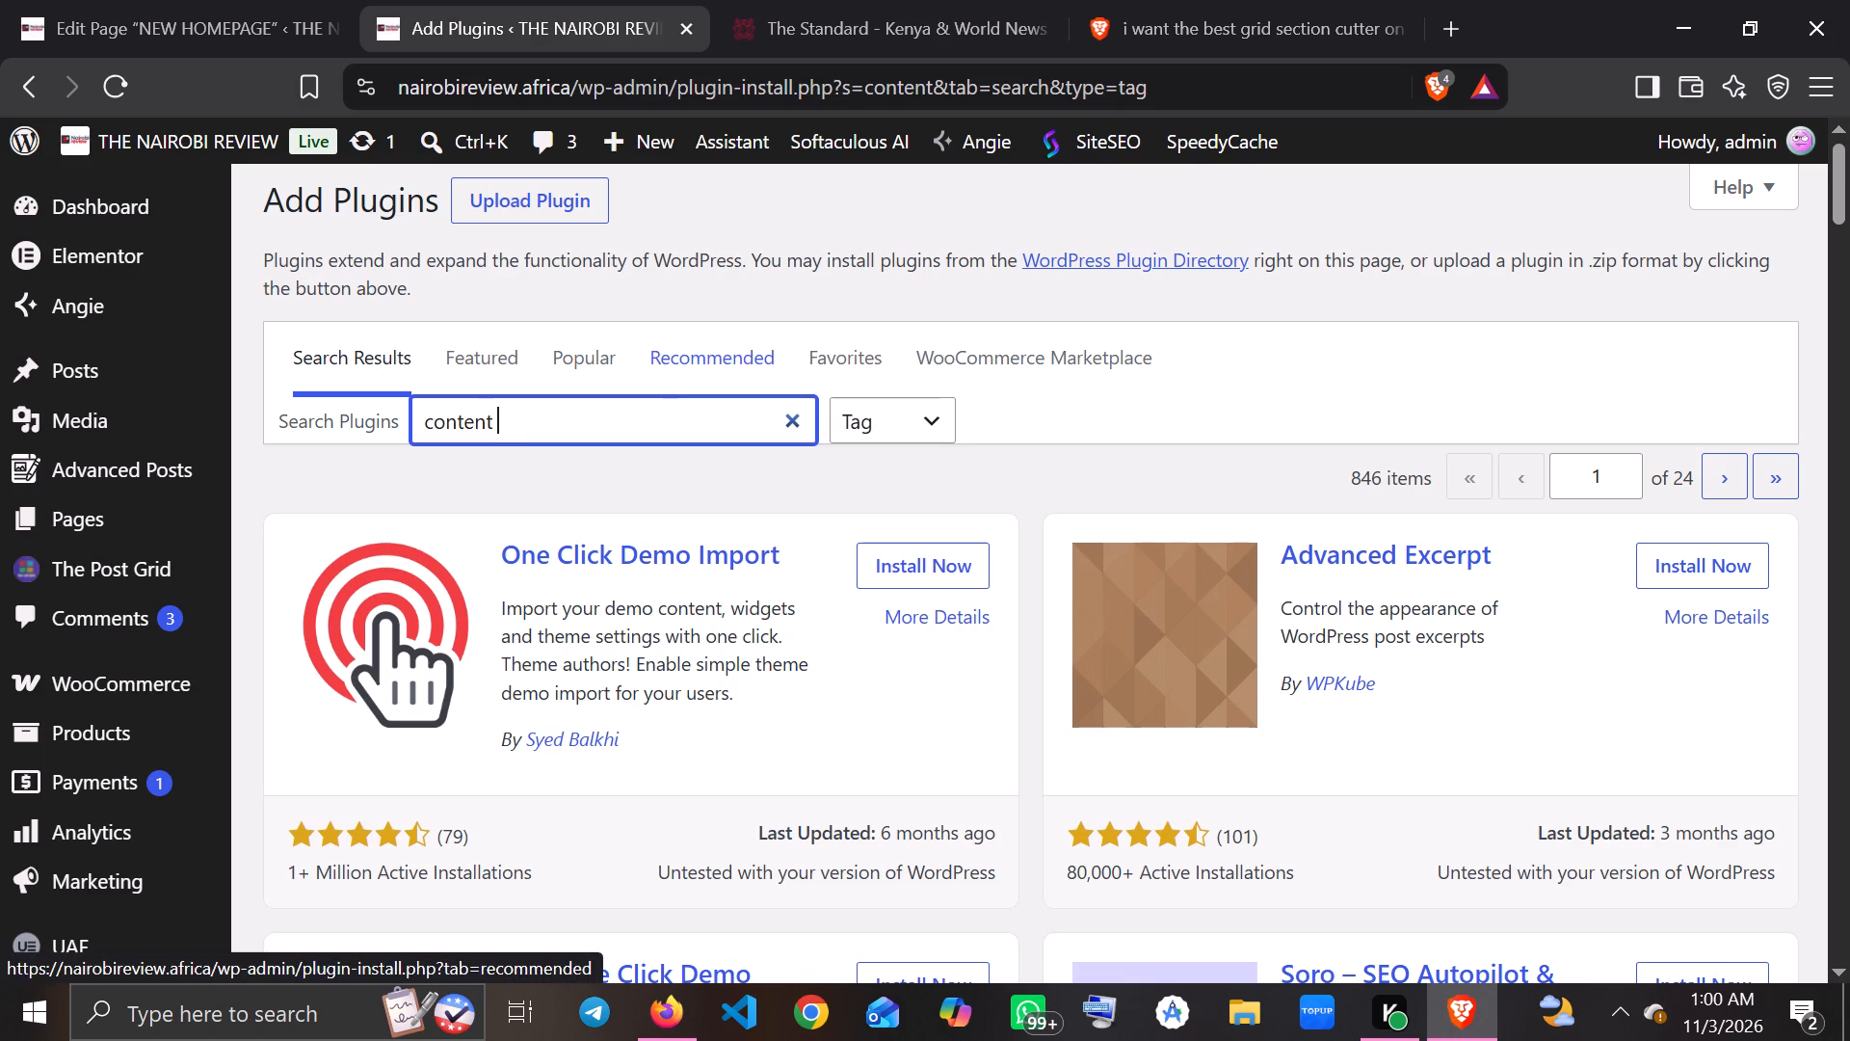
pyautogui.write('v')
pyautogui.write('ie')
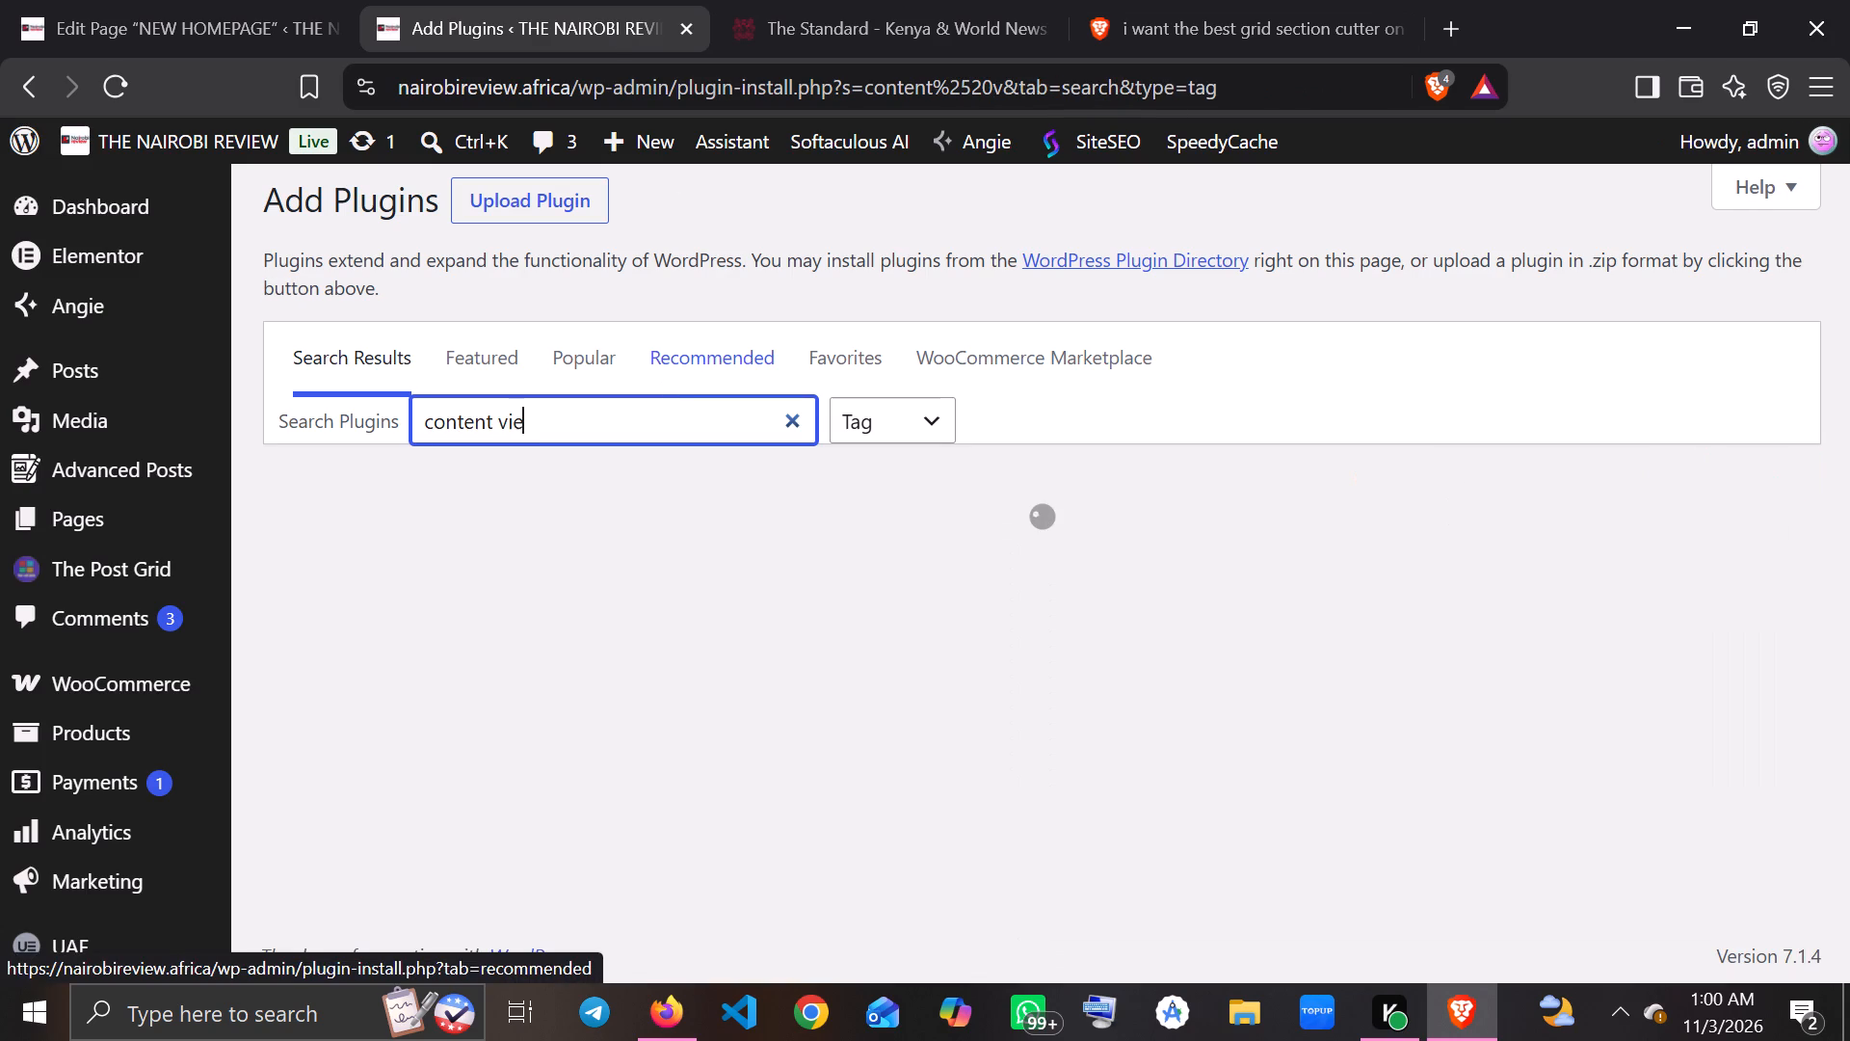
pyautogui.write('ws')
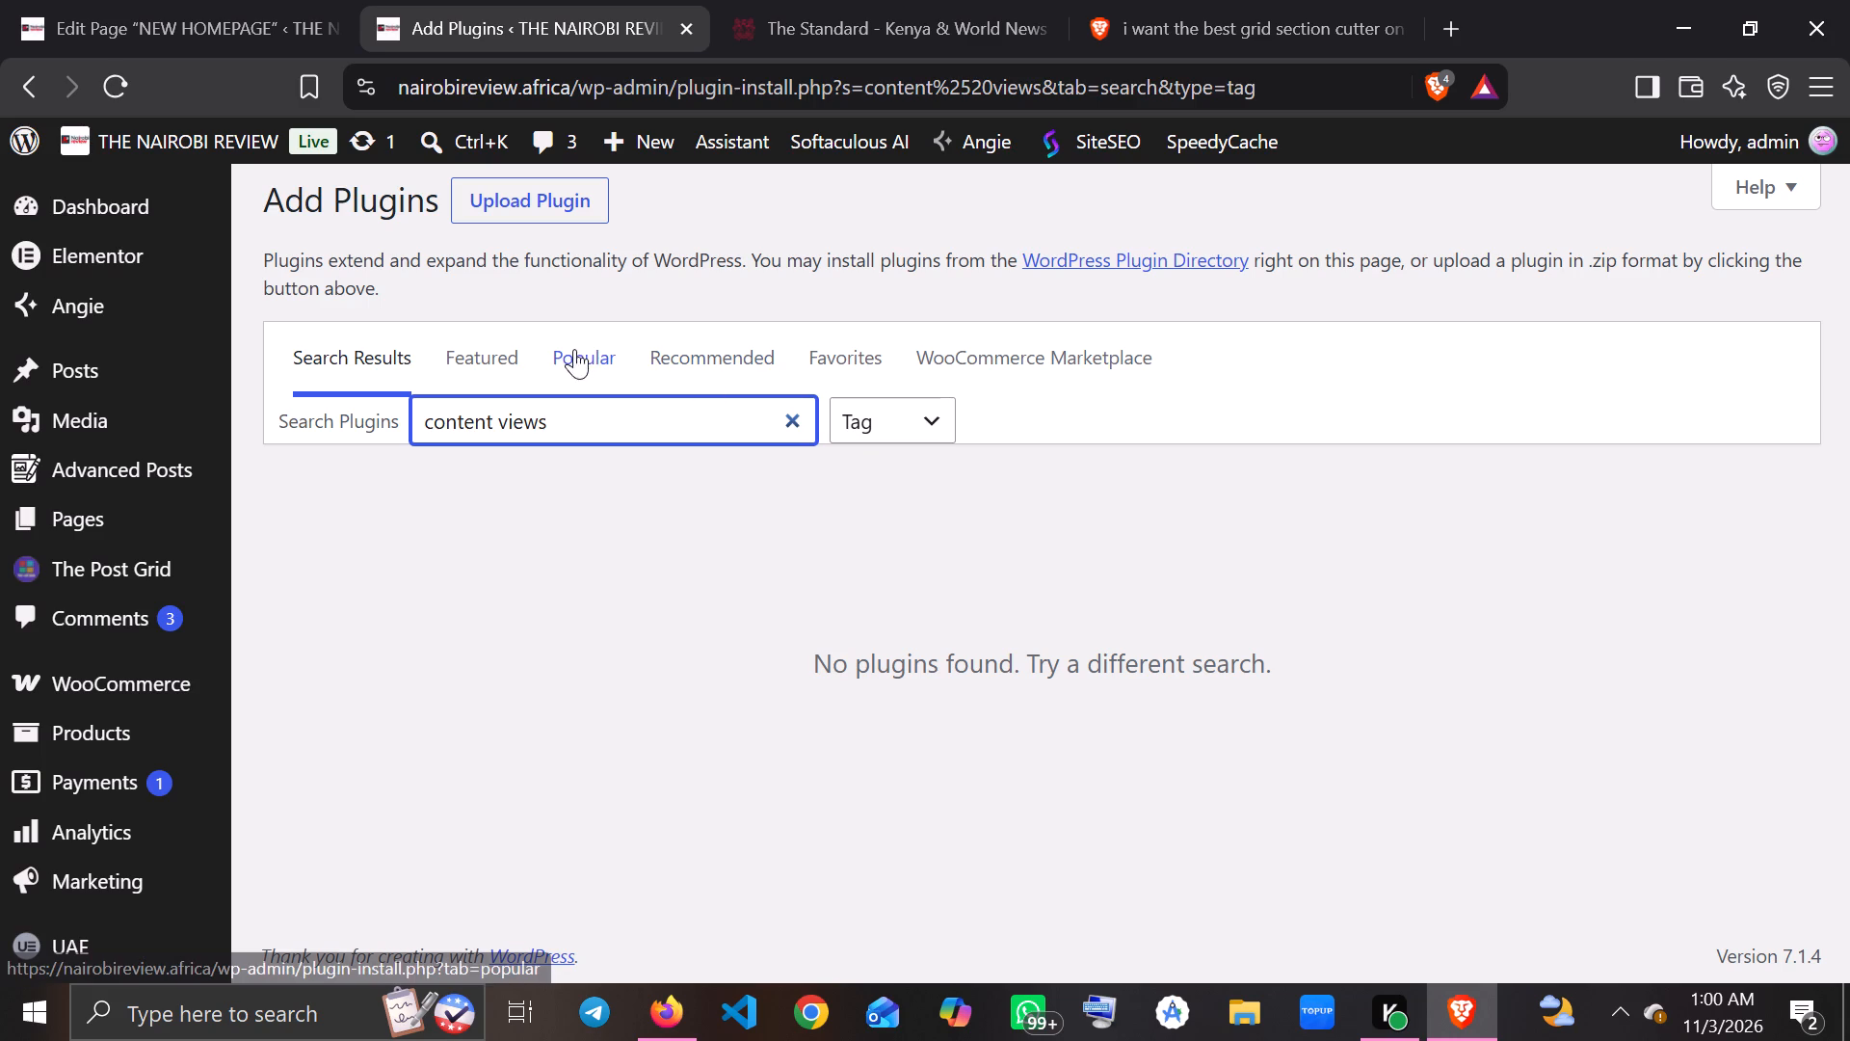
# Return to the featured plugins and look through them and the popular tags for something suited to post layouts.
pyautogui.click(897, 422)
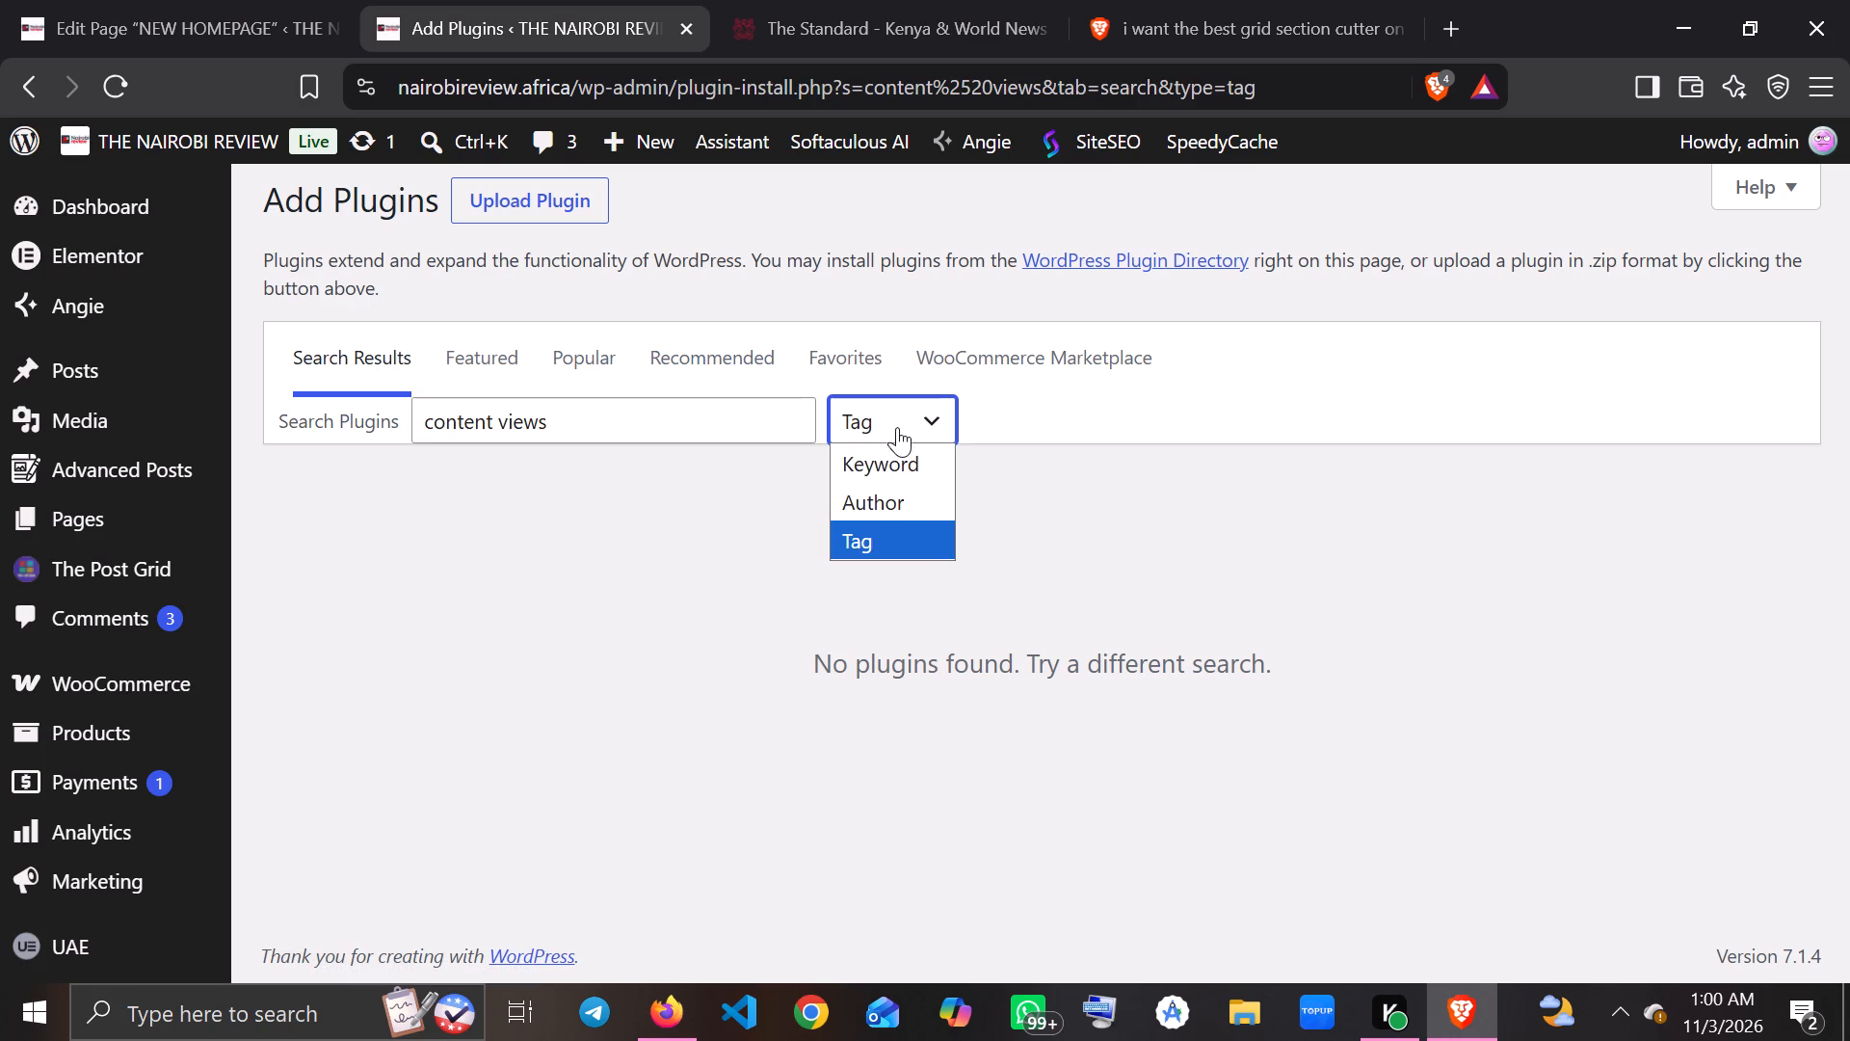
pyautogui.click(542, 566)
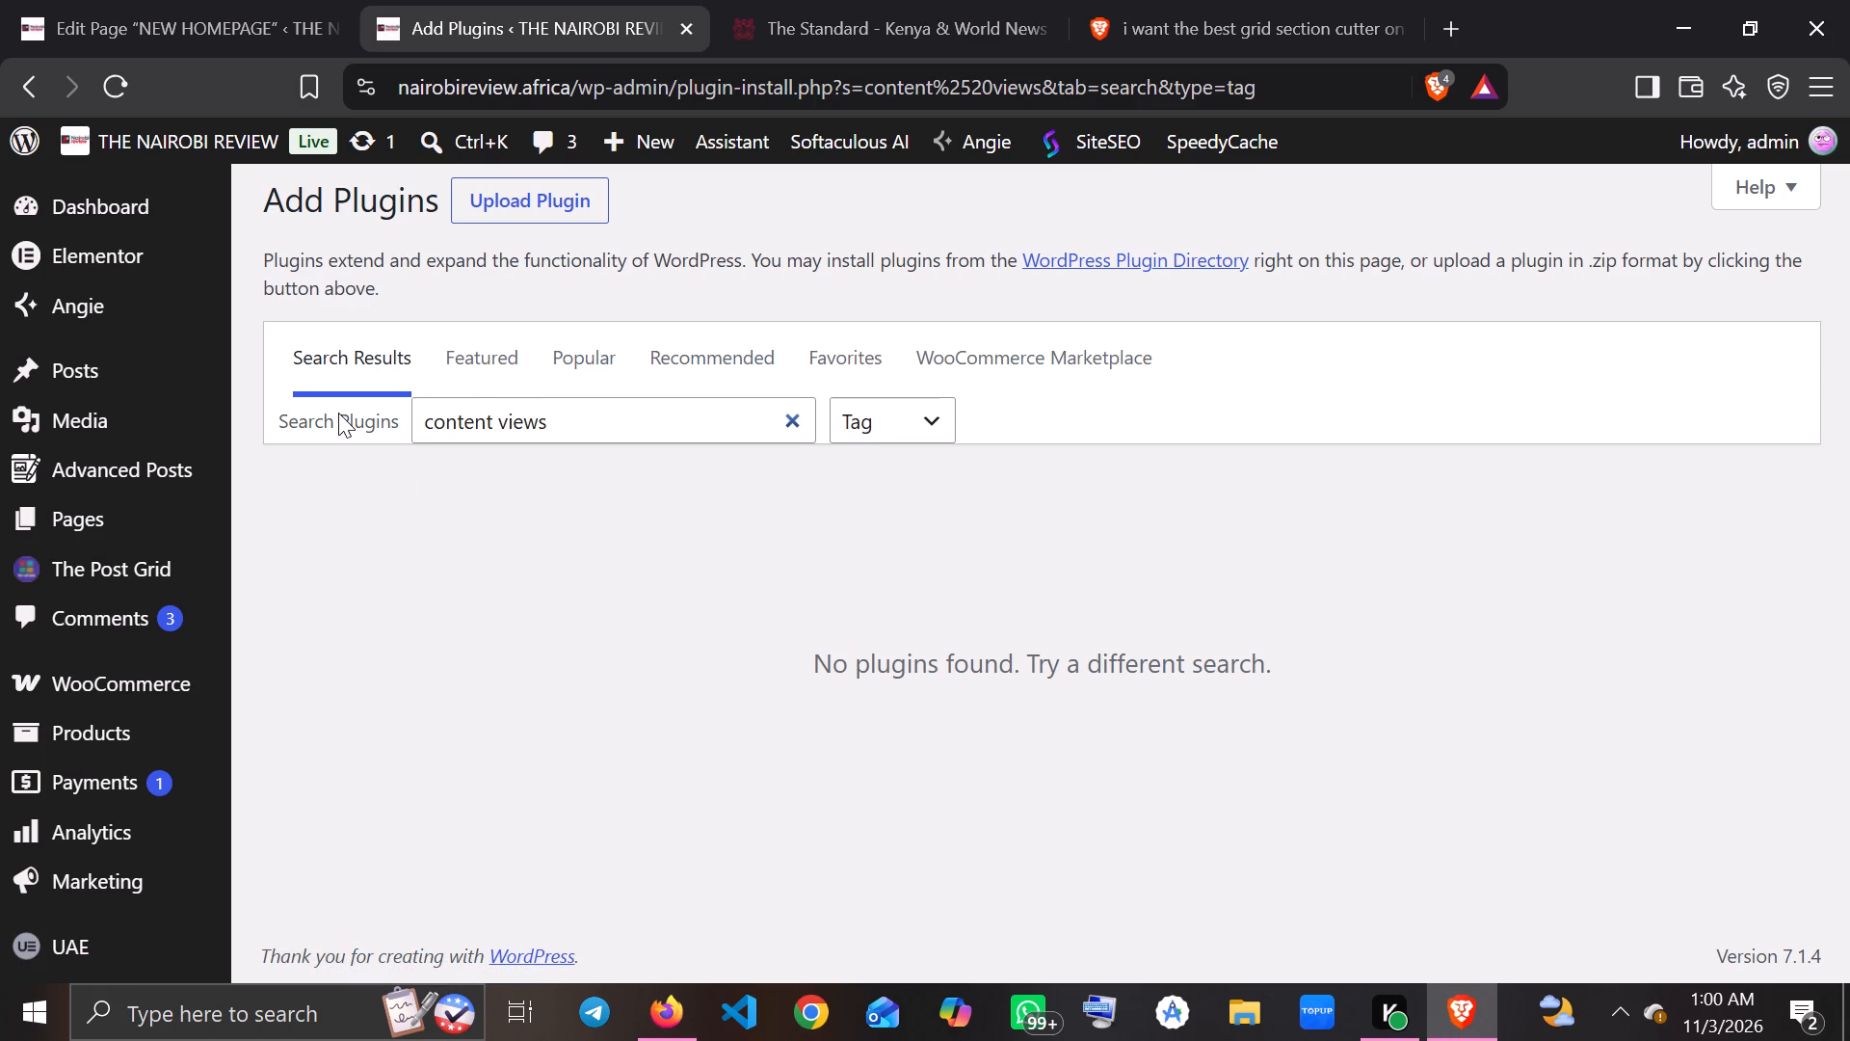
pyautogui.click(474, 370)
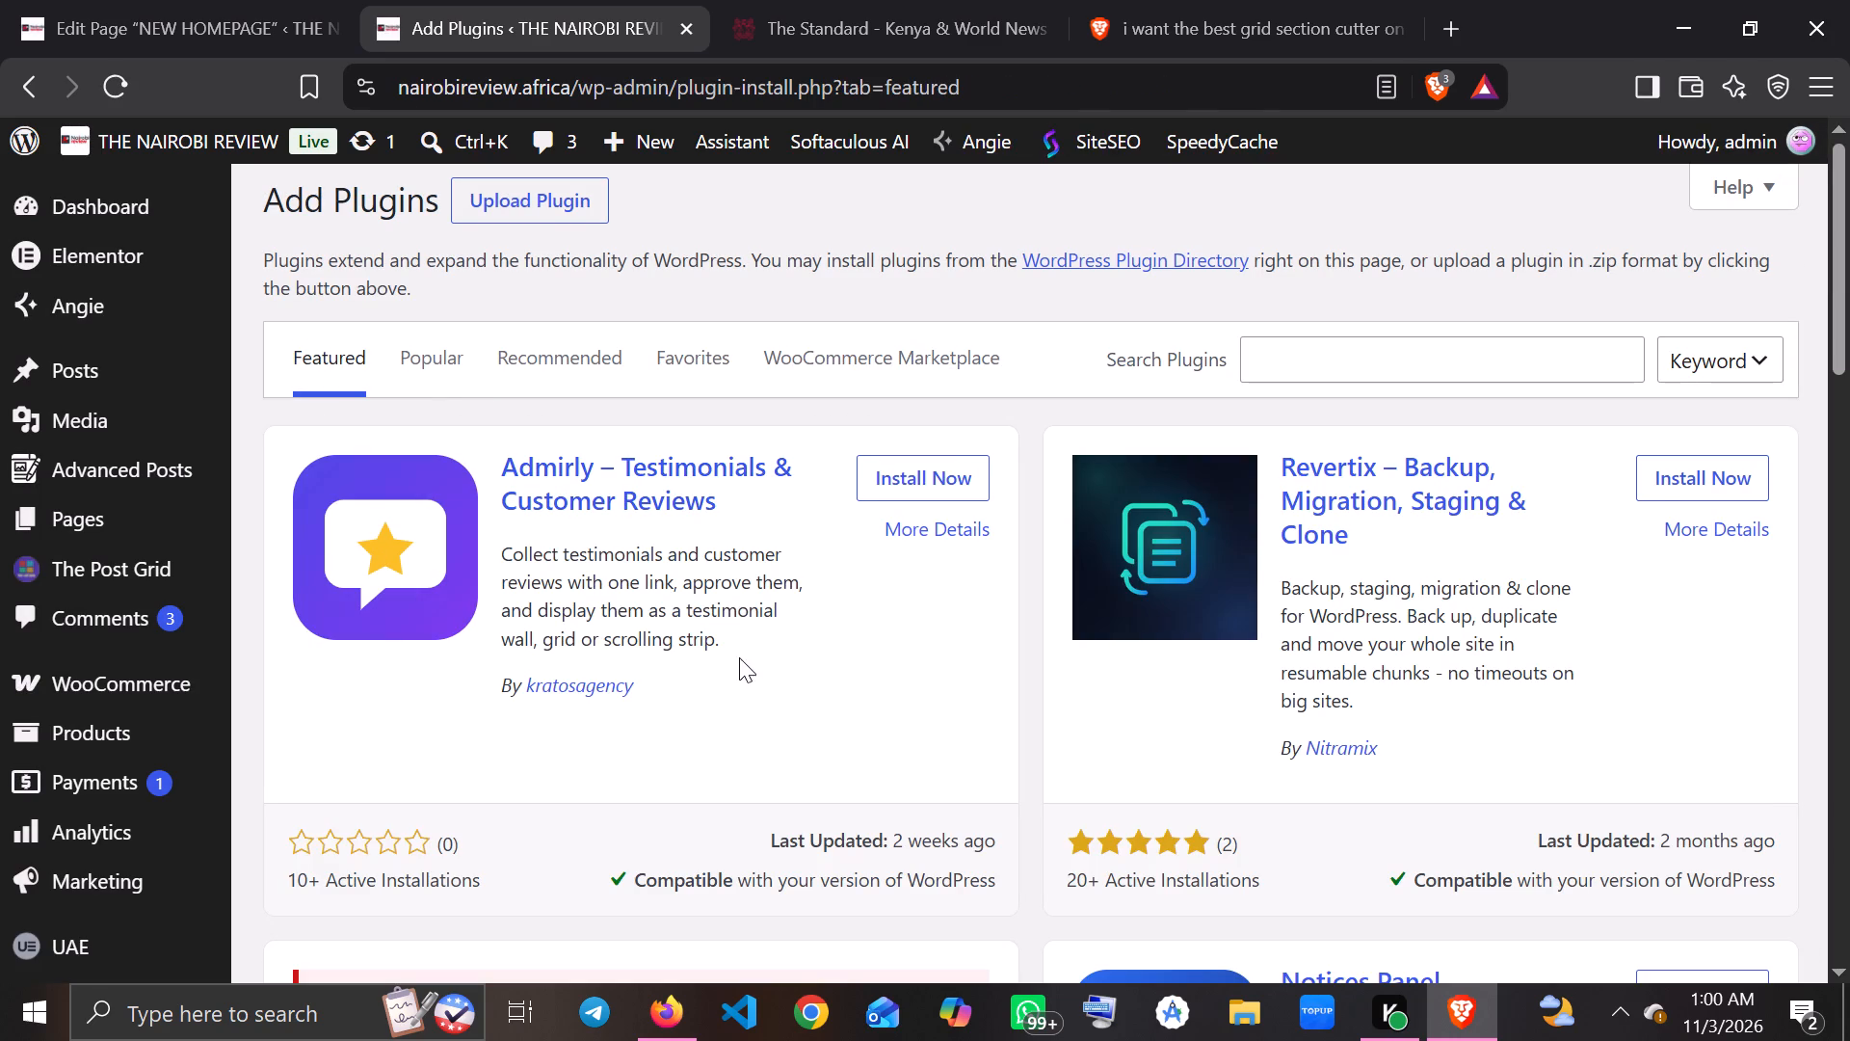
pyautogui.scroll(-4, 739, 644)
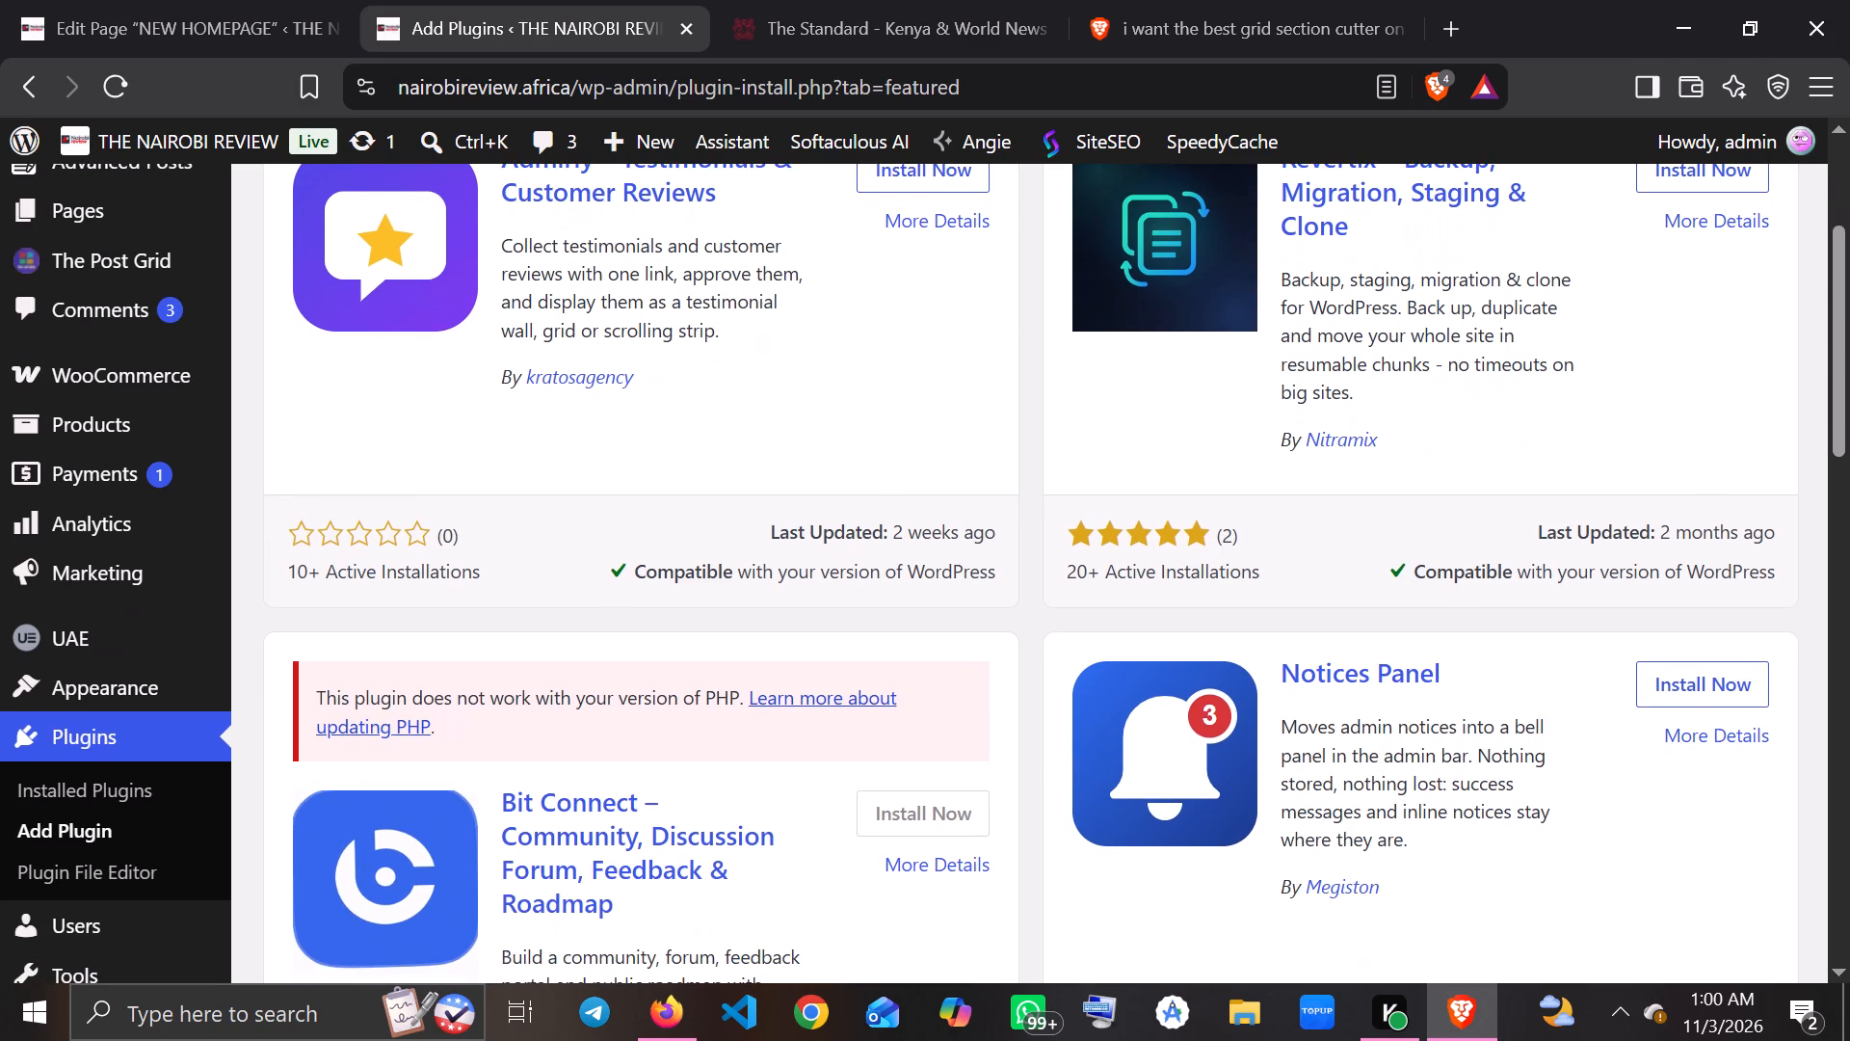
pyautogui.scroll(-6, 739, 644)
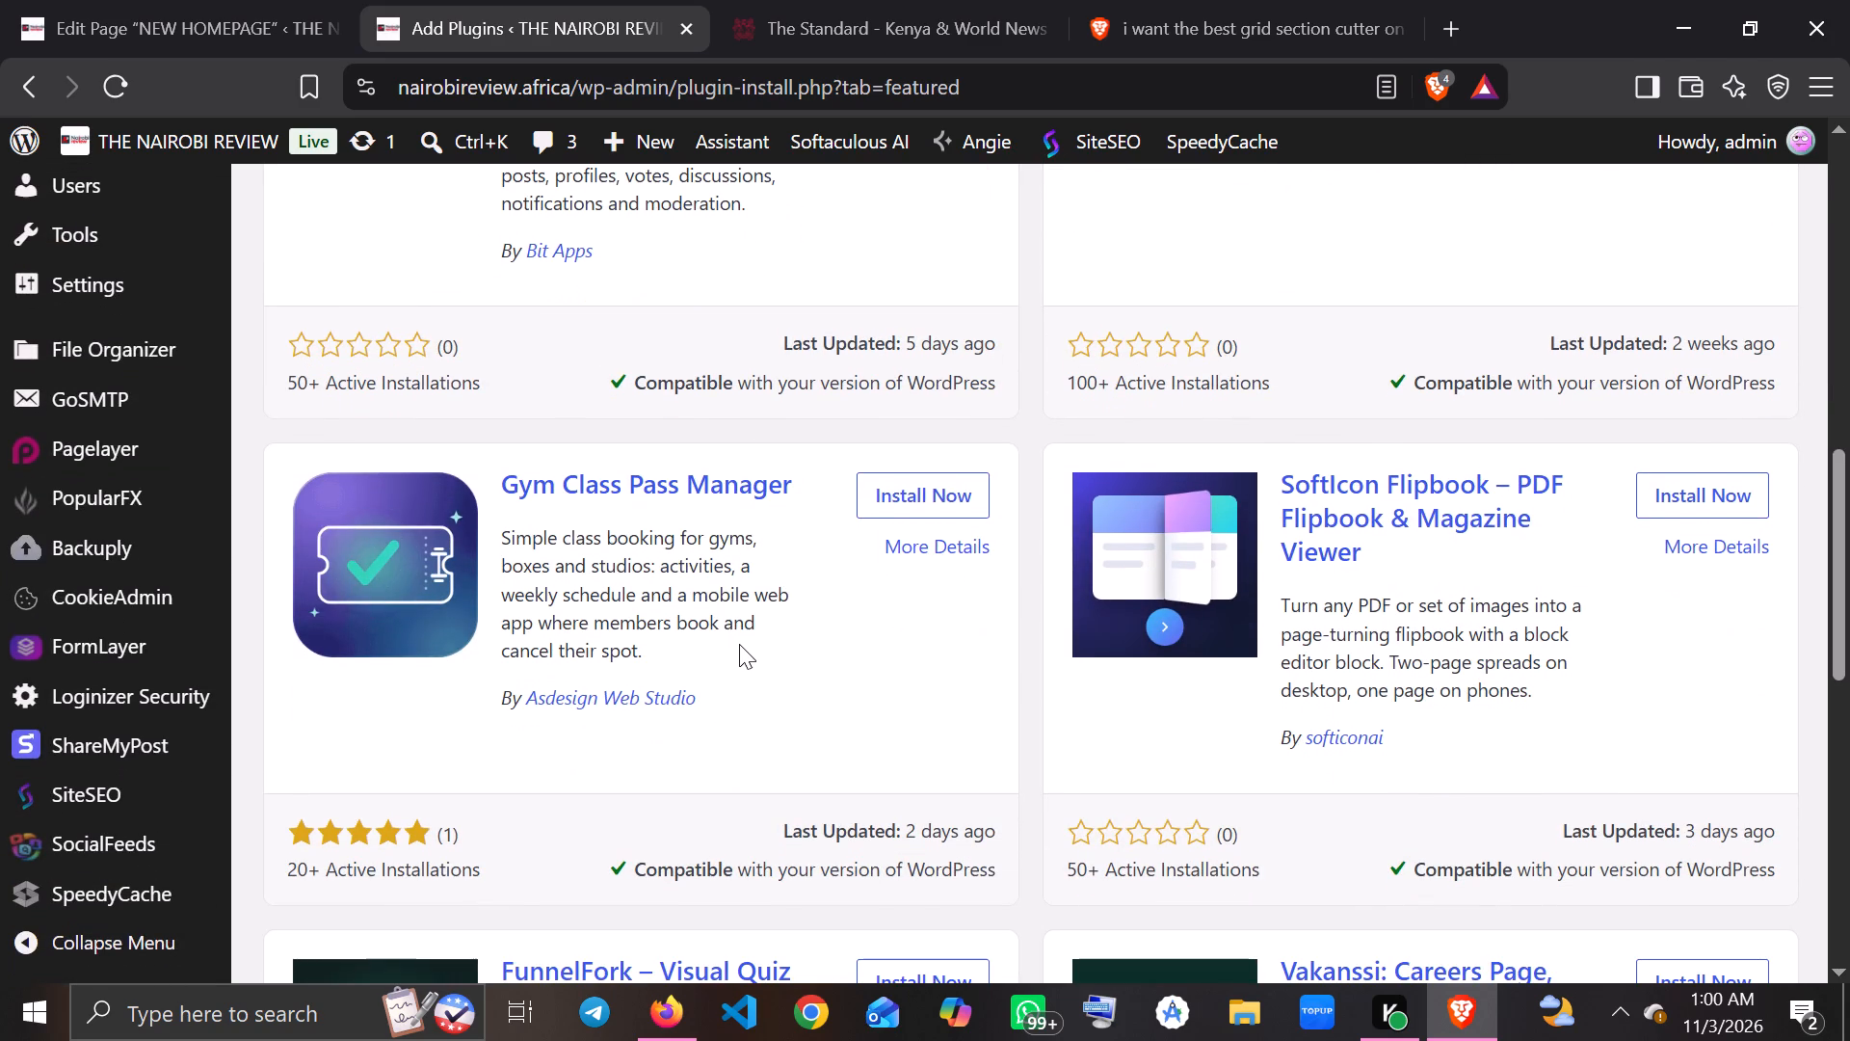
pyautogui.scroll(-2, 739, 644)
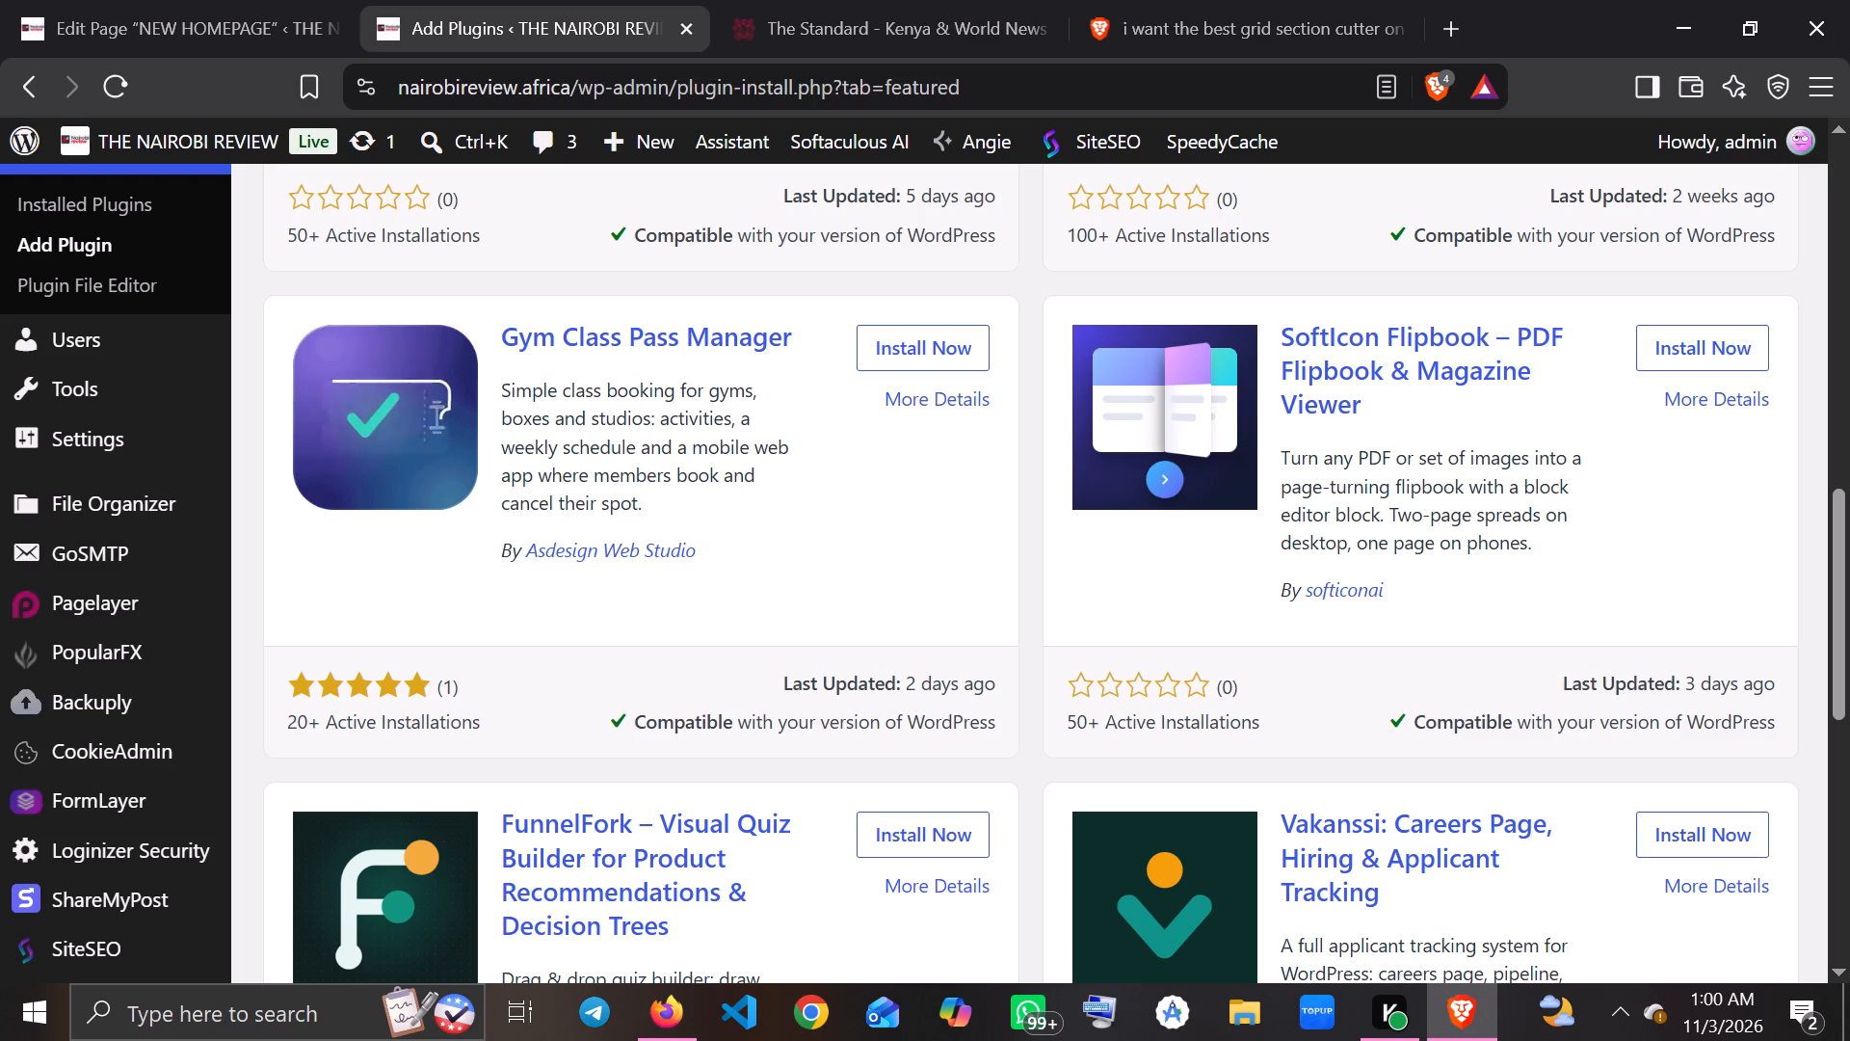
pyautogui.scroll(-1, 739, 644)
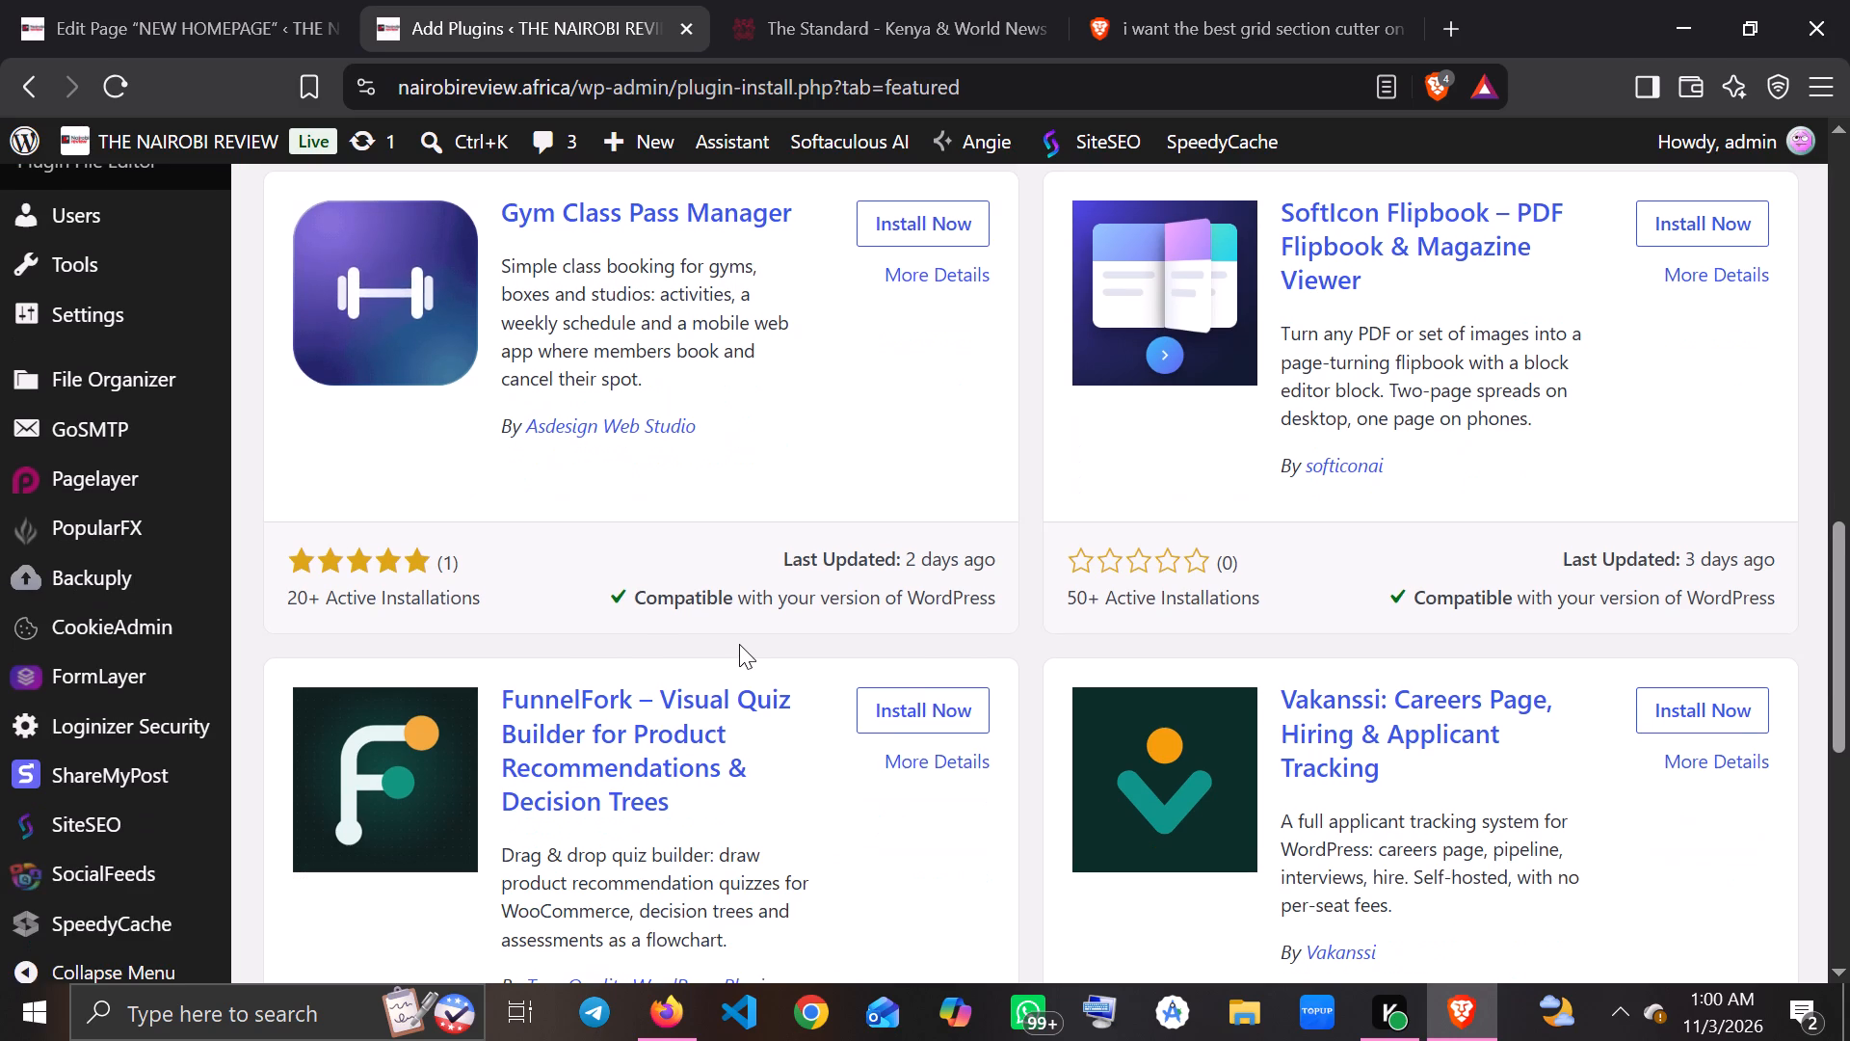
pyautogui.scroll(-1, 739, 644)
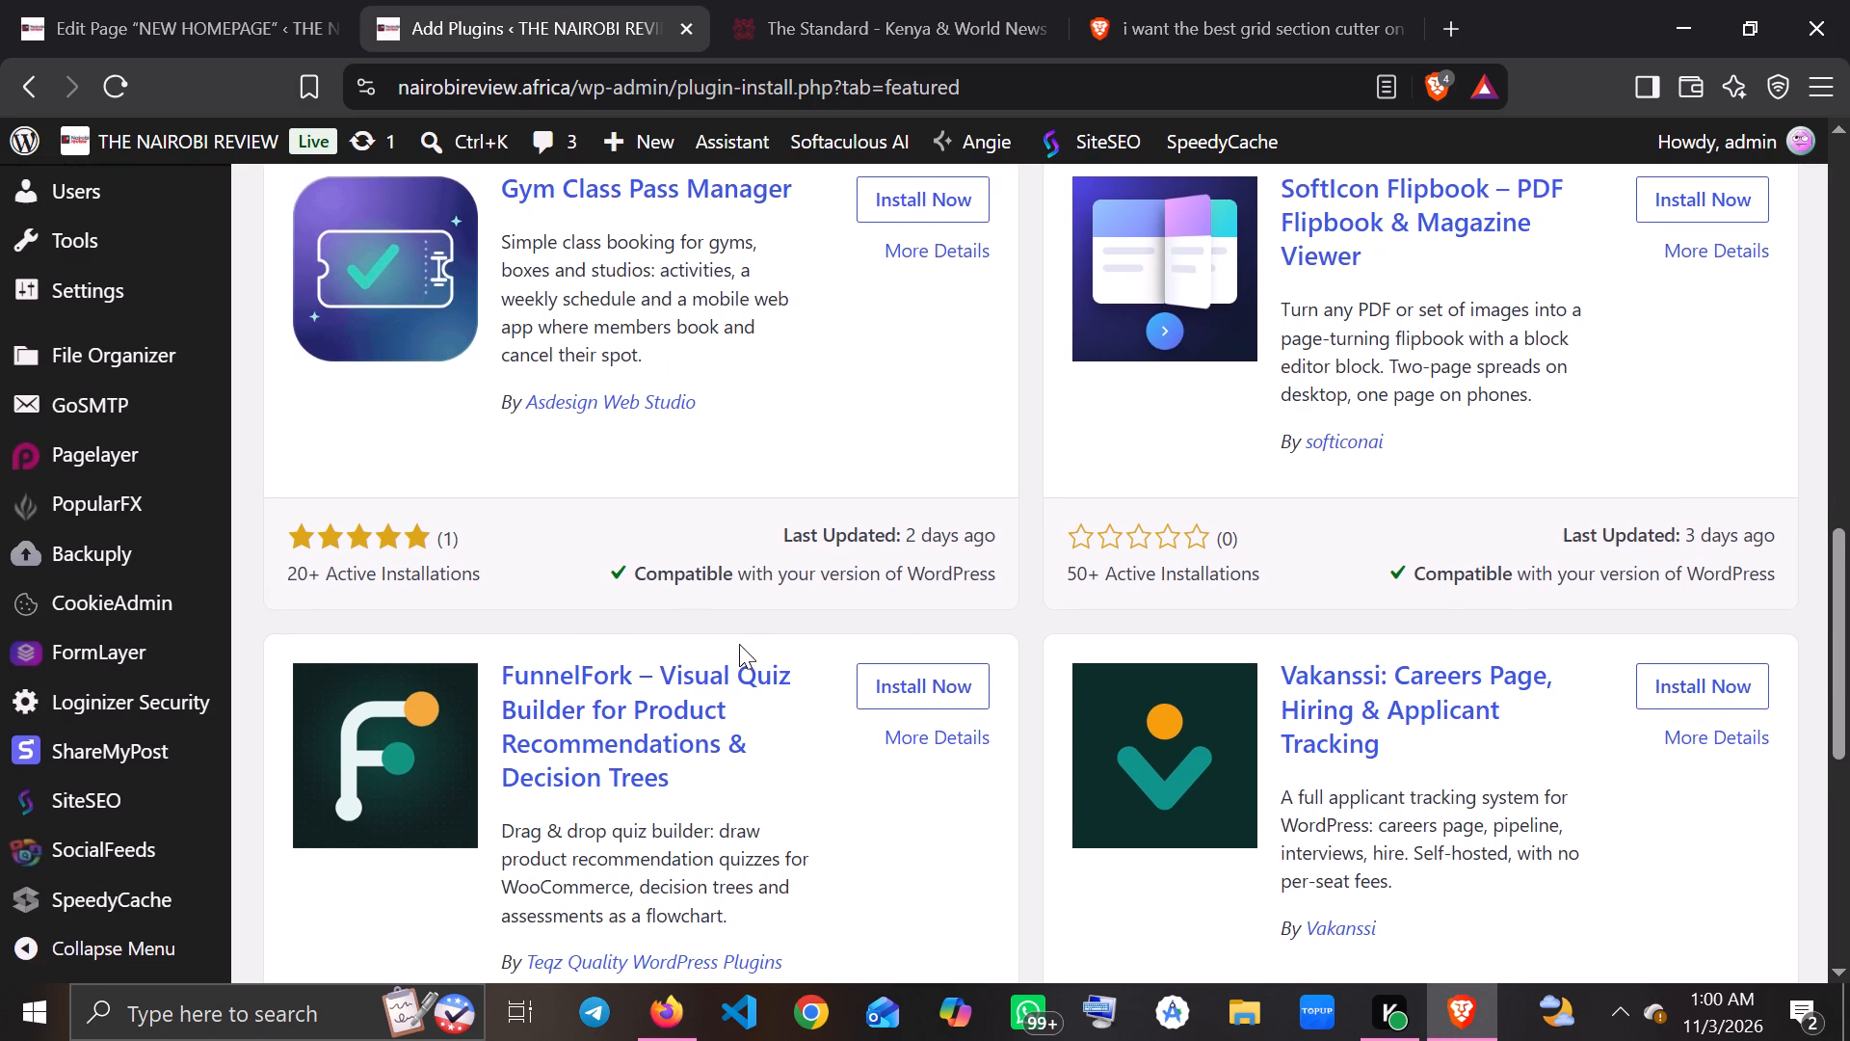
pyautogui.scroll(-7, 739, 644)
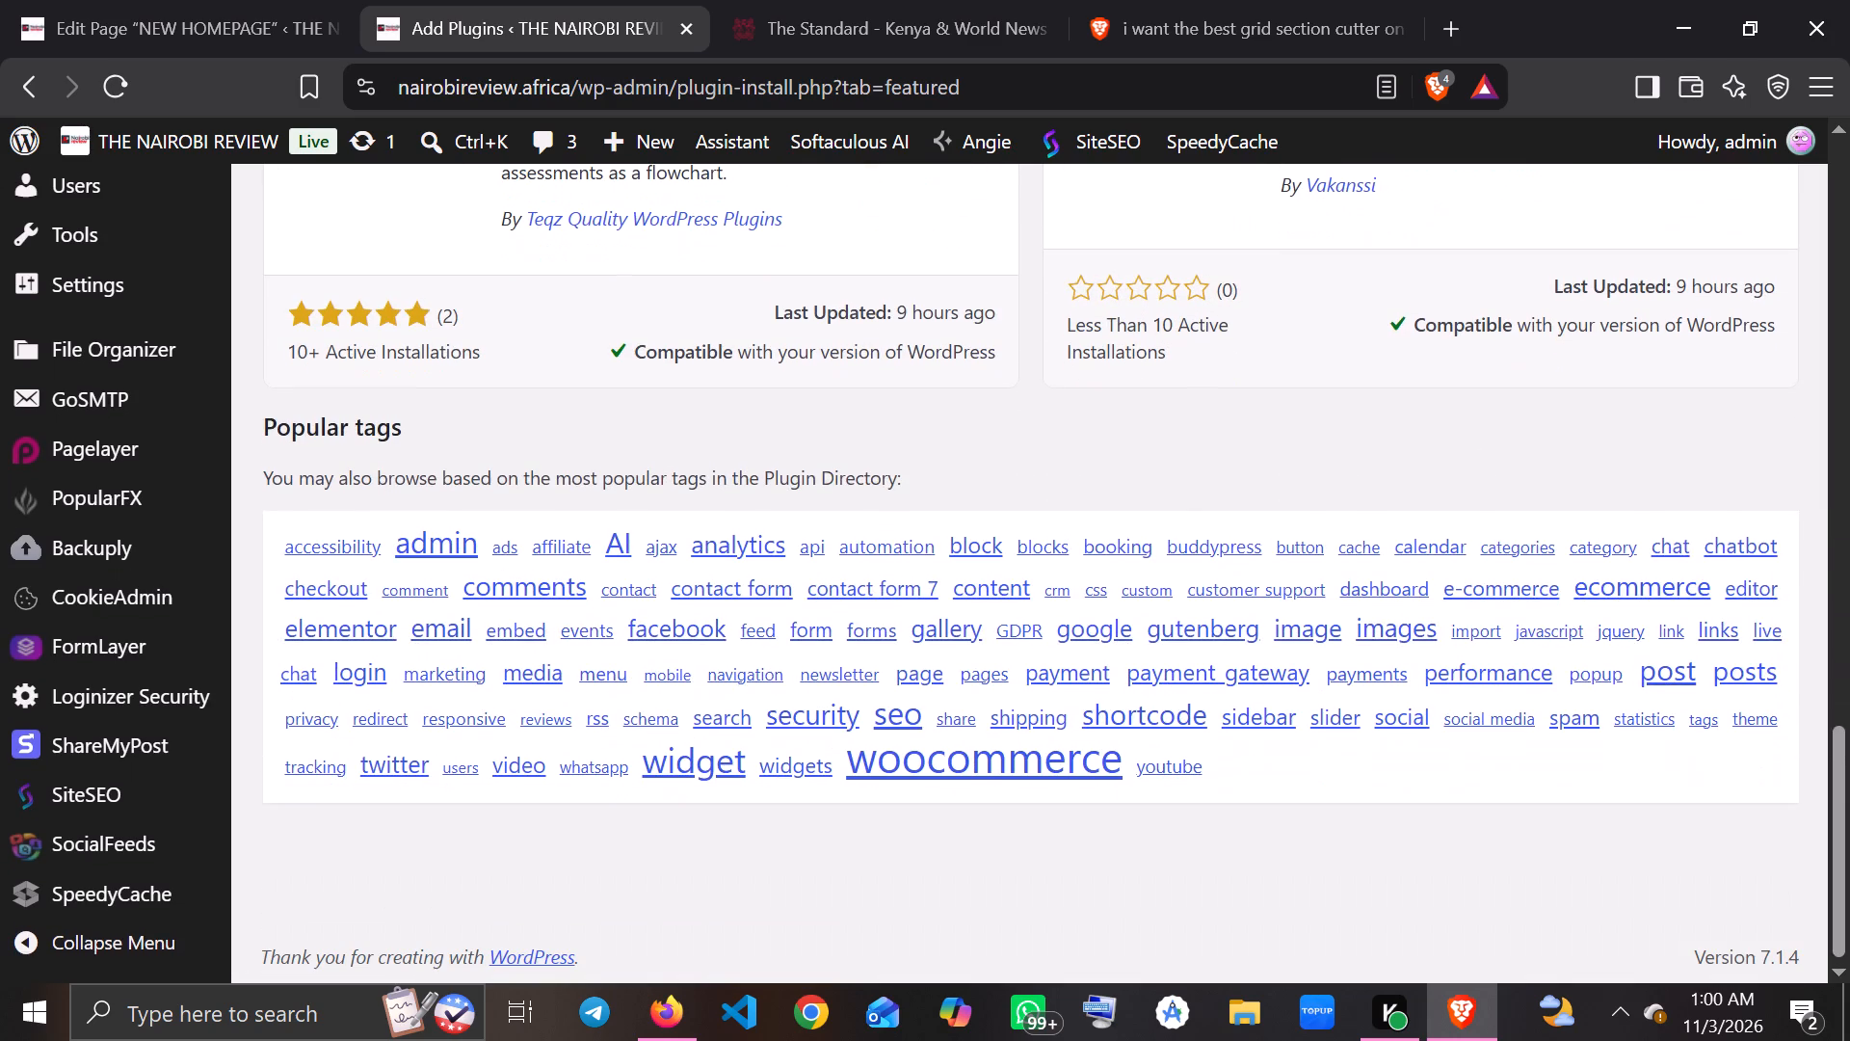
pyautogui.scroll(-2, 739, 644)
# Browse the plugins under the "posts" tag and install WP Popular Posts.
pyautogui.click(1764, 662)
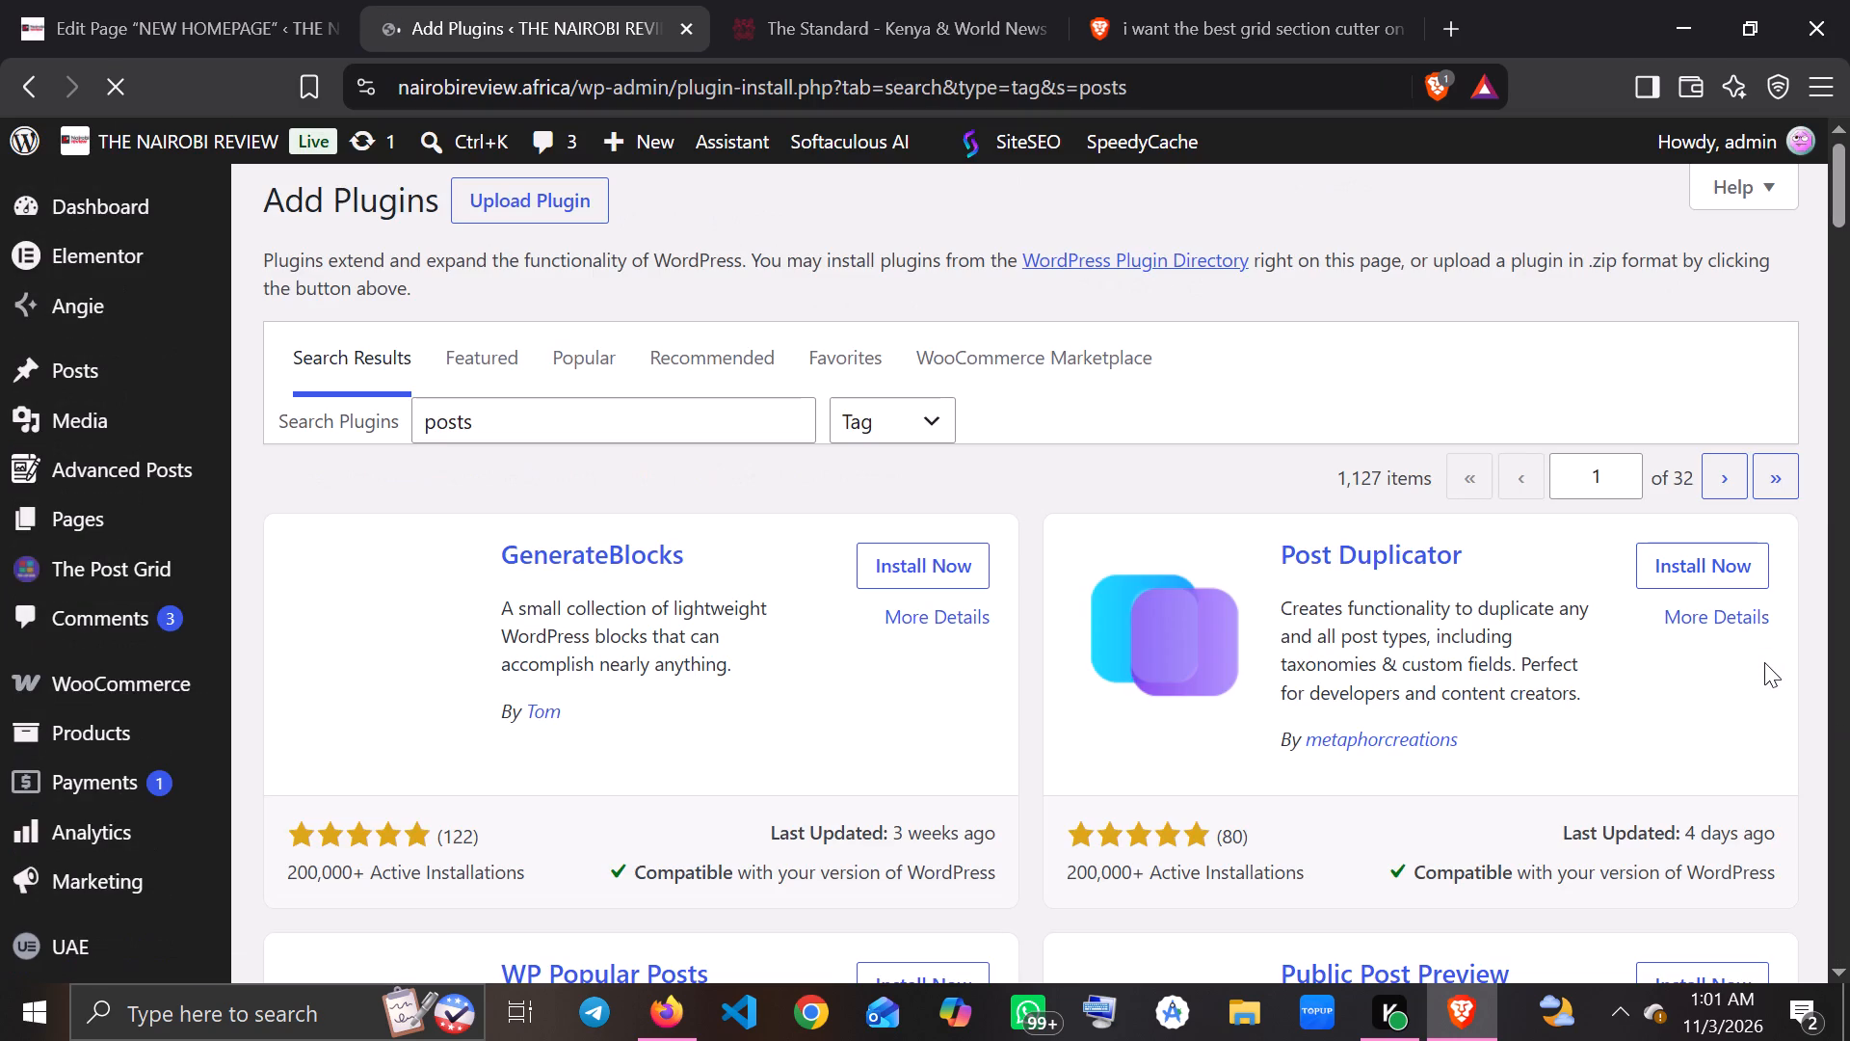
pyautogui.scroll(-1, 1282, 722)
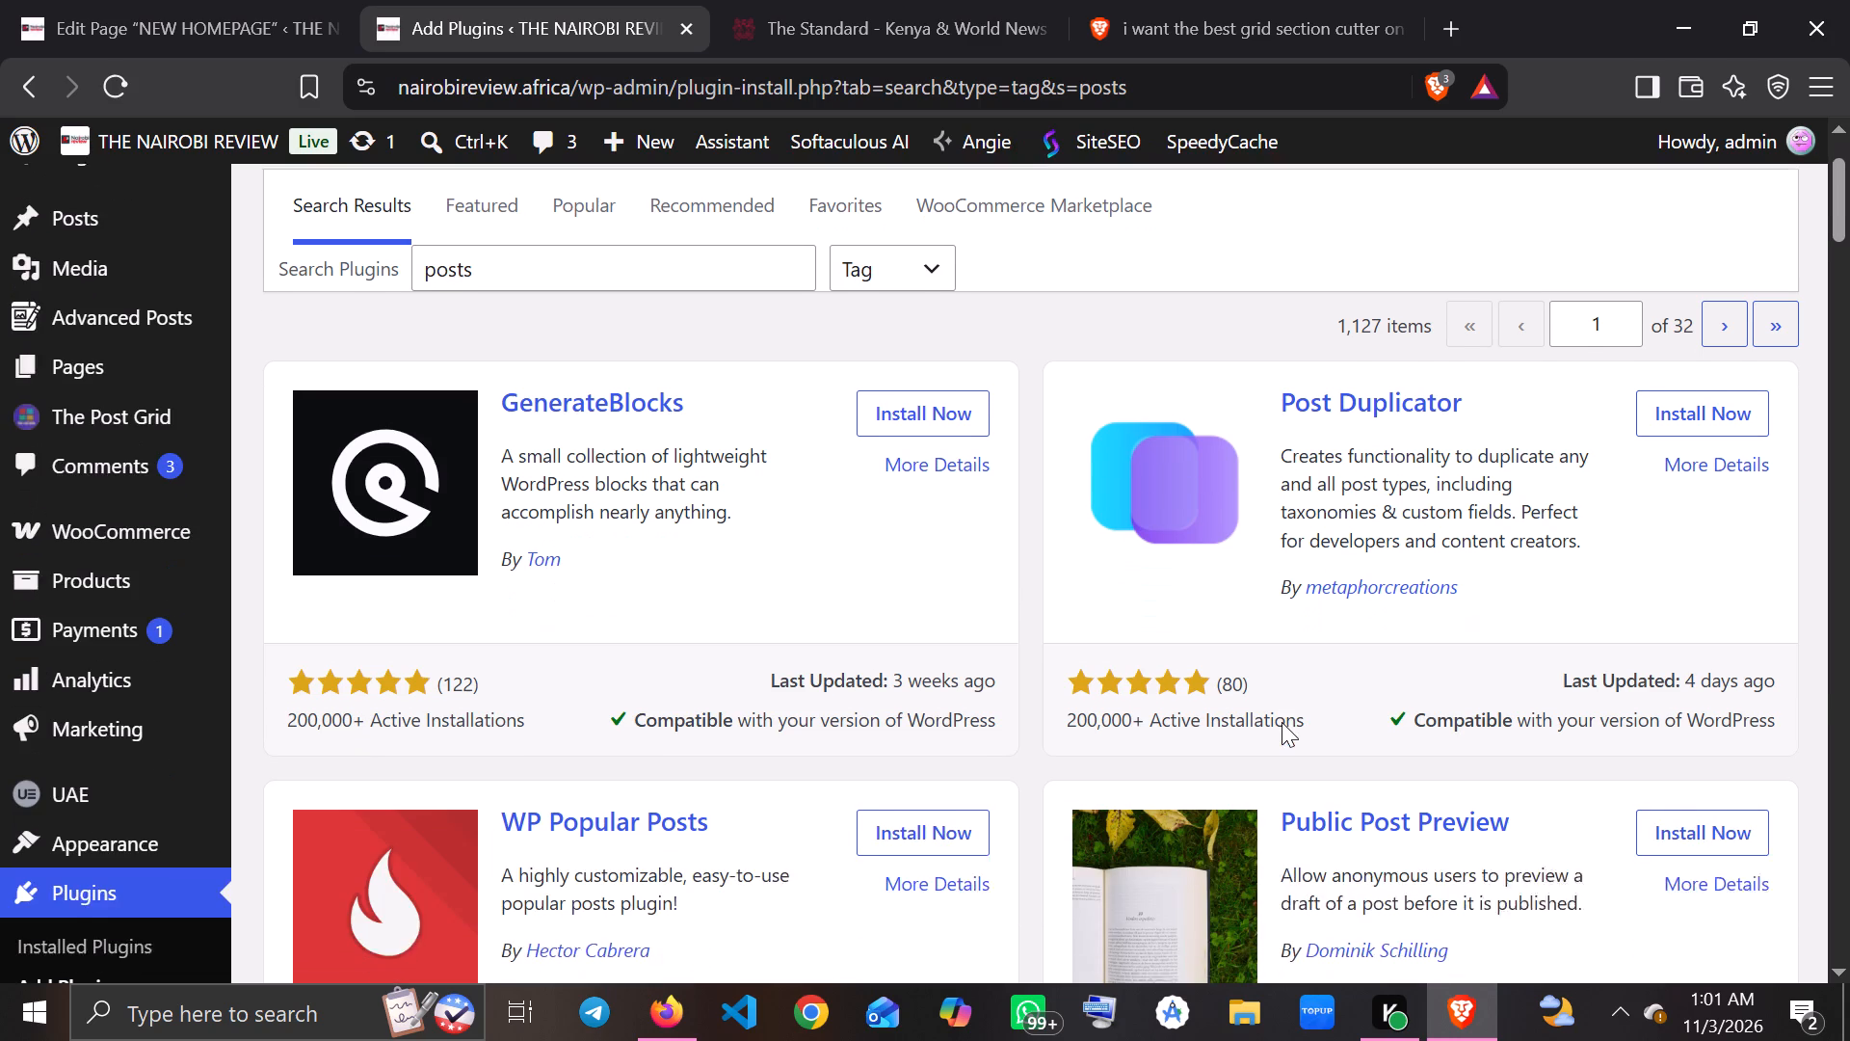
pyautogui.scroll(-3, 1282, 722)
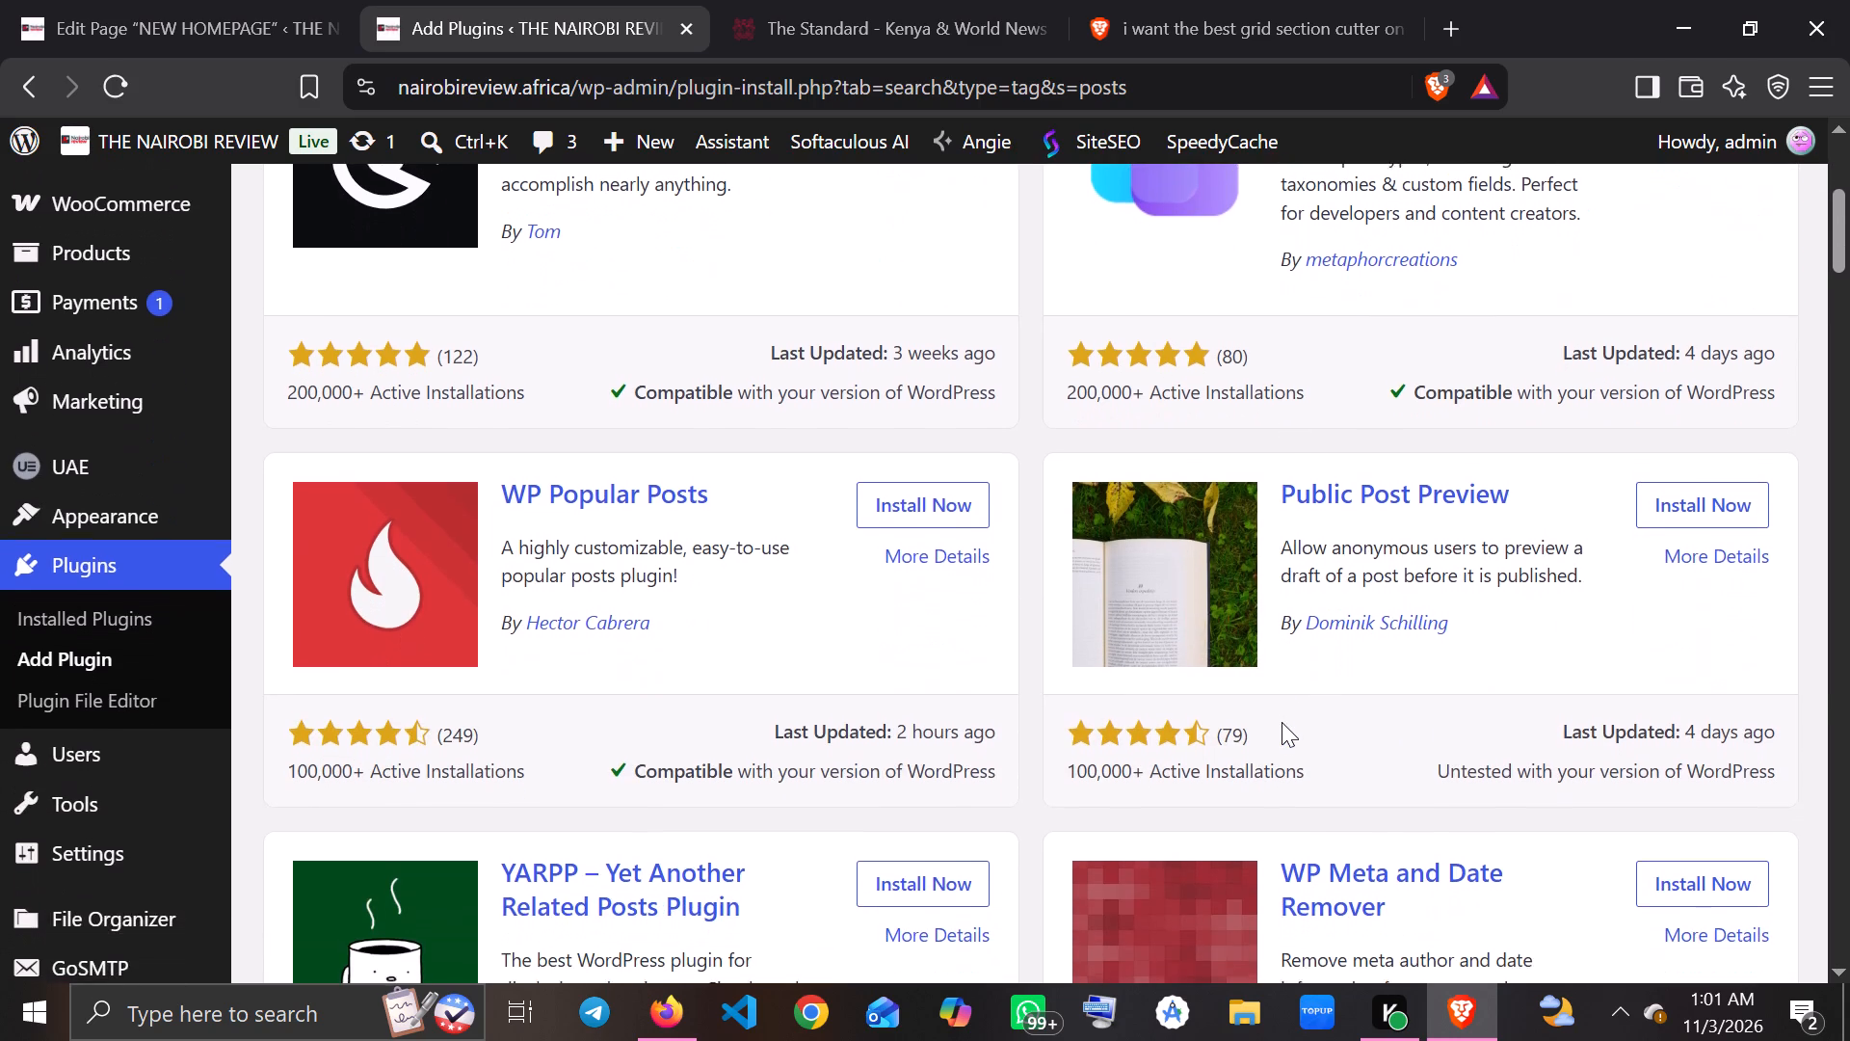
pyautogui.scroll(-1, 1282, 722)
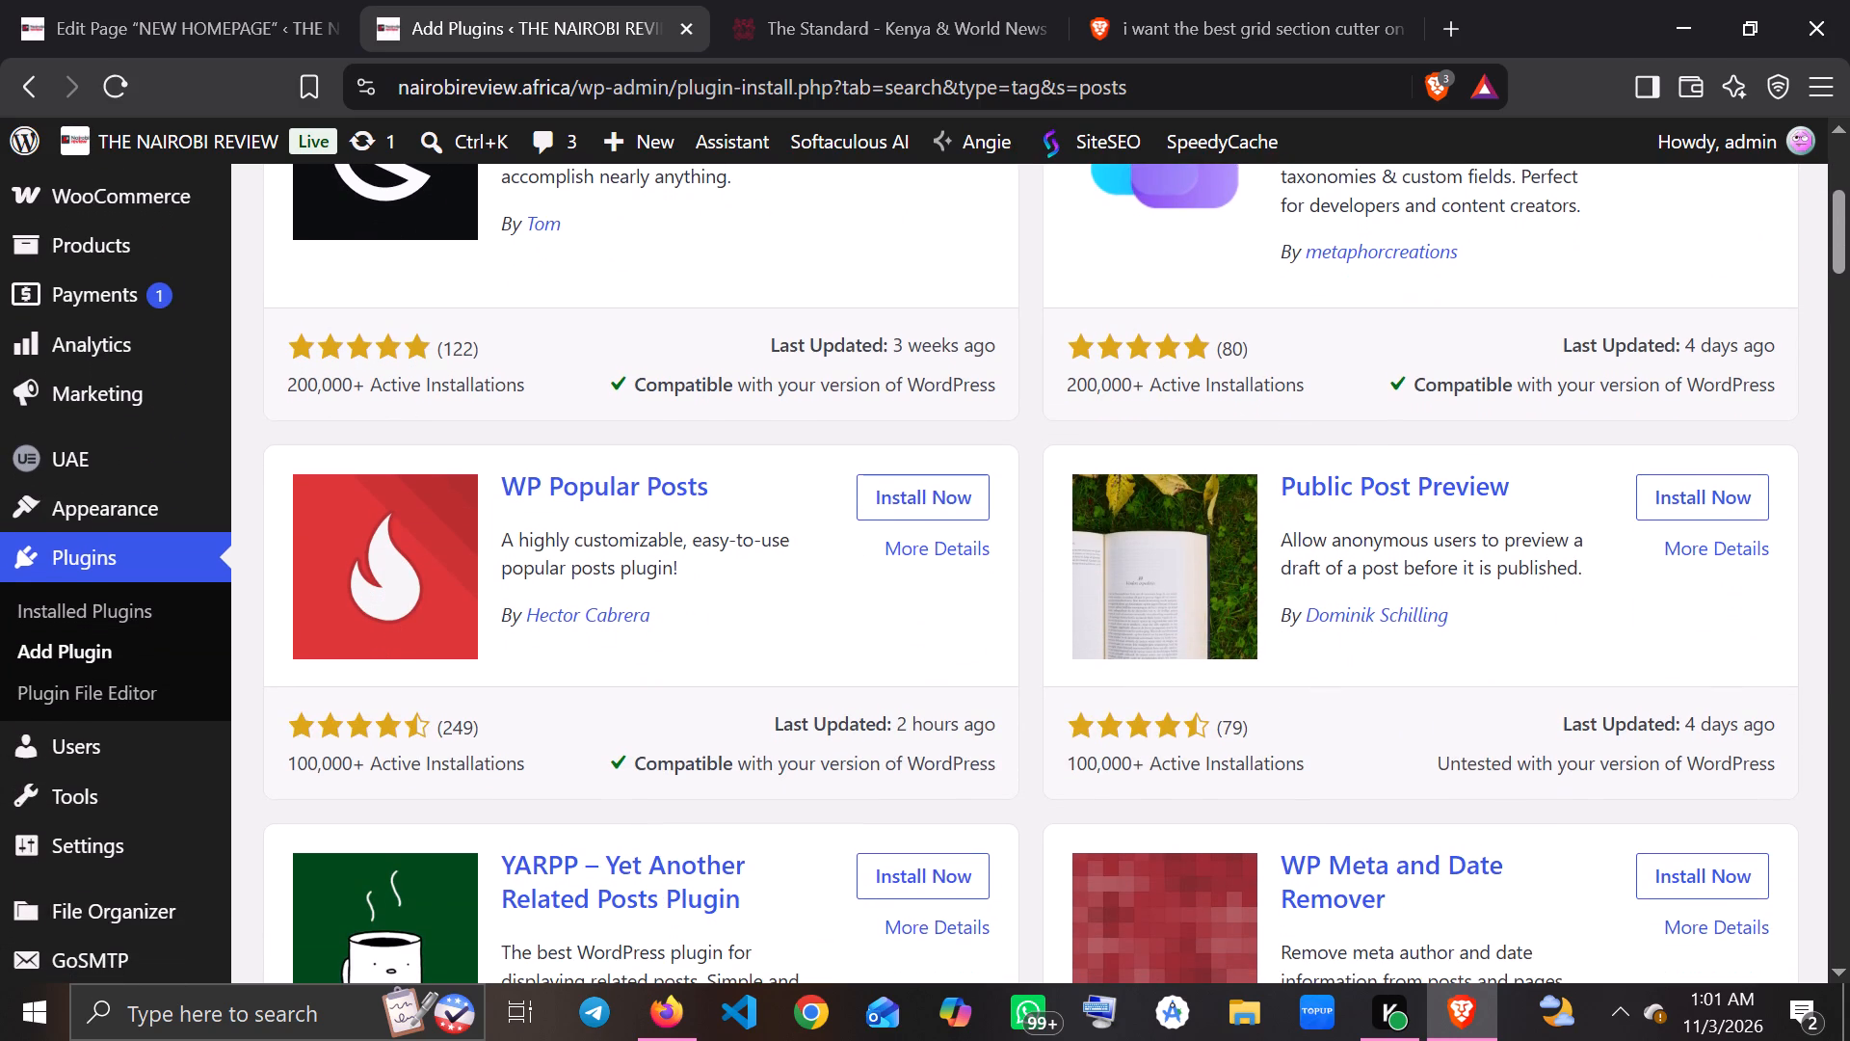
pyautogui.doubleClick(937, 505)
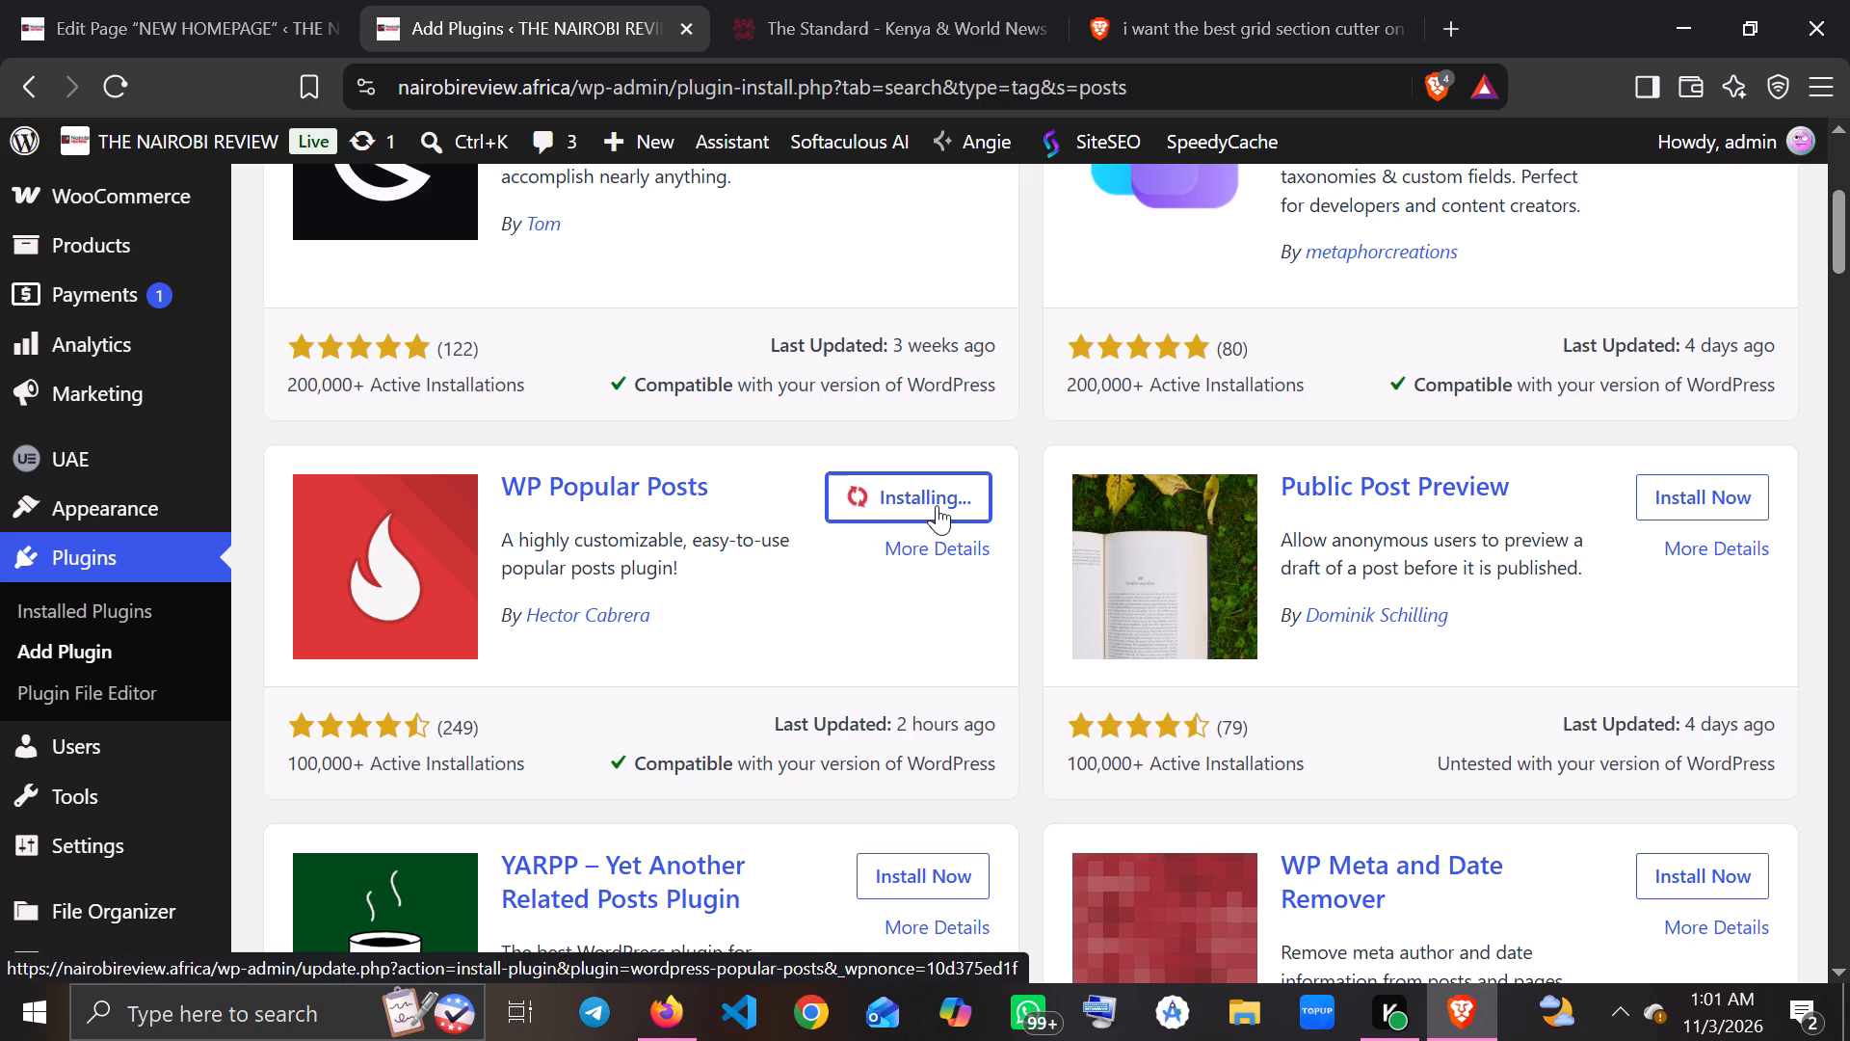
pyautogui.scroll(-1, 937, 505)
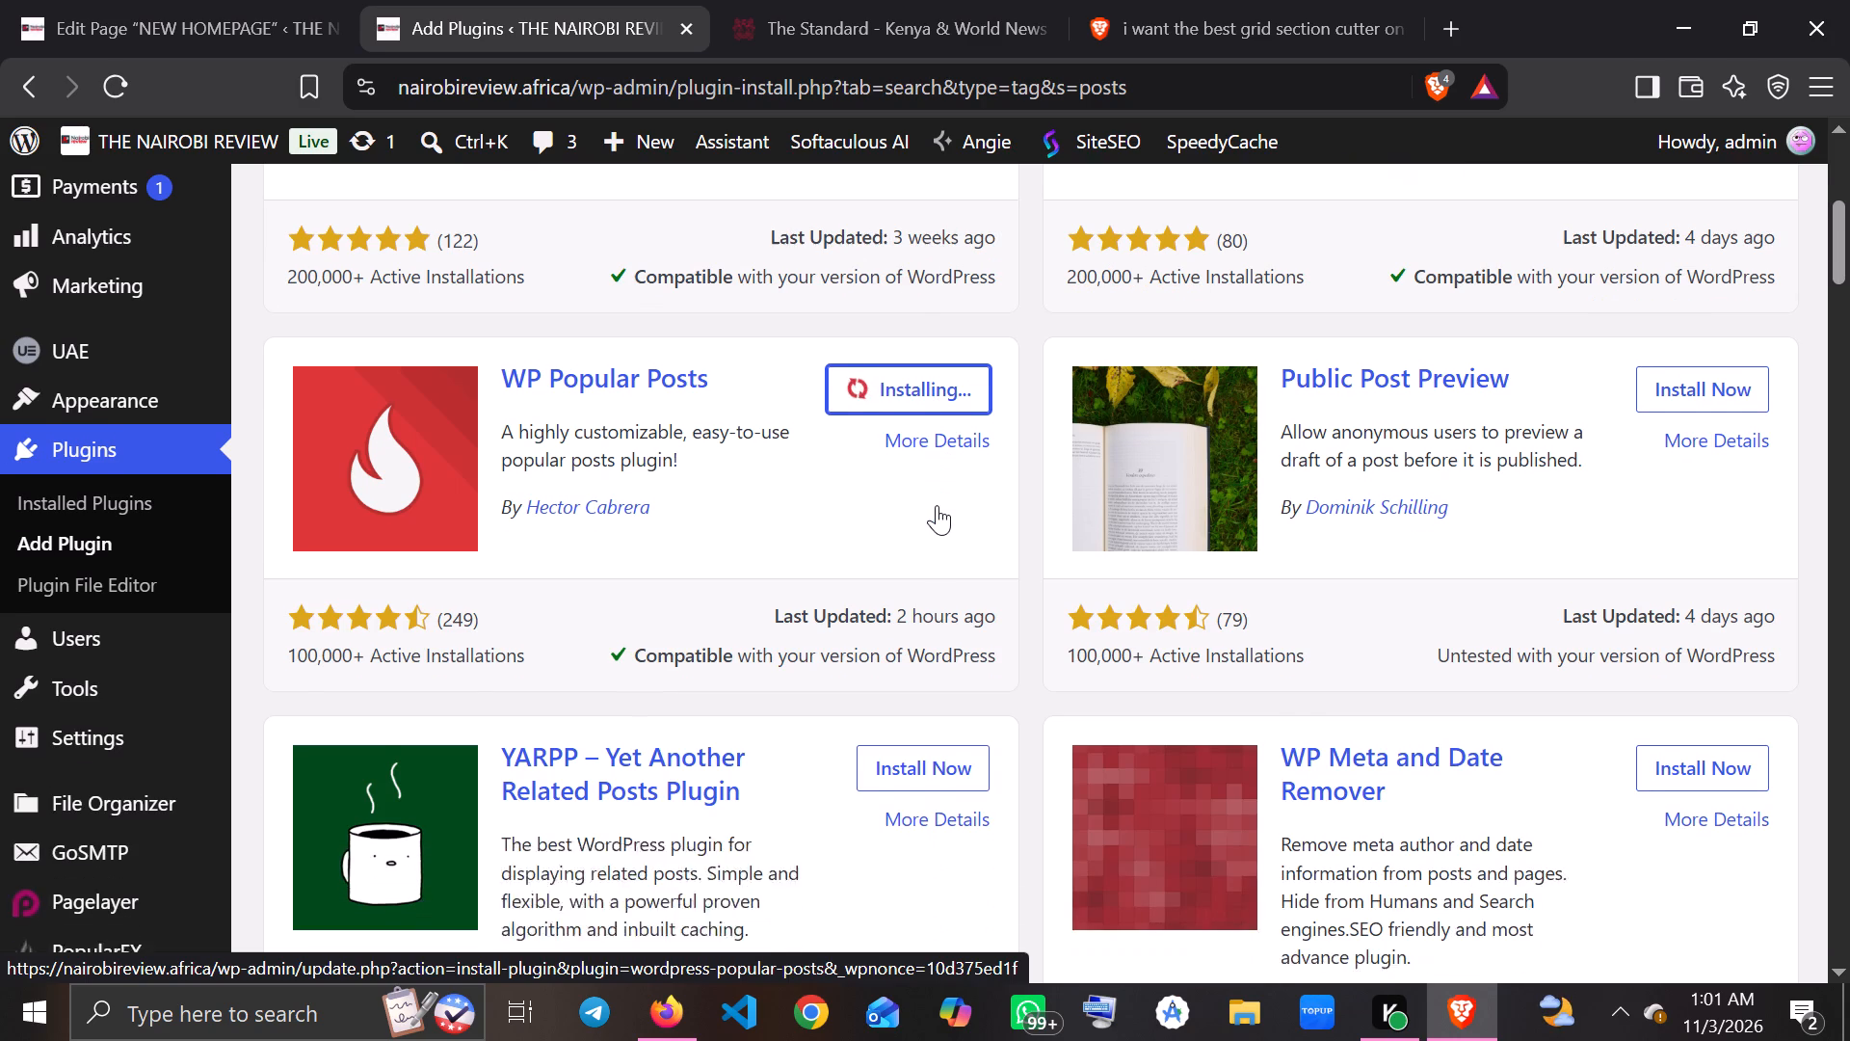
pyautogui.scroll(-1, 937, 505)
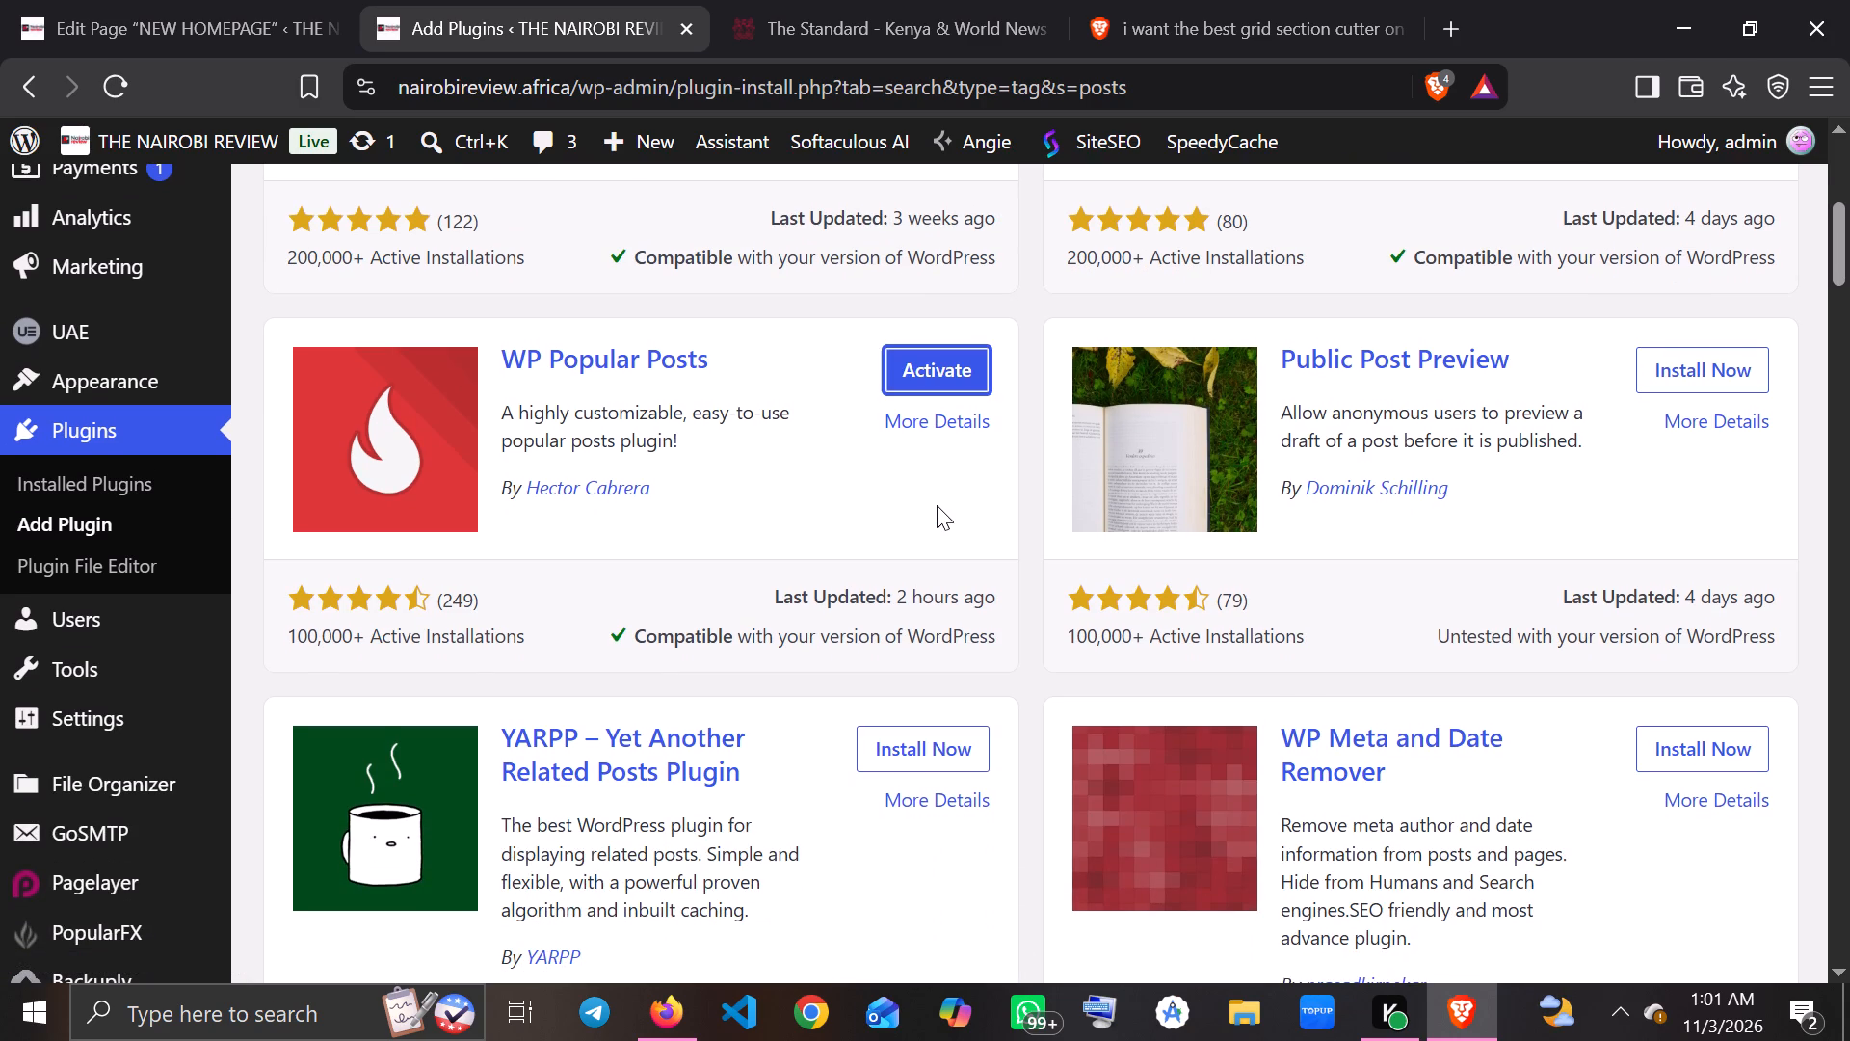
# Read through the WP Popular Posts plugin's detailed description and activate the plugin.
pyautogui.click(944, 431)
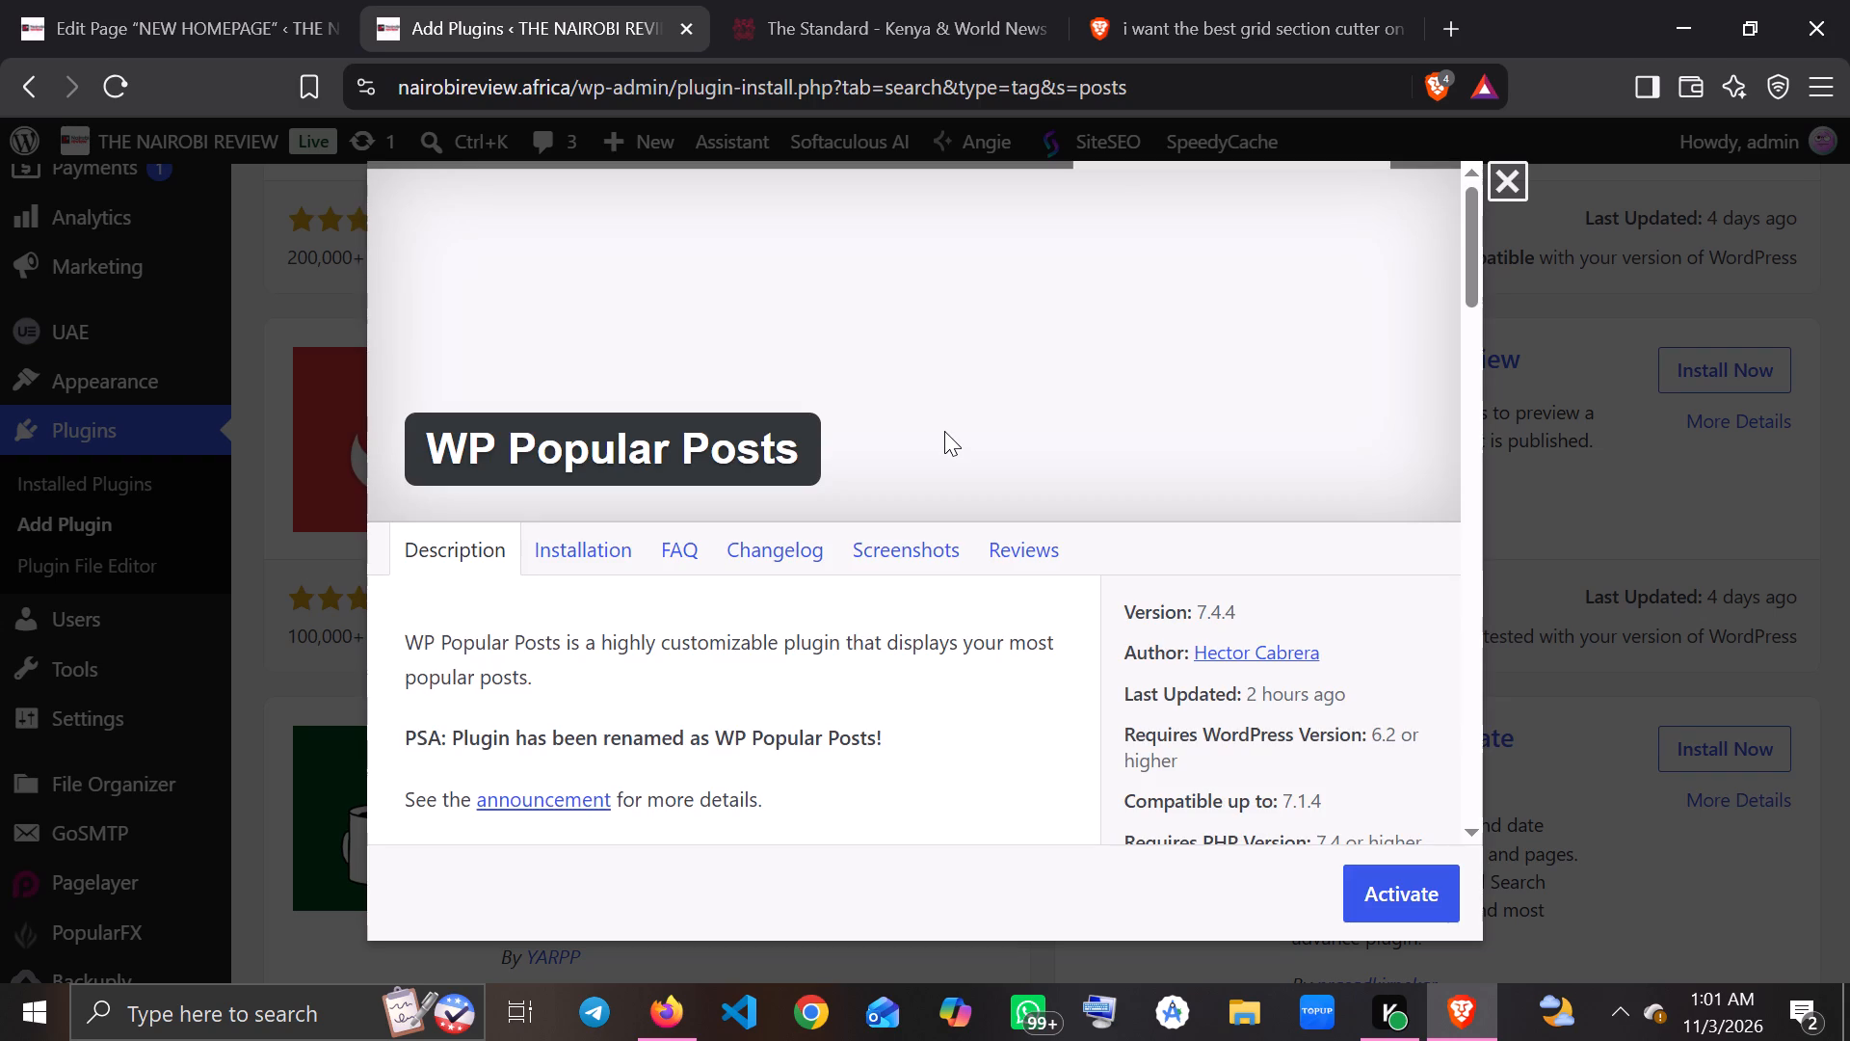
pyautogui.scroll(-5, 944, 431)
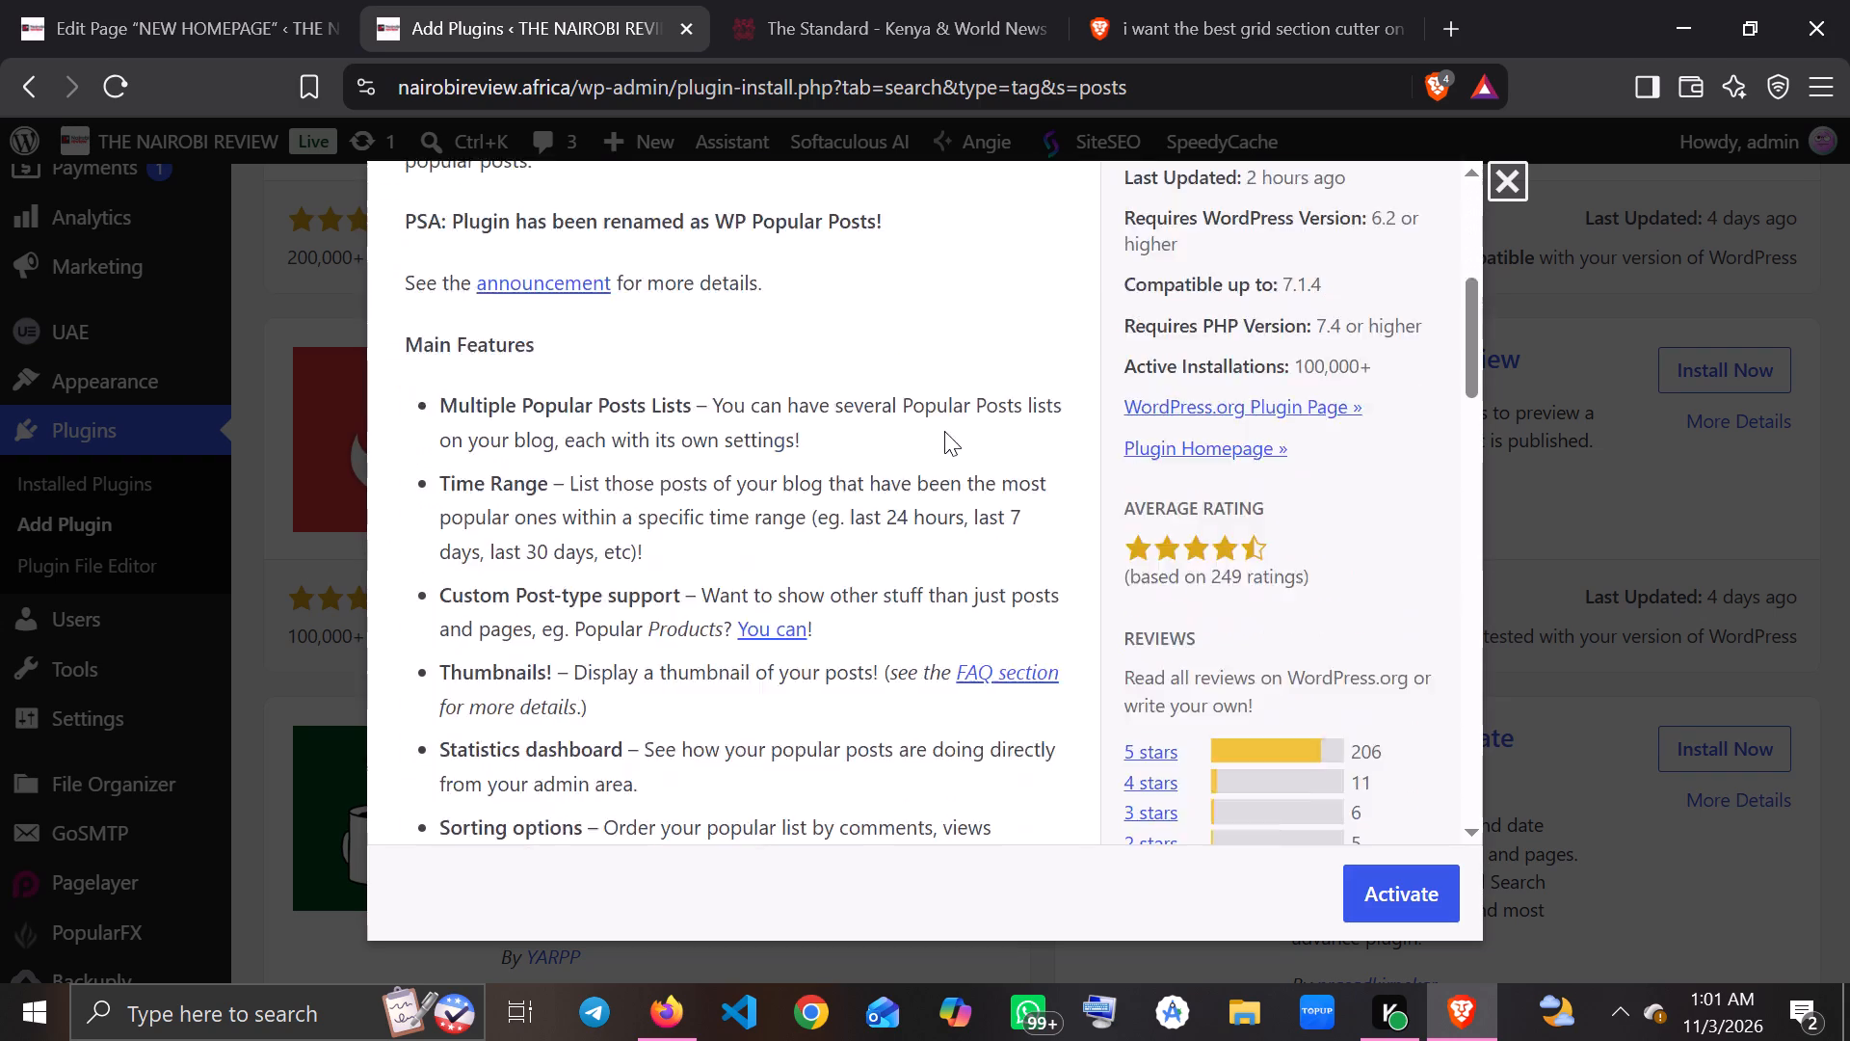
pyautogui.scroll(-9, 944, 431)
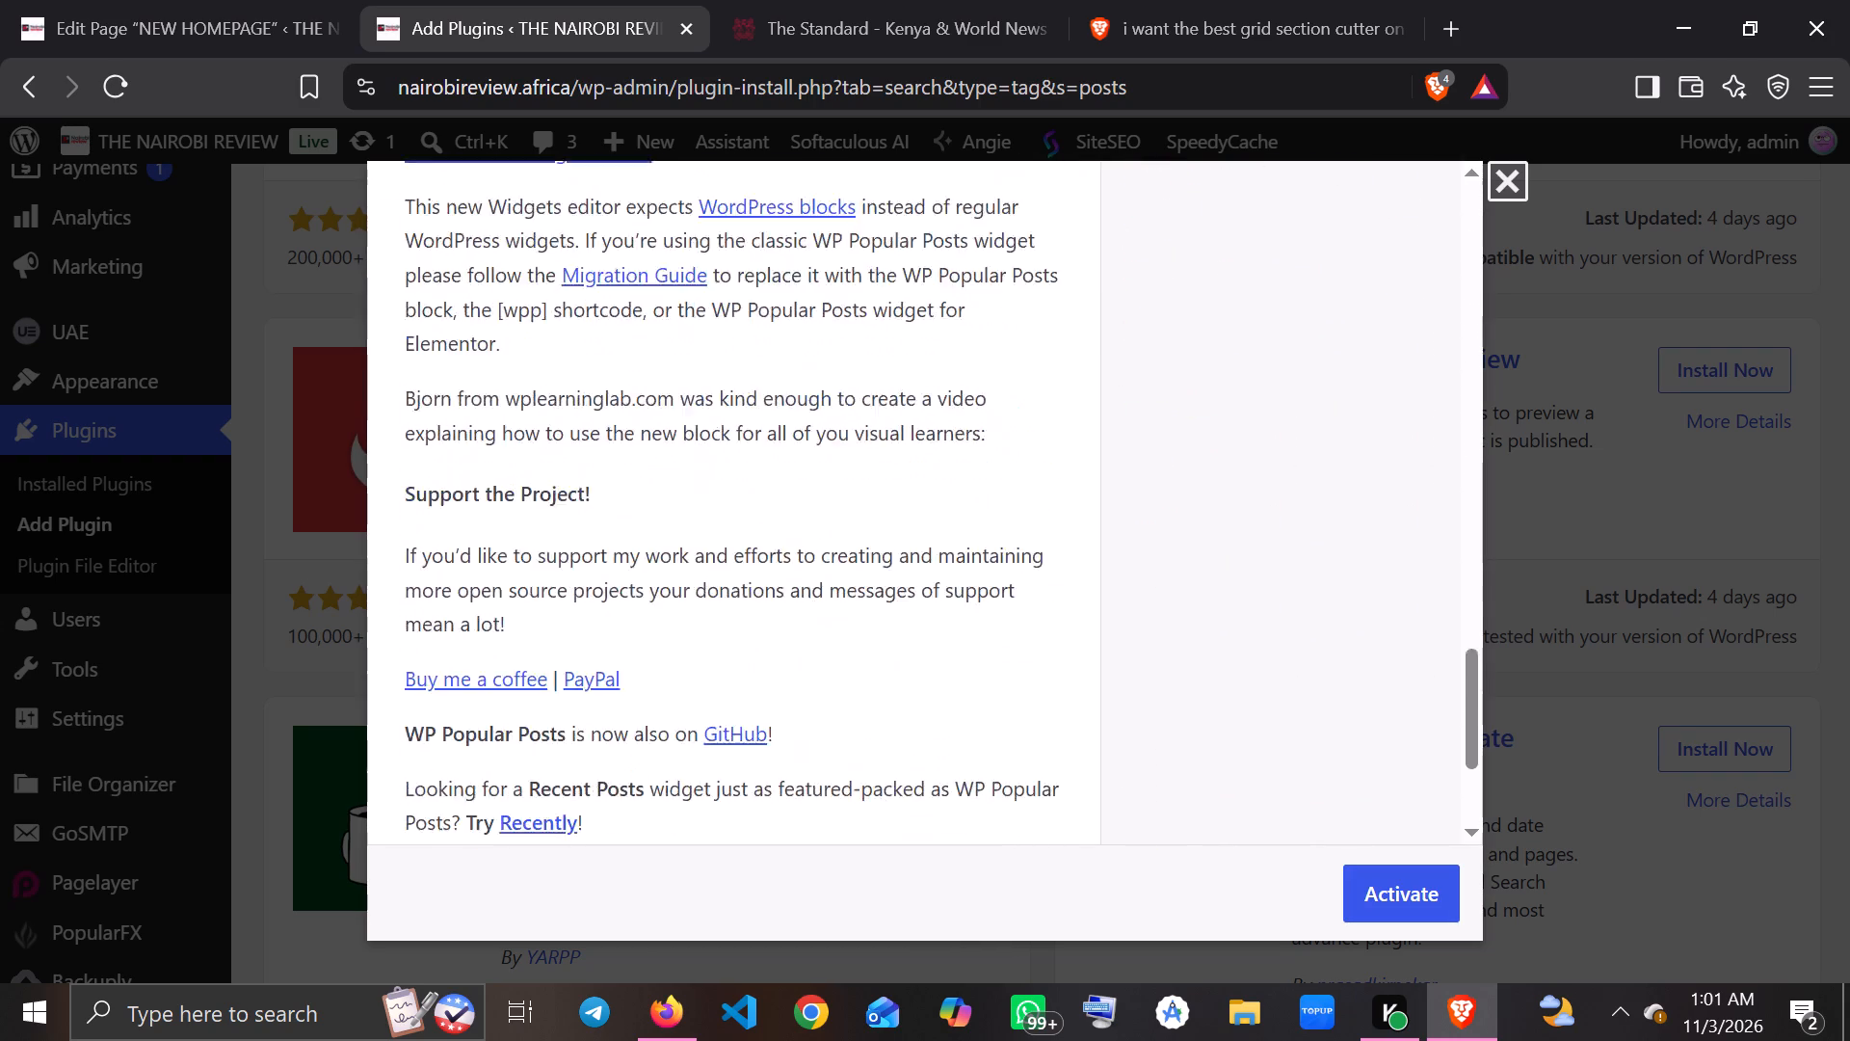
pyautogui.scroll(-2, 944, 431)
pyautogui.click(1393, 893)
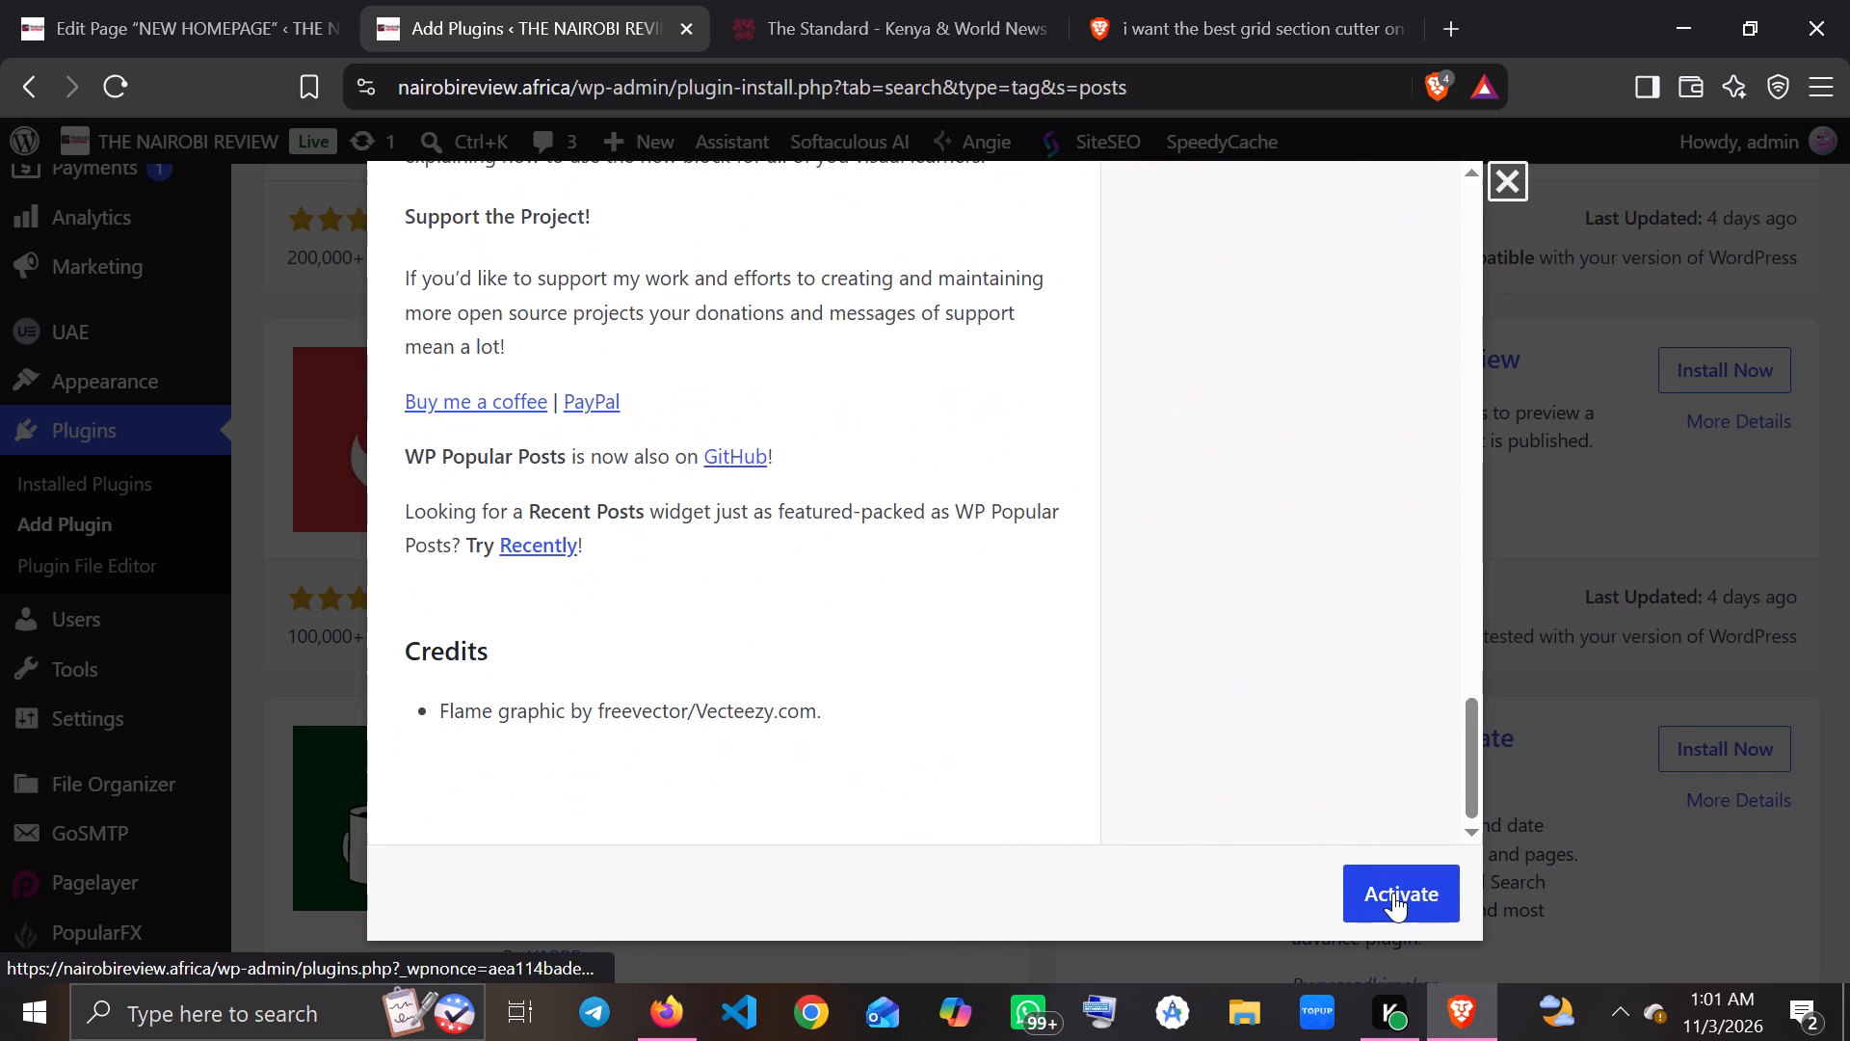